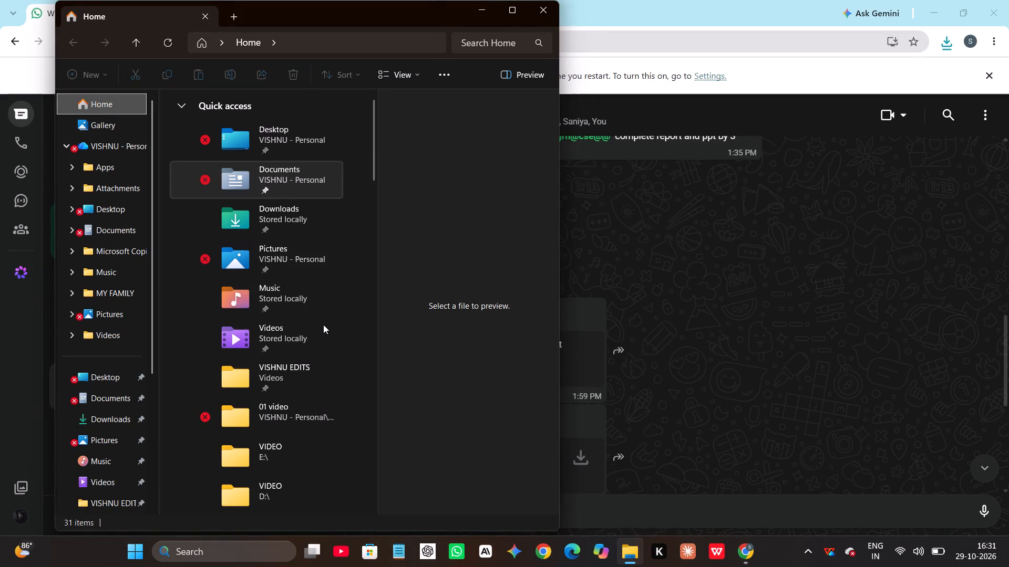
Look through the recent files in File Explorer's Home view and open the OneDrive Desktop folder to examine its contents.
scroll(323, 324, "down", 4)
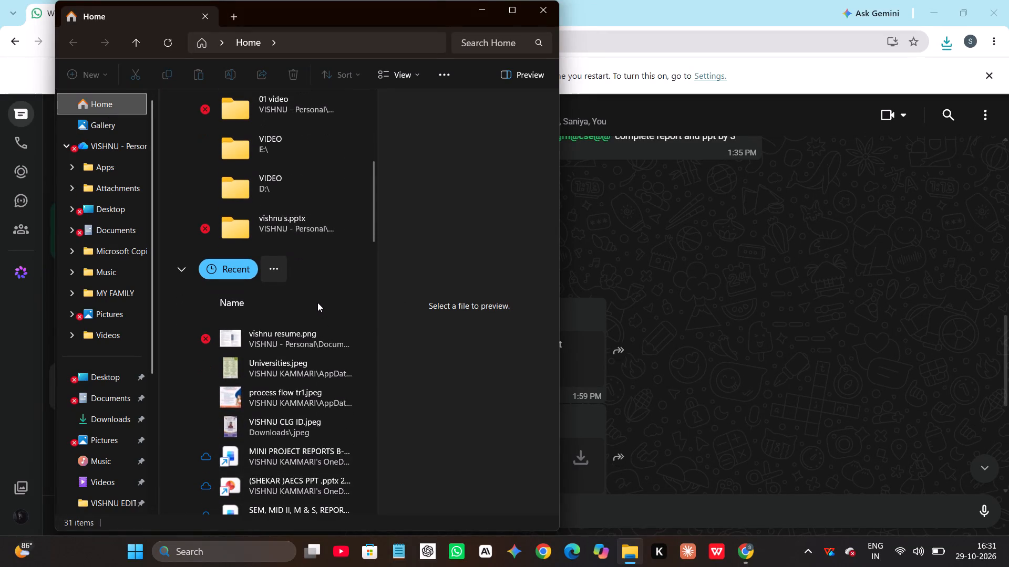
scroll(296, 368, "down", 3)
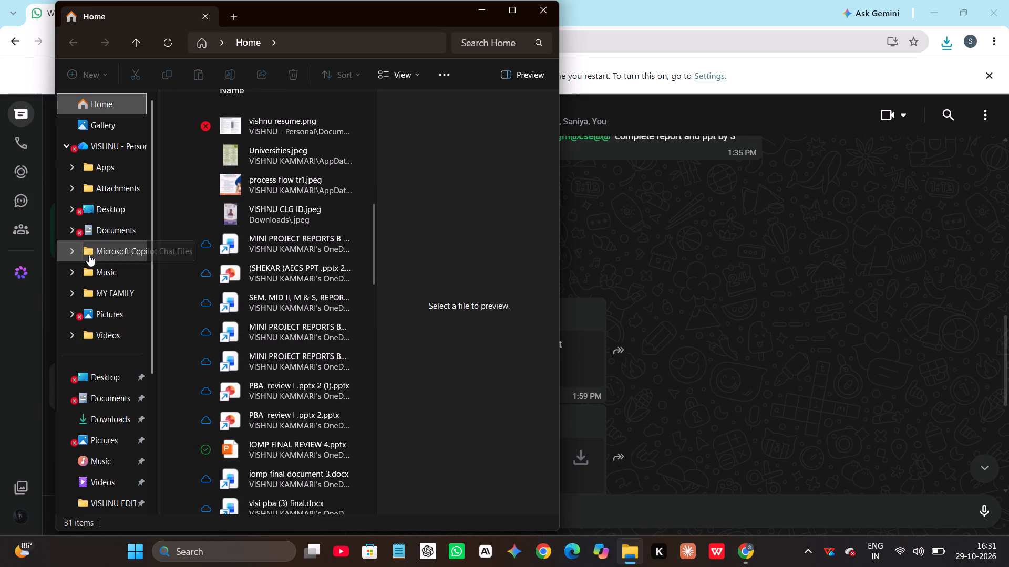
scroll(89, 255, "up", 3)
left_click(107, 216)
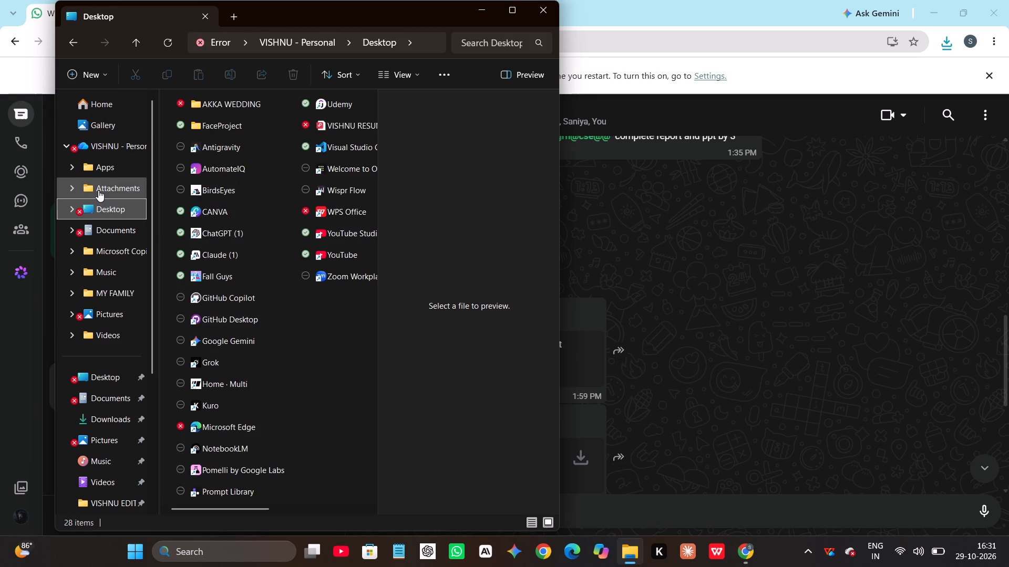
scroll(108, 183, "up", 3)
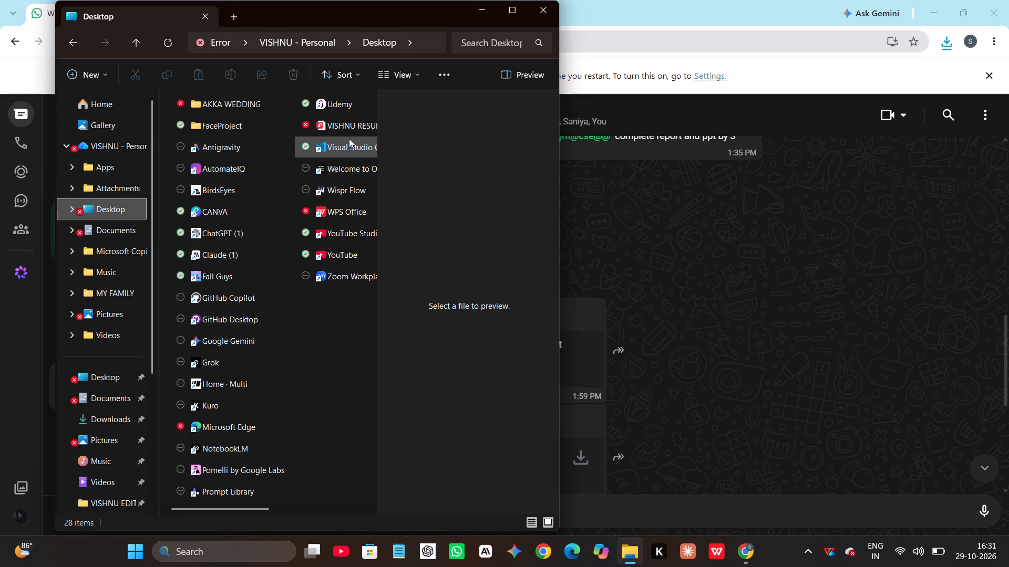
scroll(346, 141, "left", 1)
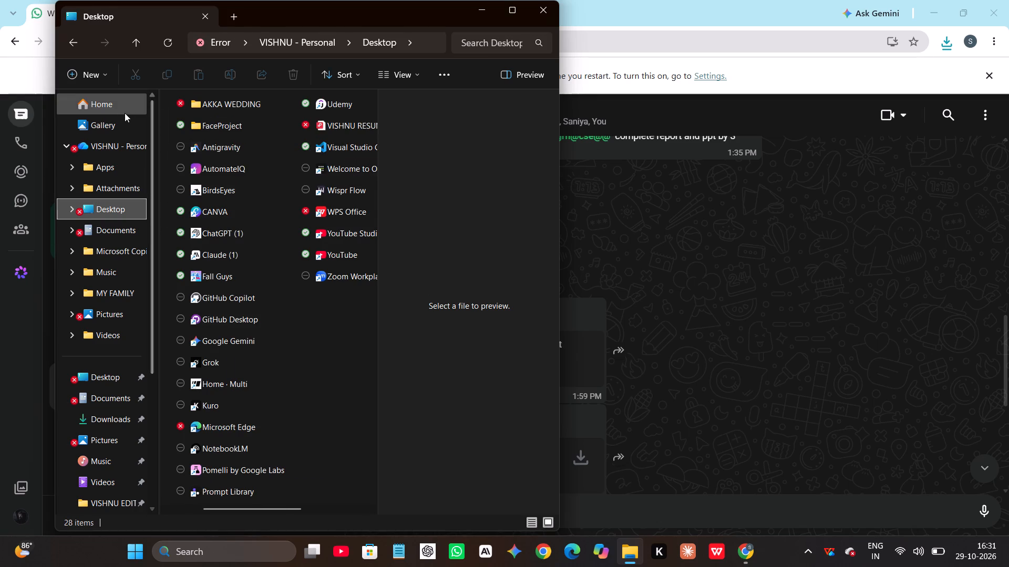
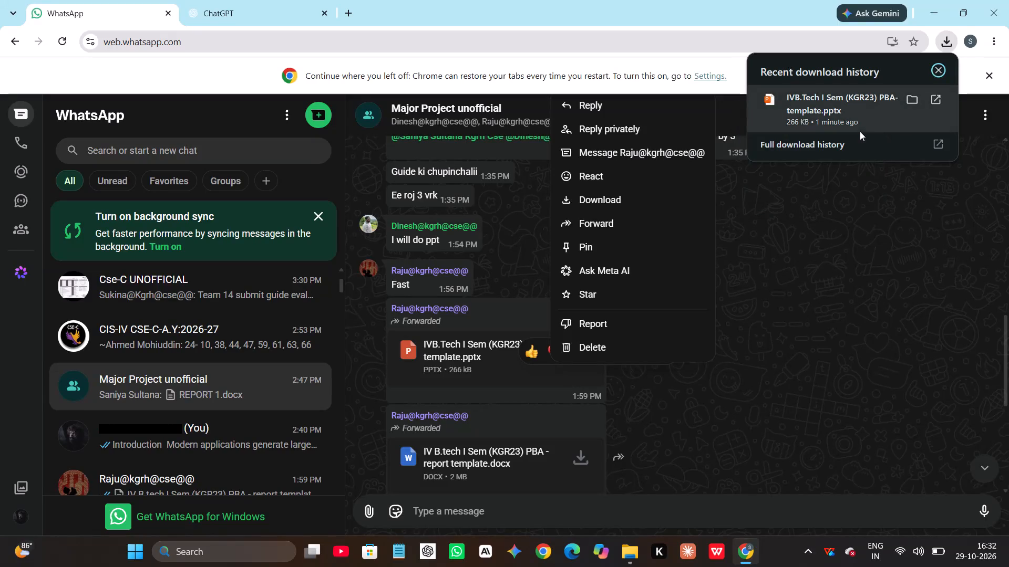
Show the recently downloaded IVB.Tech I Sem (KGR23) PBA- ppt template.pptx in its containing folder.
right_click(878, 117)
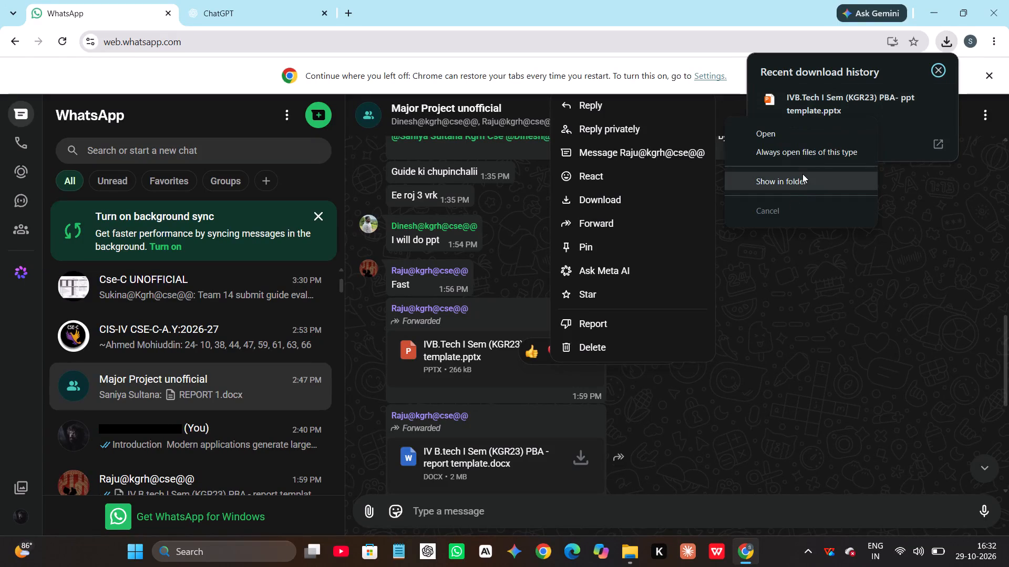
left_click(802, 174)
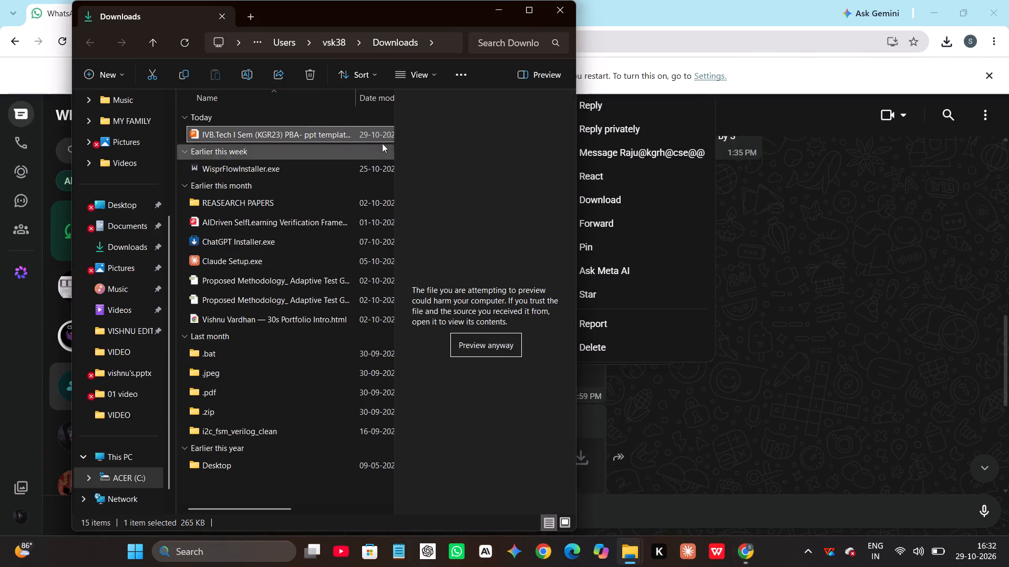
Bring up the available file actions for today's "IVB.Tech I Sem (KGR23) PBA" presentation template in the Downloads folder.
right_click(364, 135)
right_click(364, 135)
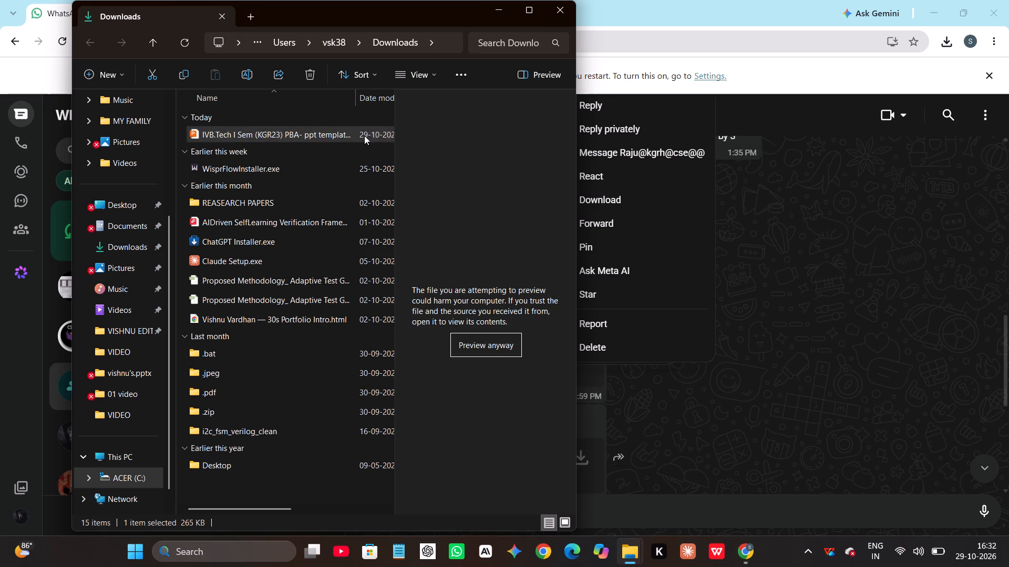
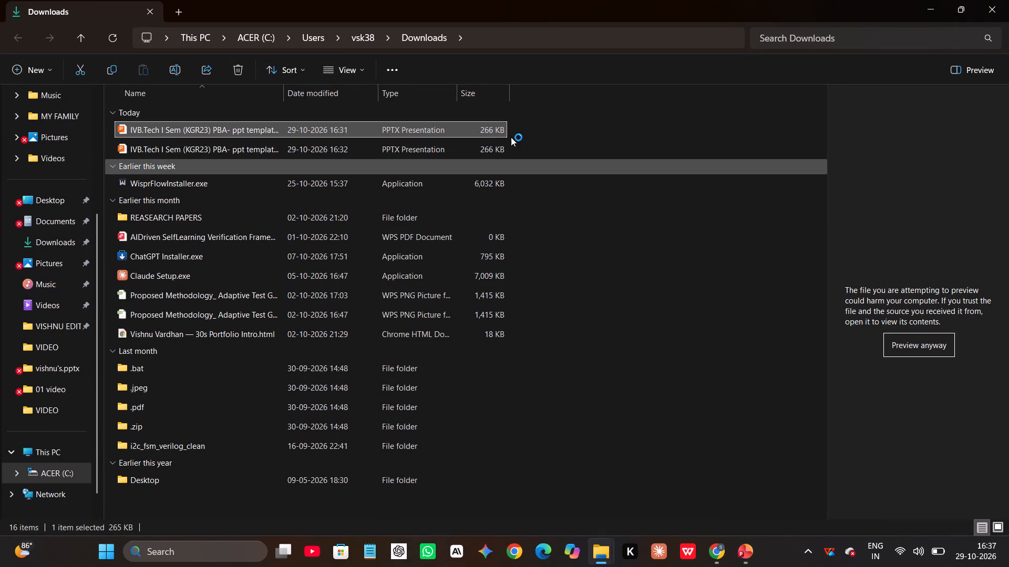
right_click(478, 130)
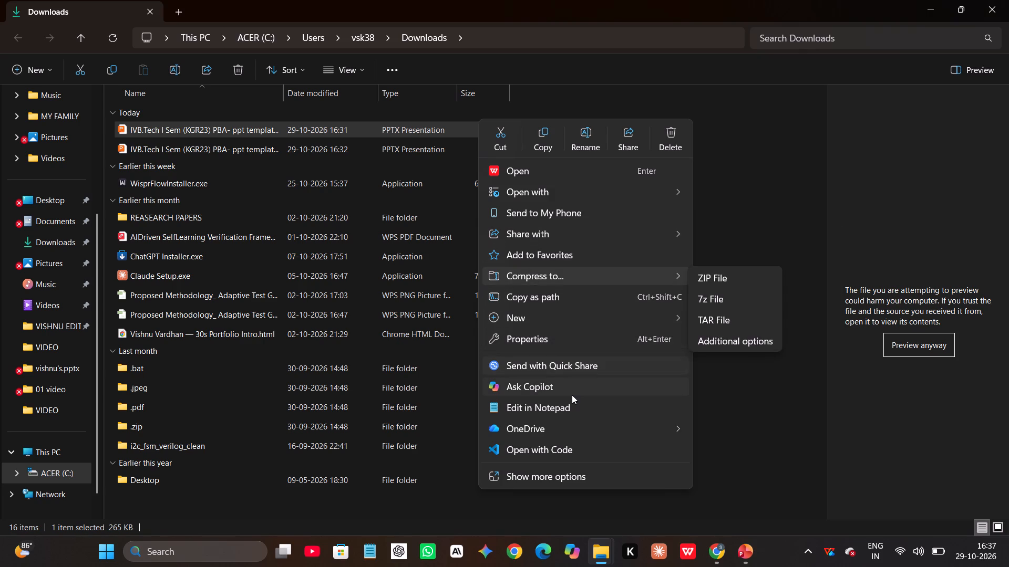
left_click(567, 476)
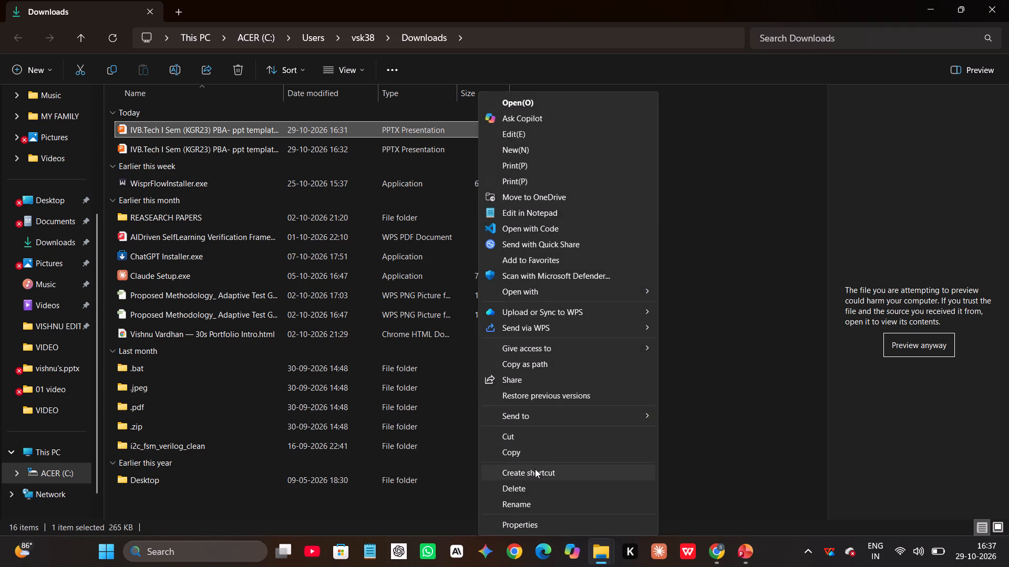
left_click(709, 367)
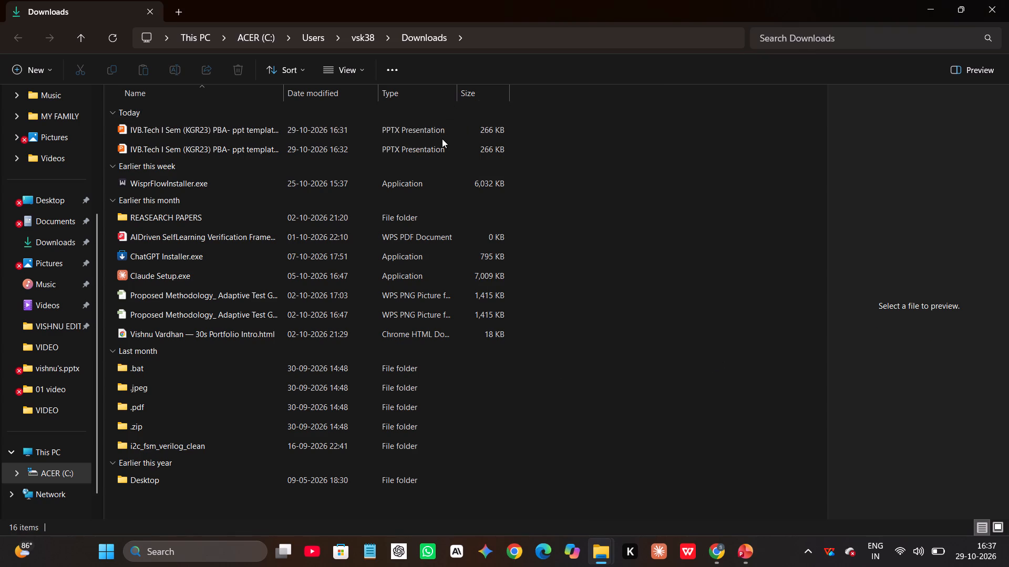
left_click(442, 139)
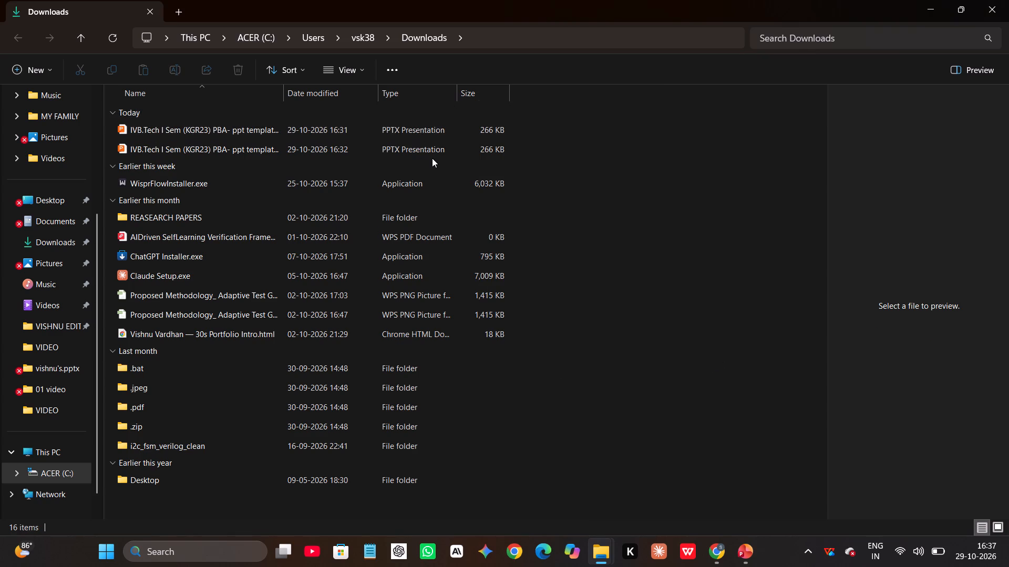
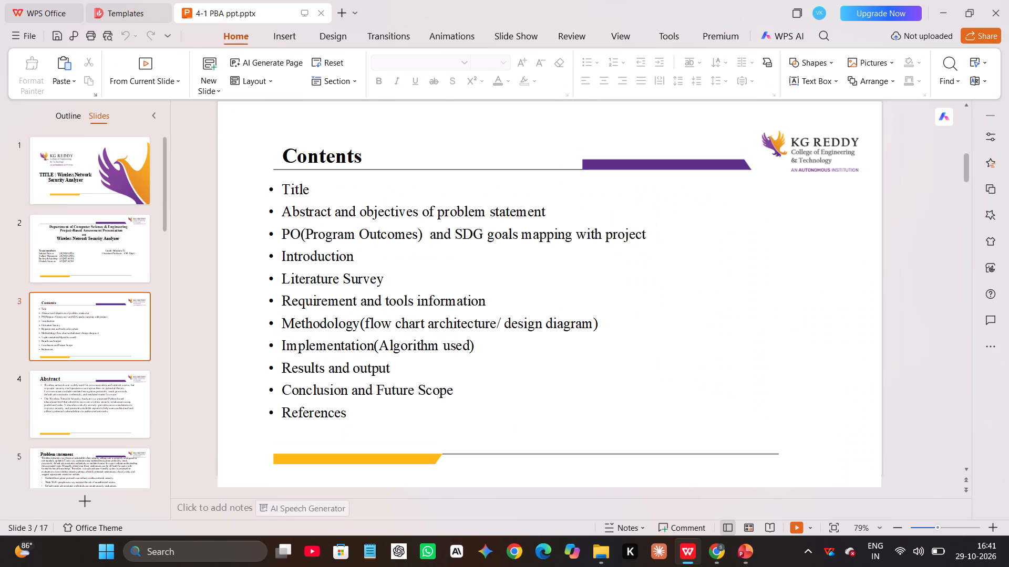
Review the slides of the 4-1 PBA presentation from Contents through the PO and SDG mapping, Introduction and Literature Survey to Requirement and tools information.
key("Down")
key("Down")
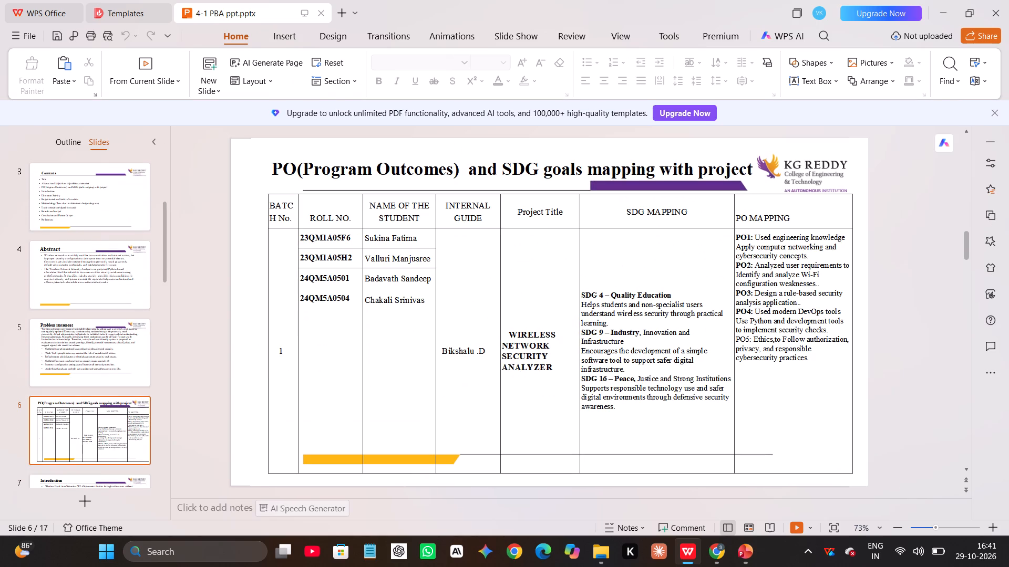
key("Down")
key("Up")
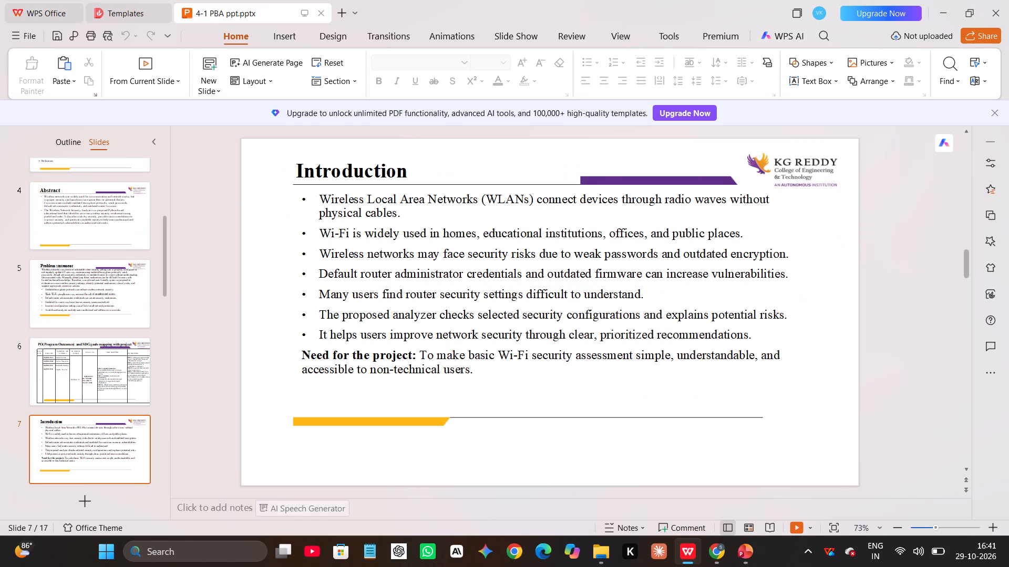
key("Down")
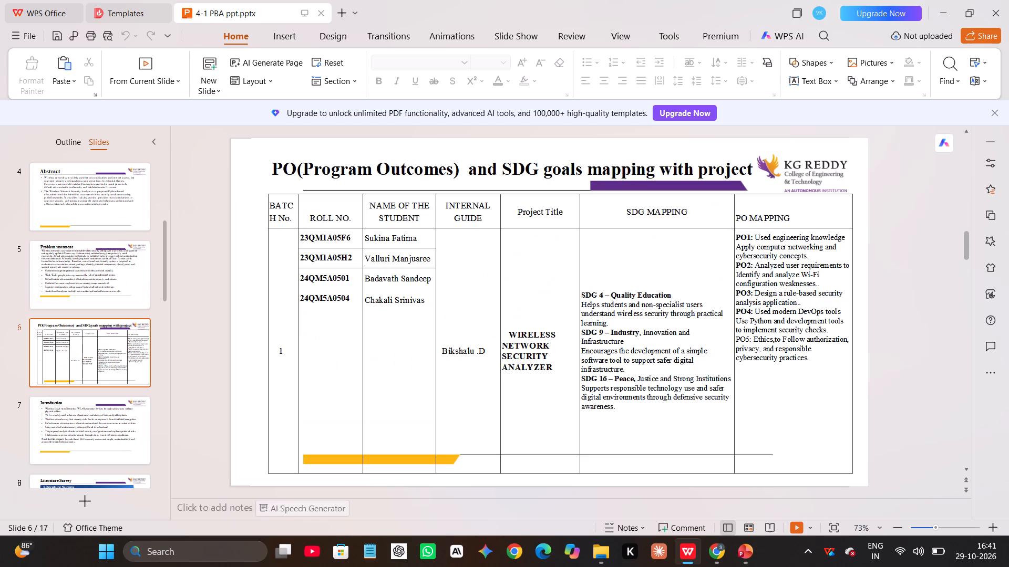
key("Down")
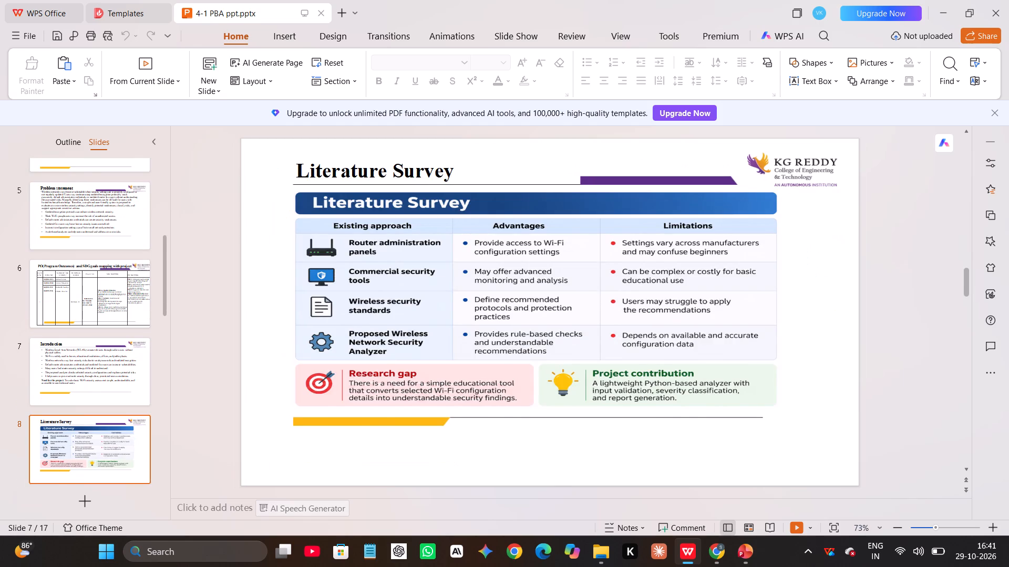
key("Down")
key("Up")
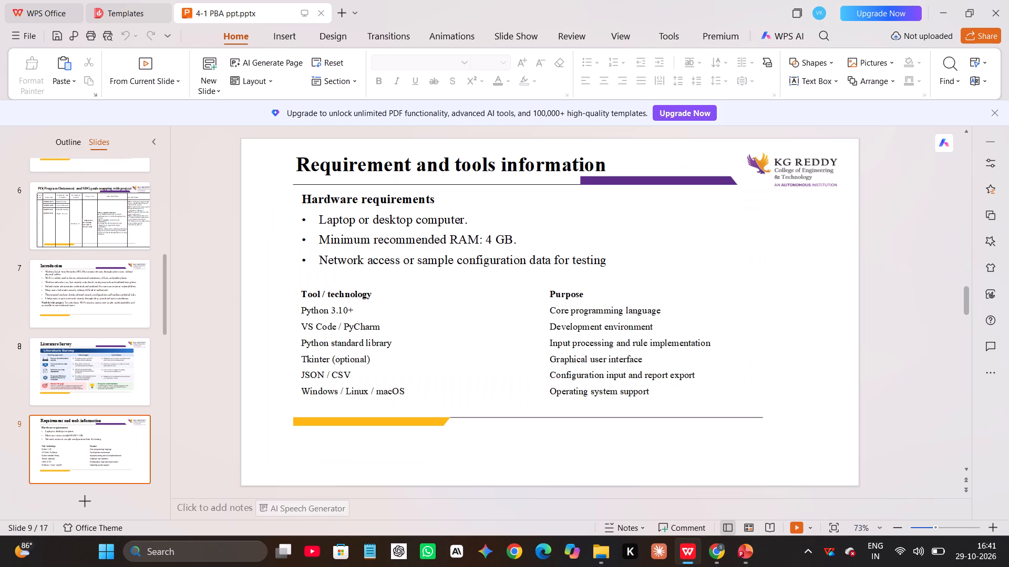
Review the presentation's slides from Literature Survey through the Future scope slide, including requirements, methodology, algorithm and results.
key("Down")
key("Up")
key("Down")
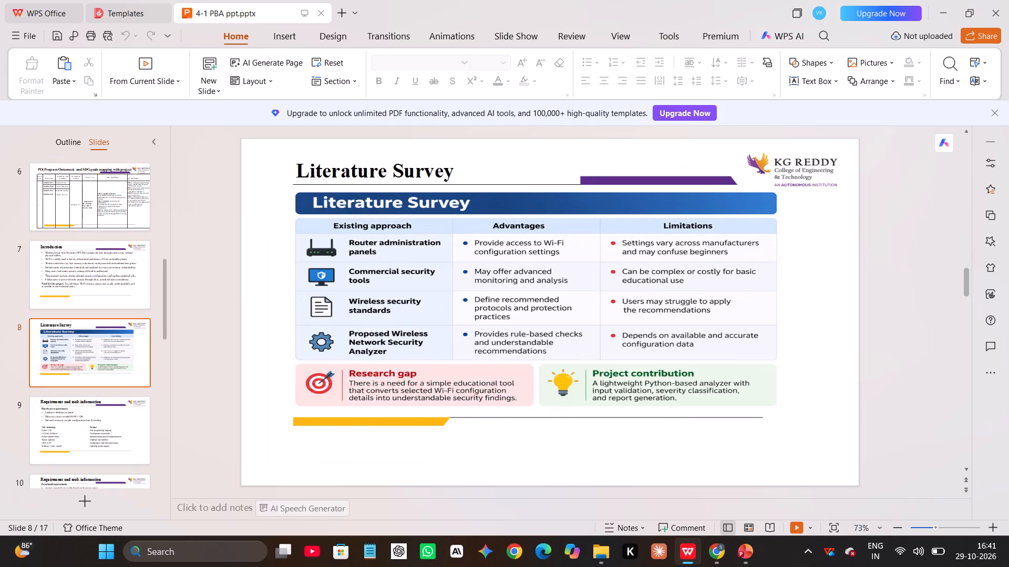
key("Up")
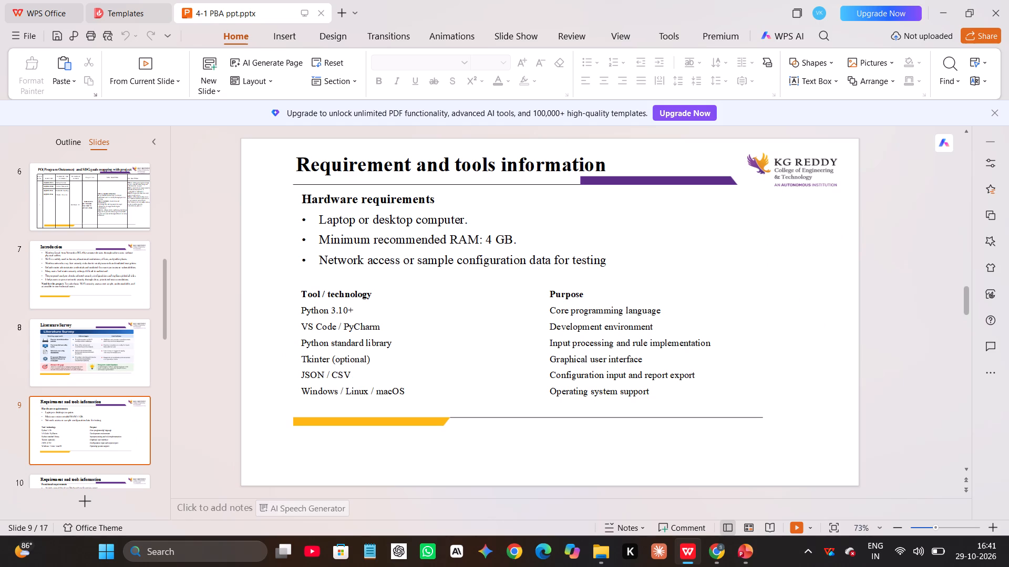
key("Down")
key("Down")
key("Down")
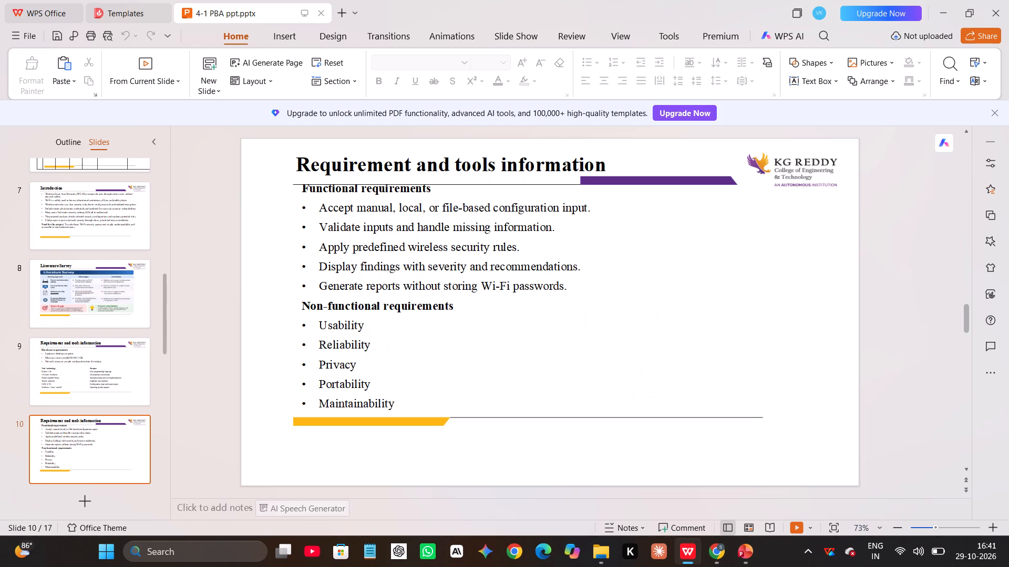
key("Down")
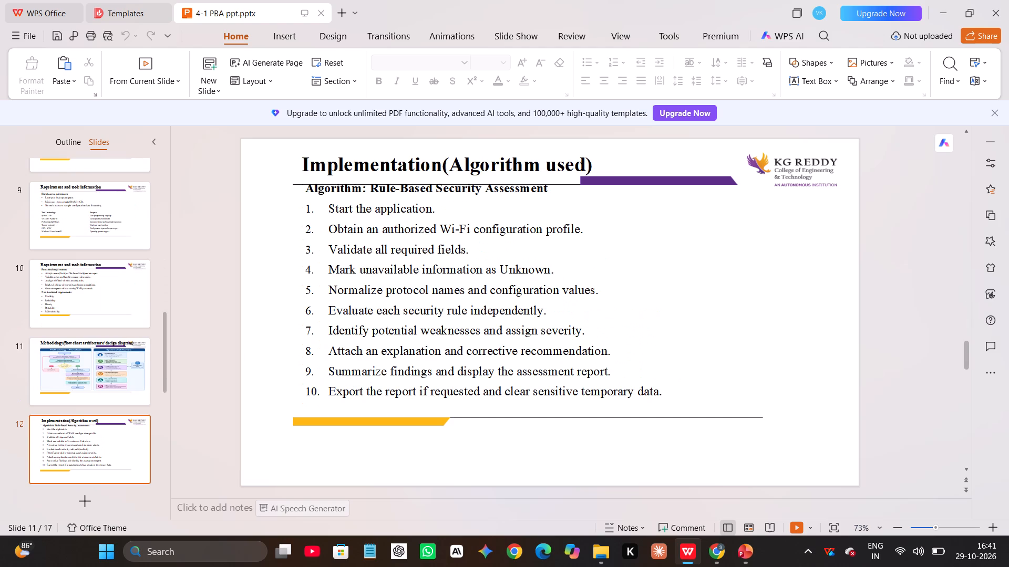
key("Down")
key("Down")
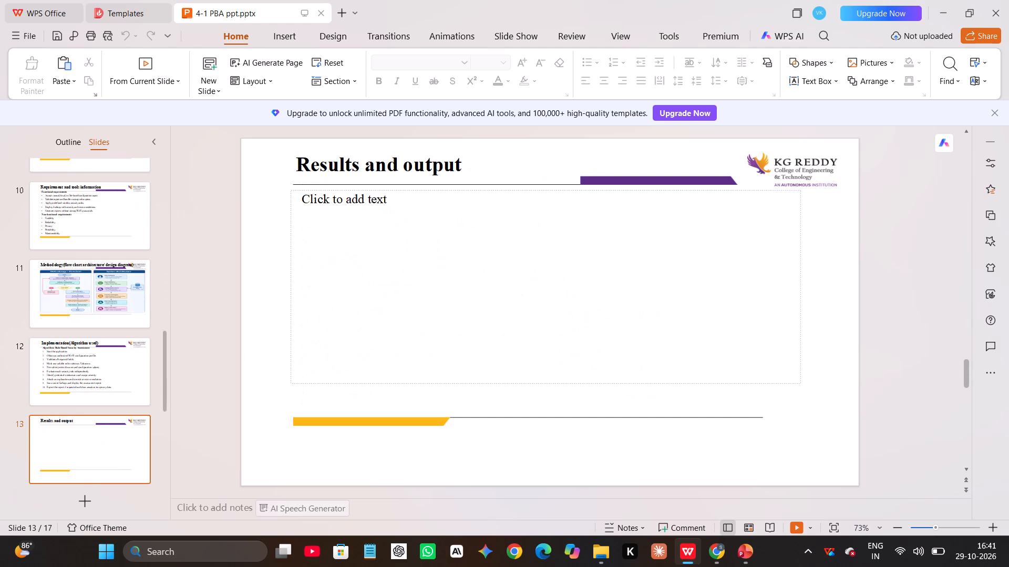
key("Down")
key("Down")
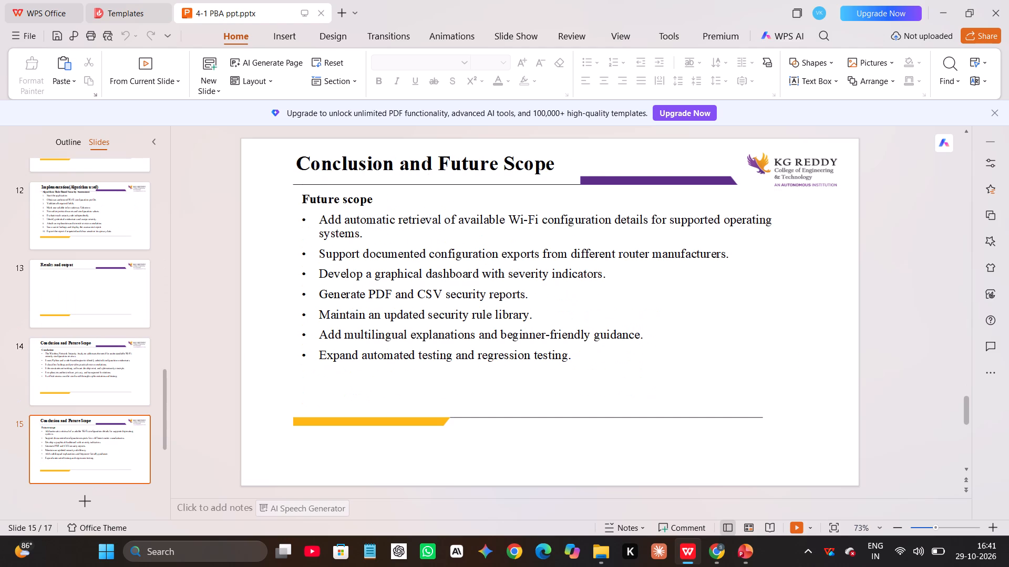
Go back through the slides from Future scope to Contents, checking them against the contents list, and re-examine the Problem statement slide.
key("Up")
key("Up")
key("Up")
key("Up")
key("Up")
key("Up")
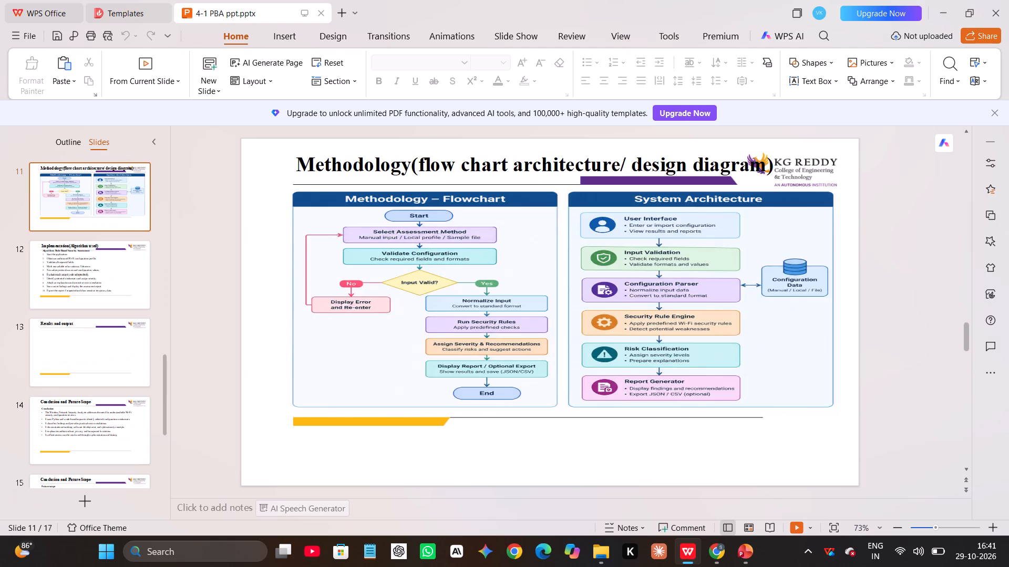
key("Up")
key("Up")
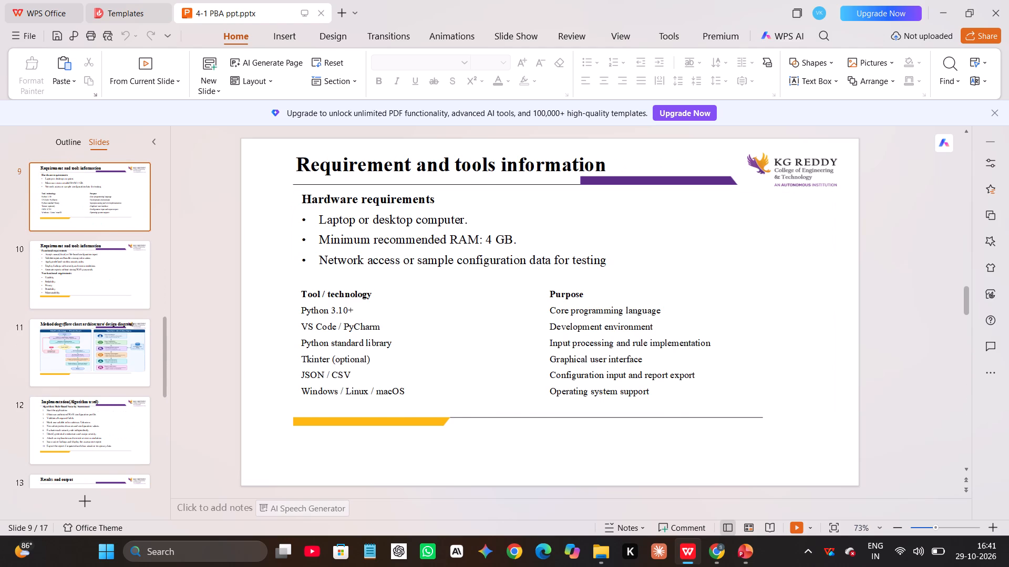
key("Up")
key("Up")
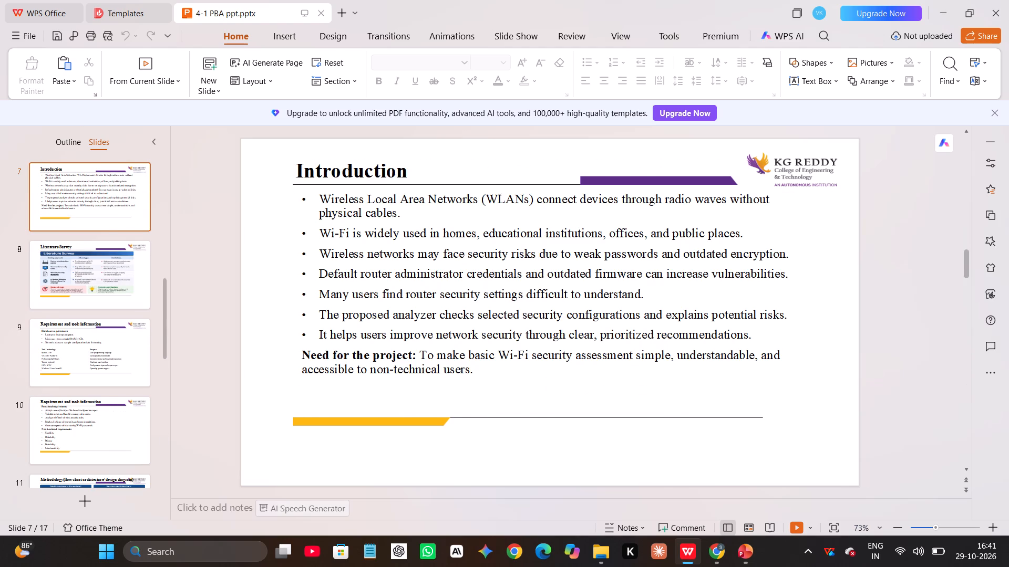
key("Up")
key("Down")
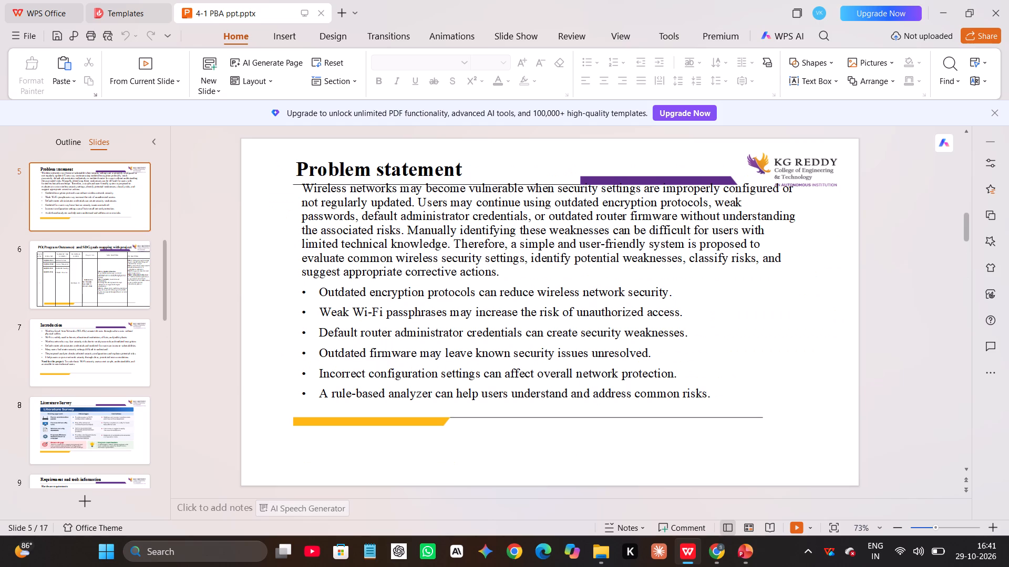
key("Up")
key("Up")
key("Up")
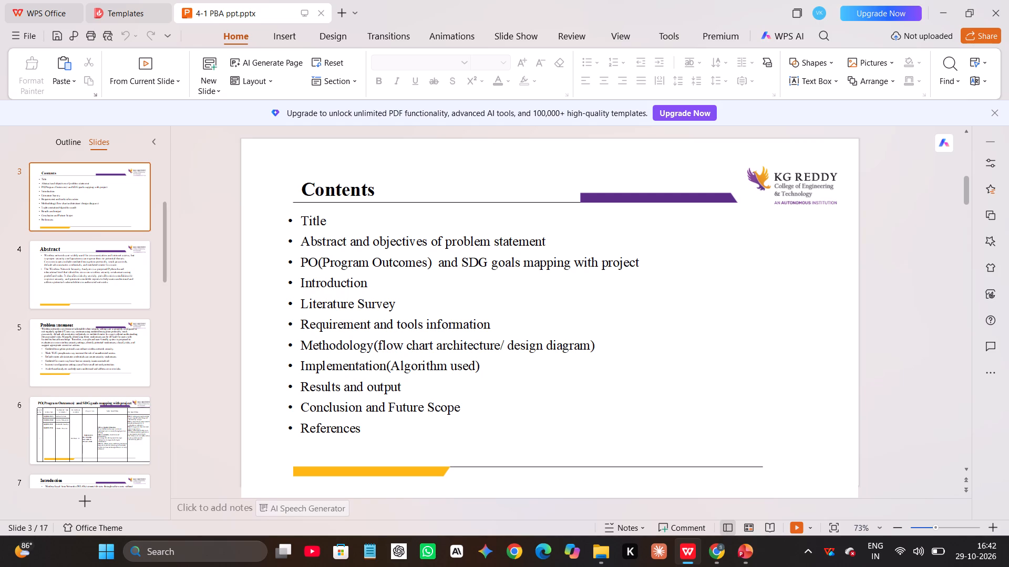
key("Down")
key("Down")
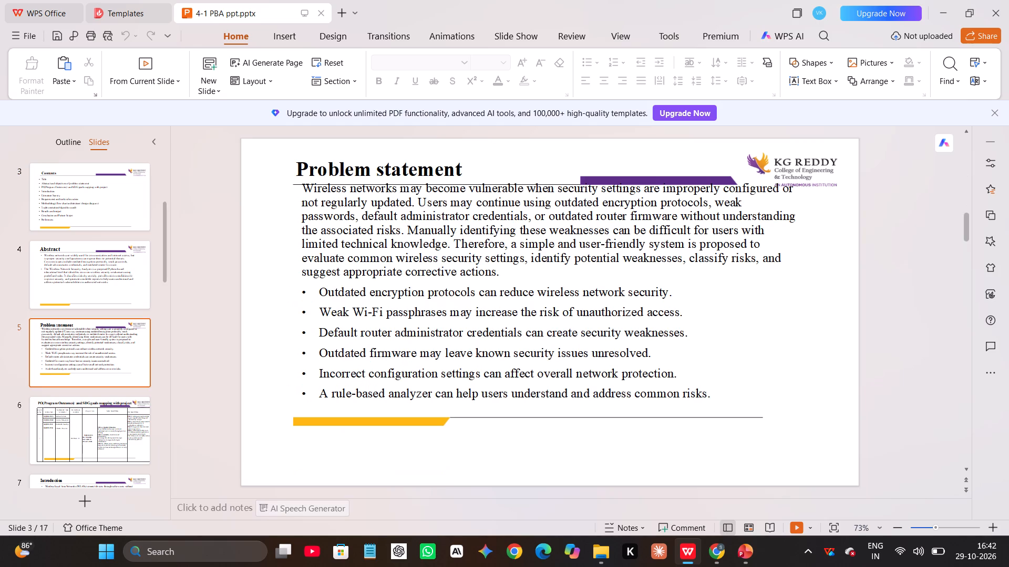
key("Up")
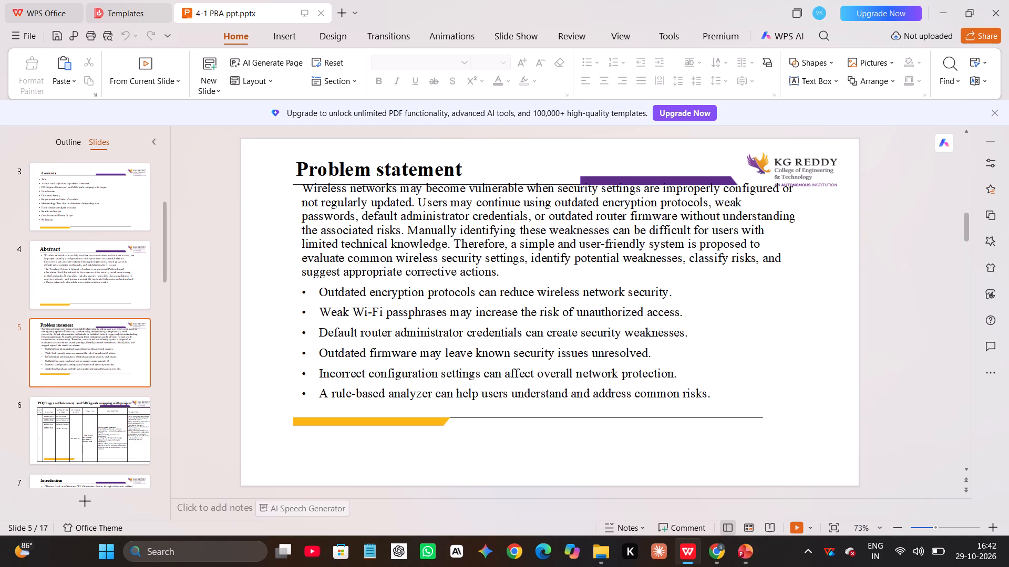
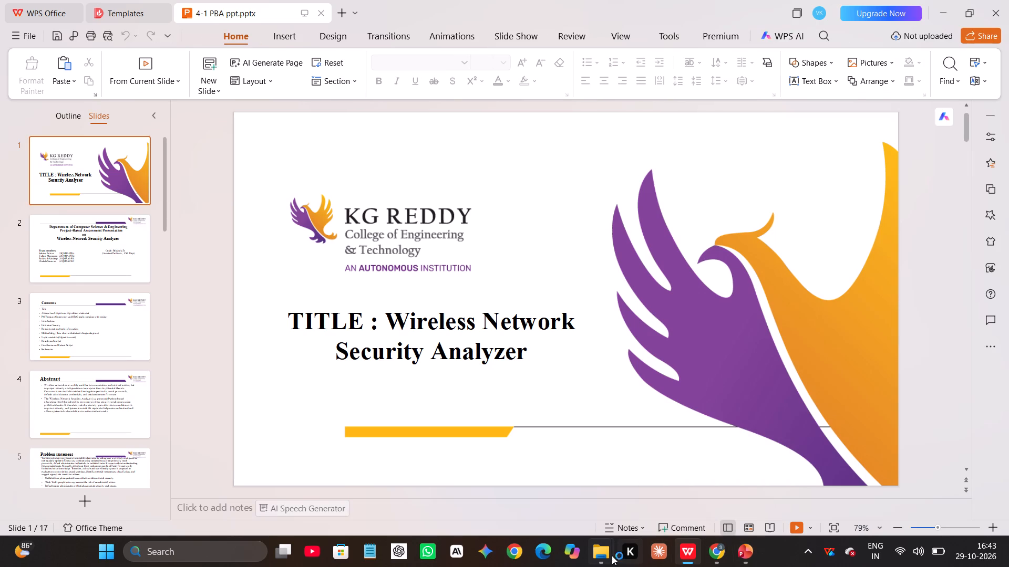
Open the recent 4-1 PBA ppt.pptx file from File Explorer in PowerPoint as a read-only copy.
left_click(602, 480)
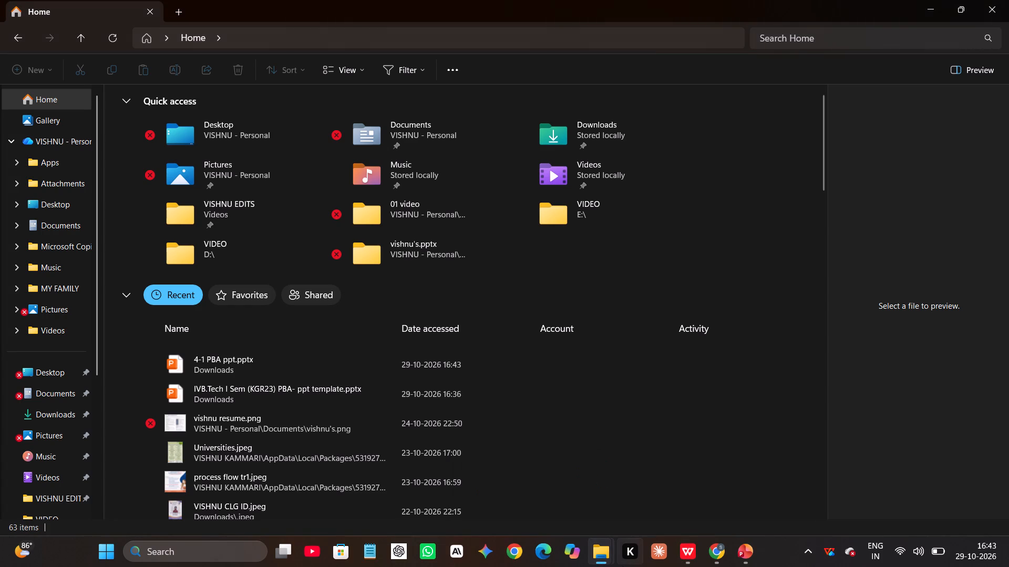
right_click(289, 370)
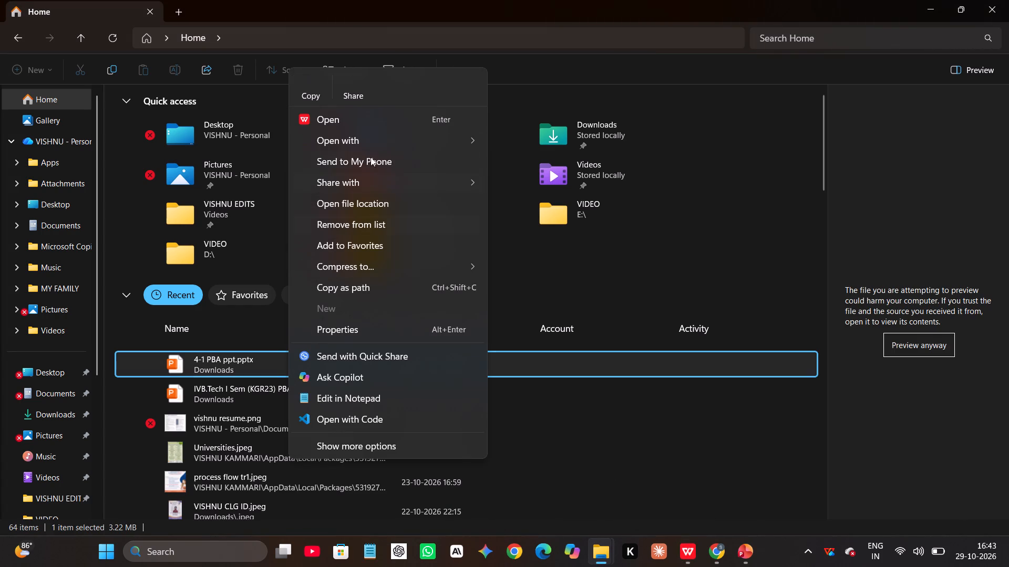
left_click(380, 145)
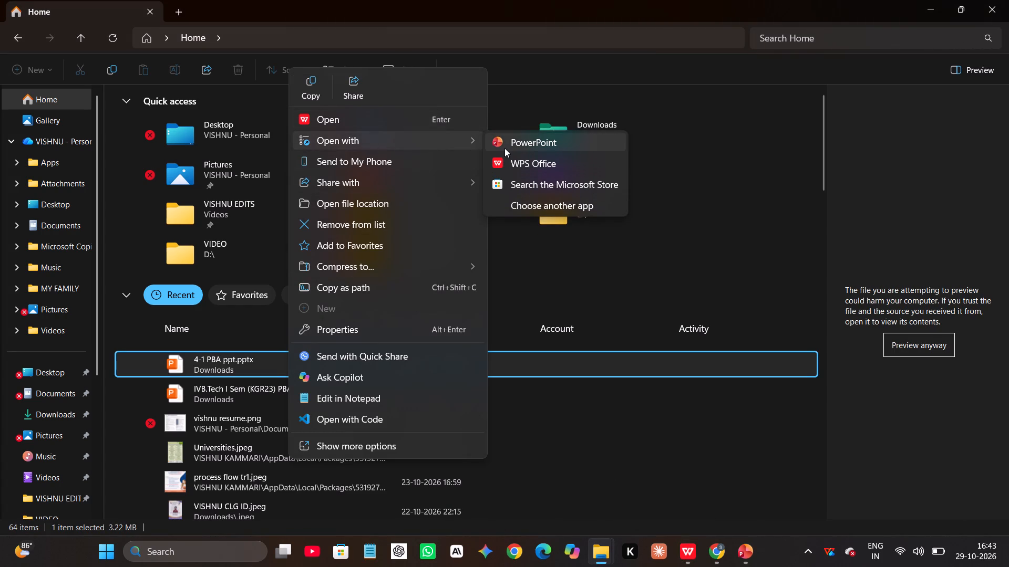
double_click(504, 148)
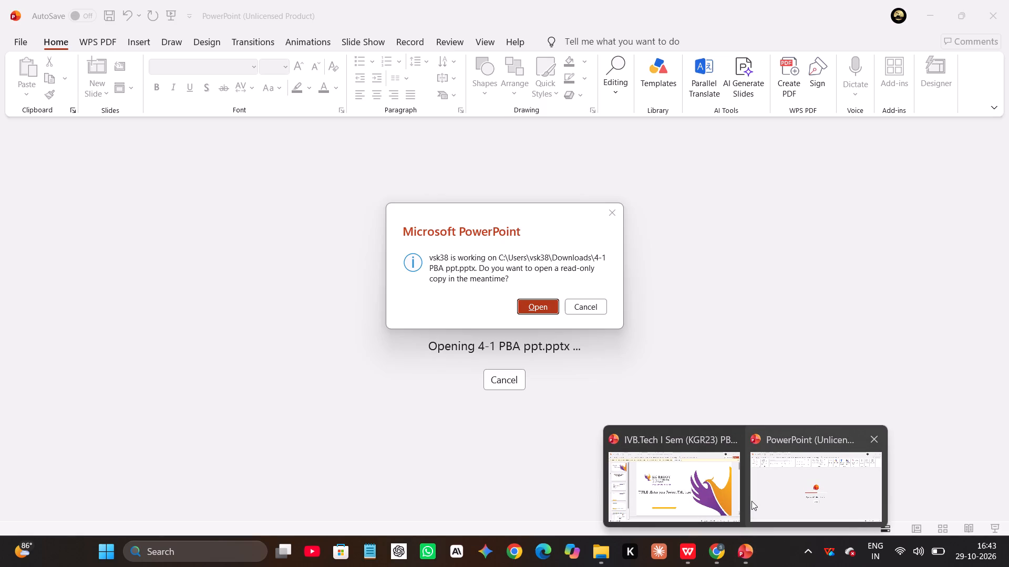
left_click(784, 490)
left_click(529, 309)
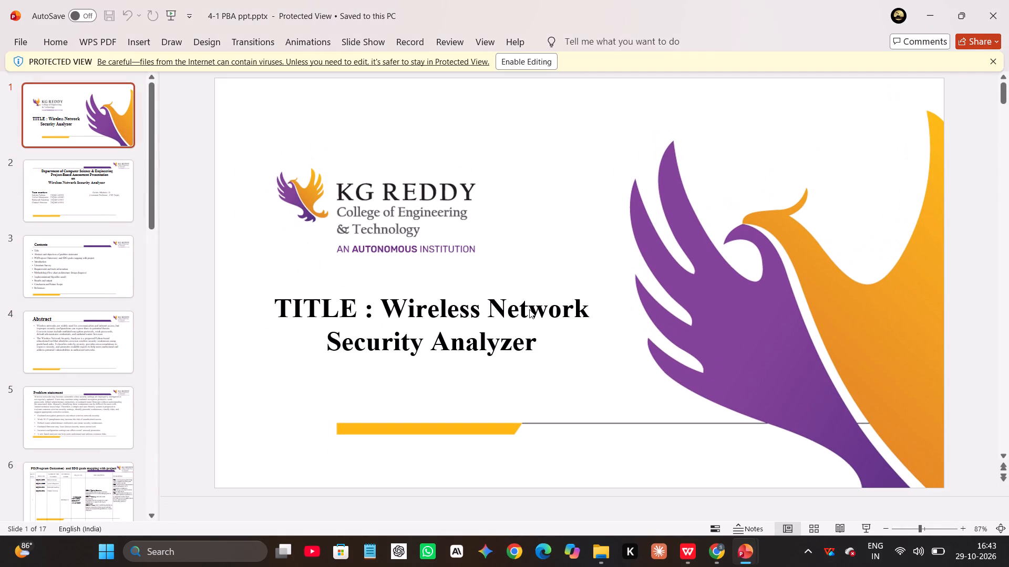
Look over the opening slides of the 4-1 PBA presentation, from the title slide through the team details to Contents.
key("Down")
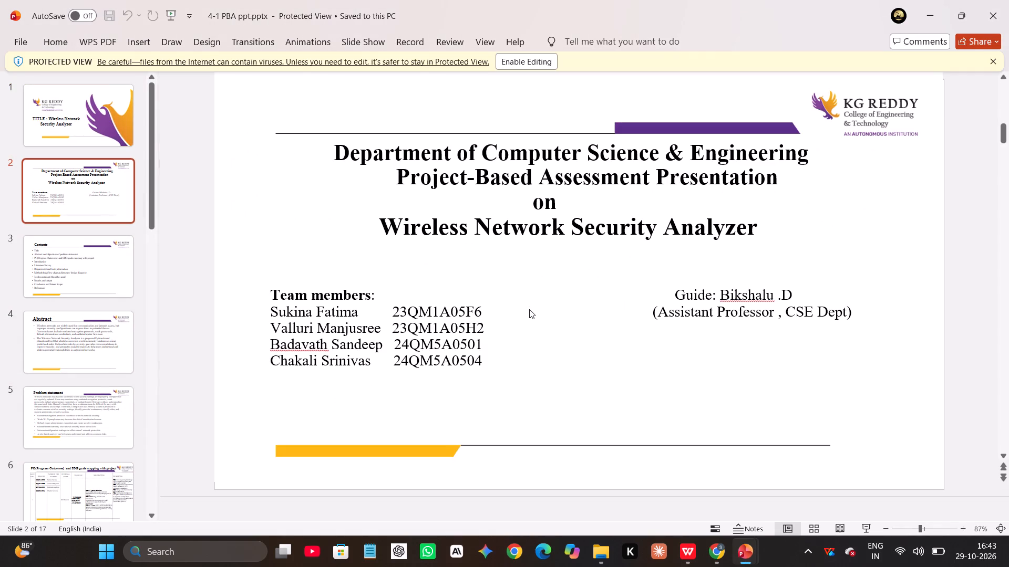
key("Down")
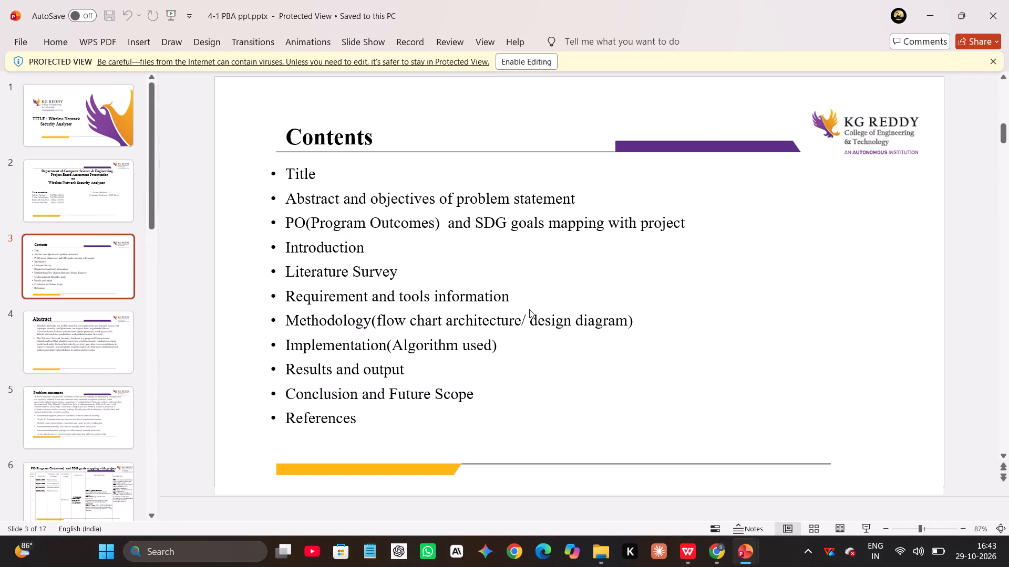
key("Up")
key("Up")
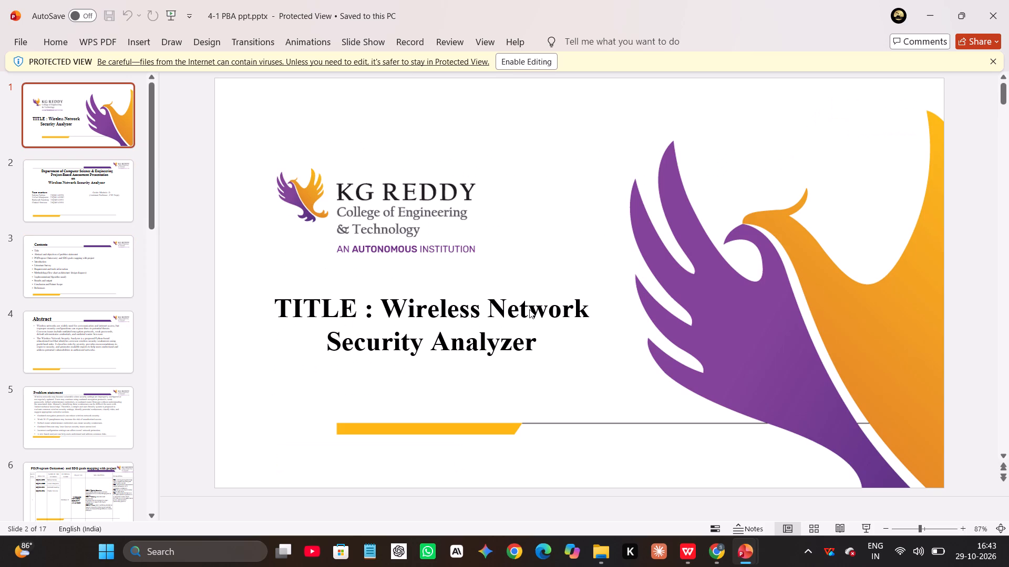
key("Down")
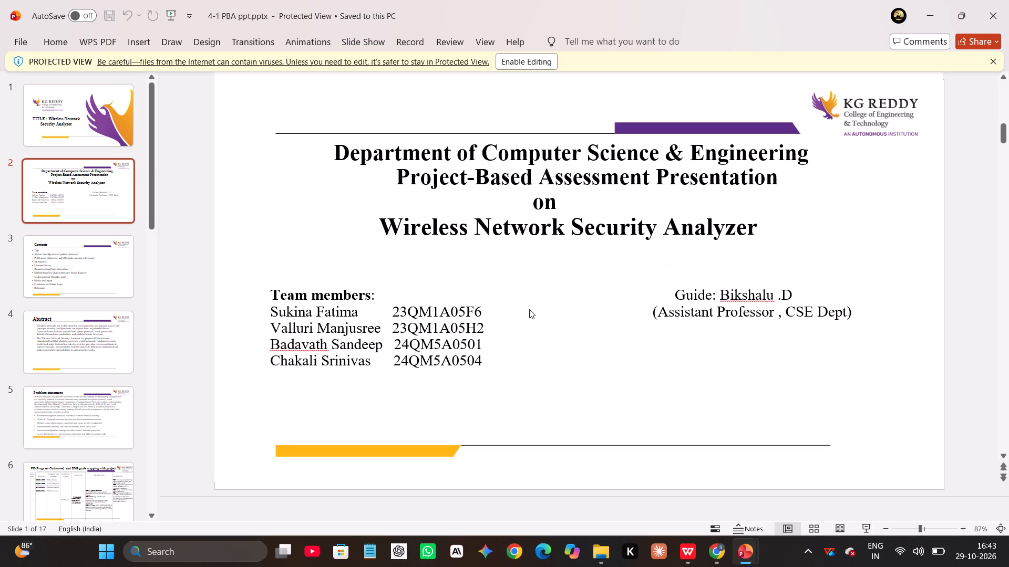
key("Up")
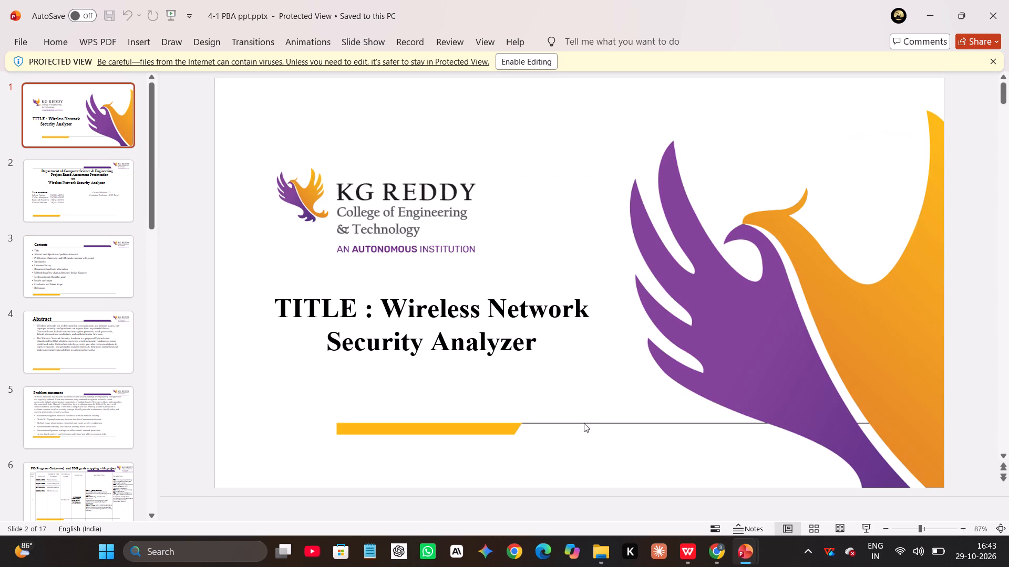
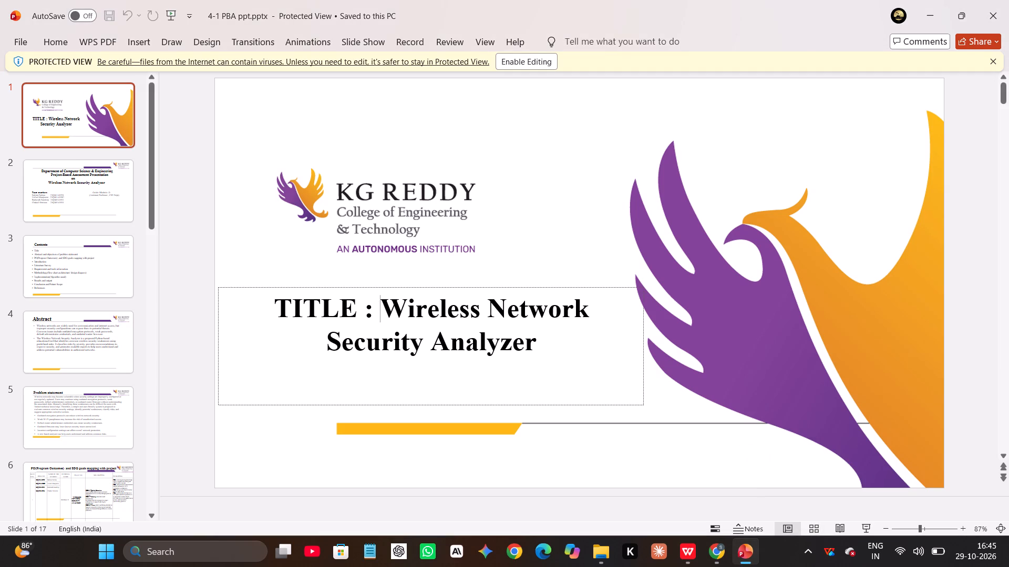
Enable editing for the protected 4-1 PBA presentation.
left_click(523, 63)
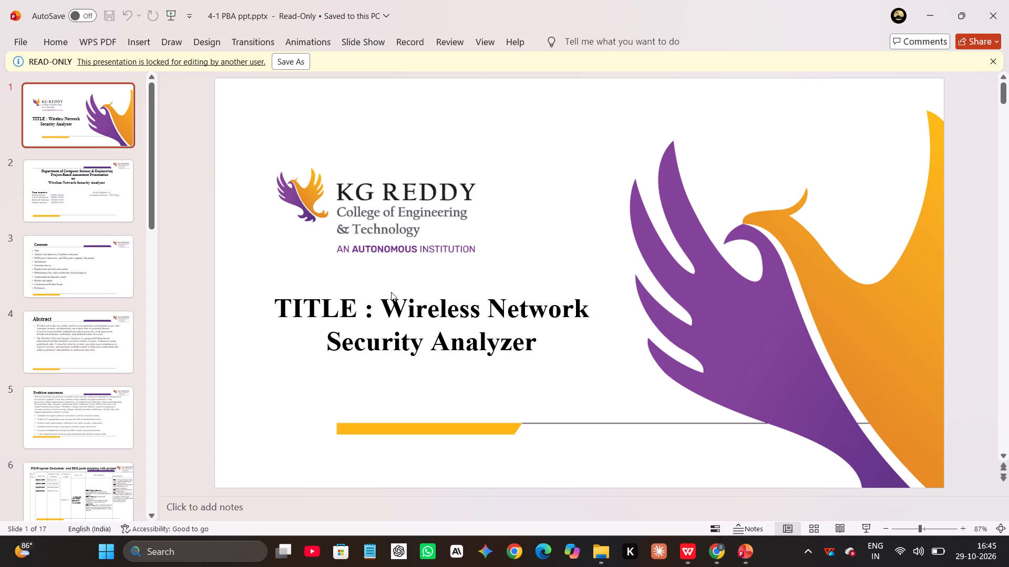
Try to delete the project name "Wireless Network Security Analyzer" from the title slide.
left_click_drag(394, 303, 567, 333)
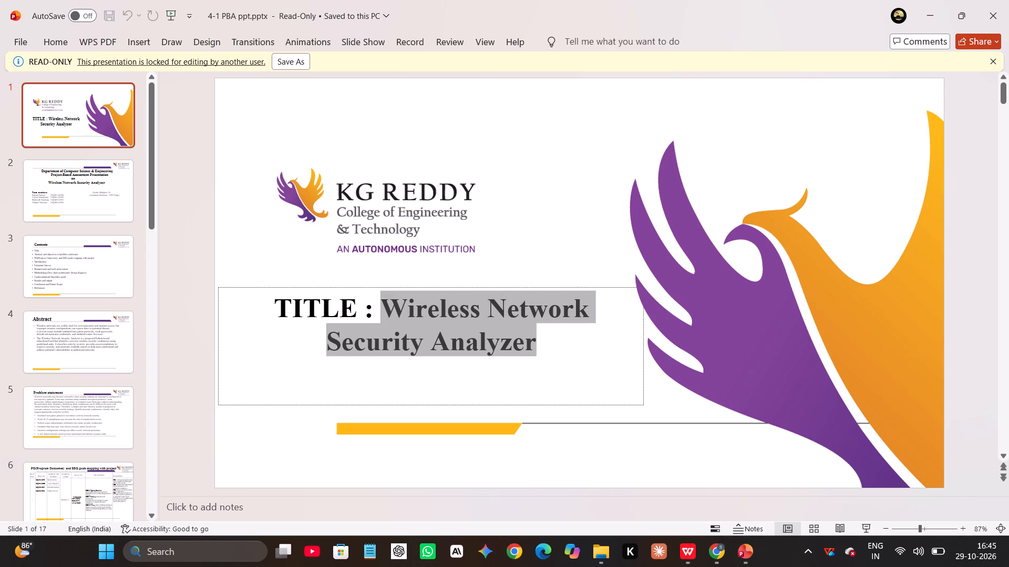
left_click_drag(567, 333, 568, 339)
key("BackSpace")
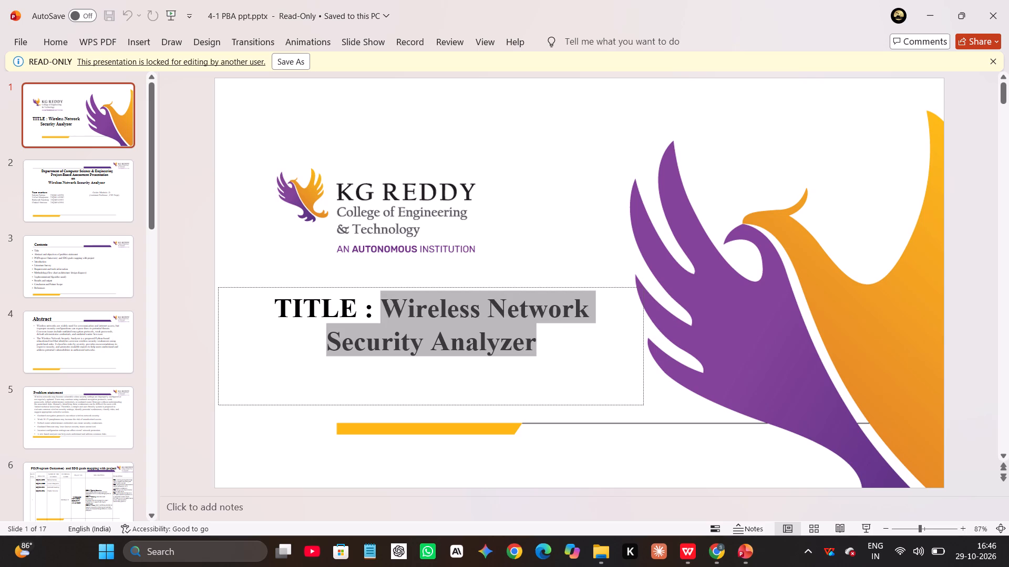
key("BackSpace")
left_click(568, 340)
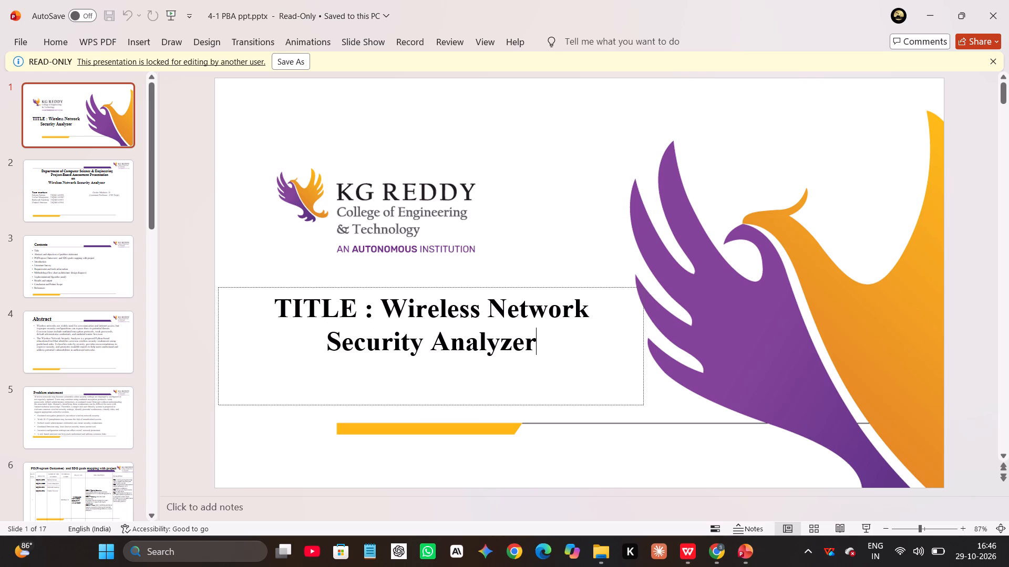
Save a copy of the presentation in Downloads as "4-1 PBA ppt team 6.pptx".
left_click(298, 64)
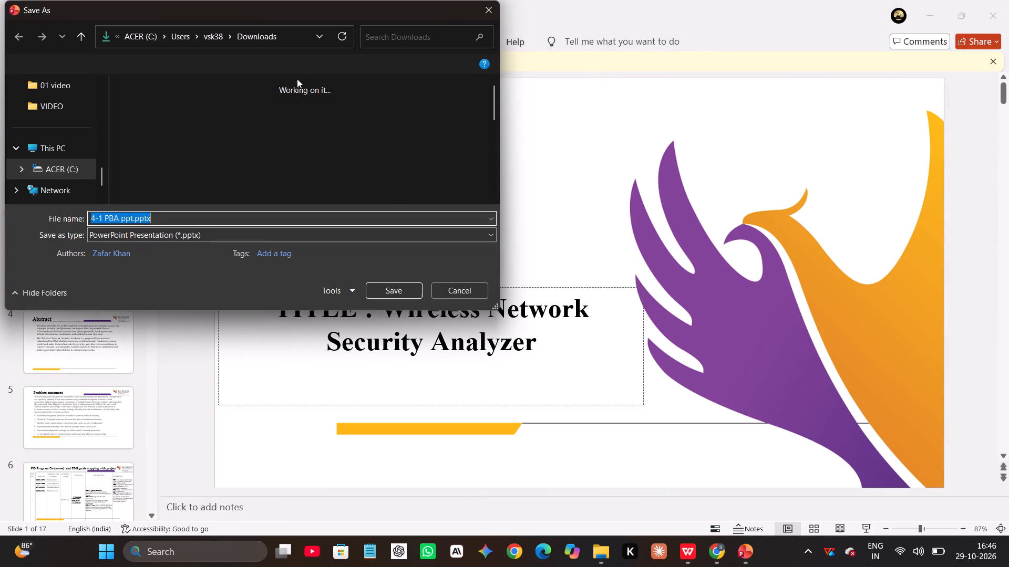
left_click(132, 217)
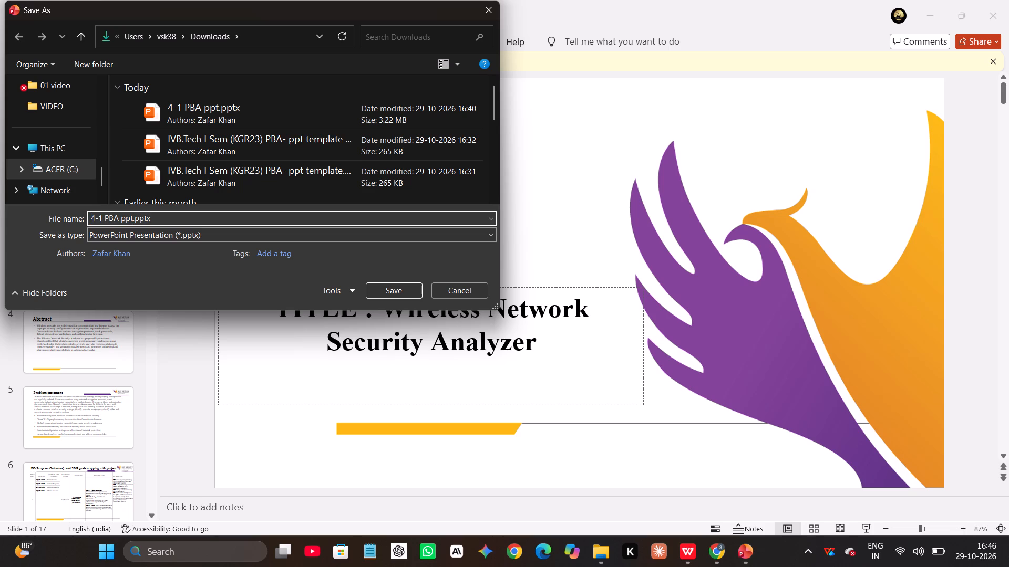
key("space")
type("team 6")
left_click(378, 285)
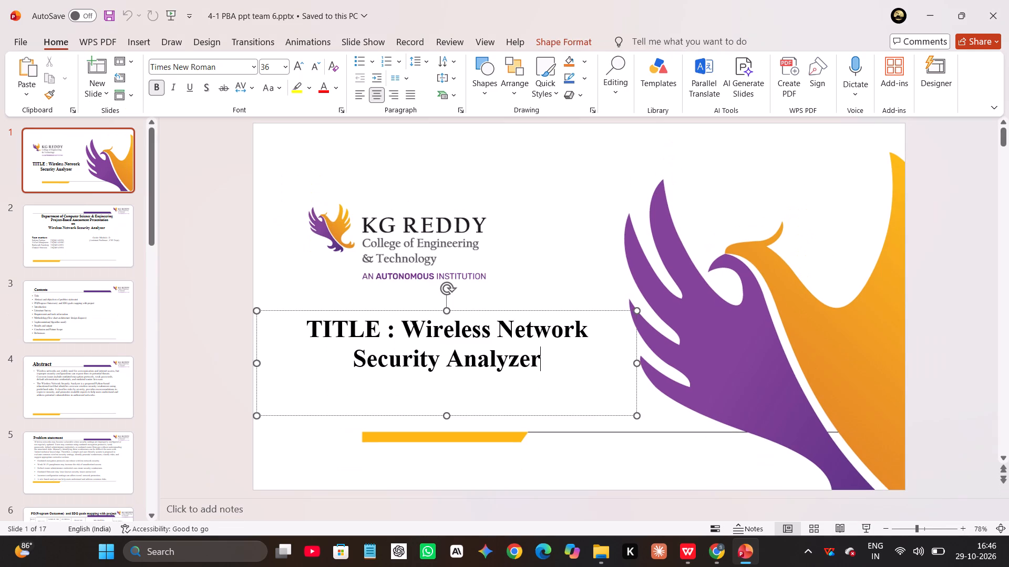
Replace the project name after "TITLE :" on slide 1 with the copied "Streaming Data Analytics System for Real-Time Event Detection".
left_click_drag(406, 323, 501, 350)
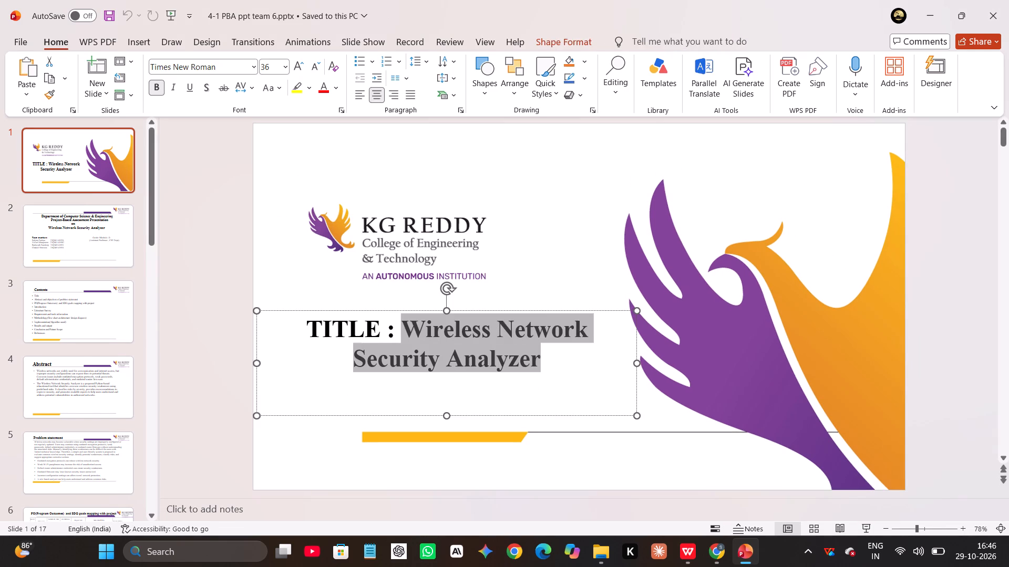
left_click_drag(501, 350, 547, 361)
key("BackSpace")
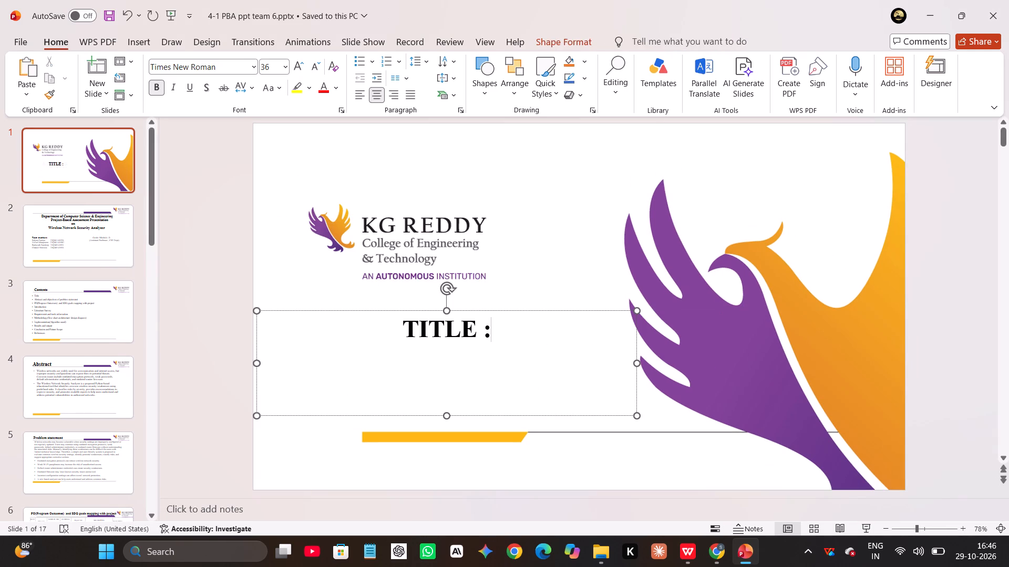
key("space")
key("ctrl+v")
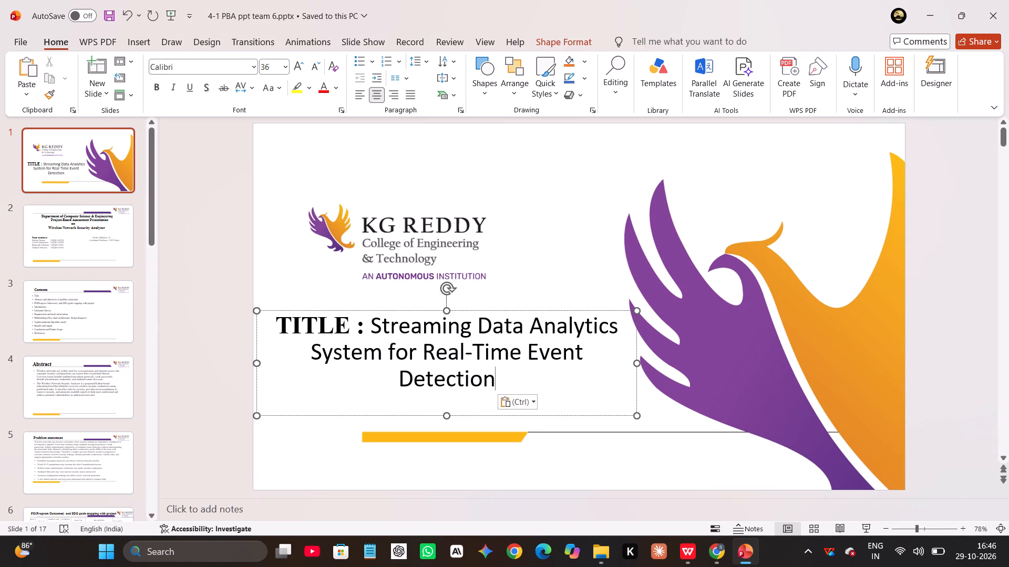
Format the new project name on the title slide as bold Times New Roman.
left_click_drag(374, 325, 421, 348)
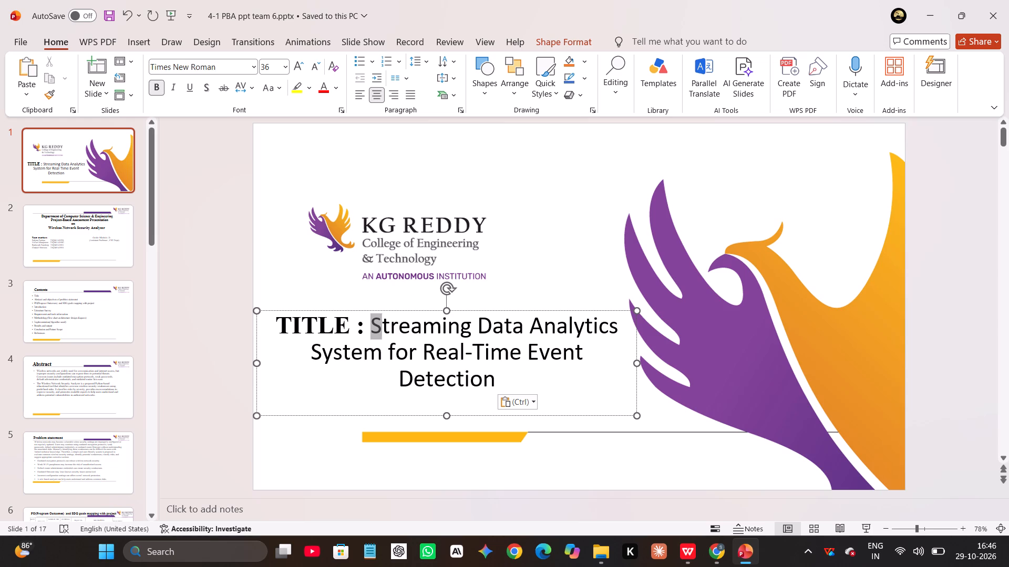
left_click_drag(421, 348, 521, 398)
left_click(532, 375)
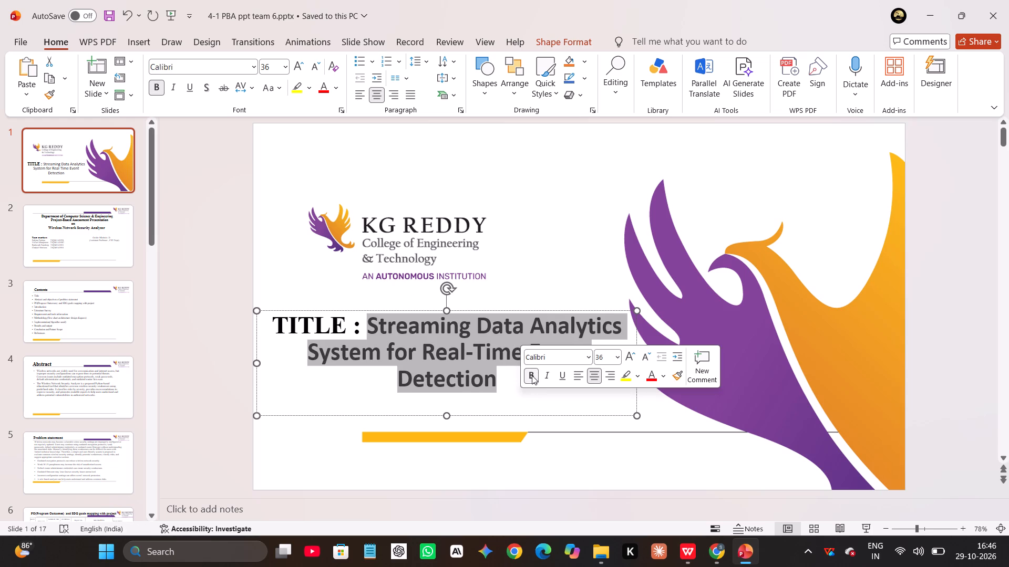
left_click(589, 359)
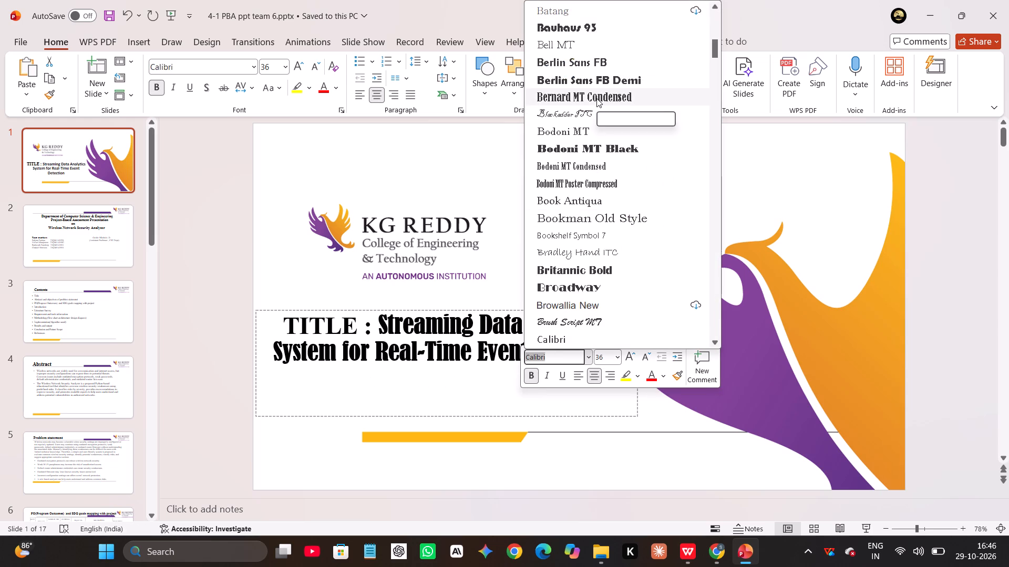
key("BackSpace")
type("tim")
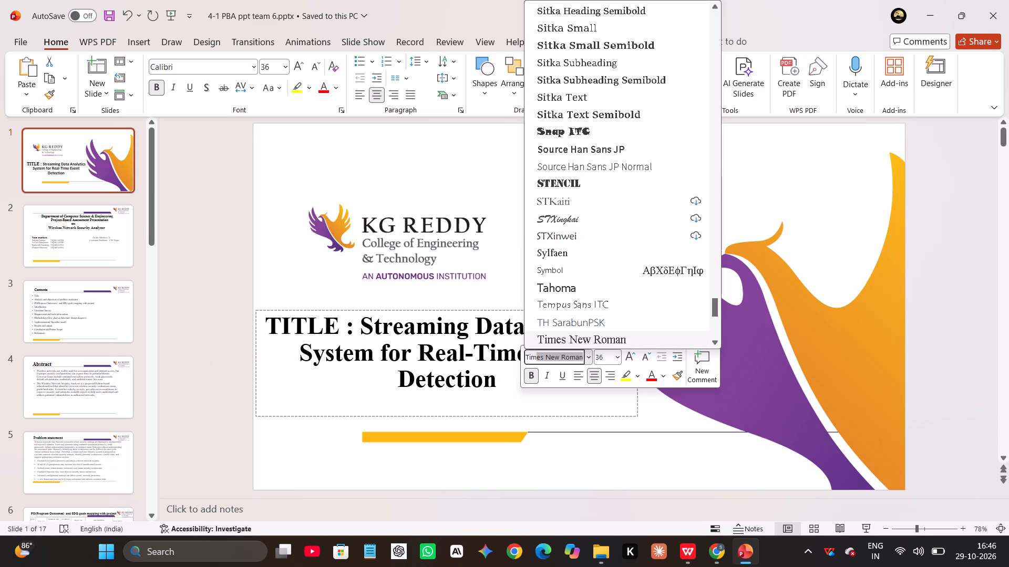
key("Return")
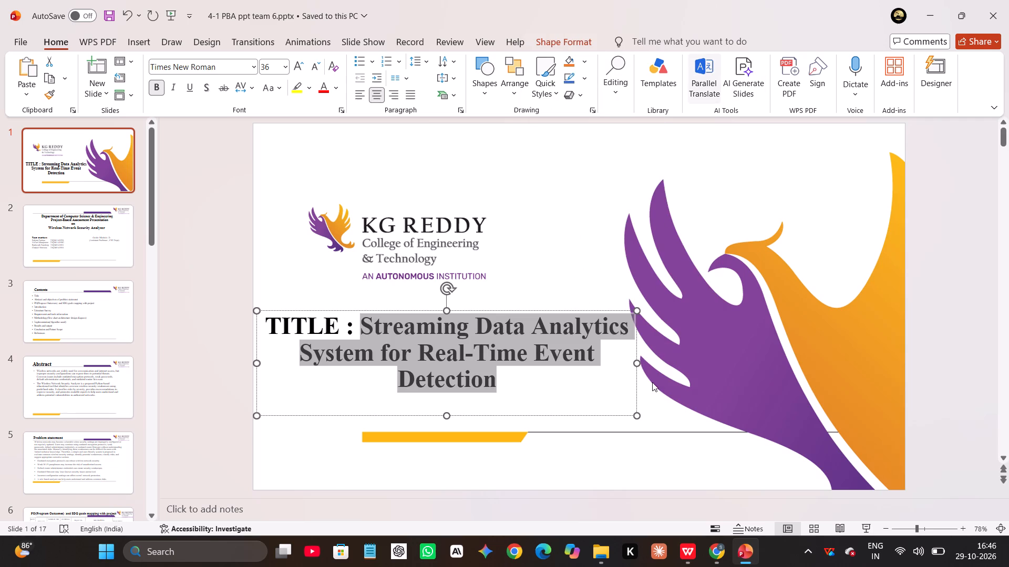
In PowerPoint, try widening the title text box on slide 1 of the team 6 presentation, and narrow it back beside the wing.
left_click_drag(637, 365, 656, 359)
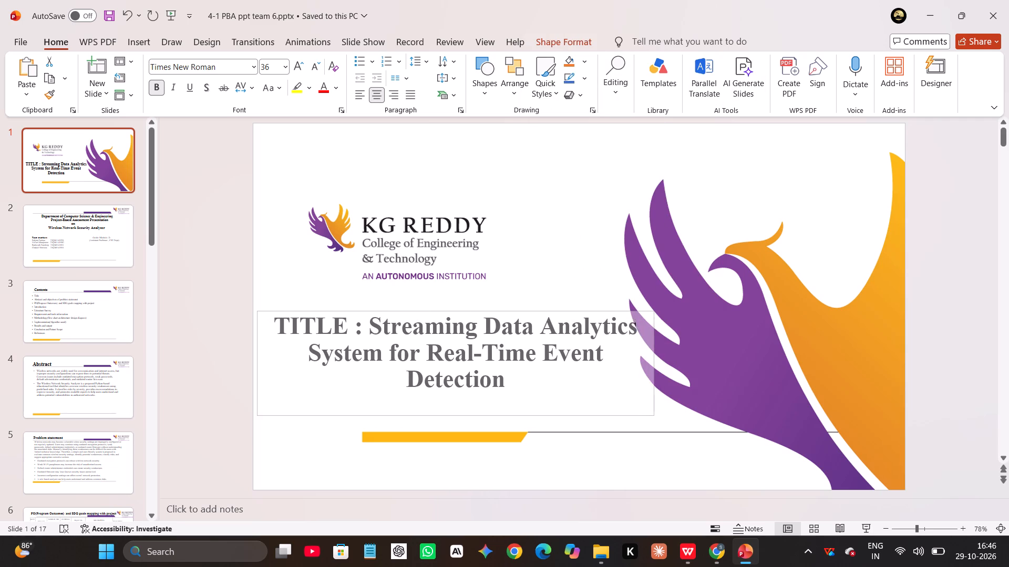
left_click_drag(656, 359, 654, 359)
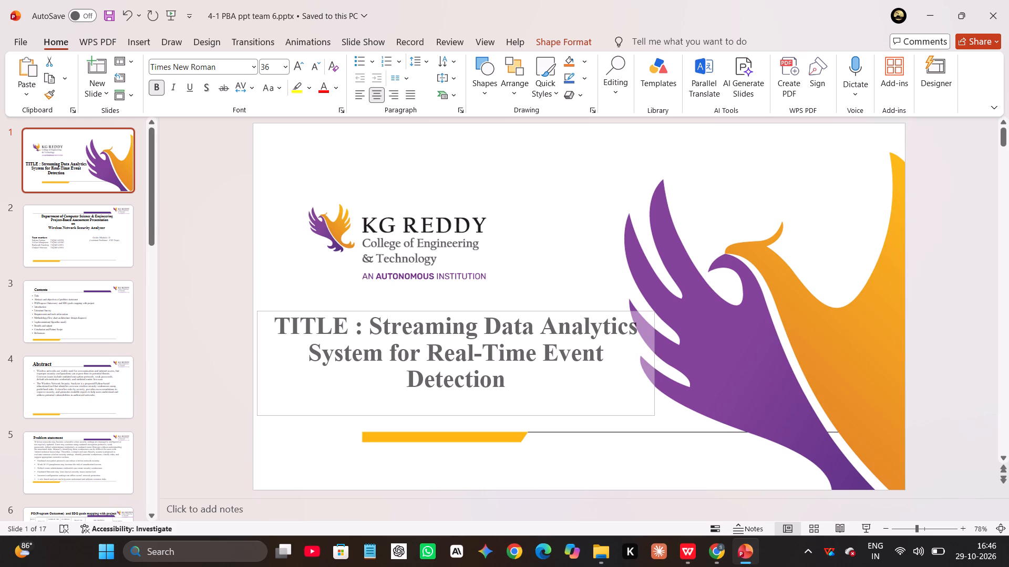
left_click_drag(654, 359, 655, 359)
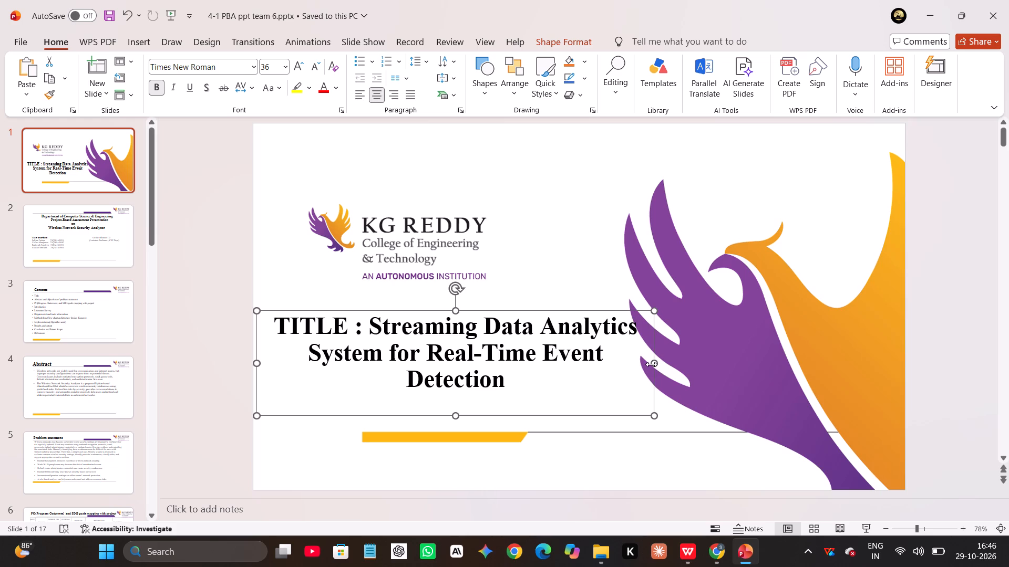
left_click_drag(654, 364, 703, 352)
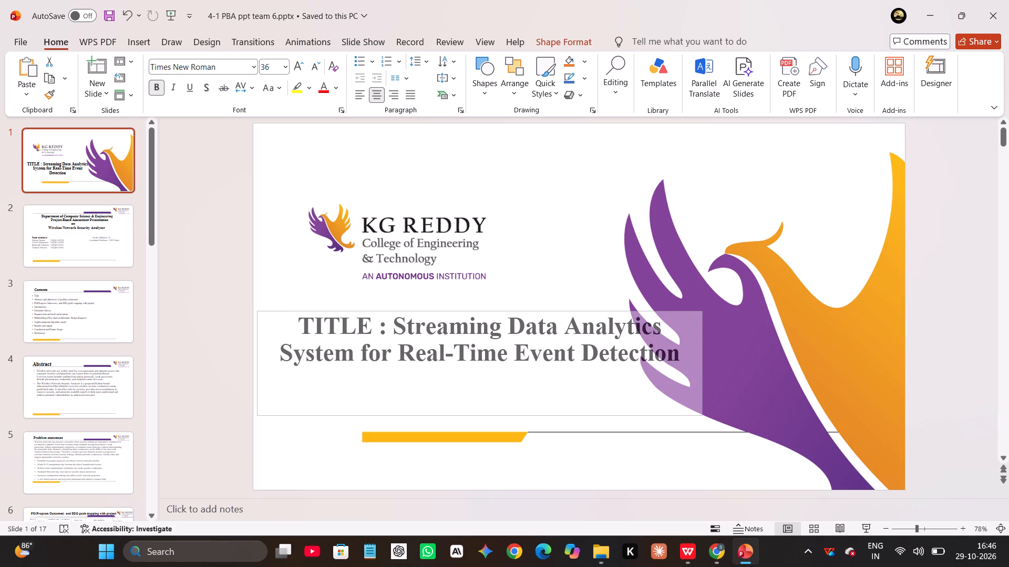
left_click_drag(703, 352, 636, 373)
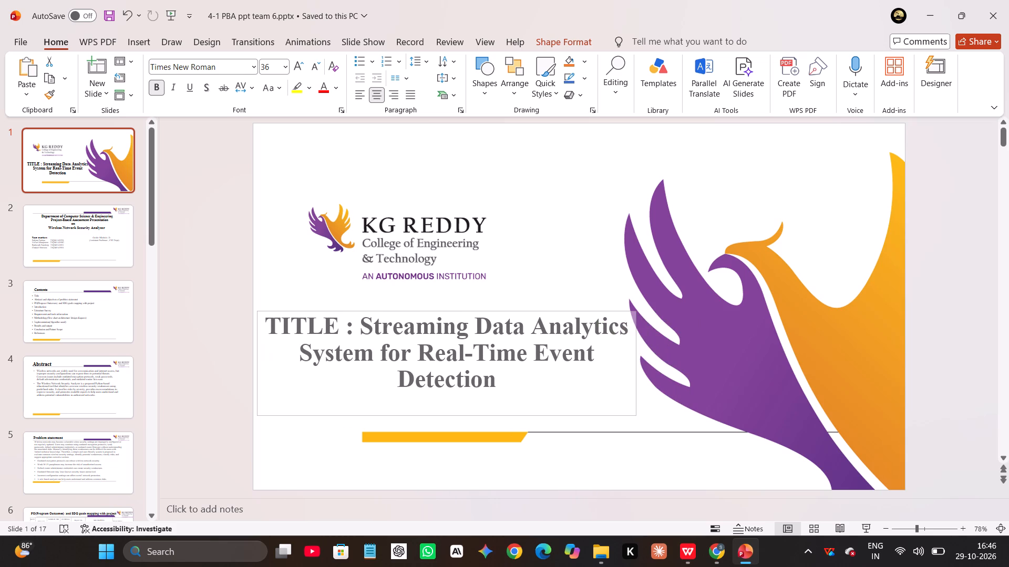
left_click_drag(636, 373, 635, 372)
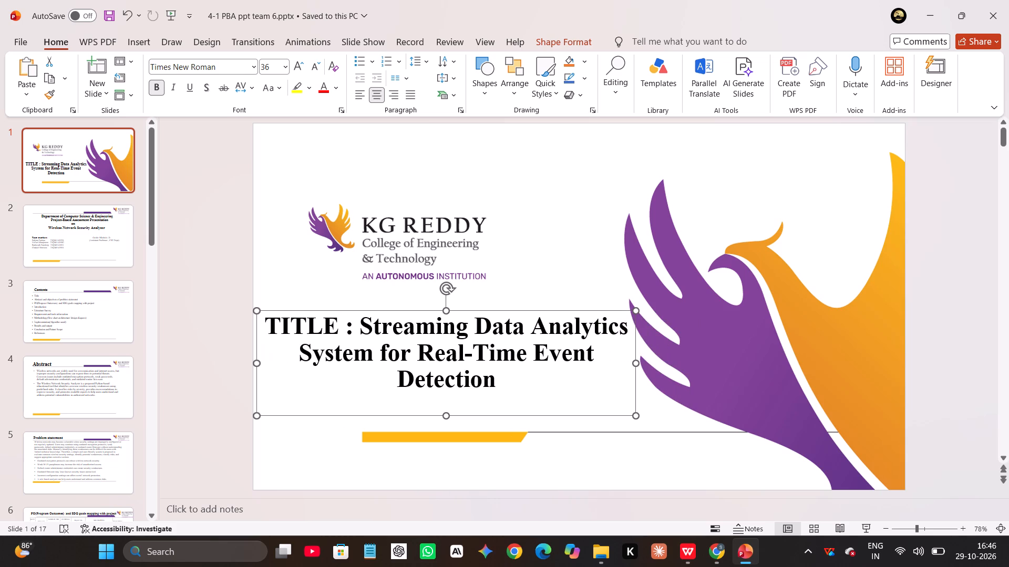
Insert five spaces before "System" in the title on slide 1.
left_click(300, 349)
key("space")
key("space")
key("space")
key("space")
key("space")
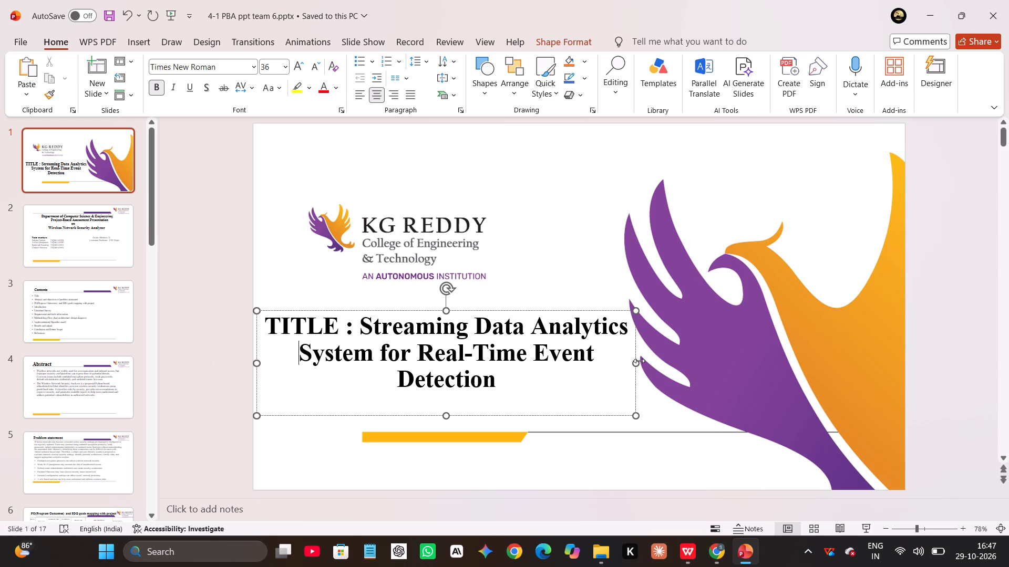
Widen the title text box on slide 1 across the bird's wing and start a new line before "System".
left_click_drag(637, 364, 842, 340)
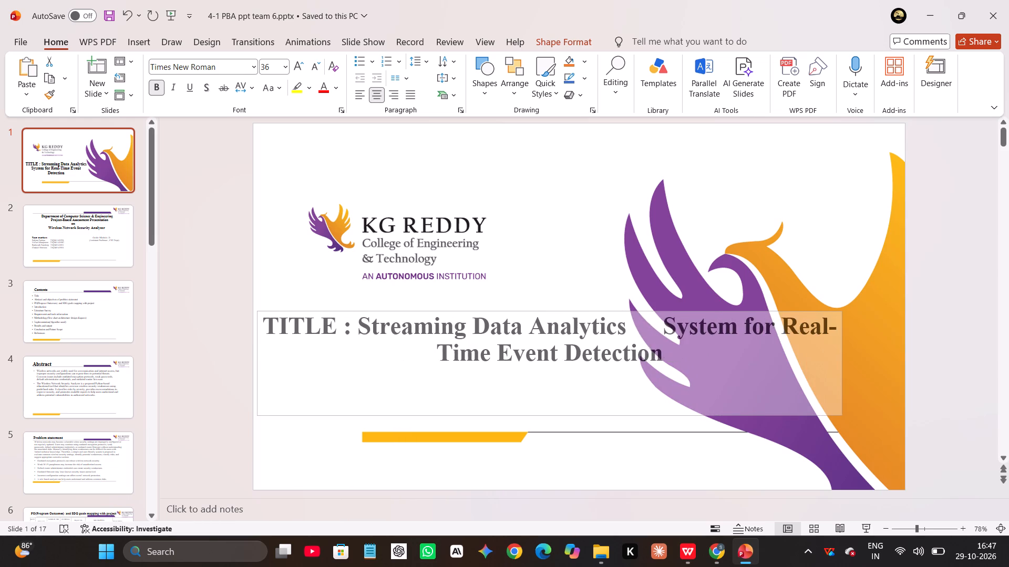
left_click_drag(842, 340, 849, 340)
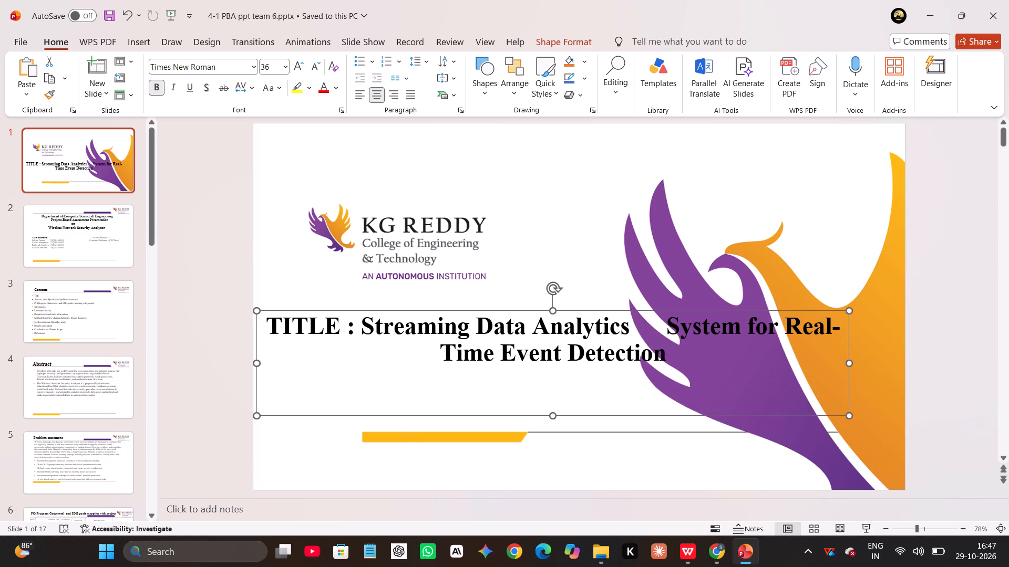
left_click(656, 327)
key("Return")
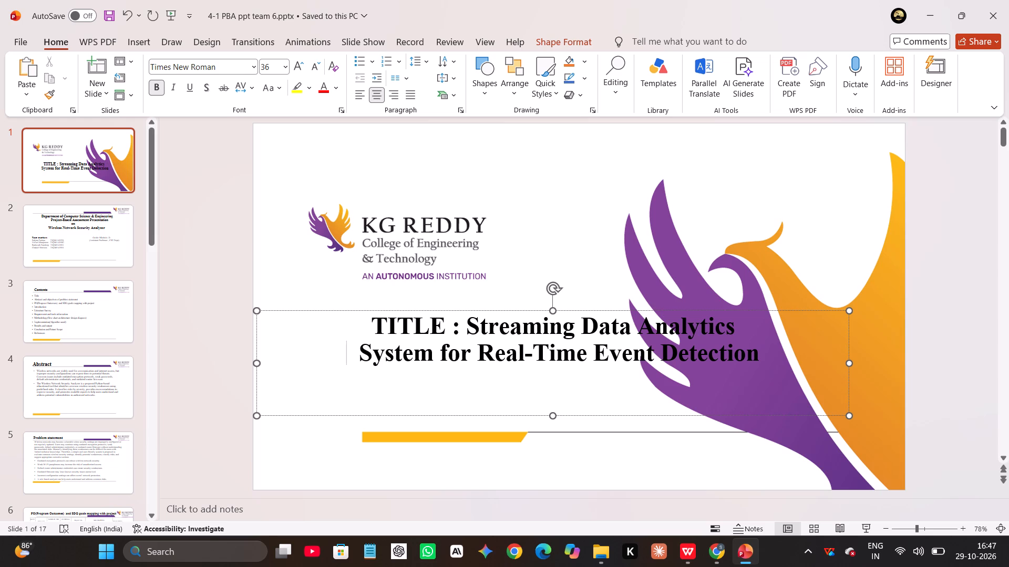
Move the slide 1 title text box leftward, away from the wing, until it extends past the slide's left edge.
left_click_drag(775, 311, 699, 307)
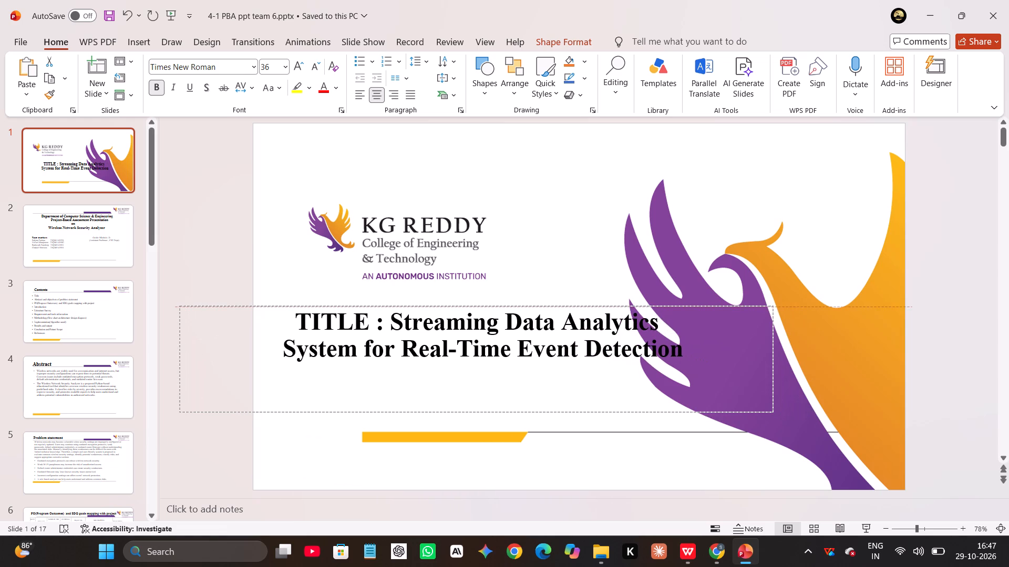
left_click_drag(699, 307, 698, 307)
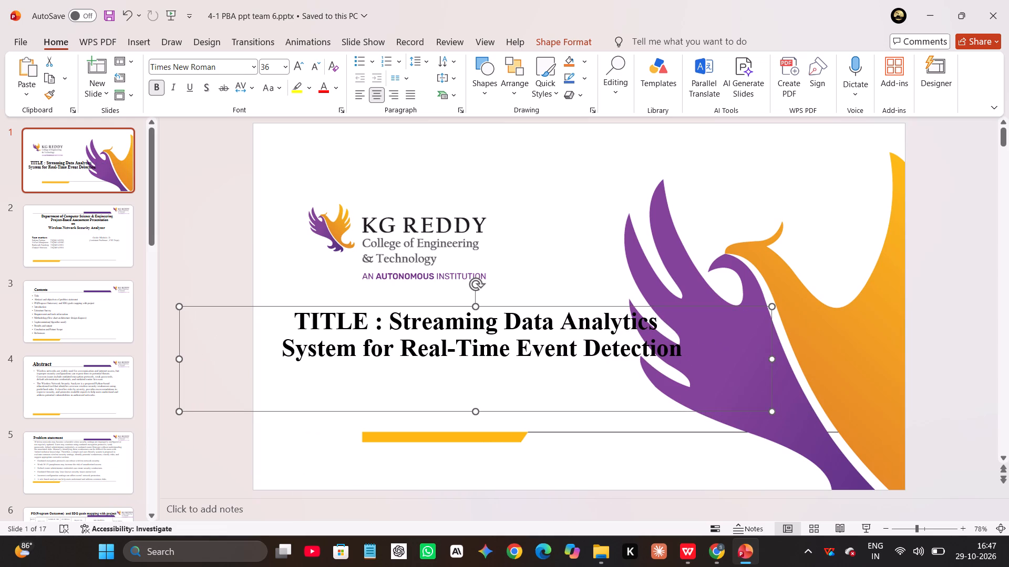
Put "Event Detection" on its own line in the slide 1 title, removing the space before it.
left_click(522, 351)
key("BackSpace")
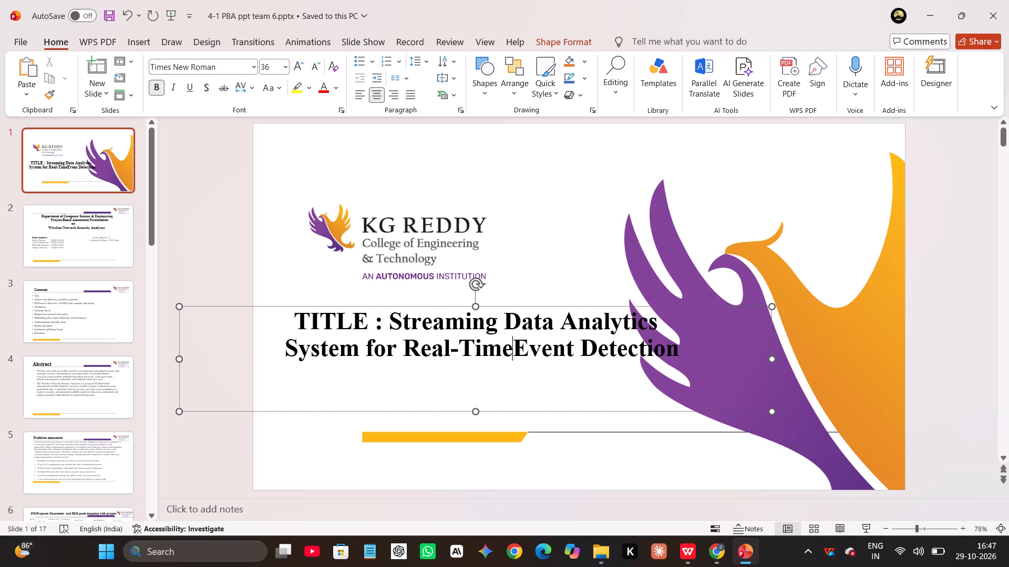
key("Return")
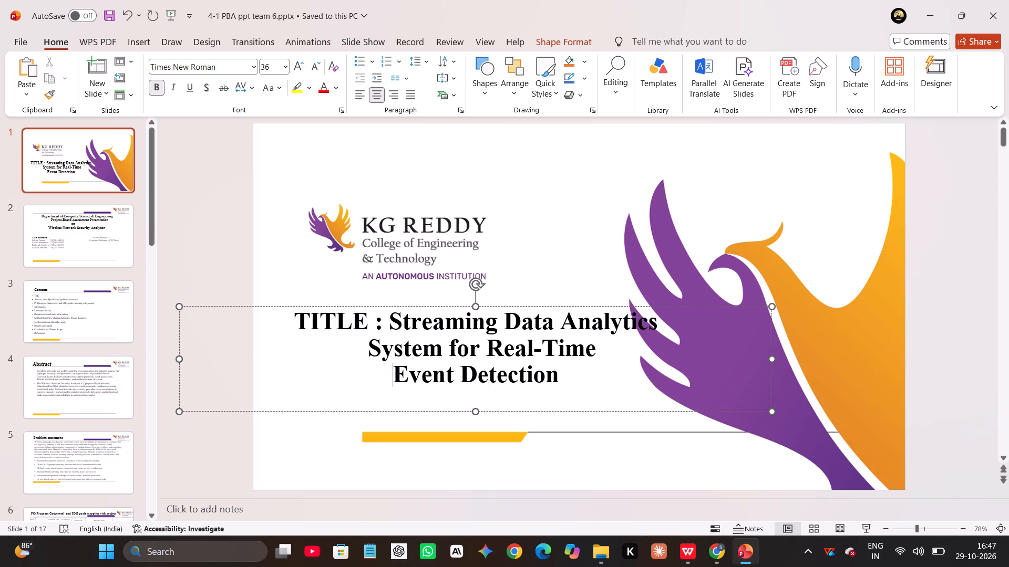
Insert eight spaces before "System for Real-Time" in the slide 1 title.
left_click(366, 349)
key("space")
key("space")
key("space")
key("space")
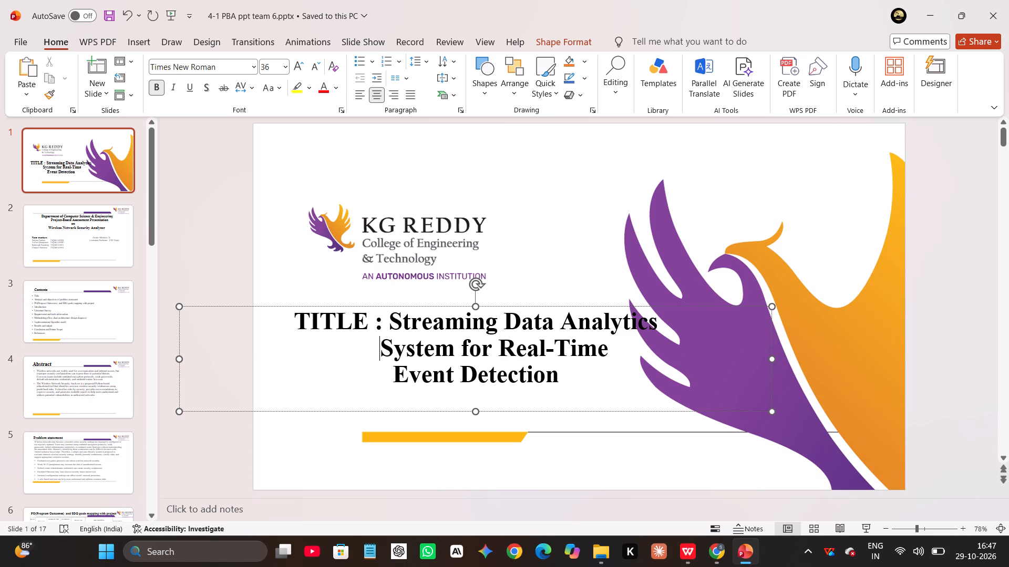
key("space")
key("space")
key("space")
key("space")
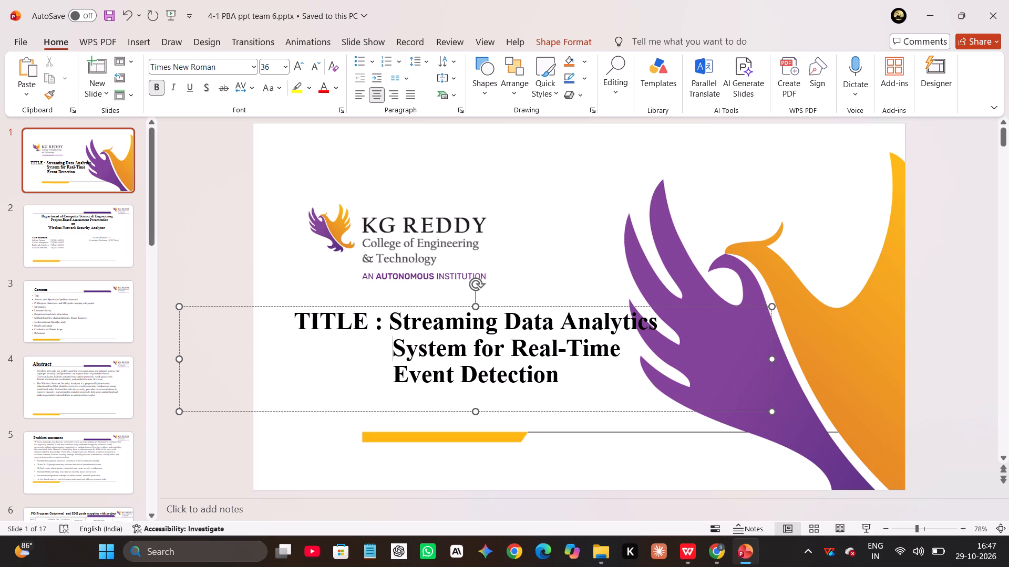
Insert seven spaces before "Event Detection" in the slide 1 title.
key("Down")
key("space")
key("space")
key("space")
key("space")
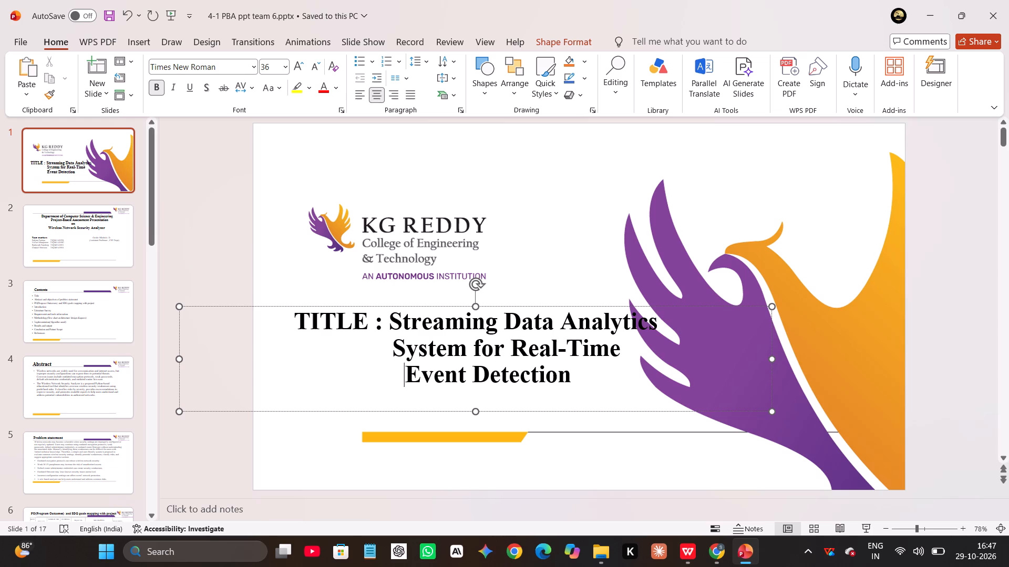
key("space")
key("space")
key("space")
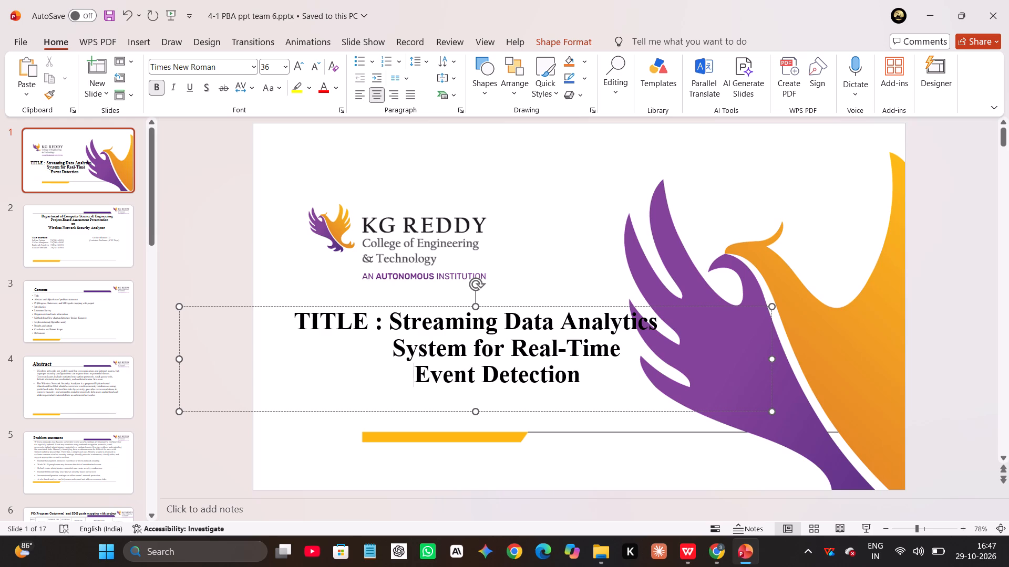
Fine-tune the slide 1 title's alignment with two more spaces before "System" and one more before "Event Detection".
key("Up")
key("Left")
key("Left")
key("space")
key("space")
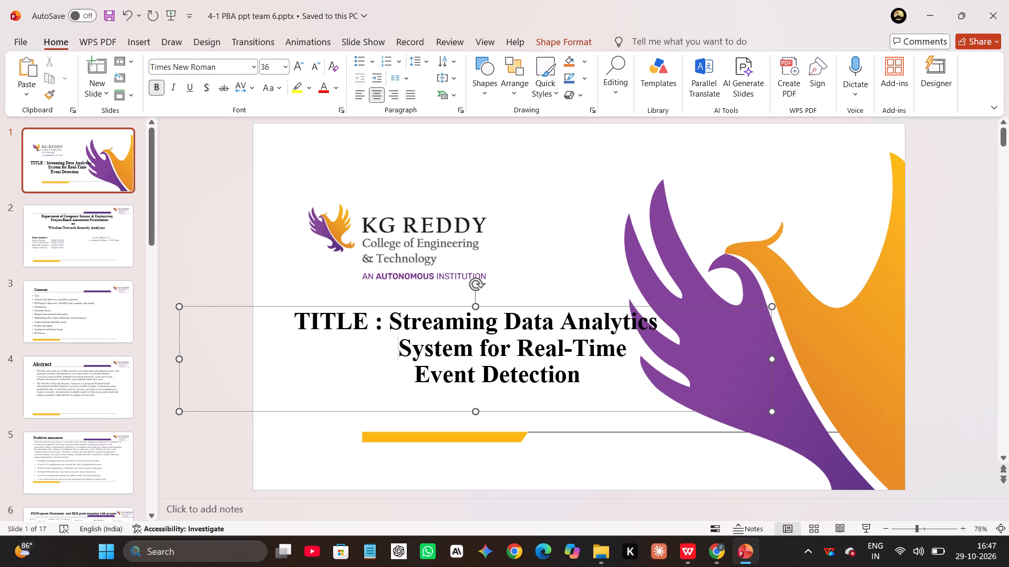
left_click(421, 374)
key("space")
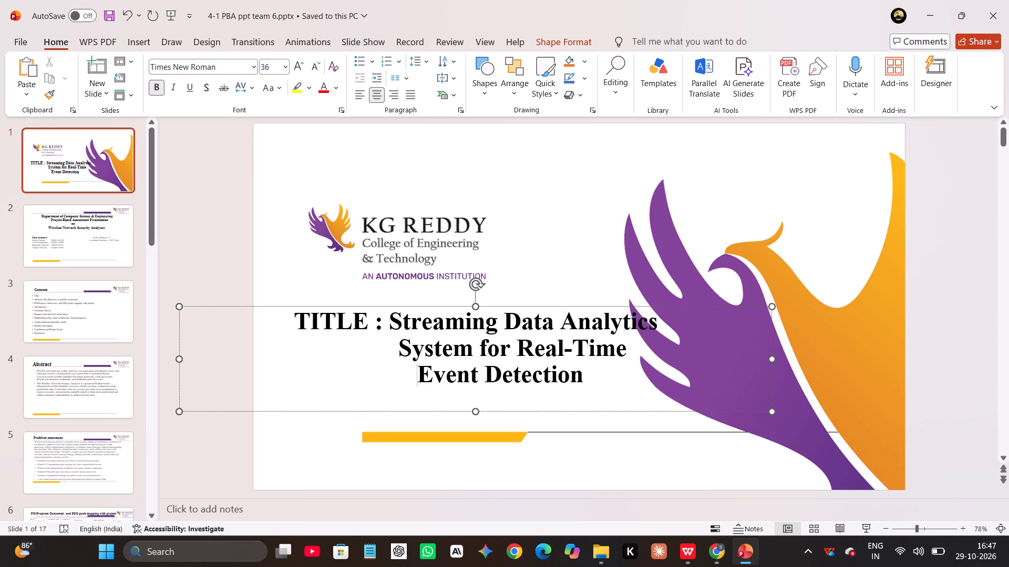
Nudge the slide 1 title text box slightly further left, clear of the wing.
scroll(711, 306, "left", 4)
left_click_drag(711, 307, 693, 308)
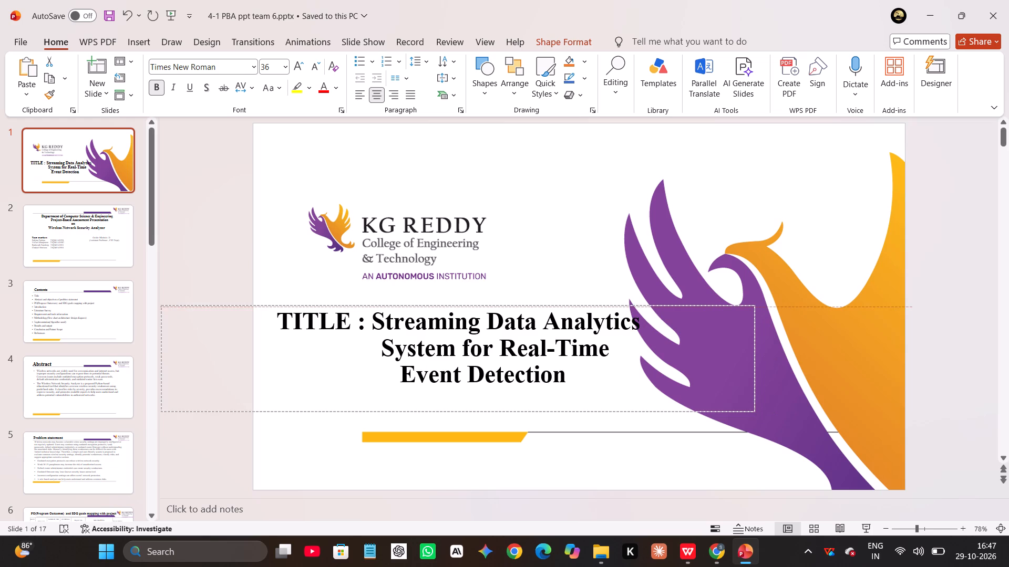
Shift the slide 1 title text box a little more to the left, away from the purple wing.
left_click_drag(693, 308, 688, 306)
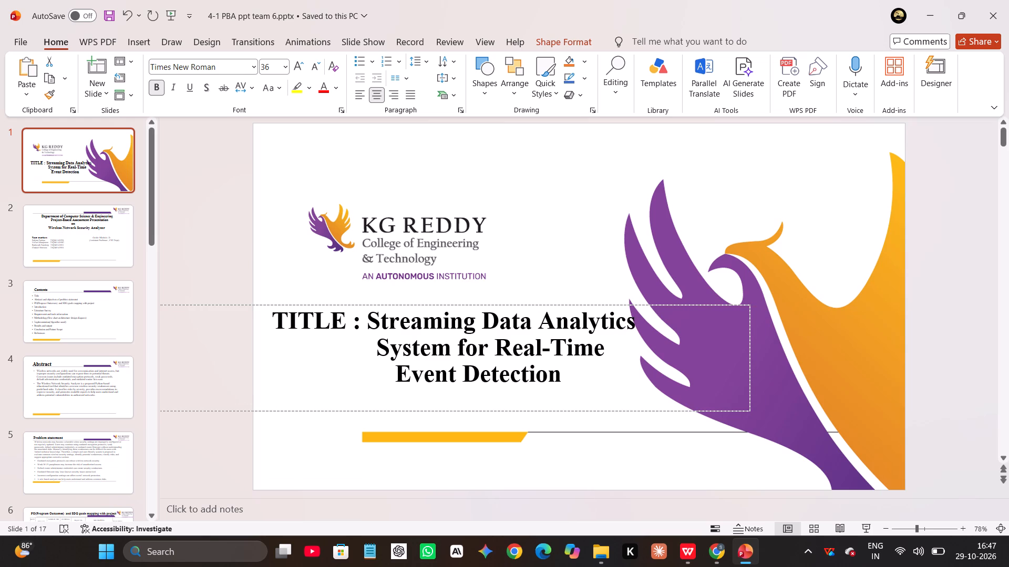
left_click_drag(688, 306, 683, 306)
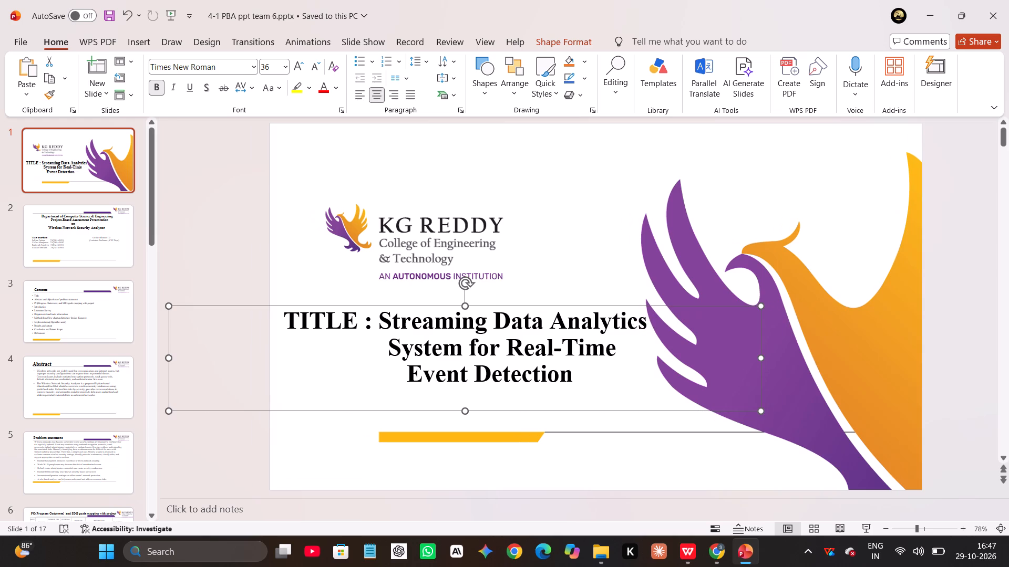
left_click(891, 384)
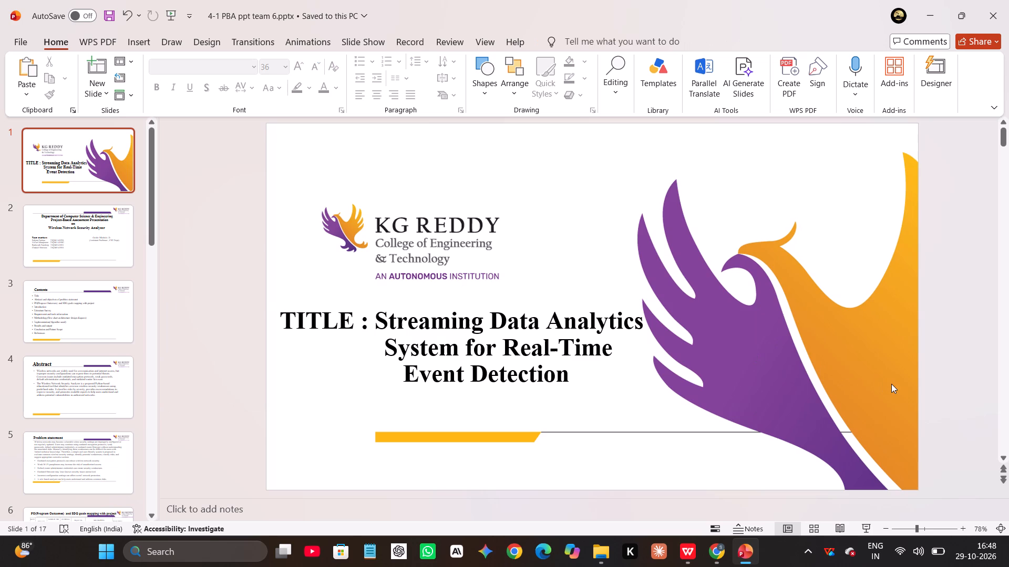
Replace the project name "Wireless Network Security Analyzer" on slide 2 with the copied title "Streaming Data Analytics System for Real-Time Event Detection".
key("Down")
key("Up")
key("Down")
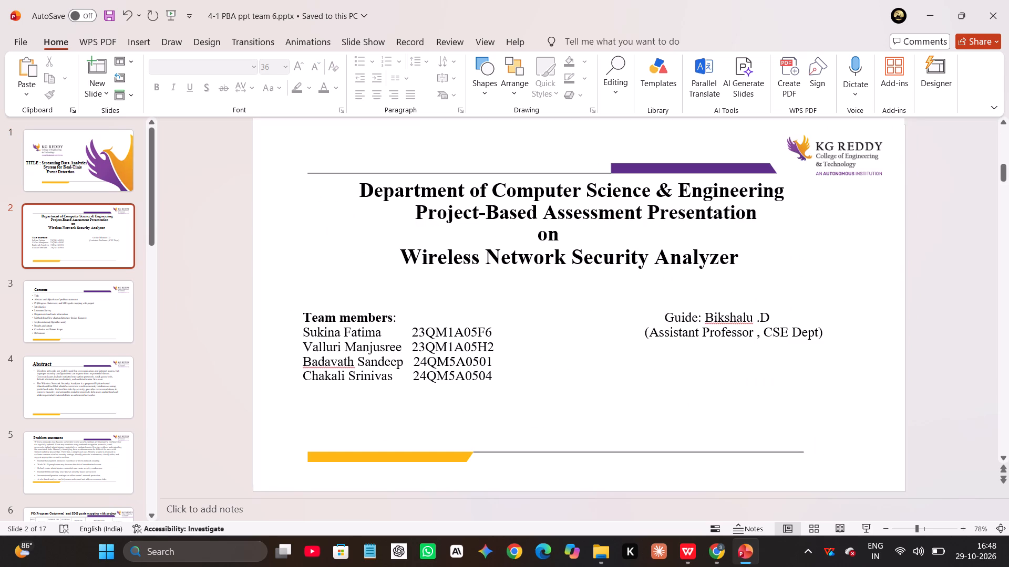
left_click_drag(746, 258, 506, 251)
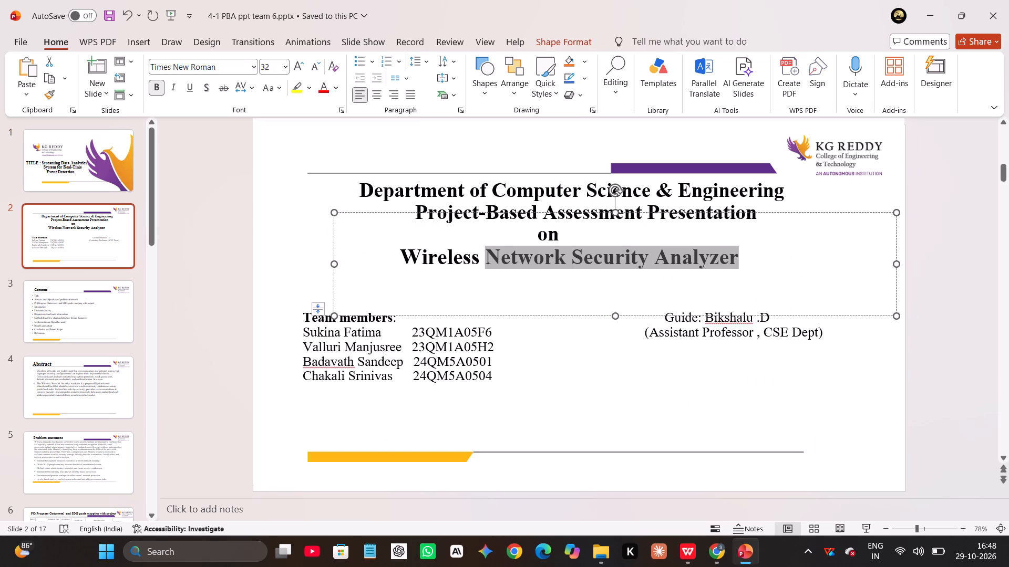
left_click_drag(506, 251, 442, 248)
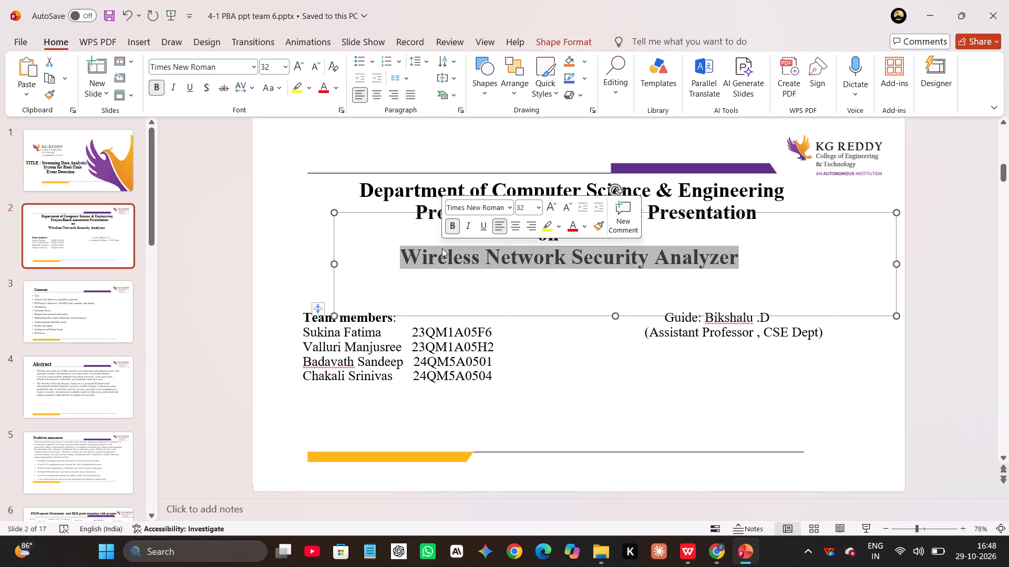
key("BackSpace")
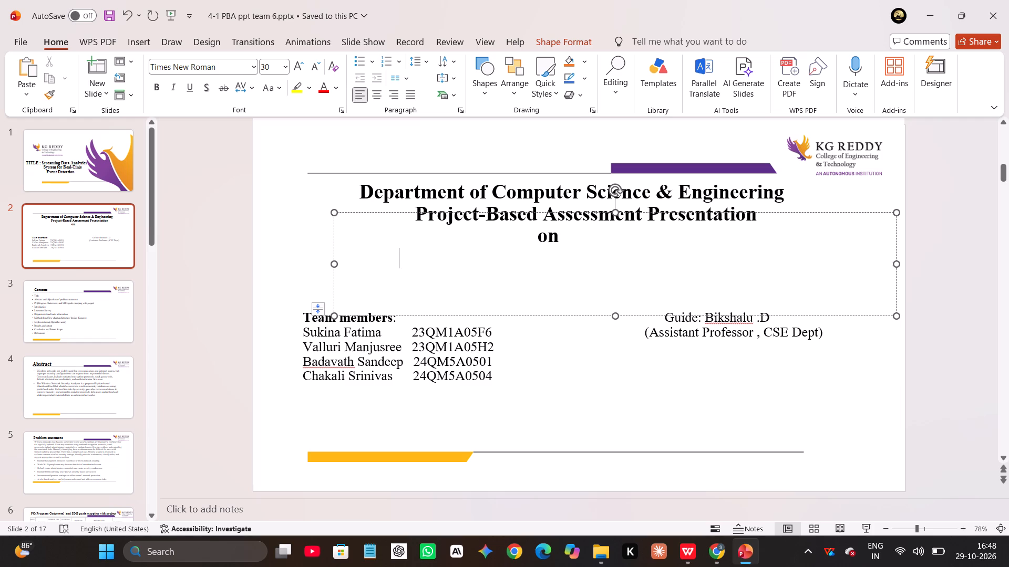
key("ctrl+v")
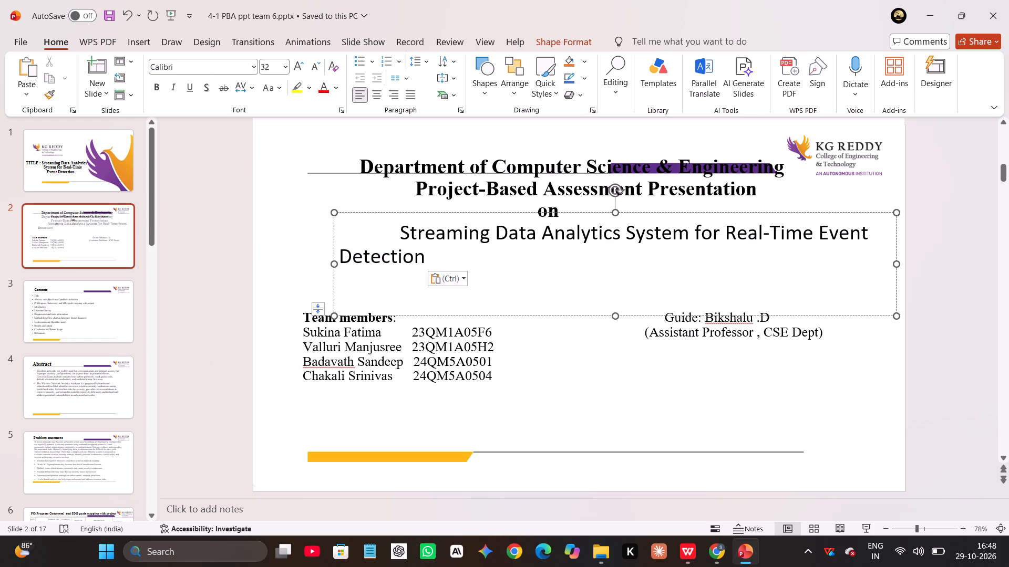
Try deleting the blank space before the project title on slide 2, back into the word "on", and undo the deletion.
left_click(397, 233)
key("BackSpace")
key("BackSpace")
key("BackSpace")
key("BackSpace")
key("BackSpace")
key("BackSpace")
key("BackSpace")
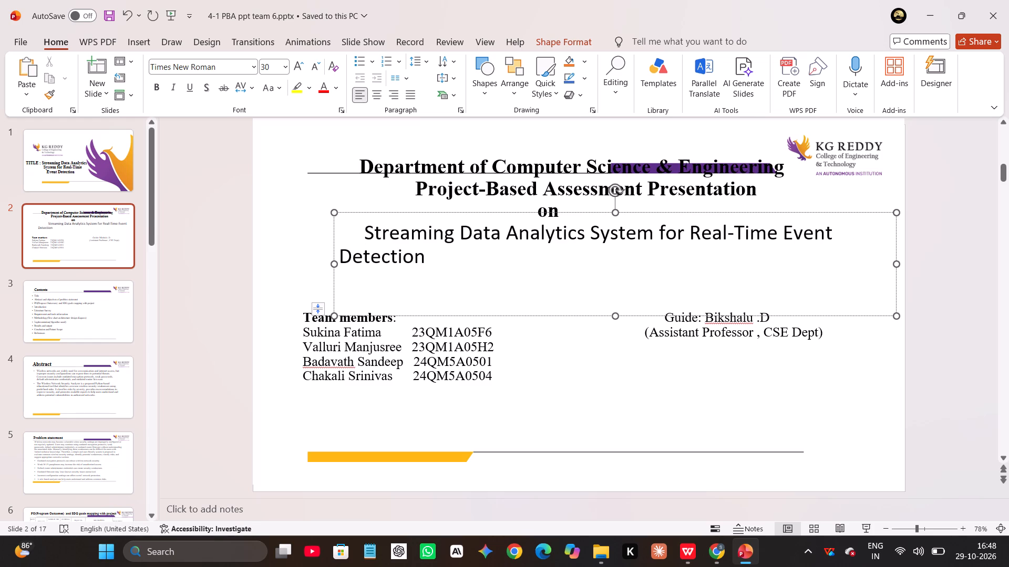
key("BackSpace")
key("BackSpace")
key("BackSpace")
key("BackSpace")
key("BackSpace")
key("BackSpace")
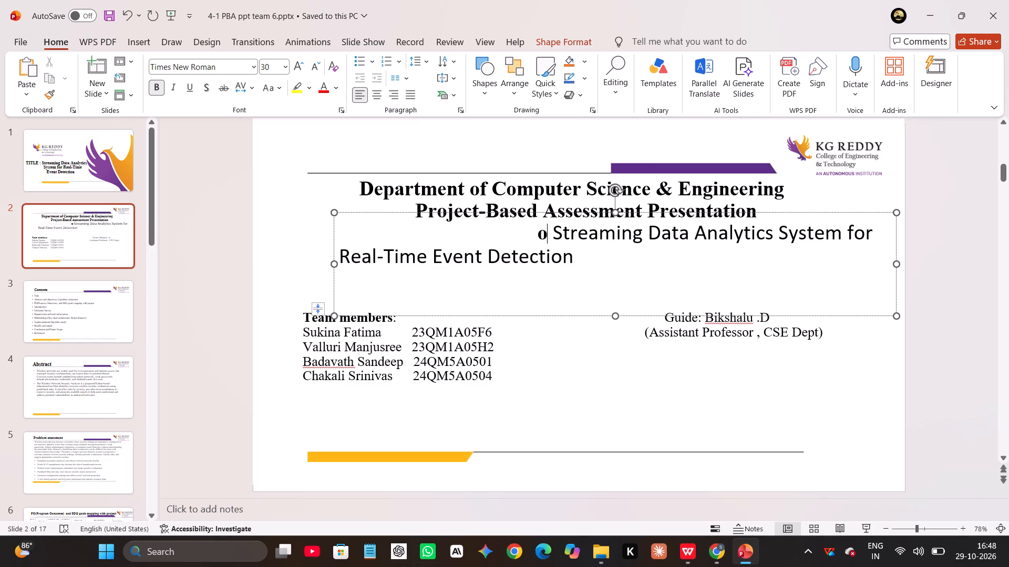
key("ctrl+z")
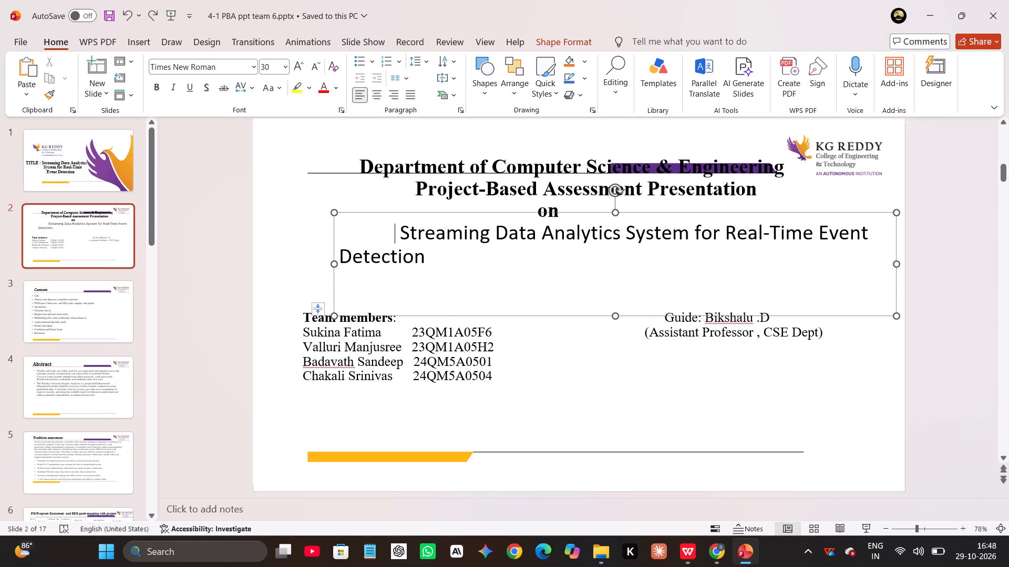
Widen the heading text box on slide 2 by extending its left edge to about the start of the team members list.
left_click_drag(335, 265, 288, 267)
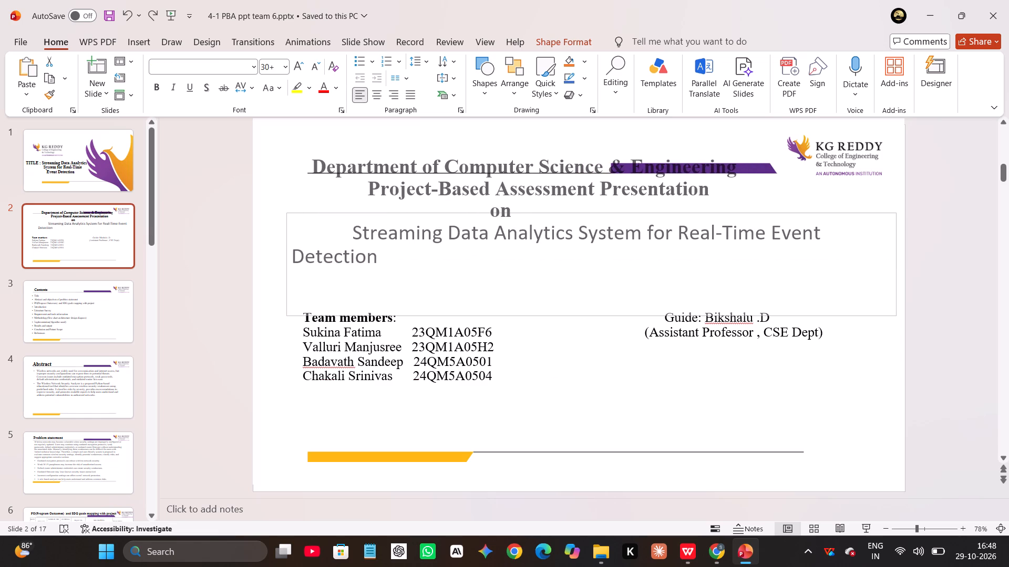
left_click_drag(288, 267, 296, 278)
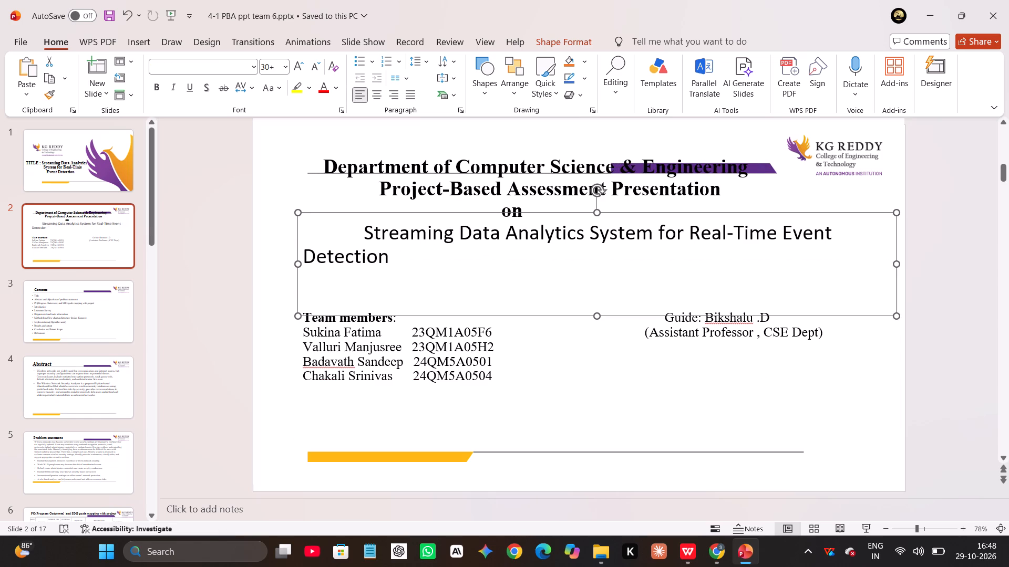
Delete all the leading spaces before "Streaming Data Analytics System for Real-Time Event Detection" on slide 2.
left_click(363, 235)
key("BackSpace")
key("BackSpace")
key("BackSpace")
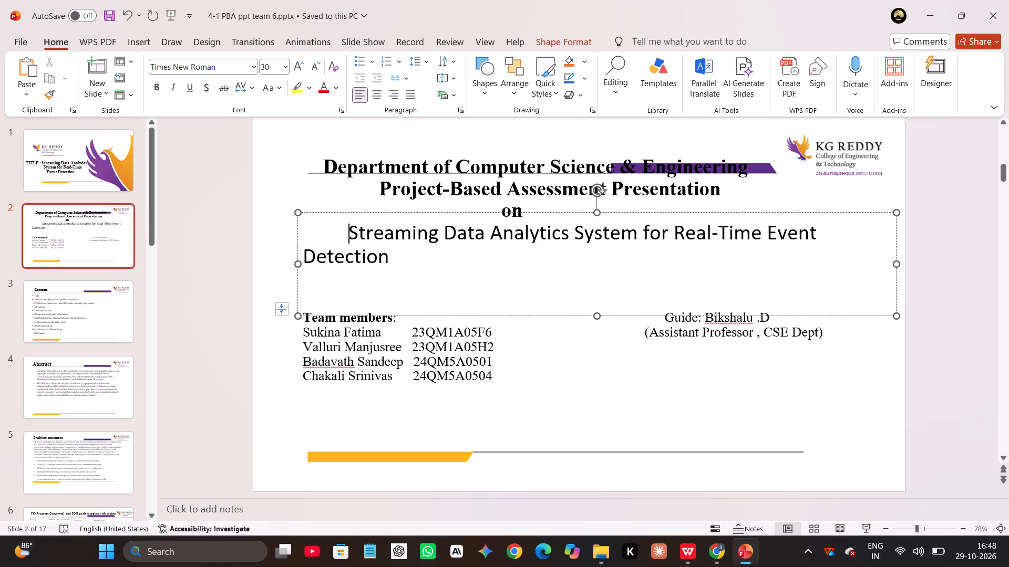
key("BackSpace")
key("BackSpace")
key("BackSpace")
key("BackSpace")
key("BackSpace")
key("BackSpace")
key("BackSpace")
key("BackSpace")
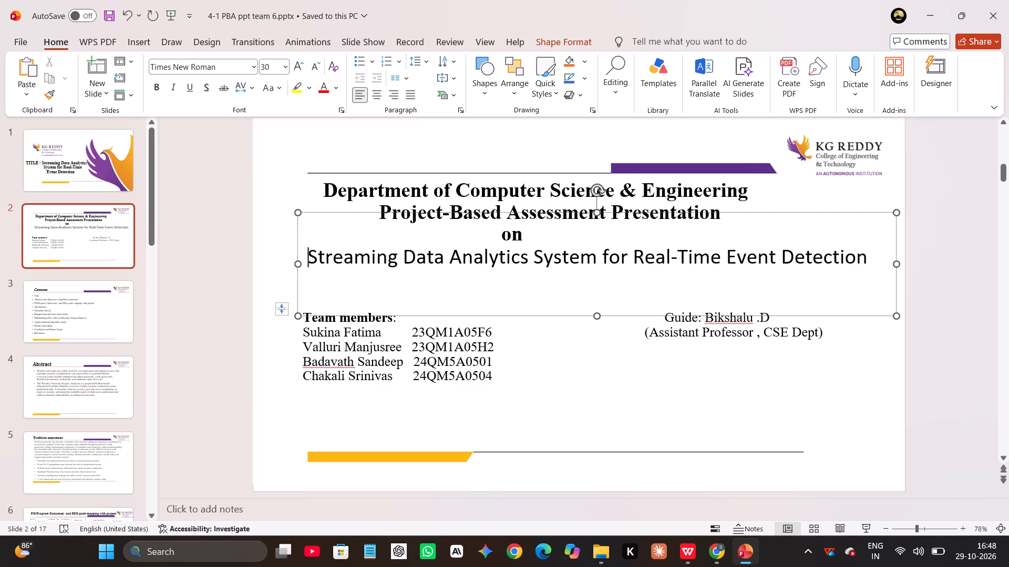
key("BackSpace")
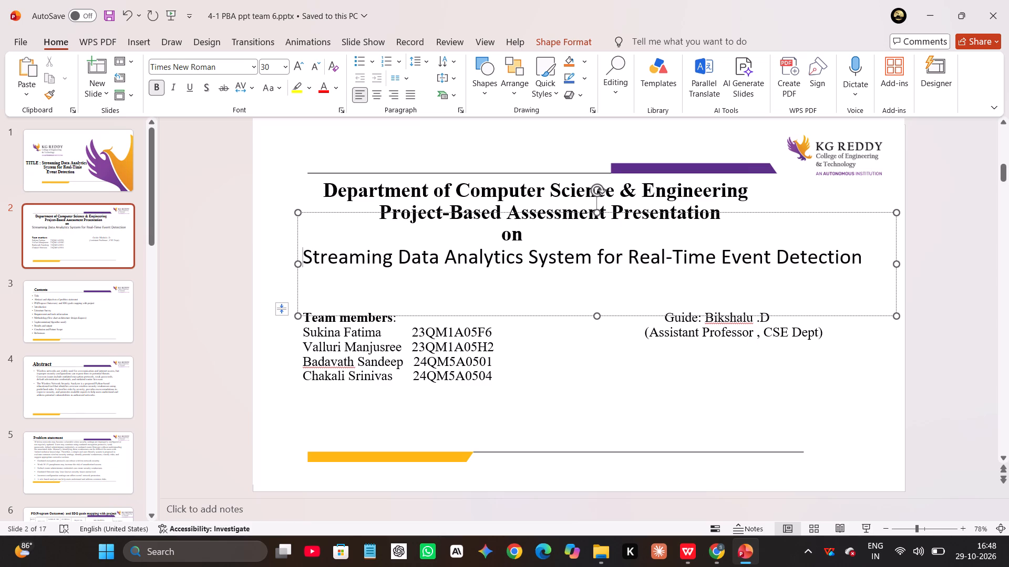
left_click(478, 221)
Format the project title line on slide 2 as bold Times New Roman.
left_click_drag(307, 256, 355, 264)
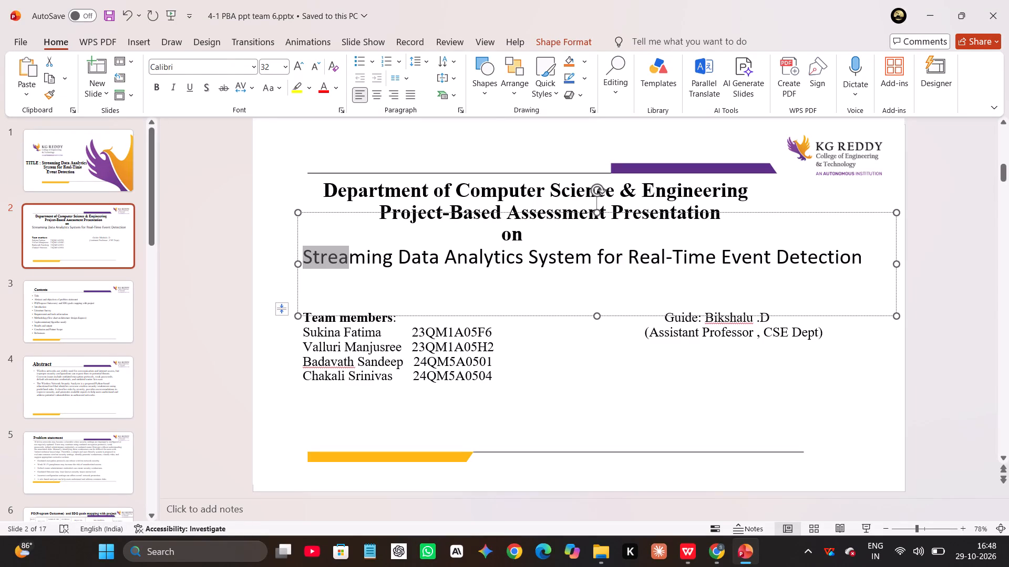
left_click_drag(355, 264, 987, 251)
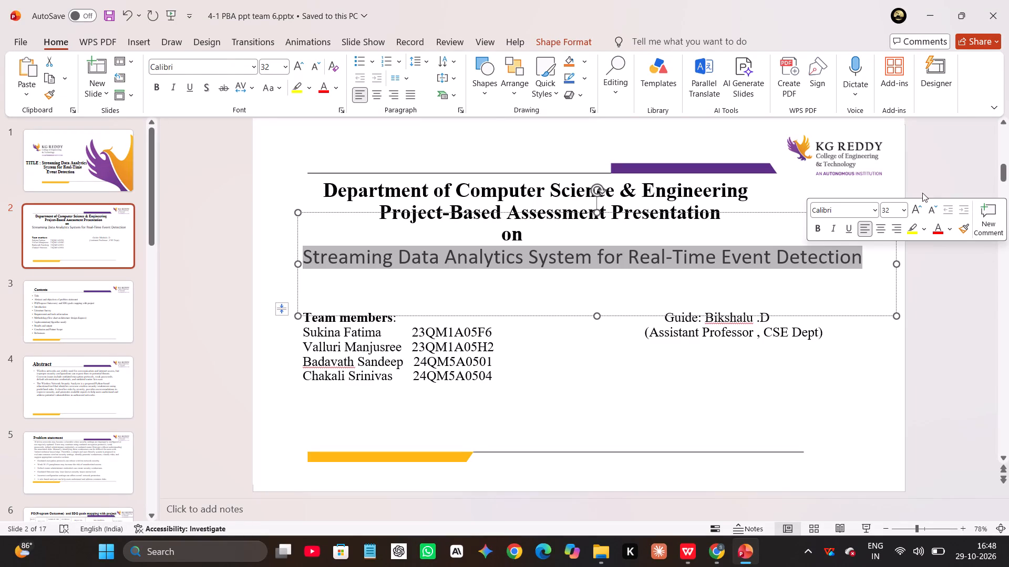
left_click(820, 235)
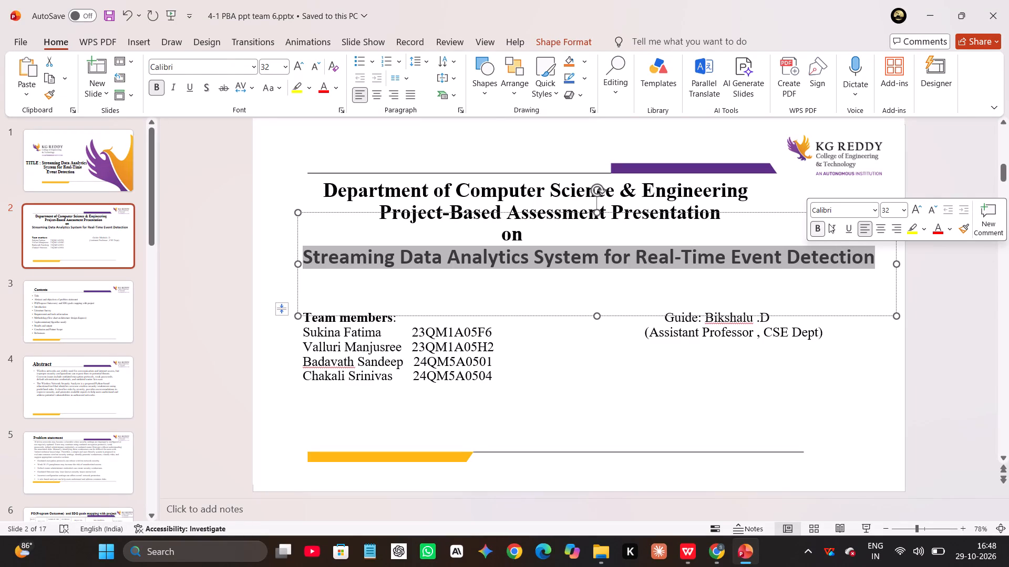
left_click(874, 213)
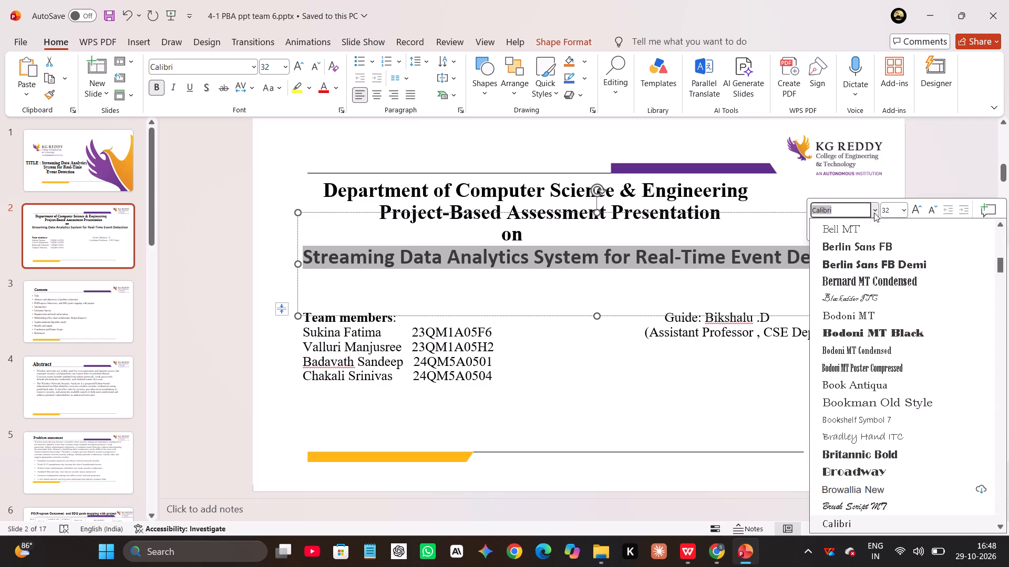
key("BackSpace")
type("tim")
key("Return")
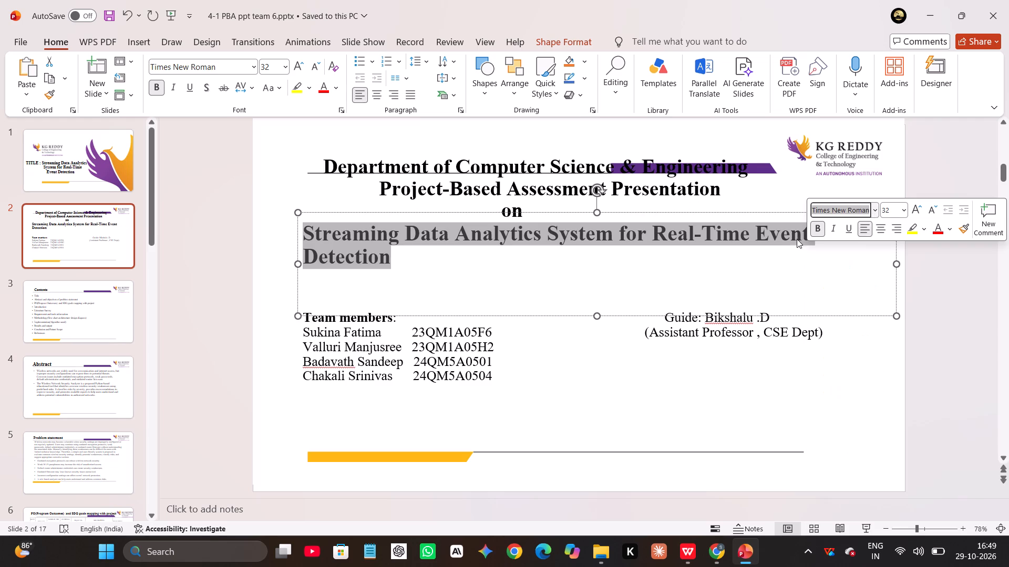
left_click(492, 216)
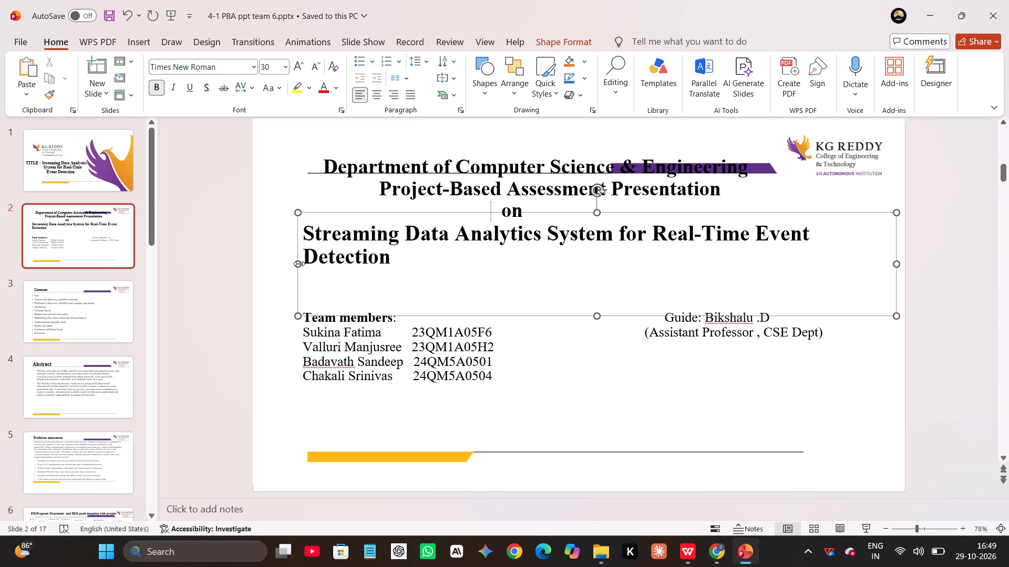
Extend the left edge of slide 2's heading text box further left so the project title fits on one line.
left_click_drag(299, 264, 271, 259)
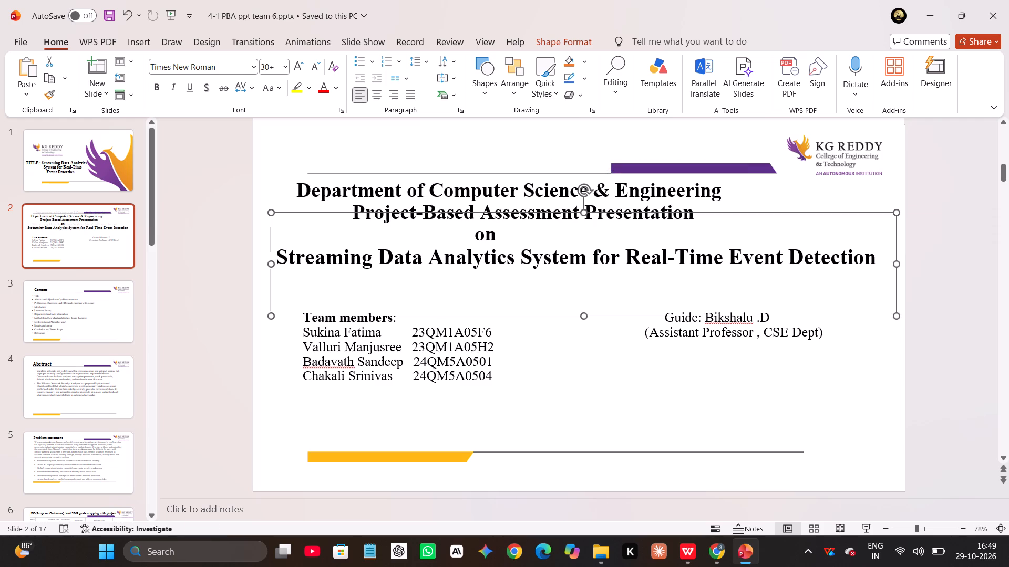
Shift the "Department of Computer Science & Engineering" line on slide 2 to the right with six leading spaces.
left_click(298, 192)
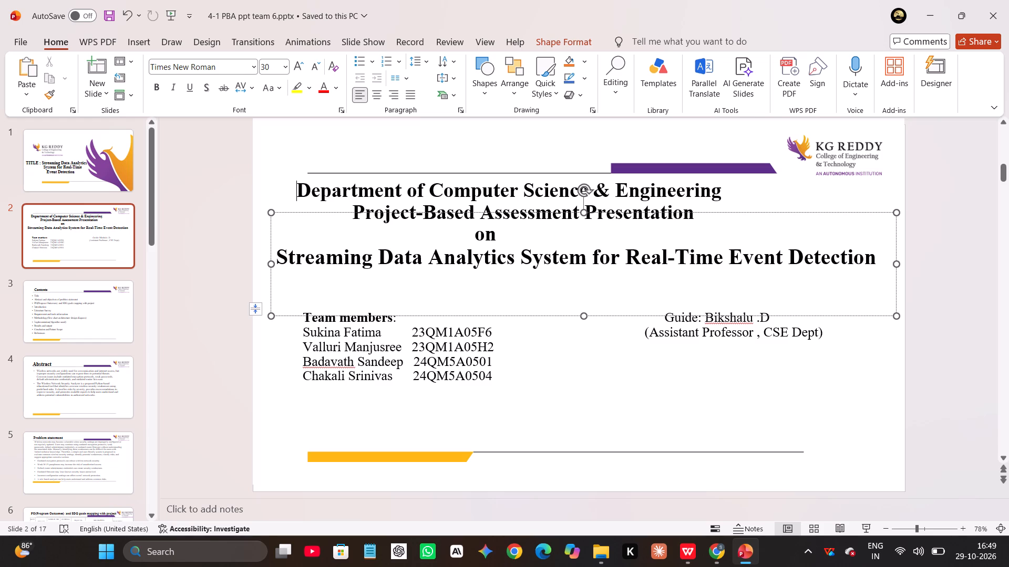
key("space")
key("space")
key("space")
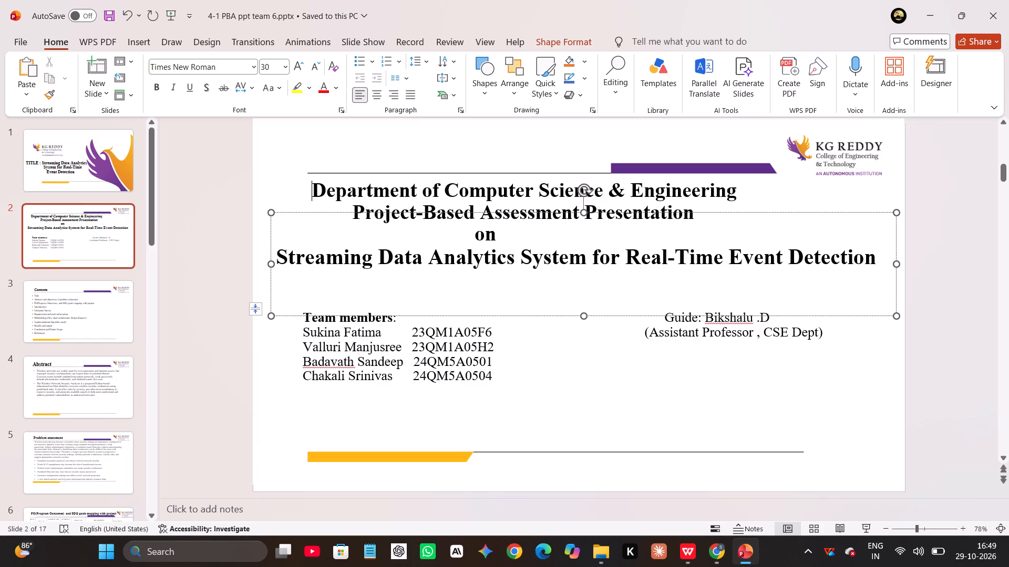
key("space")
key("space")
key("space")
Shift the "Project-Based Assessment Presentation" line to the right with six more leading spaces.
key("Down")
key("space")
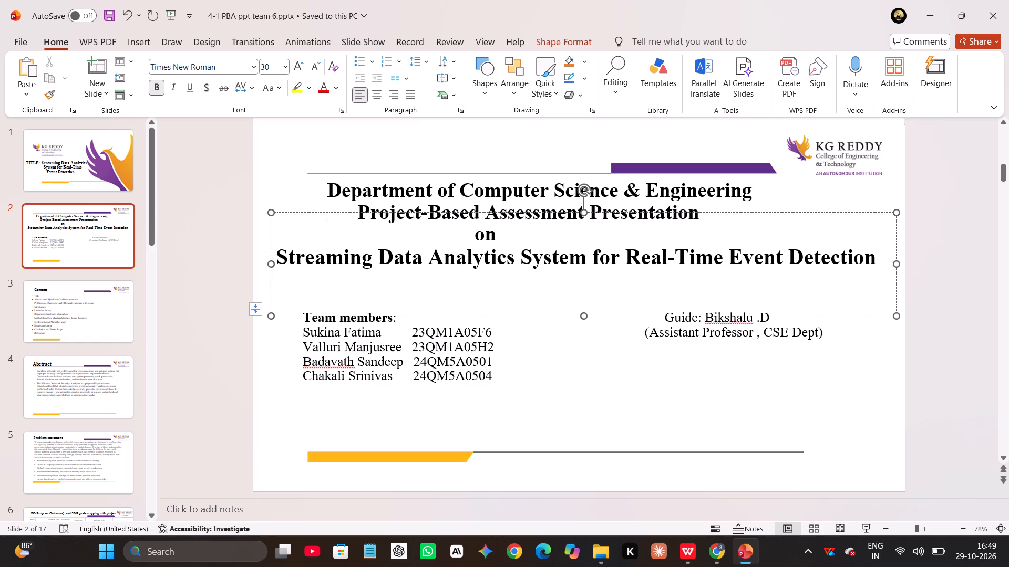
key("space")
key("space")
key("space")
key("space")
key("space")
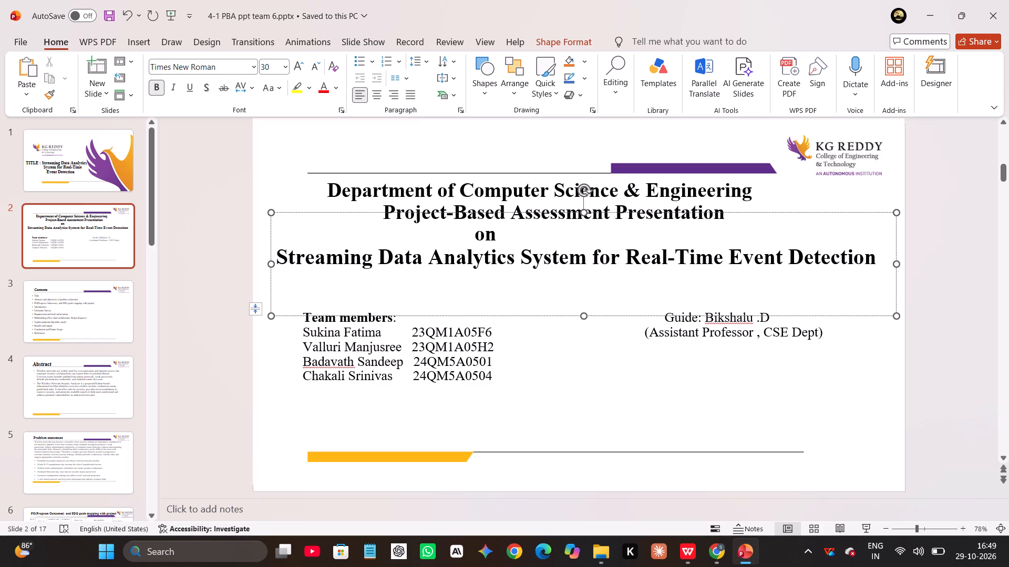
Fine-tune the centring of the heading's top two lines, adding two spaces before the department line and one before the Project-Based Assessment line.
key("Up")
key("Left")
key("Left")
key("Left")
key("Left")
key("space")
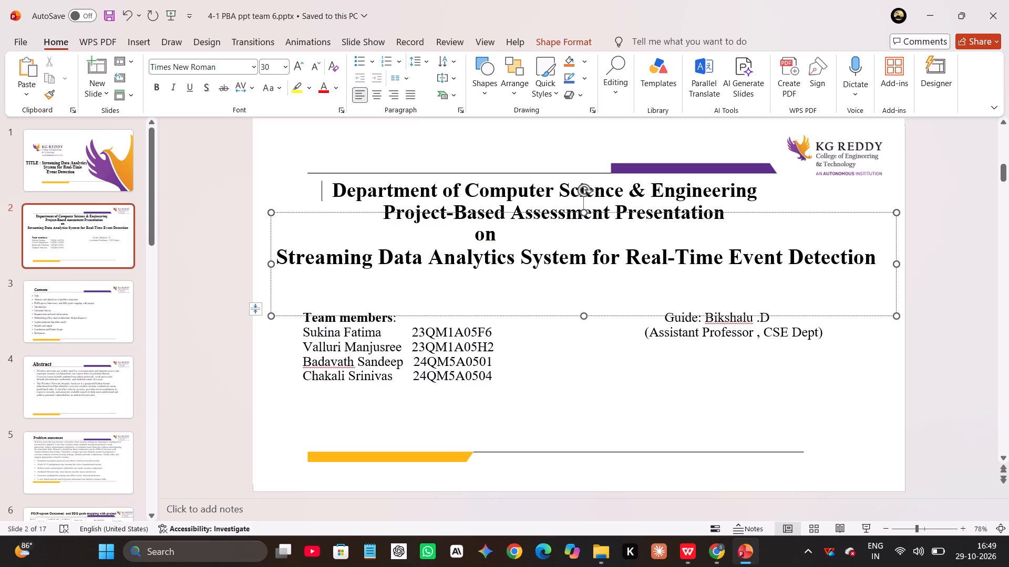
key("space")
key("Down")
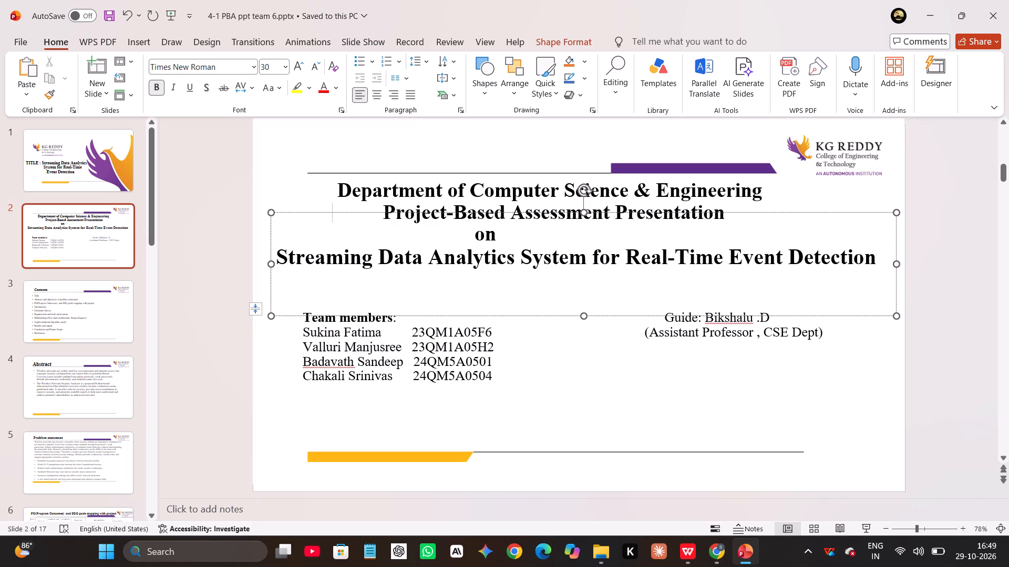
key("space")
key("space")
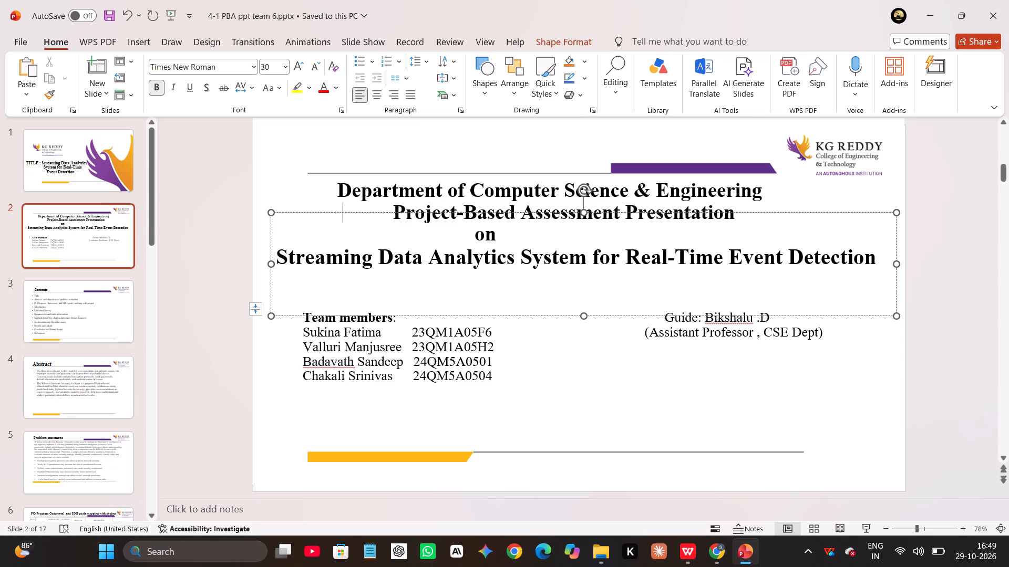
key("BackSpace")
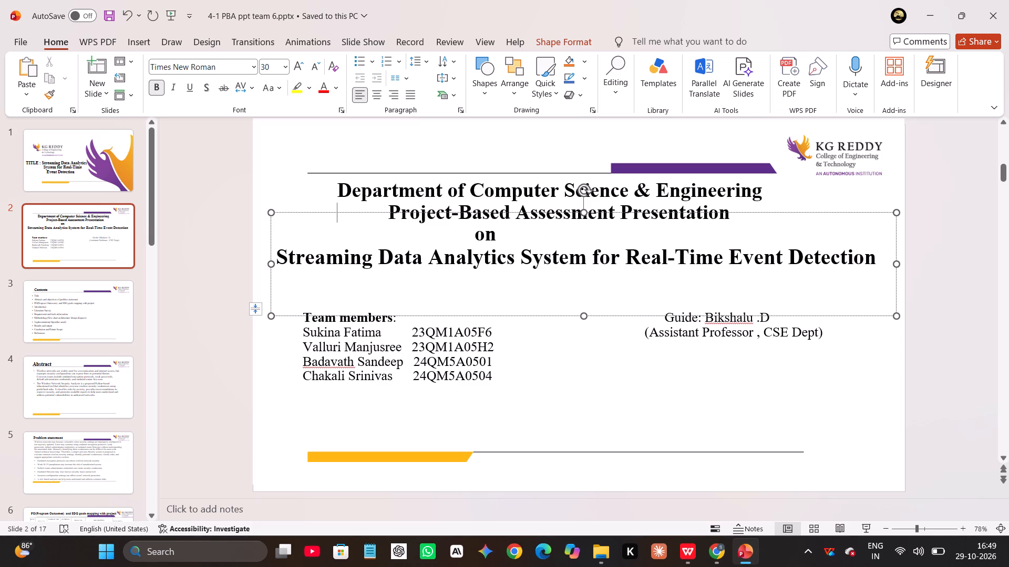
Centre the word "on" beneath the Project-Based Assessment line by adding 15 leading spaces.
key("Down")
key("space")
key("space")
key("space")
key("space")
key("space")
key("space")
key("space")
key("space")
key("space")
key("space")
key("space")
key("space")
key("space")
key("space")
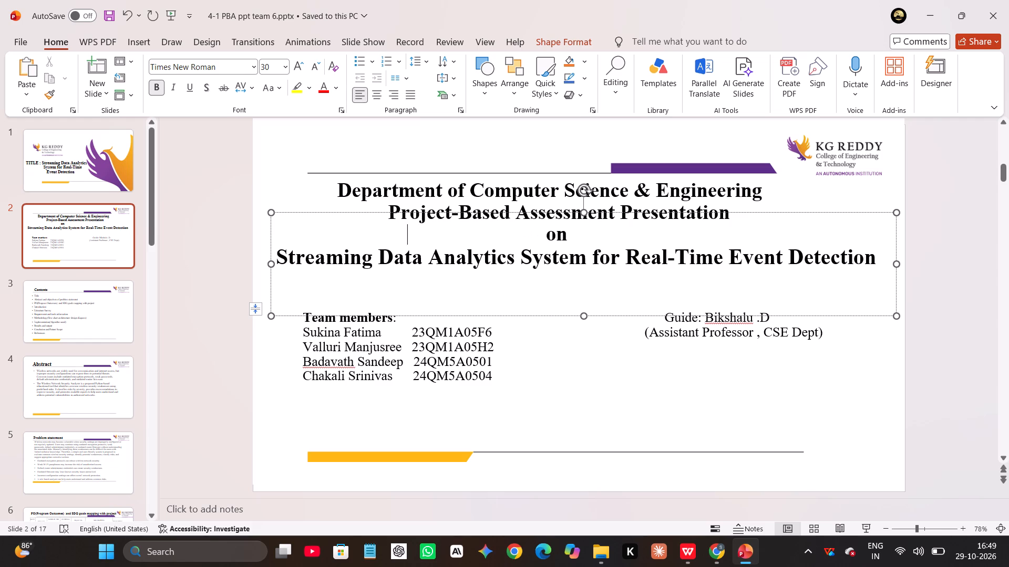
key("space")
Make the "Guide:" label on slide 2 bold.
left_click(702, 323)
left_click_drag(702, 323, 668, 317)
left_click(681, 299)
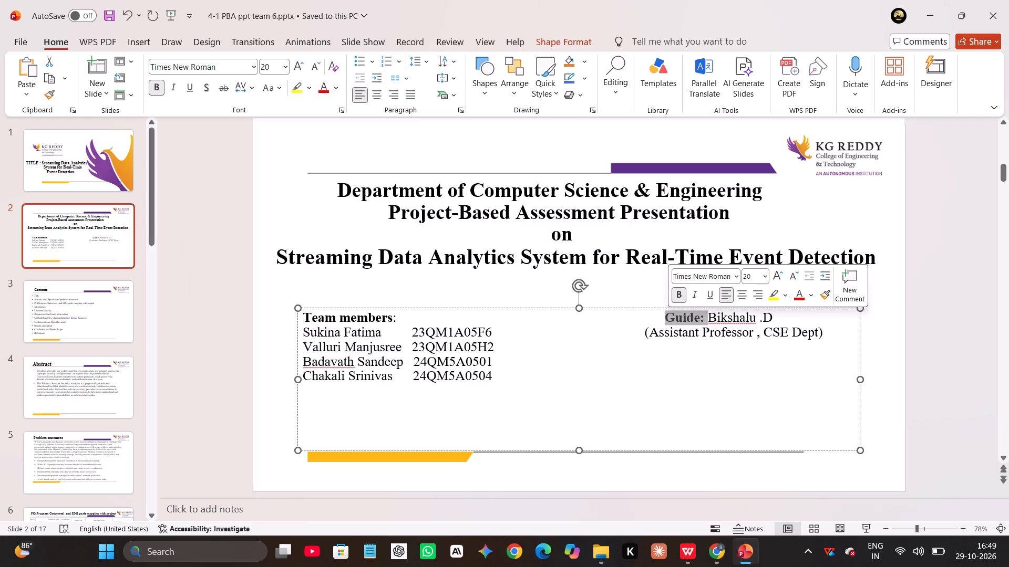
Replace the first listed team member's name on slide 2 with the new first member's name, keeping the roll number.
left_click(384, 328)
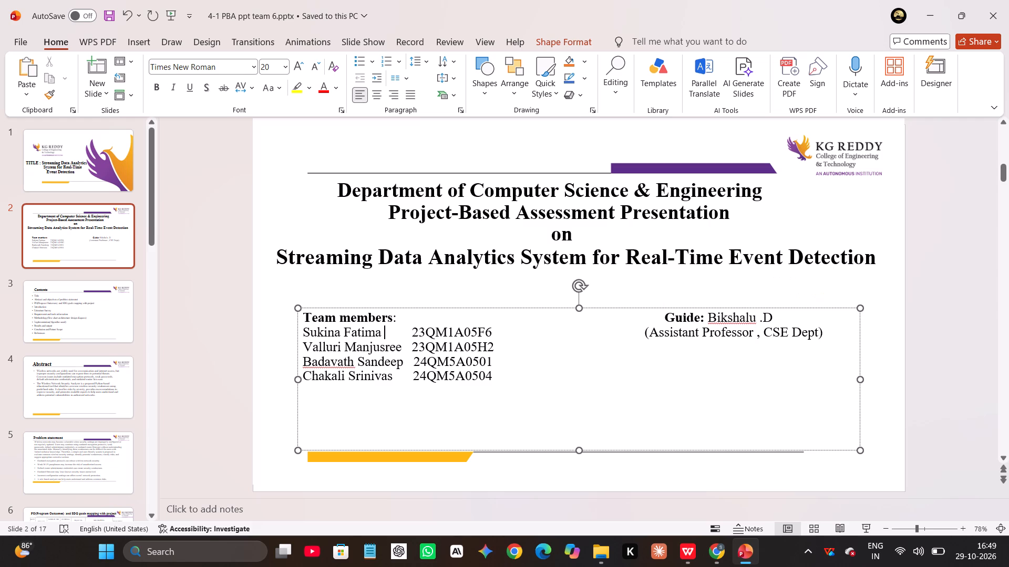
key("BackSpace")
key("BackSpace")
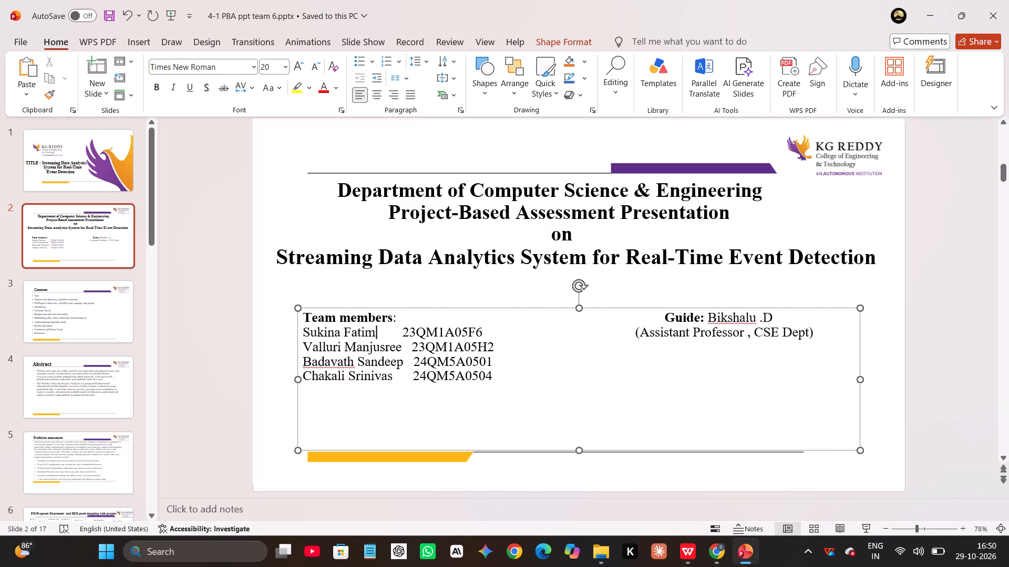
key("BackSpace")
key("BackSpace")
key("BackSpace")
key("BackSpace")
key("BackSpace")
key("BackSpace")
key("BackSpace")
key("BackSpace")
key("BackSpace")
key("BackSpace")
key("BackSpace")
key("BackSpace")
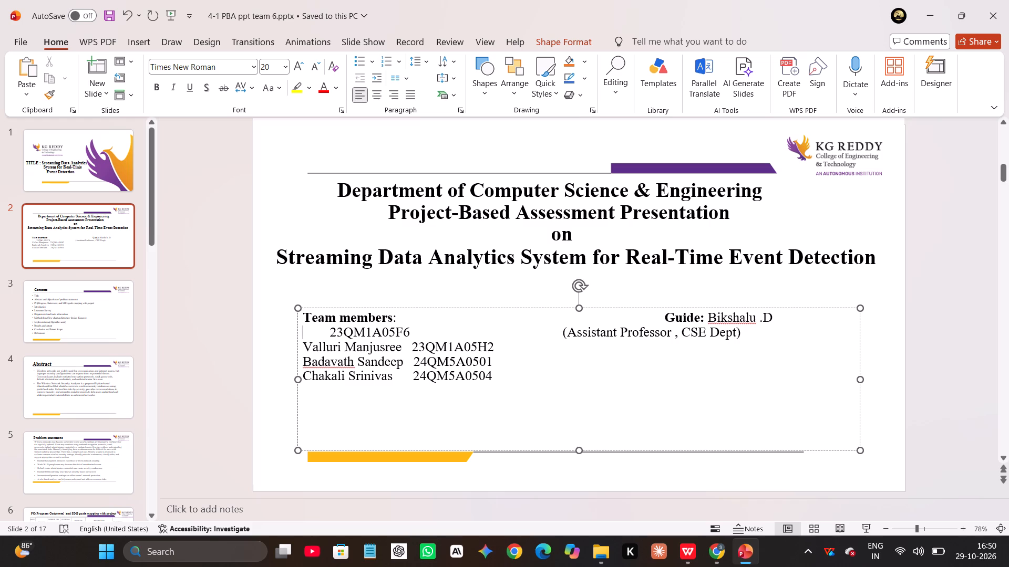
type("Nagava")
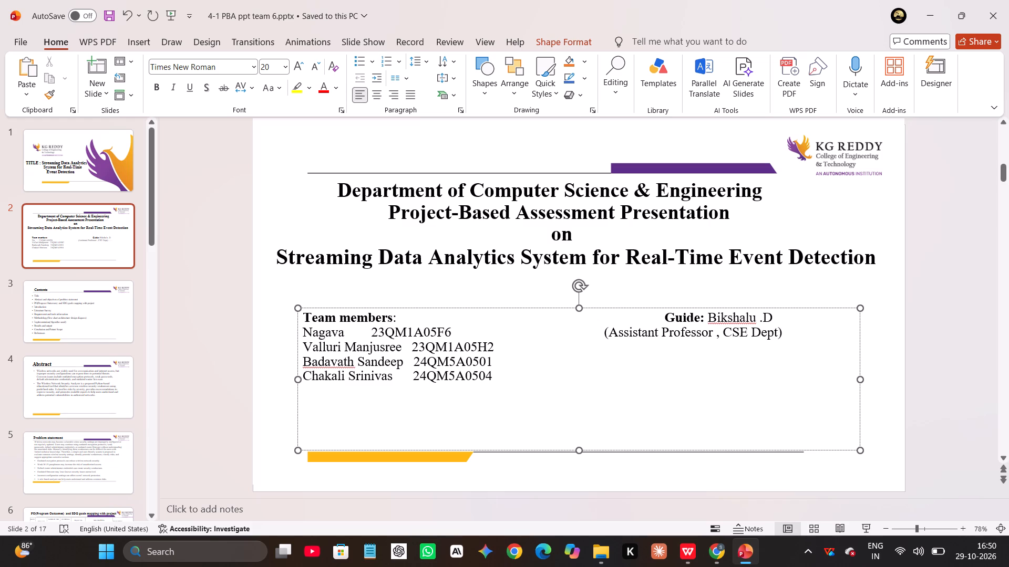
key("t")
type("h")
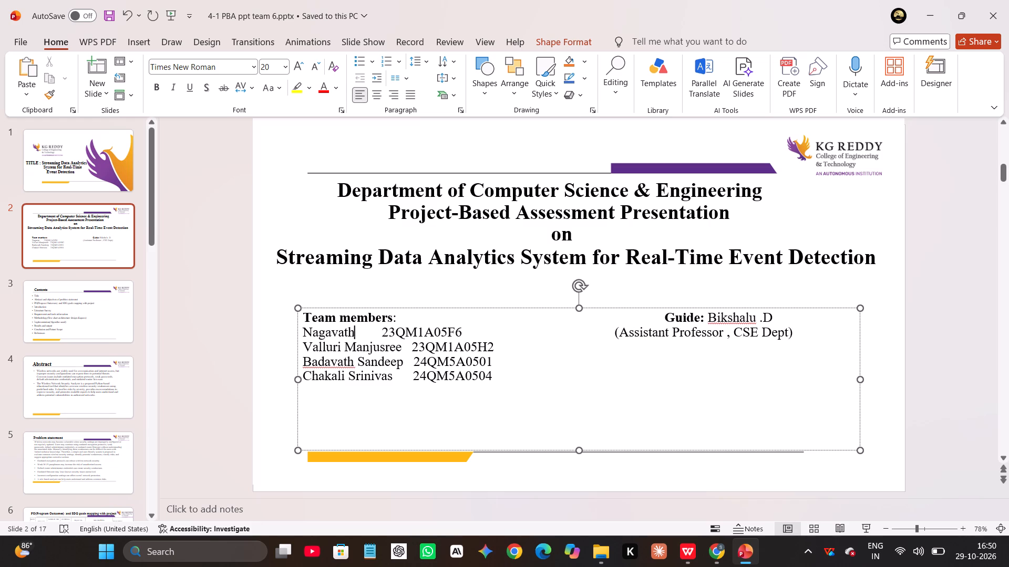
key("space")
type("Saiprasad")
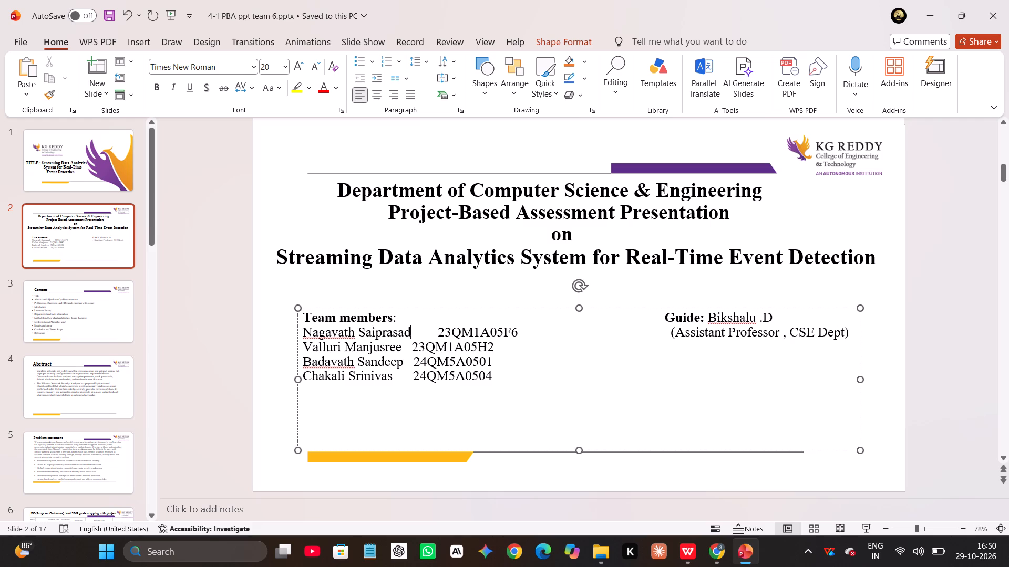
Replace the second listed team member's name with the new second member's name, keeping the roll number.
left_click(399, 346)
key("BackSpace")
key("BackSpace")
key("BackSpace")
key("BackSpace")
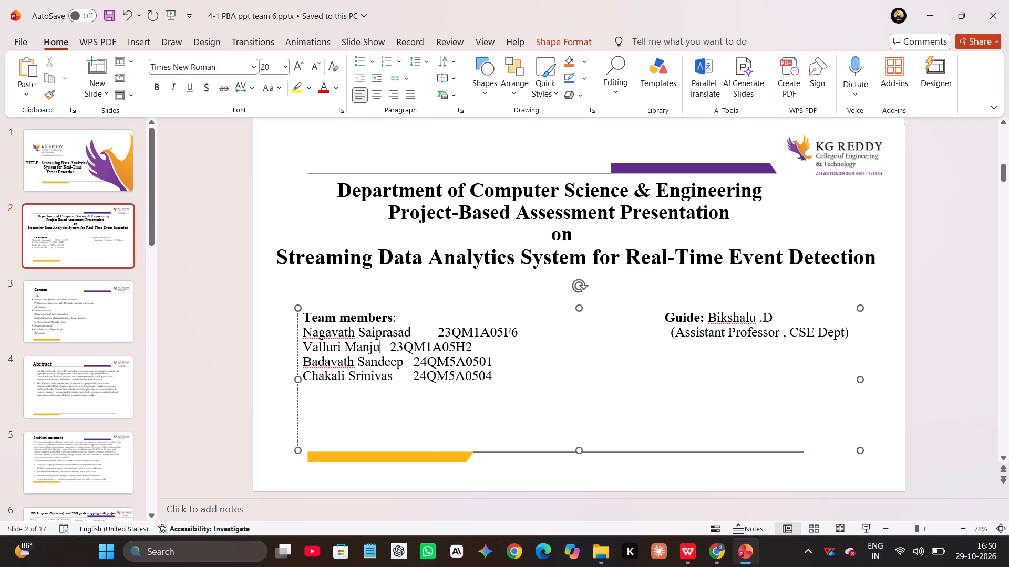
key("BackSpace")
key("BackSpace")
key("BackSpace")
key("BackSpace")
key("BackSpace")
key("BackSpace")
key("BackSpace")
key("BackSpace")
key("BackSpace")
key("BackSpace")
key("BackSpace")
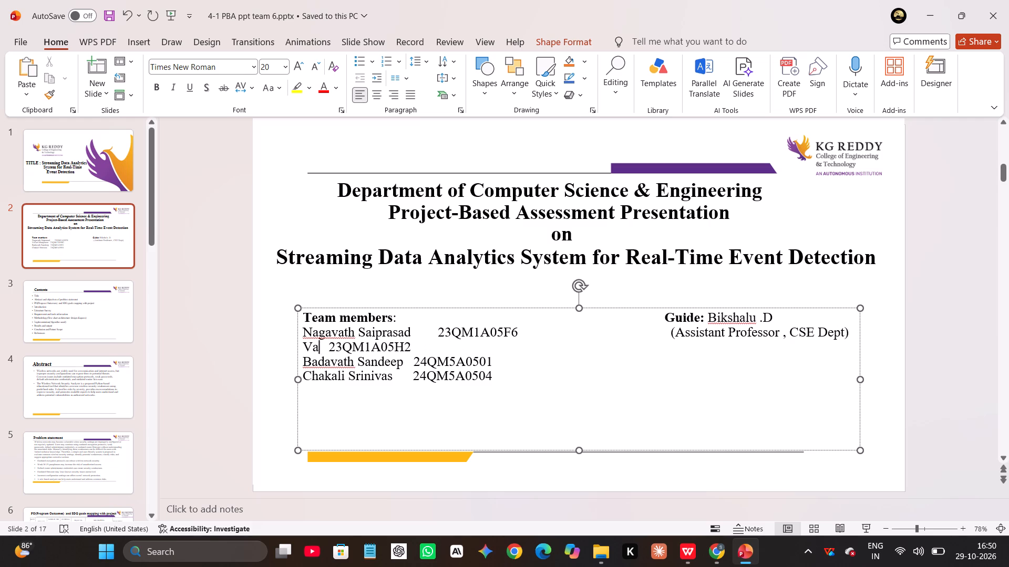
key("BackSpace")
key("BackSpace")
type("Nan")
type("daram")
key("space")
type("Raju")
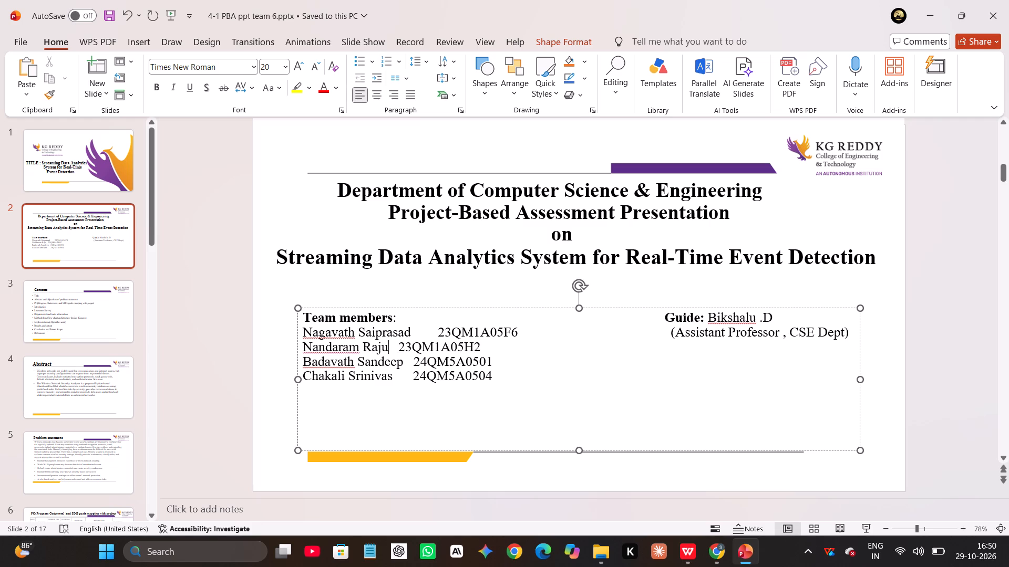
Add 12 spaces after the second team member's name to bring its roll number roughly in line with the one above.
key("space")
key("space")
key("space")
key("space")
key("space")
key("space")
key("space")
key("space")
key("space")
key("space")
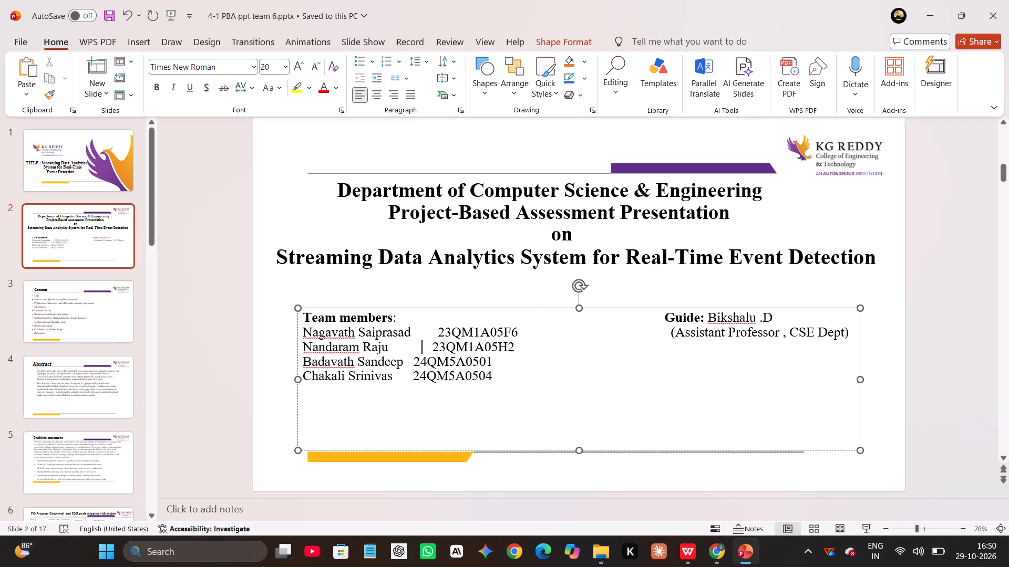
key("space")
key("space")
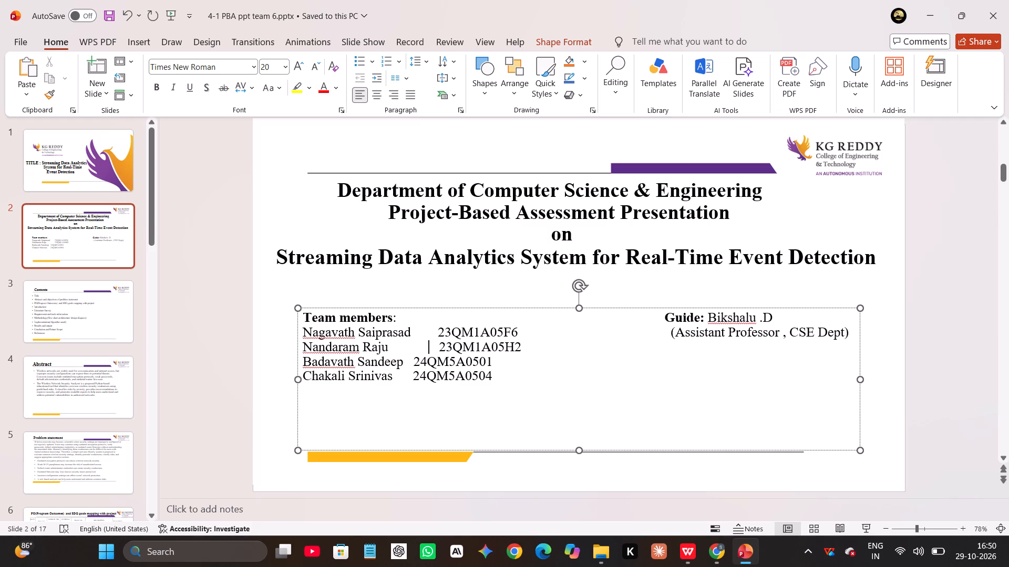
Replace the third listed team member's name with the new third member's name, keeping the roll number.
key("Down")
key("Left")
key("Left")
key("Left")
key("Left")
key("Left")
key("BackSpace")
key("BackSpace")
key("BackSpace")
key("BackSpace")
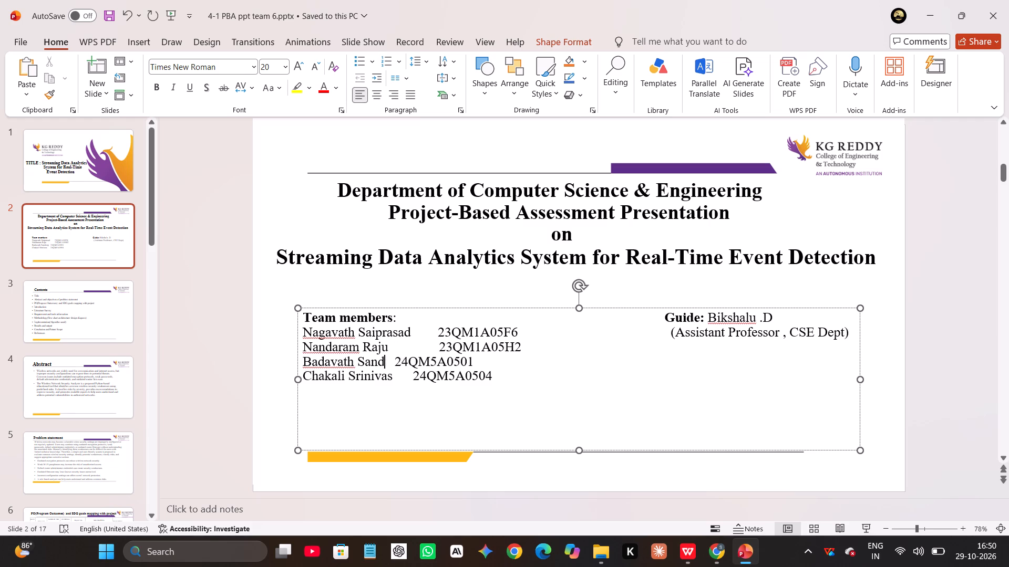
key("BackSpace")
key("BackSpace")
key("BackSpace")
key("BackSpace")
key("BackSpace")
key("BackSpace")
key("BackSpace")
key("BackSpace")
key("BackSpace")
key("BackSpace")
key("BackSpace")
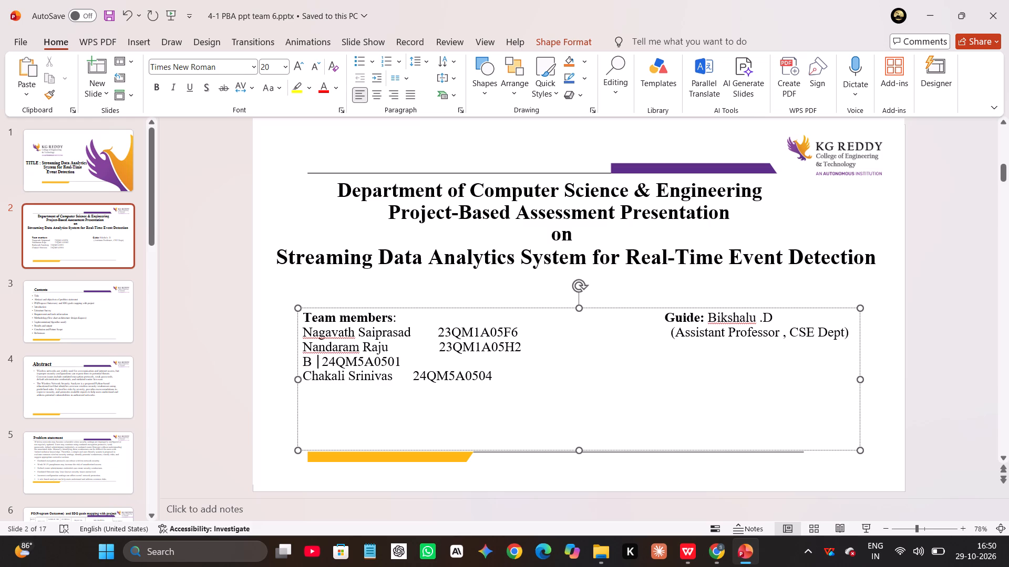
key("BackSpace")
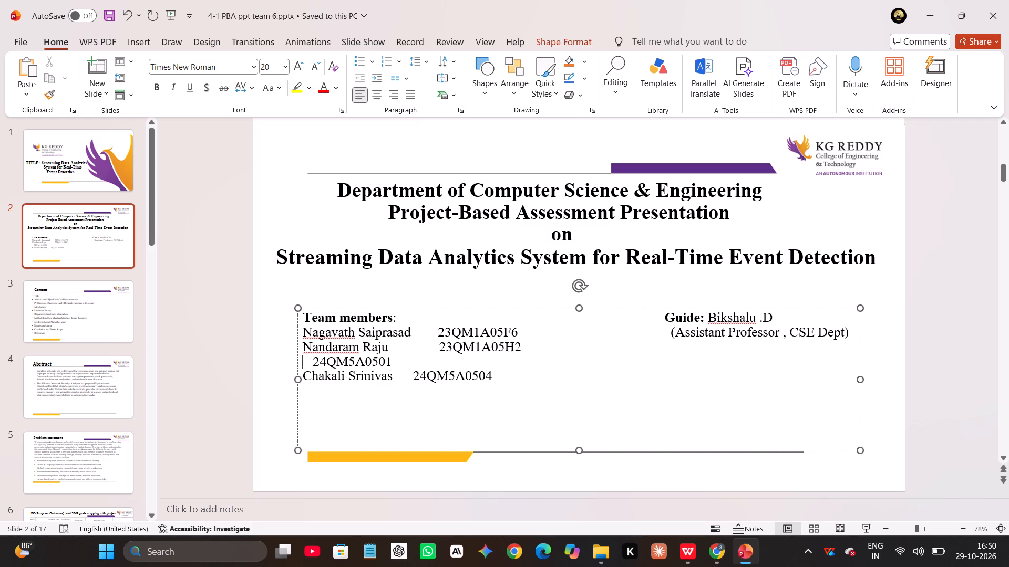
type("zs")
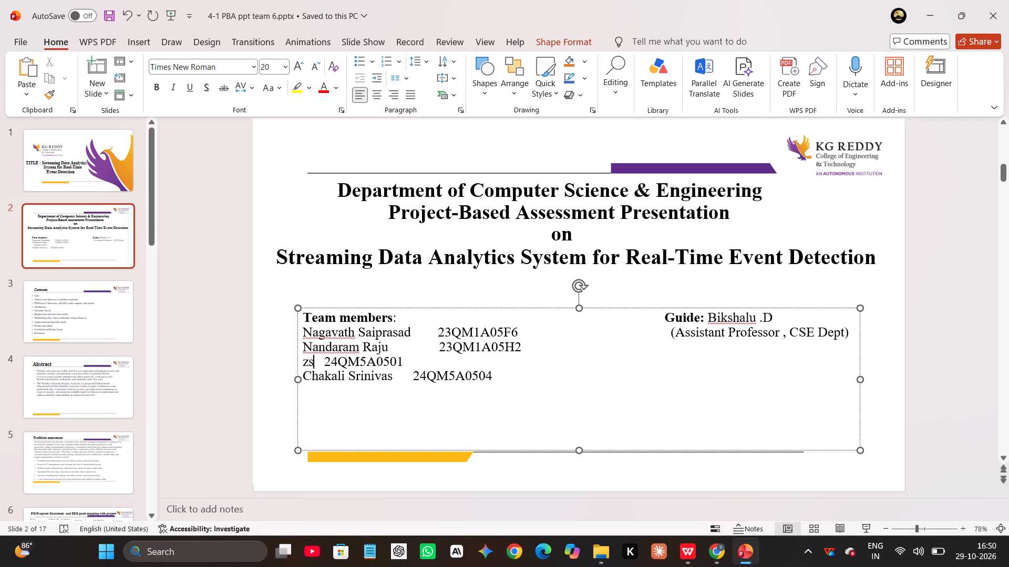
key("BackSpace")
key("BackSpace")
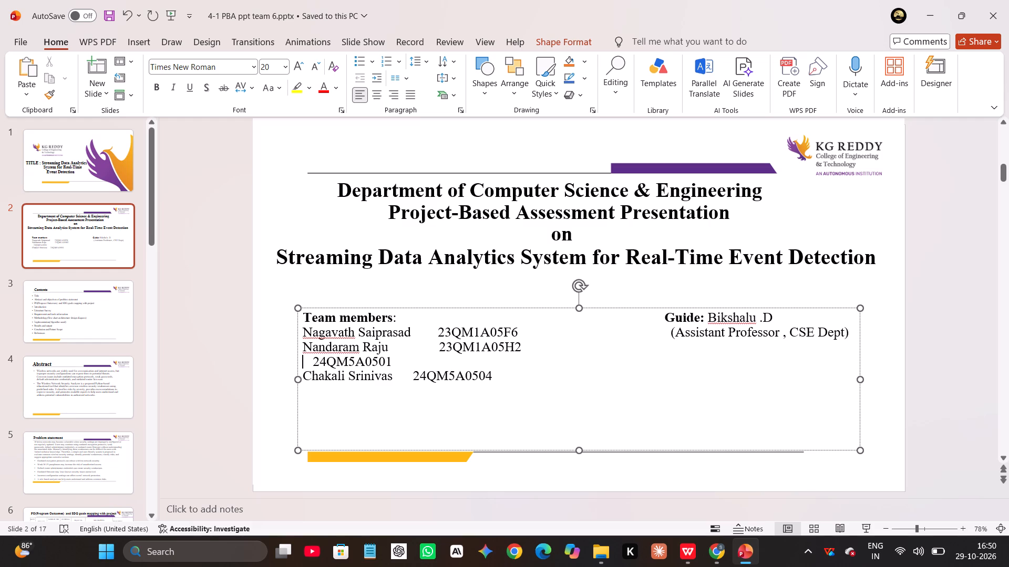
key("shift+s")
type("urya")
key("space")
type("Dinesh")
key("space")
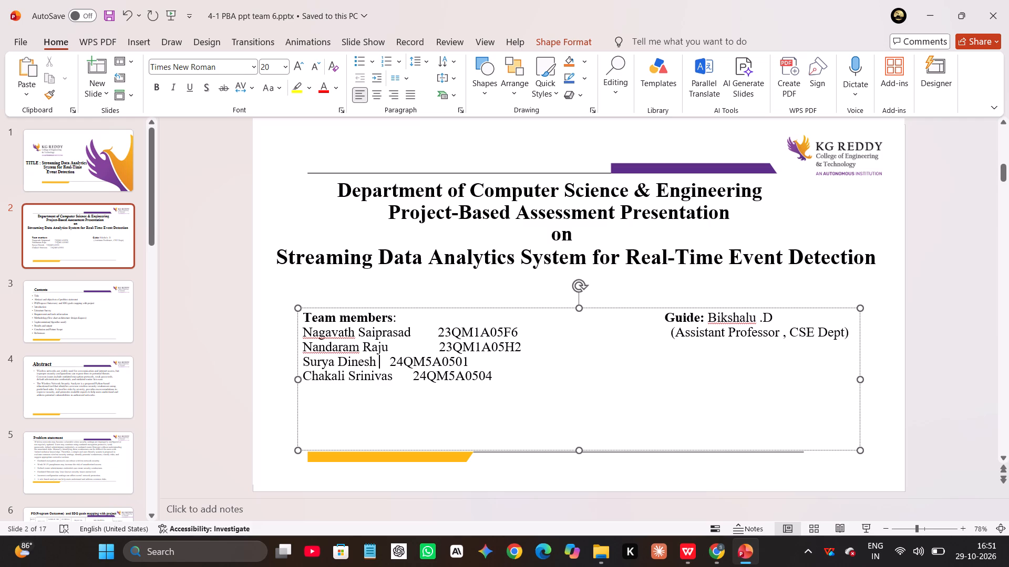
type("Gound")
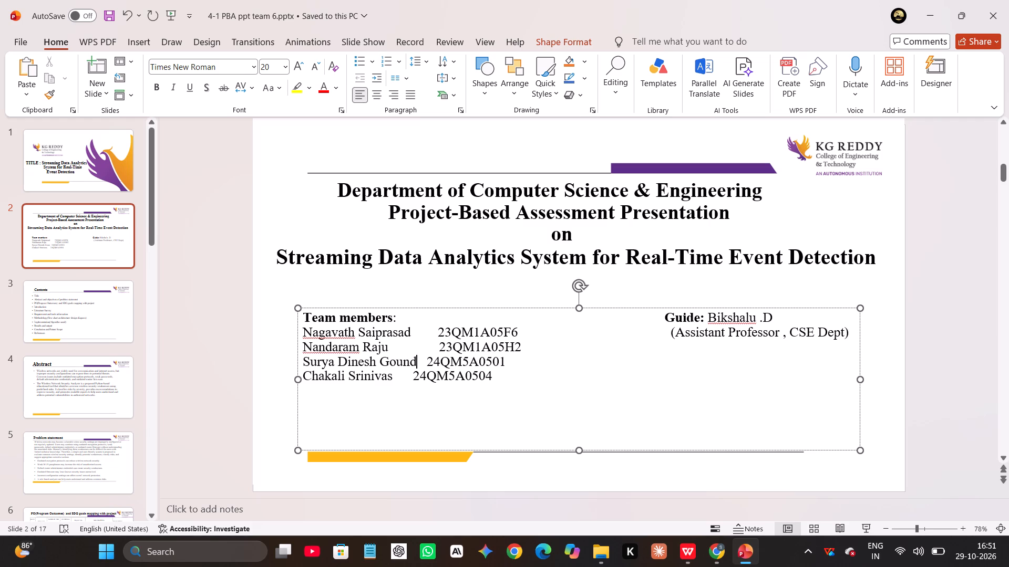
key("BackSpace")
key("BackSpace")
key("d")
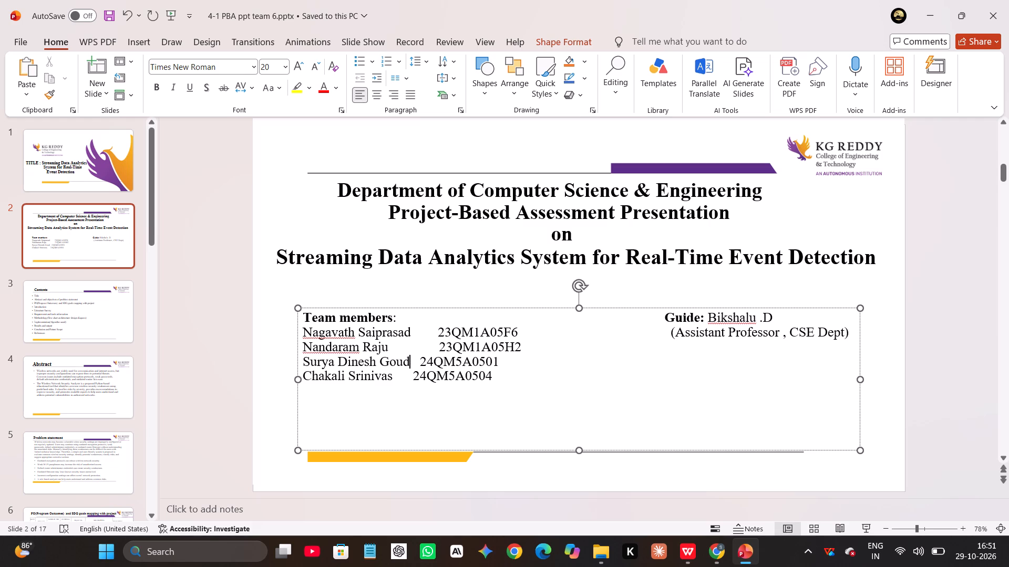
Replace the fourth listed team member's name on slide 2 with the new fourth member's name, keeping the roll number.
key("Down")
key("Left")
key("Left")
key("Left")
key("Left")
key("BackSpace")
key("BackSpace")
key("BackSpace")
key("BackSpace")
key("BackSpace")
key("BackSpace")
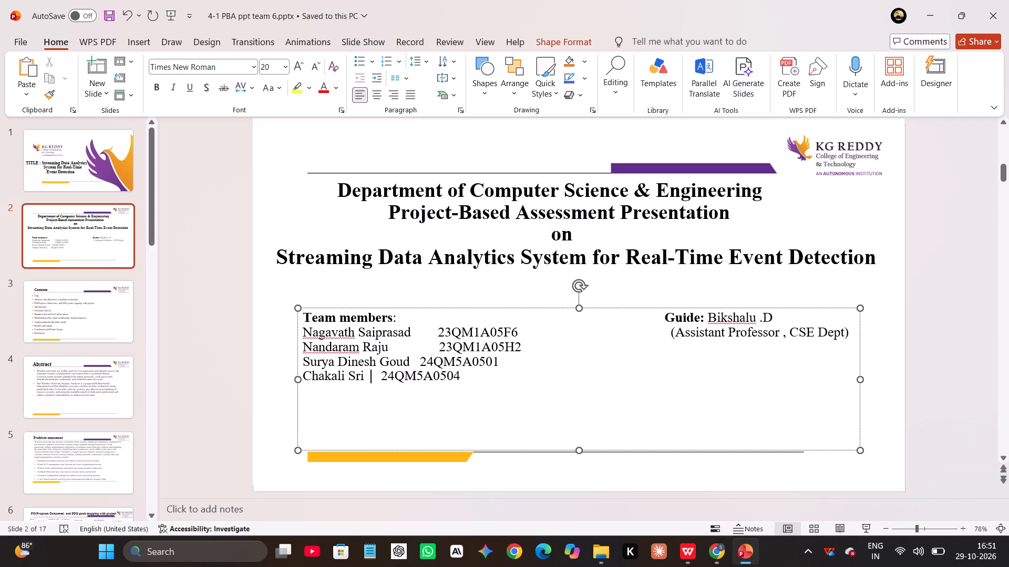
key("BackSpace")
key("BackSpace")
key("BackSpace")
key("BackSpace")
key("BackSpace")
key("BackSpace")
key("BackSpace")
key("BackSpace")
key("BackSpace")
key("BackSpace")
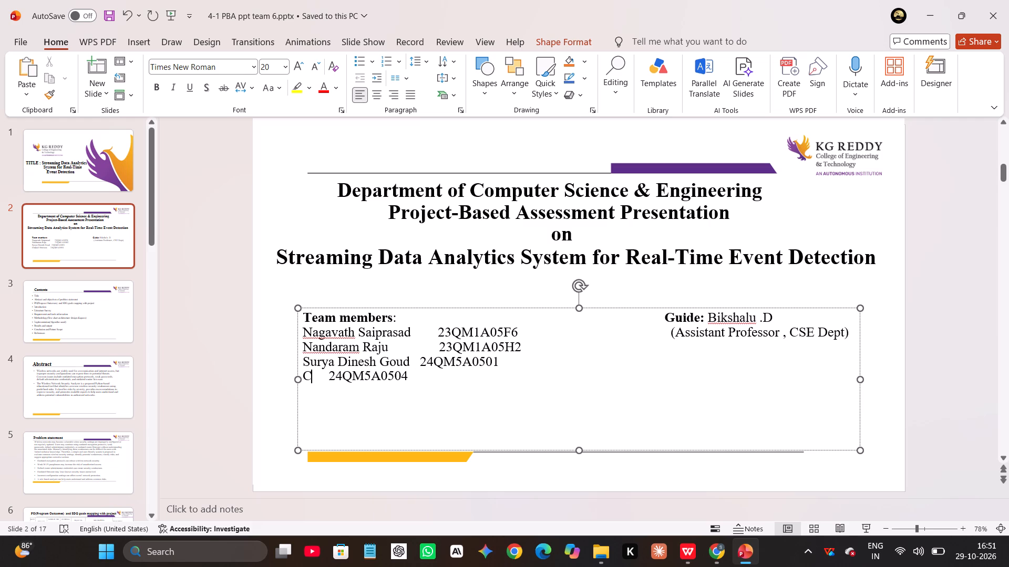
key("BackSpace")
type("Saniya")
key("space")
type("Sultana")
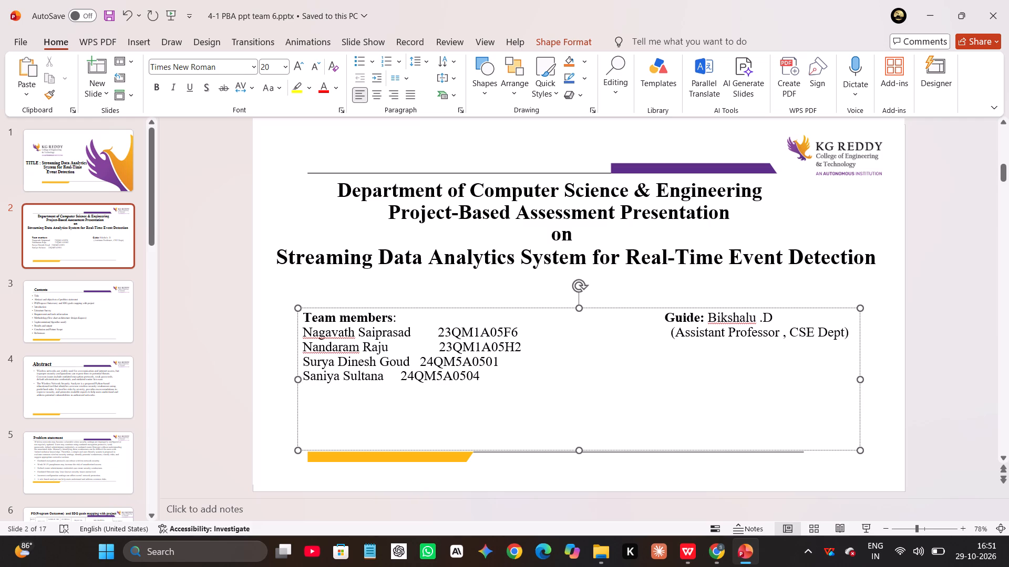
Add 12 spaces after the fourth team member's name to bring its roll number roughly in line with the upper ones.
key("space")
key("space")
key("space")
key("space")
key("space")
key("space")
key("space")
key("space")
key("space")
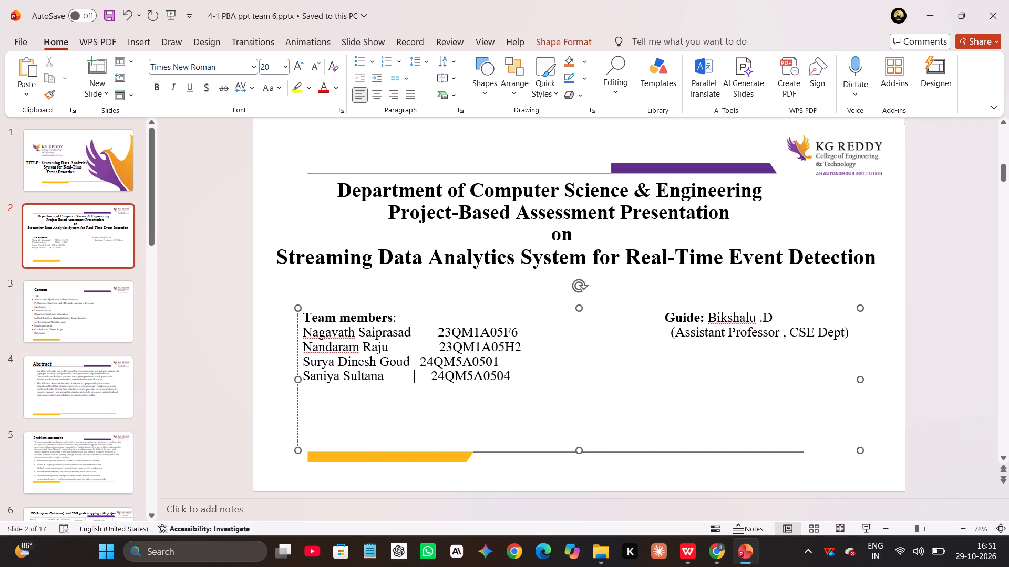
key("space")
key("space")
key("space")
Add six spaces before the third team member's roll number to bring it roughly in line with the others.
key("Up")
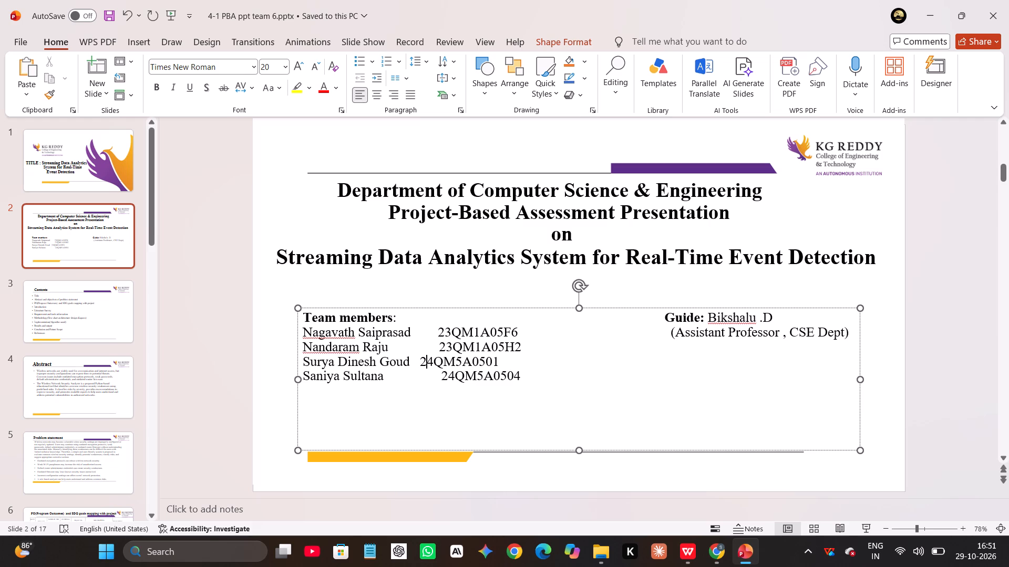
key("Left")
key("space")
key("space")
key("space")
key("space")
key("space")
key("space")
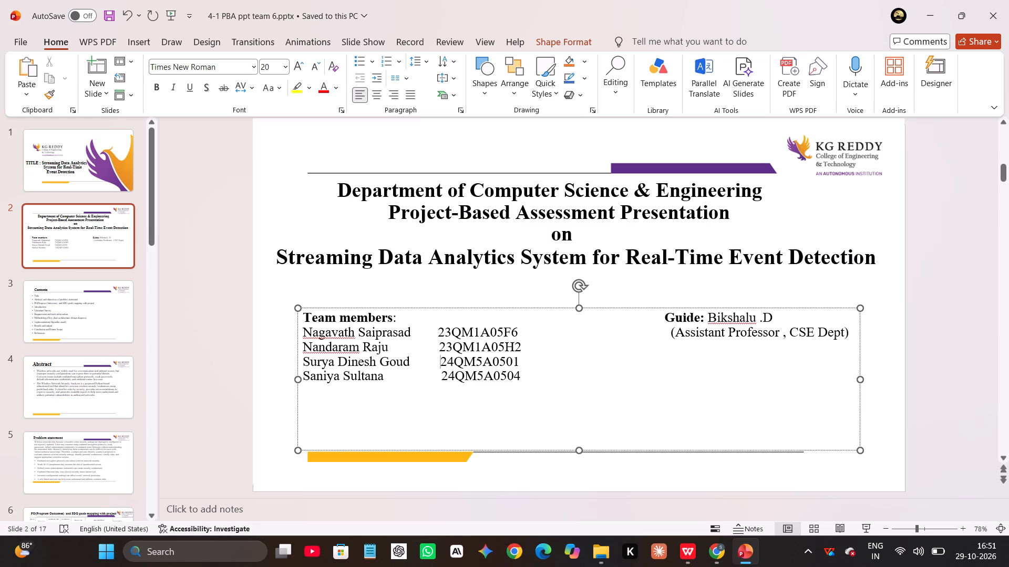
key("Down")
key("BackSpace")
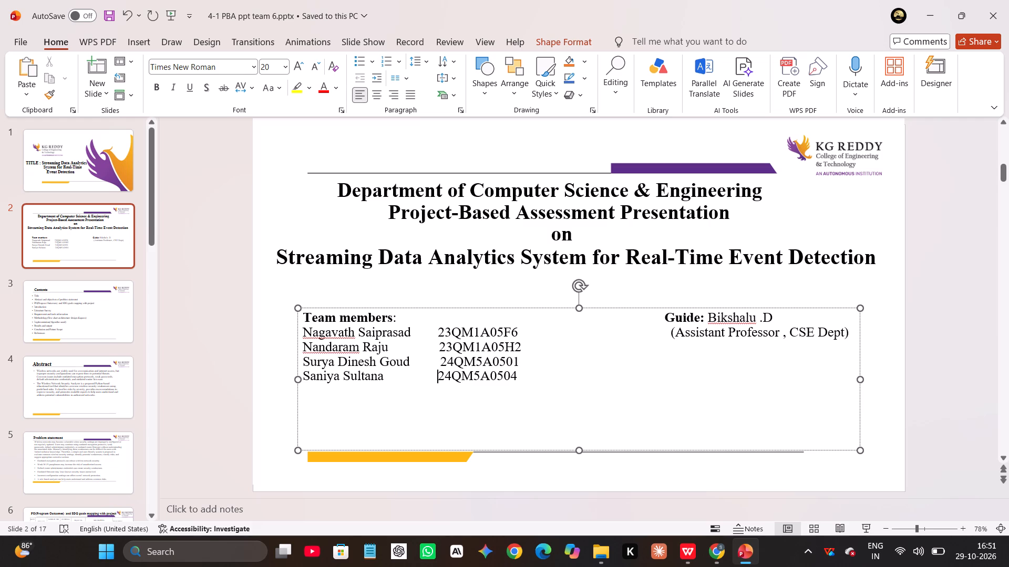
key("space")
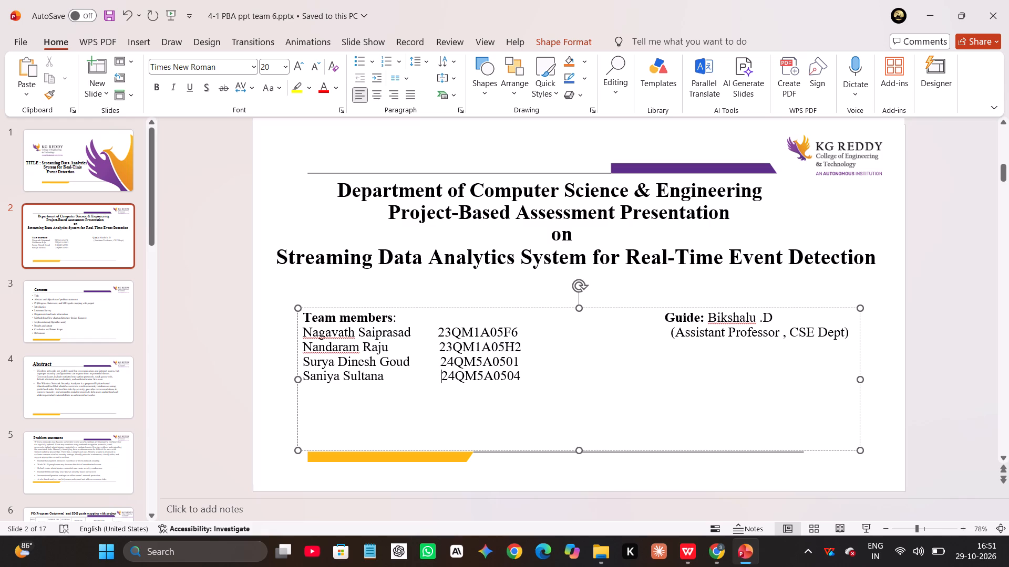
Copy the first team member's roll number and paste it in place of the third member's roll number.
left_click_drag(440, 334, 521, 337)
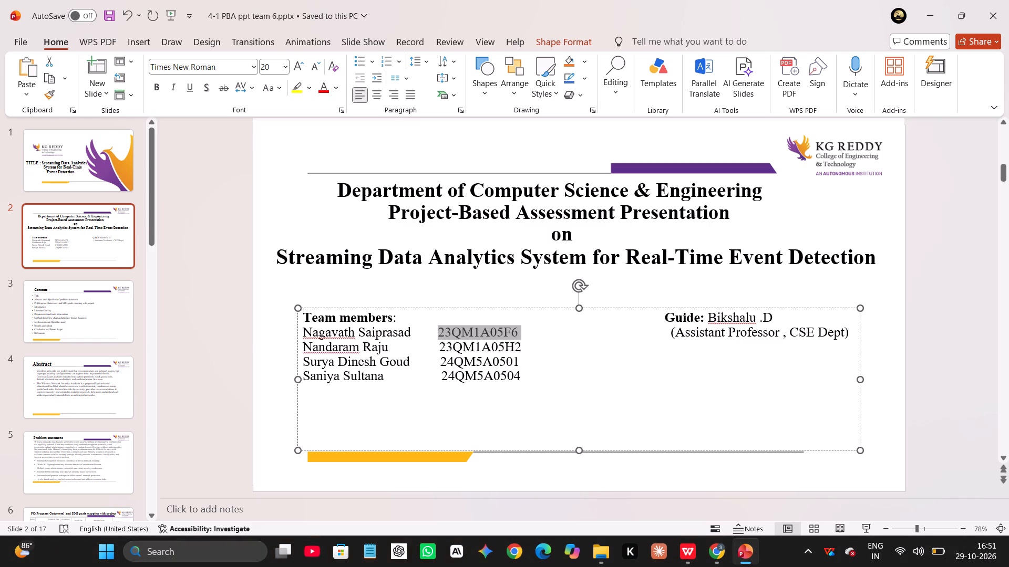
left_click_drag(521, 337, 521, 335)
key("ctrl+c")
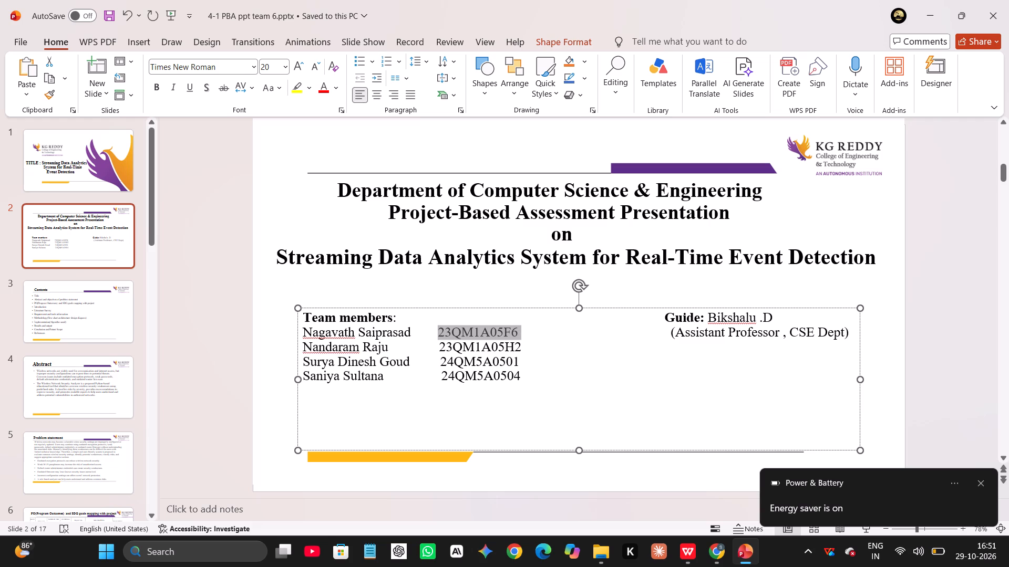
left_click_drag(439, 360, 518, 362)
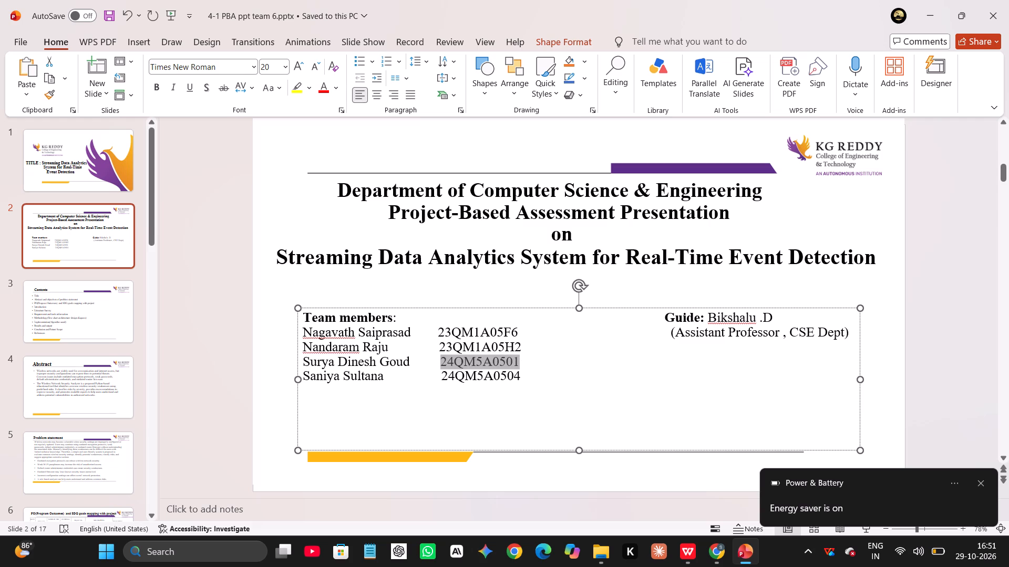
left_click_drag(518, 362, 520, 362)
key("BackSpace")
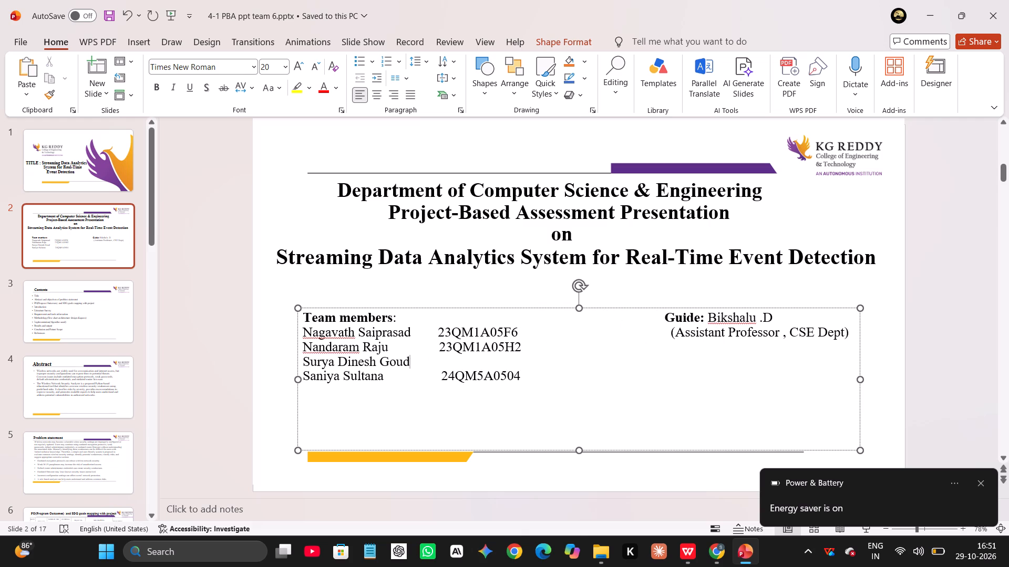
key("ctrl+v")
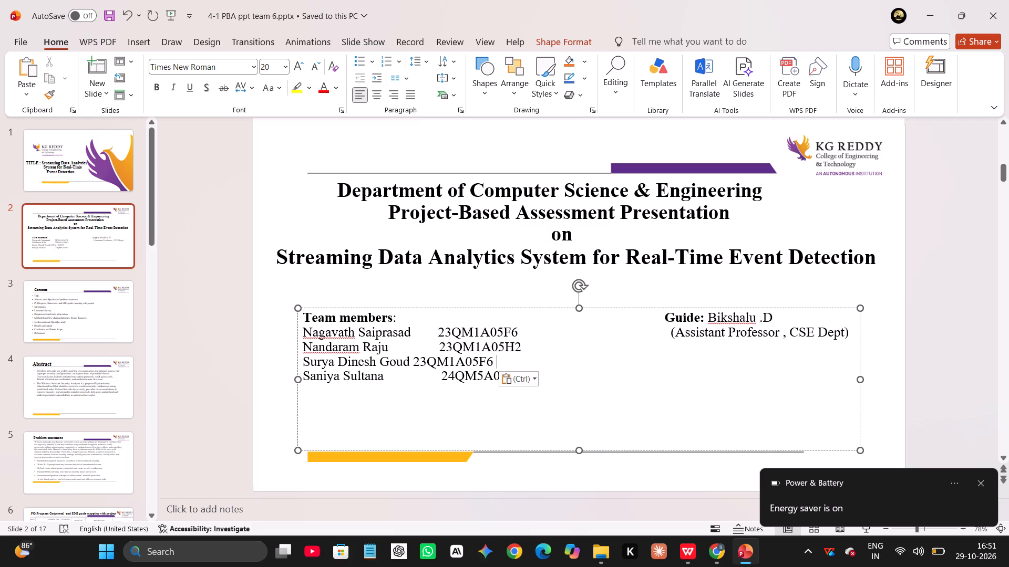
Replace the fourth team member's roll number with the copied roll number of the first member.
key("Down")
left_click_drag(440, 379, 526, 378)
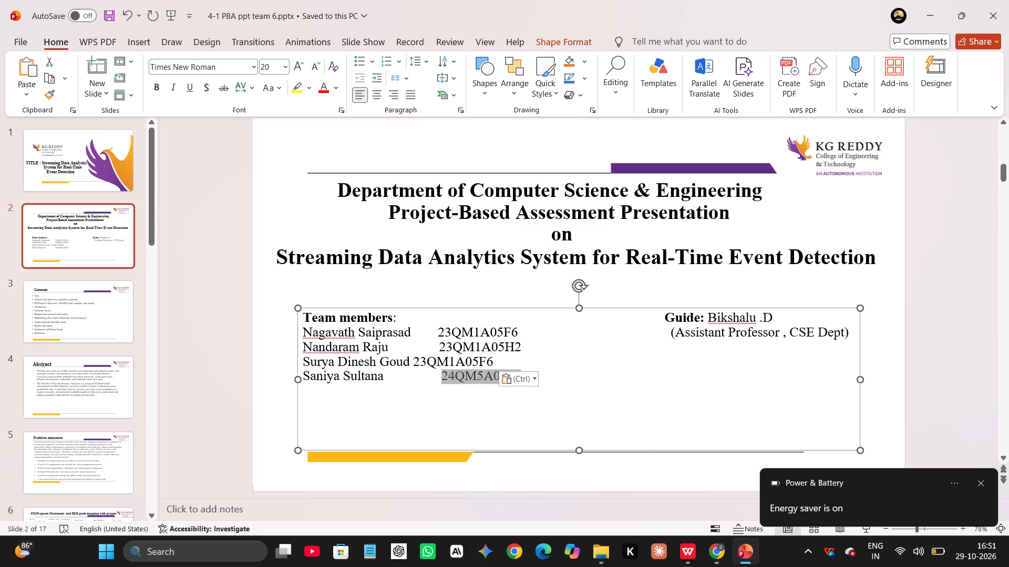
left_click_drag(526, 378, 528, 378)
key("BackSpace")
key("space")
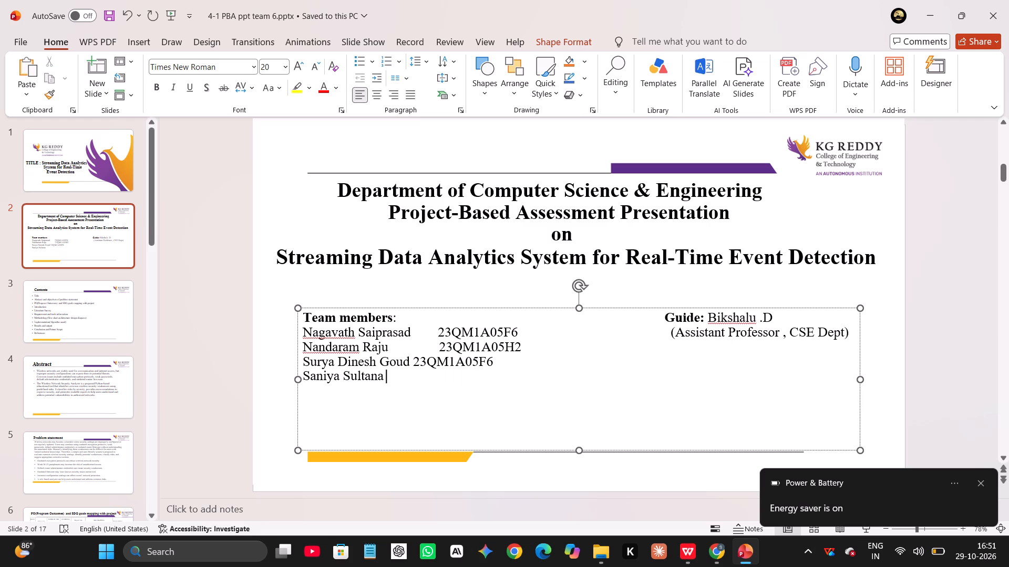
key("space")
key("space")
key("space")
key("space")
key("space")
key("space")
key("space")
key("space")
key("ctrl+v")
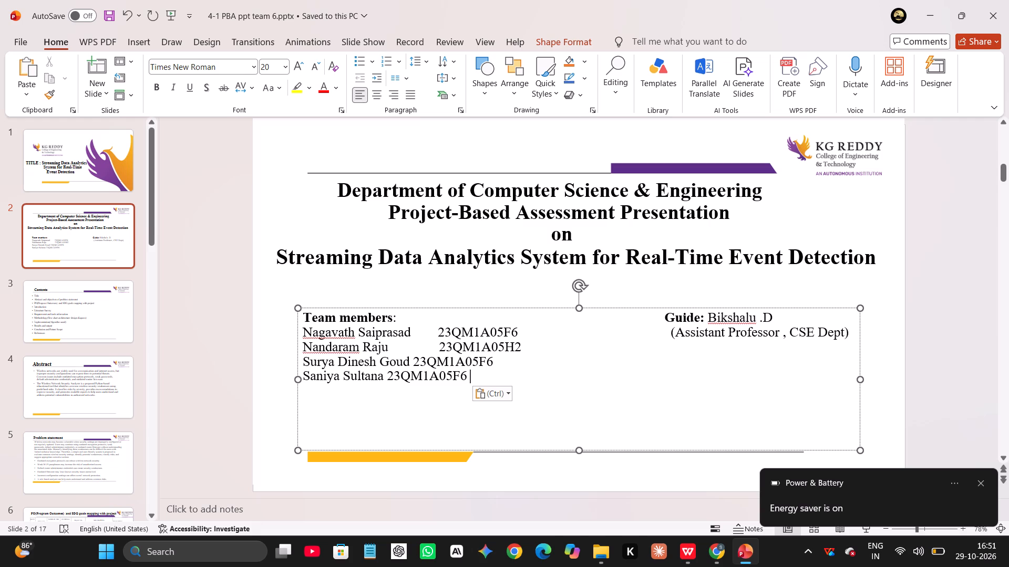
Edit the first team member's roll number to that member's new roll number.
left_click(450, 332)
key("BackSpace")
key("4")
key("Right")
key("Right")
key("Right")
key("Right")
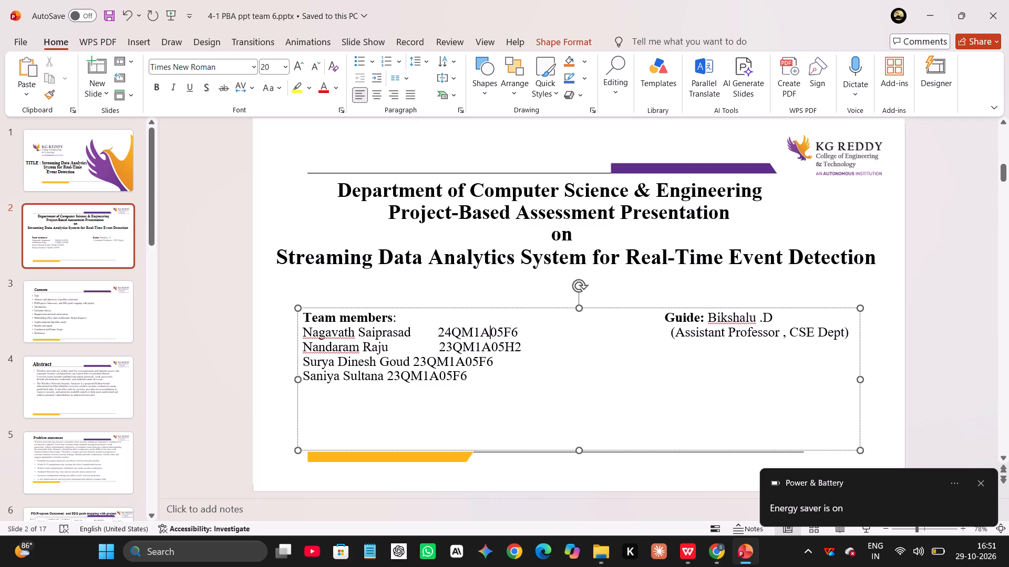
key("Left")
key("BackSpace")
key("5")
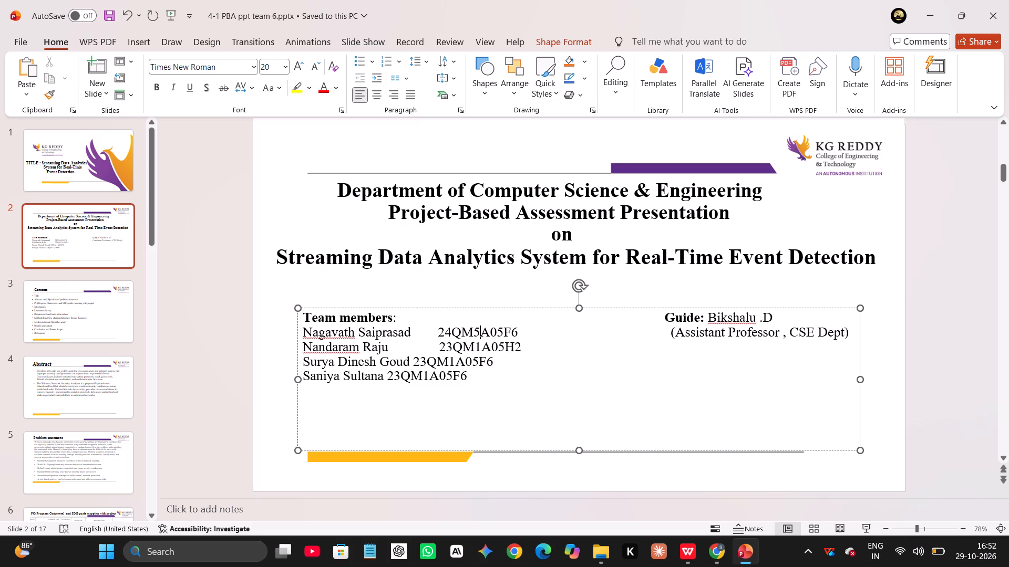
key("Right")
key("Right")
key("Right")
key("Right")
key("Right")
key("BackSpace")
key("BackSpace")
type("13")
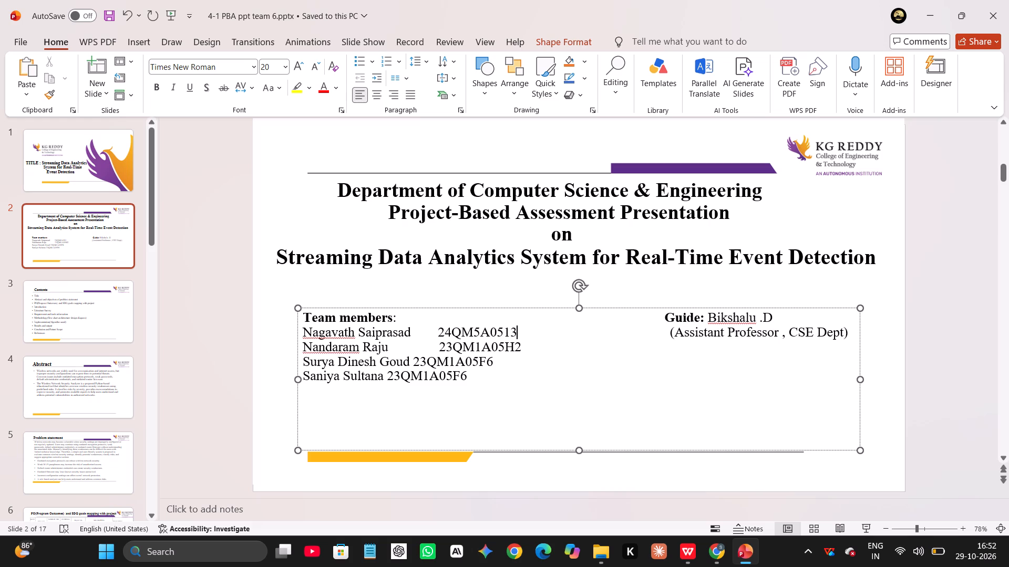
Replace the last two characters of the second team member's roll number with that member's new ending digits.
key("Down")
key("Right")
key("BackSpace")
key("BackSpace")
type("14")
Add seven spaces after the third team member's name to bring its roll number in line with the first one.
left_click(409, 365)
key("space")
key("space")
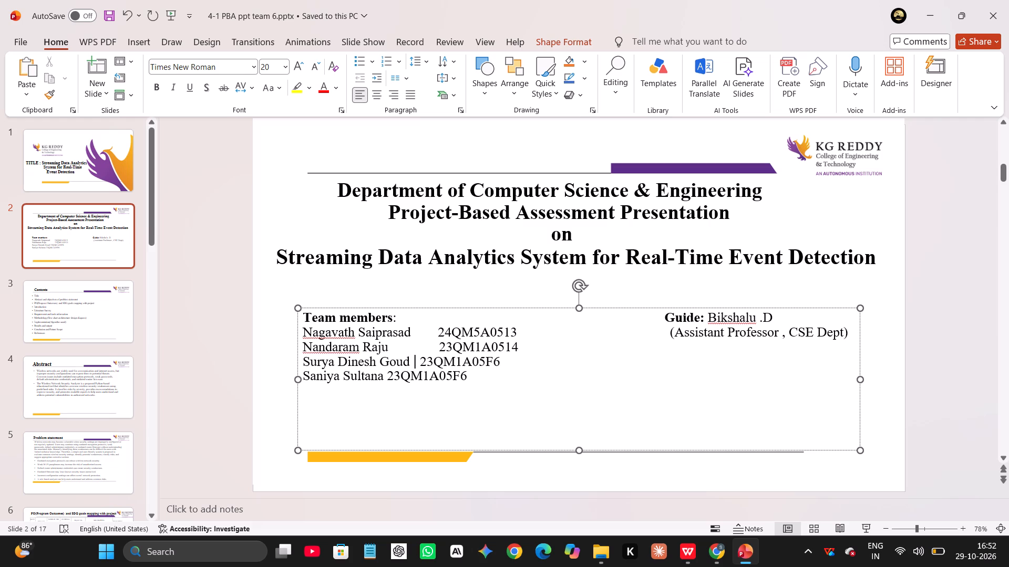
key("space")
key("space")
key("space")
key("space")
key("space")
key("Down")
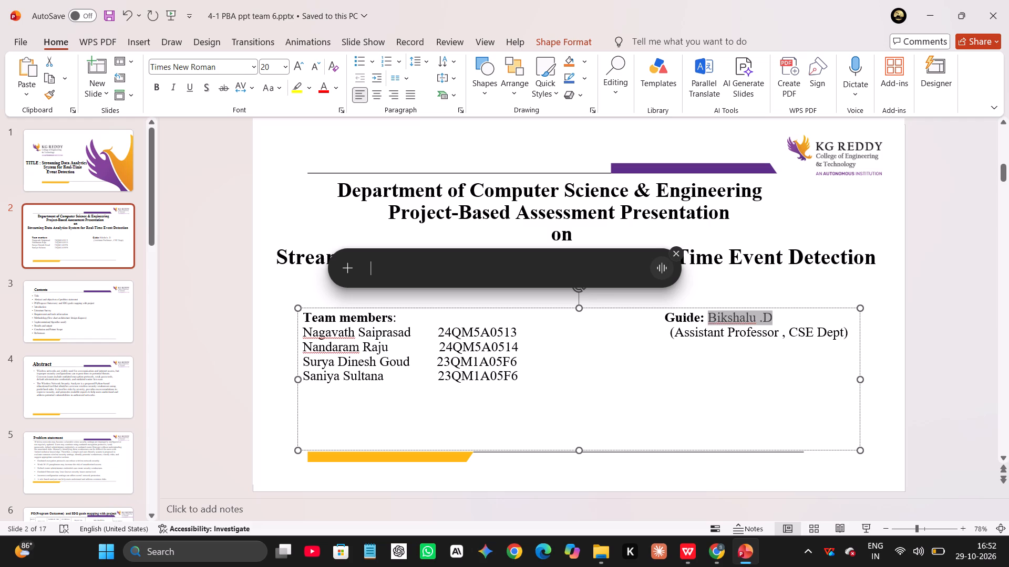
left_click_drag(819, 316, 819, 317)
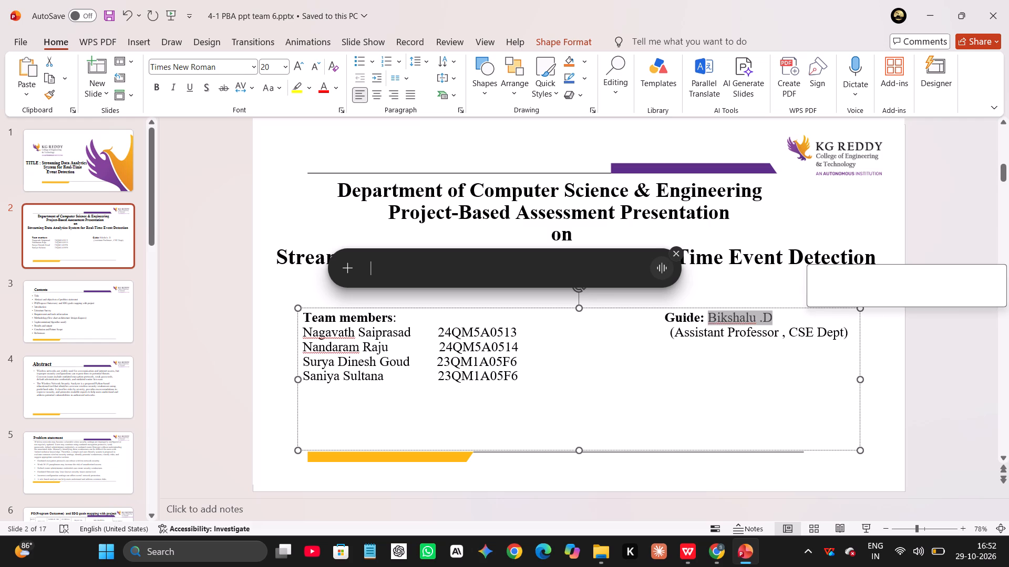
key("BackSpace")
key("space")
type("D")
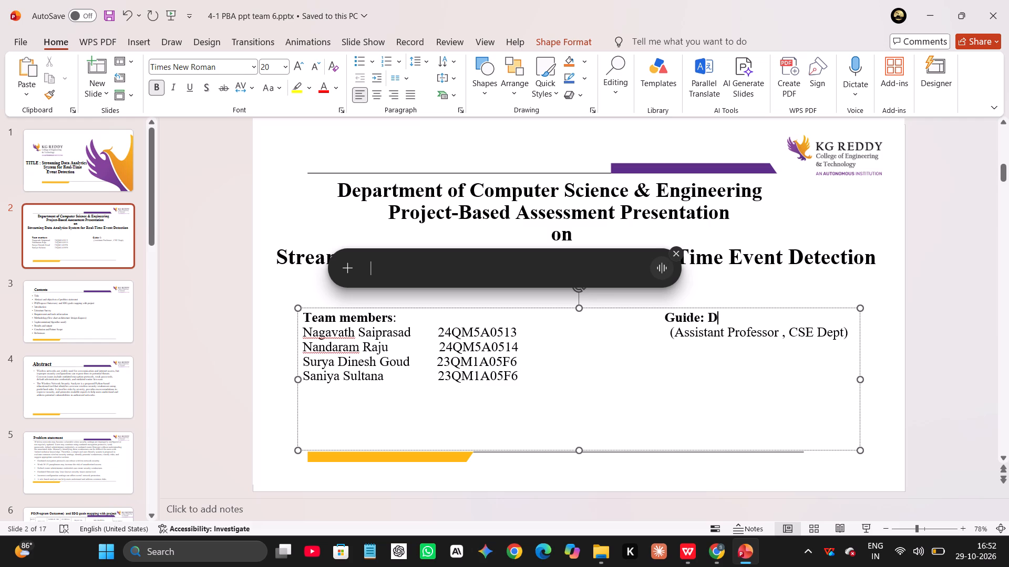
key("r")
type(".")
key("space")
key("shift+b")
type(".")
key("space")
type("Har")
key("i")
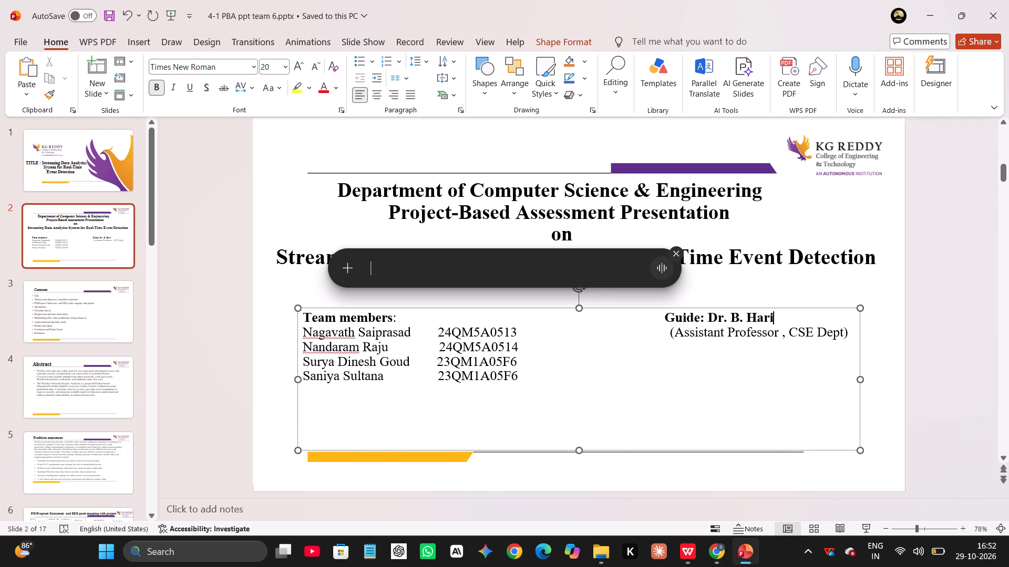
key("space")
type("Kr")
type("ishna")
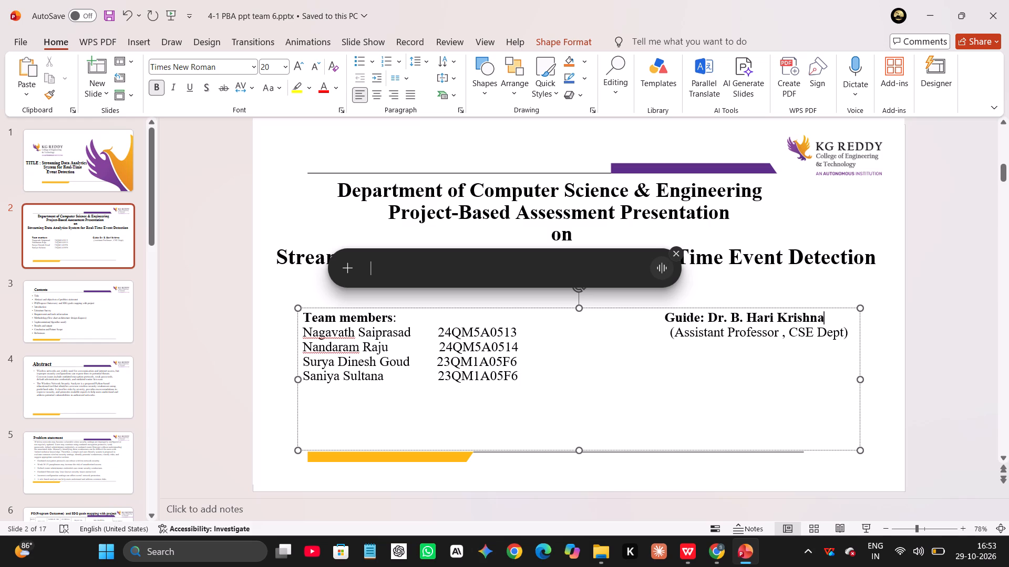
Remove the bold formatting from the new guide's name, leaving the "Guide:" label bold.
left_click_drag(714, 320, 856, 328)
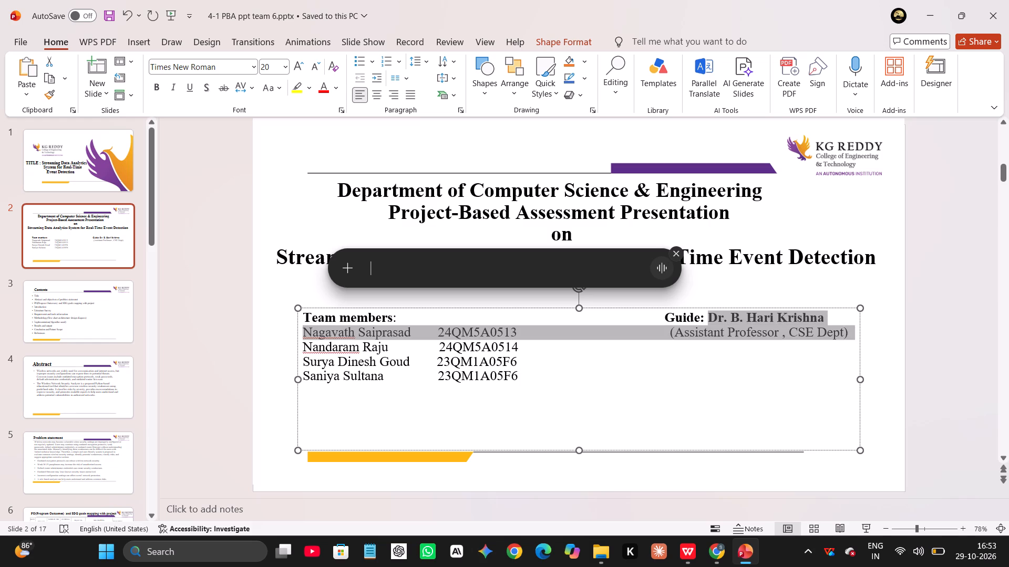
left_click_drag(856, 328, 841, 319)
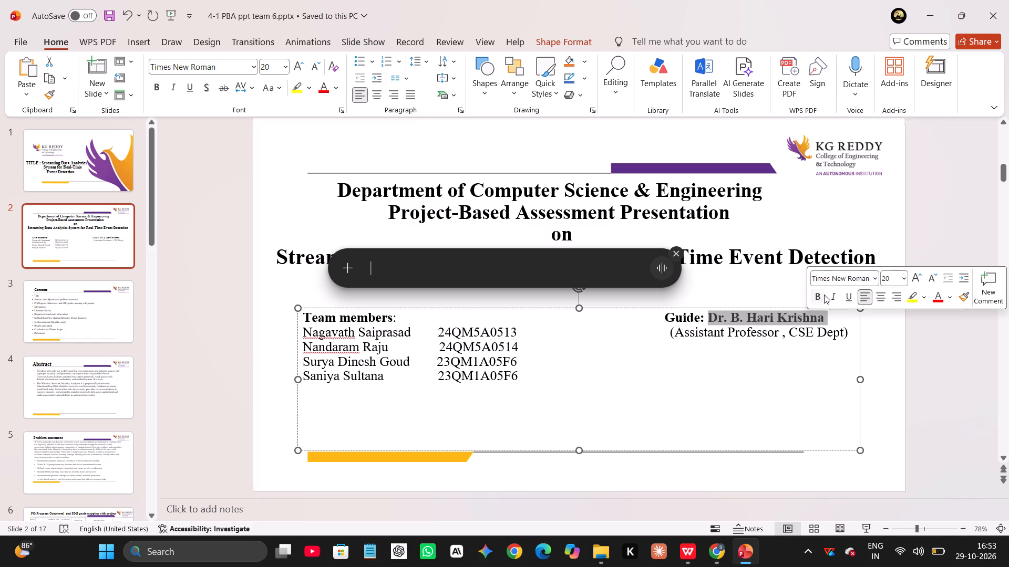
left_click(822, 290)
left_click(759, 360)
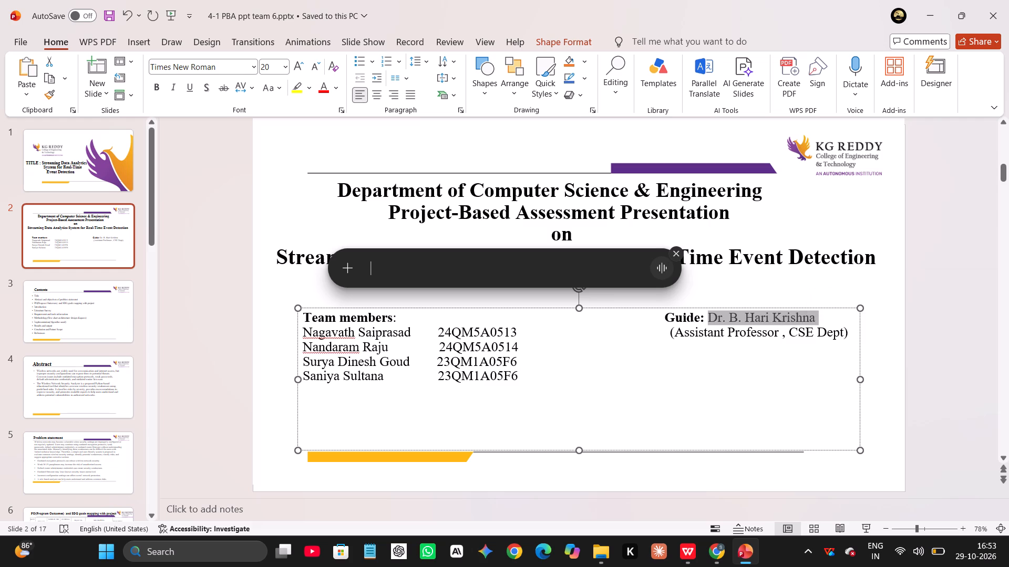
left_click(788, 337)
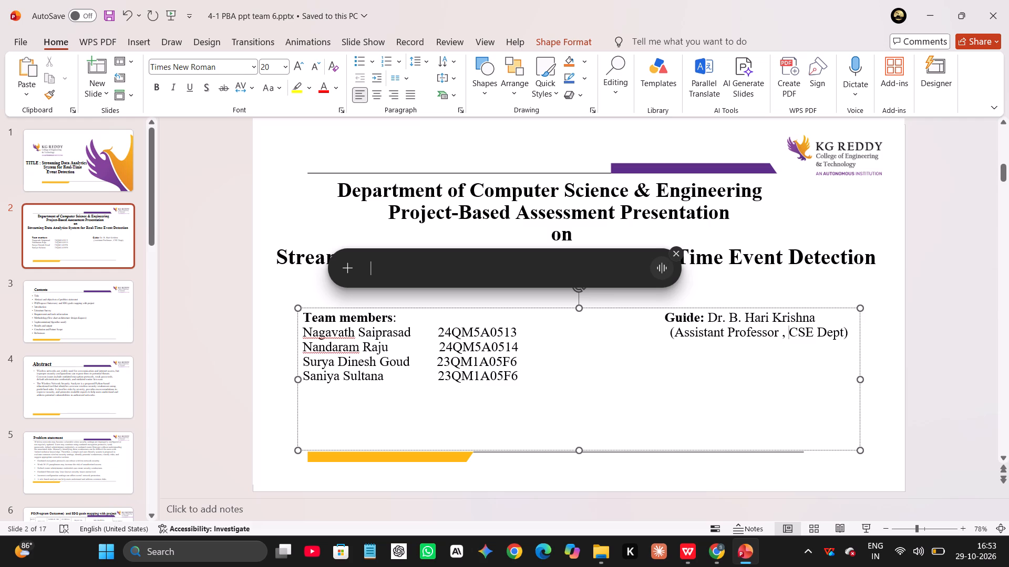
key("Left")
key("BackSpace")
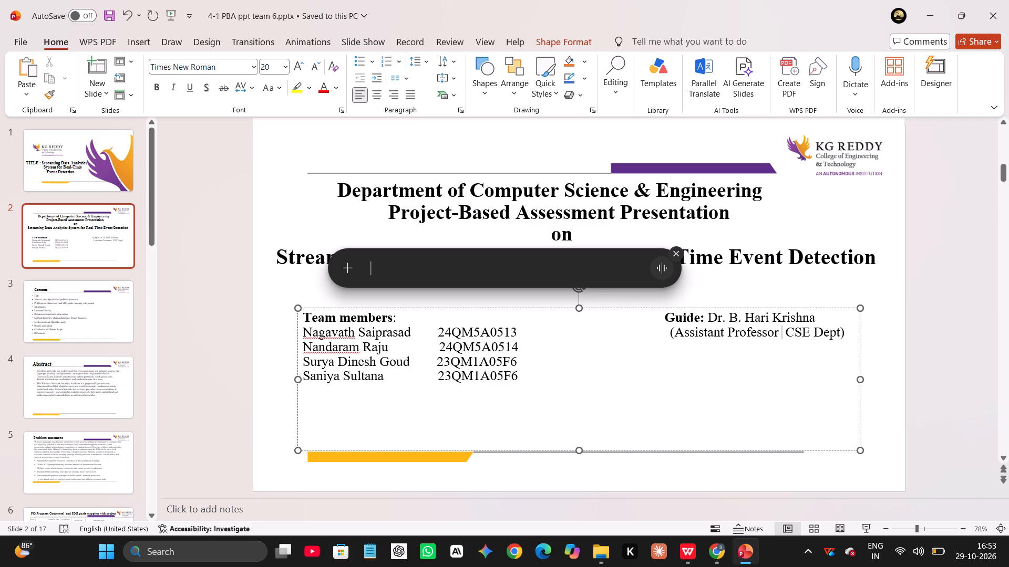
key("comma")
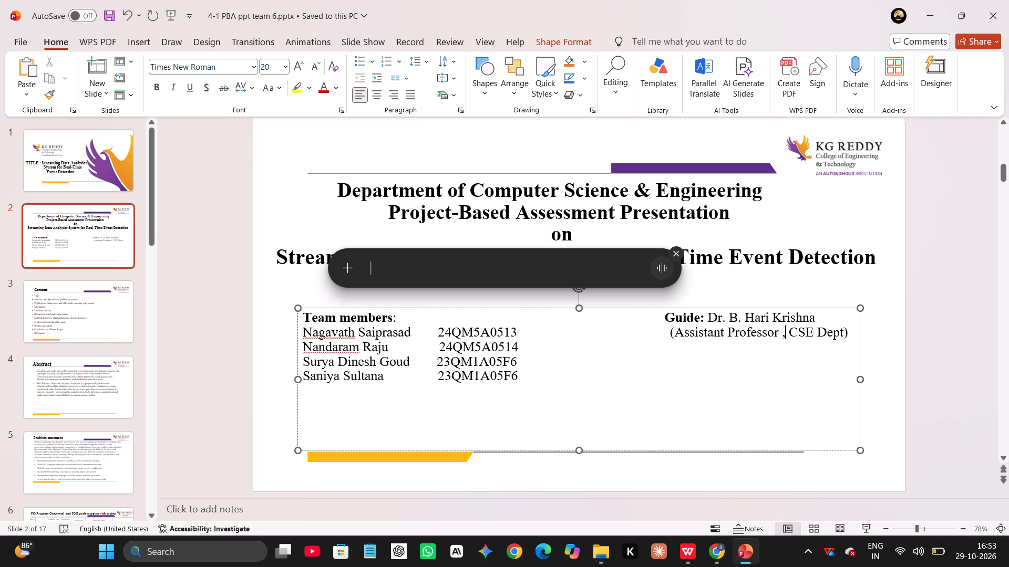
Delete "Assistant" from the guide's designation so it reads "( Professor , CSE Dept)".
left_click(724, 331)
key("BackSpace")
key("BackSpace")
key("BackSpace")
key("BackSpace")
key("BackSpace")
key("BackSpace")
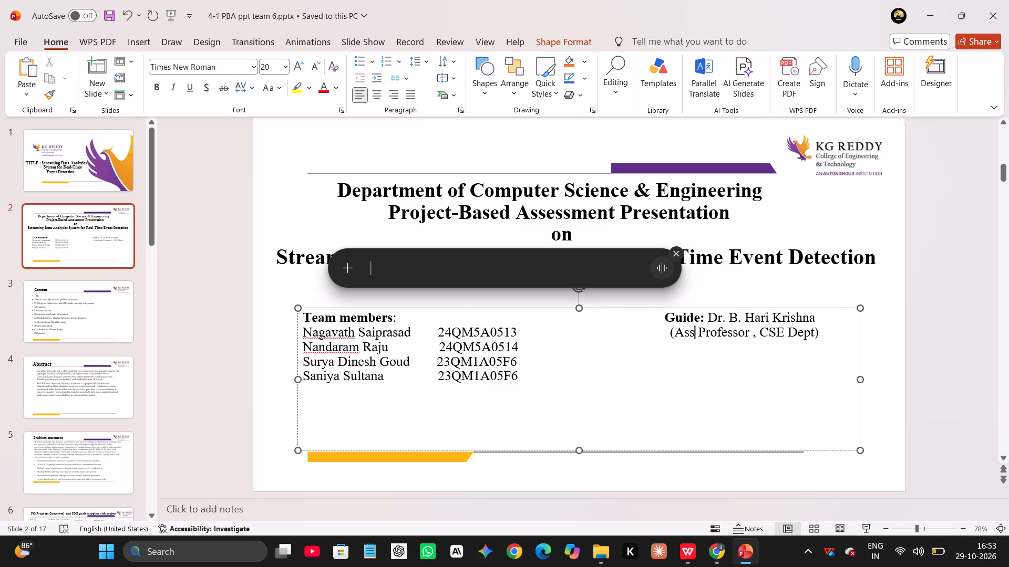
key("BackSpace")
key("BackSpace")
key("BackSpace")
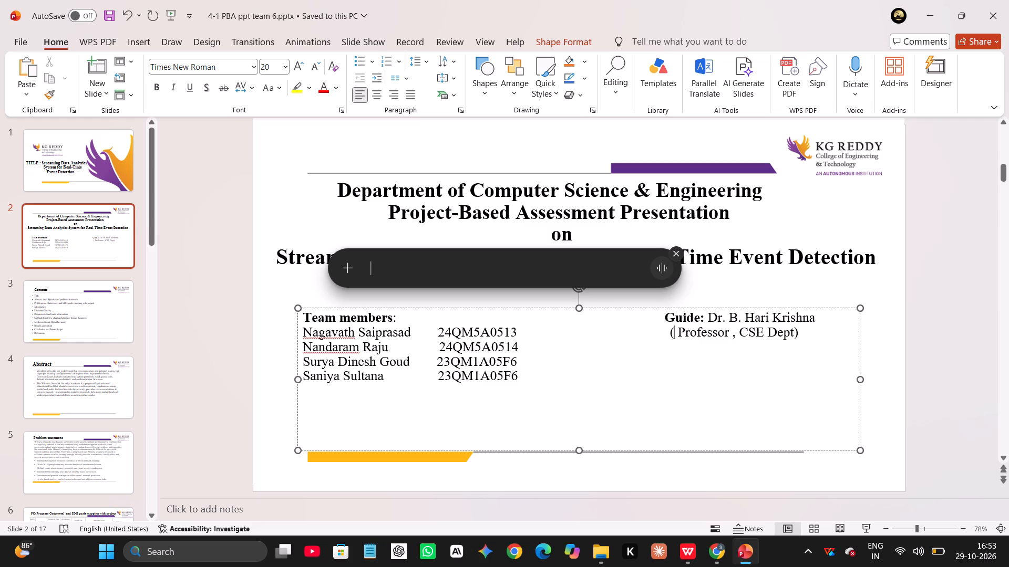
Add six spaces before the guide's designation to indent it beneath the guide's name.
left_click(663, 333)
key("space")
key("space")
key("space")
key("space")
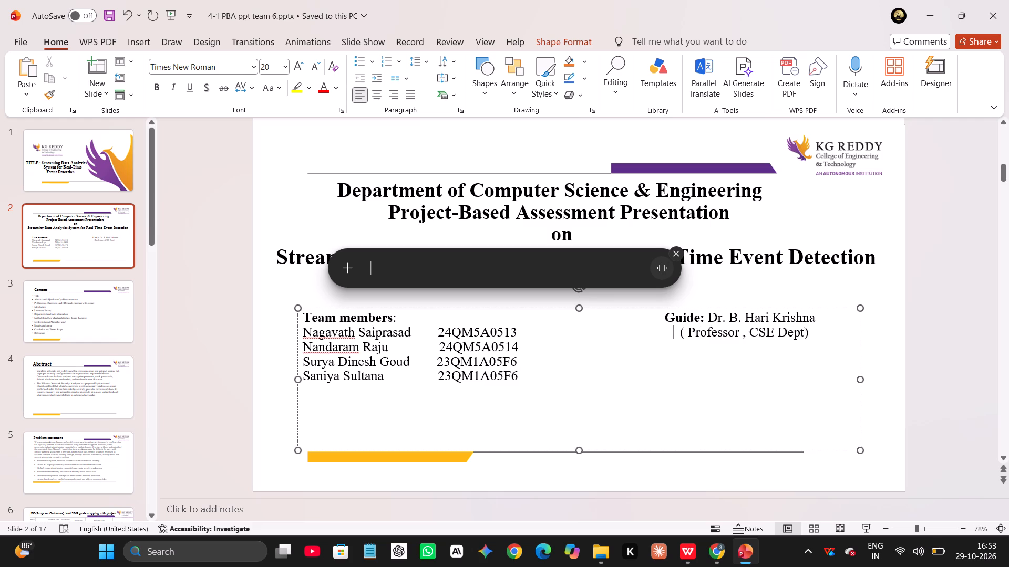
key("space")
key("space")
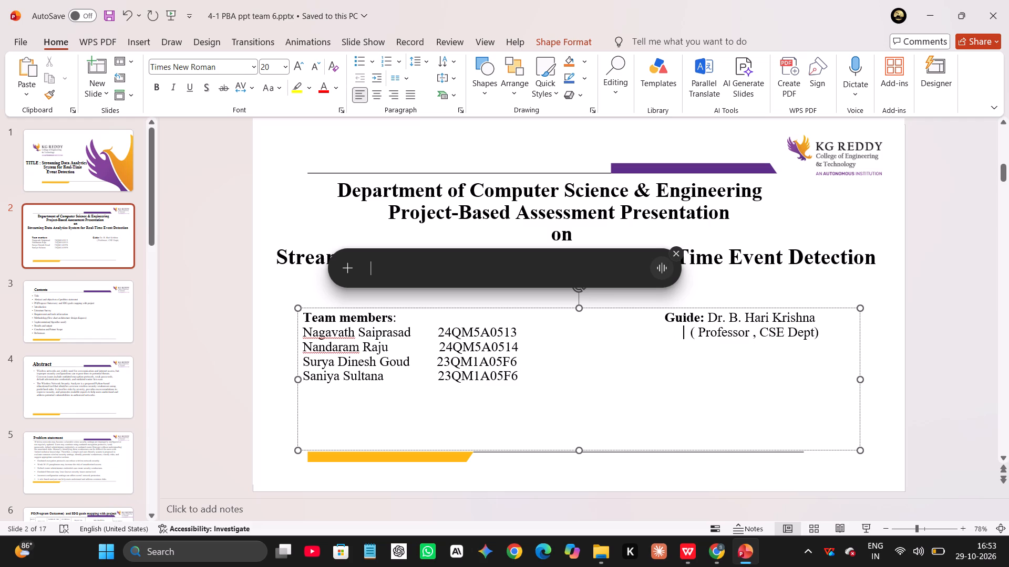
Close the floating prompt bar covering the slide's project title.
left_click(675, 248)
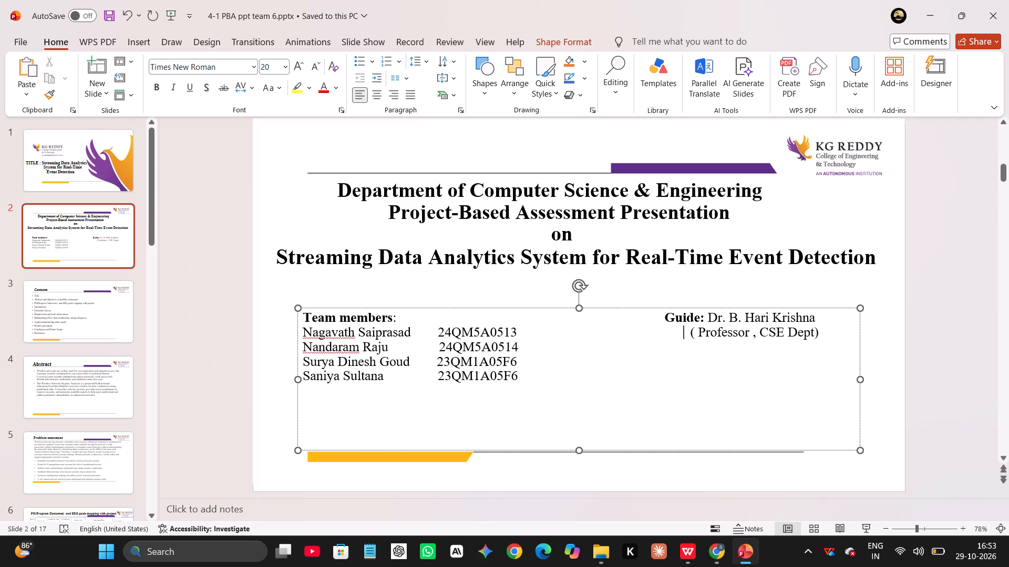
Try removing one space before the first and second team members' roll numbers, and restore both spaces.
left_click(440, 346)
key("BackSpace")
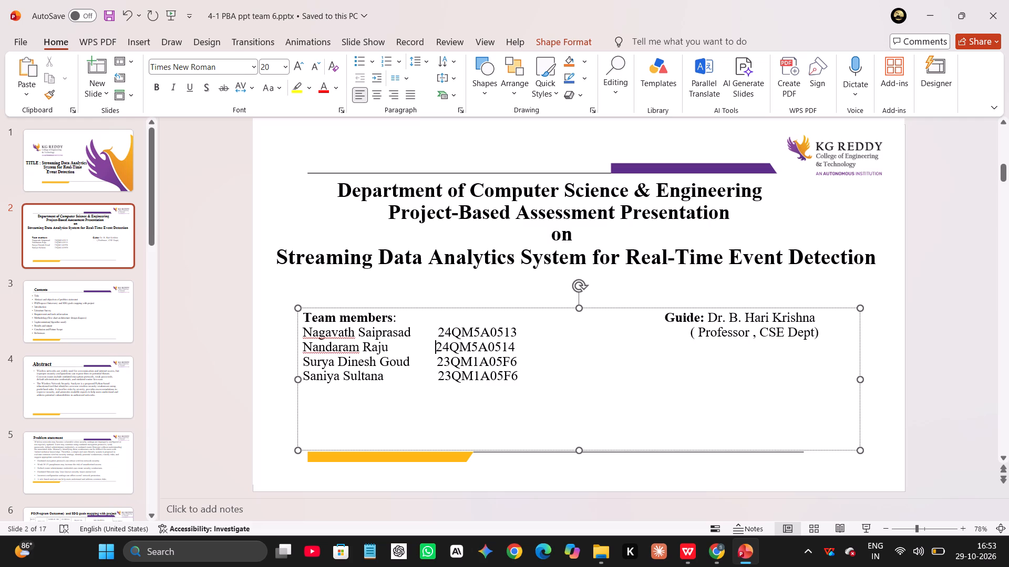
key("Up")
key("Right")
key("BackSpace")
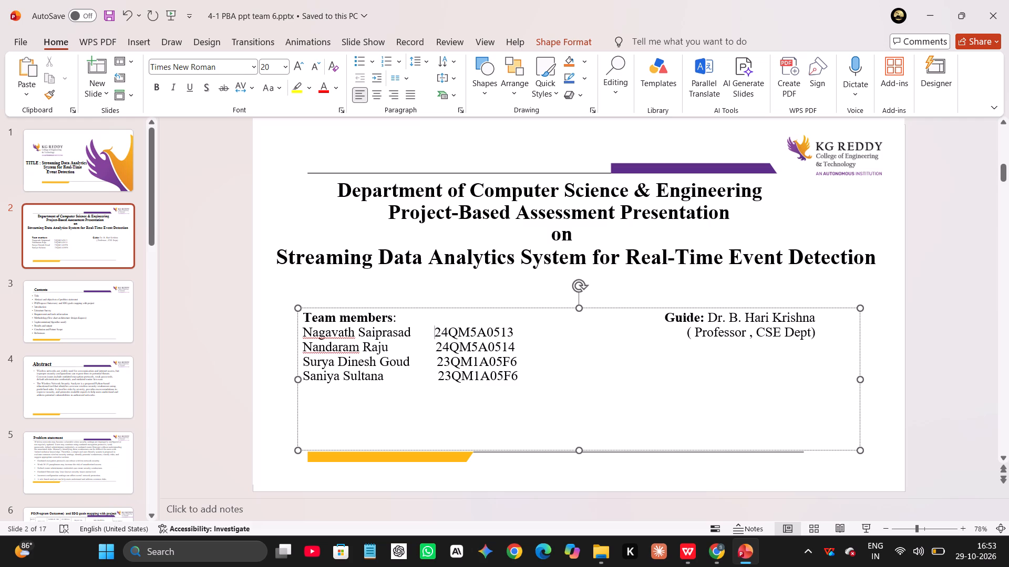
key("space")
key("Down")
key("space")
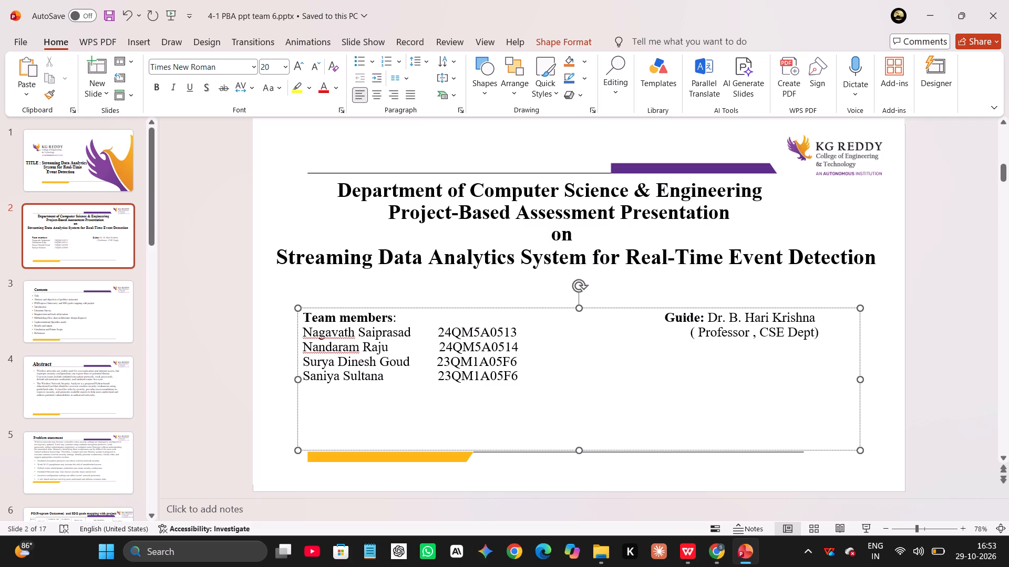
Add one space before the third and fourth team members' roll numbers, and deselect the team details text box.
key("Down")
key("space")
key("Down")
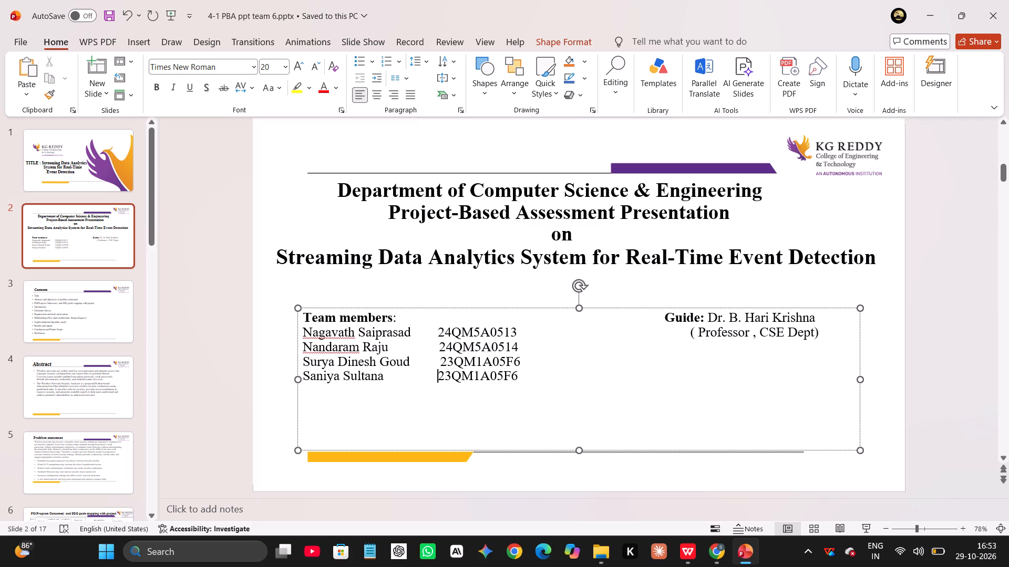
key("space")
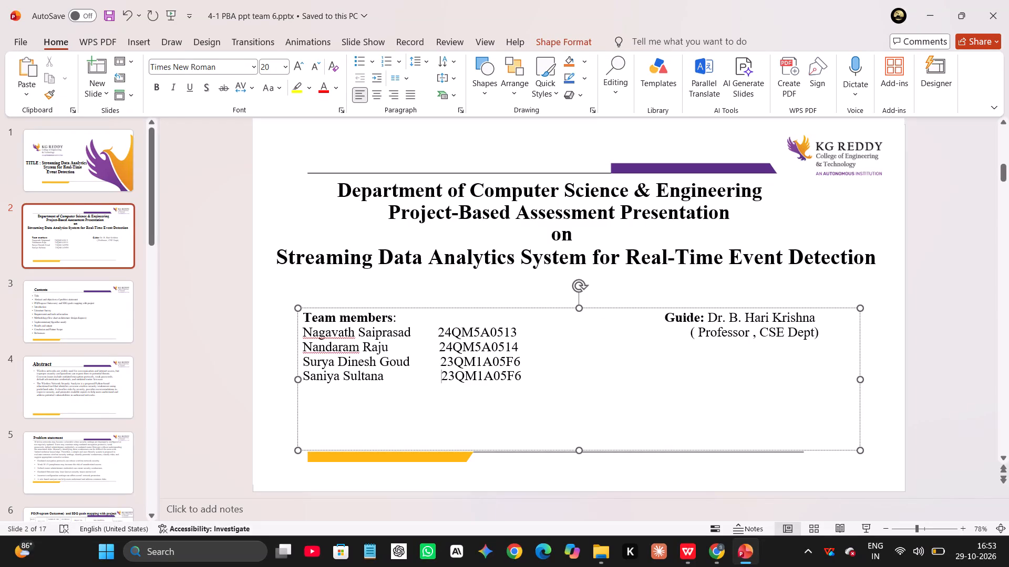
left_click(599, 404)
left_click(900, 359)
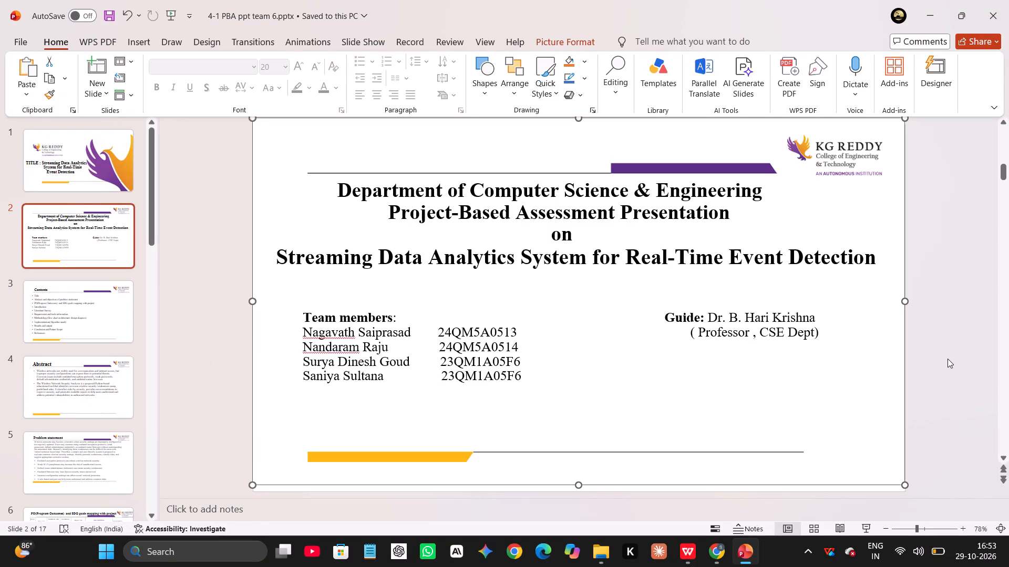
left_click(948, 359)
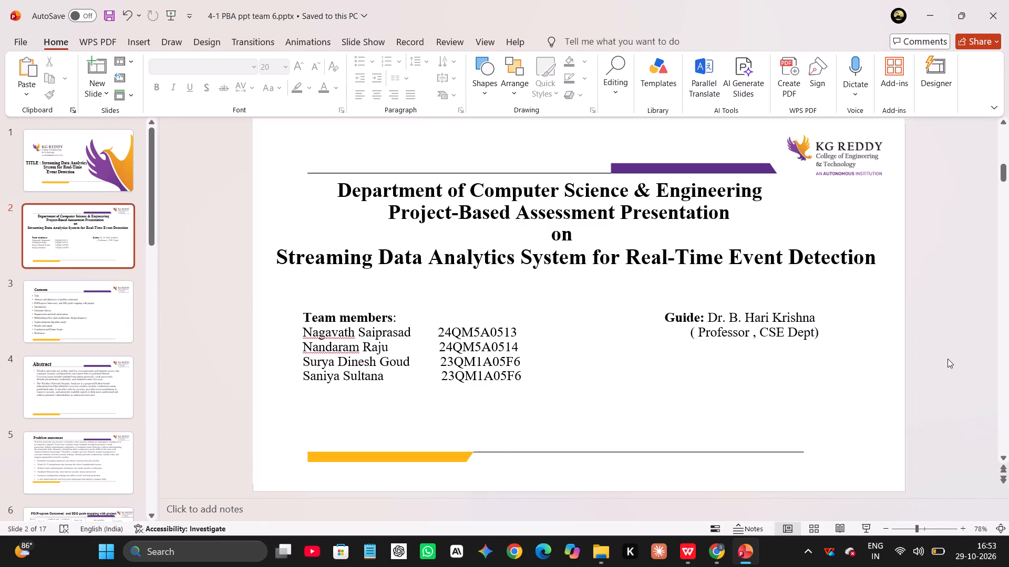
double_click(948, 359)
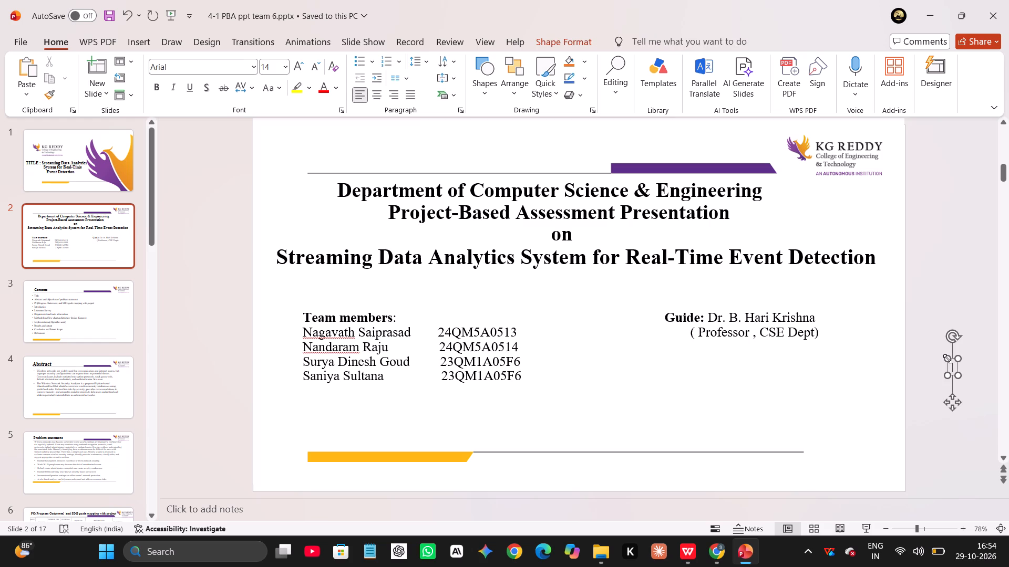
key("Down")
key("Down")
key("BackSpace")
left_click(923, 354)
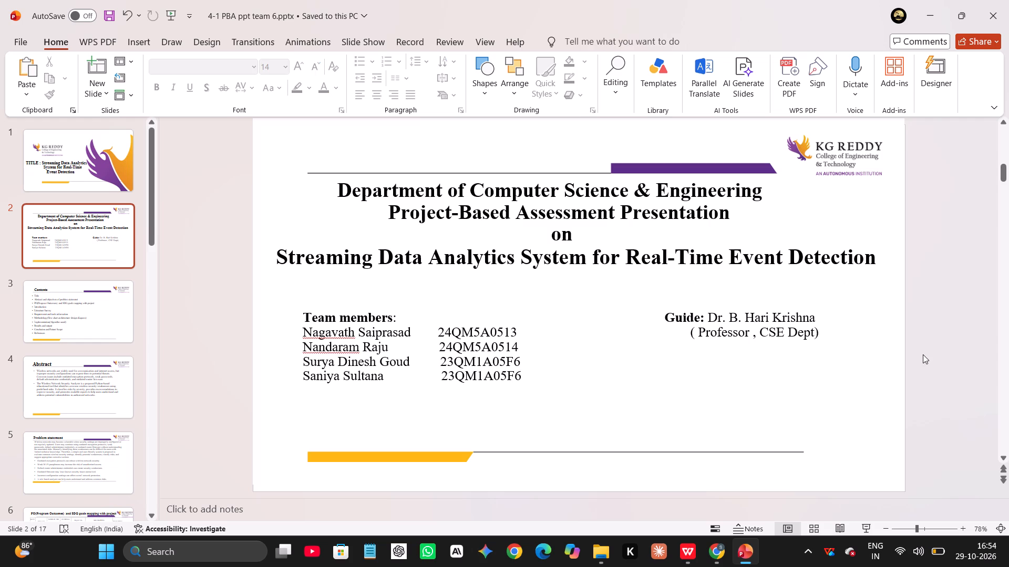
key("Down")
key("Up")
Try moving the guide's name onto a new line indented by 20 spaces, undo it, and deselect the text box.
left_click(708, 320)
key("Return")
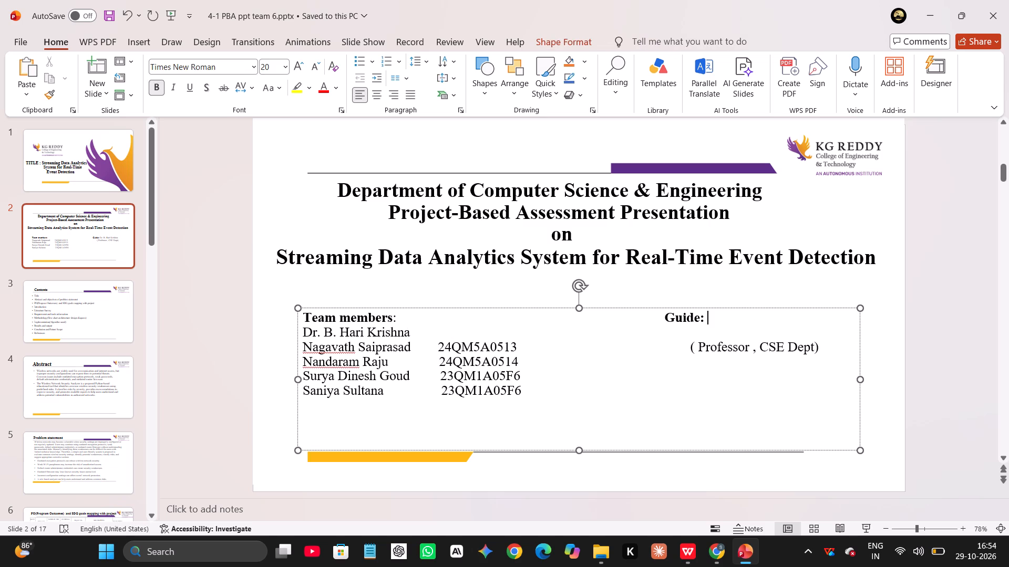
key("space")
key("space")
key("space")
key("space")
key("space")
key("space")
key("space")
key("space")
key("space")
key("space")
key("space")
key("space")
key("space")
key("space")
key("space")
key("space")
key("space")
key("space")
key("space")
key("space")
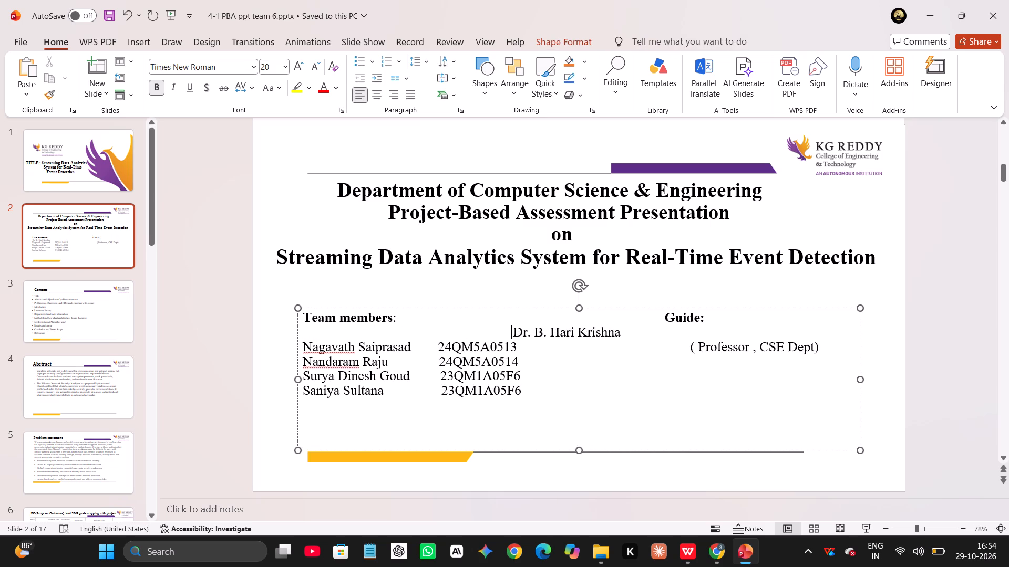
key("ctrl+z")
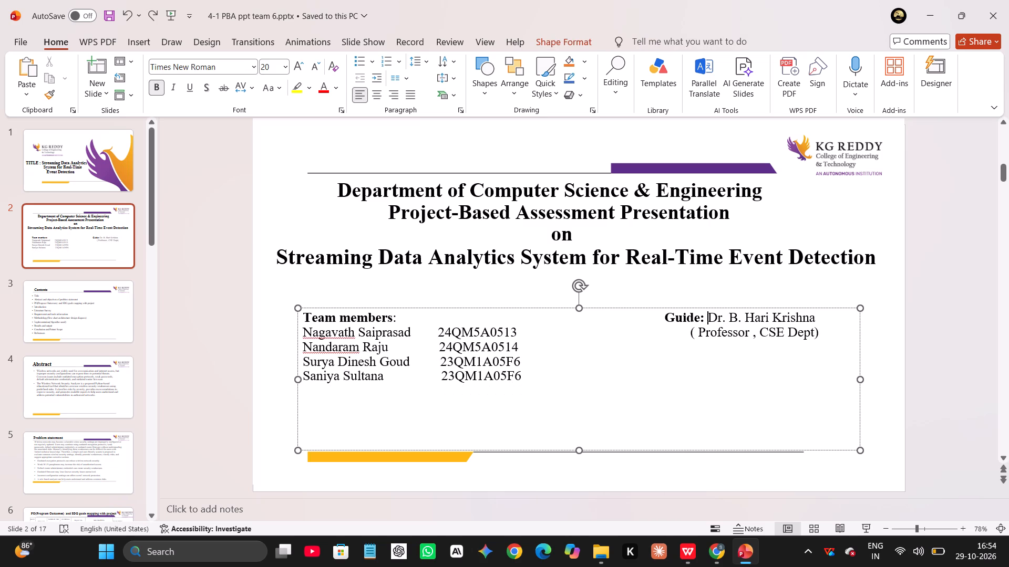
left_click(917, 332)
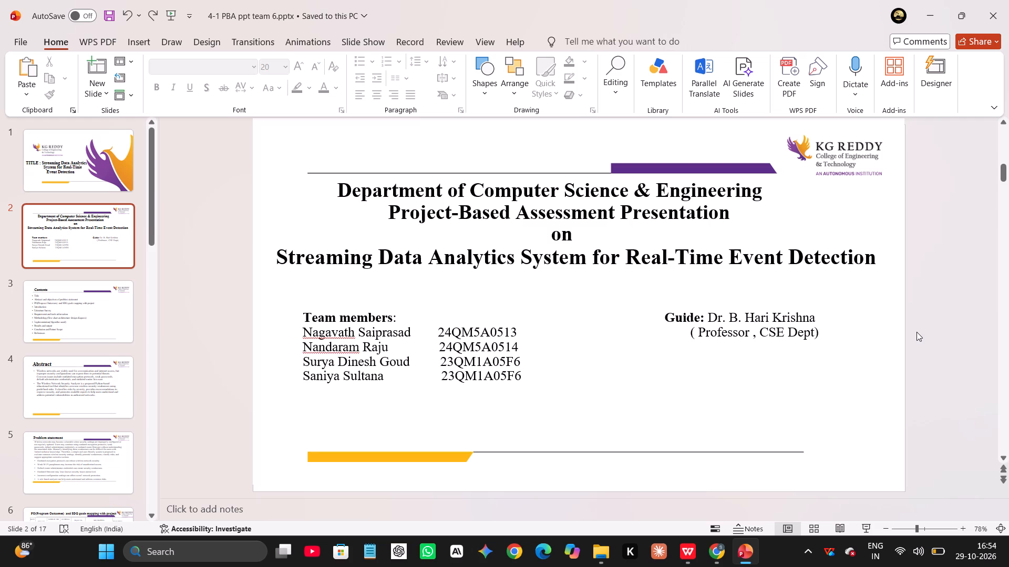
Delete both wireless network security bullets from the body of the Abstract slide, slide 4.
key("Down")
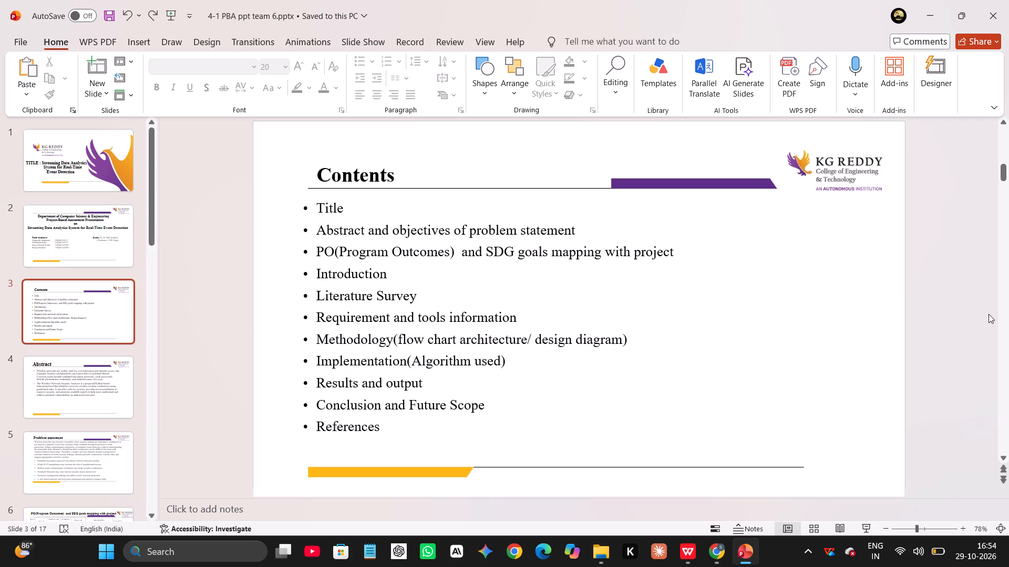
key("Down")
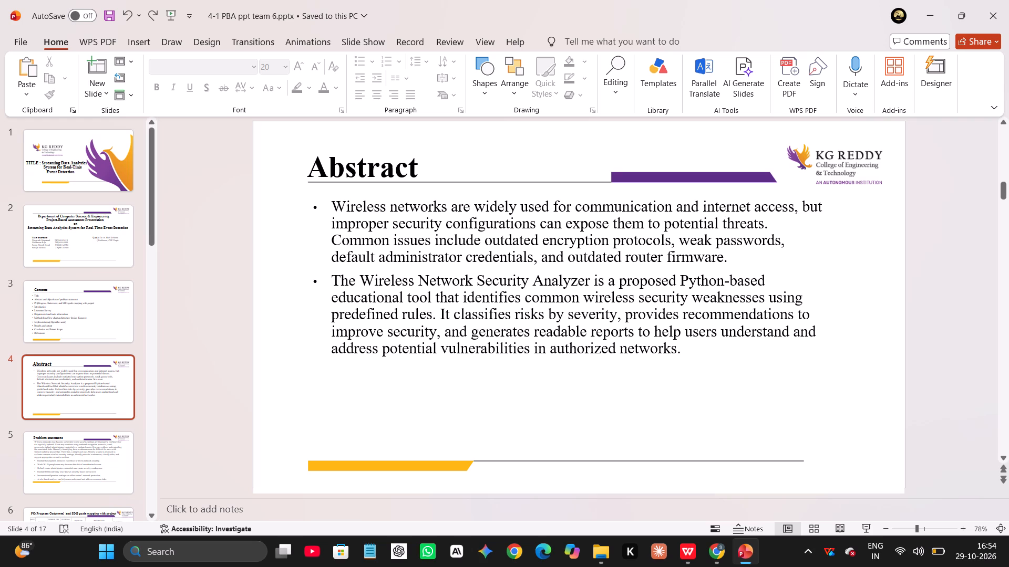
left_click_drag(334, 202, 700, 360)
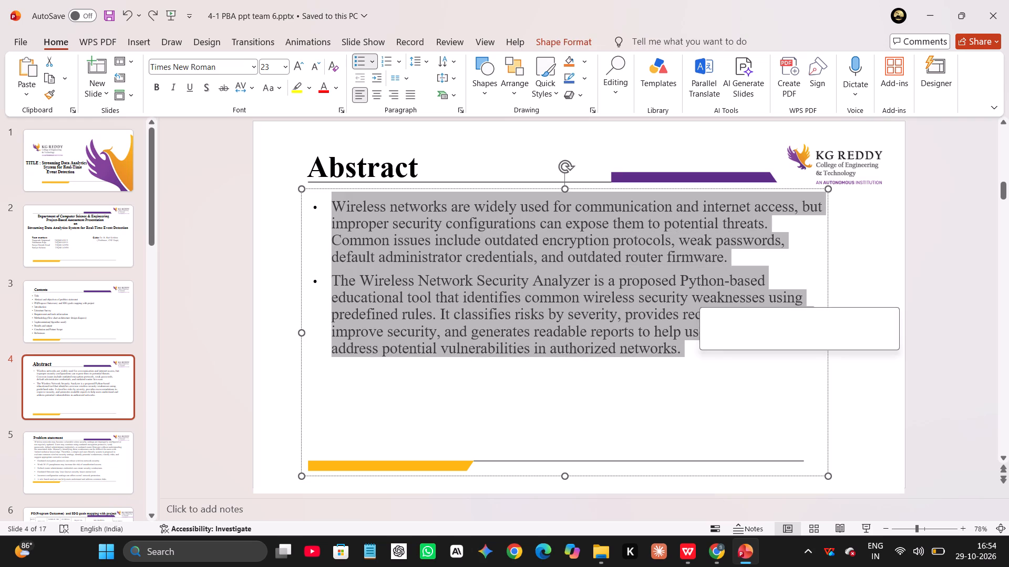
key("BackSpace")
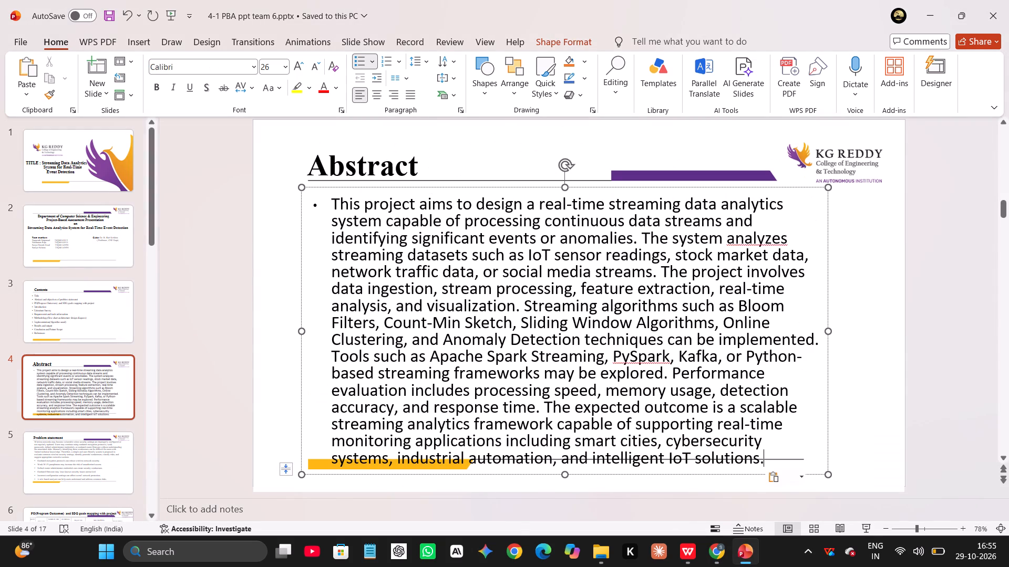
left_click(334, 209)
key("BackSpace")
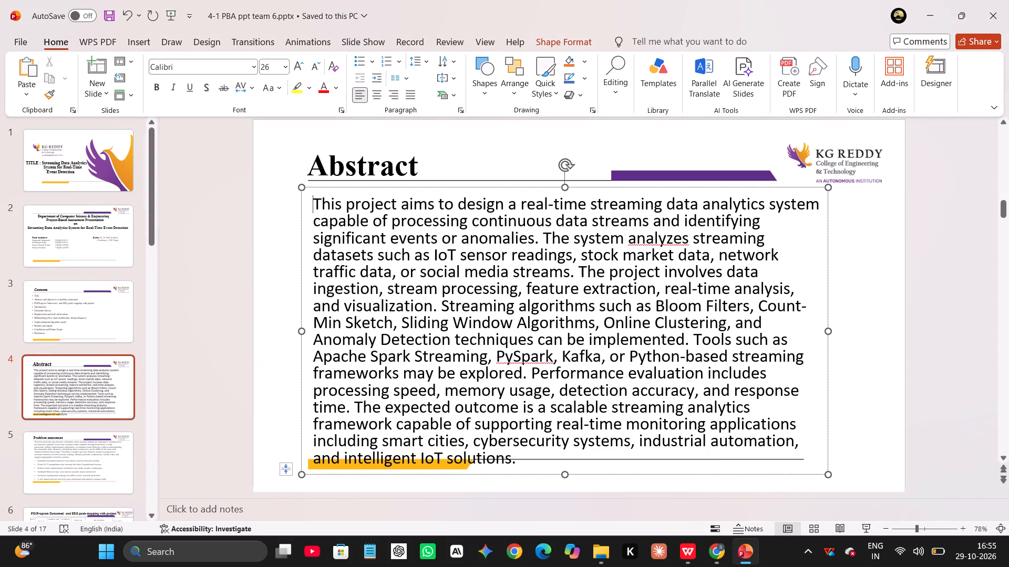
Set the font size of the whole abstract text box to 18.
left_click(283, 70)
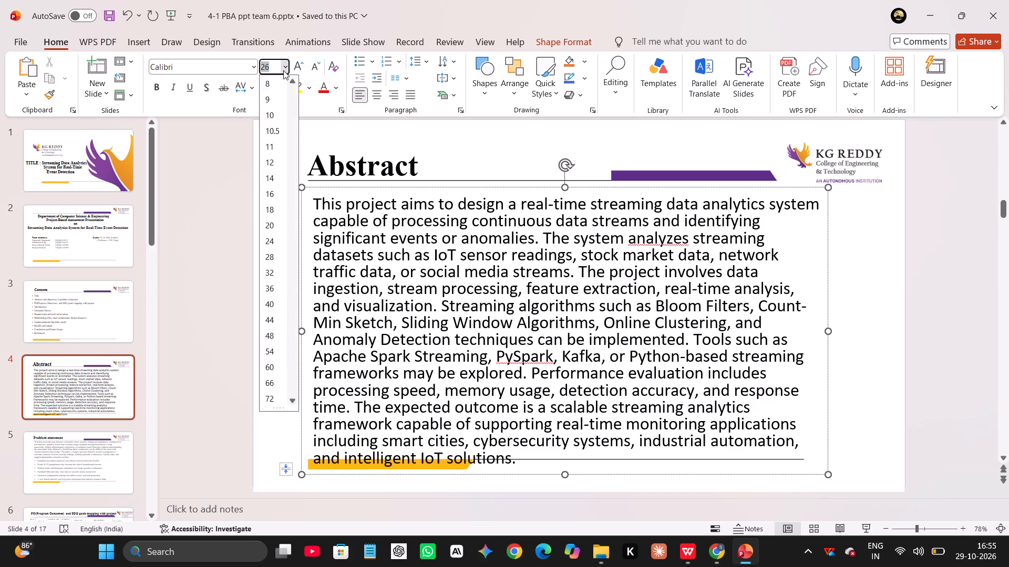
left_click(264, 214)
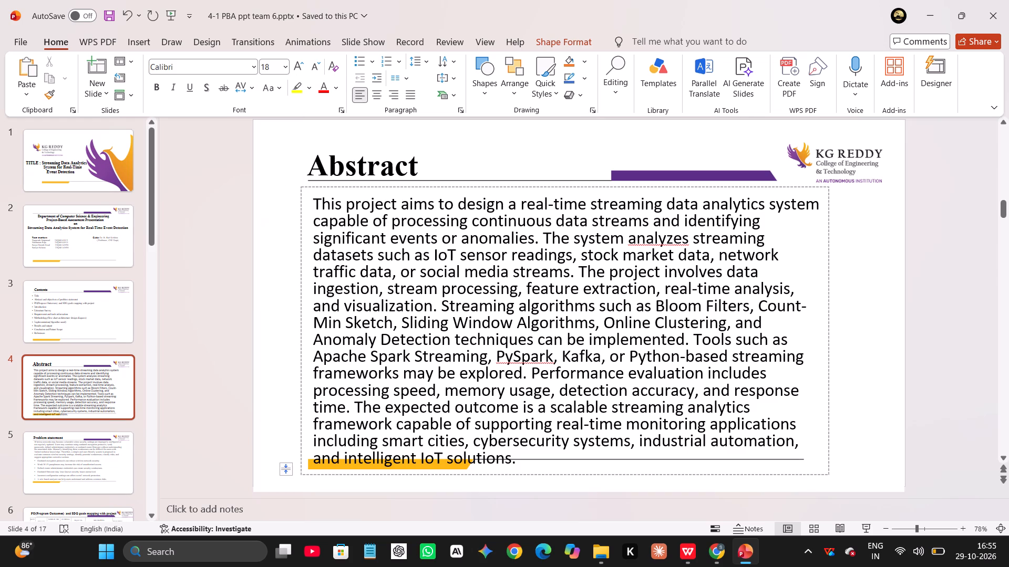
left_click(305, 191)
left_click(301, 190)
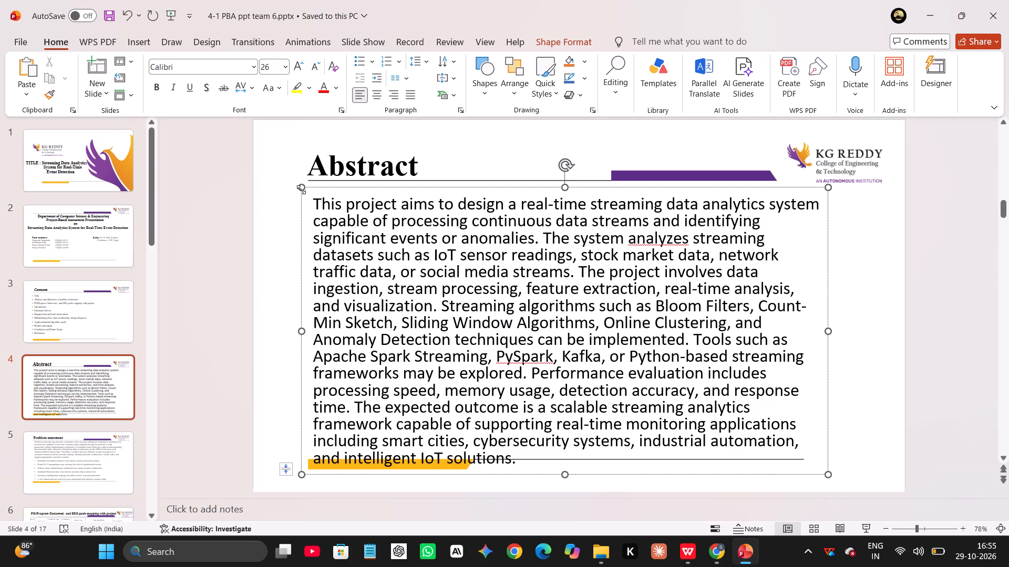
left_click(283, 66)
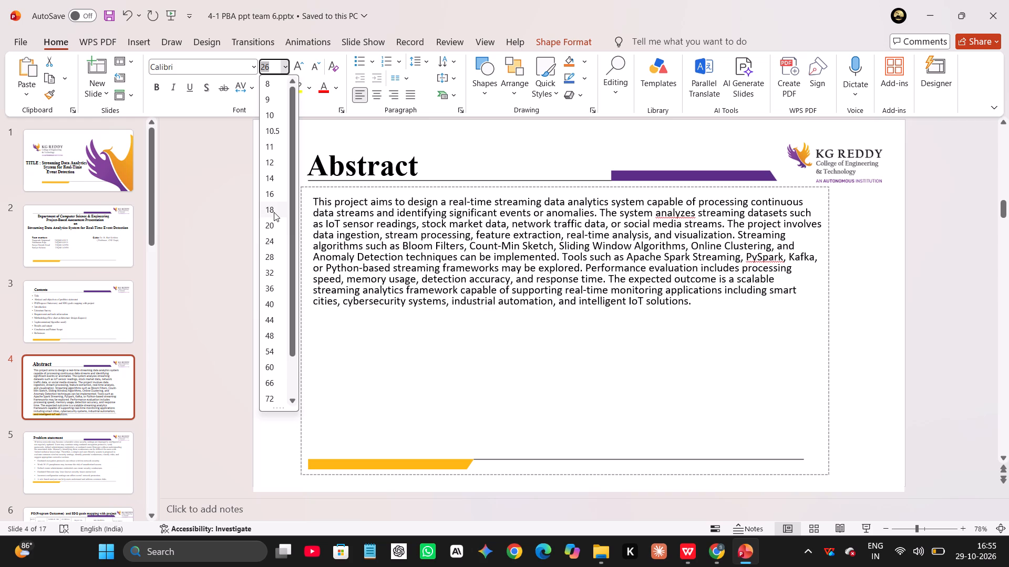
left_click(274, 212)
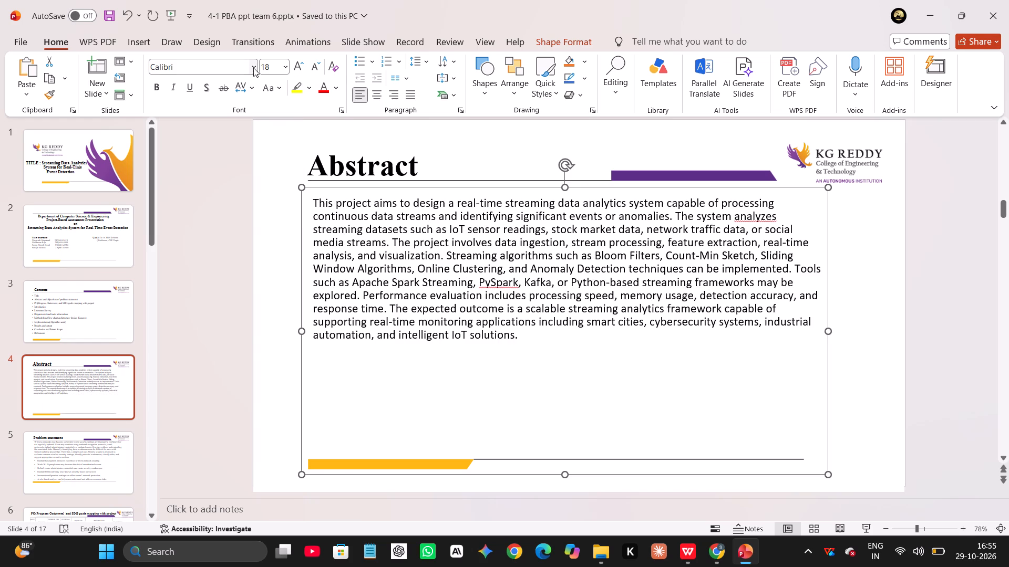
Change the abstract text's font to Times New Roman and justify the paragraph.
left_click(253, 68)
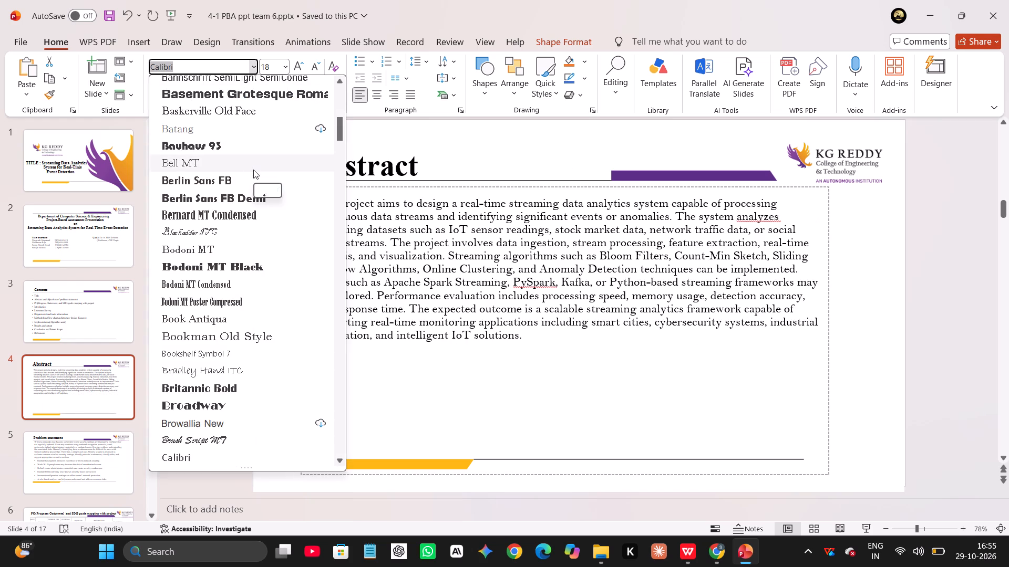
key("BackSpace")
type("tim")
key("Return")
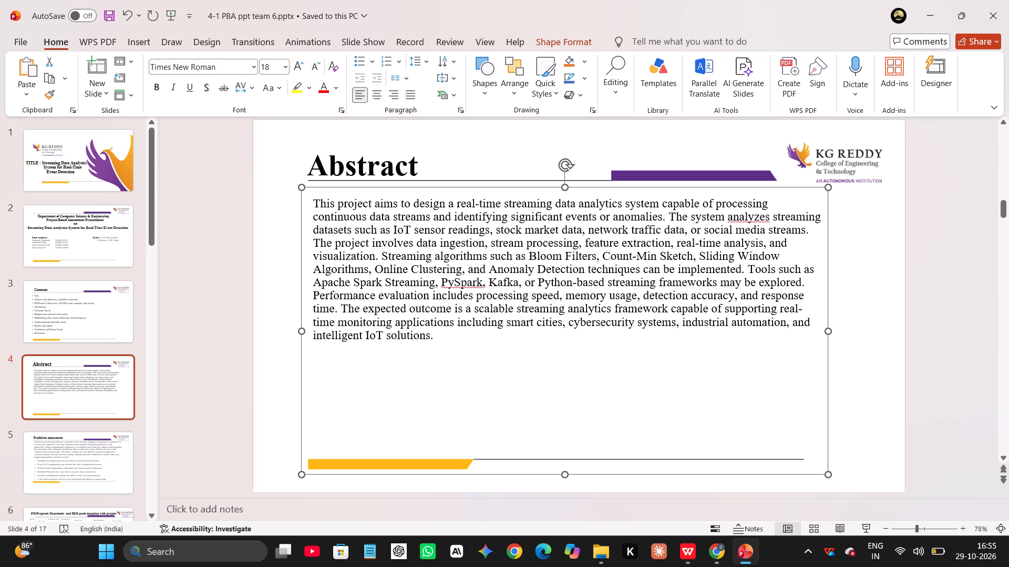
left_click(409, 98)
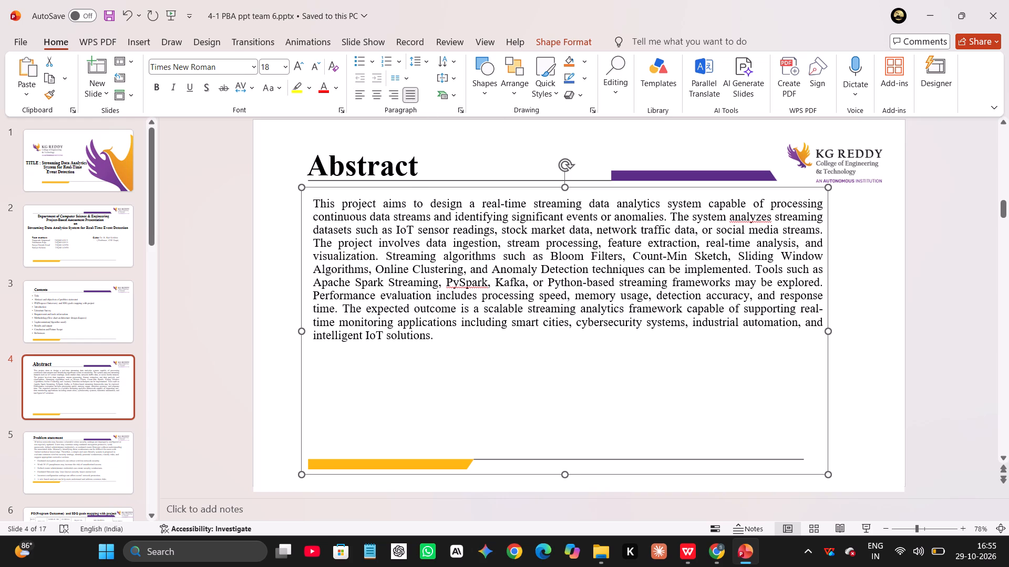
Shrink the abstract text box to fit within the footer line's width and end just below the paragraph.
left_click_drag(828, 475, 804, 382)
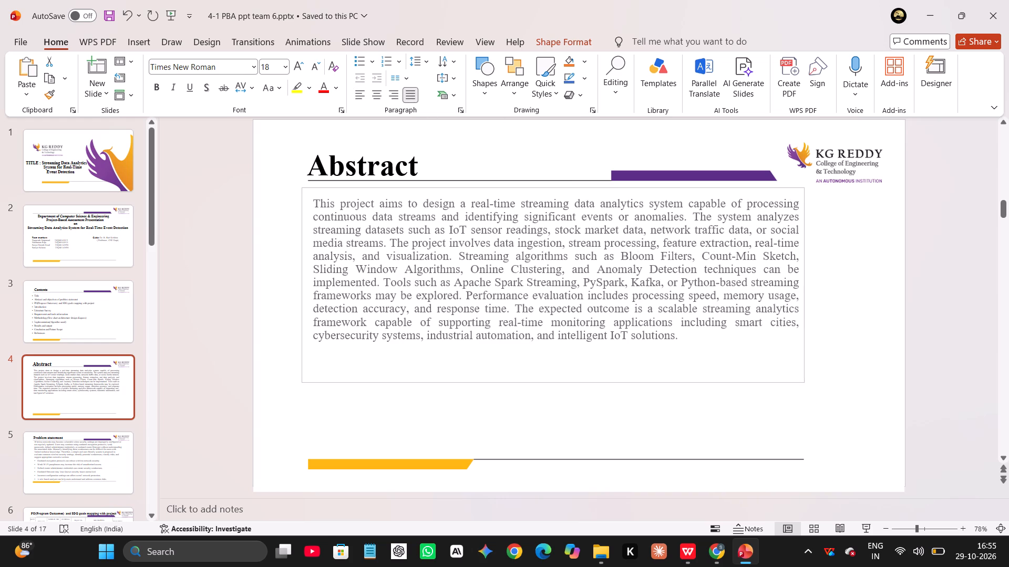
left_click_drag(804, 382, 798, 378)
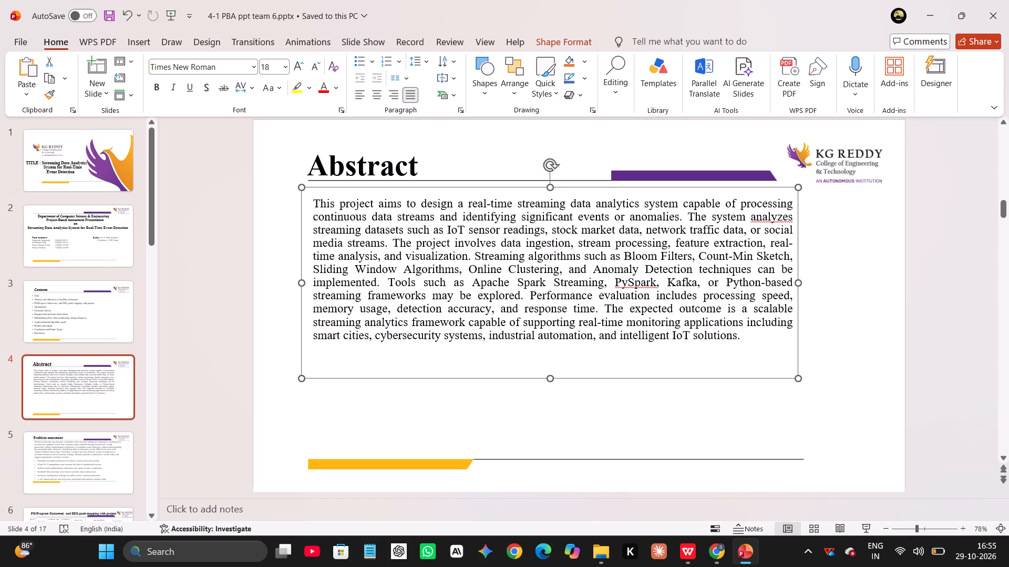
Set the line spacing of slide 4's abstract paragraph to 1.0, leaving it without numbering.
left_click(394, 64)
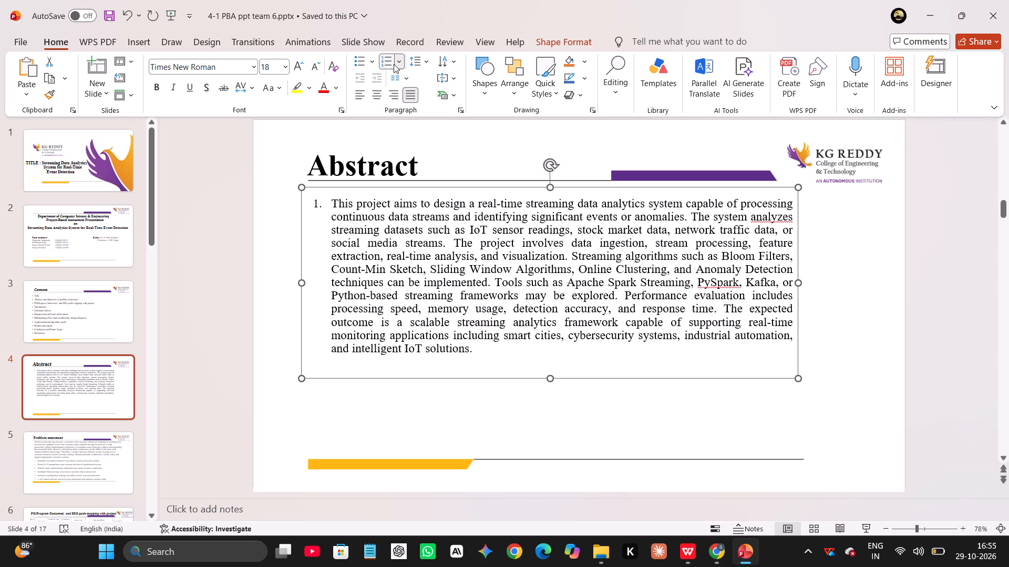
left_click(394, 64)
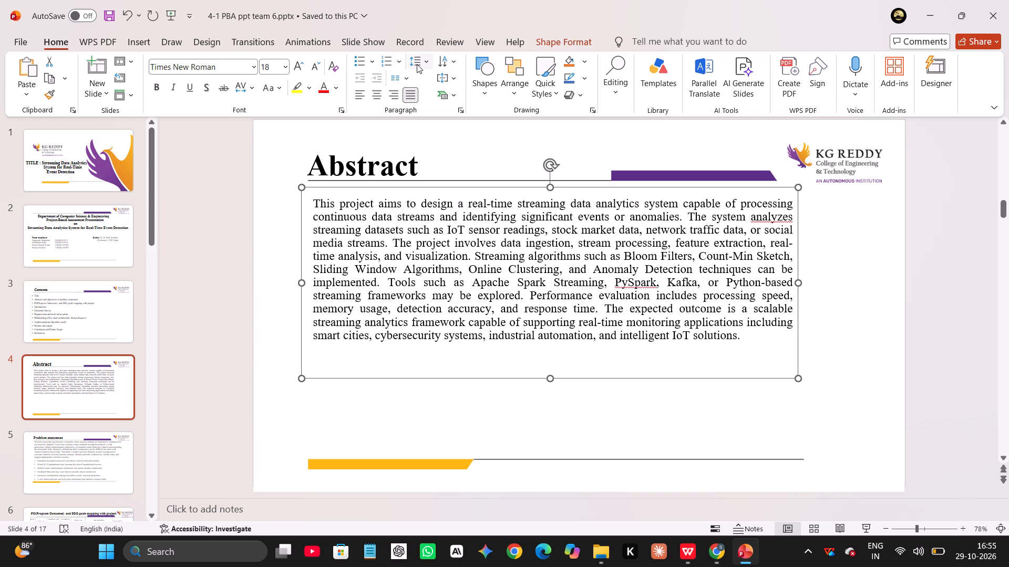
left_click(417, 64)
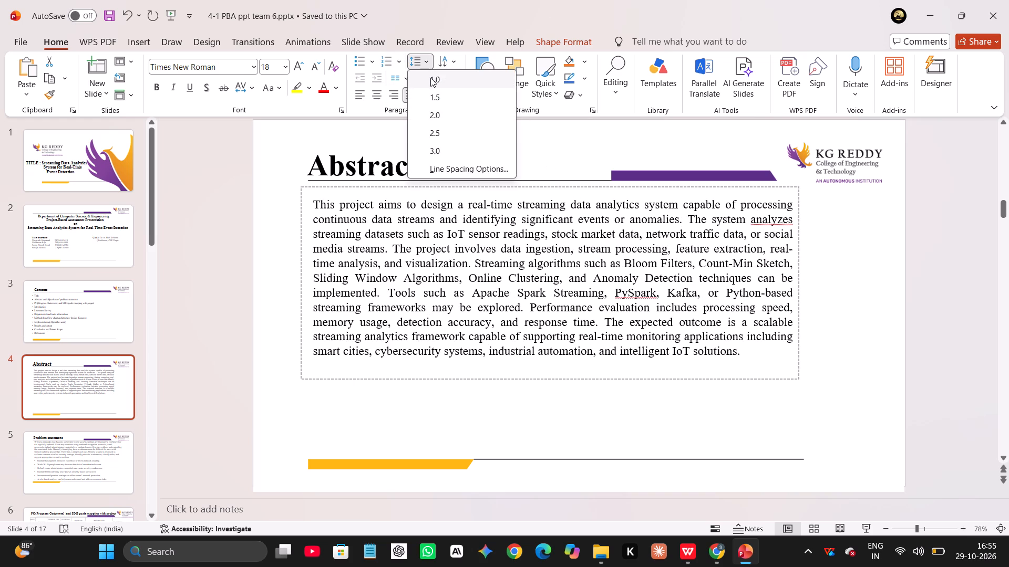
left_click(430, 78)
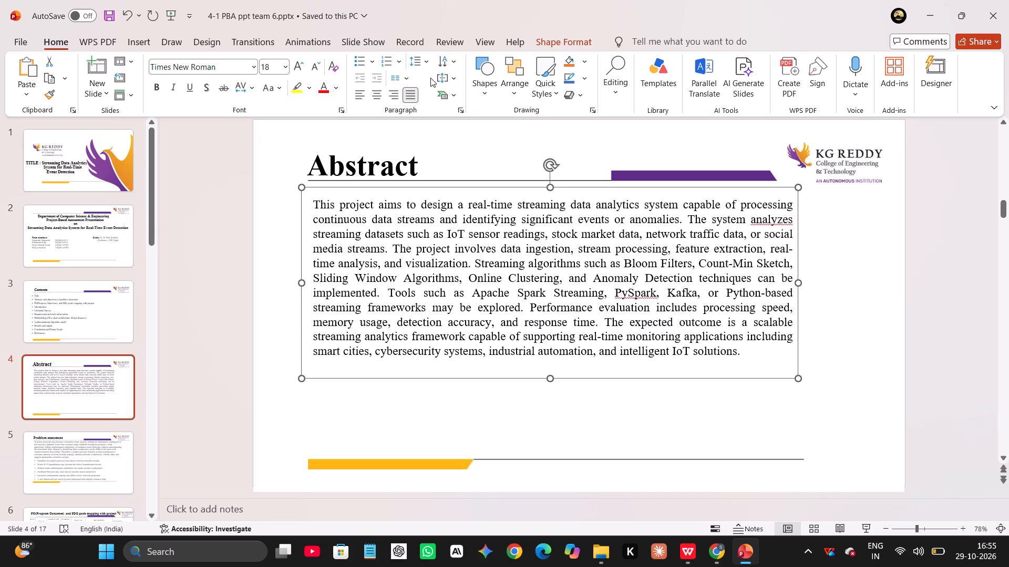
left_click(861, 314)
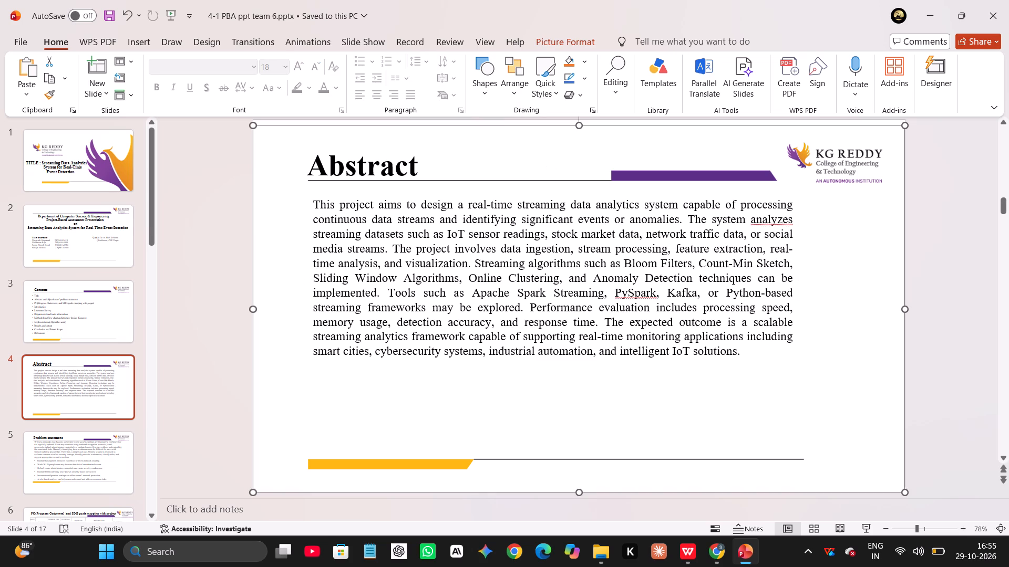
key("Down")
key("Down")
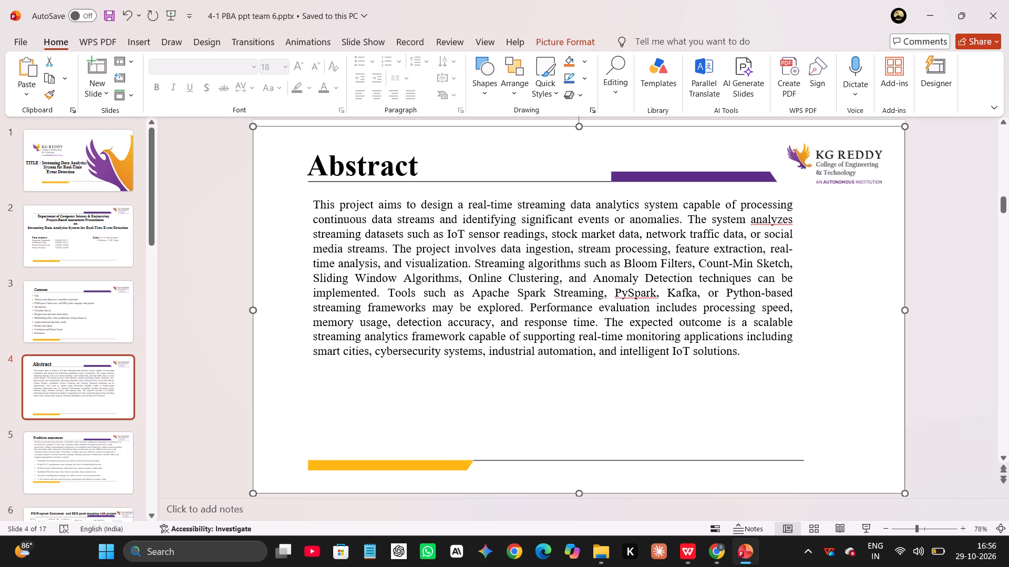
left_click(942, 307)
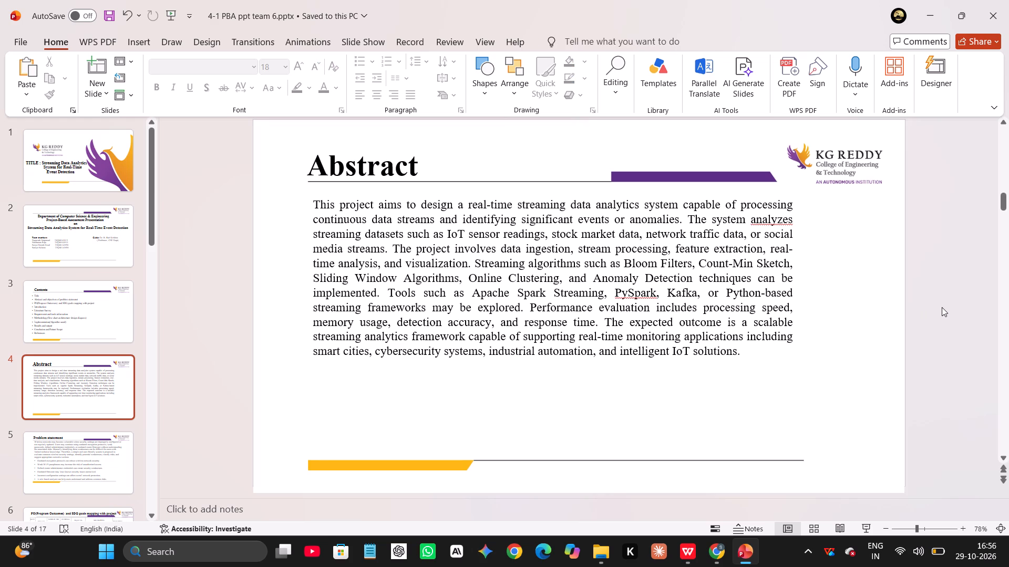
Delete the old wireless security paragraph and all its bullet points from the Problem statement slide, slide 5.
key("Down")
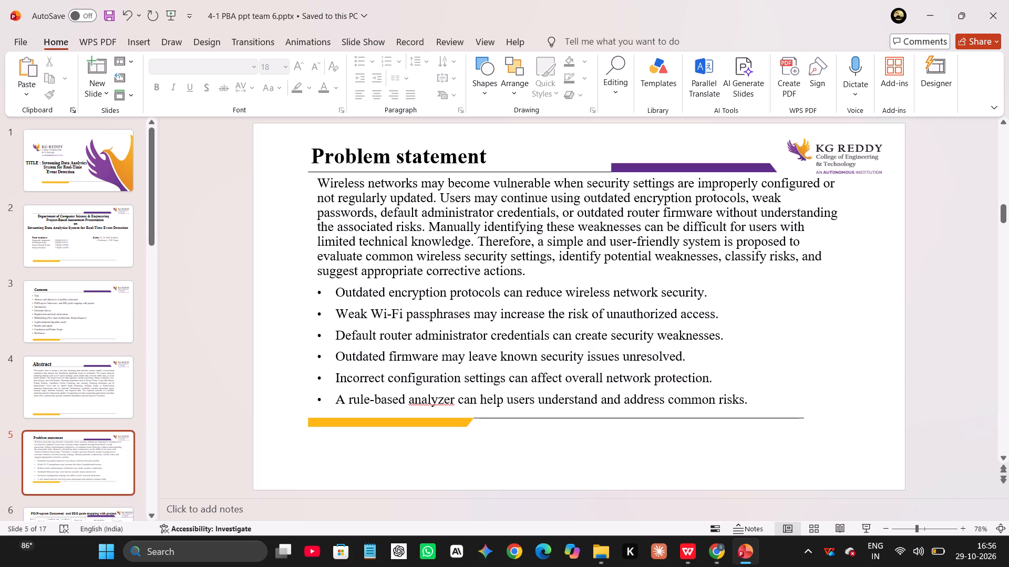
left_click_drag(317, 176, 602, 330)
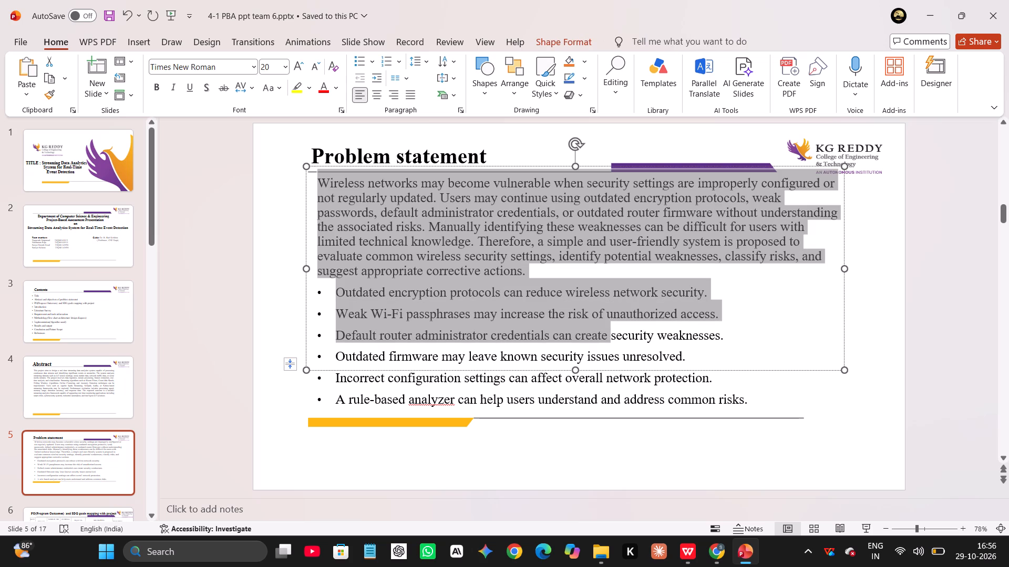
left_click_drag(602, 330, 718, 423)
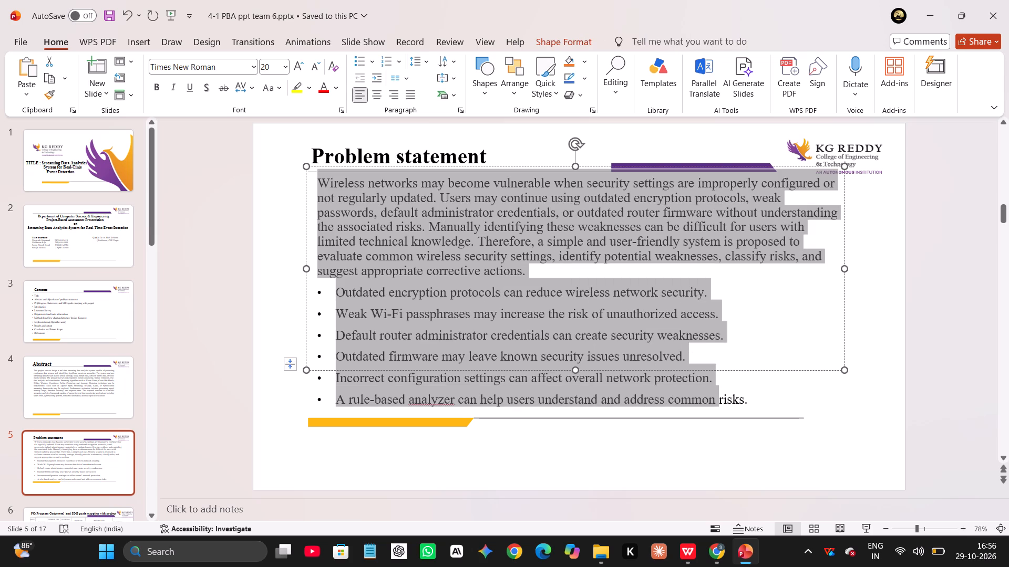
left_click_drag(718, 423, 781, 405)
key("BackSpace")
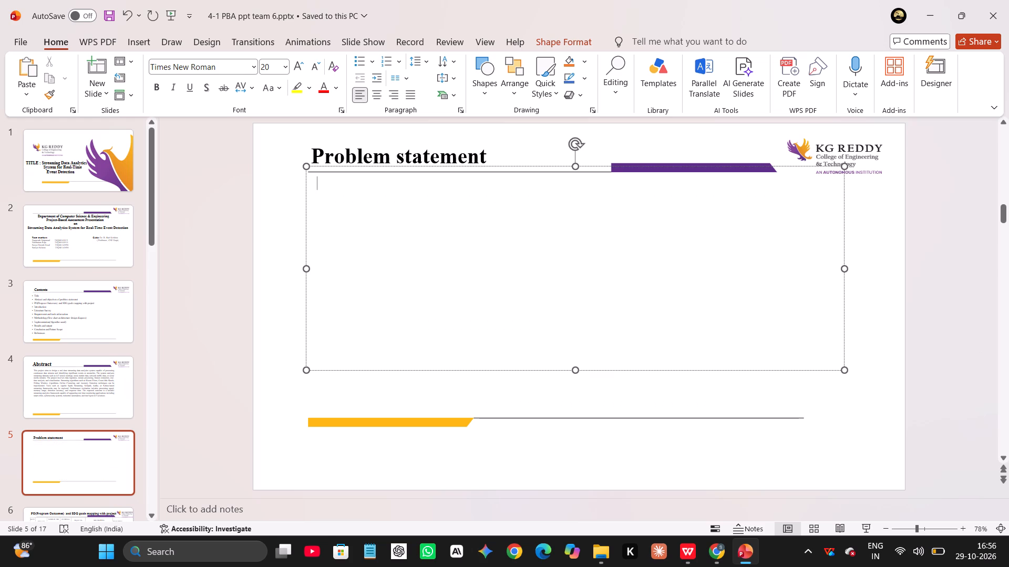
Lower the top edge of slide 5's empty body text box to just below the title line.
left_click_drag(574, 165, 574, 167)
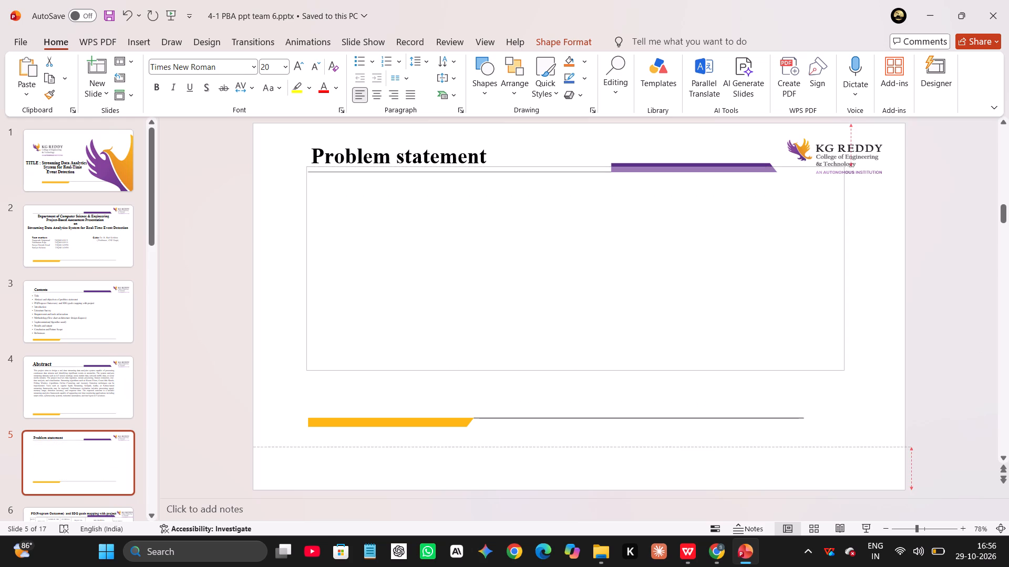
left_click_drag(574, 167, 574, 176)
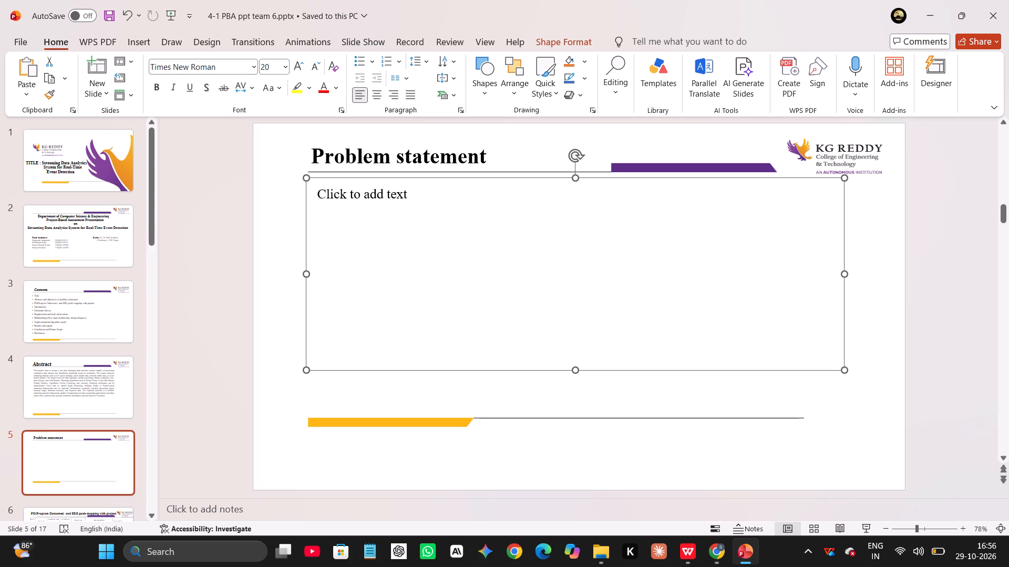
left_click(315, 158)
key("BackSpace")
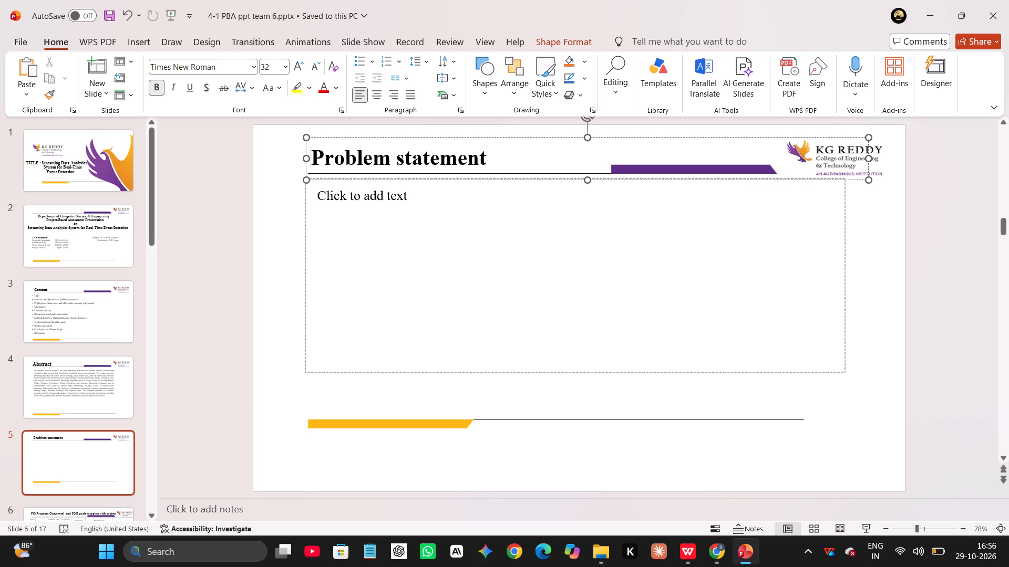
left_click(524, 239)
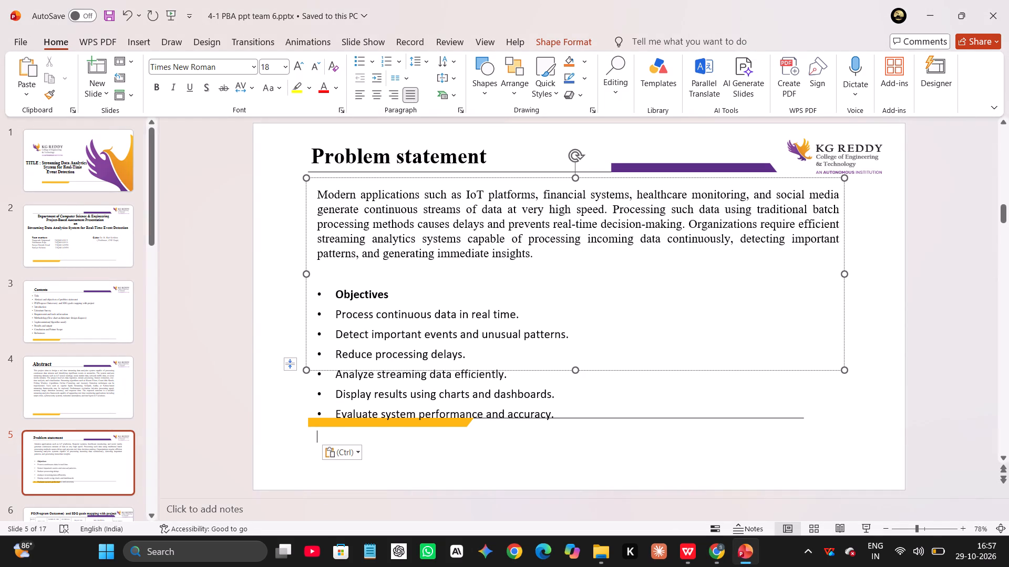
Remove the bullet from the pasted Objectives heading and format it in Times New Roman, slightly larger than the bullet text.
left_click(336, 296)
key("BackSpace")
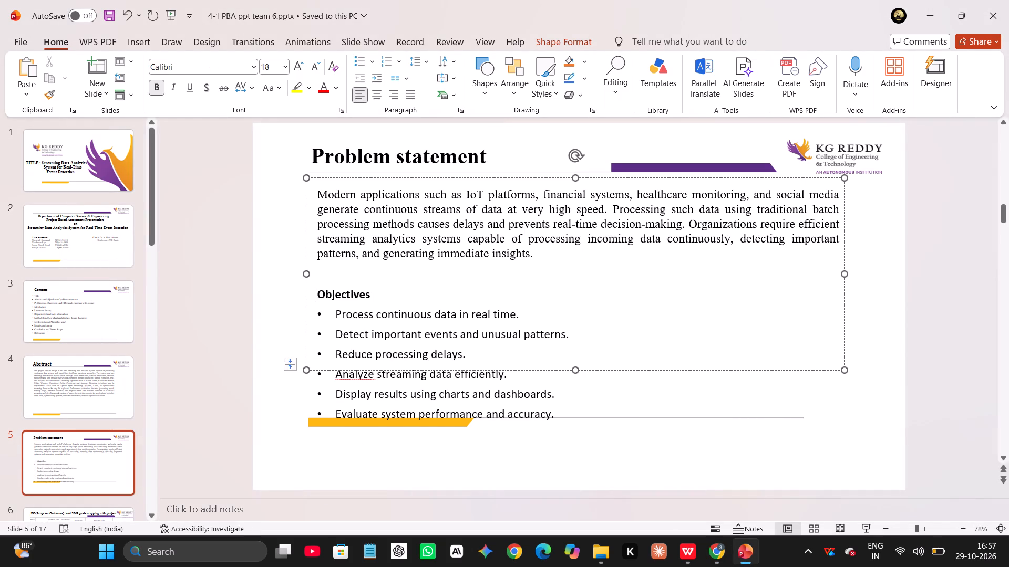
left_click_drag(397, 292, 315, 293)
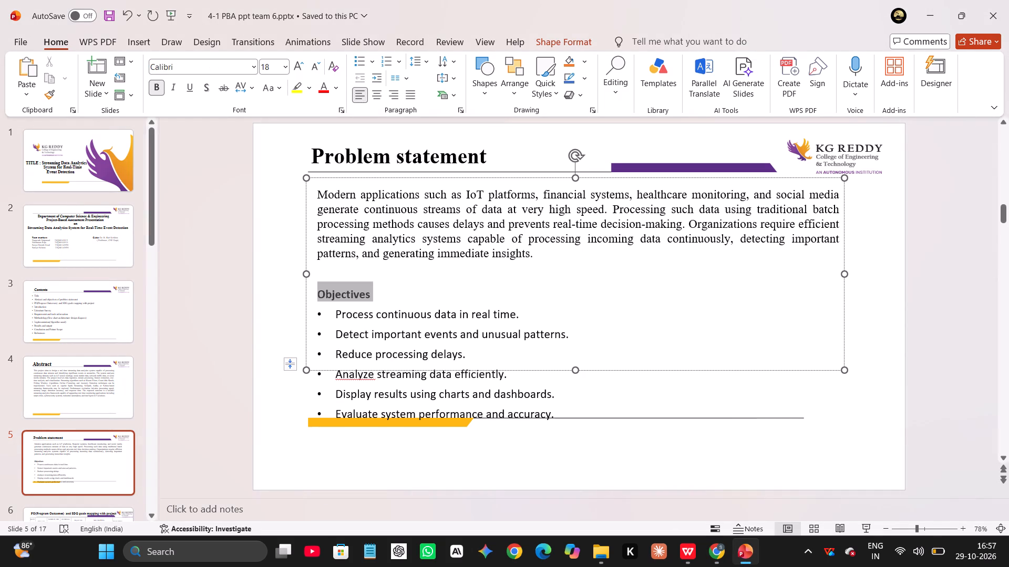
left_click_drag(315, 293, 311, 293)
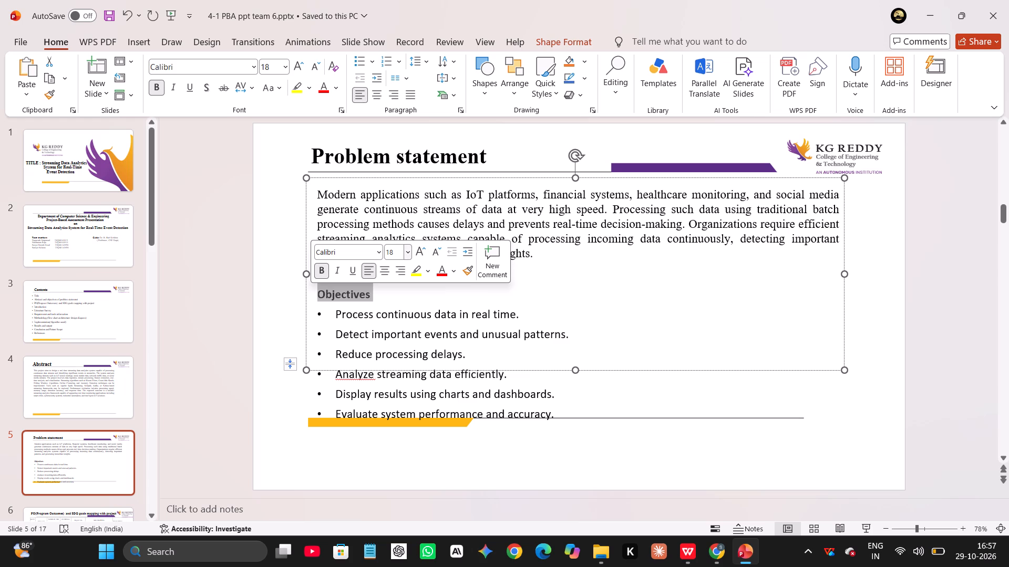
left_click(380, 255)
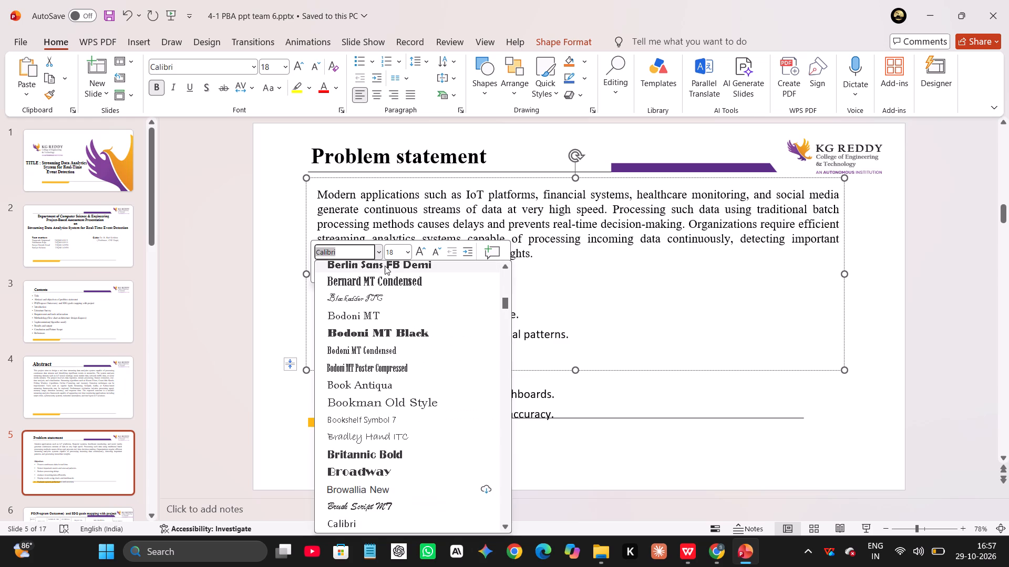
key("BackSpace")
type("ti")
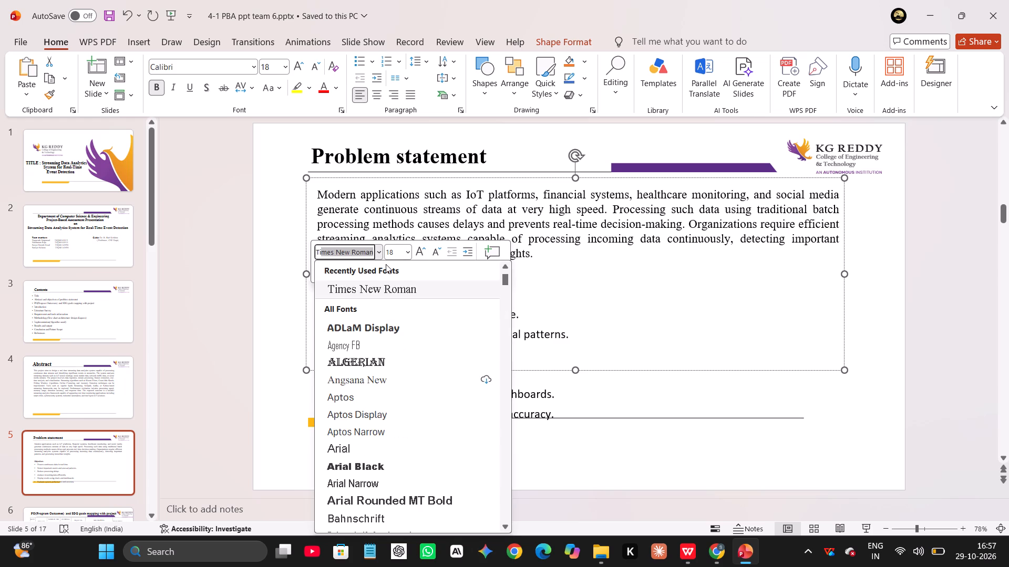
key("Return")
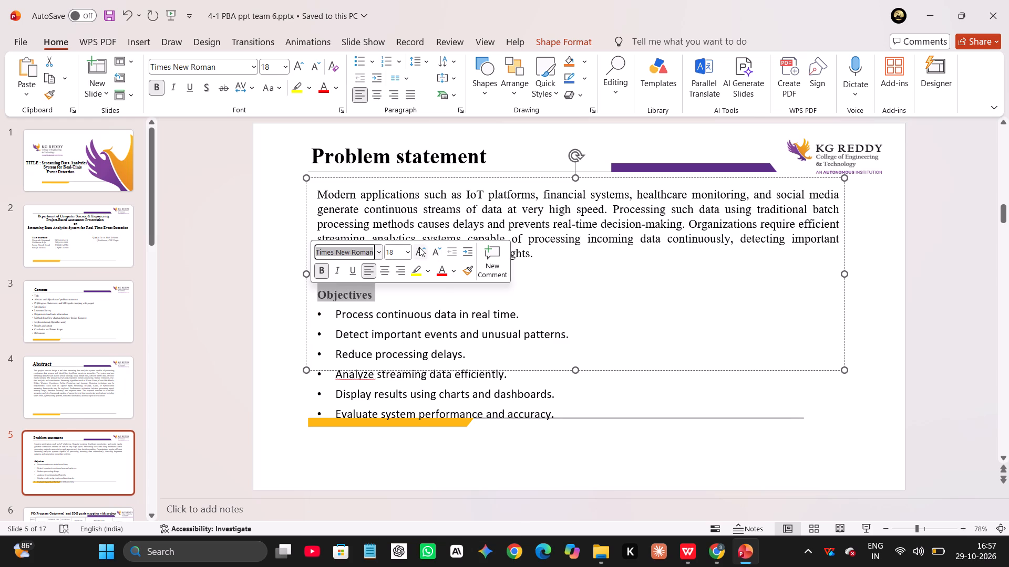
double_click(421, 249)
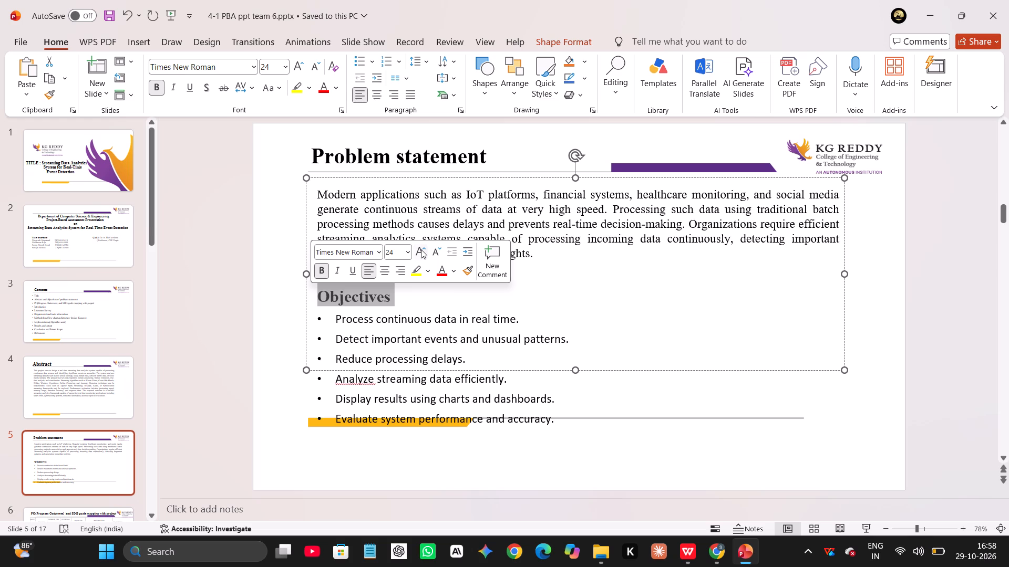
left_click(437, 251)
Format the six objective bullets in Times New Roman and justify them.
left_click(339, 318)
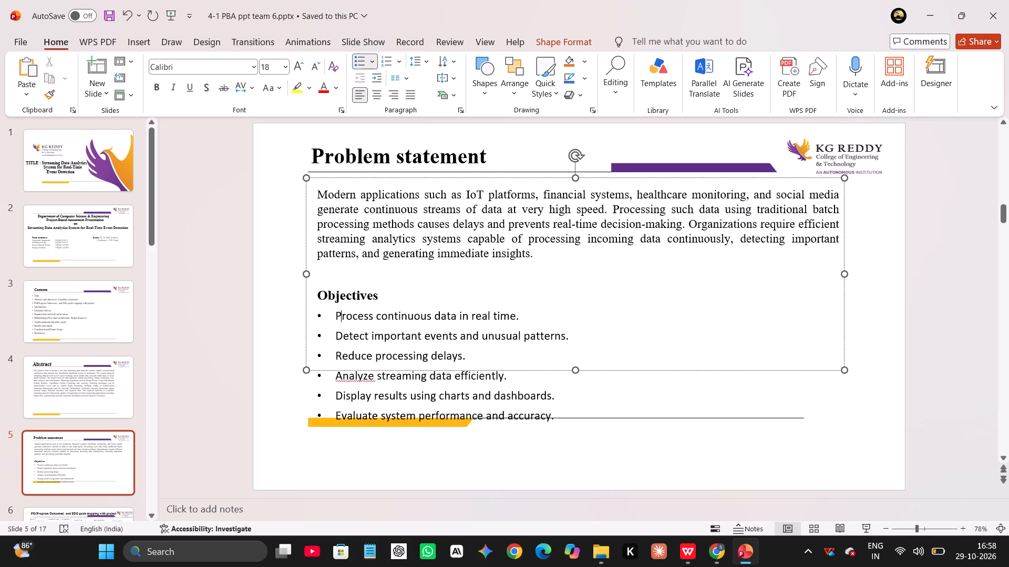
left_click_drag(334, 316, 582, 433)
left_click(645, 392)
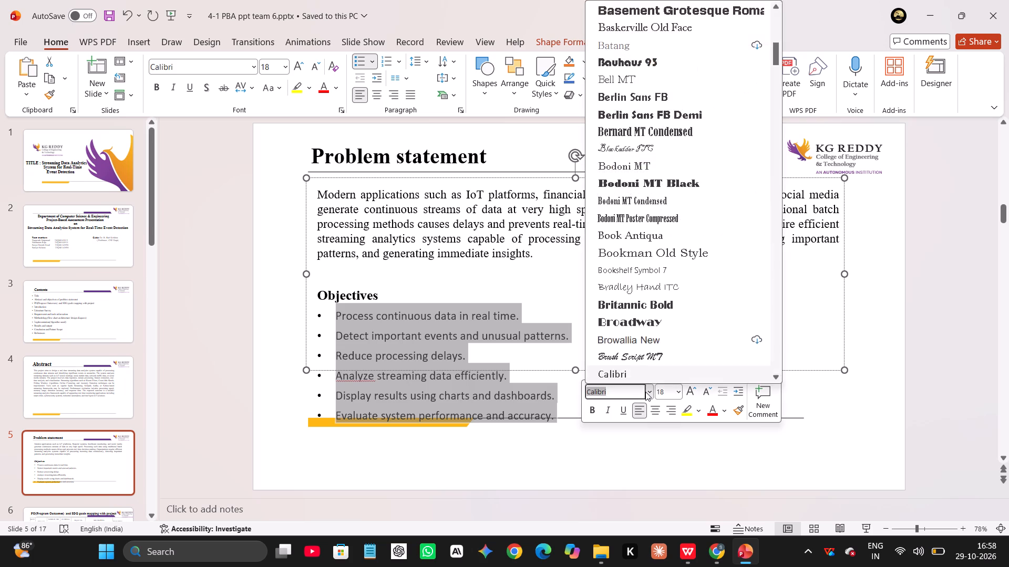
left_click(645, 392)
key("BackSpace")
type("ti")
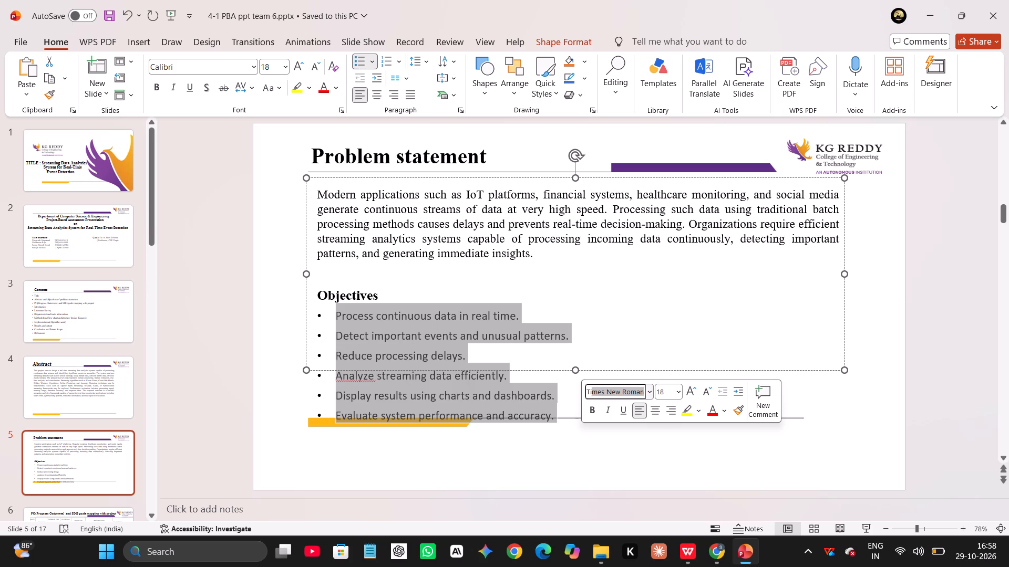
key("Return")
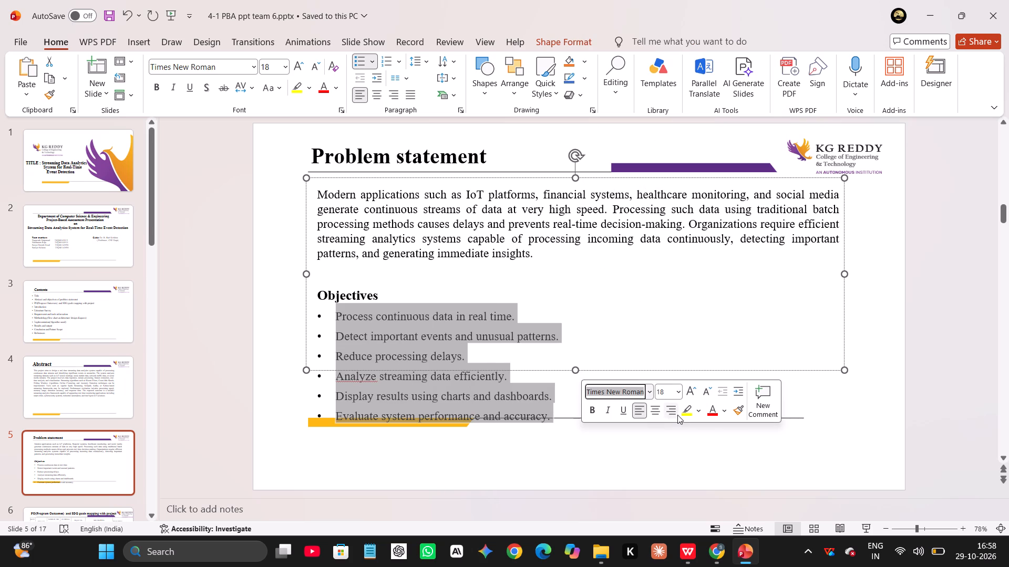
left_click(411, 97)
left_click(425, 58)
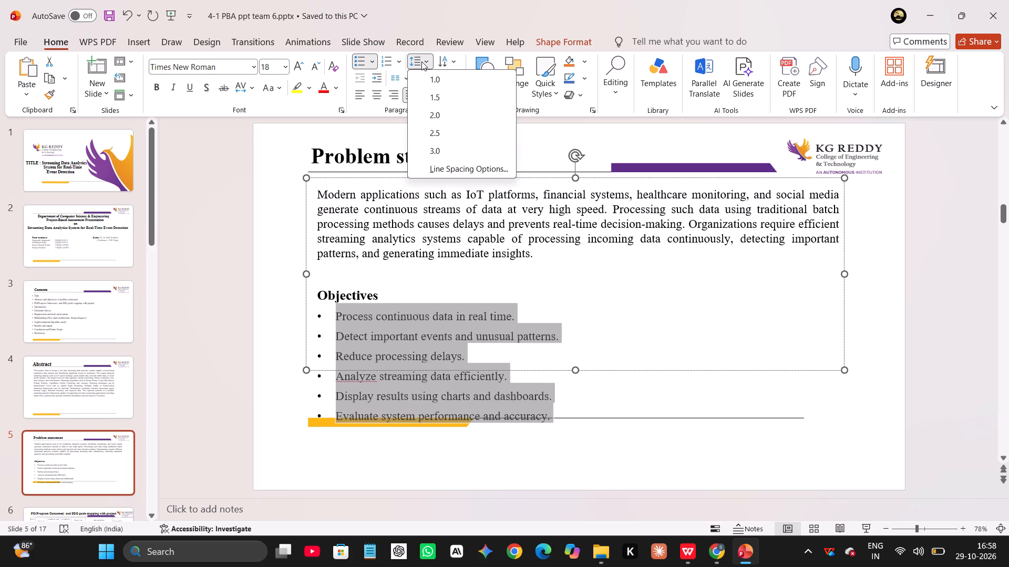
left_click(593, 333)
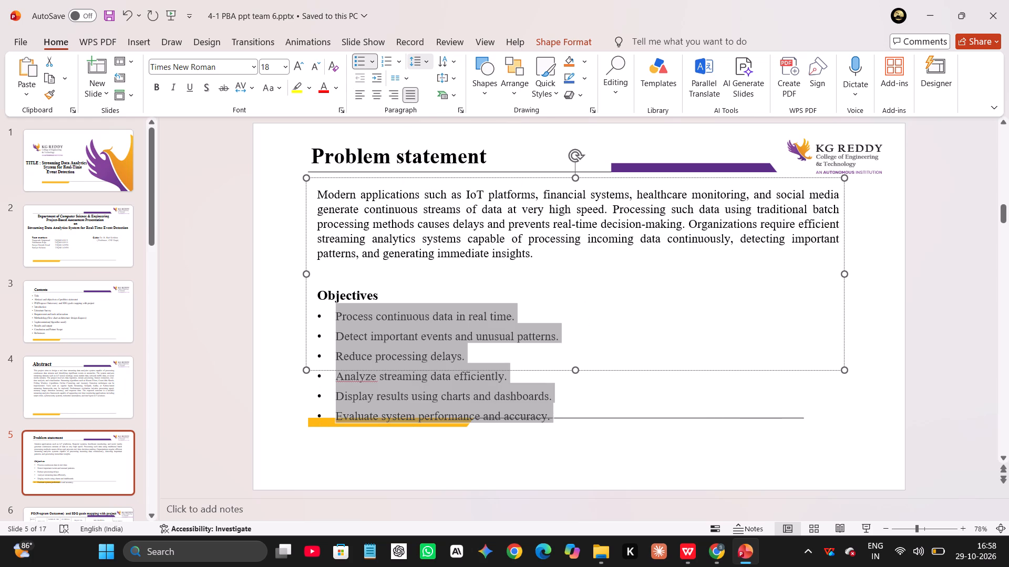
left_click(574, 365)
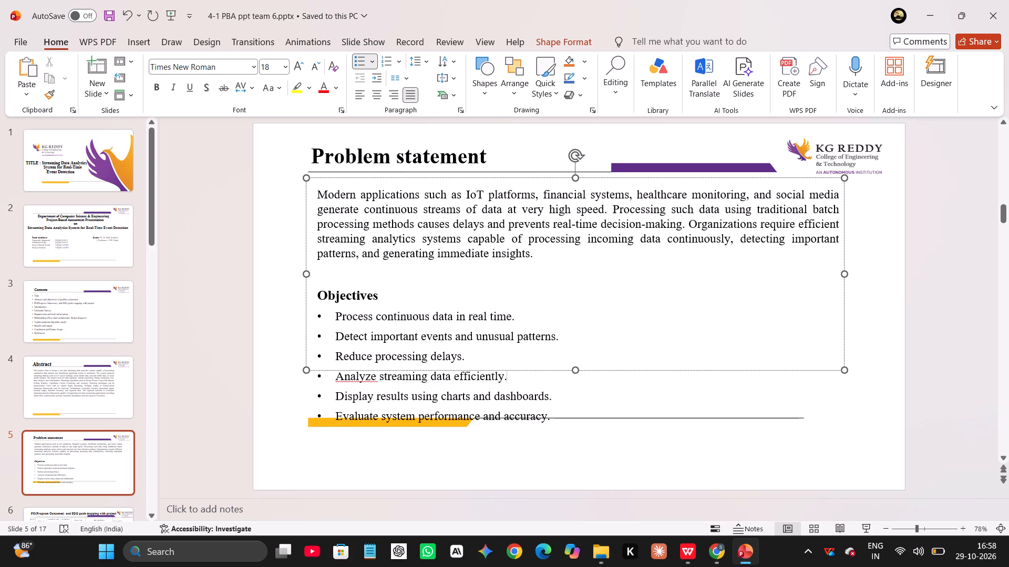
Delete the blank line between the problem statement paragraph and the Objectives heading.
left_click(343, 275)
key("BackSpace")
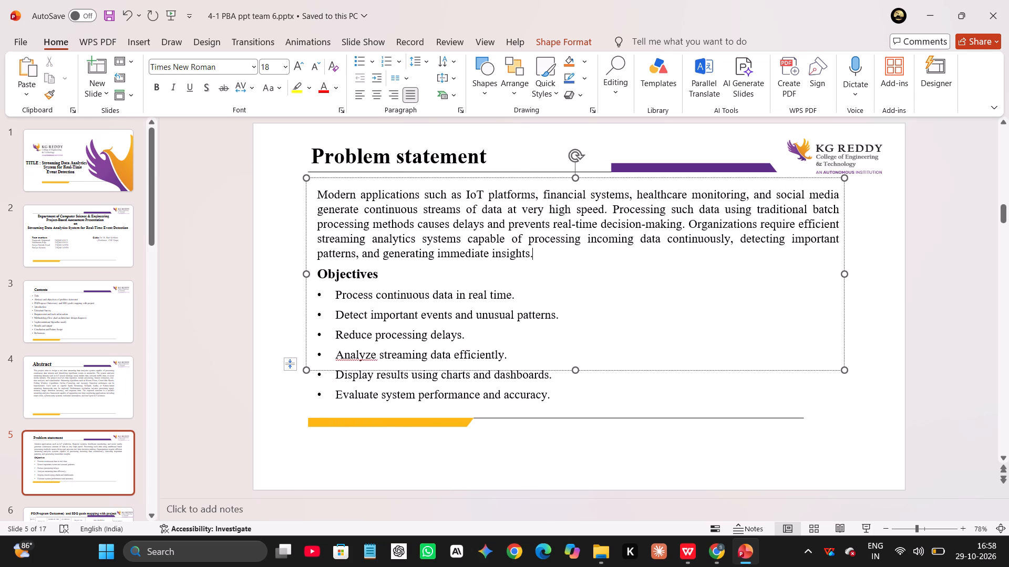
Resize slide 5's body text box to reach just above the footer line, enclosing all the bullets, and make it slightly narrower.
left_click(642, 303)
left_click_drag(843, 371, 827, 414)
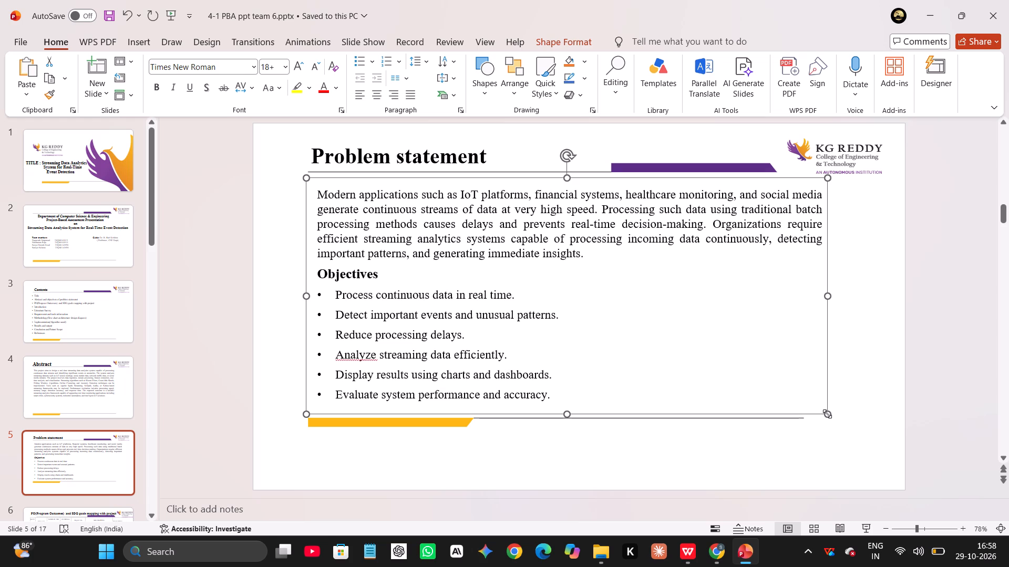
left_click(877, 404)
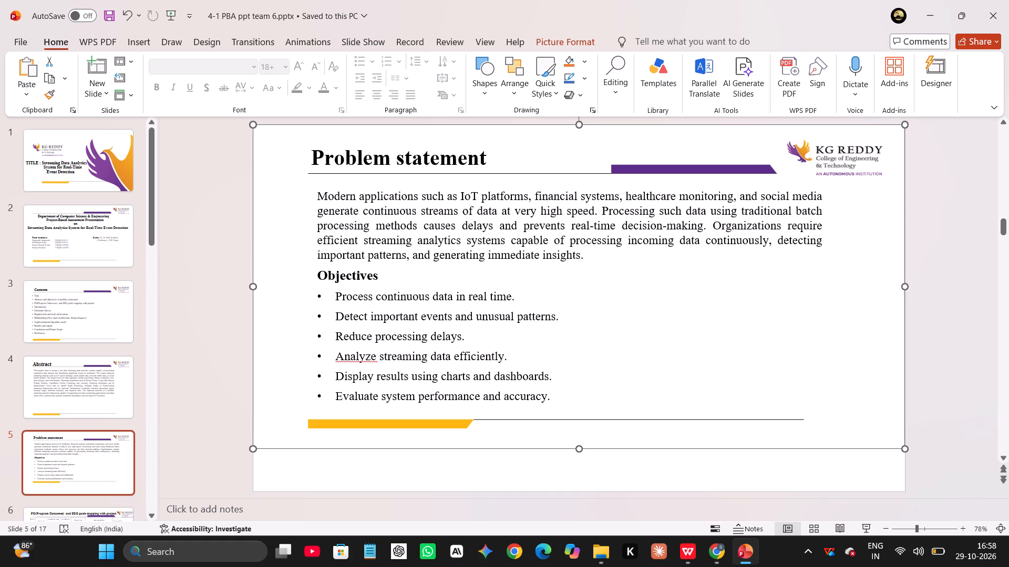
left_click(315, 155)
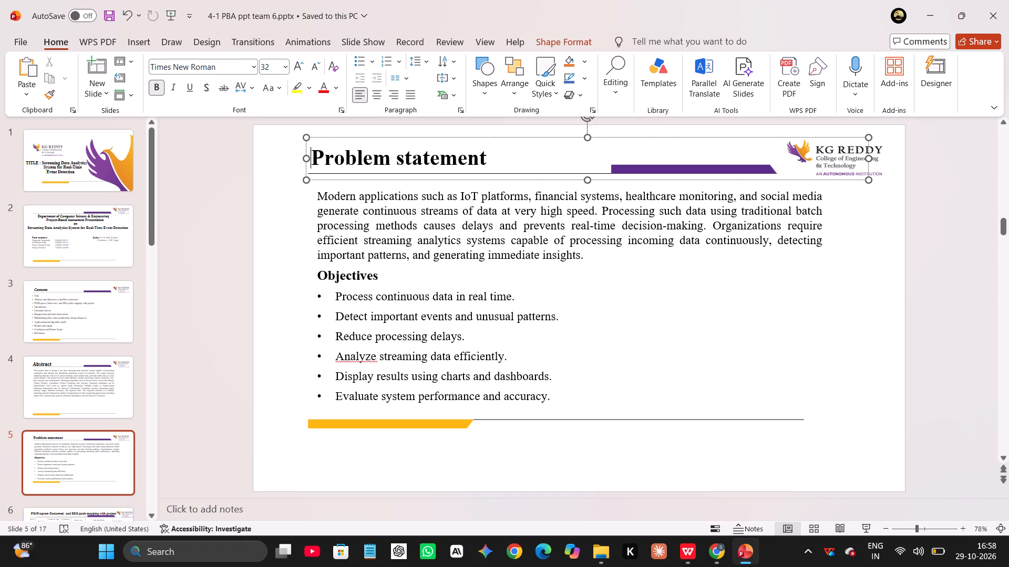
left_click(963, 310)
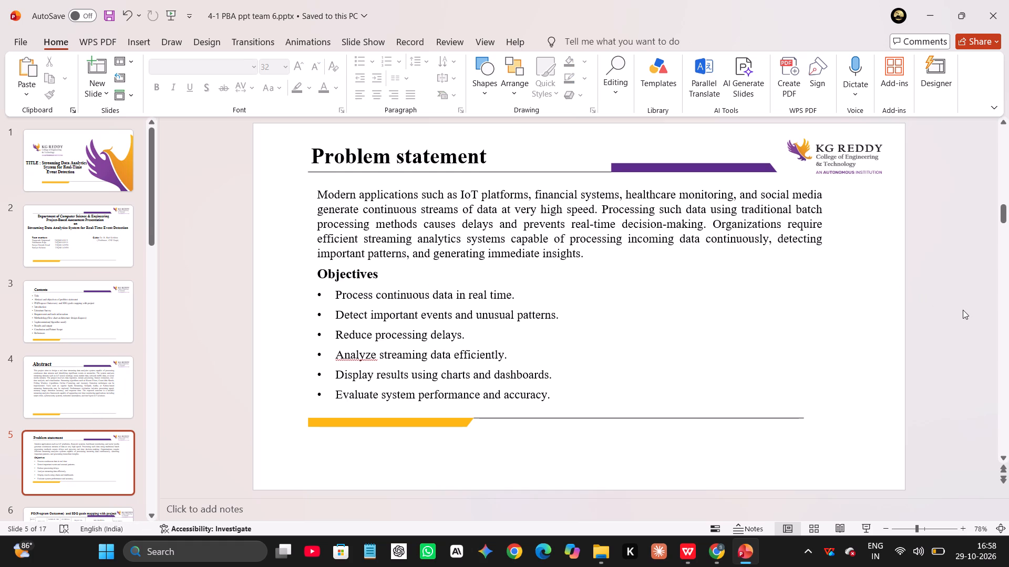
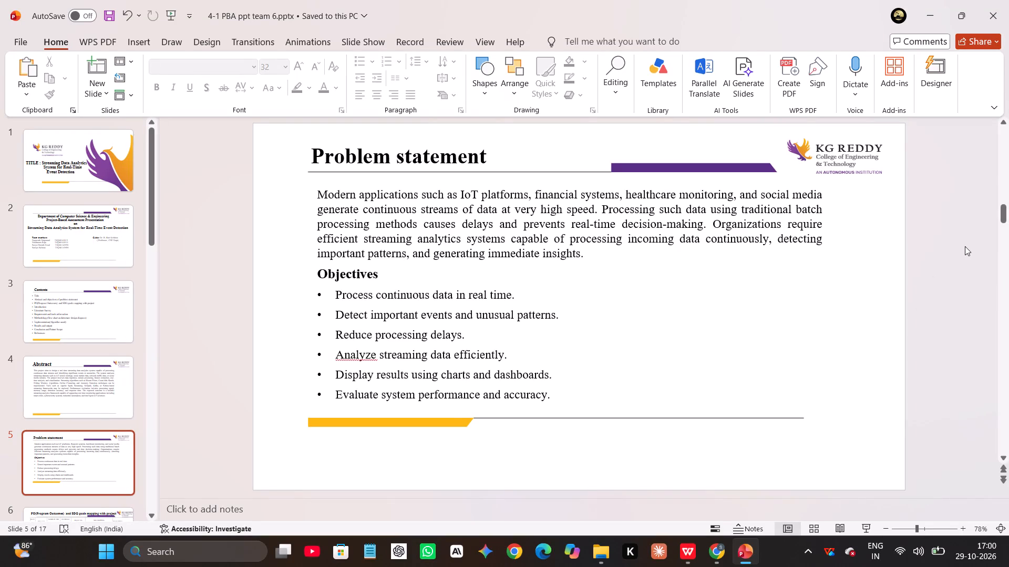
Go to slide 6, which holds the PO and SDG goals mapping table.
left_click(955, 320)
key("Down")
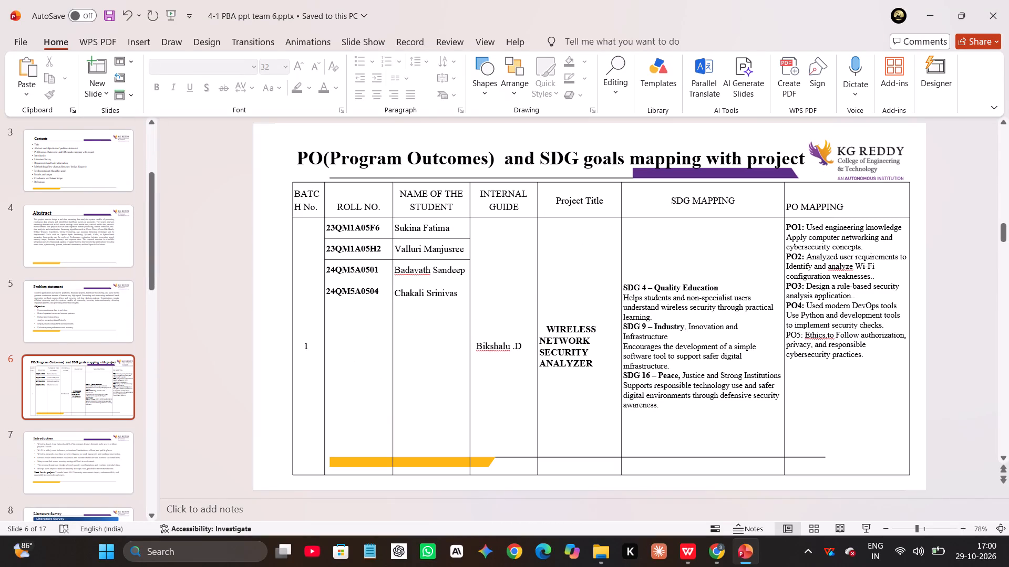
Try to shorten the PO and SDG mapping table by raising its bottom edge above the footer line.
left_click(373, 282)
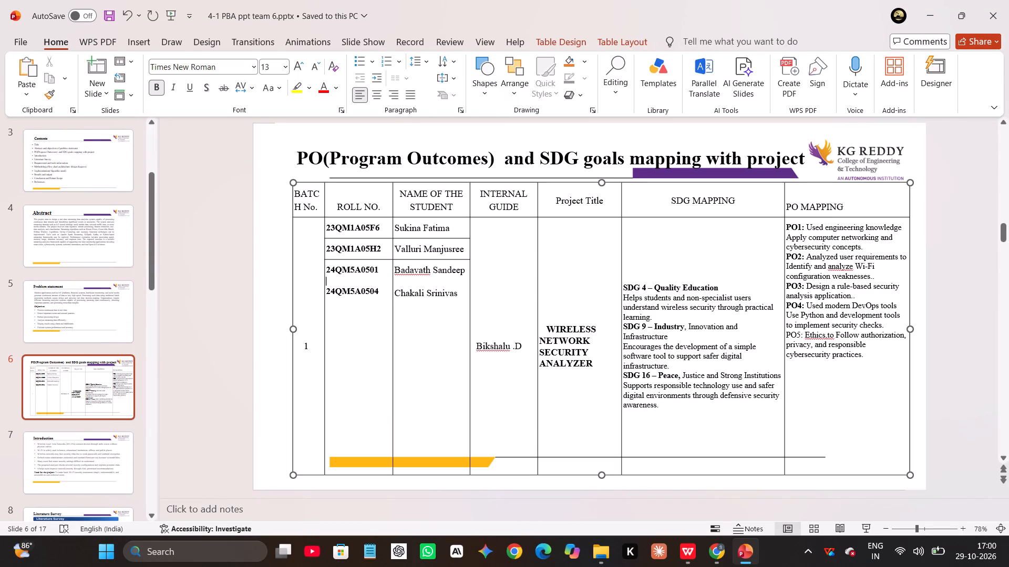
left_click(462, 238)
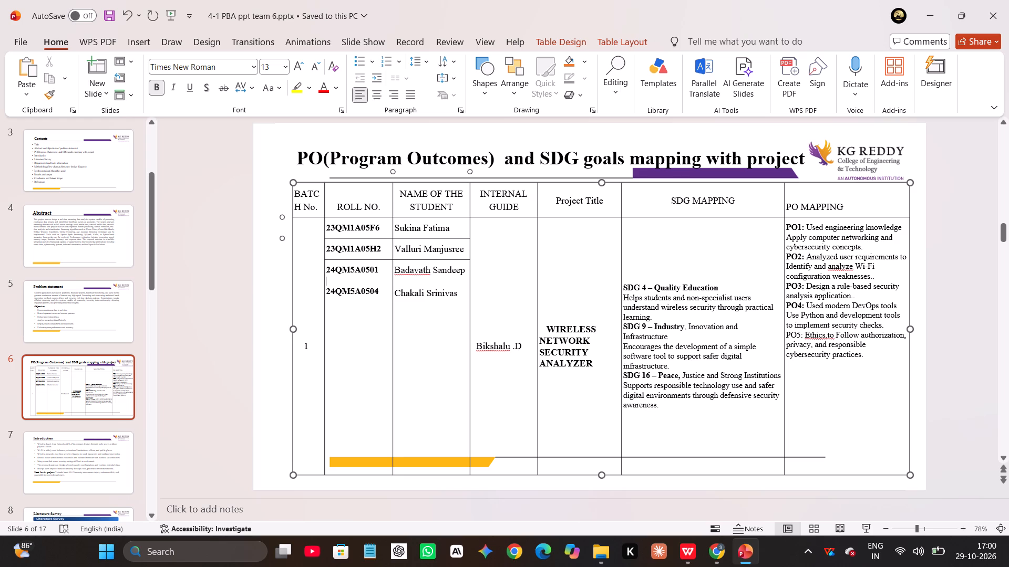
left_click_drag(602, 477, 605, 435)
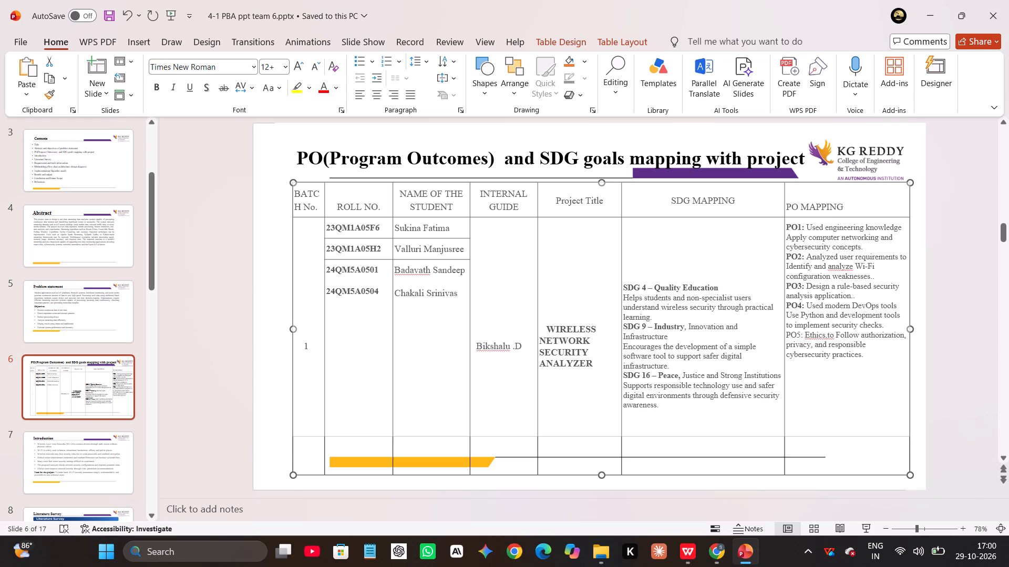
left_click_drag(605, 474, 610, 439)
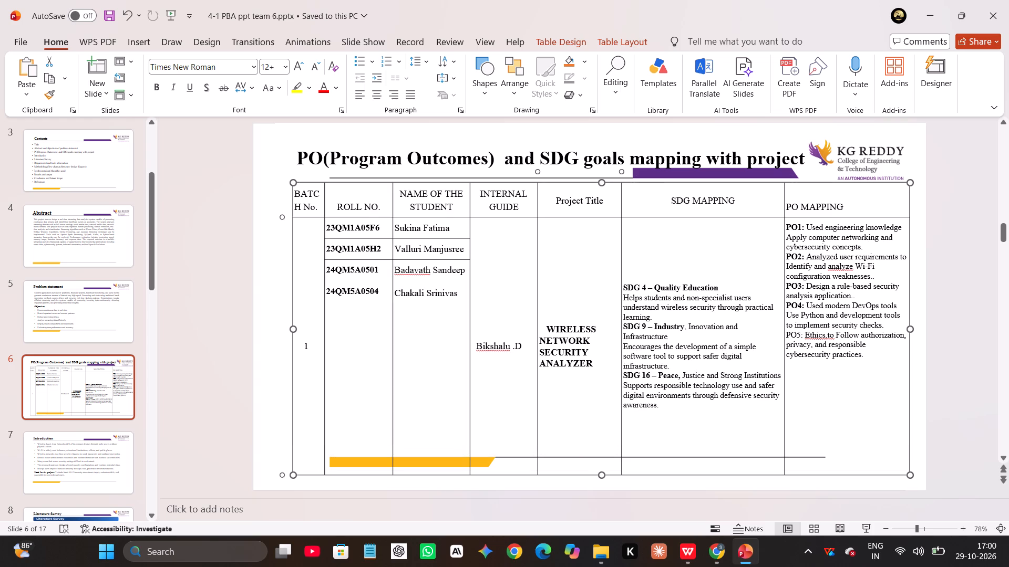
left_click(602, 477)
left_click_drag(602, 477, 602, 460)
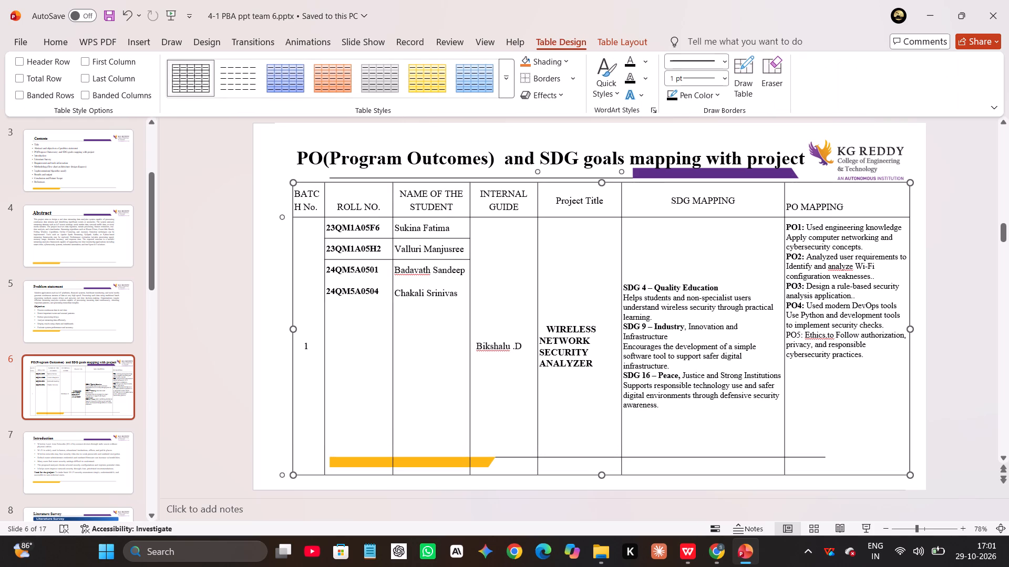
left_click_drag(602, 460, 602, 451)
Replace the roll number in the mapping table's first student row with the first team member's, preceded by a space.
left_click(384, 232)
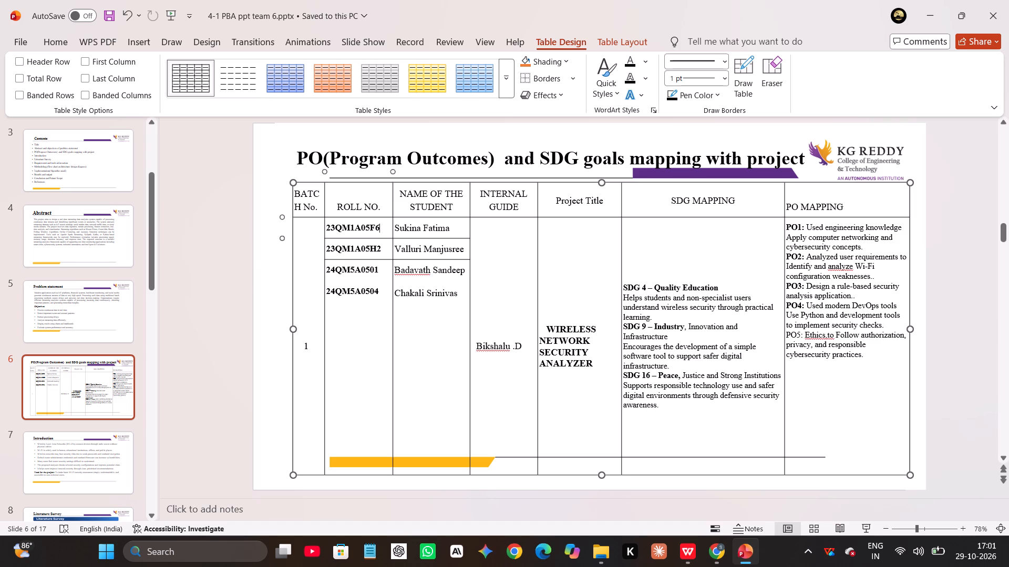
left_click_drag(384, 232, 321, 223)
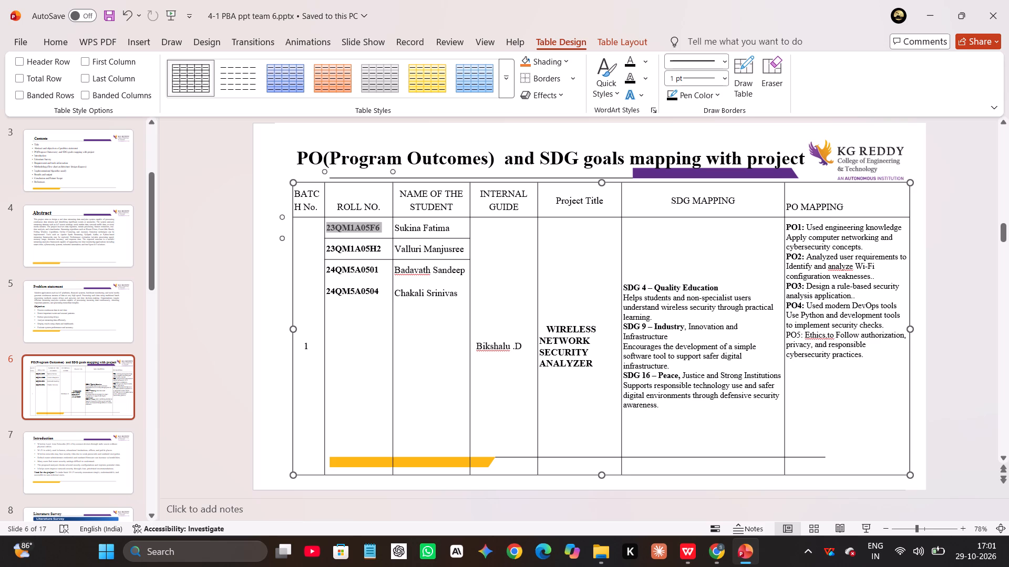
left_click_drag(321, 223, 330, 229)
left_click_drag(330, 229, 327, 229)
key("BackSpace")
key("BackSpace")
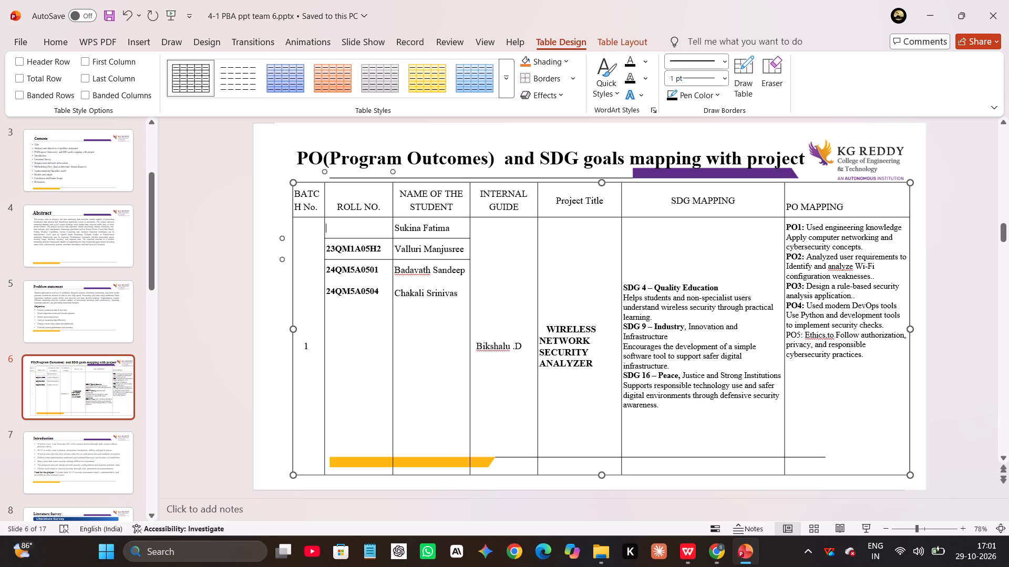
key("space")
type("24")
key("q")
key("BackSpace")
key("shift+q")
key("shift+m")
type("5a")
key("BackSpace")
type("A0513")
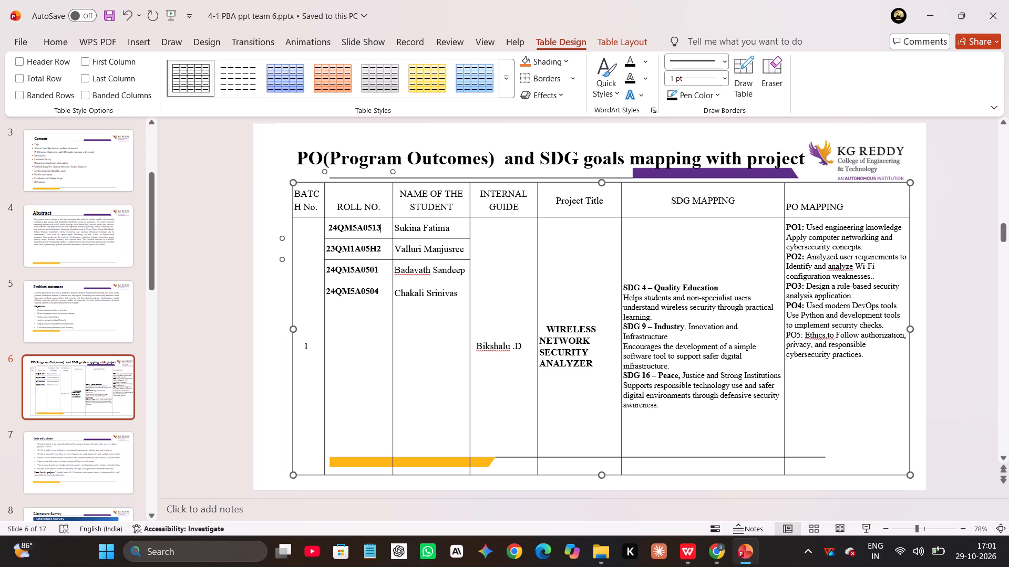
Replace the roll number in the second student row with the second team member's, preceded by a space.
left_click(382, 247)
left_click_drag(382, 247, 342, 246)
key("BackSpace")
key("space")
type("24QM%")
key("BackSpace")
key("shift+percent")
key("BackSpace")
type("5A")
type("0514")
Replace the upper roll number in the third student row with the third team member's, preceded by a space.
left_click_drag(331, 269, 393, 267)
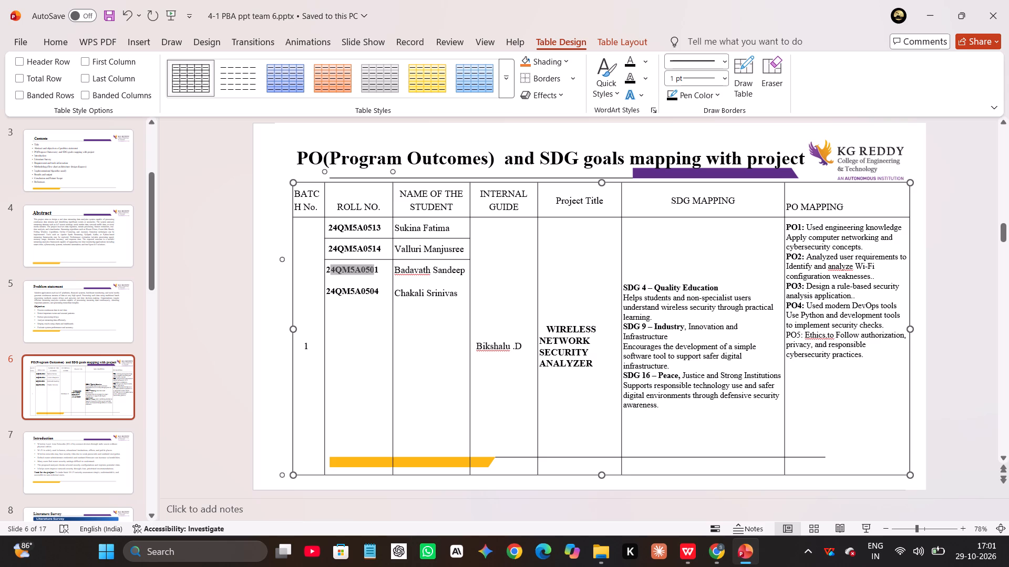
left_click_drag(393, 267, 378, 271)
key("BackSpace")
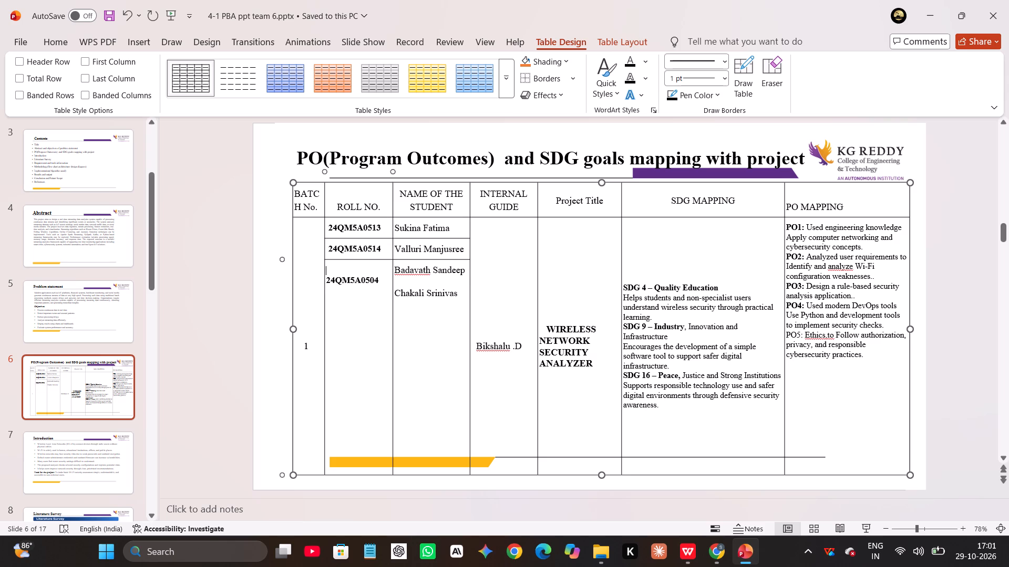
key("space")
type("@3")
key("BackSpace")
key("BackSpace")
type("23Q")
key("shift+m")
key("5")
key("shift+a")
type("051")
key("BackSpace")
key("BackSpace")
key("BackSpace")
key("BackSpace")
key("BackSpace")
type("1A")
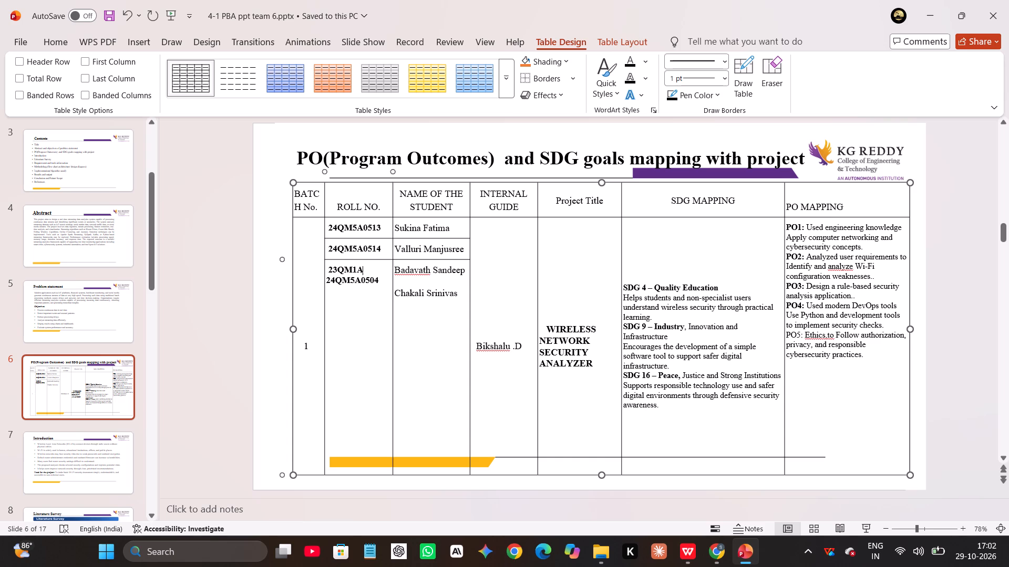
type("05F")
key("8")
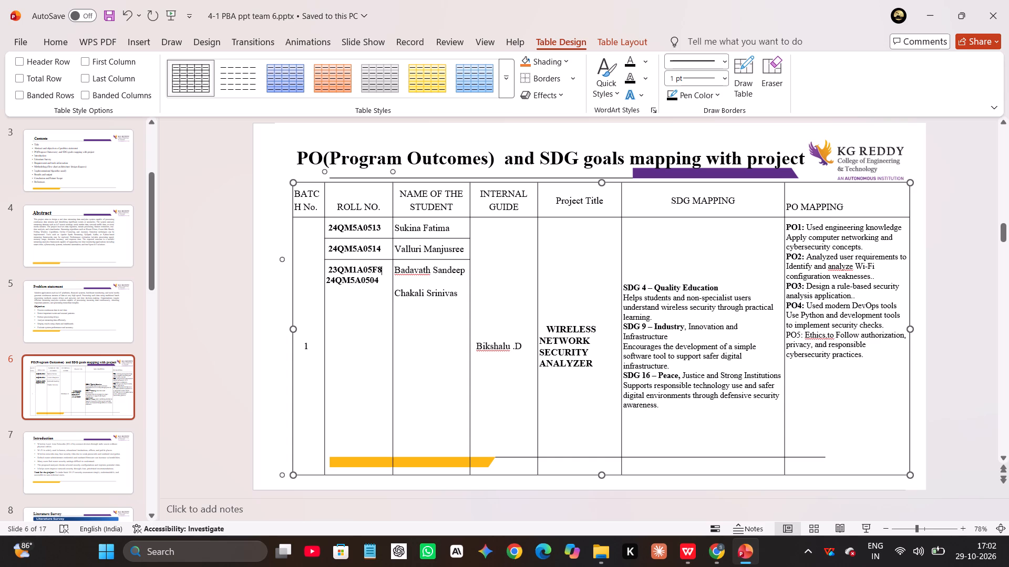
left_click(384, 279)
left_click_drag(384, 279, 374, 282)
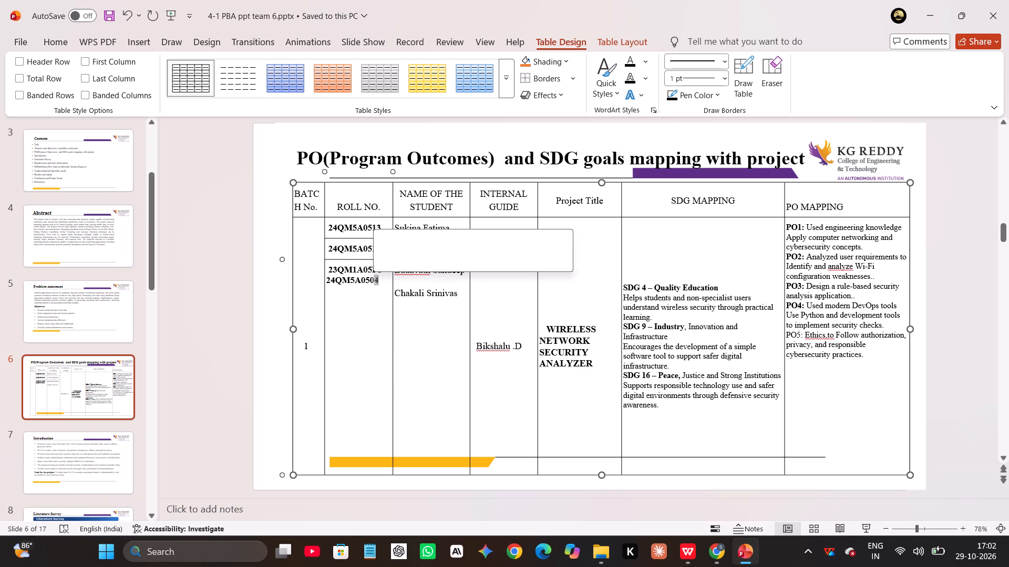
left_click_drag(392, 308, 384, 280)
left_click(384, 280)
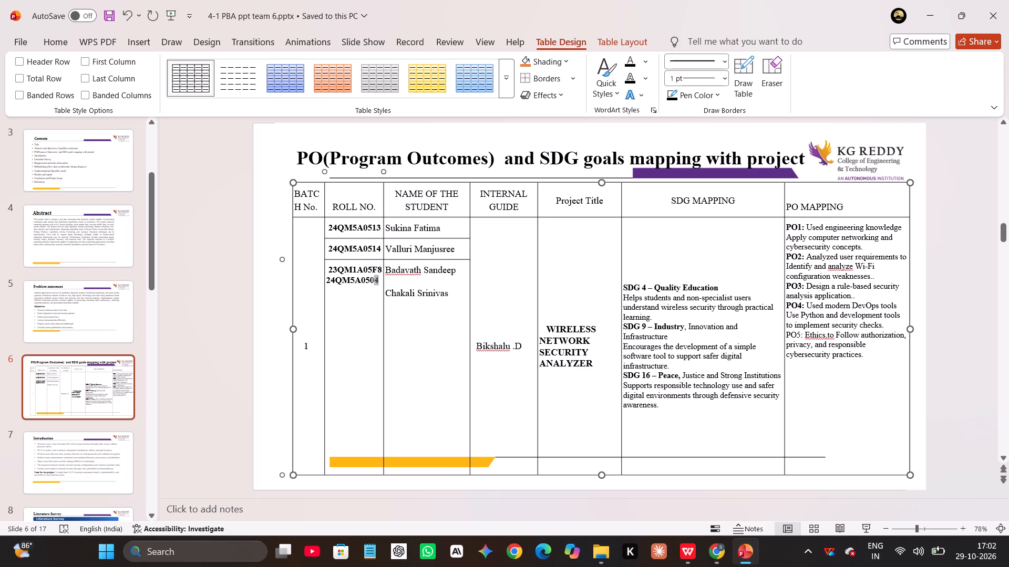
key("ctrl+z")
Replace the lower roll number in the third student row with the fourth team member's, on its own line and preceded by a space.
left_click(384, 280)
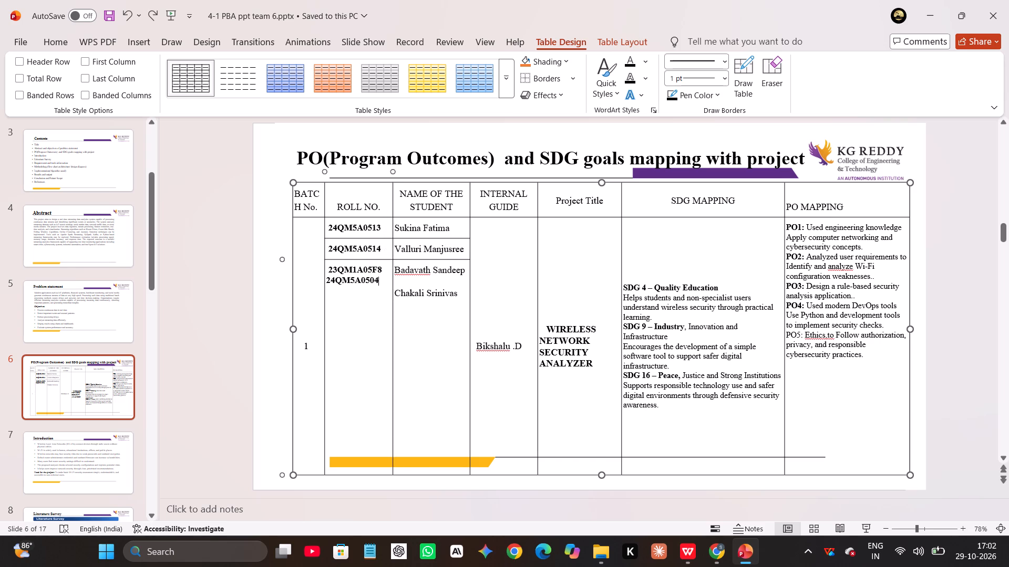
key("BackSpace")
key("BackSpace")
key("BackSpace")
key("BackSpace")
key("BackSpace")
key("BackSpace")
key("BackSpace")
key("BackSpace")
key("BackSpace")
key("BackSpace")
key("Return")
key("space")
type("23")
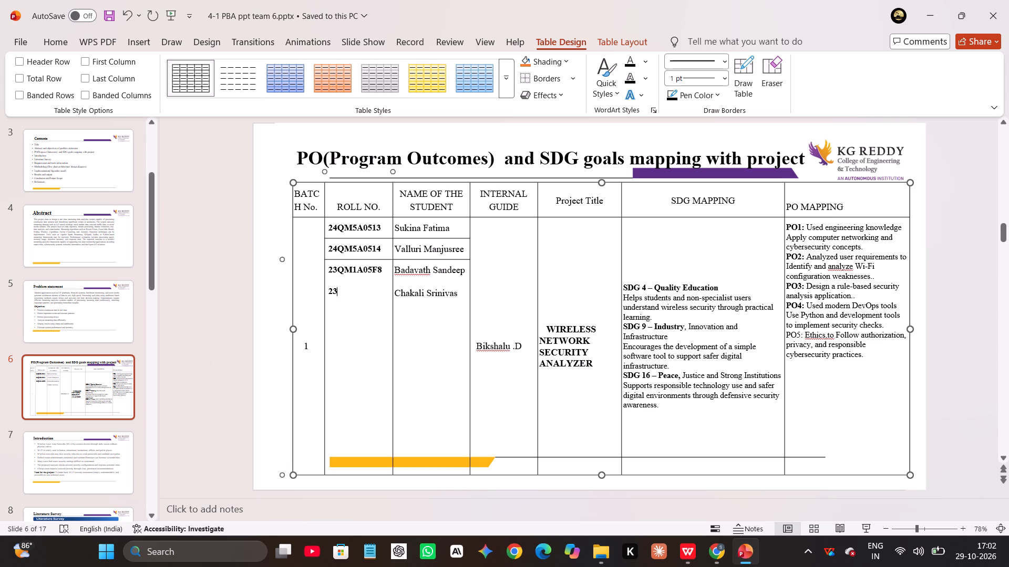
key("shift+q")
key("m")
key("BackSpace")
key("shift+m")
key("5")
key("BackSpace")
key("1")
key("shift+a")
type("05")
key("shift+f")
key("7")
Change the last two characters of the upper roll number in the third student row to F7.
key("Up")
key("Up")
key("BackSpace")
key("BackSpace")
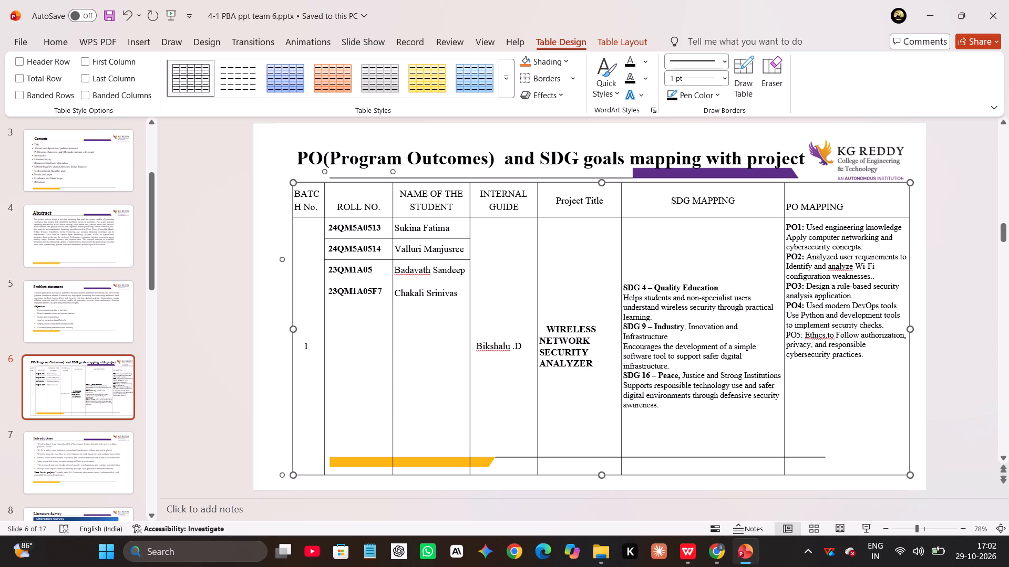
left_click(384, 280)
double_click(384, 280)
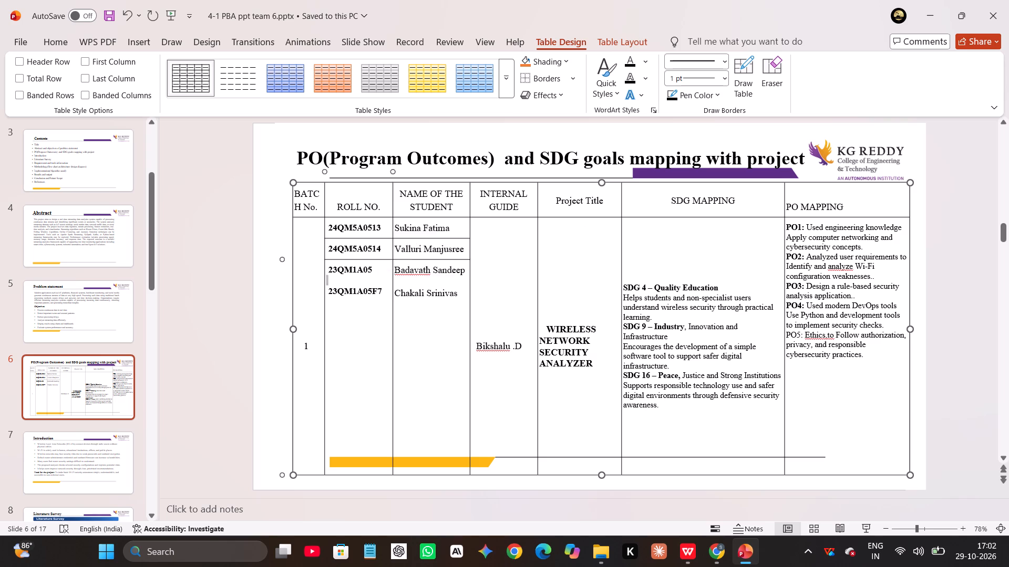
left_click(384, 280)
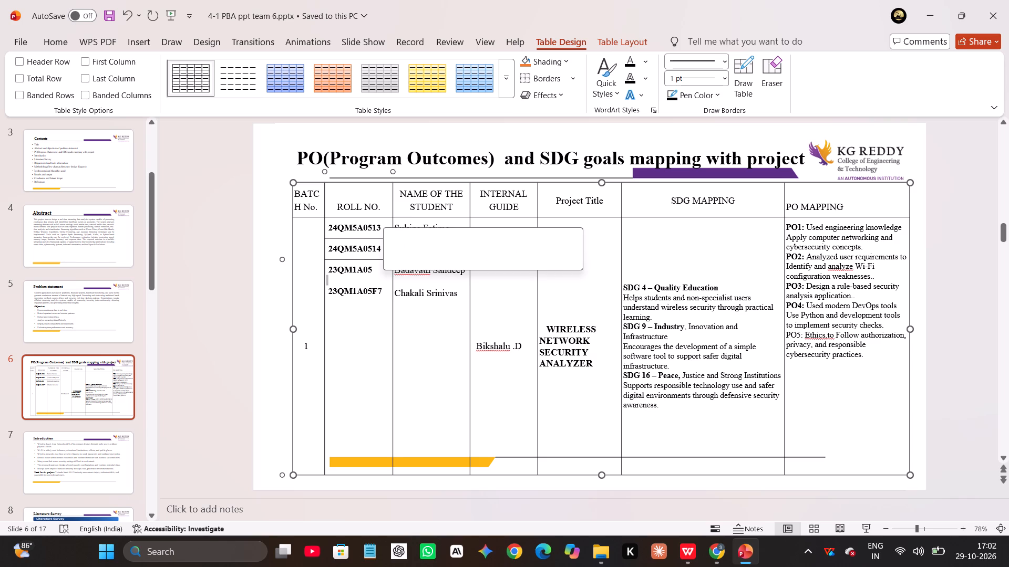
left_click(384, 280)
left_click(375, 270)
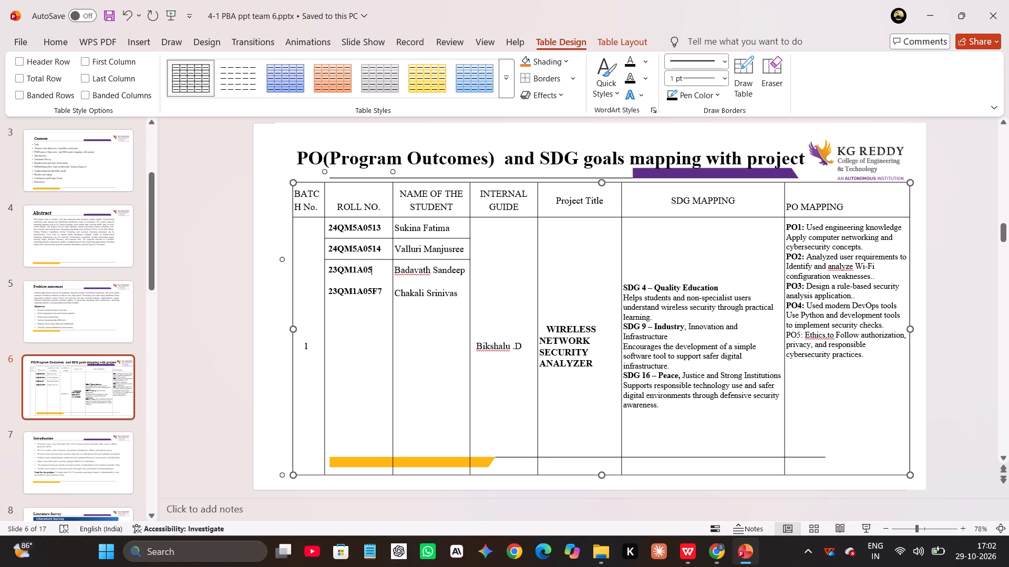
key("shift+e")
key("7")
key("BackSpace")
key("BackSpace")
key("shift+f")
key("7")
Correct the lower roll number in the third student row so that it ends in E7.
key("Down")
key("Down")
key("Left")
key("BackSpace")
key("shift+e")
key("Up")
key("Right")
key("Right")
Replace the student name in the mapping table's first student row with the first team member's given name.
left_click(452, 226)
key("BackSpace")
key("BackSpace")
key("BackSpace")
key("BackSpace")
key("BackSpace")
key("BackSpace")
key("BackSpace")
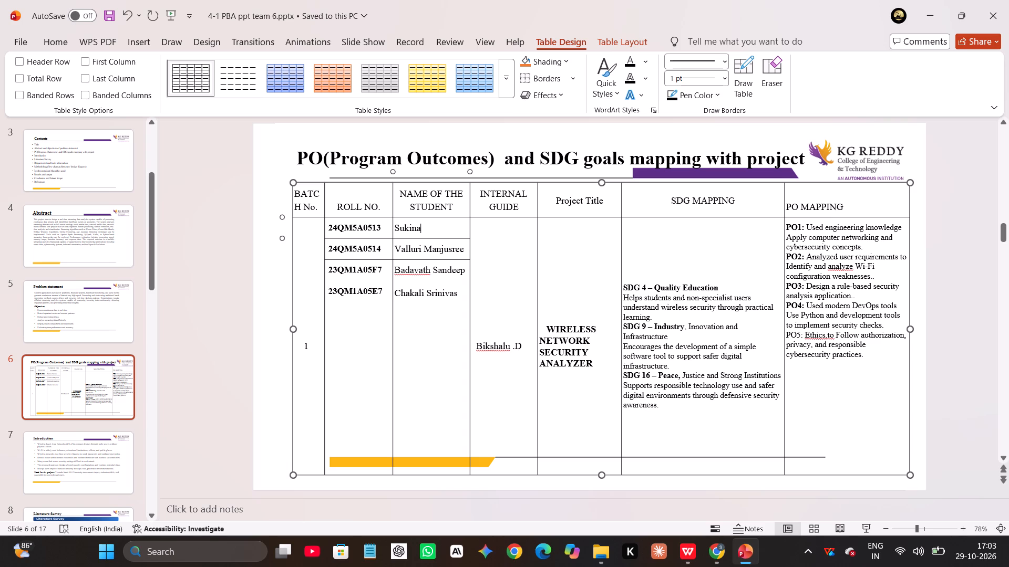
key("BackSpace")
key("BackSpace")
key("BackSpace")
key("BackSpace")
key("BackSpace")
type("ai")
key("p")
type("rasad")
Add the first team member's surname before the given name in the first student row, with a leading space and spacing between them.
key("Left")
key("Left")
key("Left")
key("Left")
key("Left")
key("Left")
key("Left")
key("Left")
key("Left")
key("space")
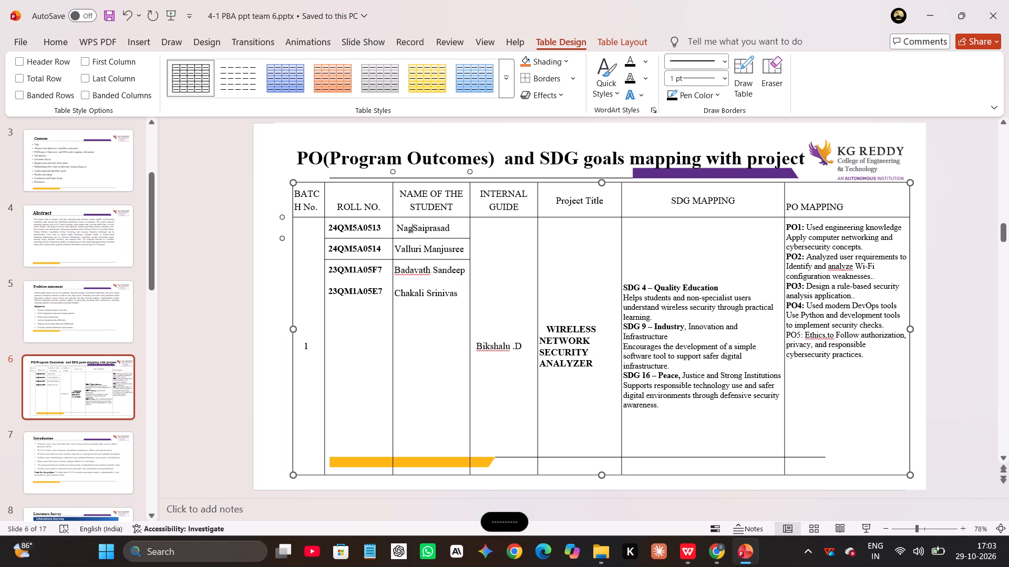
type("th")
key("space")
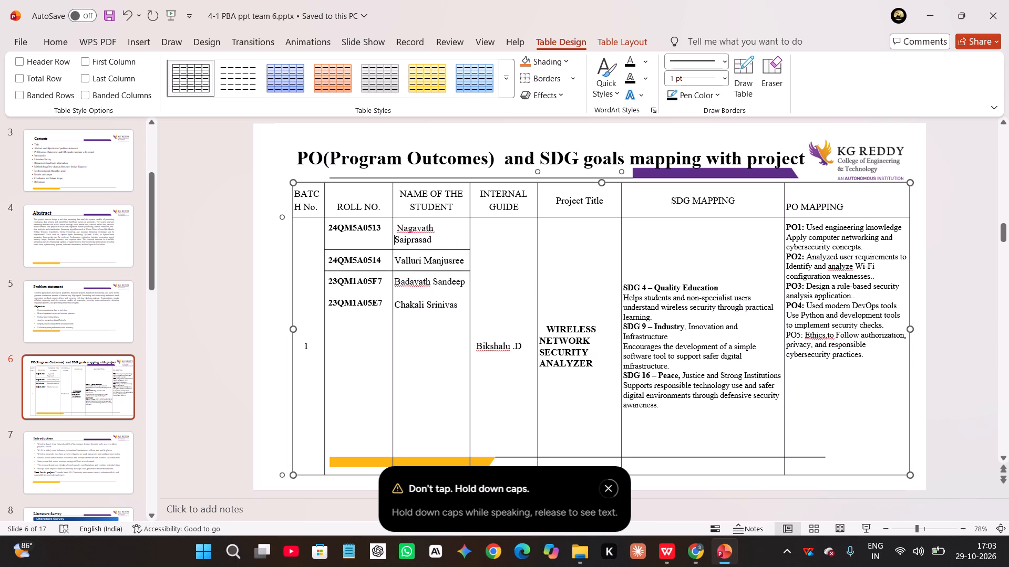
left_click(605, 487)
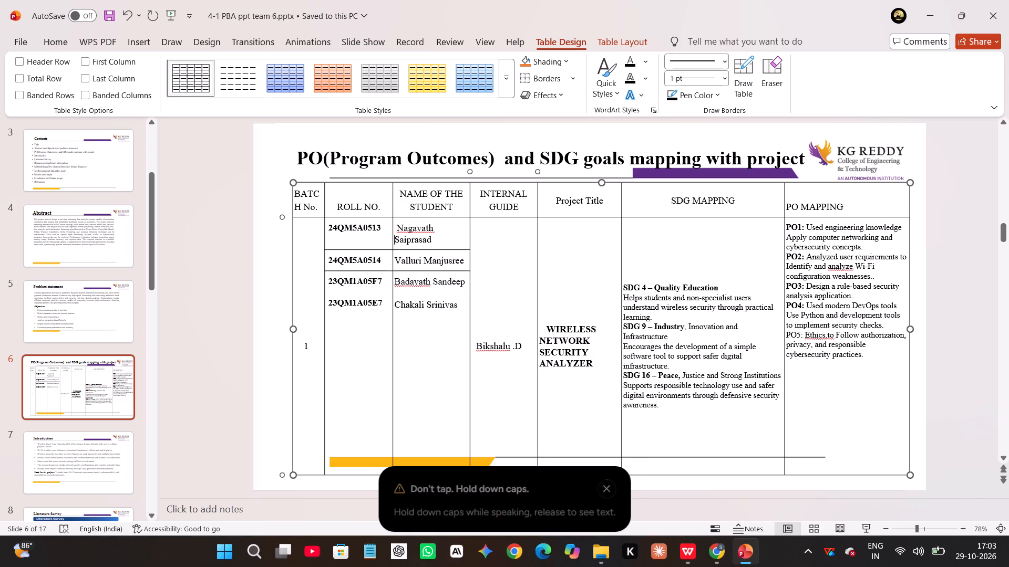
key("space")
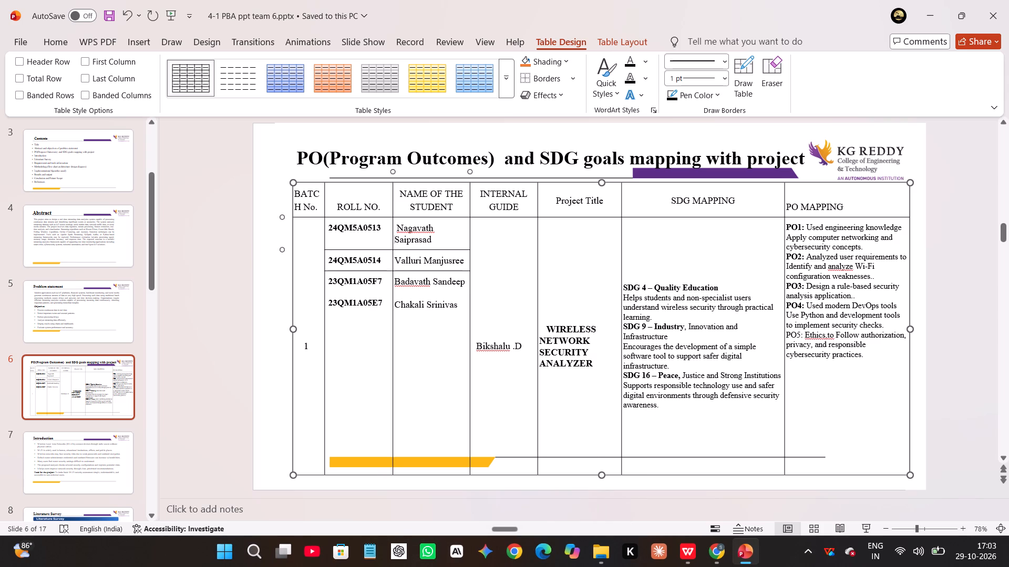
Widen the student name column into the internal guide column so the first student's full name fits on one line.
left_click_drag(467, 232, 483, 229)
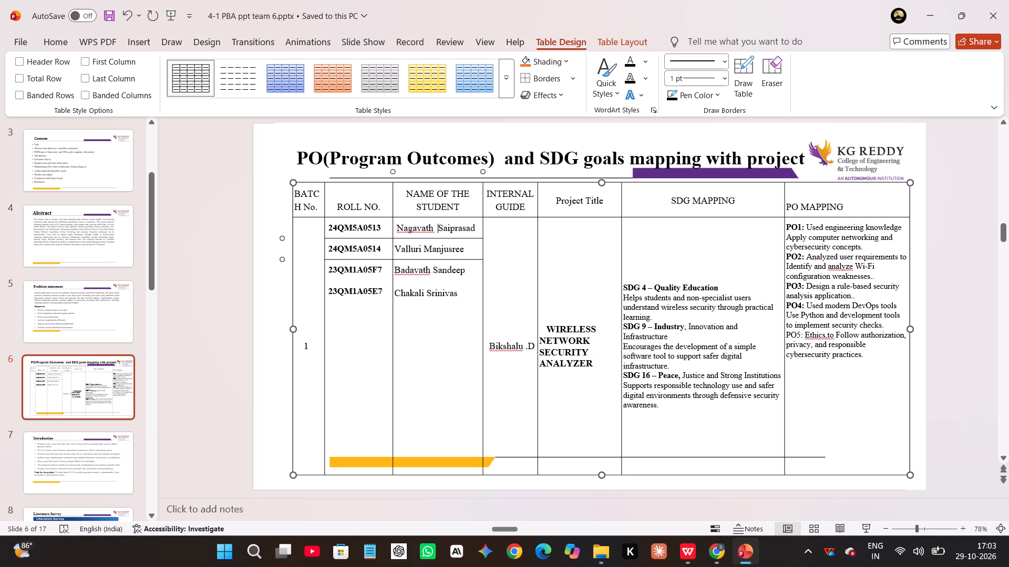
Replace the student name in the mapping table's second student row with the second team member's full name, with a leading space.
left_click(466, 249)
key("BackSpace")
key("BackSpace")
key("BackSpace")
key("BackSpace")
key("BackSpace")
key("BackSpace")
key("BackSpace")
key("BackSpace")
key("BackSpace")
key("BackSpace")
key("BackSpace")
key("BackSpace")
key("BackSpace")
key("BackSpace")
key("BackSpace")
key("BackSpace")
key("BackSpace")
key("BackSpace")
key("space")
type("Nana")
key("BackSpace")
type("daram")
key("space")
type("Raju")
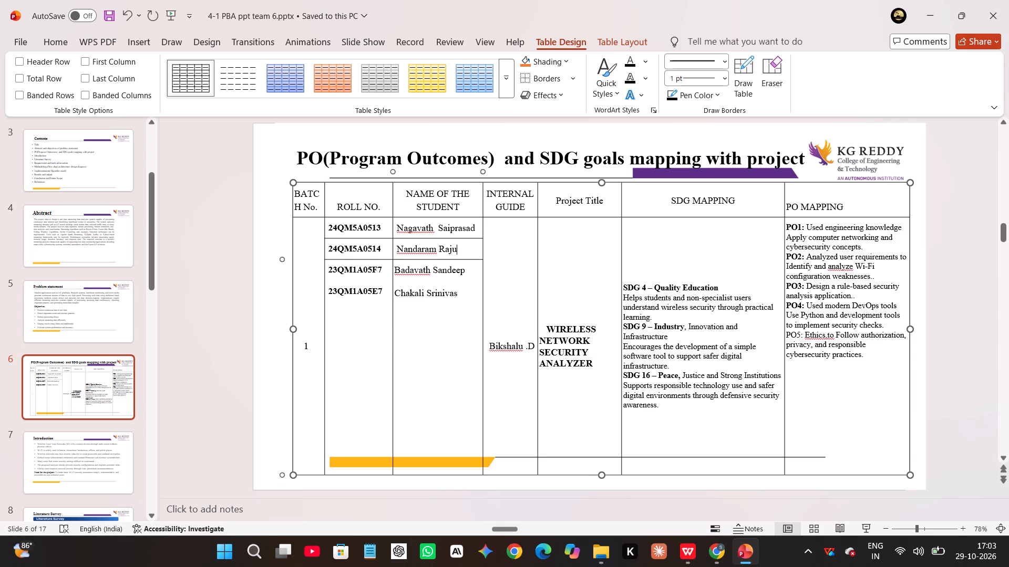
Replace the upper student name in the third student row with the third team member's full name, with a leading space.
left_click(464, 268)
key("BackSpace")
key("BackSpace")
key("BackSpace")
key("BackSpace")
key("BackSpace")
key("BackSpace")
key("BackSpace")
key("BackSpace")
key("BackSpace")
key("BackSpace")
key("BackSpace")
key("BackSpace")
key("BackSpace")
key("BackSpace")
key("BackSpace")
key("BackSpace")
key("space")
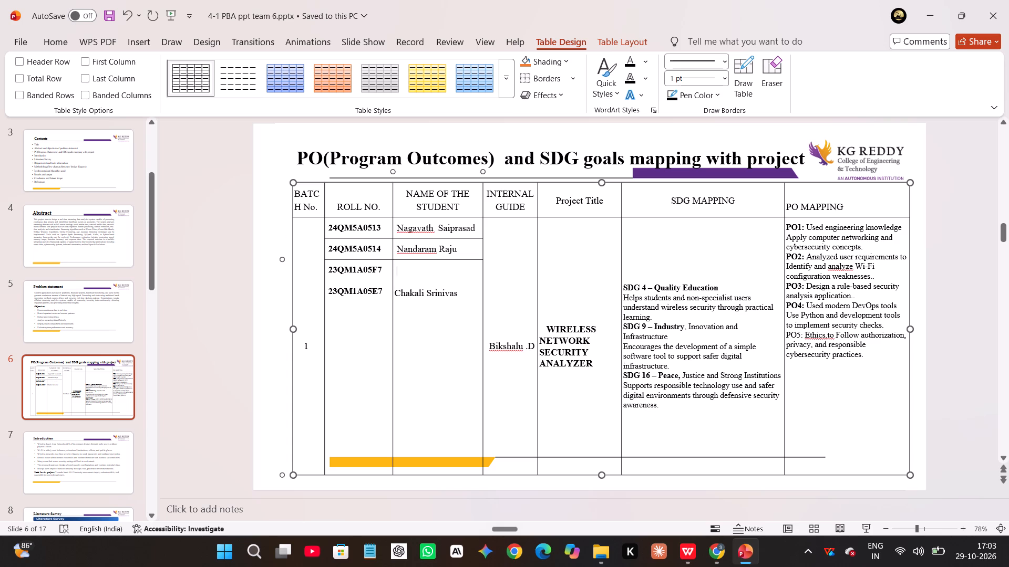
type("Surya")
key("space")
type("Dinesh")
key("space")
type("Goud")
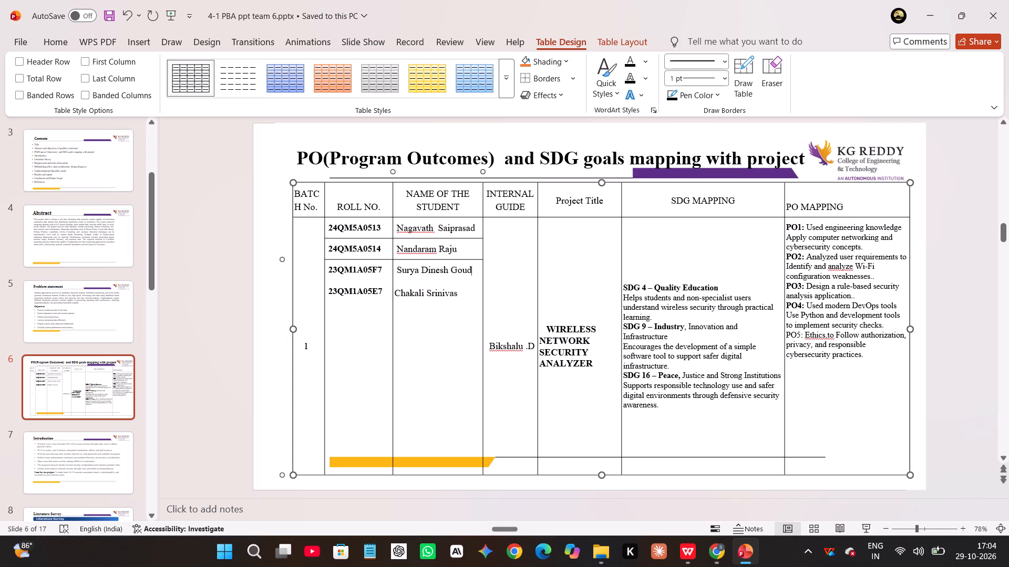
Replace the lower student name in the third student row with the fourth team member's full name, with a leading space.
left_click(462, 294)
key("BackSpace")
key("BackSpace")
key("BackSpace")
key("BackSpace")
key("BackSpace")
key("BackSpace")
key("BackSpace")
key("BackSpace")
key("BackSpace")
key("BackSpace")
key("BackSpace")
key("BackSpace")
key("BackSpace")
key("BackSpace")
key("BackSpace")
key("BackSpace")
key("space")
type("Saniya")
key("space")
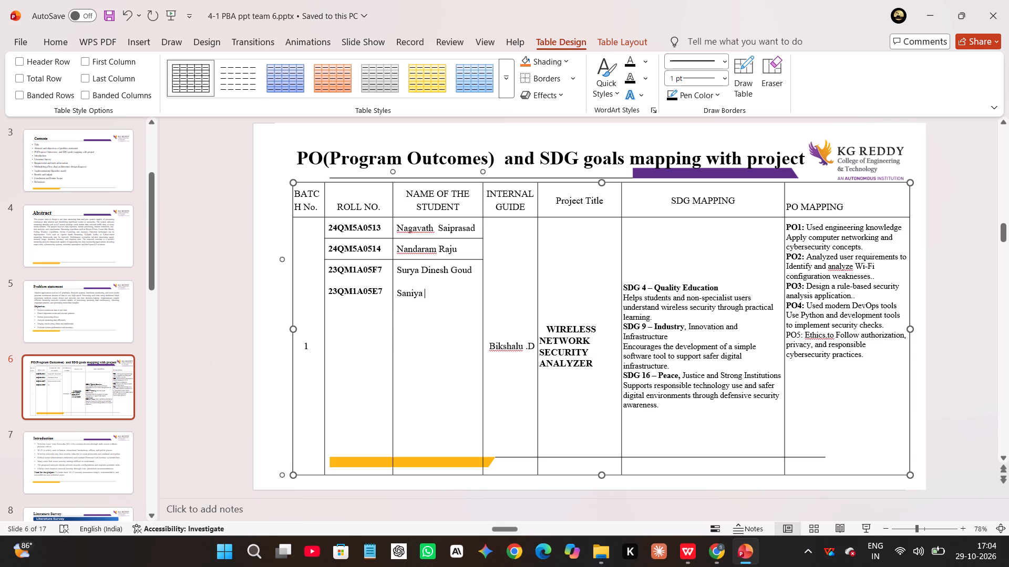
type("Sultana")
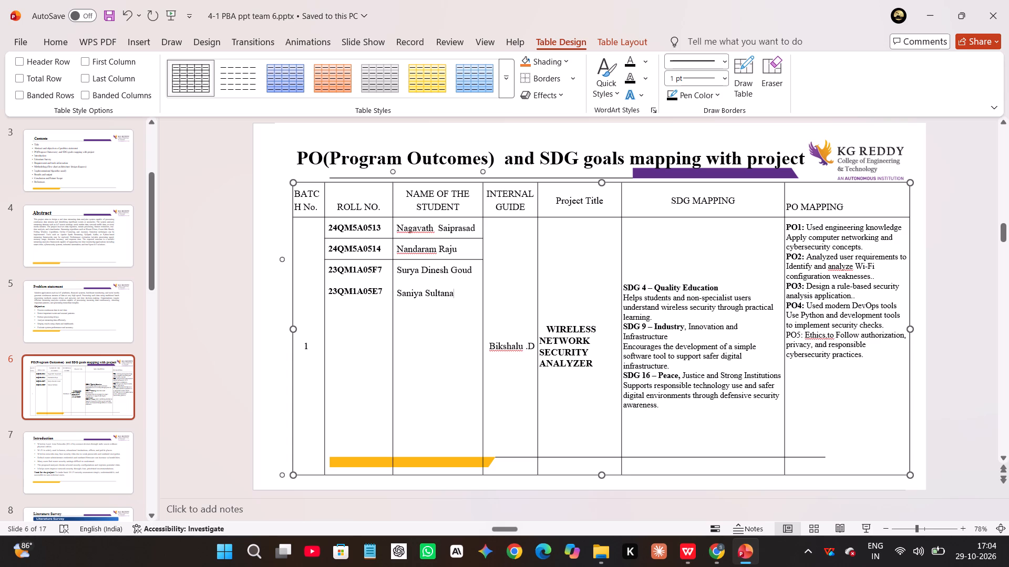
left_click(462, 294)
left_click(462, 294)
Delete the old guide's name from the INTERNAL GUIDE cell of the mapping table.
left_click_drag(525, 351, 509, 342)
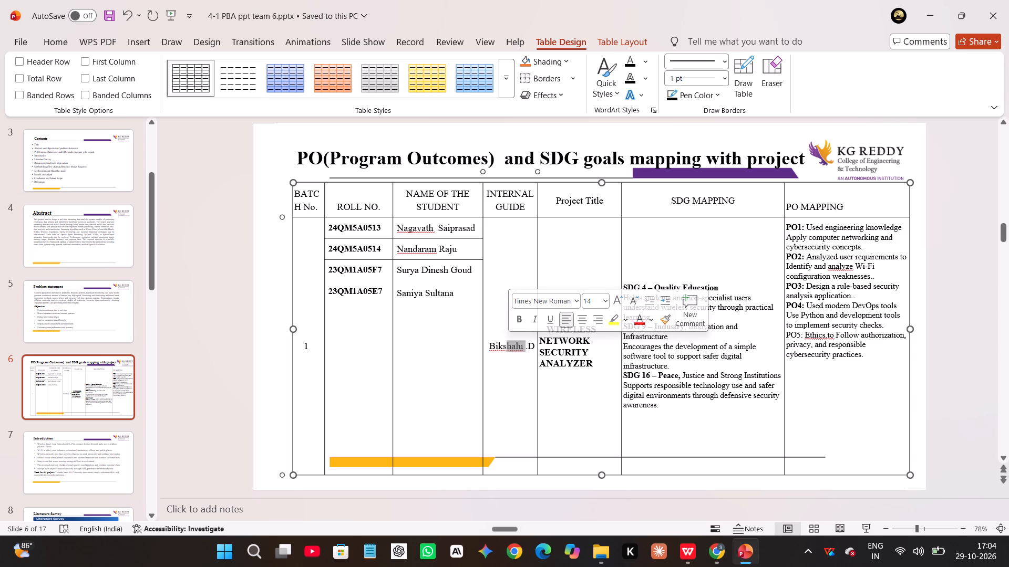
left_click(530, 345)
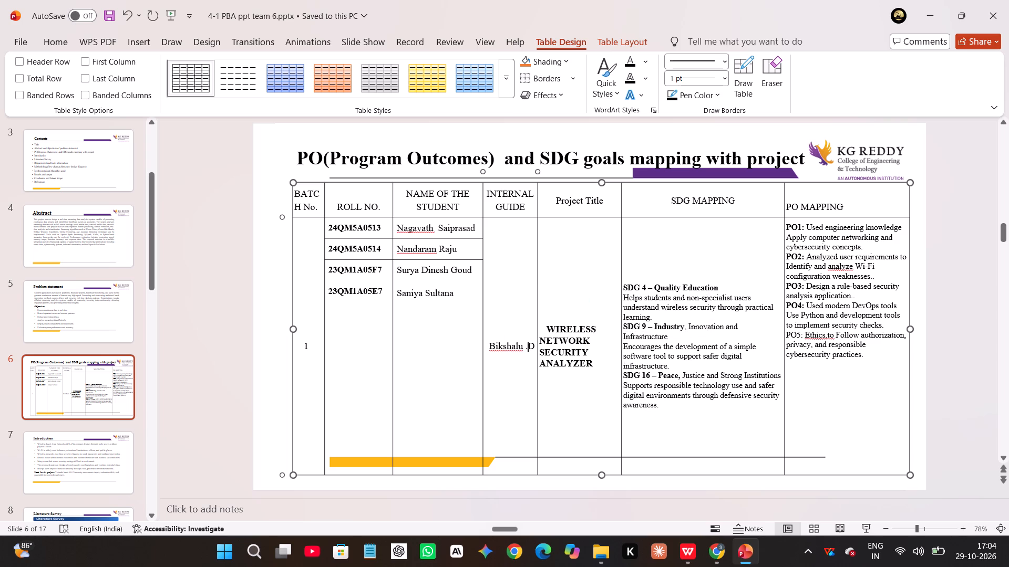
left_click(533, 345)
left_click(530, 345)
left_click_drag(531, 347, 512, 347)
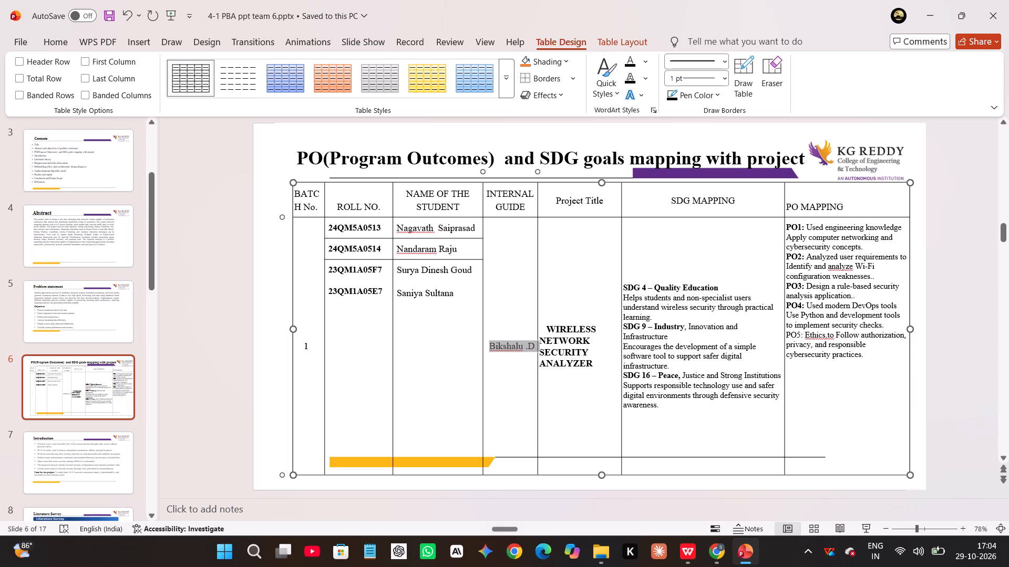
left_click_drag(512, 347, 498, 347)
key("BackSpace")
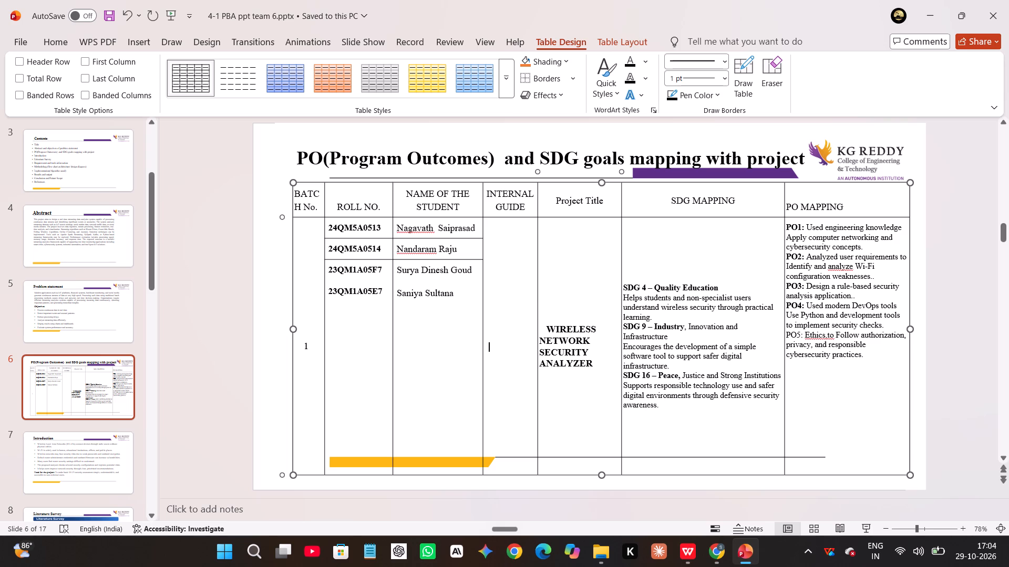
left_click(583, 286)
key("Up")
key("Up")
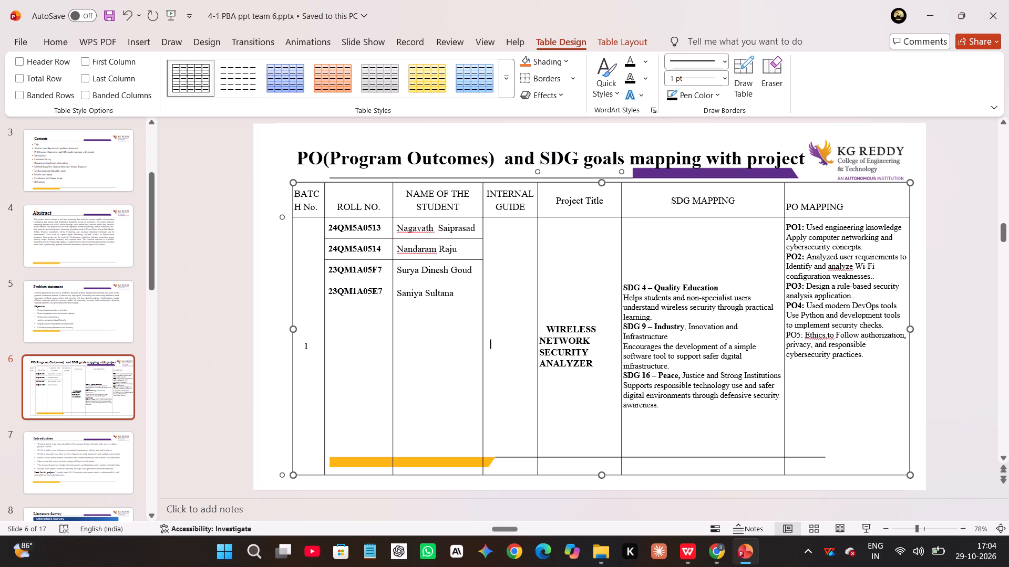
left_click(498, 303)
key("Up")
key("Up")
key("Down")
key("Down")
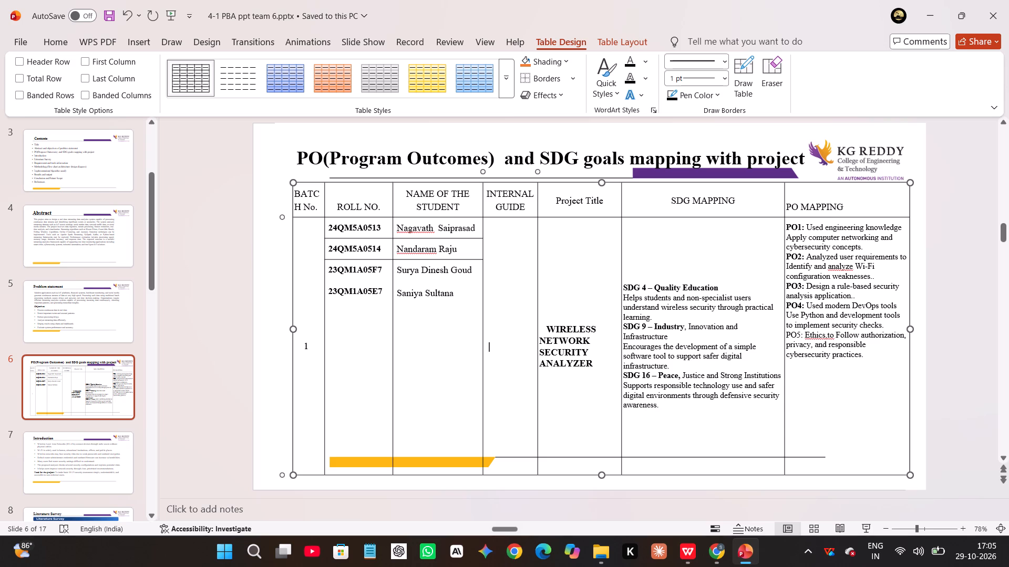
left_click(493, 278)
Enter a single space in the emptied INTERNAL GUIDE cell of the mapping table.
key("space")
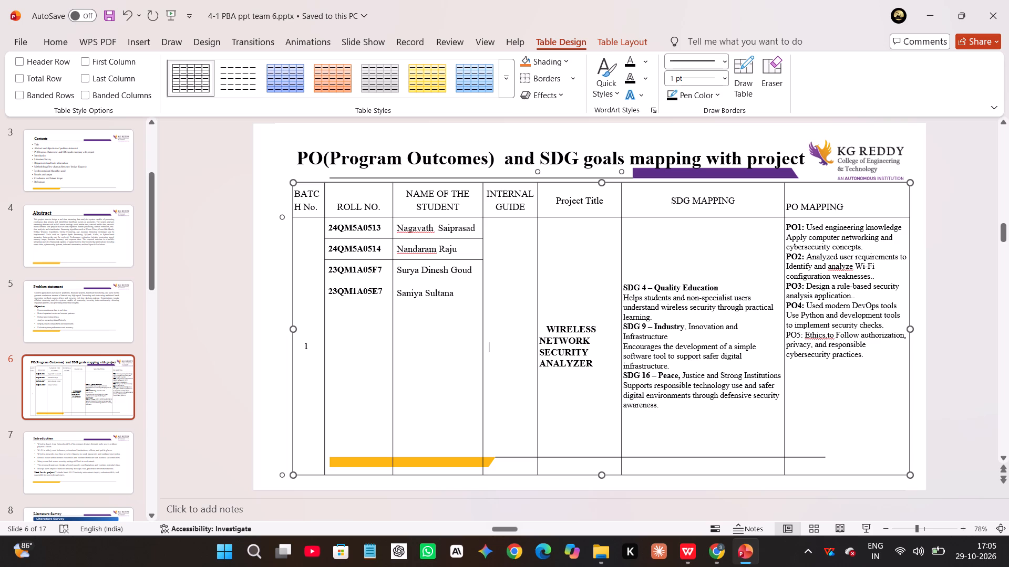
Open the mapping table's Project Title cell for editing at the start of WIRELESS NETWORK SECURITY ANALYZER.
left_click(549, 326)
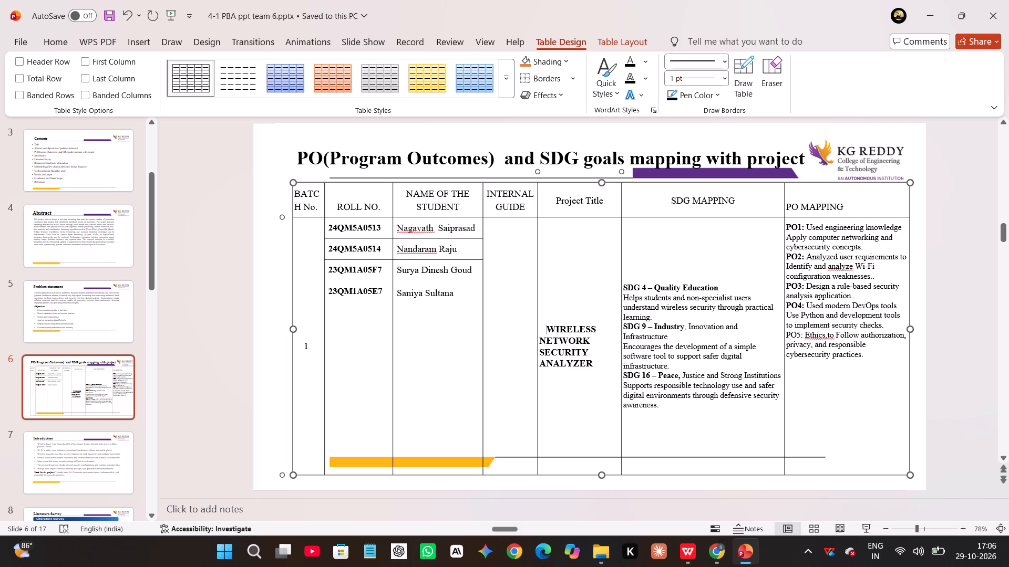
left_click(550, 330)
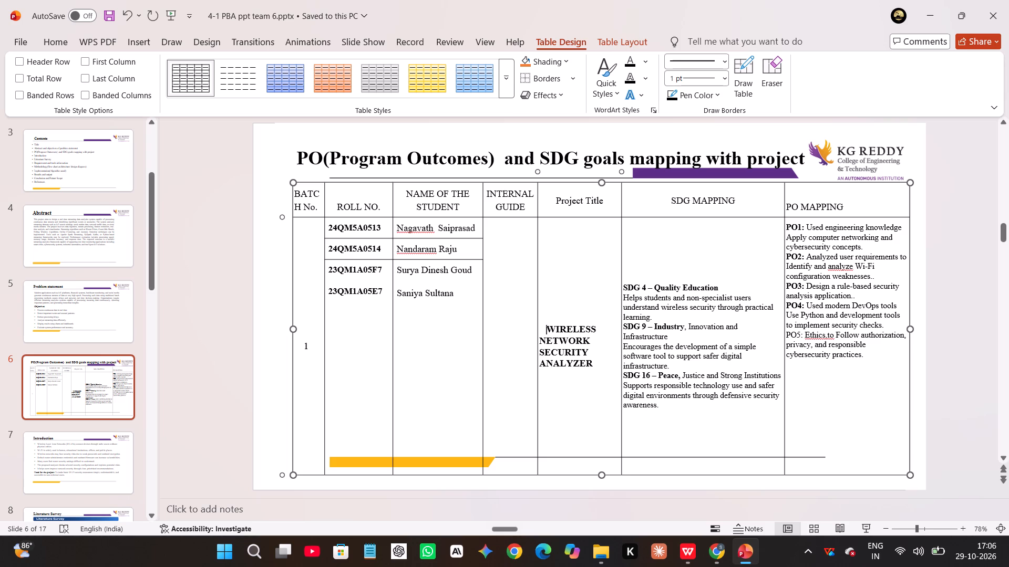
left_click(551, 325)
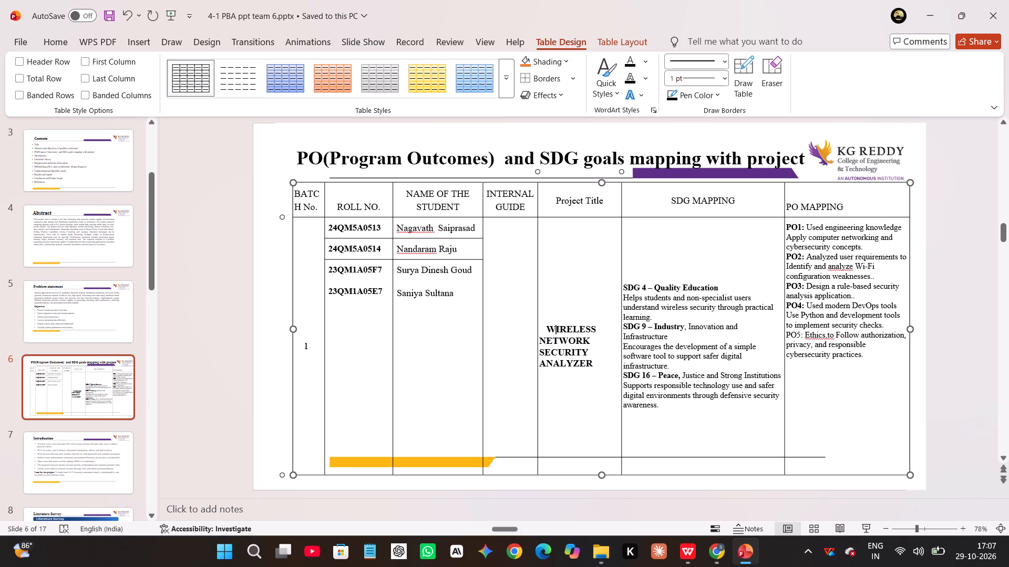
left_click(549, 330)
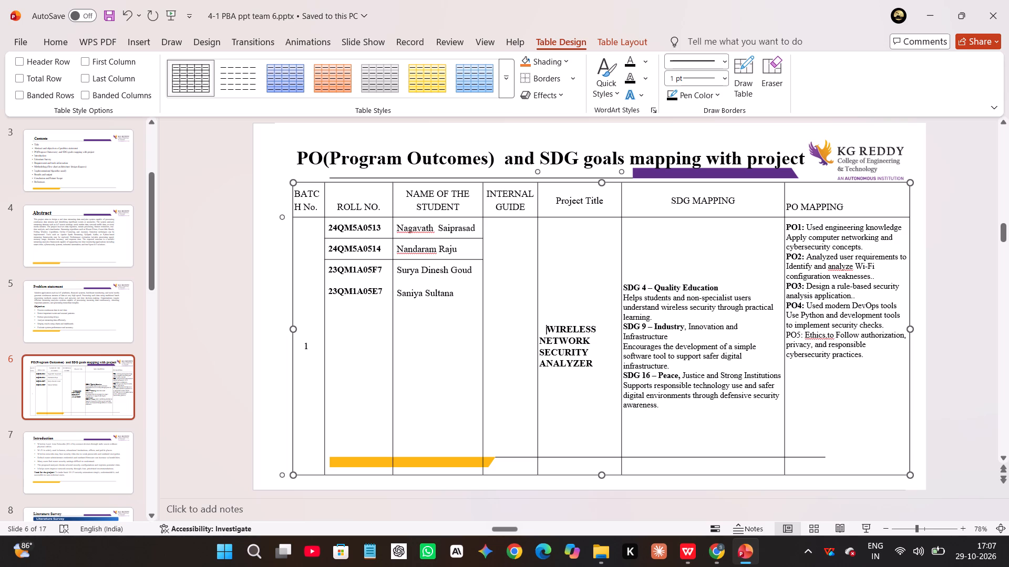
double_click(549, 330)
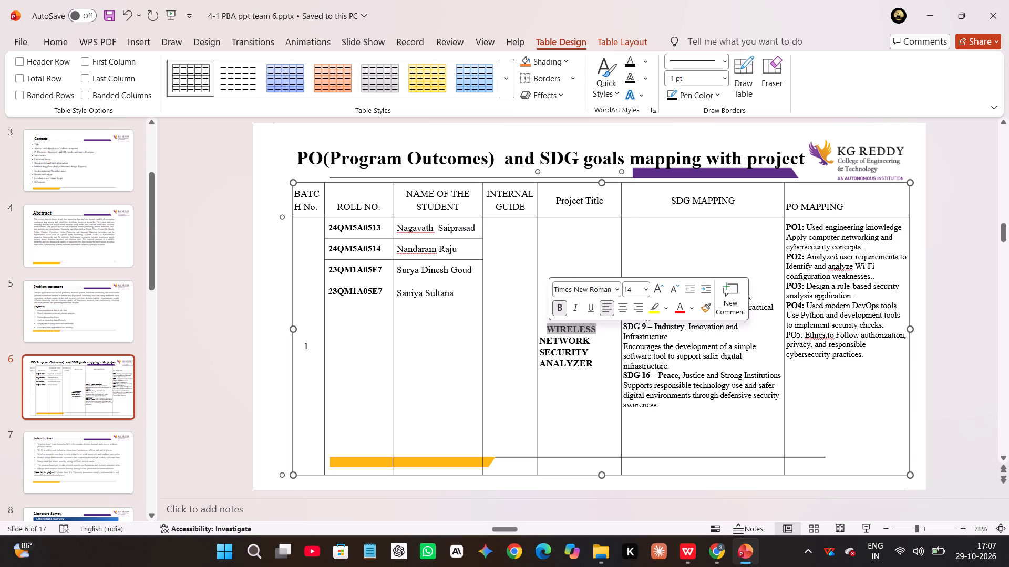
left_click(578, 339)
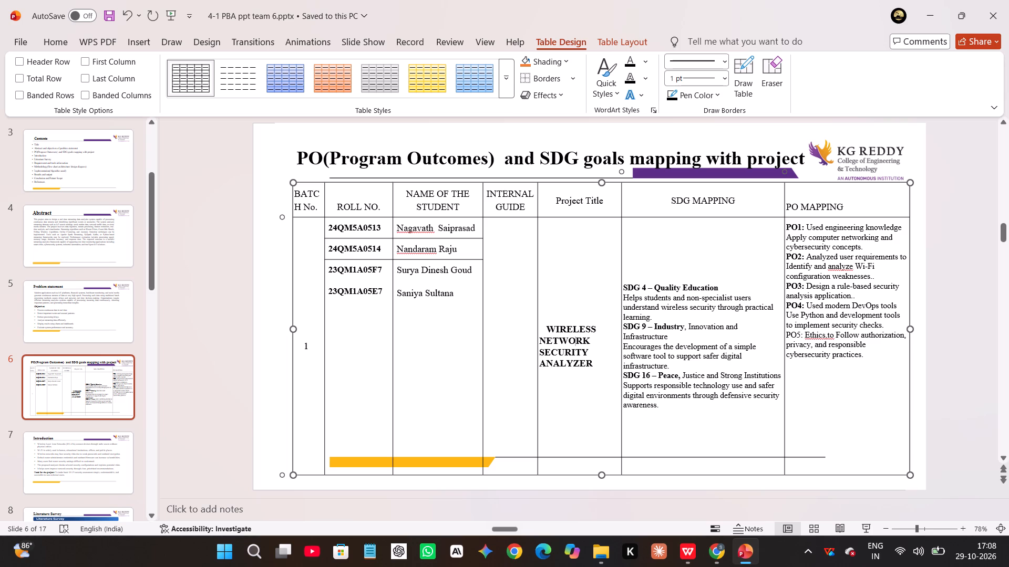
Delete all the old SDG 4, SDG 9 and SDG 16 text from the SDG MAPPING cell.
left_click_drag(625, 285, 682, 382)
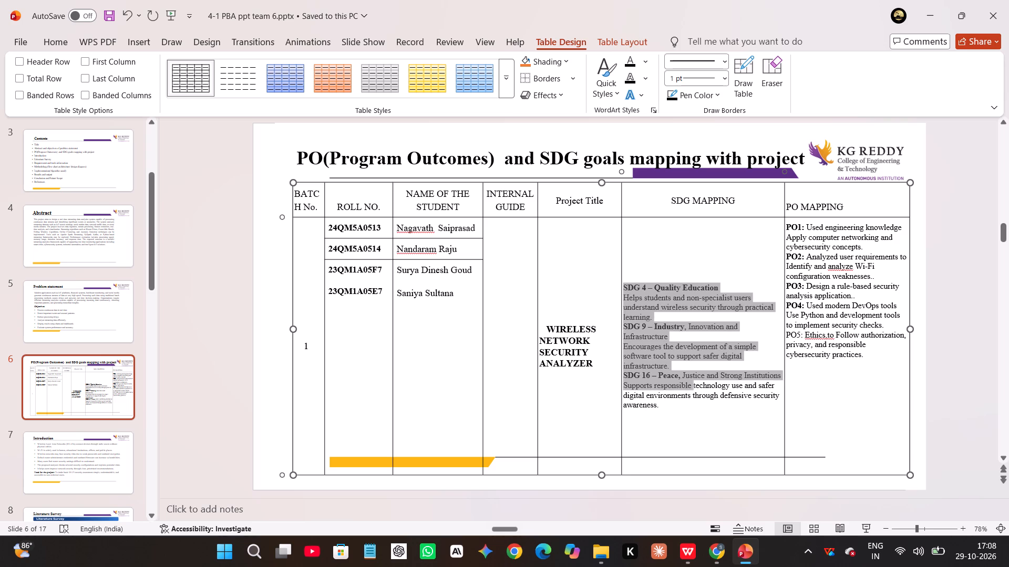
left_click_drag(682, 382, 676, 405)
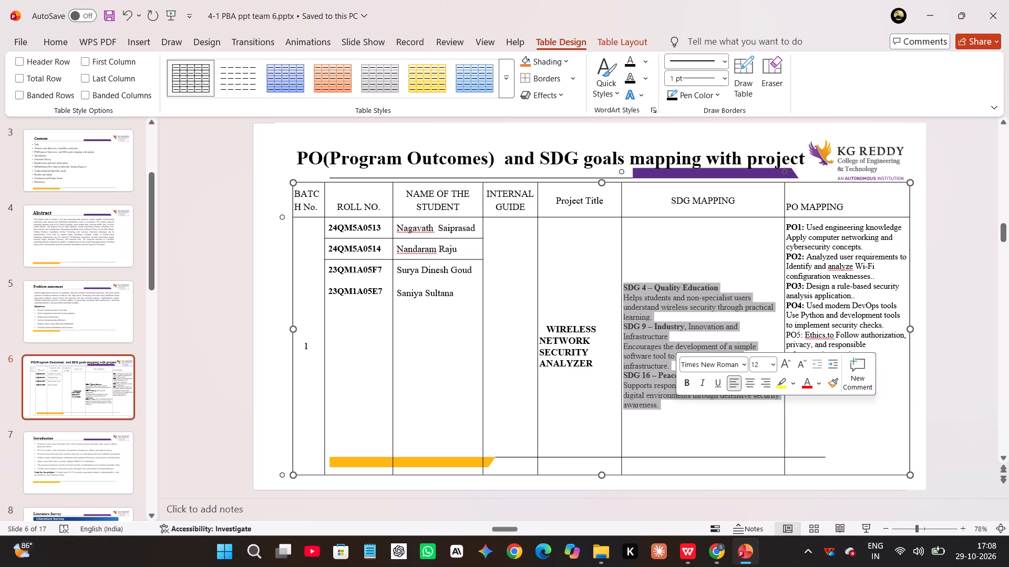
key("BackSpace")
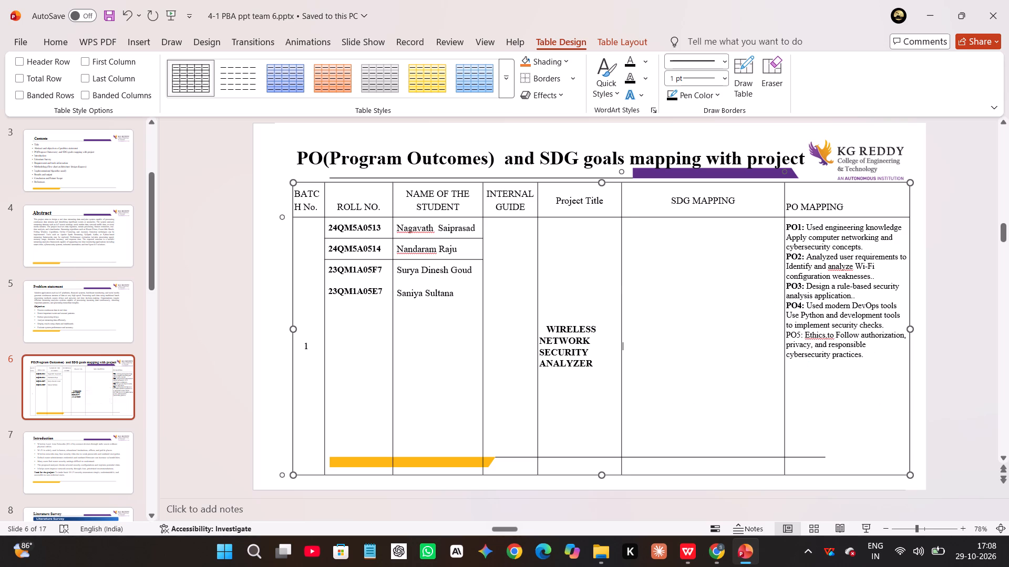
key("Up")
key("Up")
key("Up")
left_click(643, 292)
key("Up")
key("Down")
Delete all the old PO1 to PO5 text from the PO MAPPING cell of the mapping table.
left_click(640, 255)
left_click_drag(788, 225, 863, 370)
key("BackSpace")
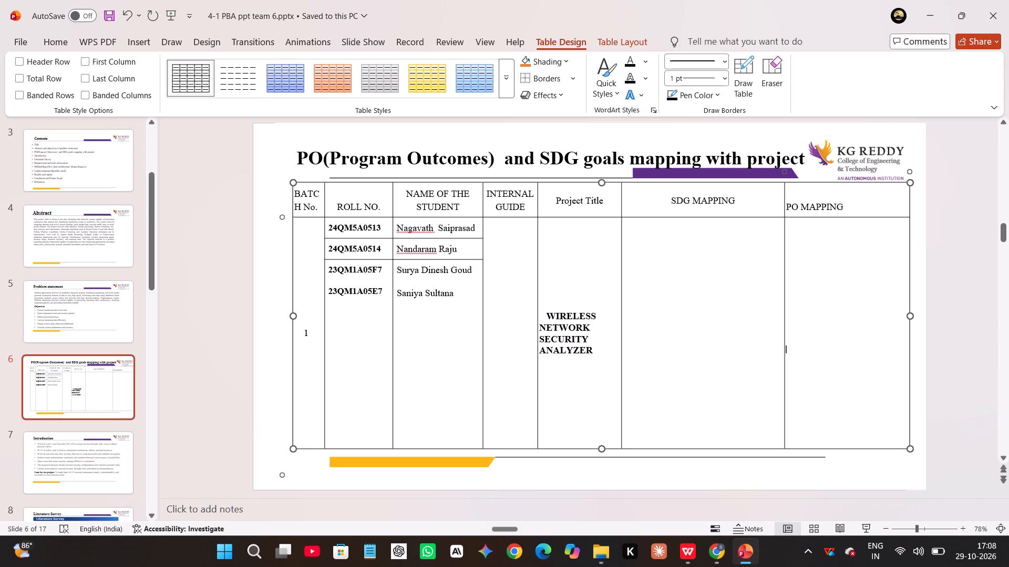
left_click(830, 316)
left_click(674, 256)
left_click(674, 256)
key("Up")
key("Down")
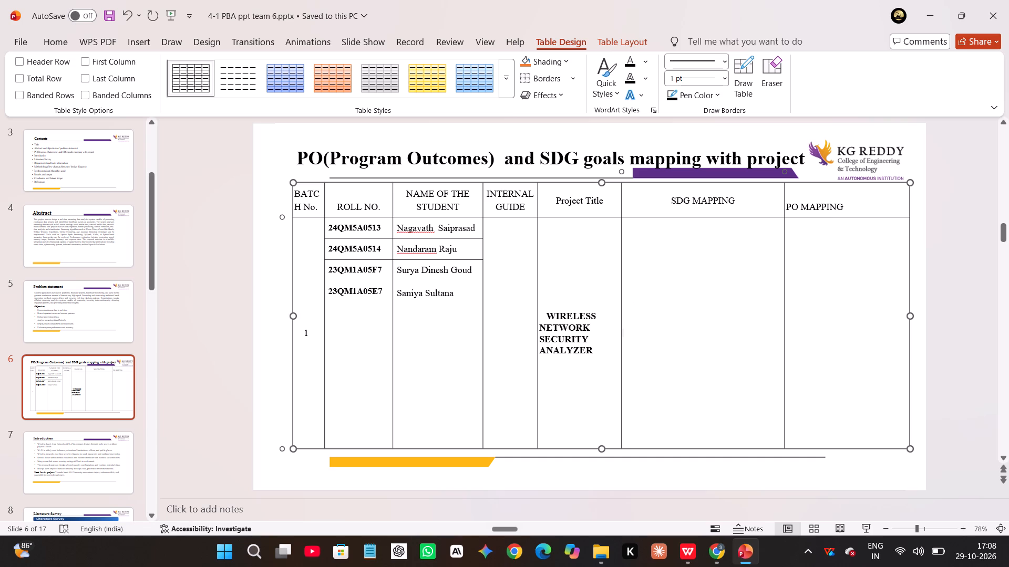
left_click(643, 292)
Begin the new internal guide's entry in the emptied INTERNAL GUIDE cell with the title "DR." and a space.
left_click(492, 270)
key("Up")
key("Down")
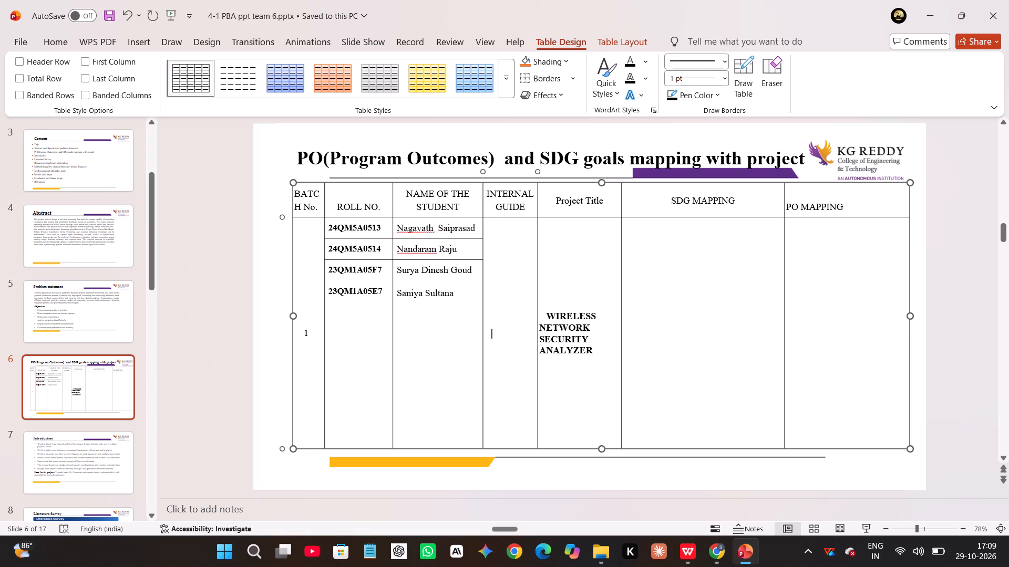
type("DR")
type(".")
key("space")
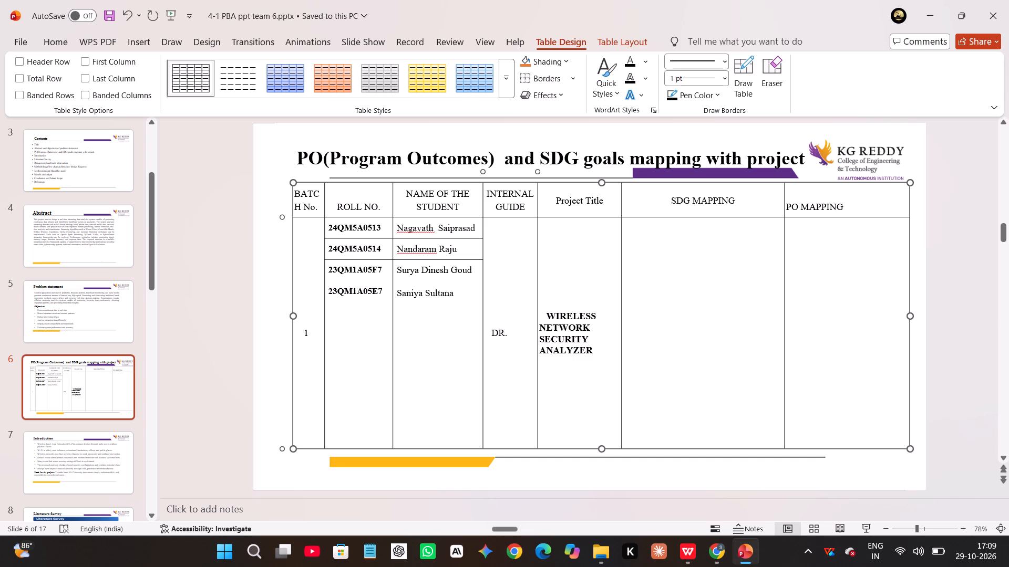
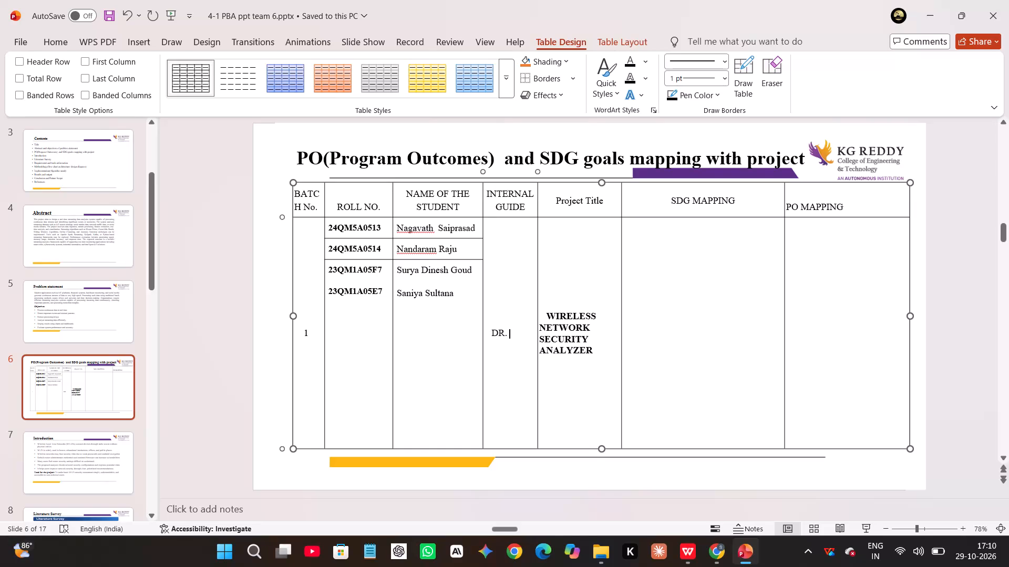
Continue the new internal guide's entry with the initial "B." and a space.
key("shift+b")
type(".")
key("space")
Widen the INTERNAL GUIDE column rightward into Project Title, and move the Project Title and SDG MAPPING border slightly right.
left_click_drag(537, 313, 556, 308)
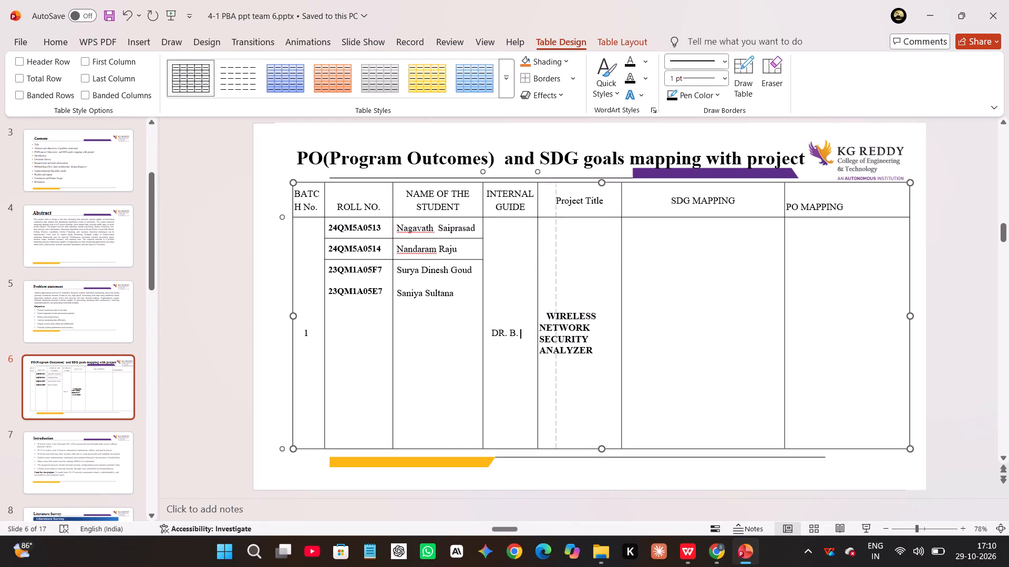
left_click_drag(556, 308, 557, 308)
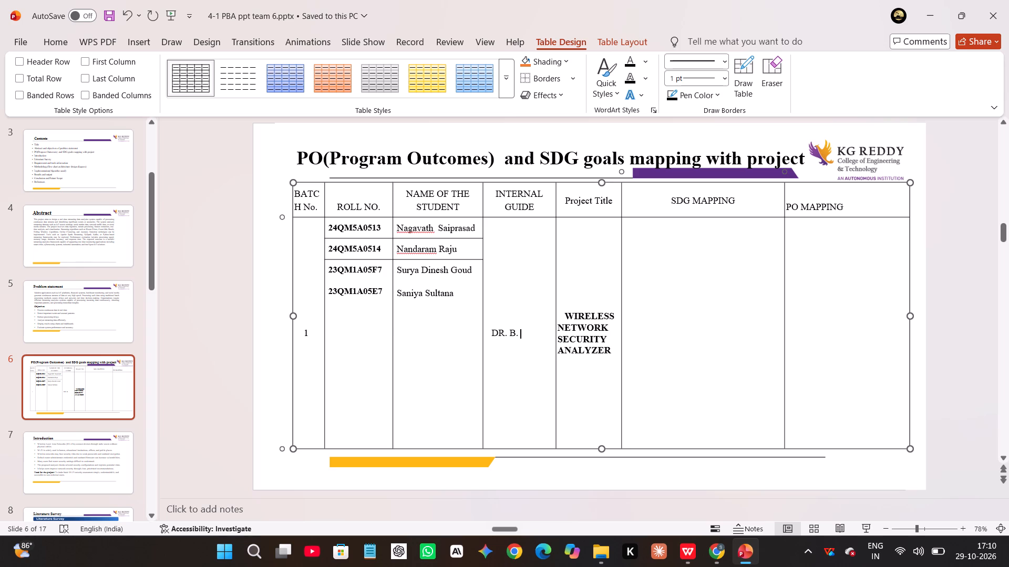
left_click_drag(621, 327, 625, 321)
left_click_drag(625, 321, 626, 321)
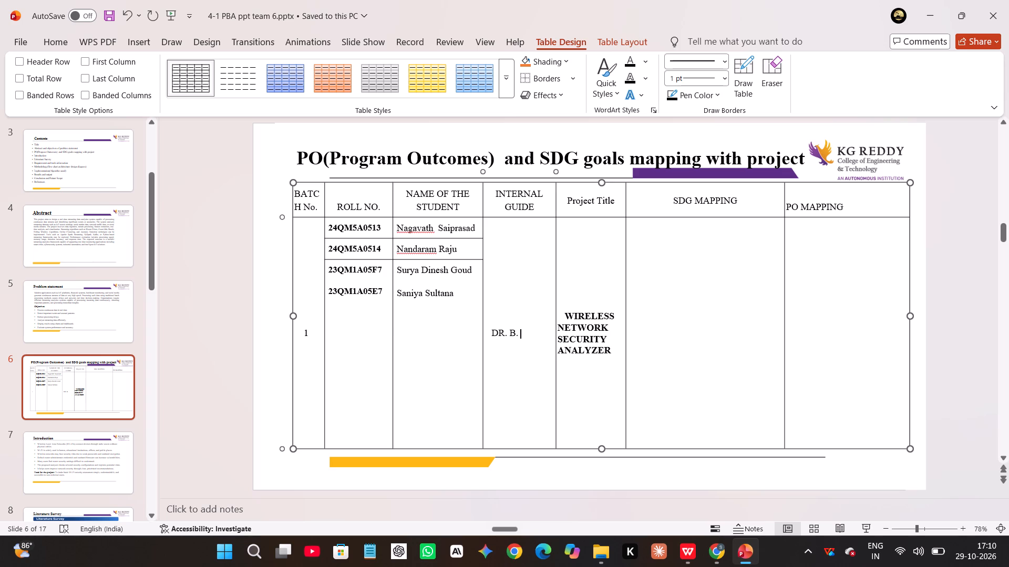
Complete the new internal guide's name across two lines, indenting the second line with 13 spaces.
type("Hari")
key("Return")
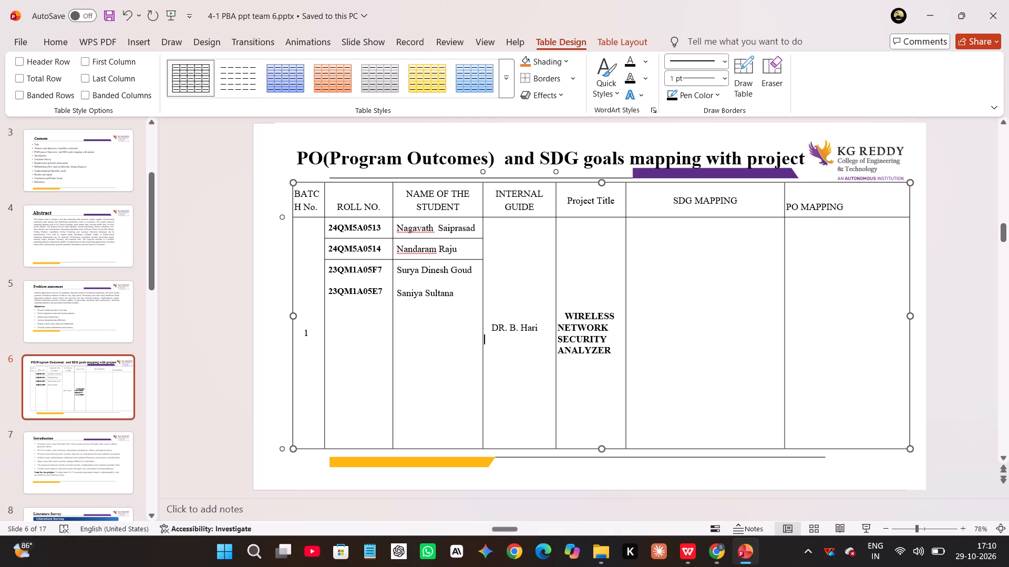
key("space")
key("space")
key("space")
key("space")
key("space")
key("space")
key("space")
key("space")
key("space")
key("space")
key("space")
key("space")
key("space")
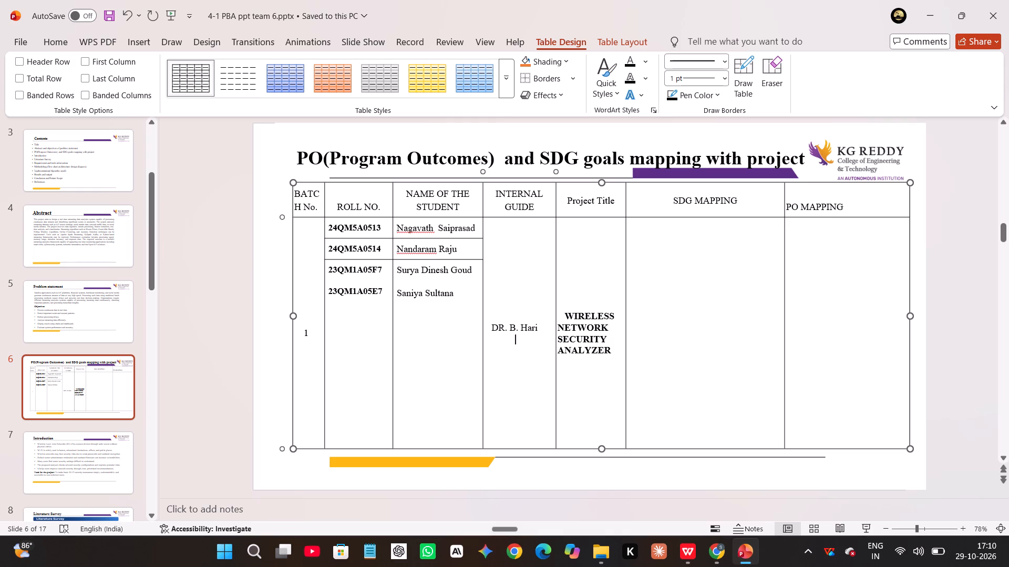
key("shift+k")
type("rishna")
Indent the second line of the INTERNAL GUIDE entry by two more spaces.
left_click(516, 345)
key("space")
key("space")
left_click(423, 253)
Delete the old title WIRELESS NETWORK SECURITY ANALYZER and its leading spaces from the Project Title cell.
left_click(564, 313)
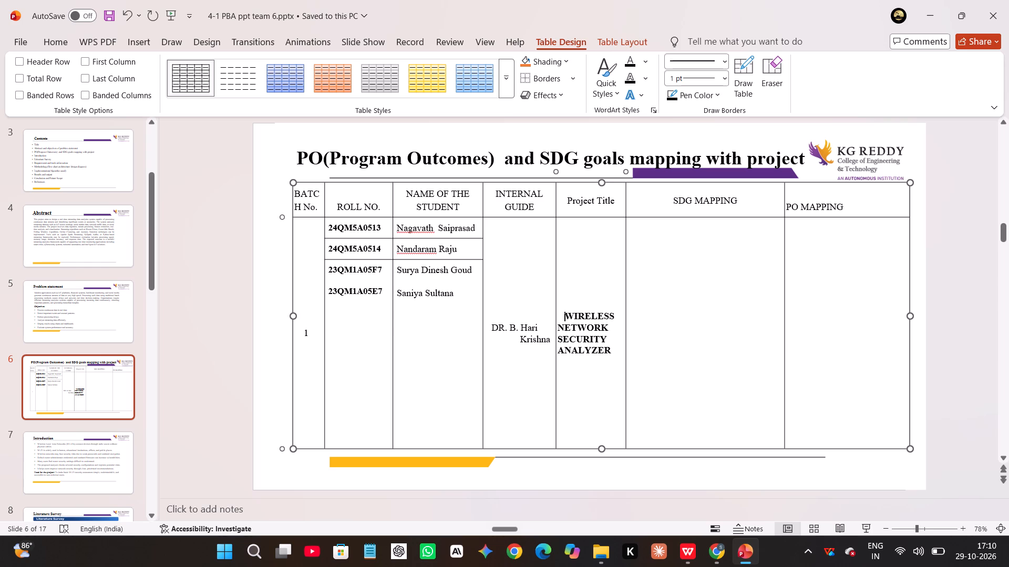
left_click_drag(566, 314, 615, 362)
key("BackSpace")
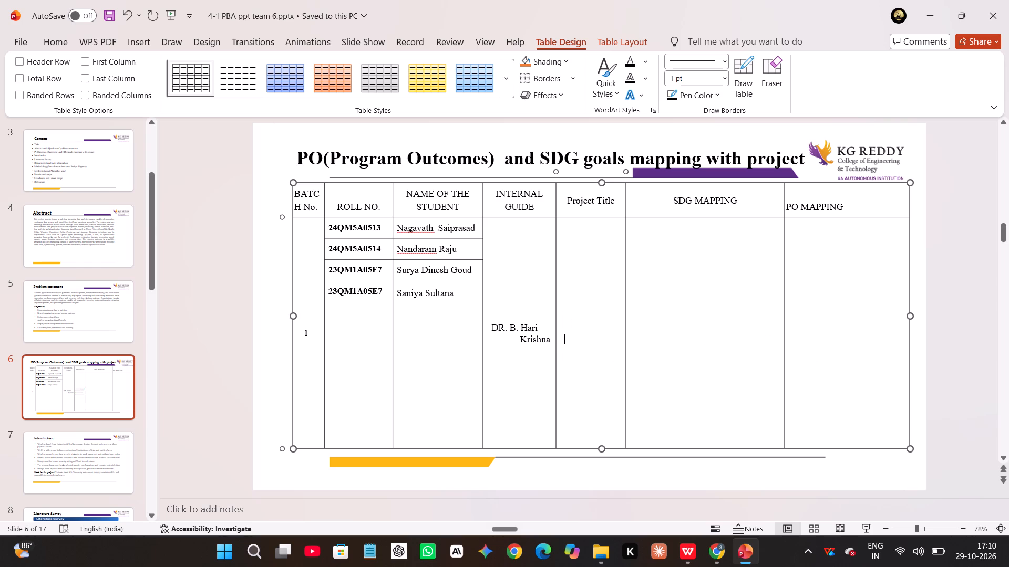
key("BackSpace")
key("BackSpace")
key("BackSpace")
key("BackSpace")
key("BackSpace")
key("BackSpace")
key("BackSpace")
key("BackSpace")
key("BackSpace")
key("BackSpace")
key("BackSpace")
key("BackSpace")
key("BackSpace")
key("BackSpace")
key("BackSpace")
key("BackSpace")
key("BackSpace")
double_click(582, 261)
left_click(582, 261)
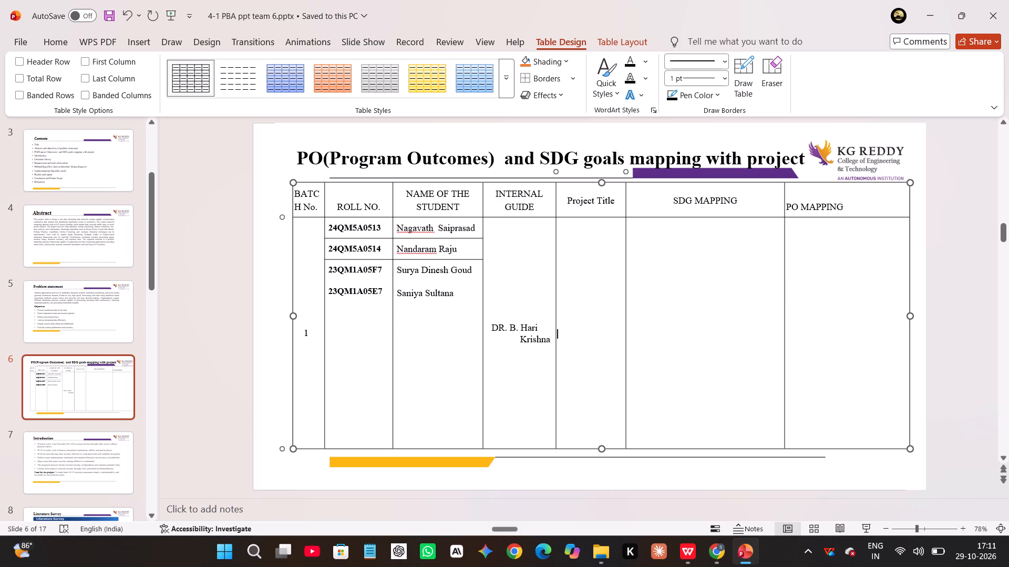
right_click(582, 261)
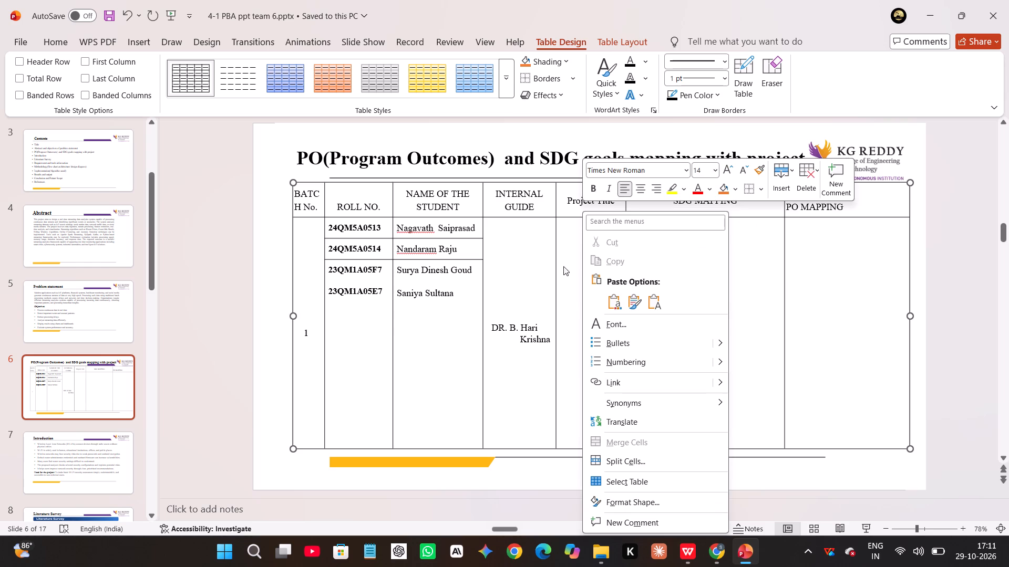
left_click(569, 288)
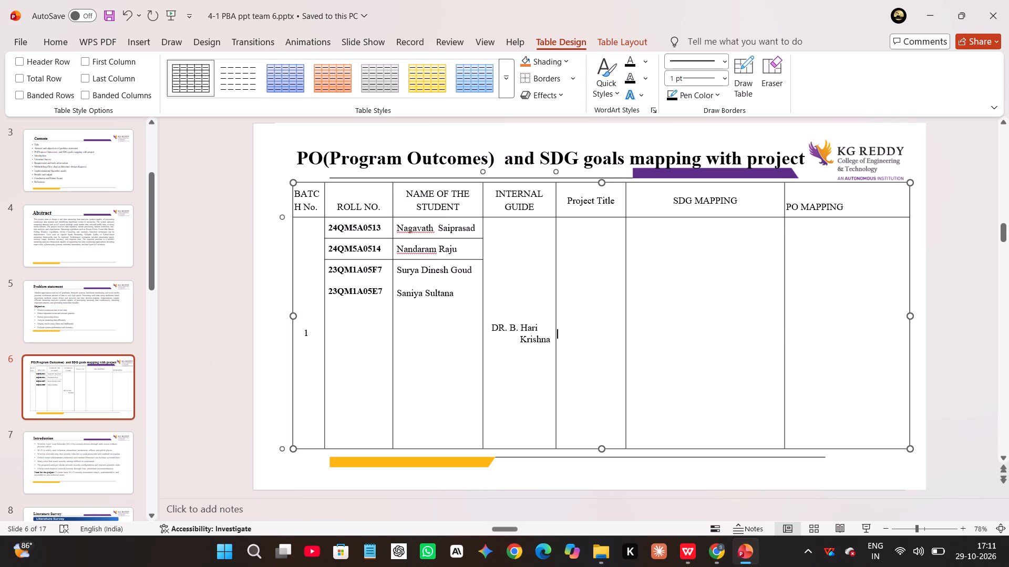
Reset the indent of the first line of the INTERNAL GUIDE entry, replacing its leading spaces with four spaces.
left_click(496, 307)
key("BackSpace")
key("BackSpace")
key("BackSpace")
key("BackSpace")
key("BackSpace")
key("BackSpace")
key("BackSpace")
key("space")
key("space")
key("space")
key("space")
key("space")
key("BackSpace")
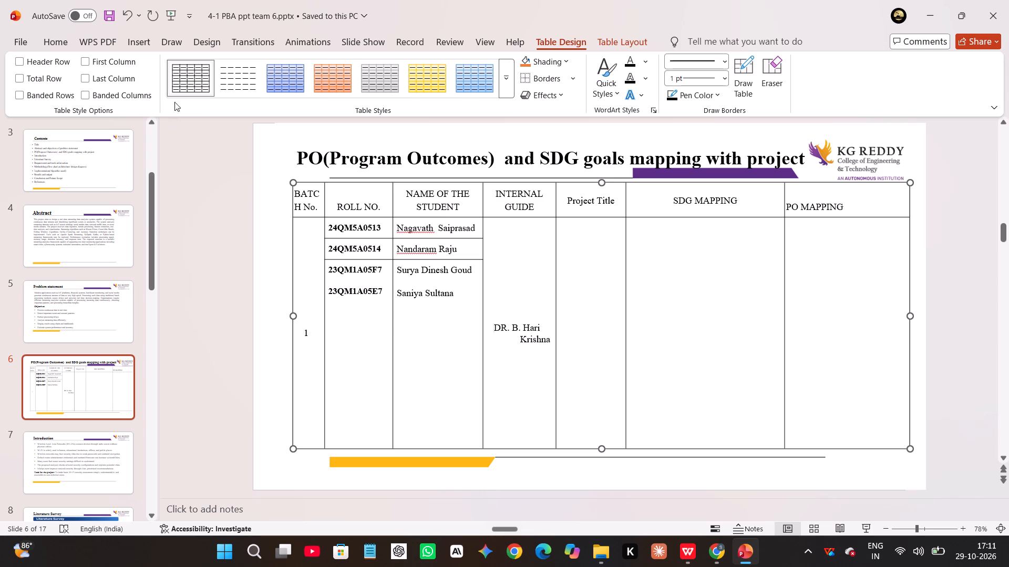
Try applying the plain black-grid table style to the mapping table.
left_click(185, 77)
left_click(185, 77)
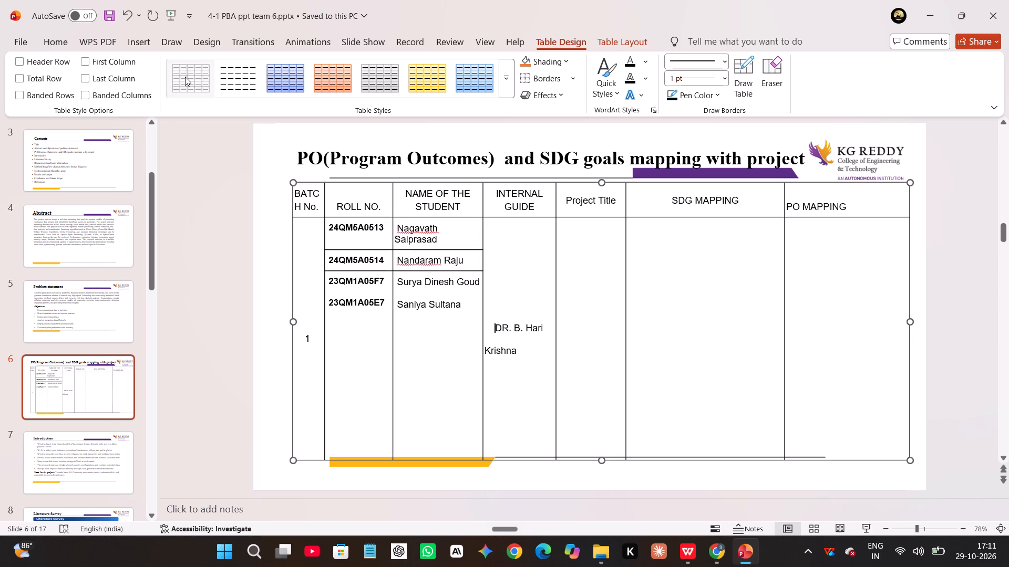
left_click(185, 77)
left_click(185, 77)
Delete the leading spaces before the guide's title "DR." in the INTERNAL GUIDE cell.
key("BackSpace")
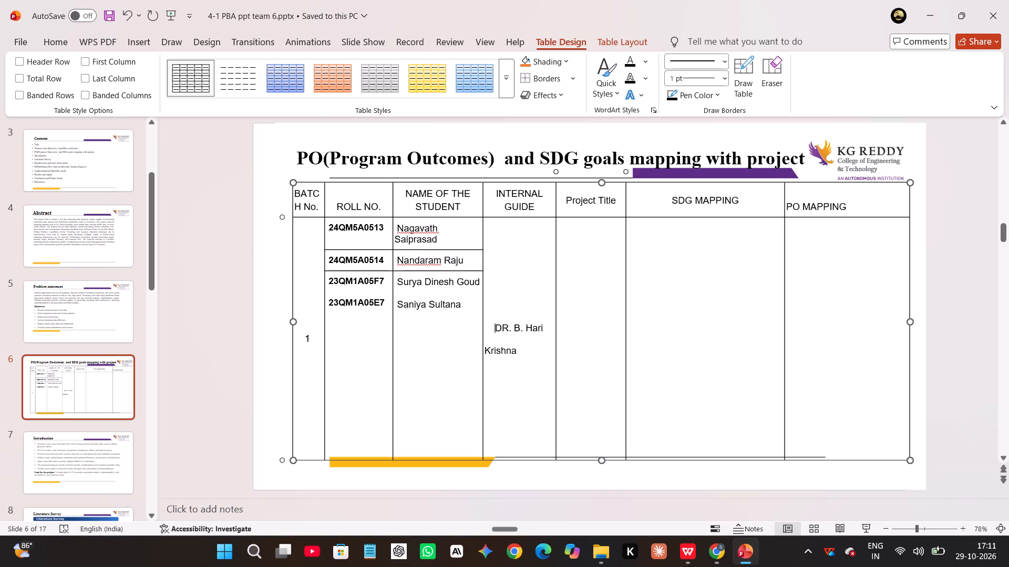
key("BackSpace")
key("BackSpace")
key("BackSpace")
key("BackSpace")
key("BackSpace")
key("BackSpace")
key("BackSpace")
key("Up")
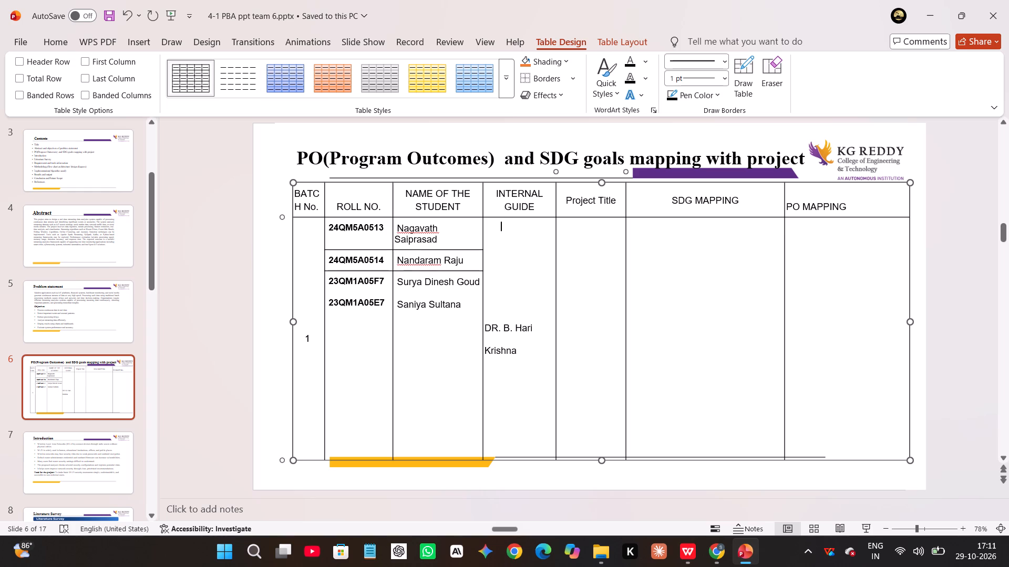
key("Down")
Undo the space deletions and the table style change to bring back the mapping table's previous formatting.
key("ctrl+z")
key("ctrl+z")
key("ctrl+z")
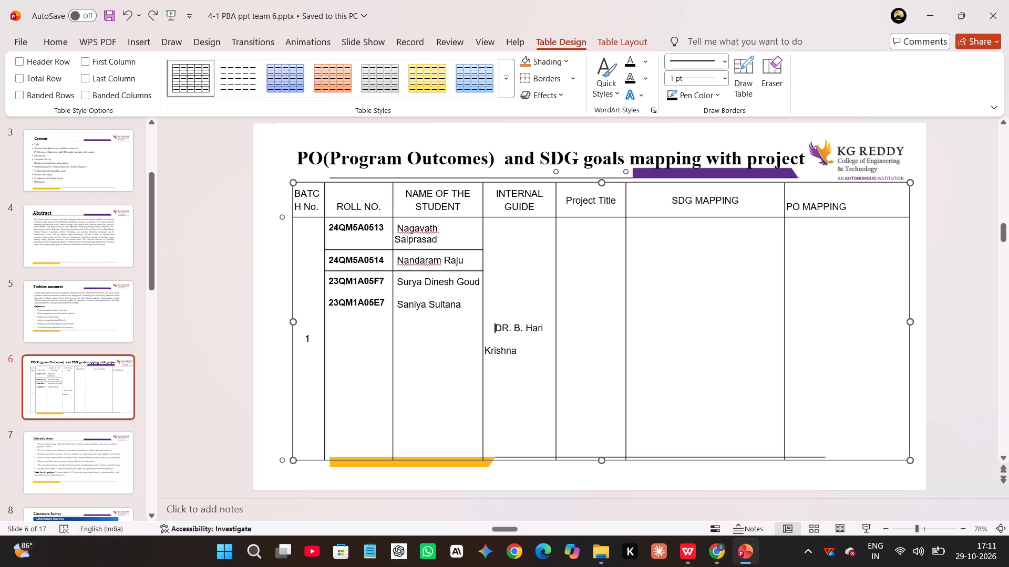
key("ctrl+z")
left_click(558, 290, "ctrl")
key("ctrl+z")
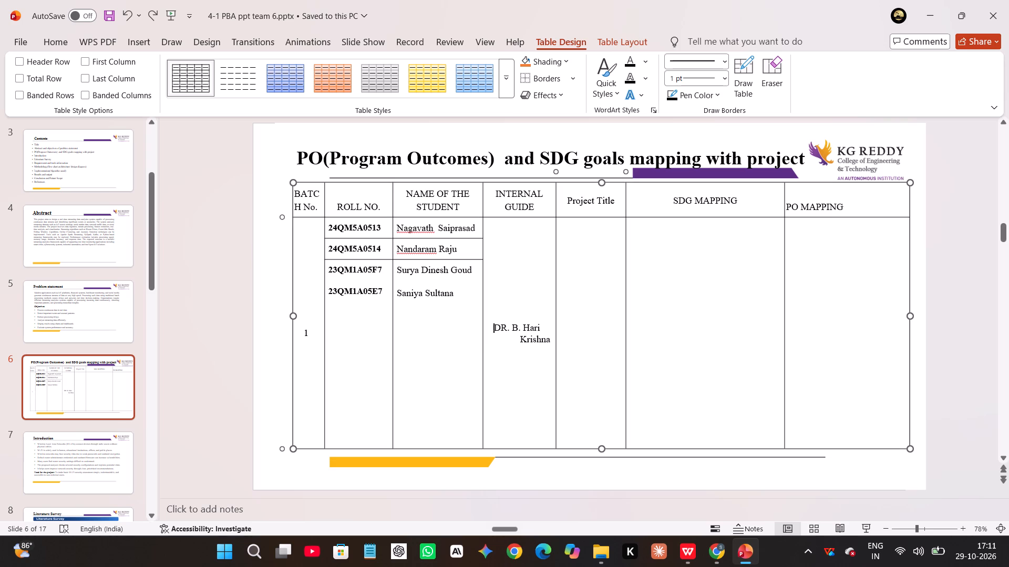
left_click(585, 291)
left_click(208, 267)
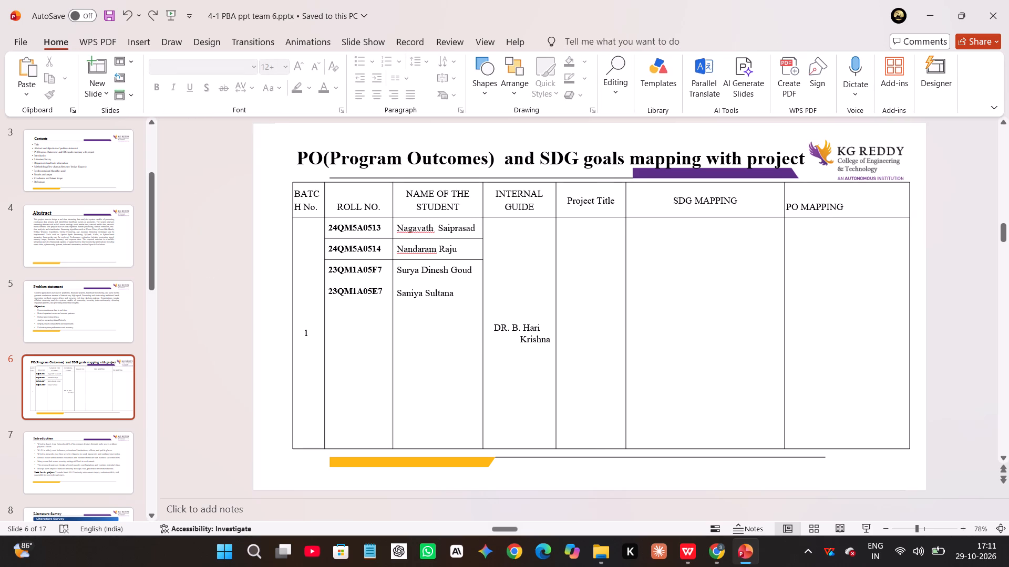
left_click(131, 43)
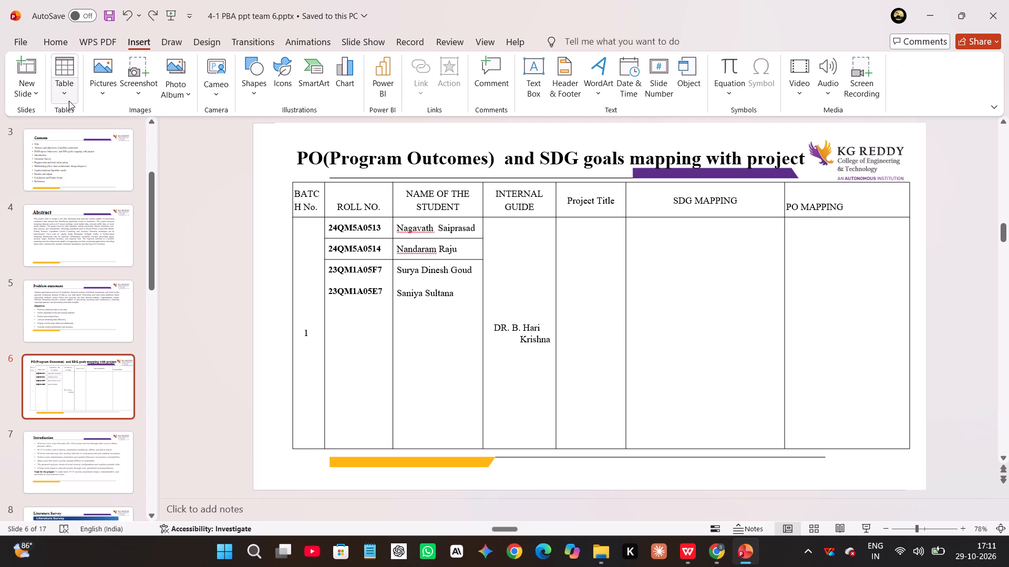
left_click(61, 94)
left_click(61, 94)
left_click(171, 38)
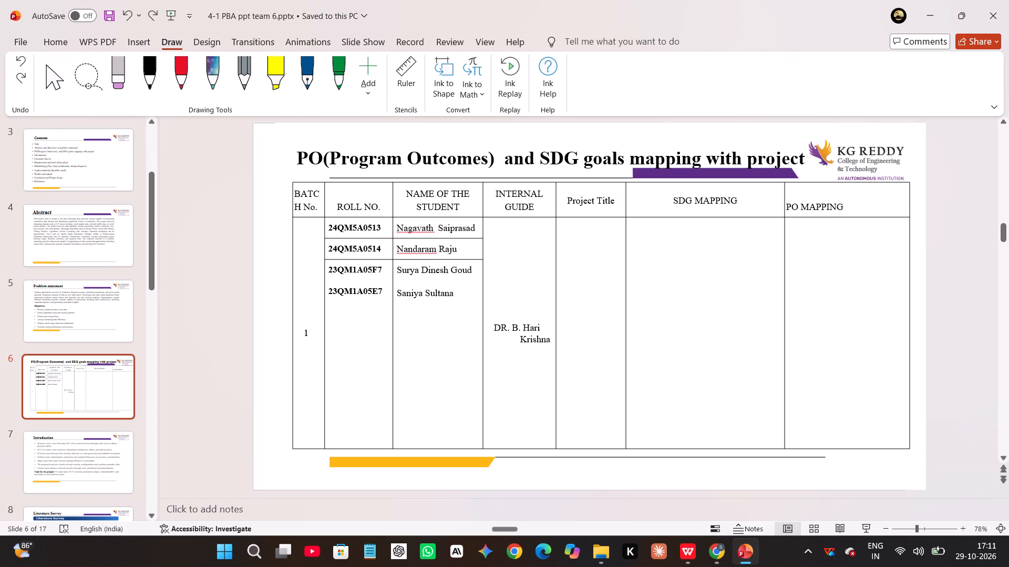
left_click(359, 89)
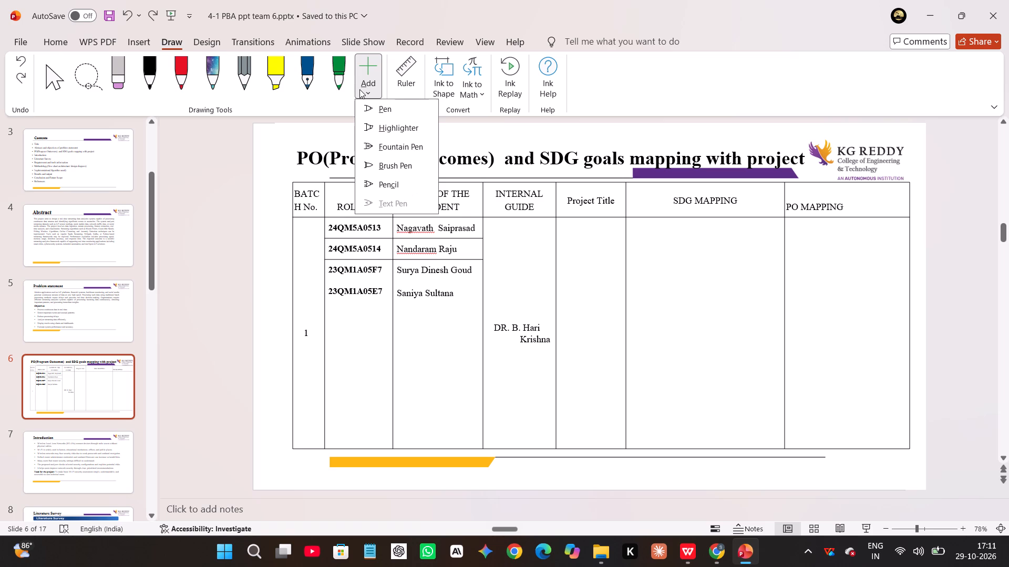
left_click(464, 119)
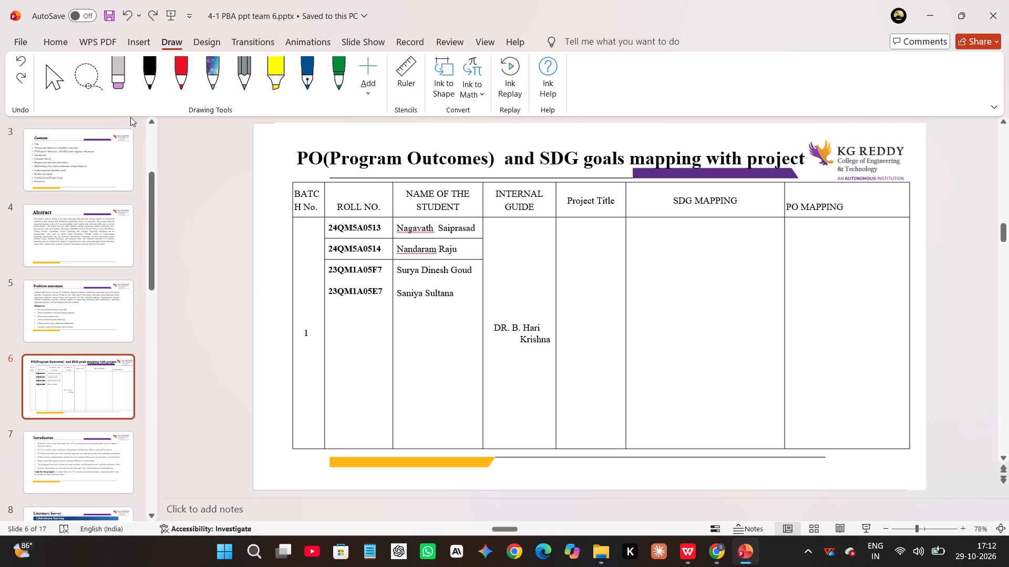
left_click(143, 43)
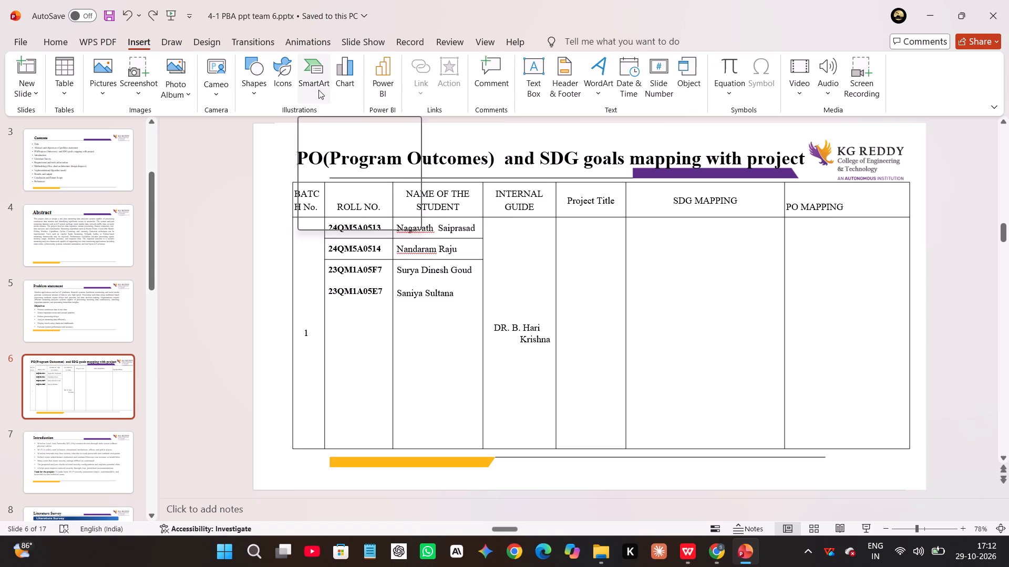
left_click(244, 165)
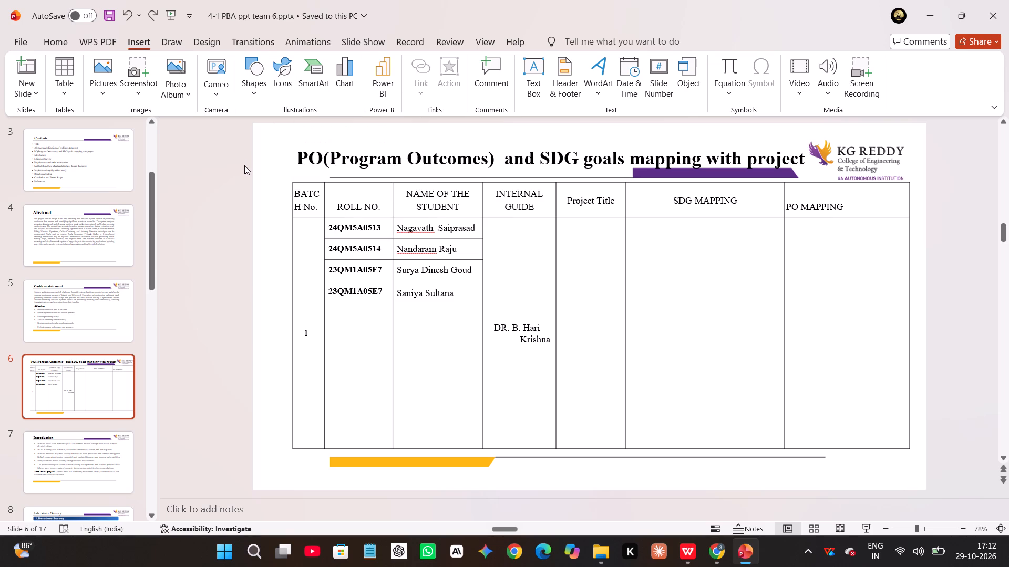
Remove two leading spaces before "DR." on the first line of the guide's name in the INTERNAL GUIDE cell.
left_click(318, 195)
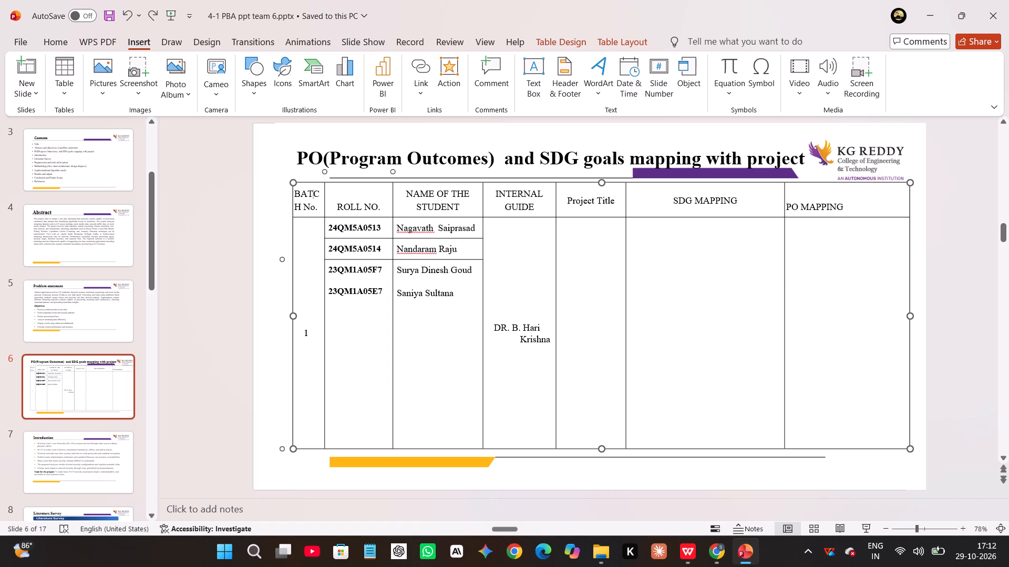
left_click(495, 323)
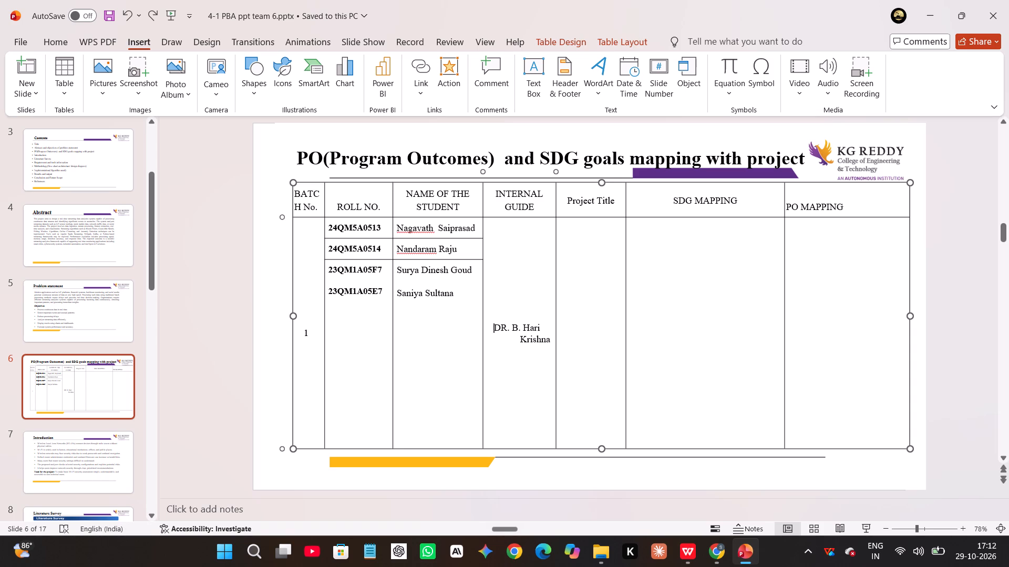
left_click(495, 323)
key("Up")
key("Down")
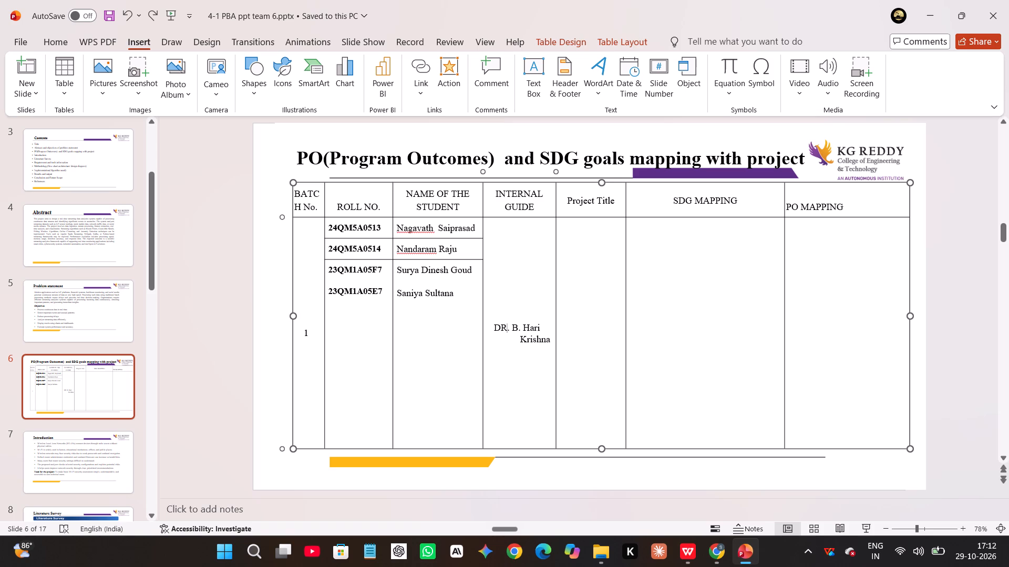
key("Left")
key("Left")
key("Left")
key("BackSpace")
key("BackSpace")
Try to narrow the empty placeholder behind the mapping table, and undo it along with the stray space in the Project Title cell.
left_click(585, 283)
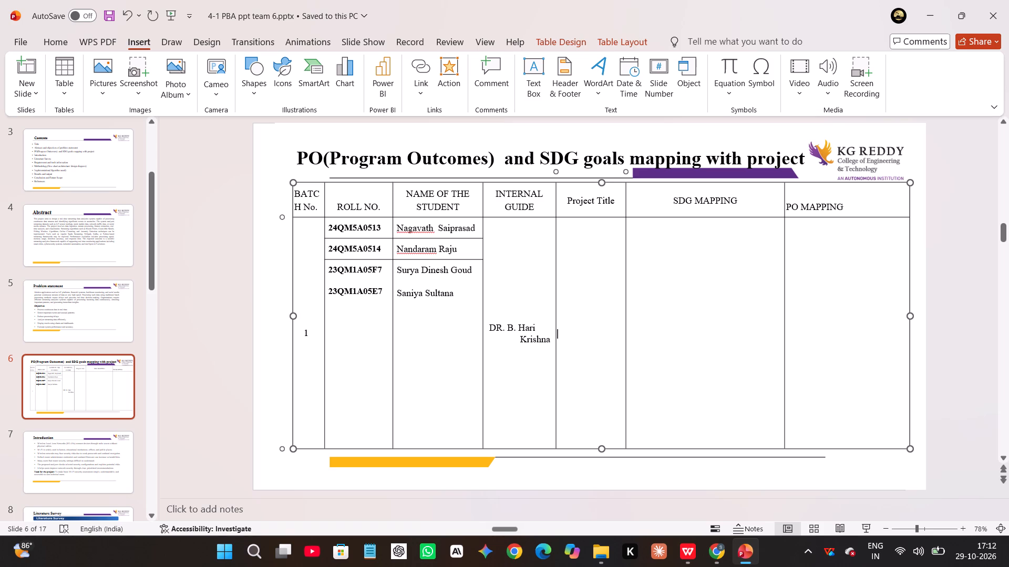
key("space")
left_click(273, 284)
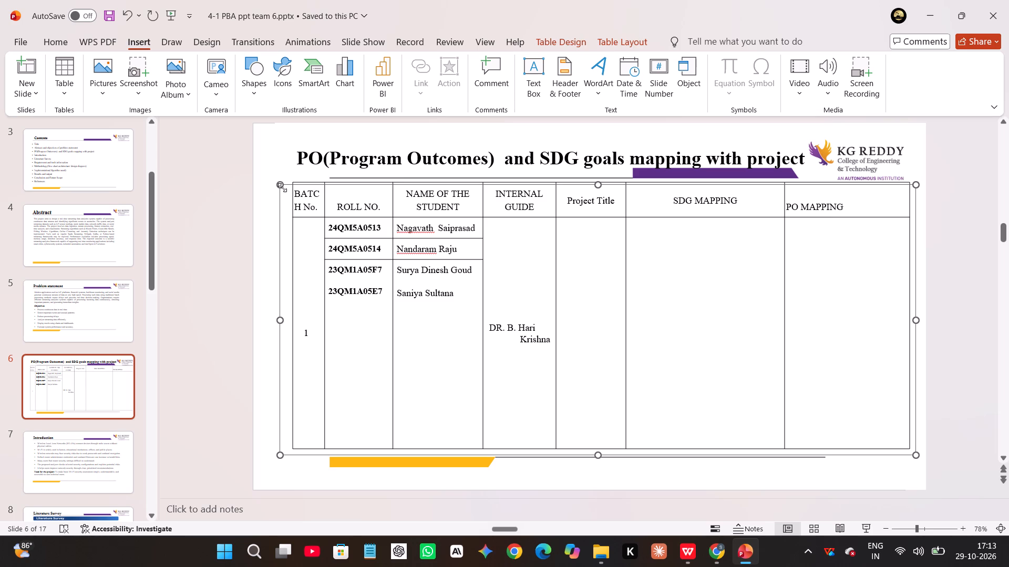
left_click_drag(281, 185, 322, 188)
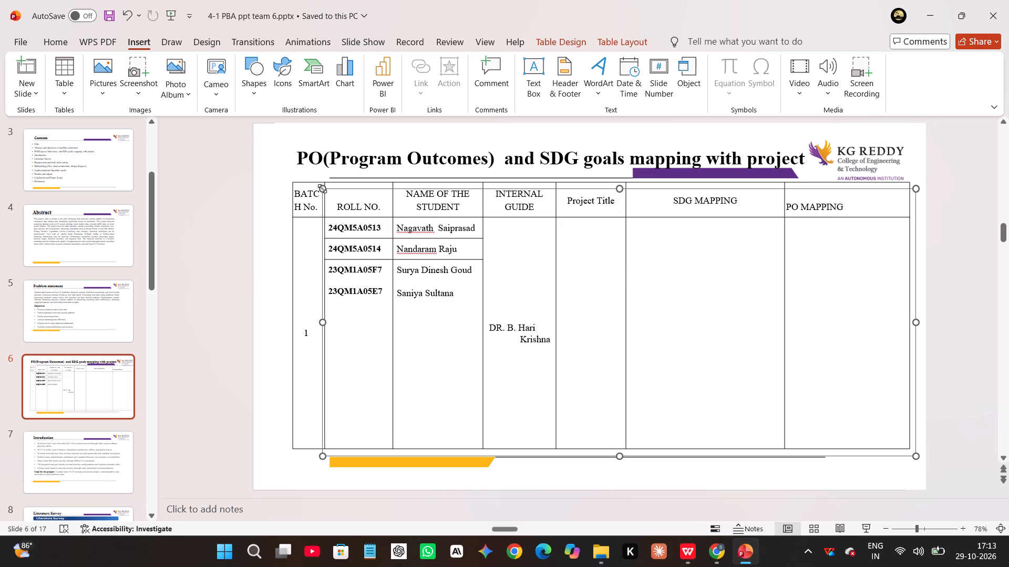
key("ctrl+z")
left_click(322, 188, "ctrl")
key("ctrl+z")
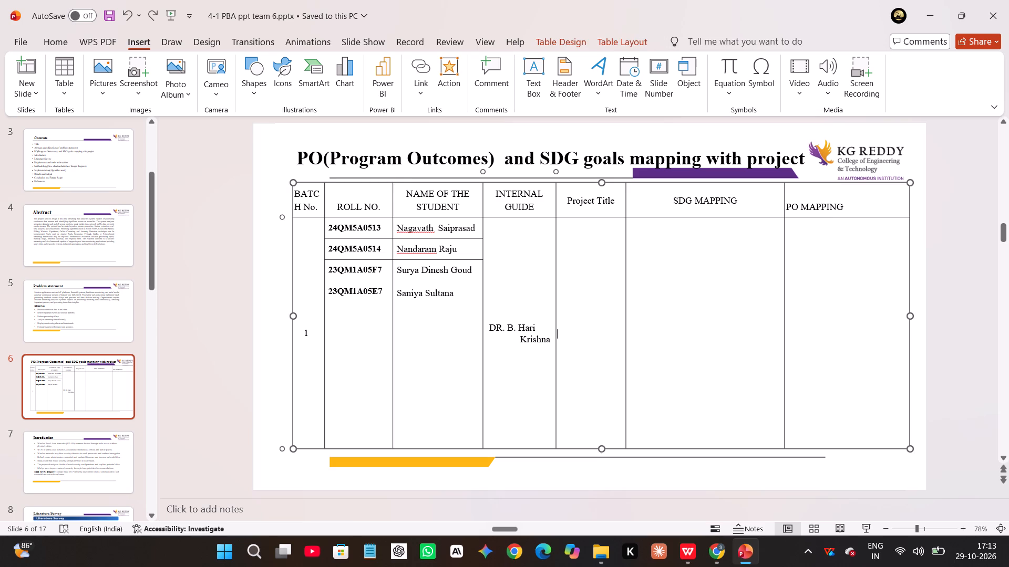
Move the mapping table on slide 6 slightly to the left and down, away from the slide title.
left_click(296, 195)
left_click_drag(296, 195, 316, 204)
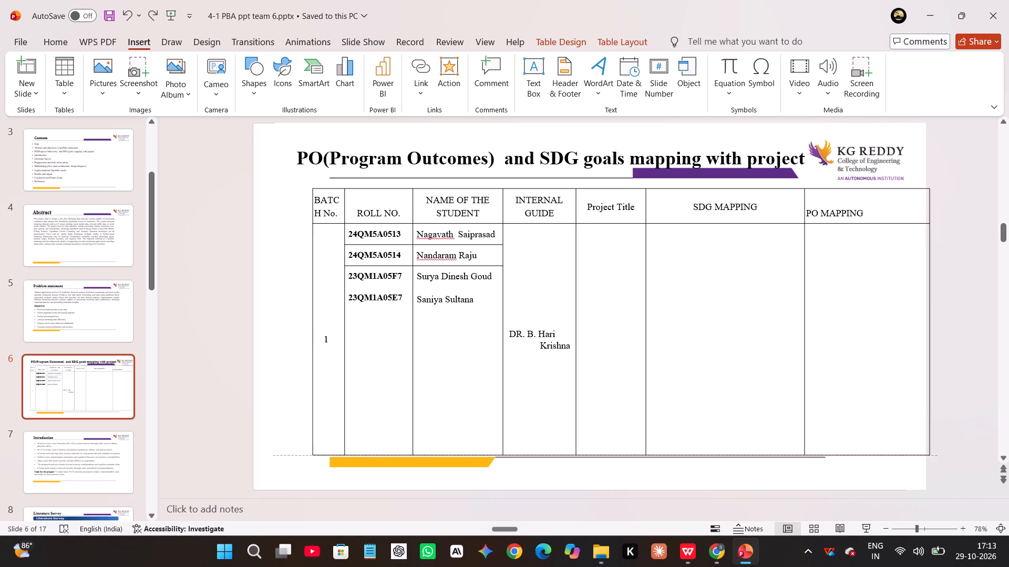
left_click_drag(316, 204, 283, 201)
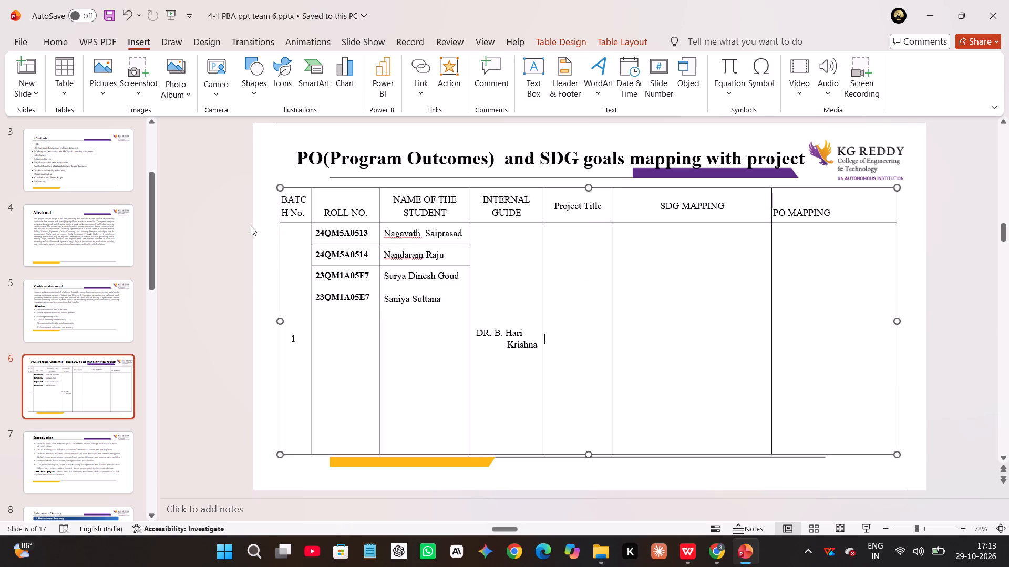
left_click(251, 226)
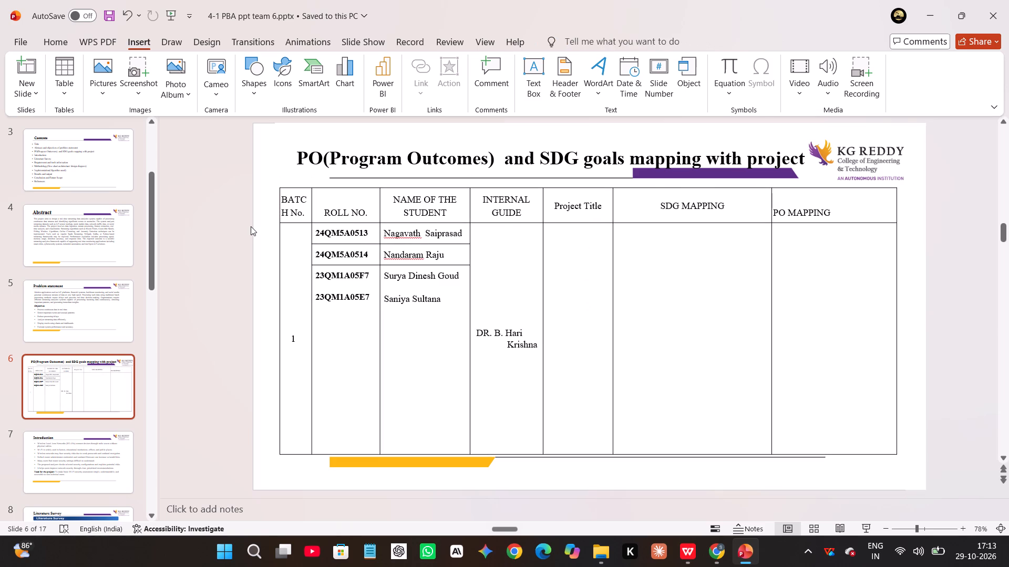
Copy "Streaming Data Analytics System for Real-Time Event Detection" from slide 2 into the Project Title cell of slide 6's mapping table.
key("Up")
key("Up")
key("Up")
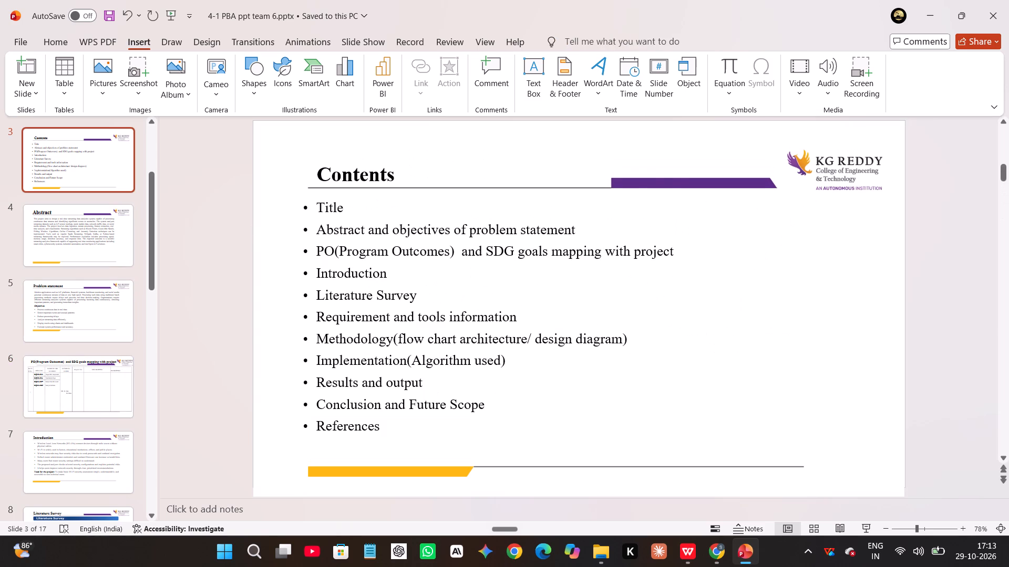
key("Up")
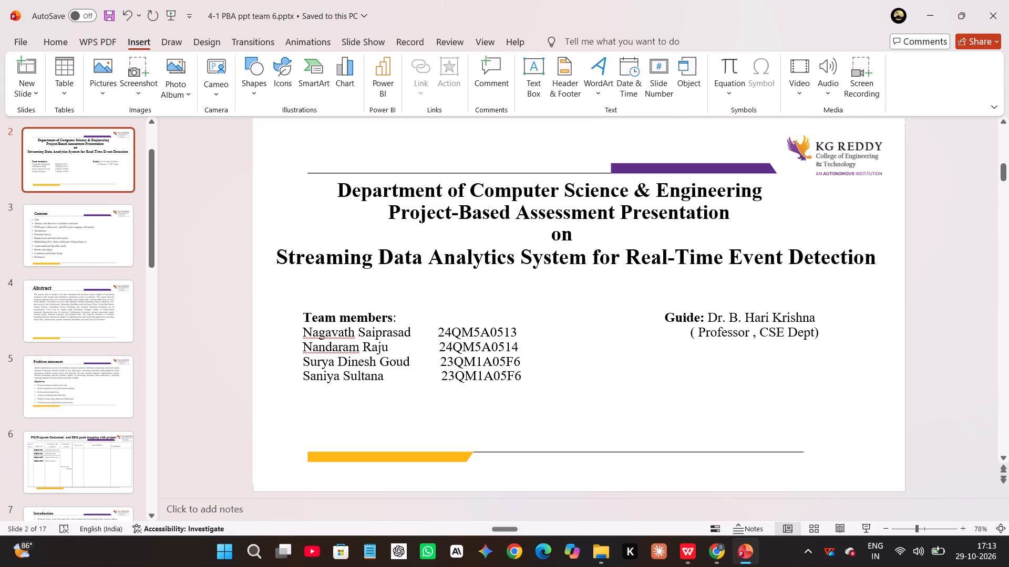
left_click_drag(276, 258, 801, 287)
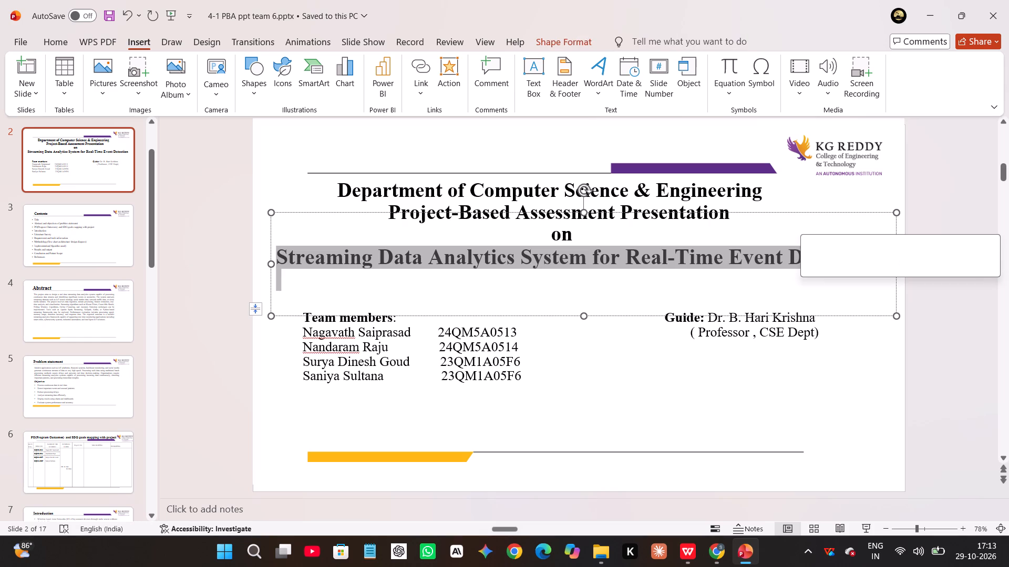
key("ctrl+c")
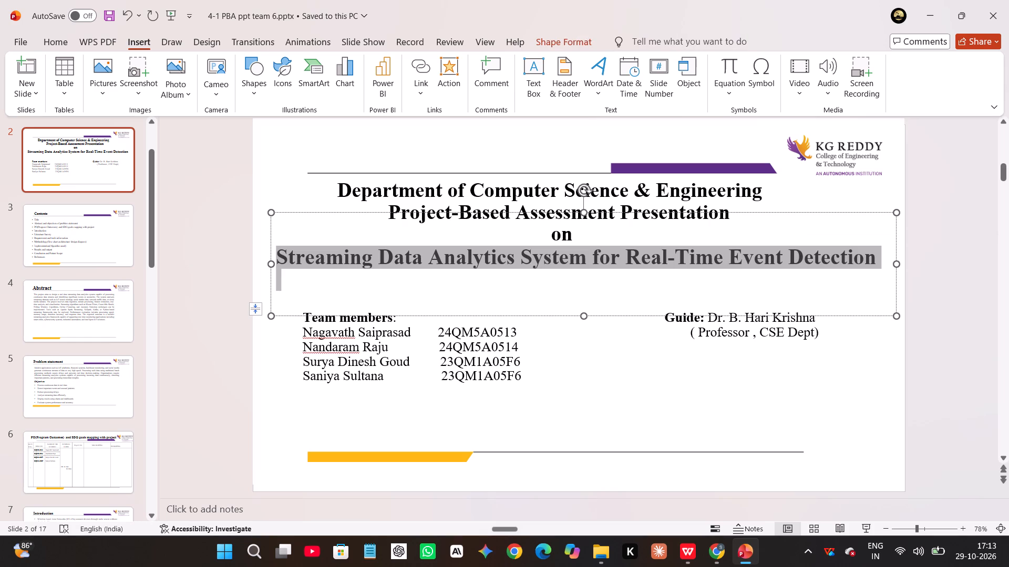
left_click(931, 406)
key("Down")
key("Down")
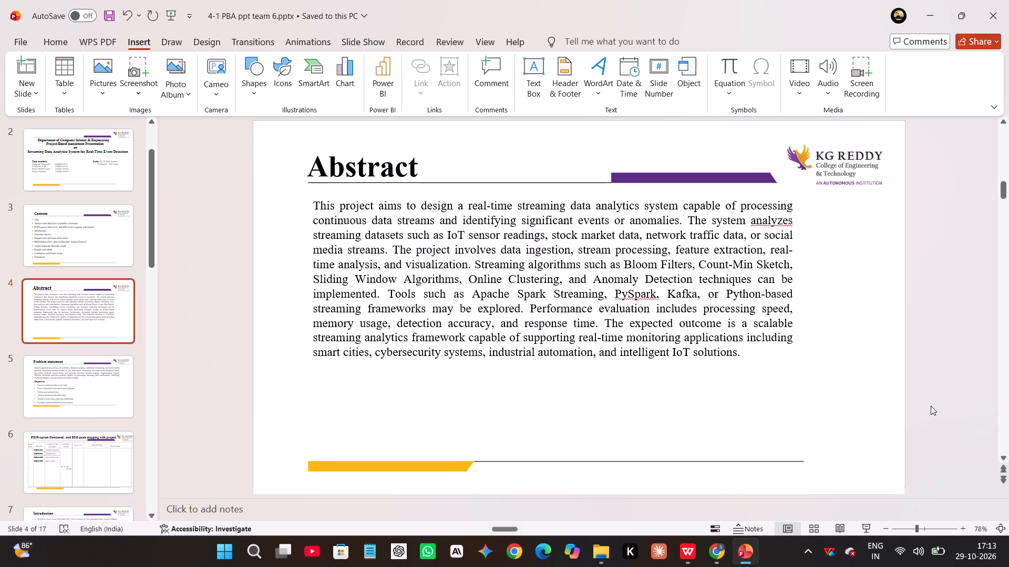
key("Down")
key("Down")
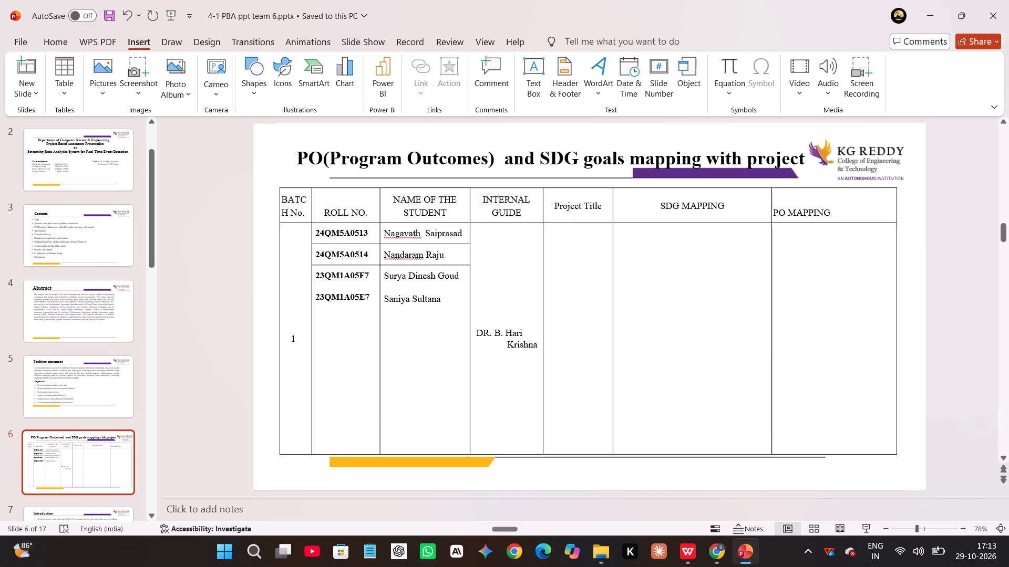
left_click(583, 290)
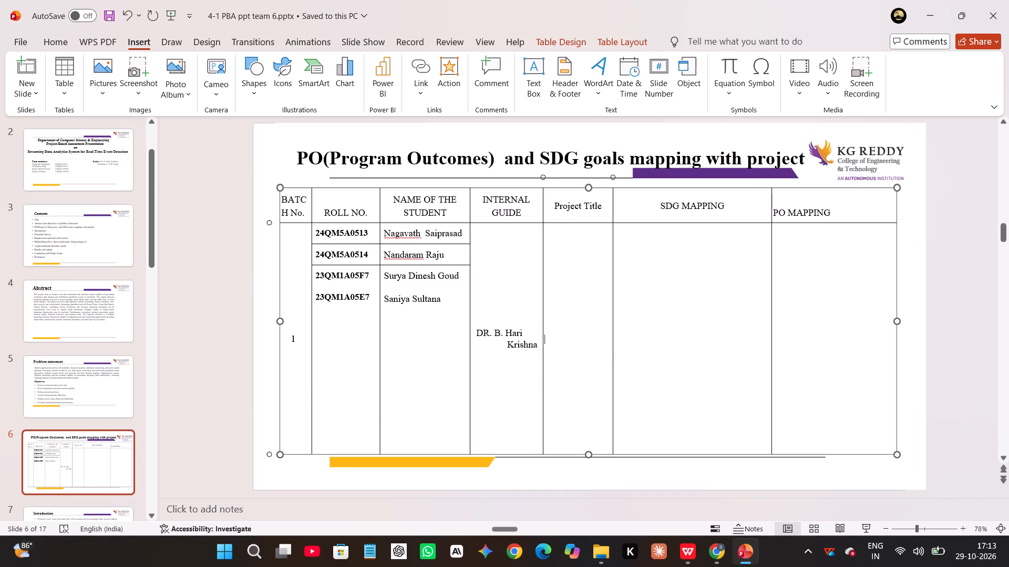
key("ctrl+v")
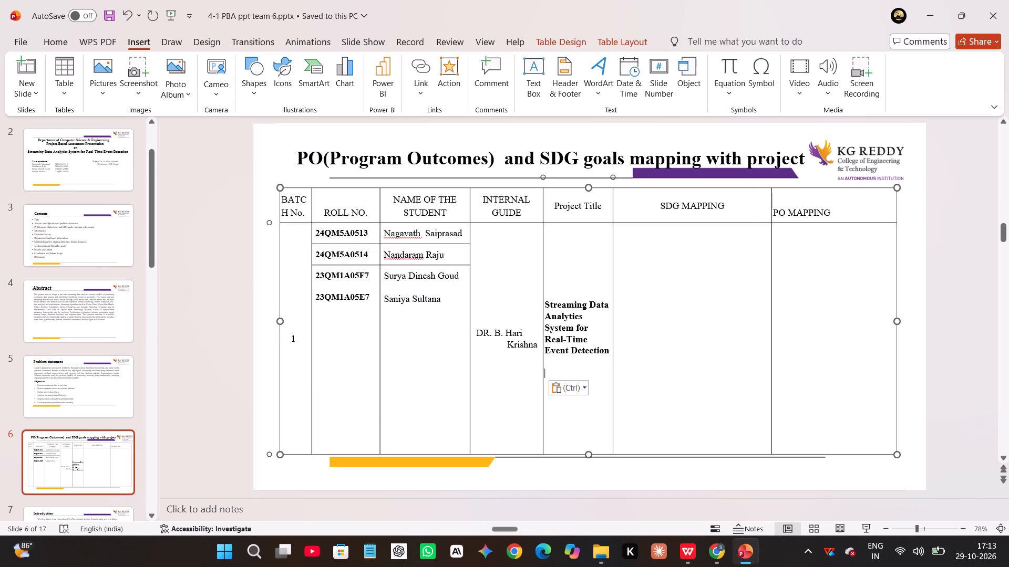
Remove the bold formatting from the project title text in the Project Title cell.
left_click_drag(547, 303, 600, 345)
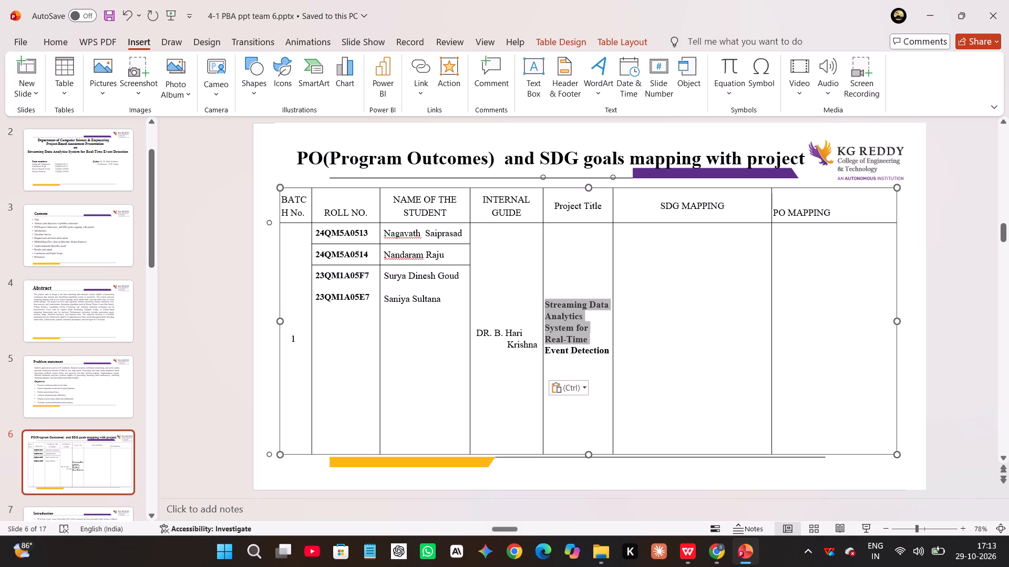
left_click_drag(600, 345, 608, 349)
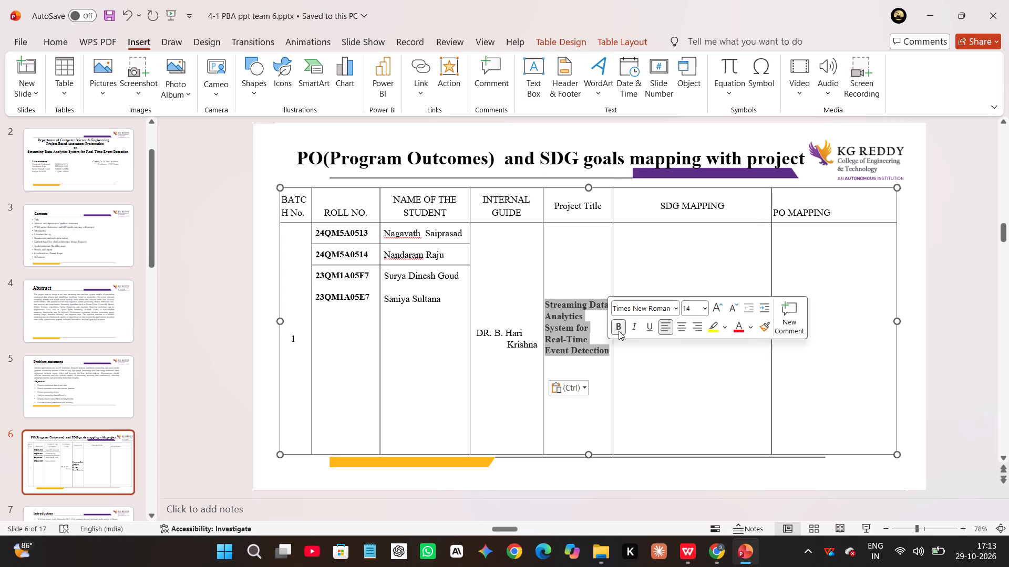
left_click(619, 328)
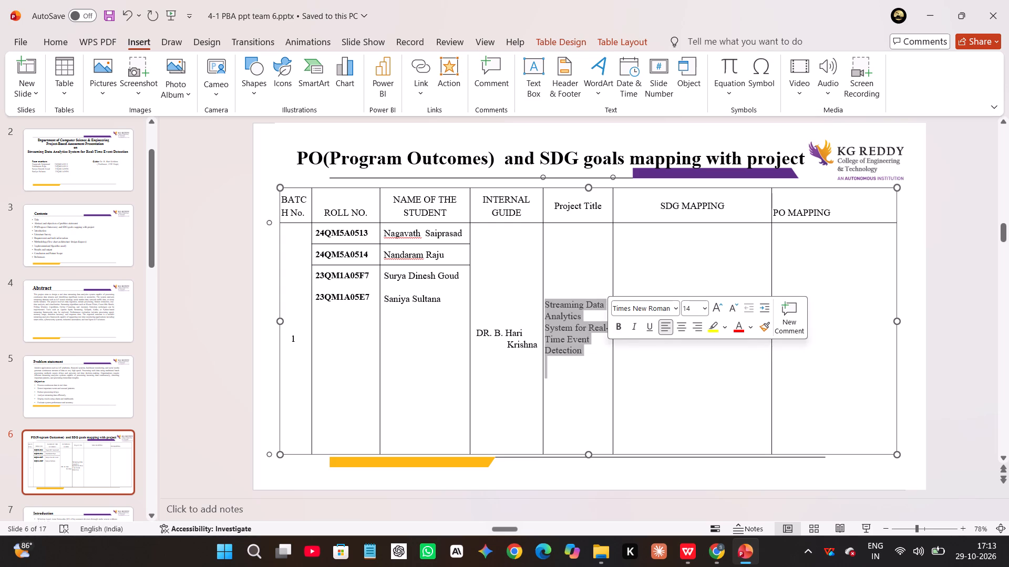
left_click(584, 346)
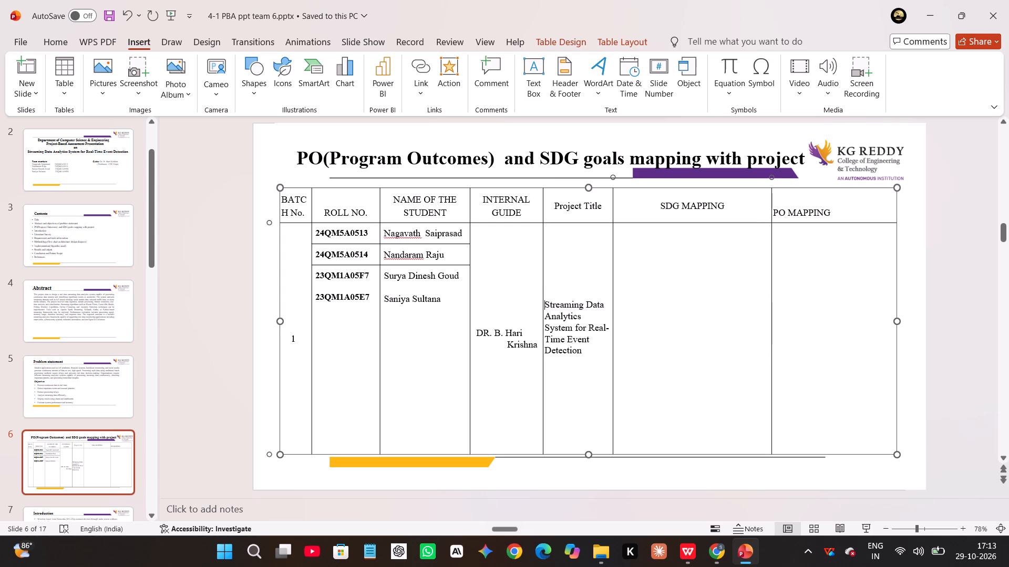
left_click(704, 264)
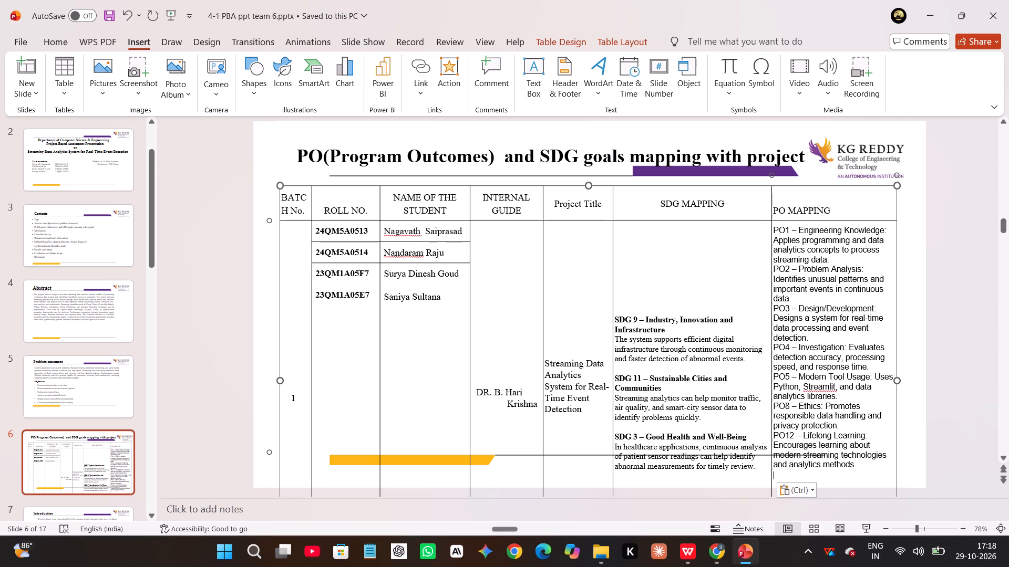
Delete the PO12 – Lifelong Learning point from the PO MAPPING cell on slide 6.
left_click_drag(858, 468, 787, 437)
key("BackSpace")
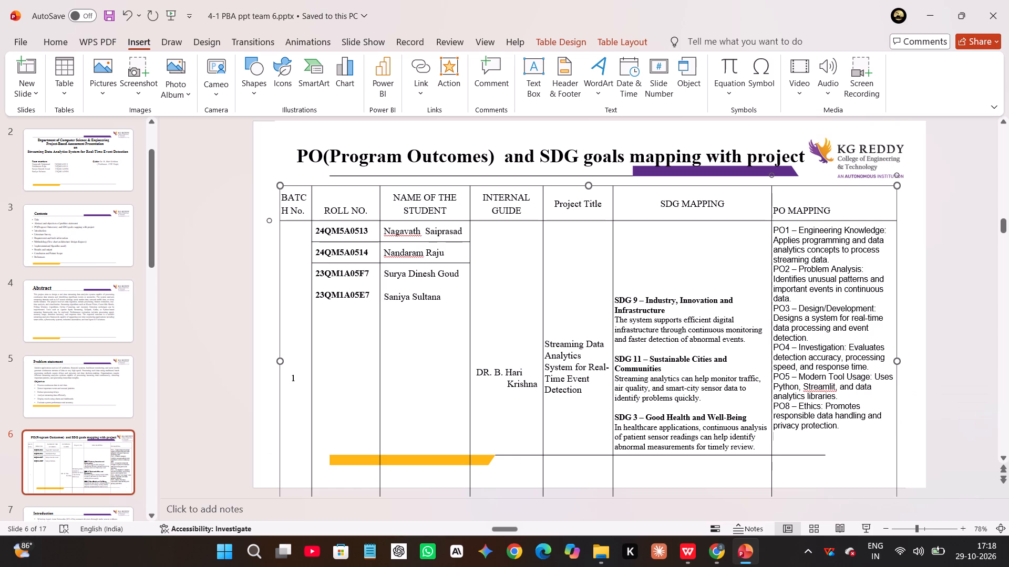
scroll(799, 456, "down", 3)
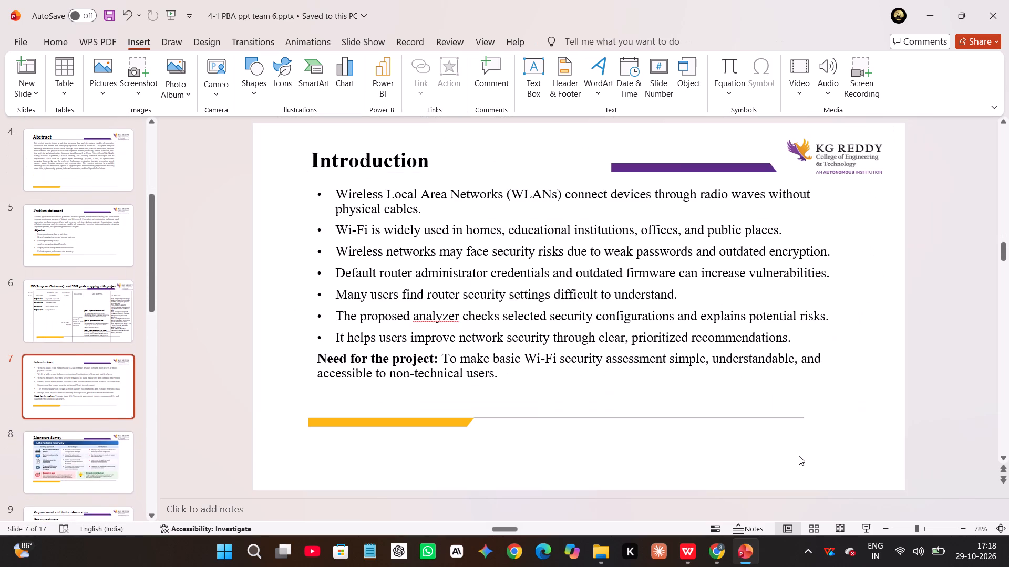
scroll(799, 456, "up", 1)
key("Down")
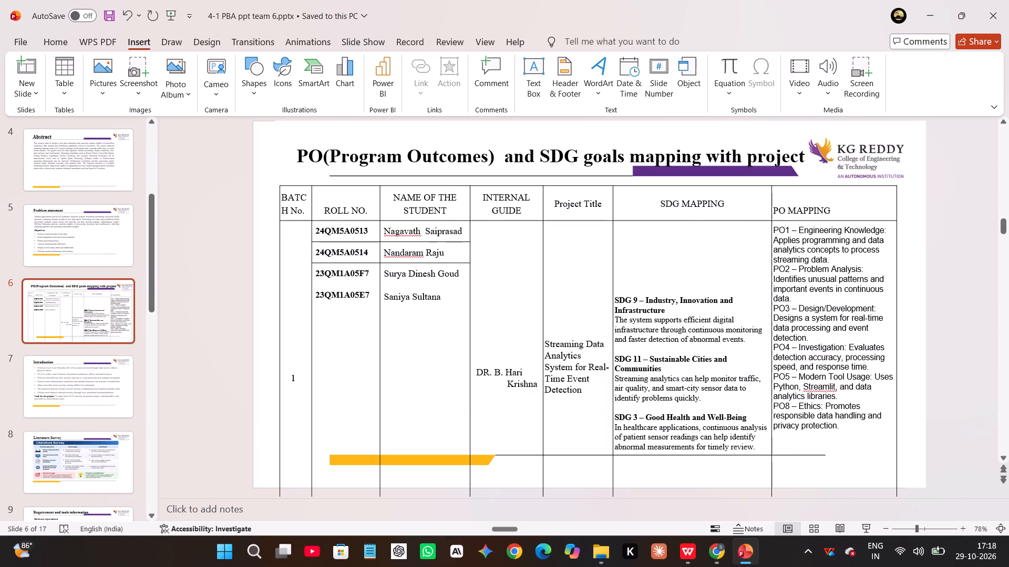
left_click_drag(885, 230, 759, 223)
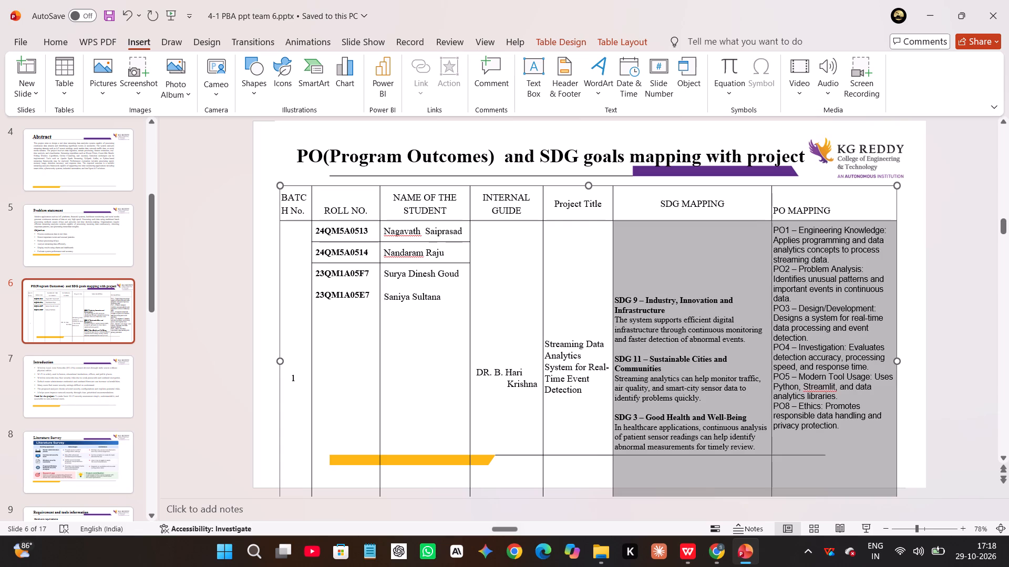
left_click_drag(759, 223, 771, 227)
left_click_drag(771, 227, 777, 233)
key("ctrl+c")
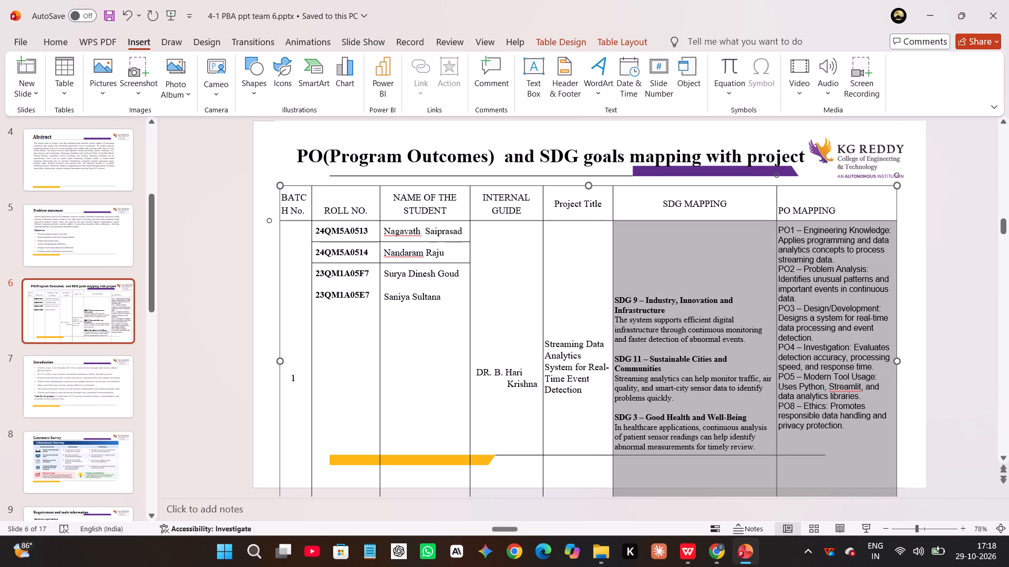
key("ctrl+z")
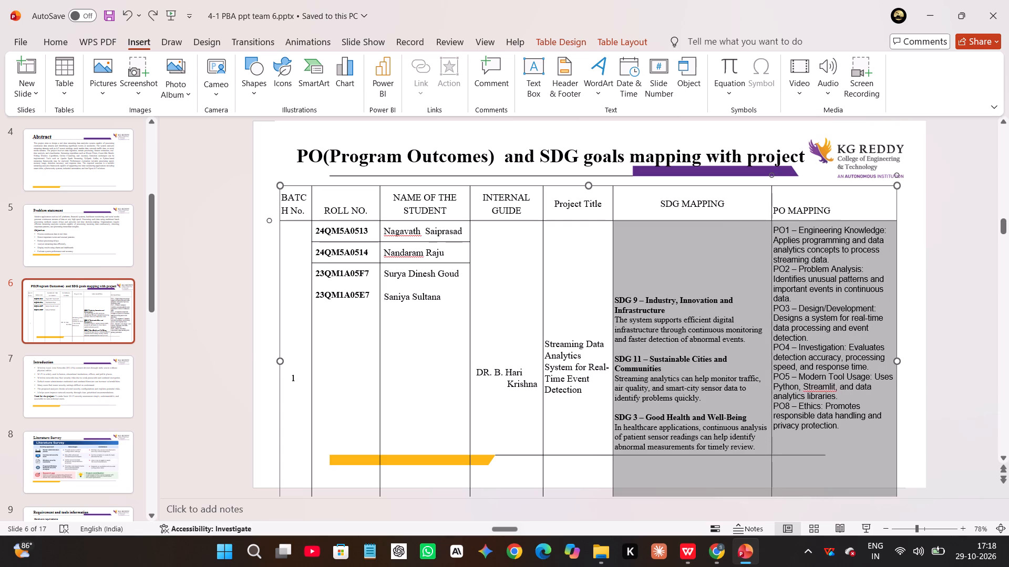
Make the "PO1 – Engineering Knowledge:" and "PO2 – Problem Analysis:" headings bold in the PO MAPPING cell.
left_click(883, 234)
left_click(883, 234)
left_click_drag(883, 234, 807, 224)
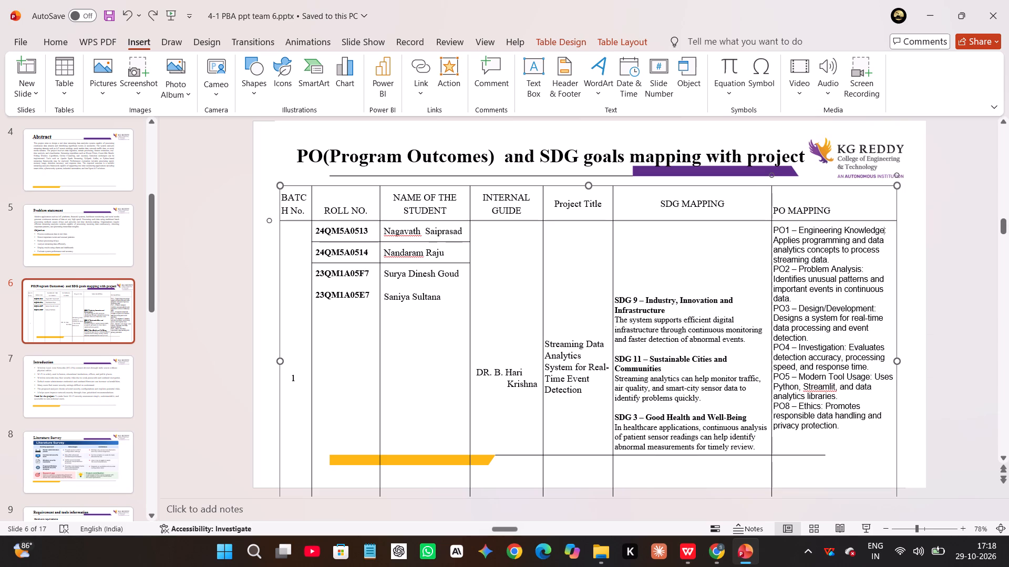
left_click_drag(776, 229, 902, 227)
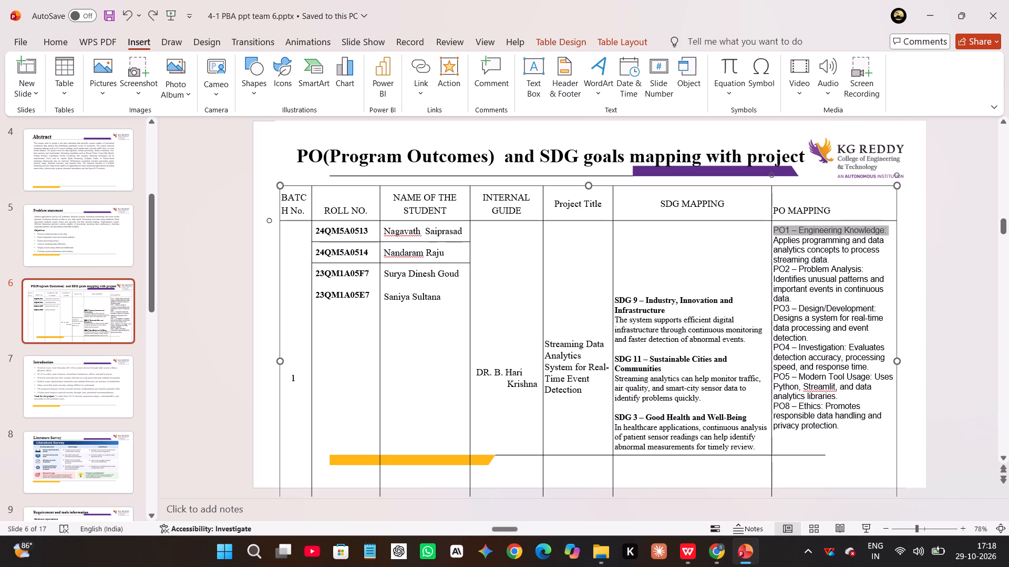
left_click_drag(902, 227, 902, 227)
left_click(818, 207)
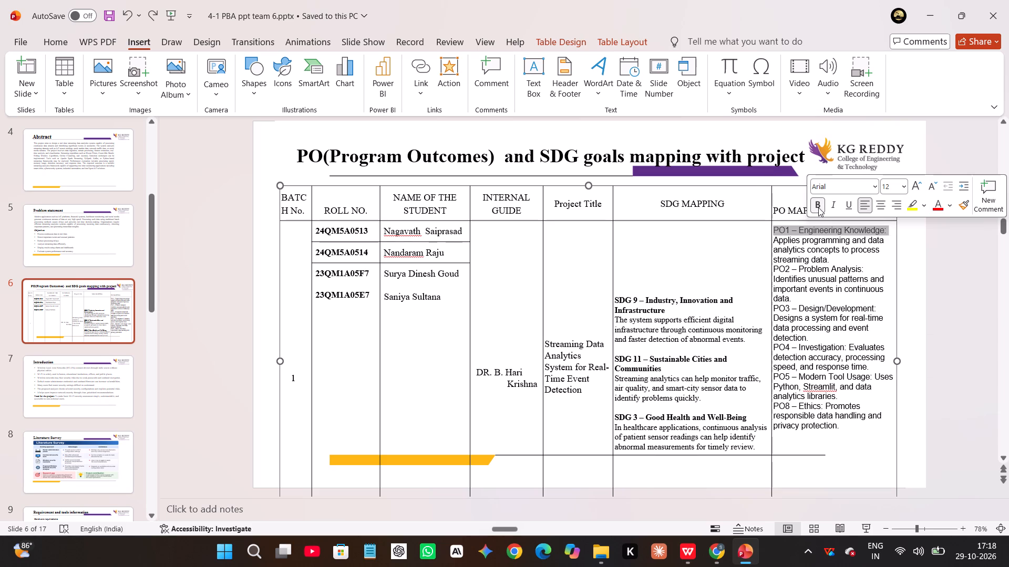
left_click_drag(866, 266, 780, 264)
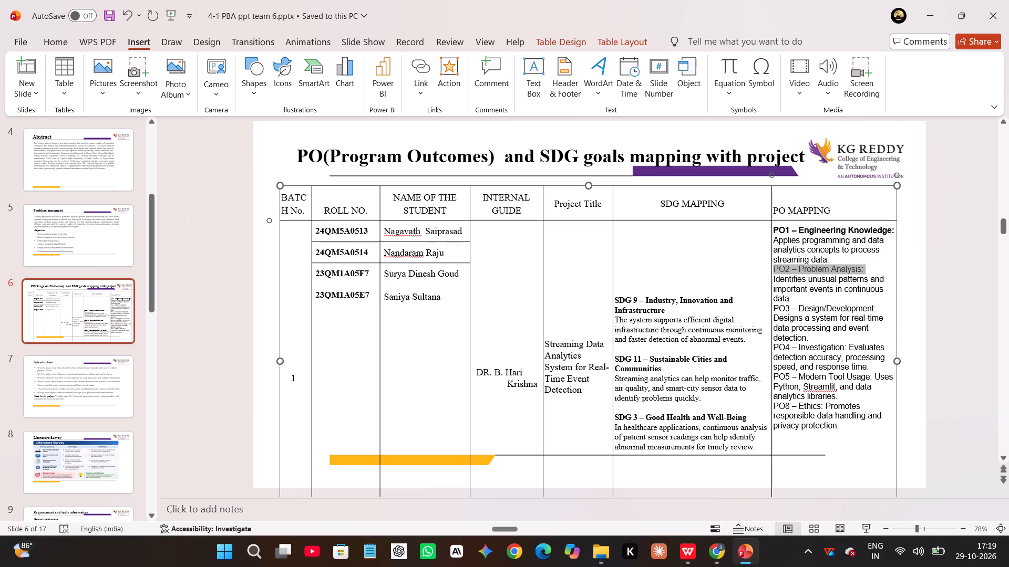
left_click_drag(780, 264, 775, 270)
left_click(787, 254)
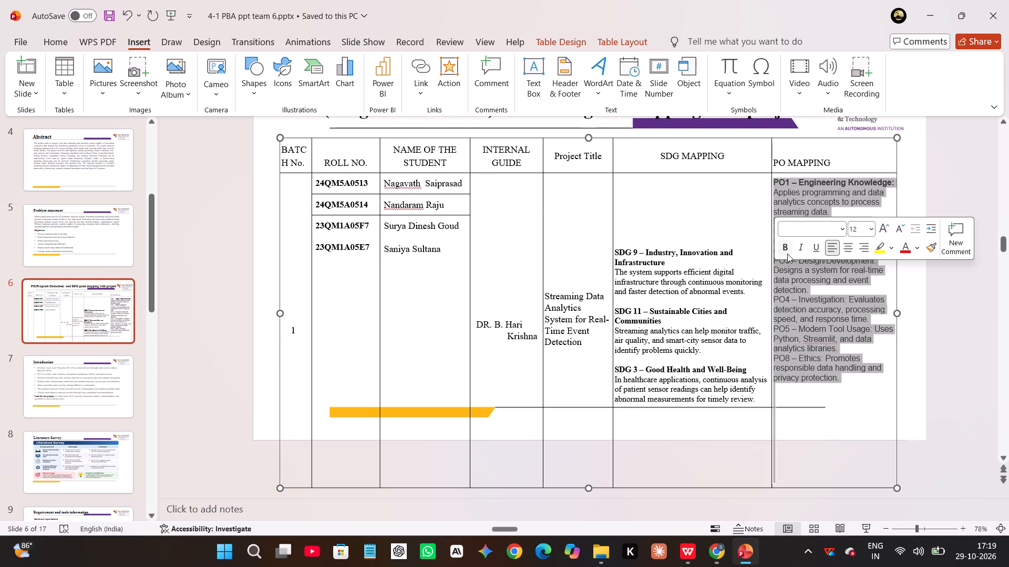
Make the "PO4 – Investigation:" and "PO3 – Design/Development:" headings bold in the PO MAPPING cell.
left_click(804, 298)
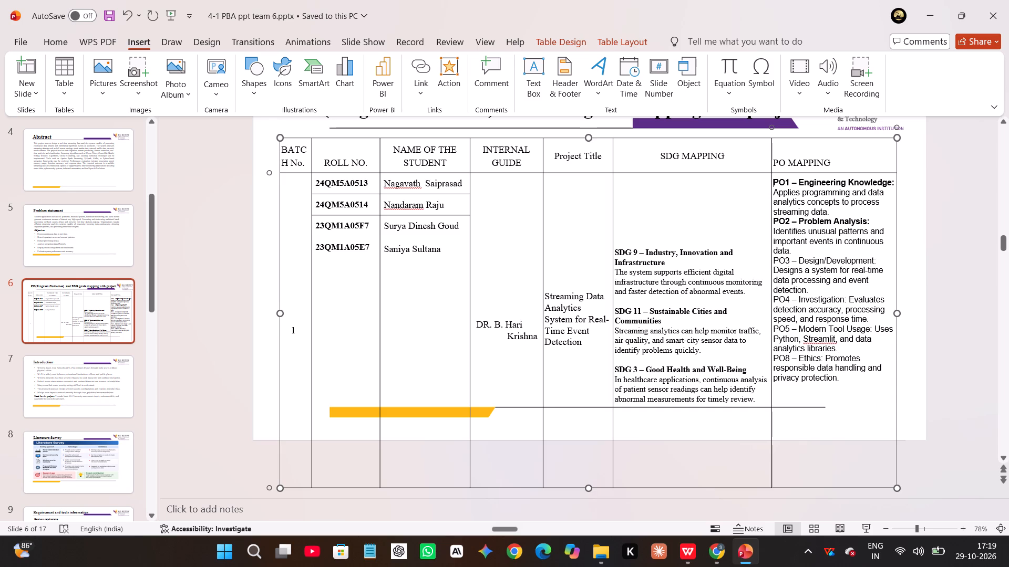
right_click_drag(847, 296, 795, 301)
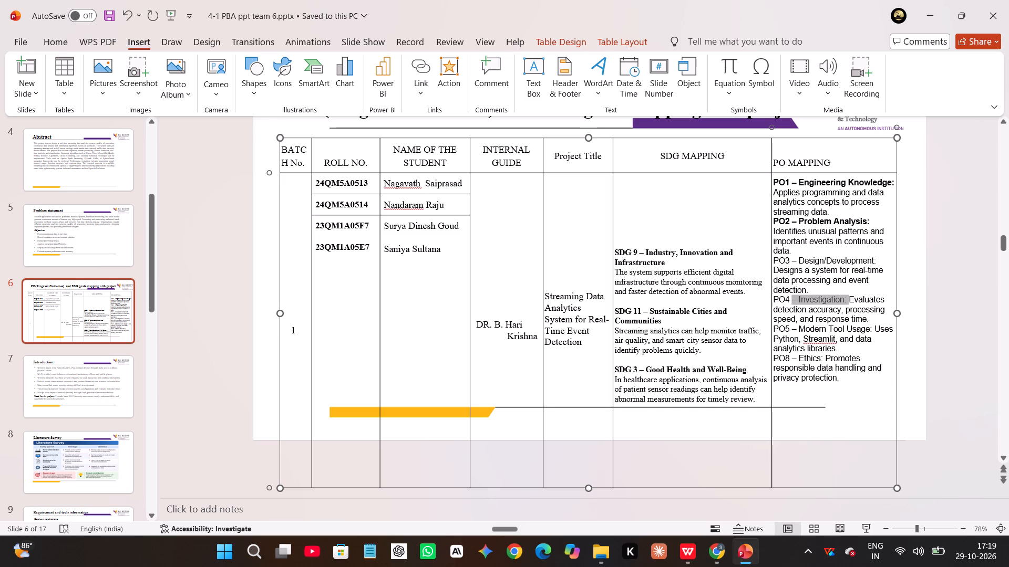
right_click_drag(795, 301, 787, 298)
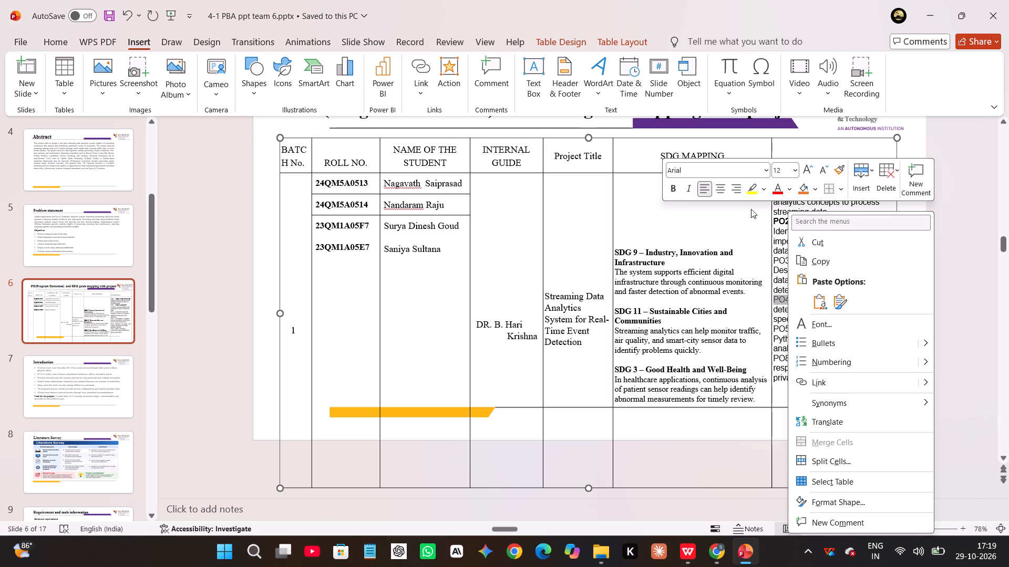
left_click(679, 190)
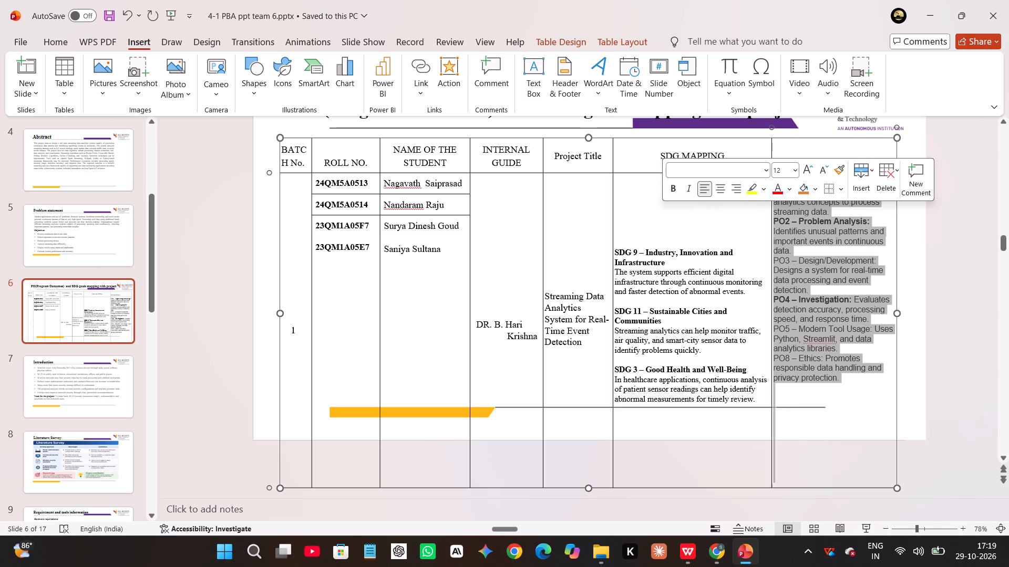
left_click_drag(880, 258, 769, 262)
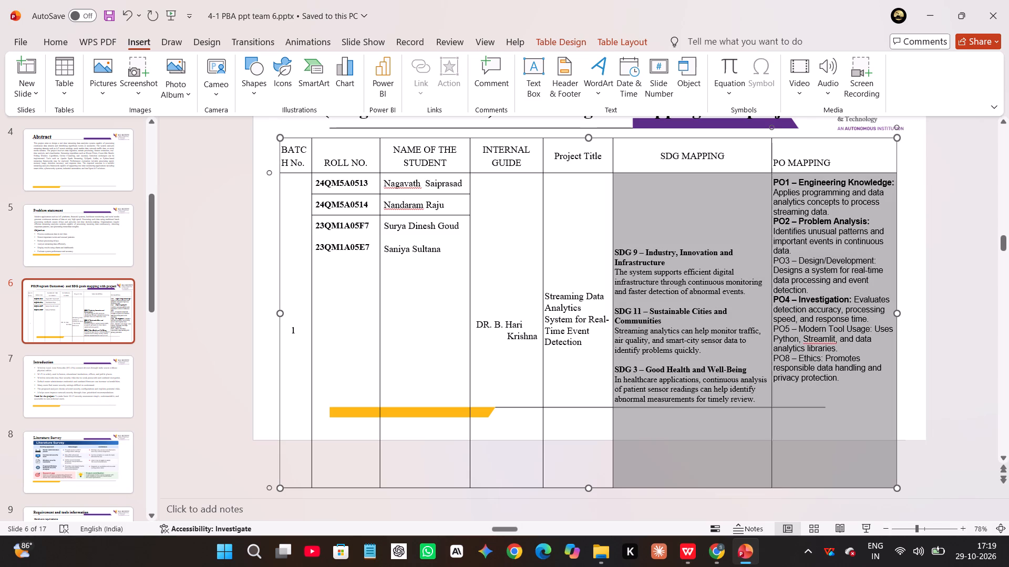
left_click_drag(769, 262, 774, 262)
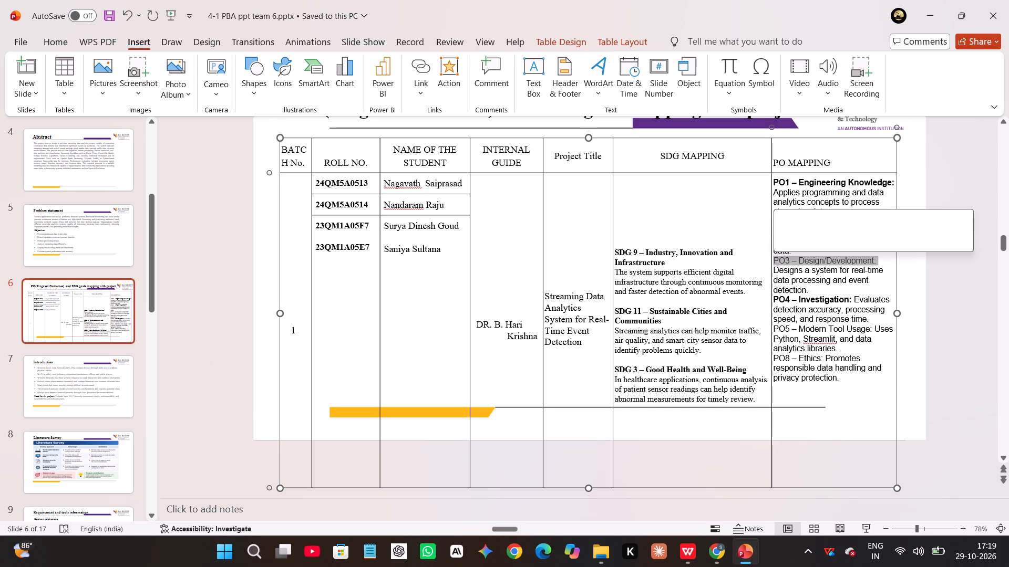
left_click(784, 241)
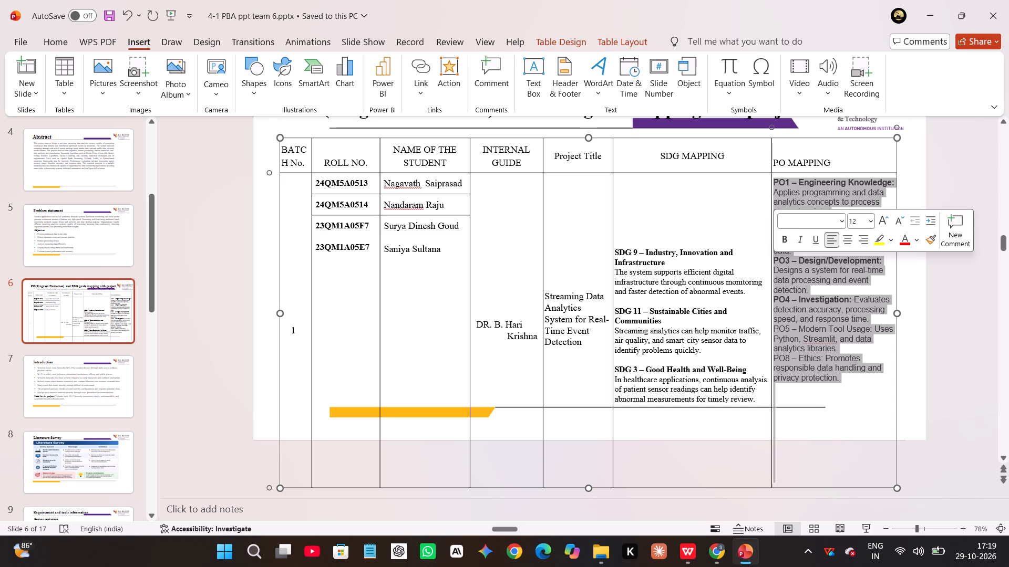
Make the "PO5 – Modern Tool Usage:" and "PO8 – Ethics:" headings bold in the PO MAPPING cell.
left_click(873, 328)
left_click_drag(873, 330, 790, 323)
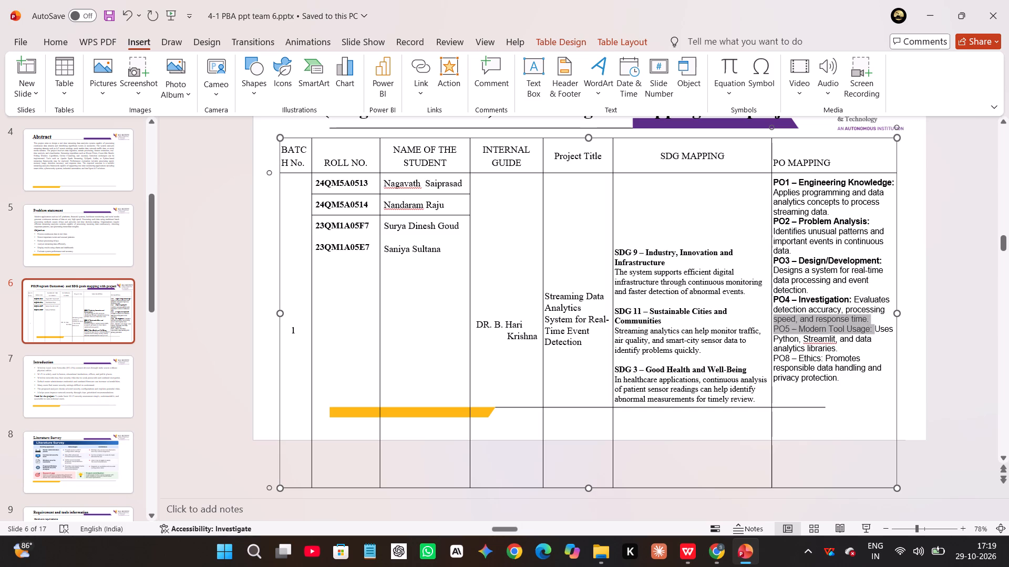
left_click_drag(790, 323, 783, 328)
left_click(792, 310)
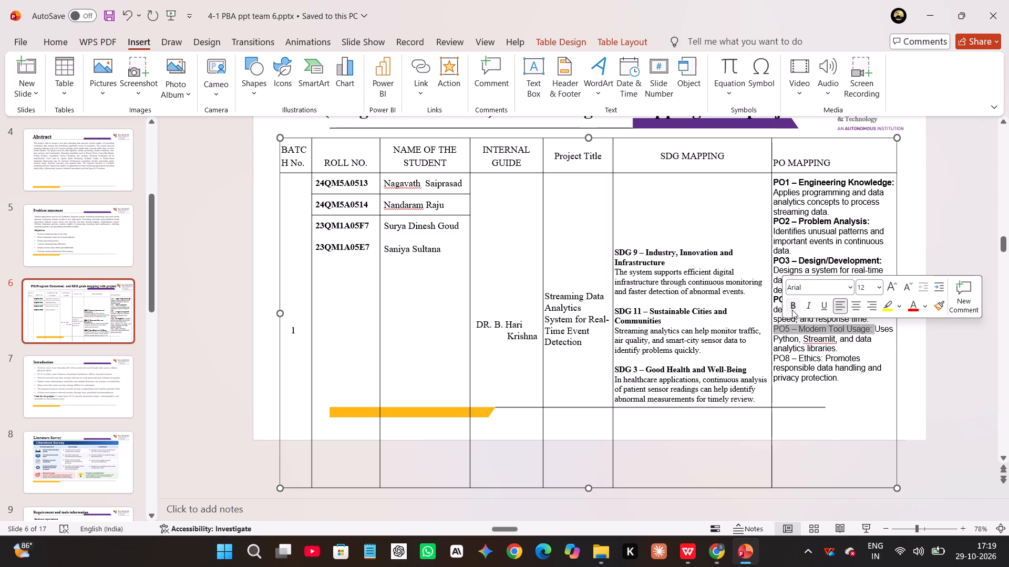
left_click(830, 358)
left_click_drag(822, 358, 791, 354)
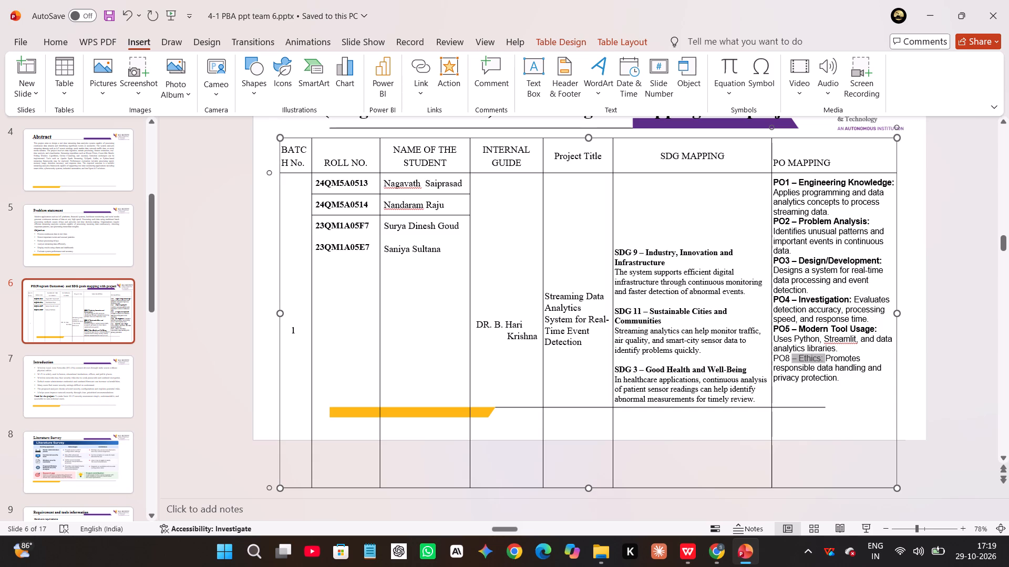
left_click_drag(791, 354, 784, 356)
left_click(796, 335)
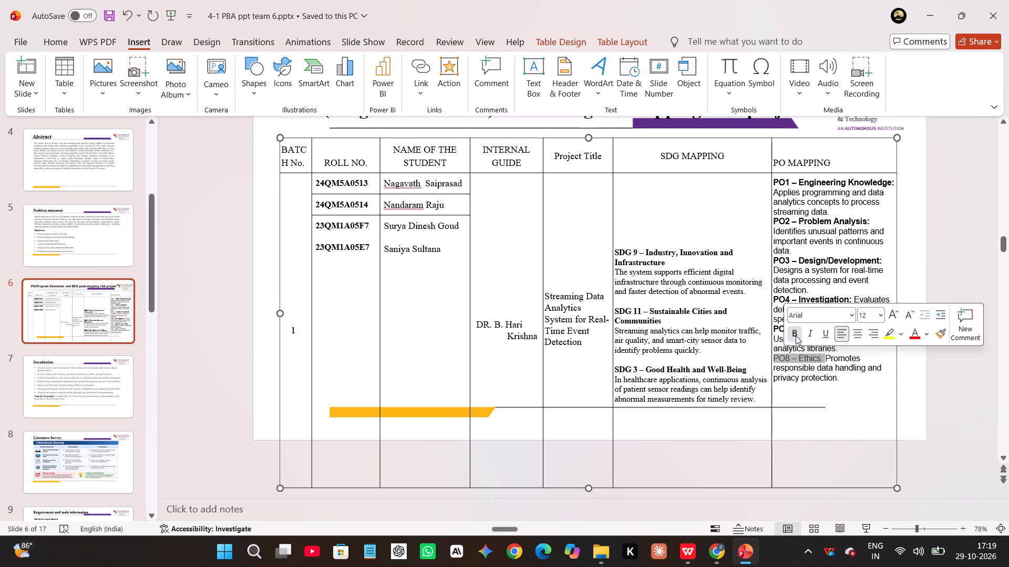
Remove the empty lines below the PO8 point in the PO MAPPING cell so the table fits on the slide.
left_click(833, 413)
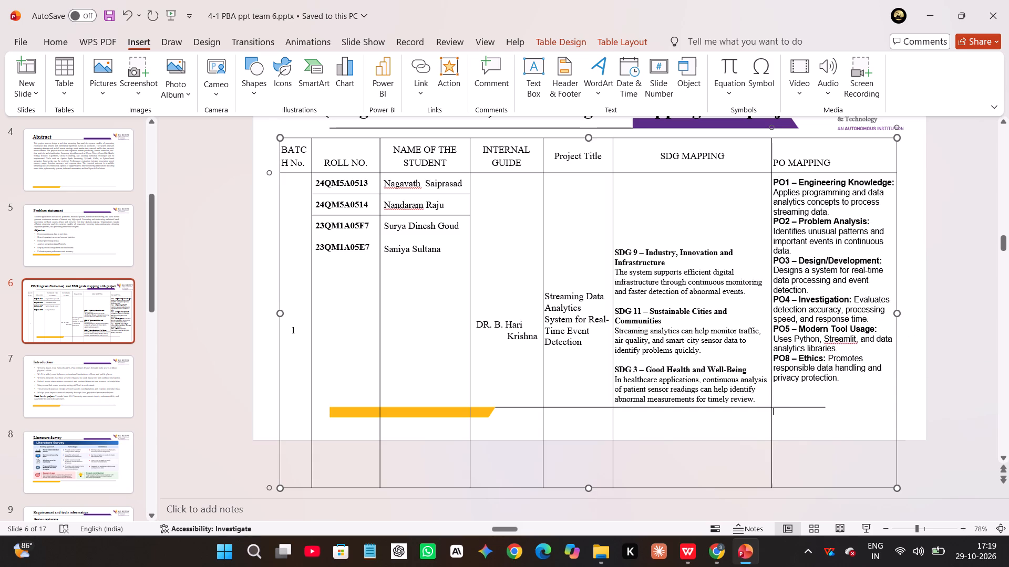
left_click(796, 480)
key("BackSpace")
key("BackSpace")
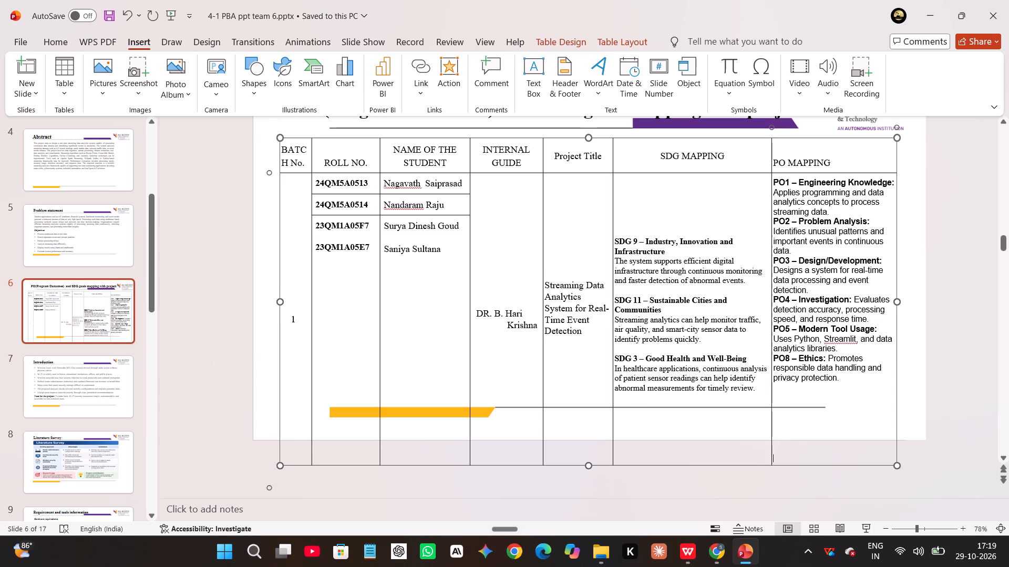
key("BackSpace")
key("BackSpace")
key("BackSpace")
key("BackSpace")
key("BackSpace")
key("BackSpace")
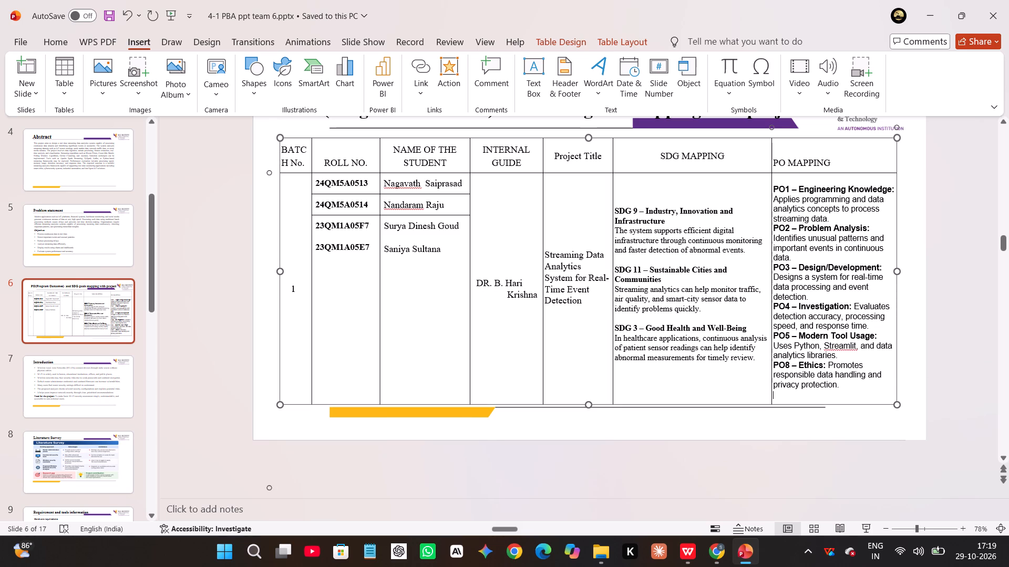
key("BackSpace")
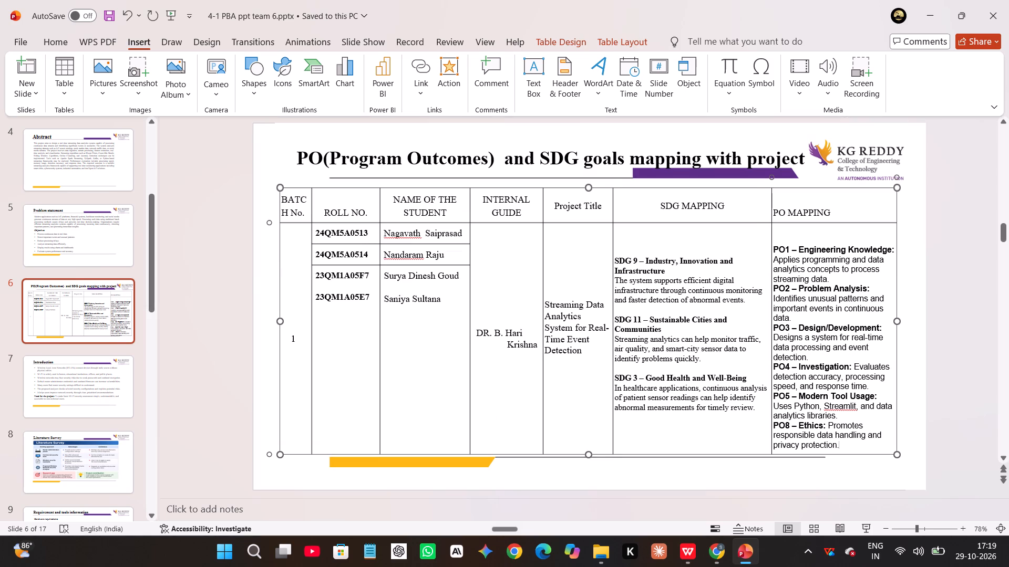
Set the font of all PO1 to PO8 text in the PO MAPPING cell to Times New Roman.
left_click_drag(775, 249, 847, 450)
left_click(872, 411)
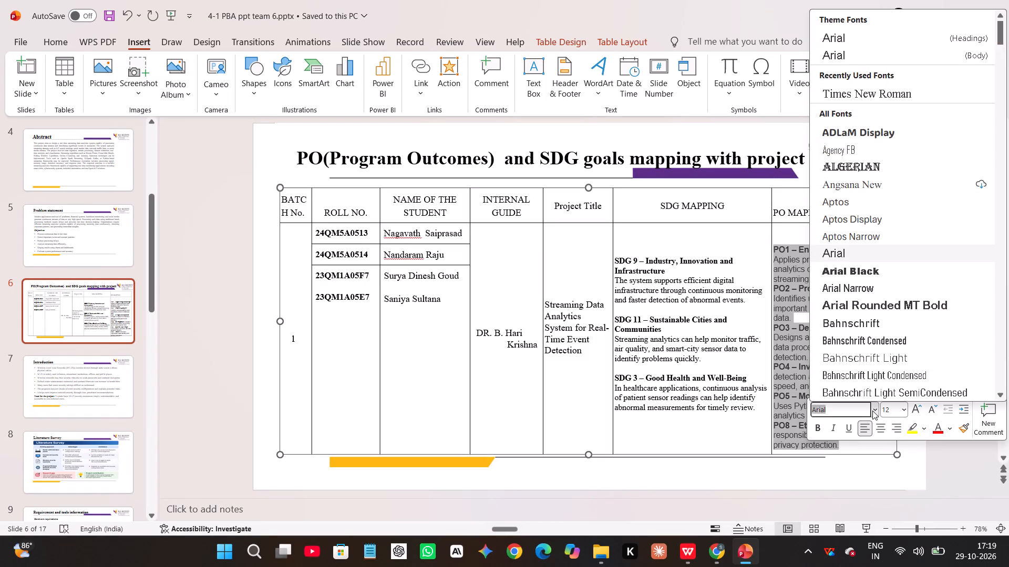
key("BackSpace")
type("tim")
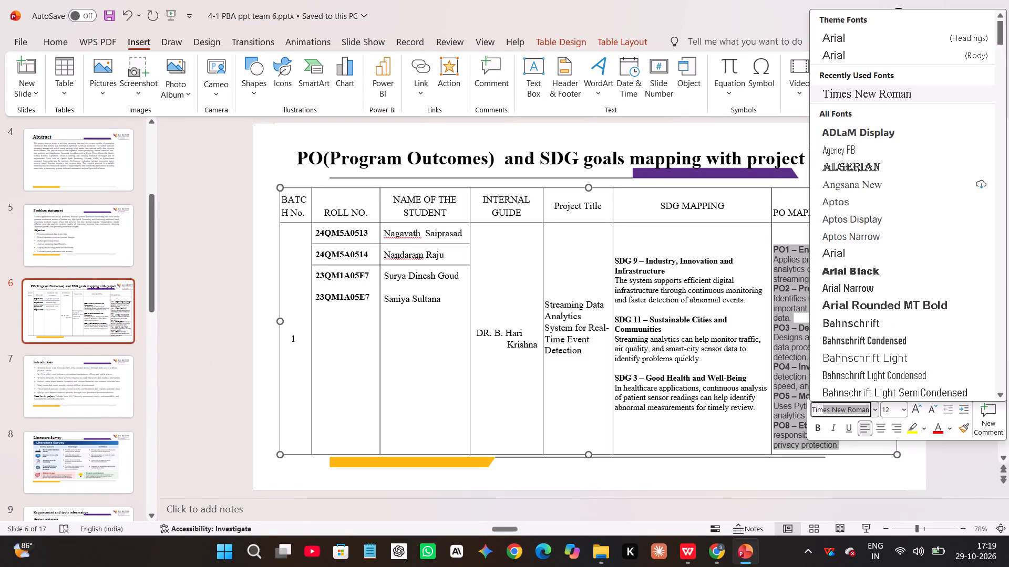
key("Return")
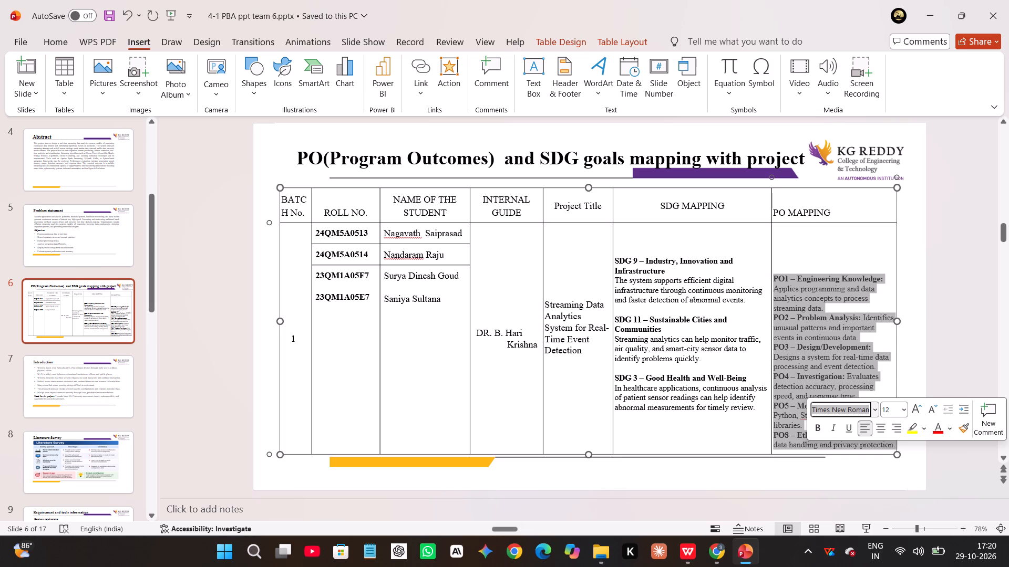
left_click(962, 300)
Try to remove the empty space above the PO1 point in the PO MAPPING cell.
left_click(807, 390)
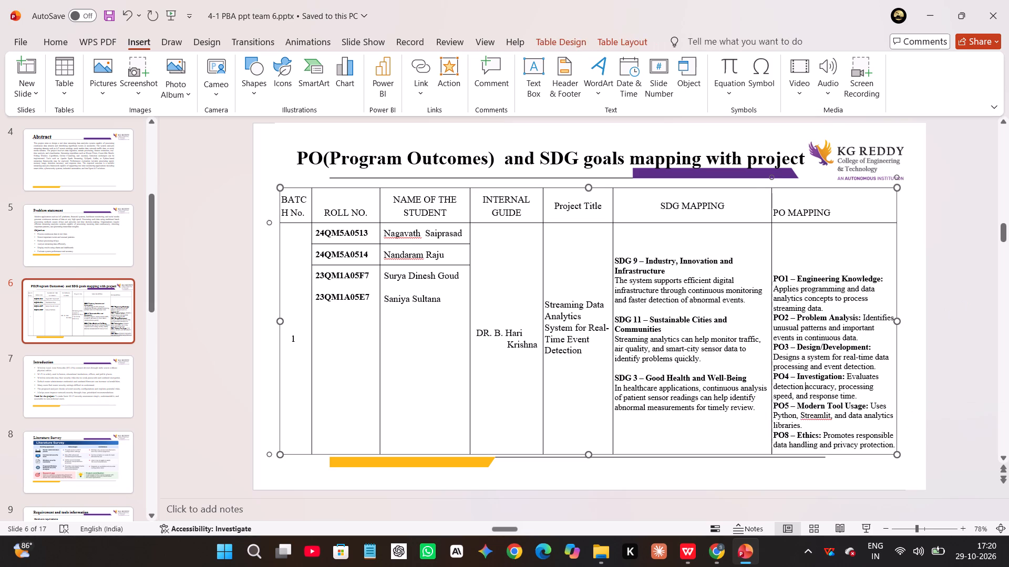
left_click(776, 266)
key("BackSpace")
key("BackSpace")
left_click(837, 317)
Add the line "(Proff. CSE Dept. )" below the guide's name in the INTERNAL GUIDE cell.
left_click(509, 359)
left_click(538, 346)
key("Return")
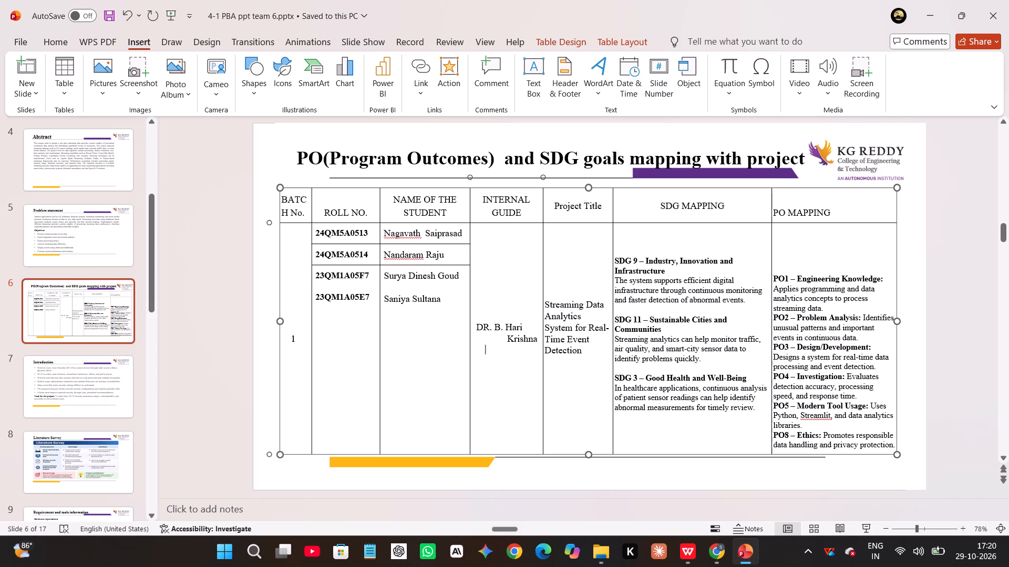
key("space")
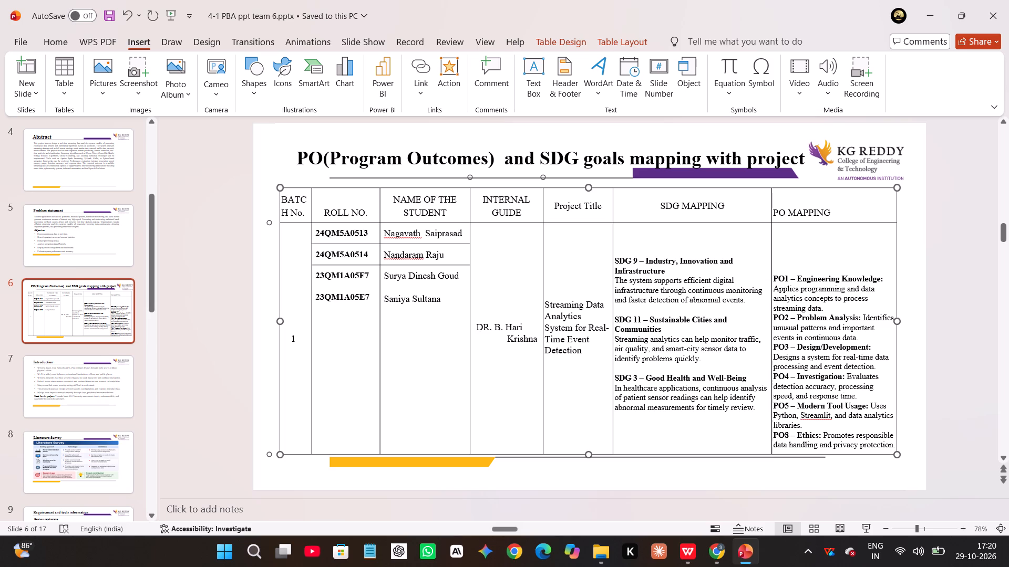
key("shift+parenleft")
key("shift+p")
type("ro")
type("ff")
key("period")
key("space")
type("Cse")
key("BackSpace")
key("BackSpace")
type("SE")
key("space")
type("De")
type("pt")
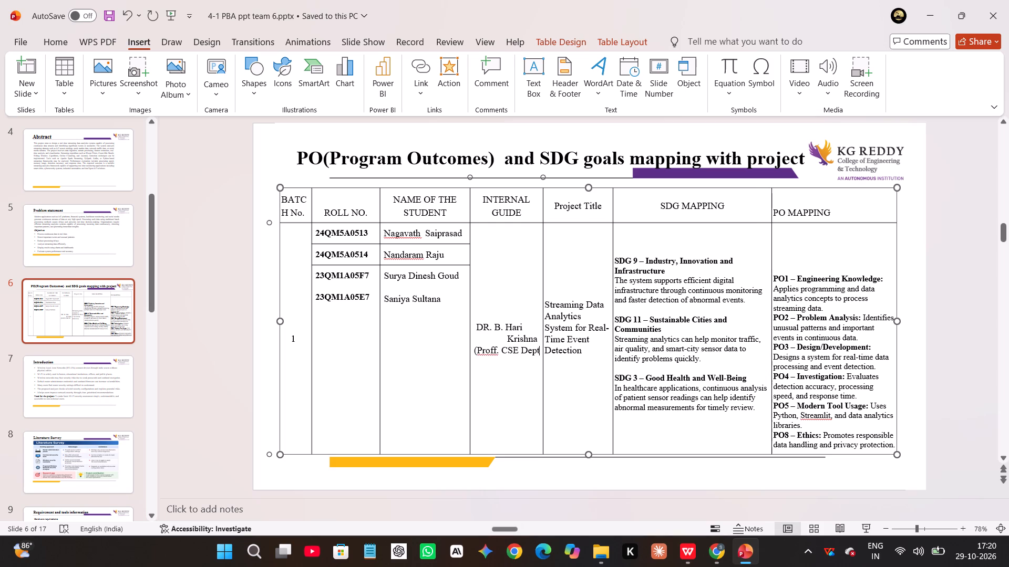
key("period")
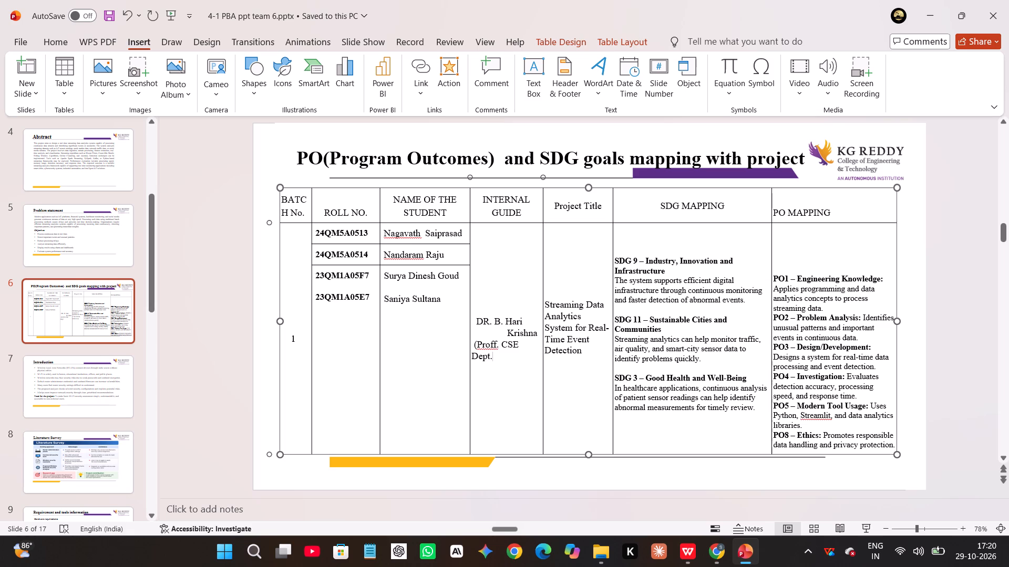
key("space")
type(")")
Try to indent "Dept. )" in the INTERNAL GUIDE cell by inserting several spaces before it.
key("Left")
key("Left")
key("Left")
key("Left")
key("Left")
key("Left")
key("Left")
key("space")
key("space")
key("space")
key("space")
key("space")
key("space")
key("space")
Remove the leading space before "(Proff." in the INTERNAL GUIDE cell, keeping it on its own line below the guide's name.
left_click(522, 346)
left_click(477, 346)
key("Left")
key("BackSpace")
key("BackSpace")
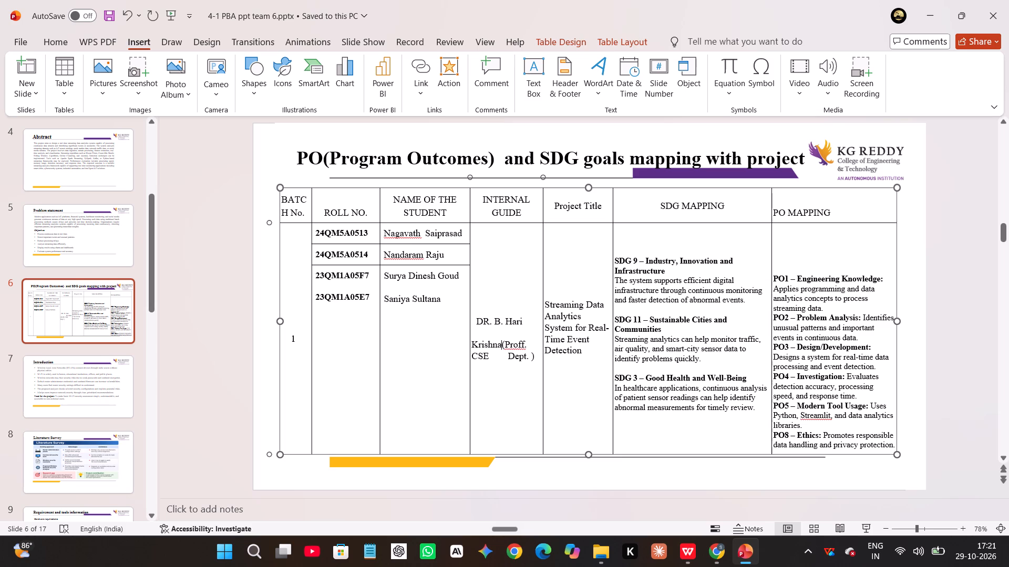
key("Return")
Replace "Proff." with "Proffesor" in the INTERNAL GUIDE cell and start "CSE Dept. )" on a new line.
left_click(500, 344)
key("BackSpace")
key("BackSpace")
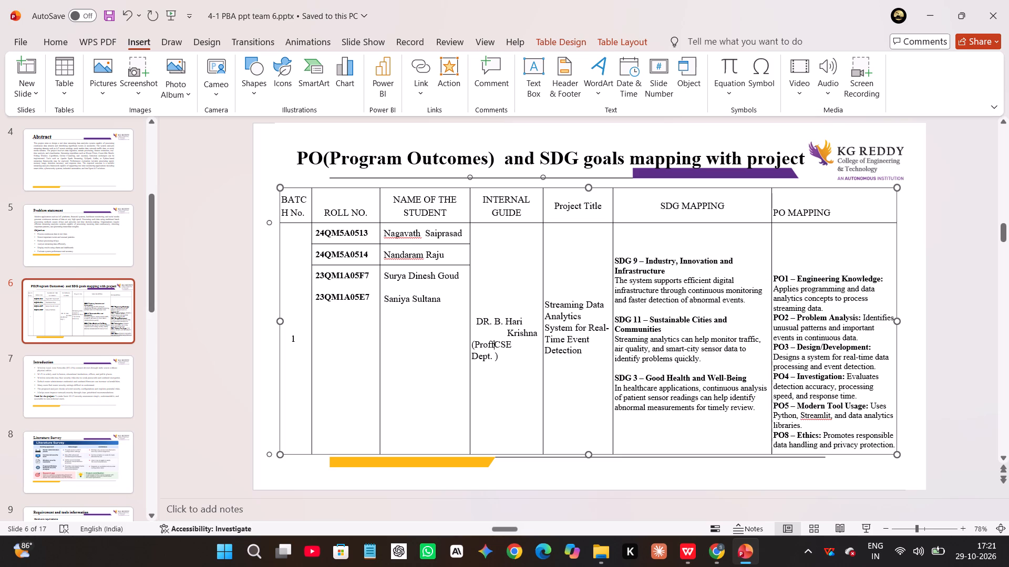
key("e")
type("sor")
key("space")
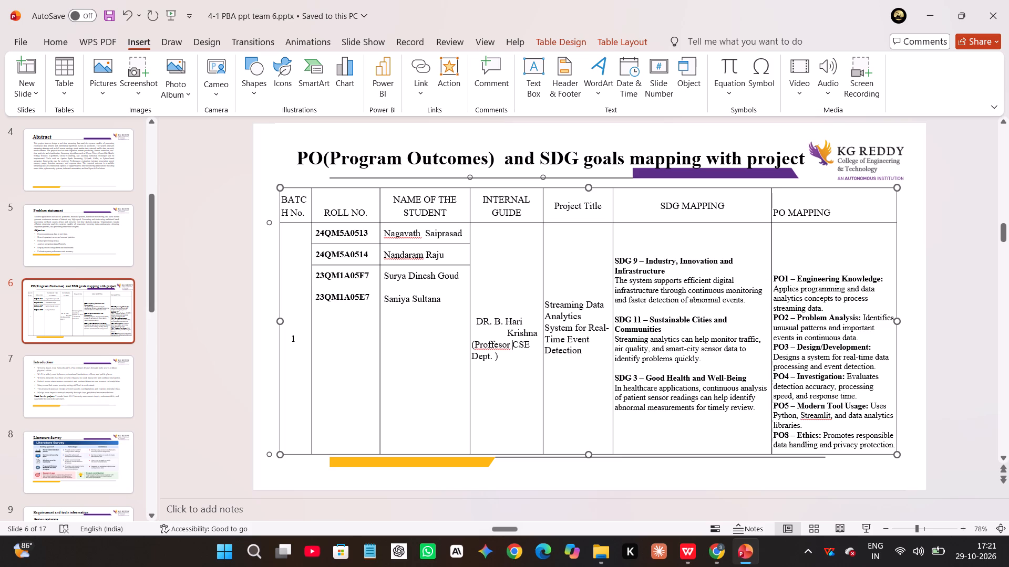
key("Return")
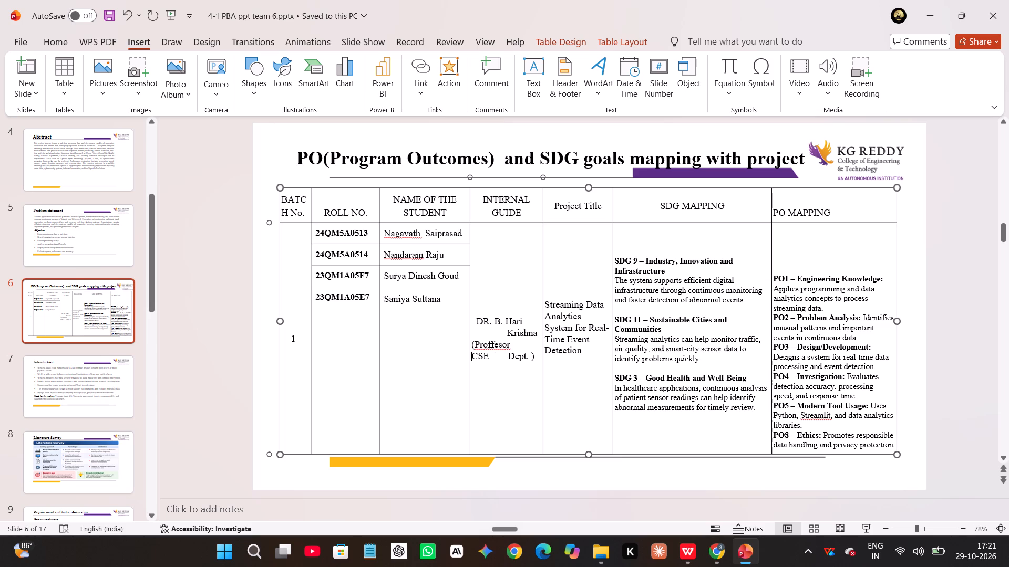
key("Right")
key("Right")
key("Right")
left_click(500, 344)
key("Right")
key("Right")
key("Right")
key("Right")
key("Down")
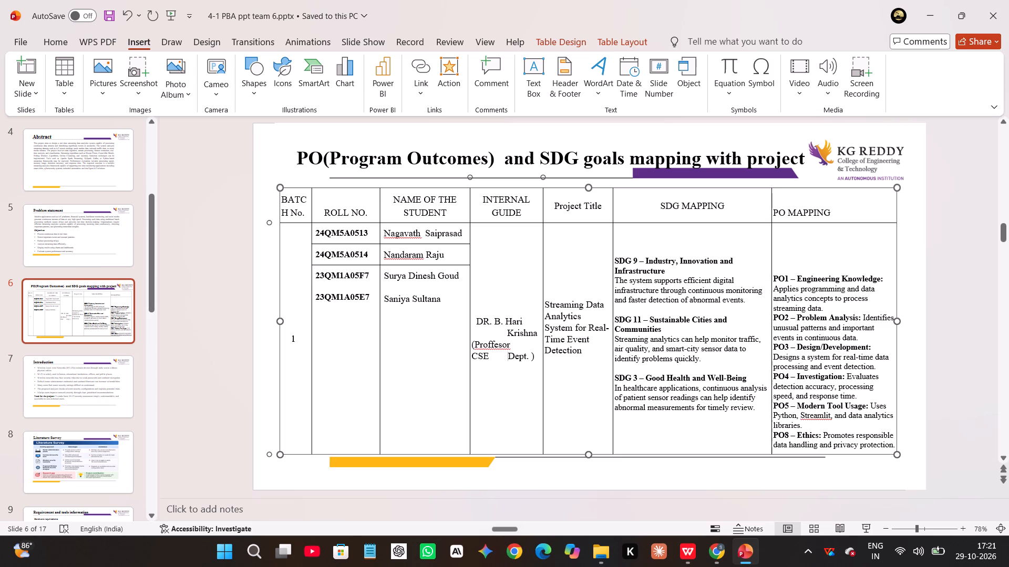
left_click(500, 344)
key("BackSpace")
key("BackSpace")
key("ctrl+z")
Remove the extra spaces between "CSE" and "Dept." in the INTERNAL GUIDE cell, leaving a single space.
key("Down")
key("Right")
key("BackSpace")
key("BackSpace")
key("BackSpace")
key("BackSpace")
key("Right")
key("Right")
key("BackSpace")
key("BackSpace")
key("BackSpace")
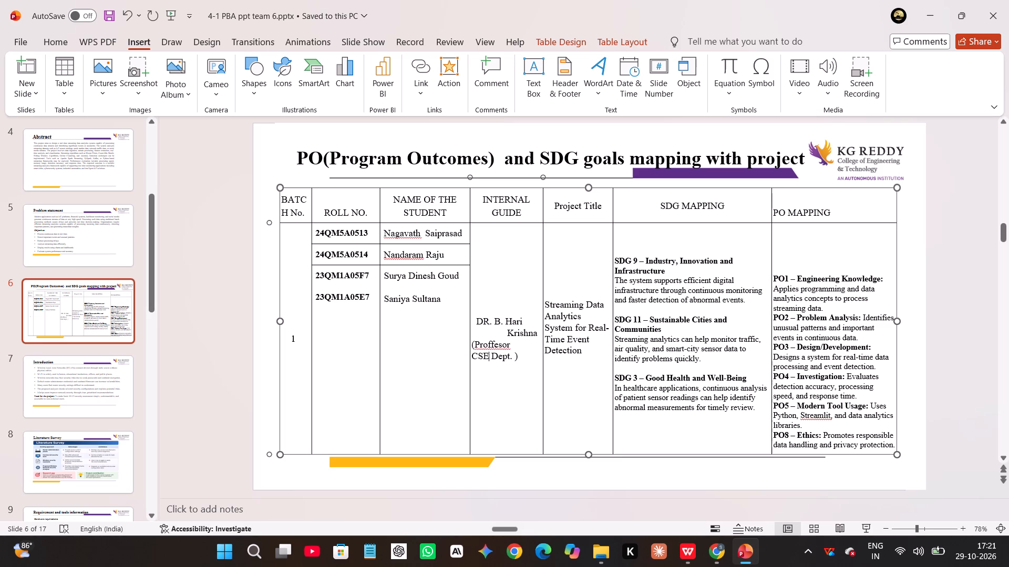
Insert a space between the opening bracket and "Proffesor" in the INTERNAL GUIDE cell.
left_click(474, 344)
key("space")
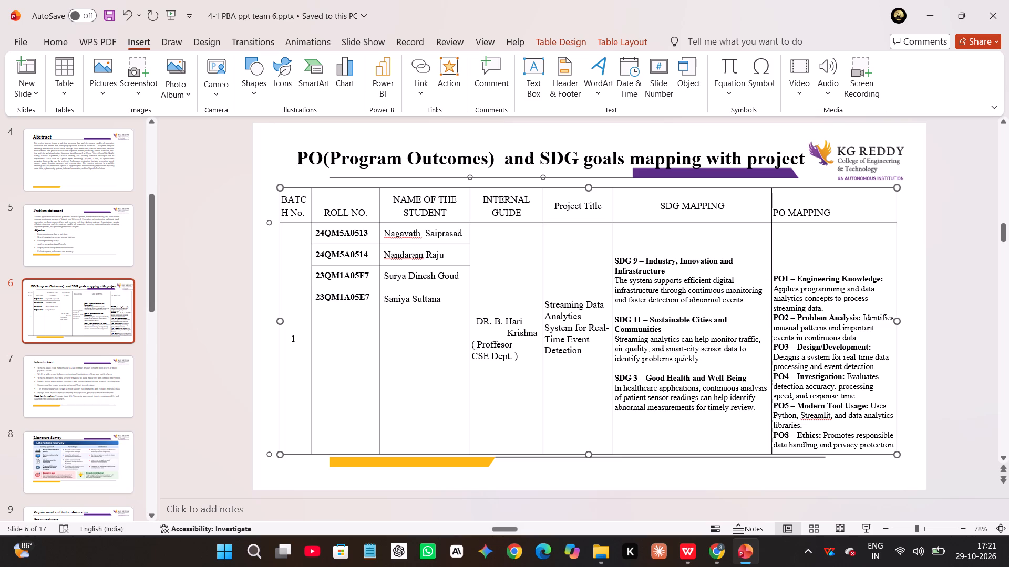
left_click(472, 346)
left_click(497, 372)
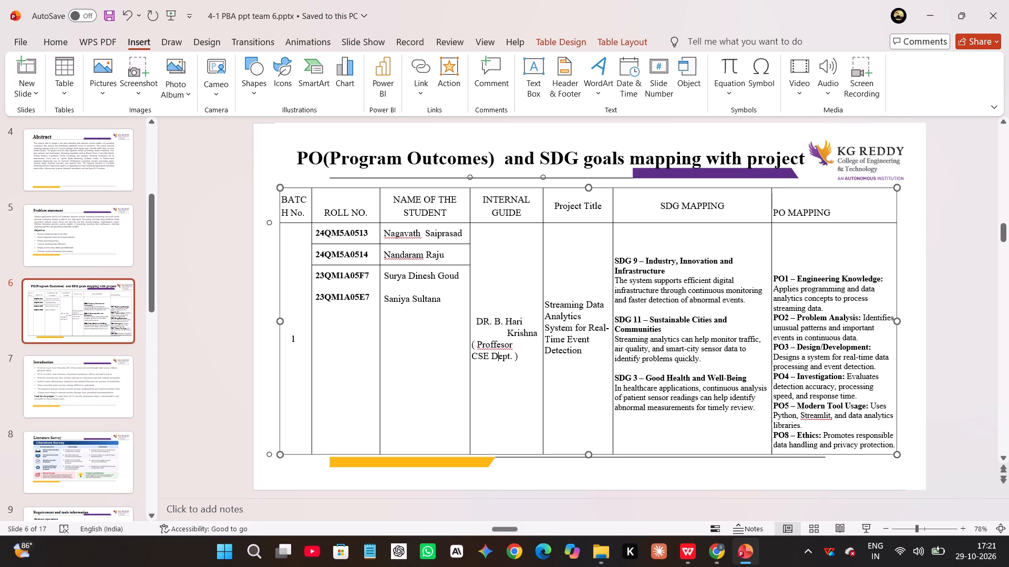
left_click(524, 364)
Reduce the mapping table's height by raising its bottom edge clear of the yellow footer bar.
left_click_drag(589, 452, 589, 431)
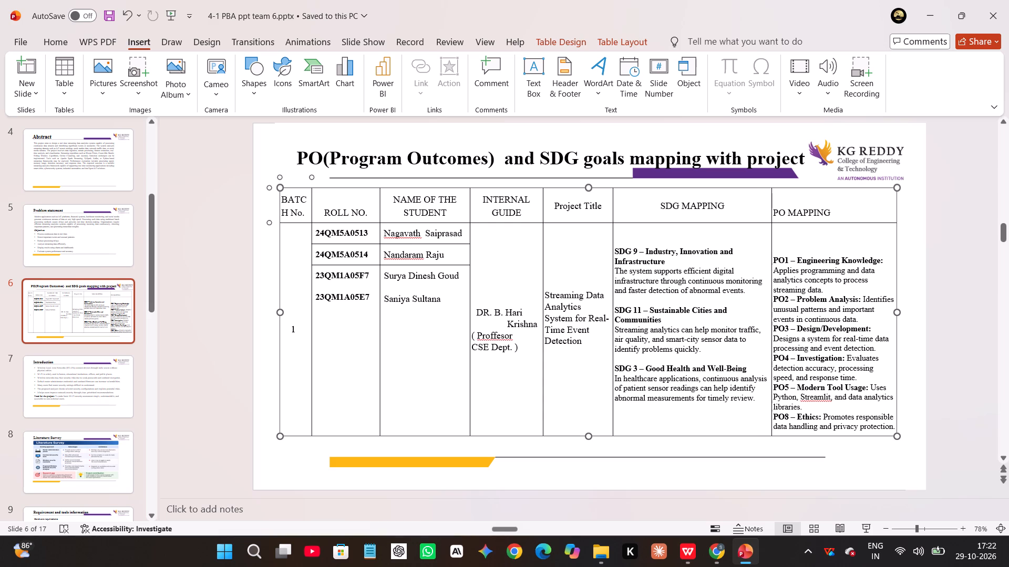
Widen the BATCH No. column of the mapping table slightly so that "BATCH" fits on one line.
left_click_drag(310, 211, 317, 209)
left_click_drag(317, 209, 316, 208)
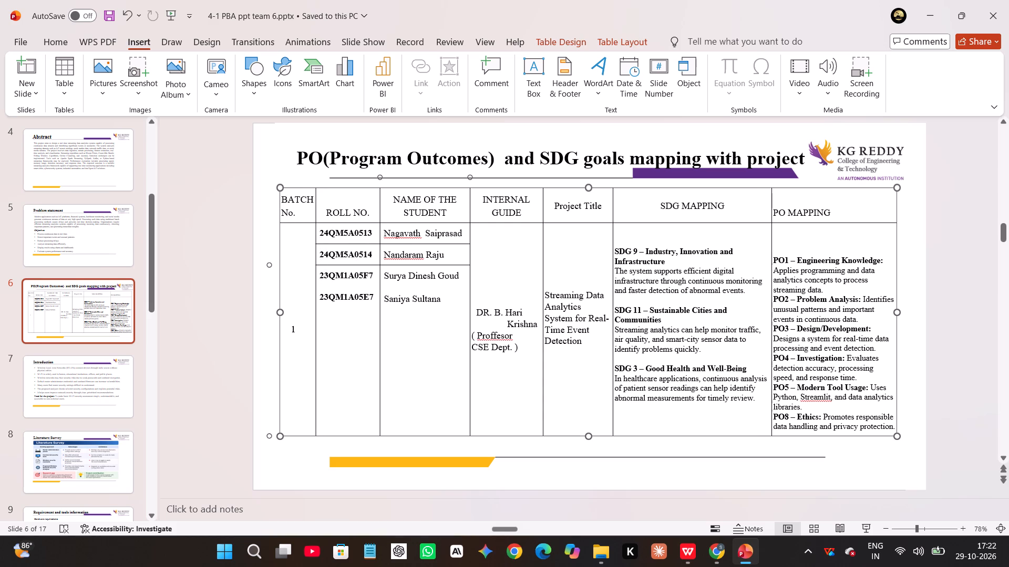
left_click(440, 341)
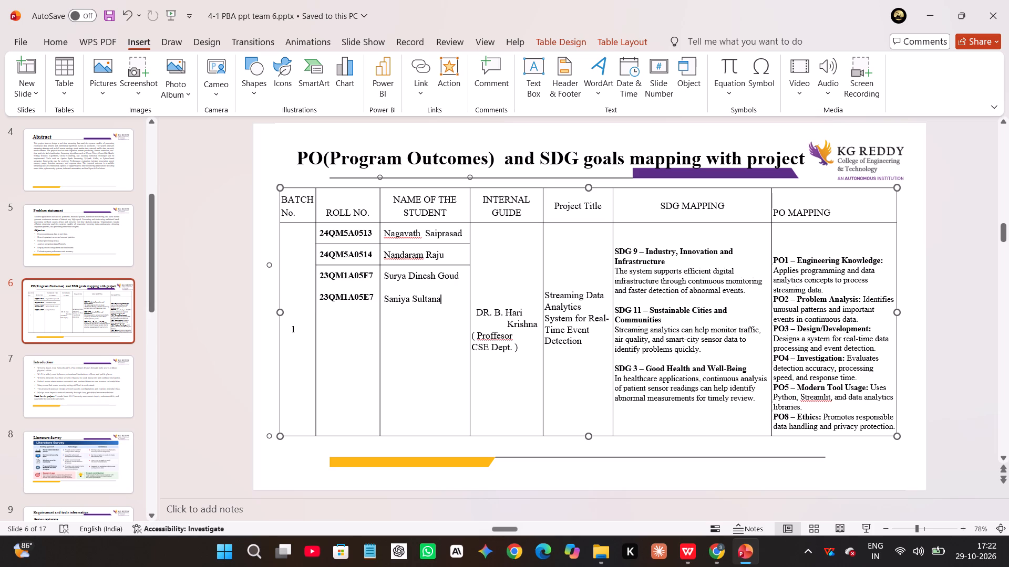
Make the BATCH No. and ROLL NO. headings of the mapping table bold.
left_click(285, 201)
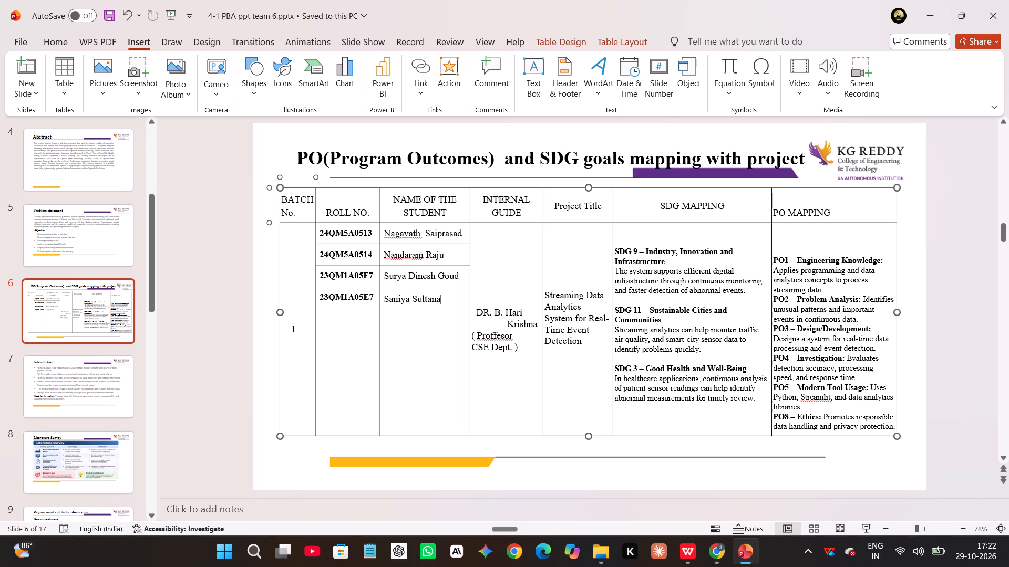
double_click(289, 205)
left_click(290, 214)
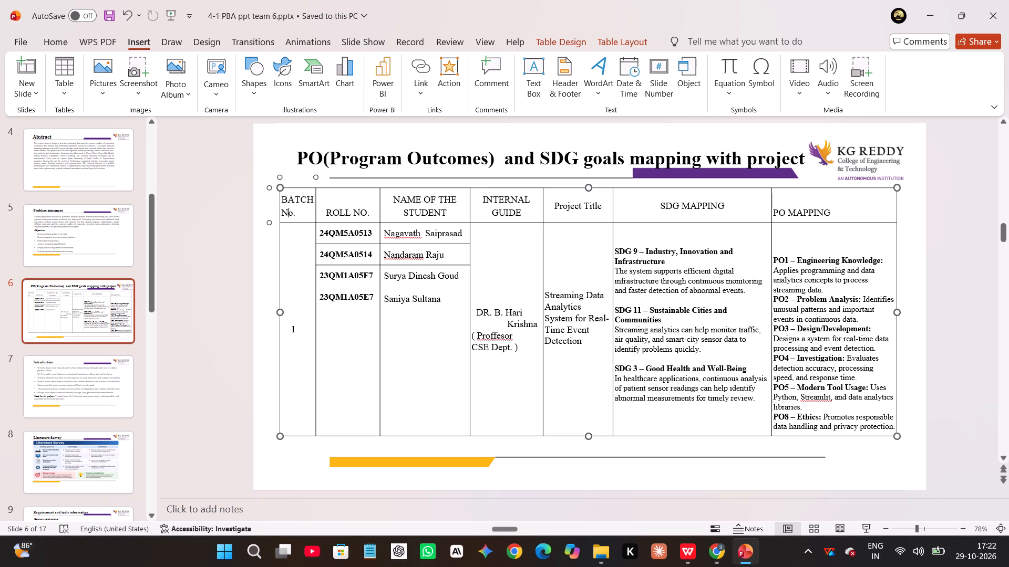
left_click_drag(295, 213, 268, 192)
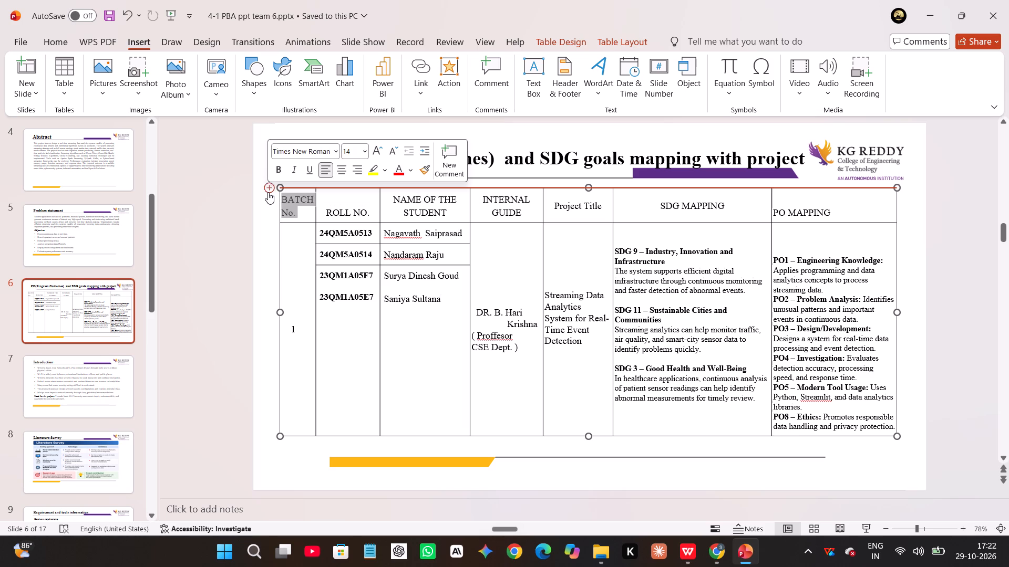
left_click(281, 176)
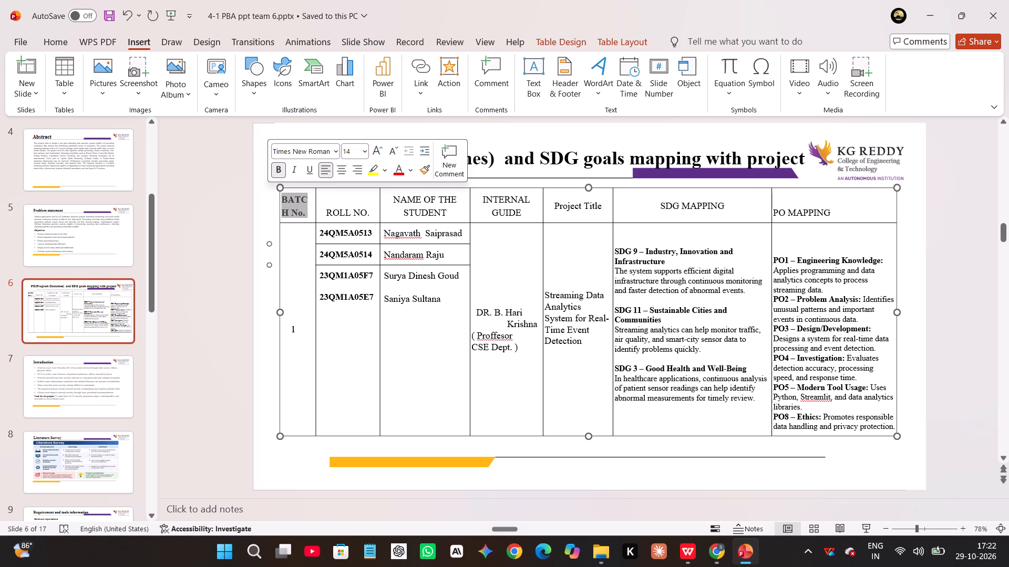
left_click_drag(370, 212, 328, 211)
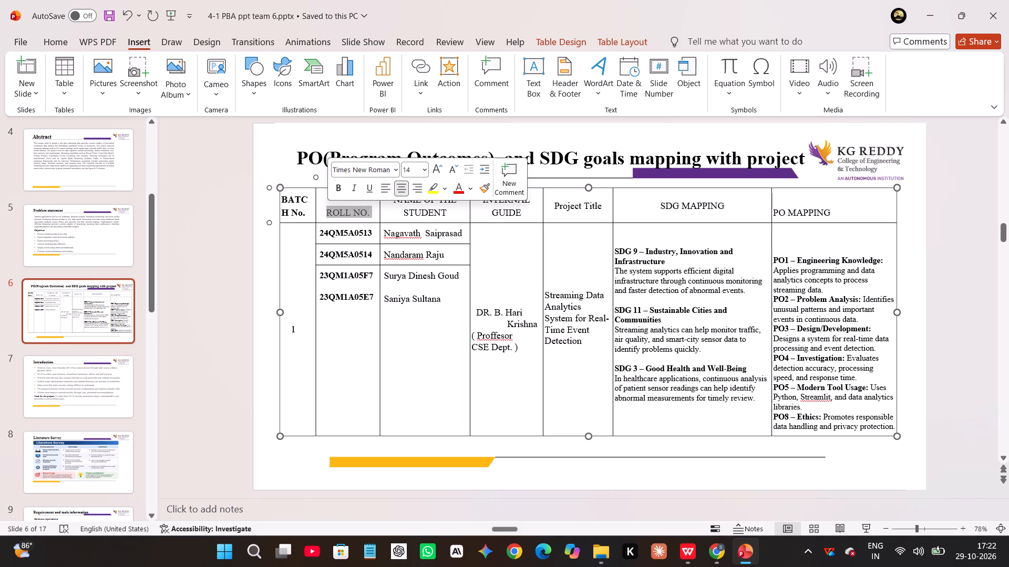
left_click(343, 193)
Make the remaining header cells bold, from NAME OF THE STUDENT through PO MAPPING.
left_click_drag(447, 215, 417, 211)
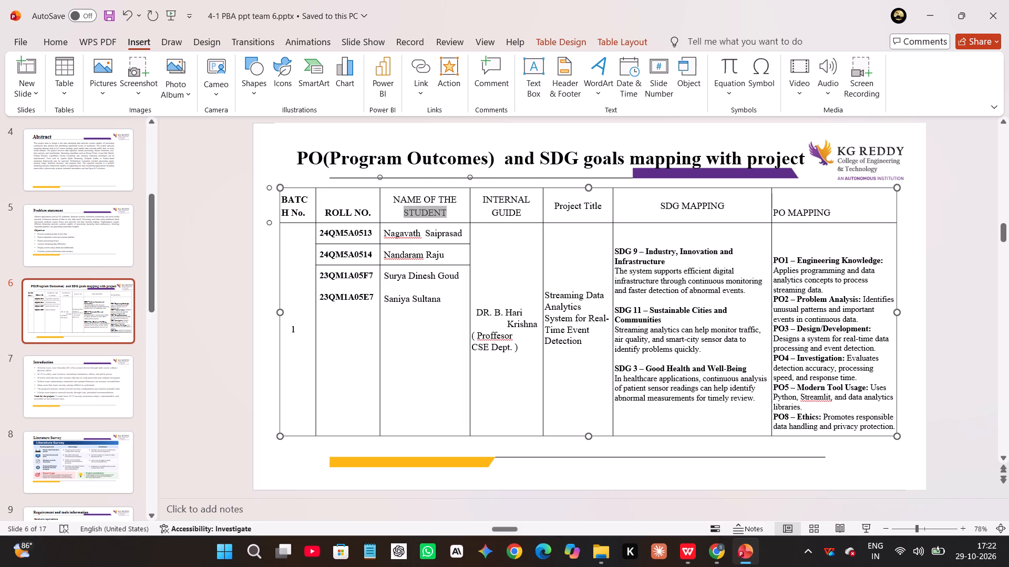
left_click_drag(417, 211, 390, 202)
left_click(405, 197)
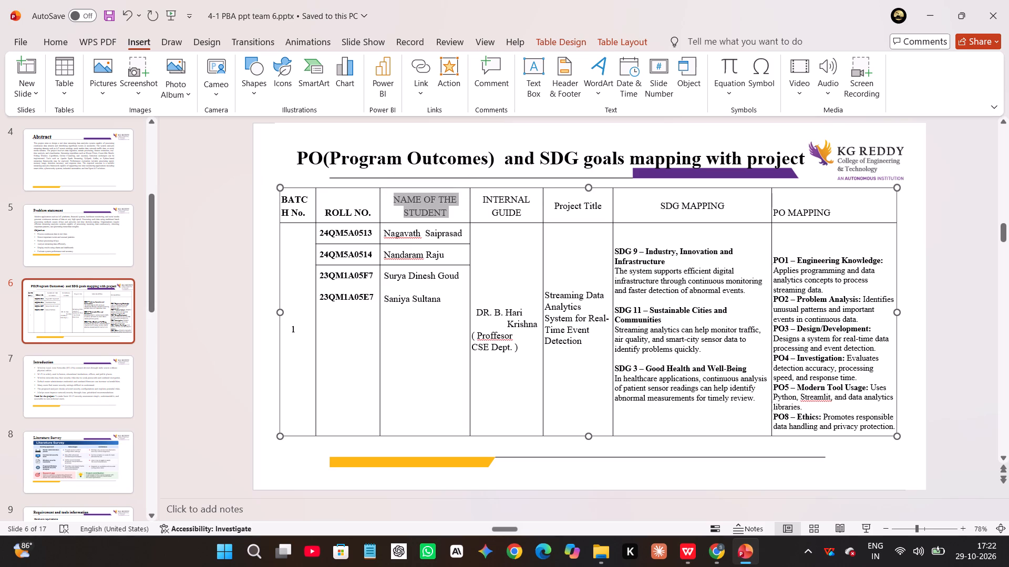
left_click_drag(399, 201, 461, 204)
left_click_drag(461, 204, 788, 192)
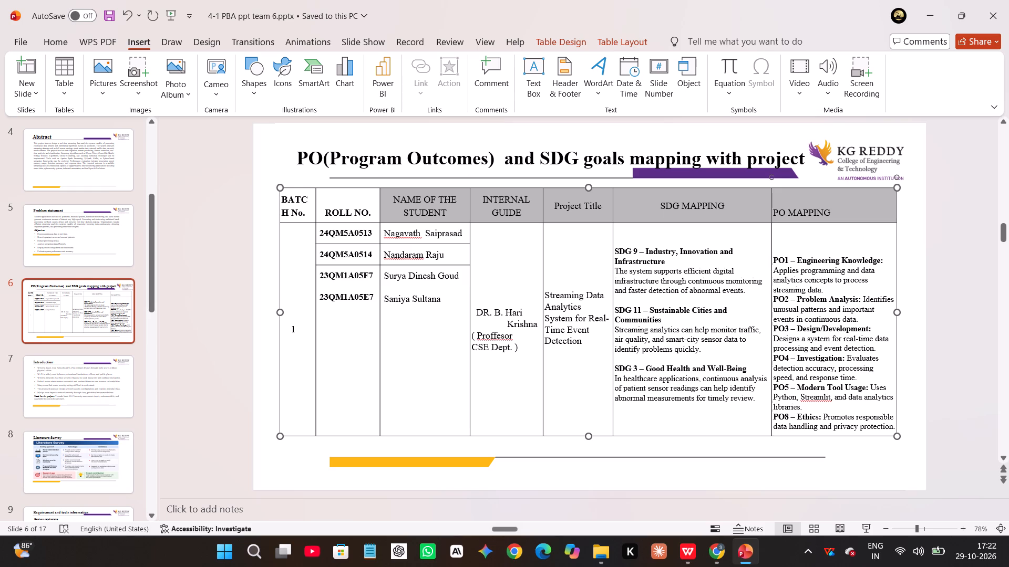
right_click(676, 208)
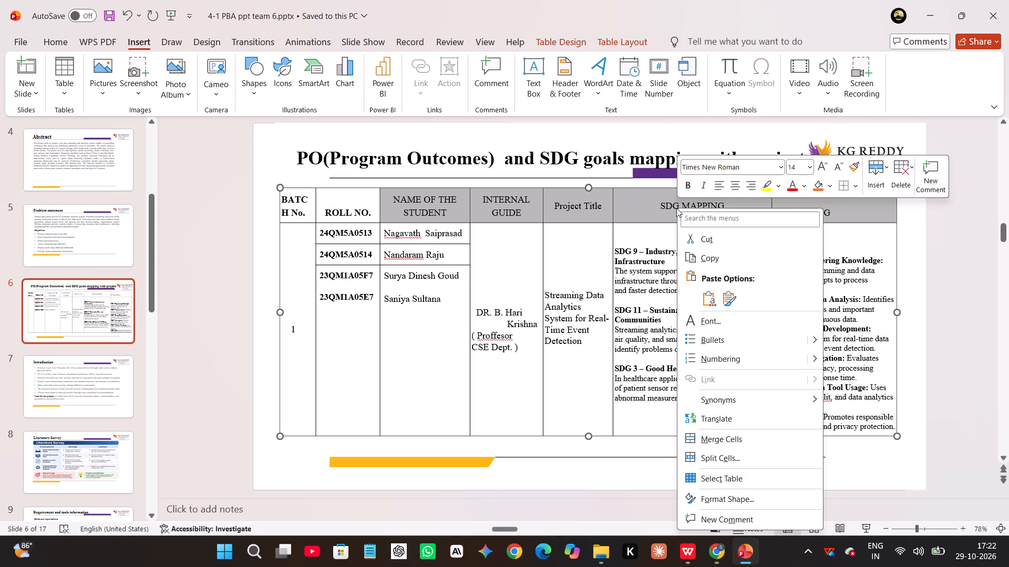
left_click(683, 185)
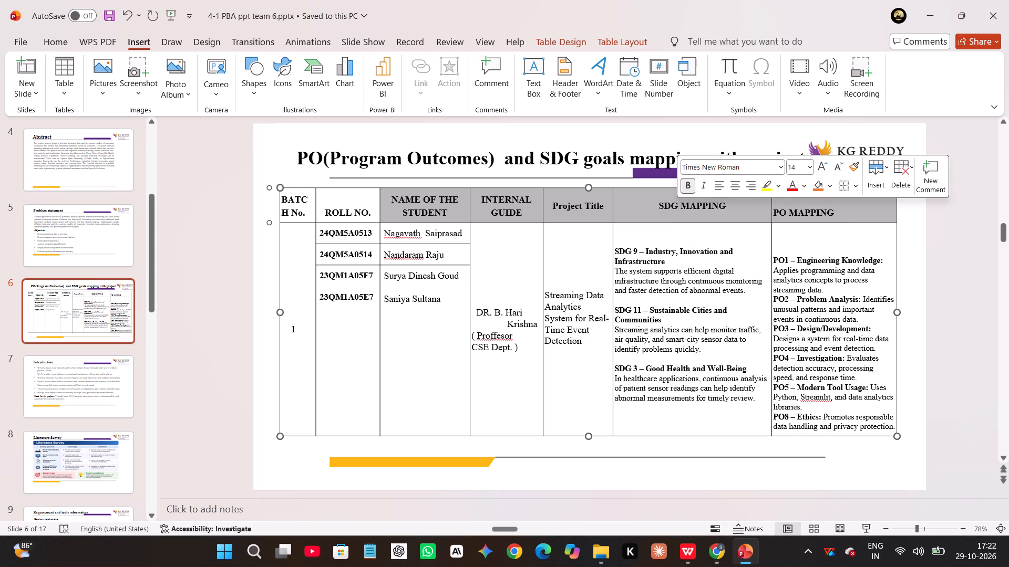
left_click(878, 245)
left_click(912, 250)
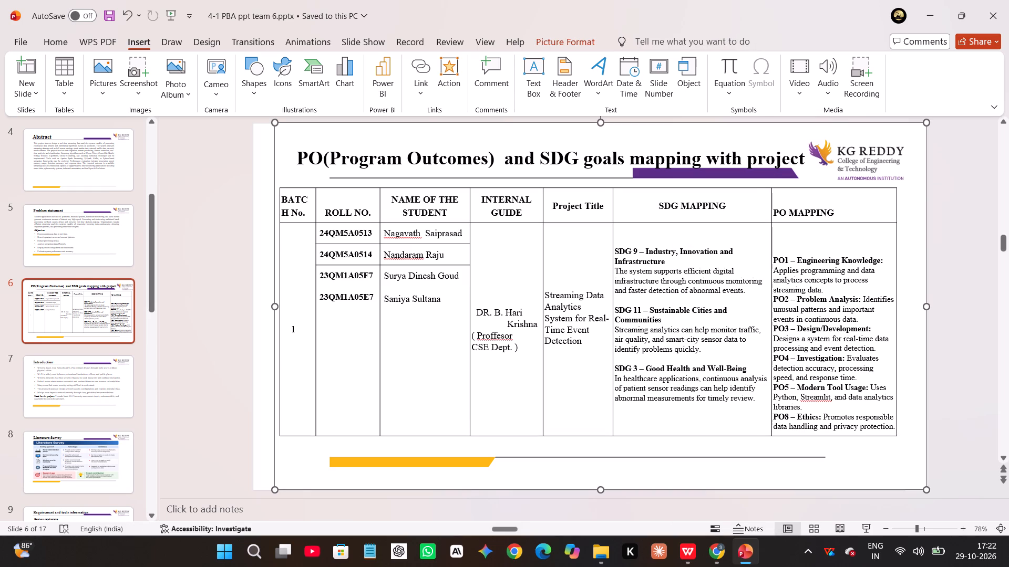
left_click(953, 264)
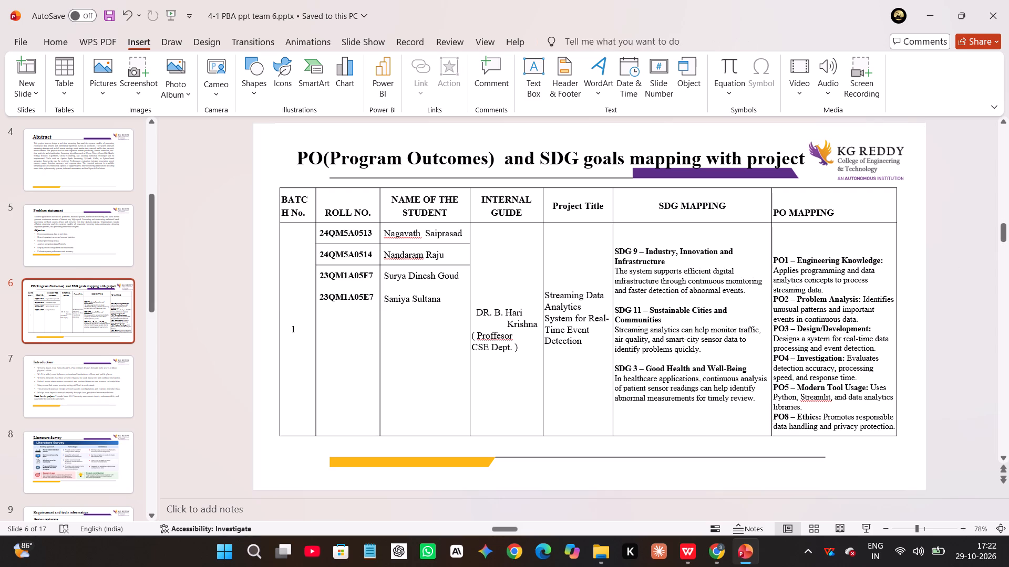
Change the batch number in the mapping table to 06.
left_click(297, 330)
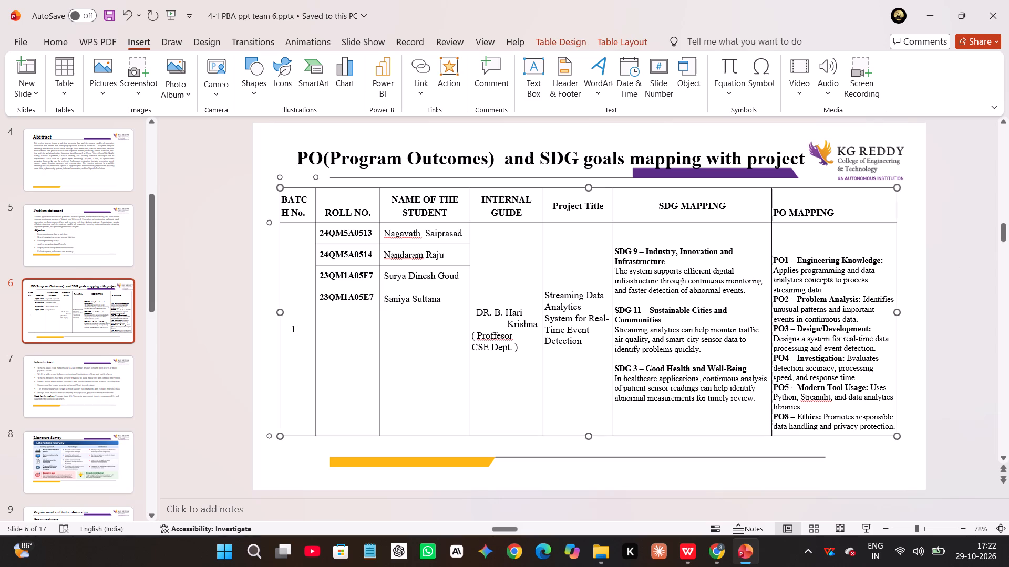
key("BackSpace")
key("BackSpace")
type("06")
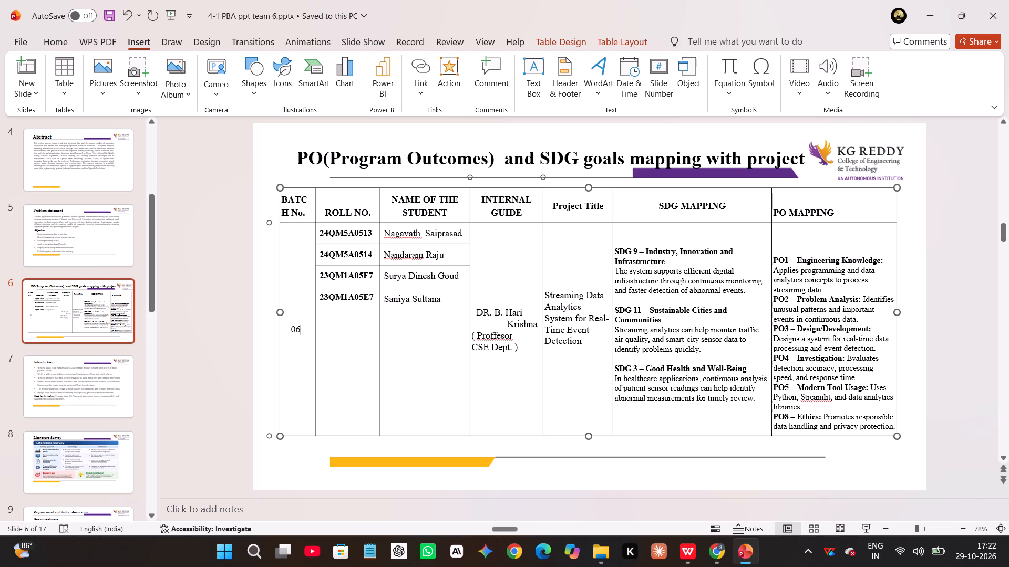
left_click(963, 323)
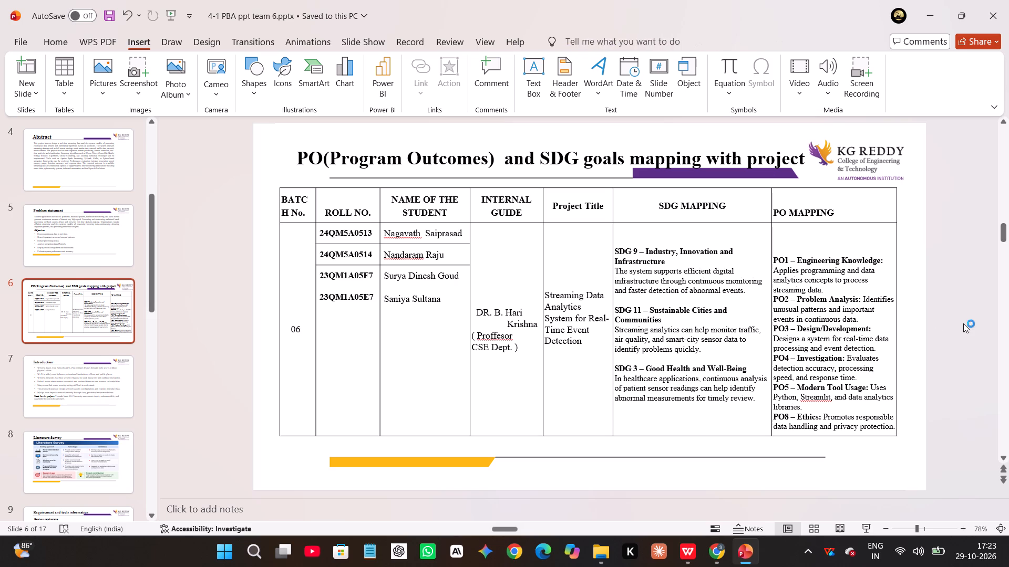
Indent the "CSE Dept. )" line in the INTERNAL GUIDE cell with two leading spaces.
left_click(473, 348)
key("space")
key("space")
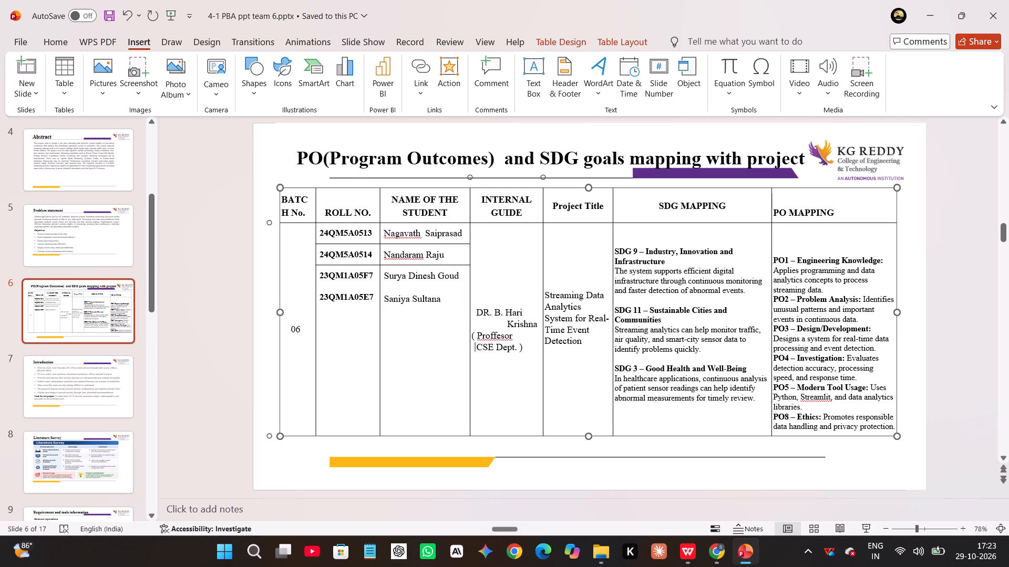
left_click(922, 310)
left_click(954, 312)
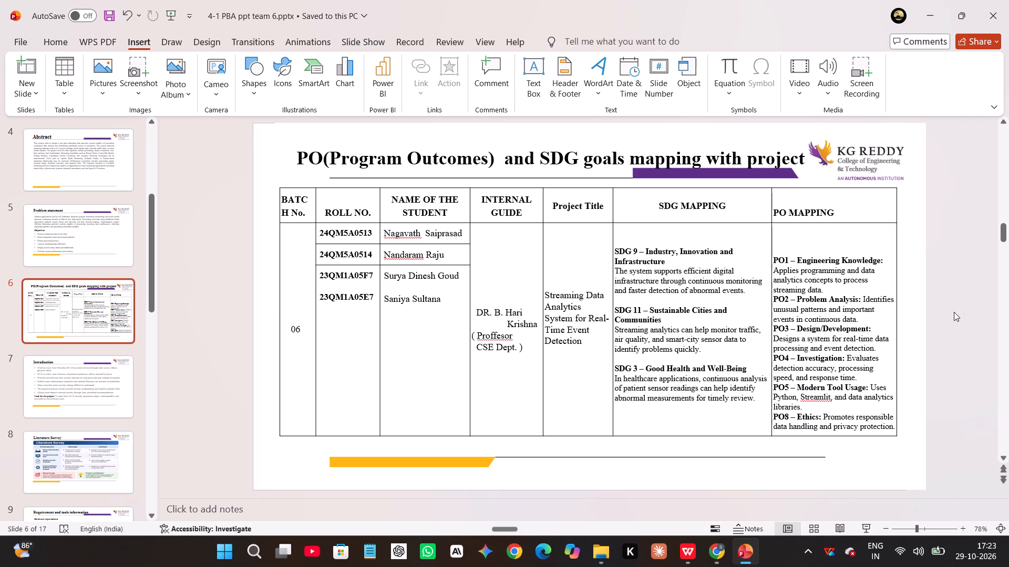
Delete all the Wi-Fi security body text under the Introduction heading on slide 7, including the "Need for the project" paragraph.
key("Down")
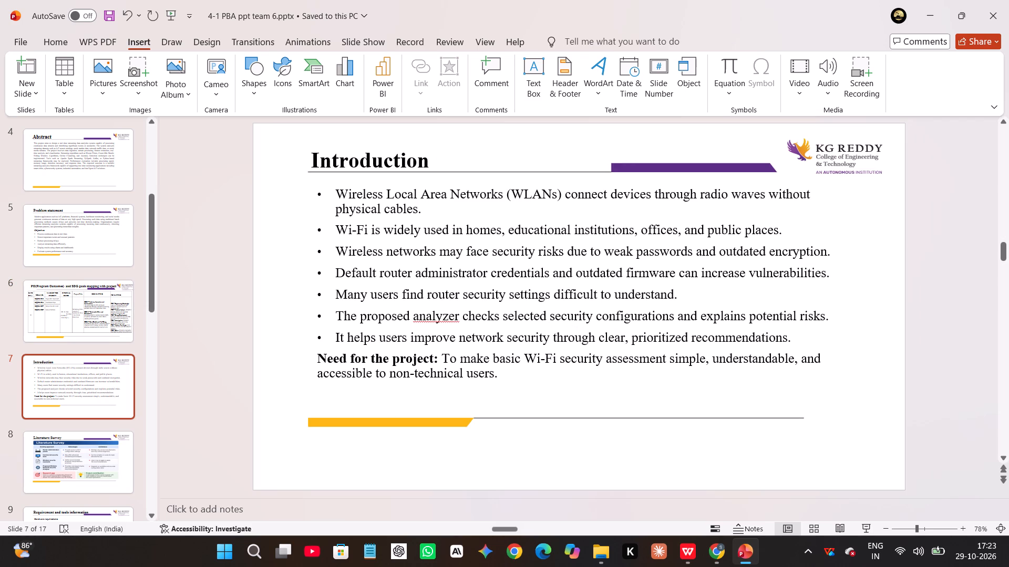
left_click_drag(337, 190, 592, 415)
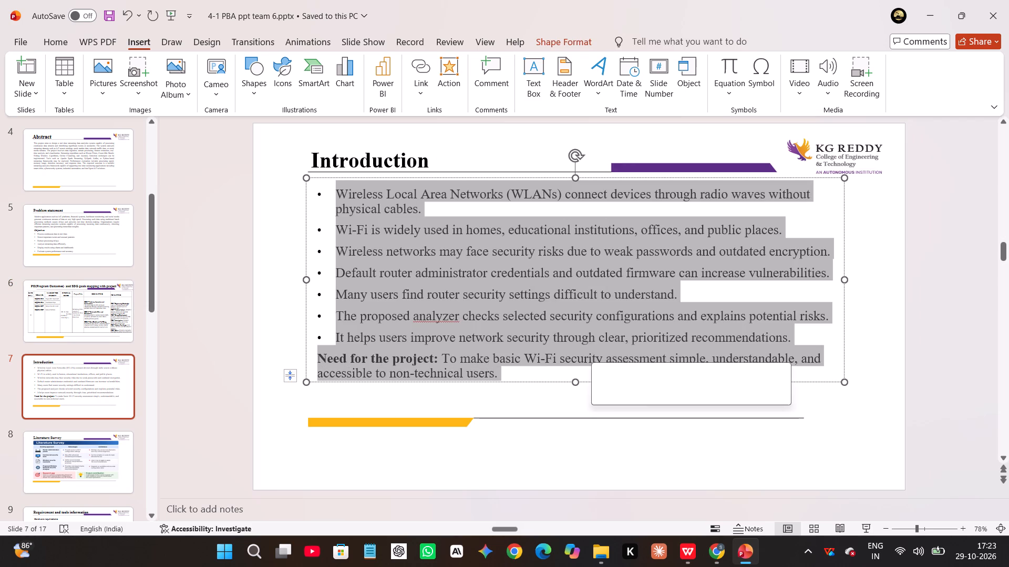
key("BackSpace")
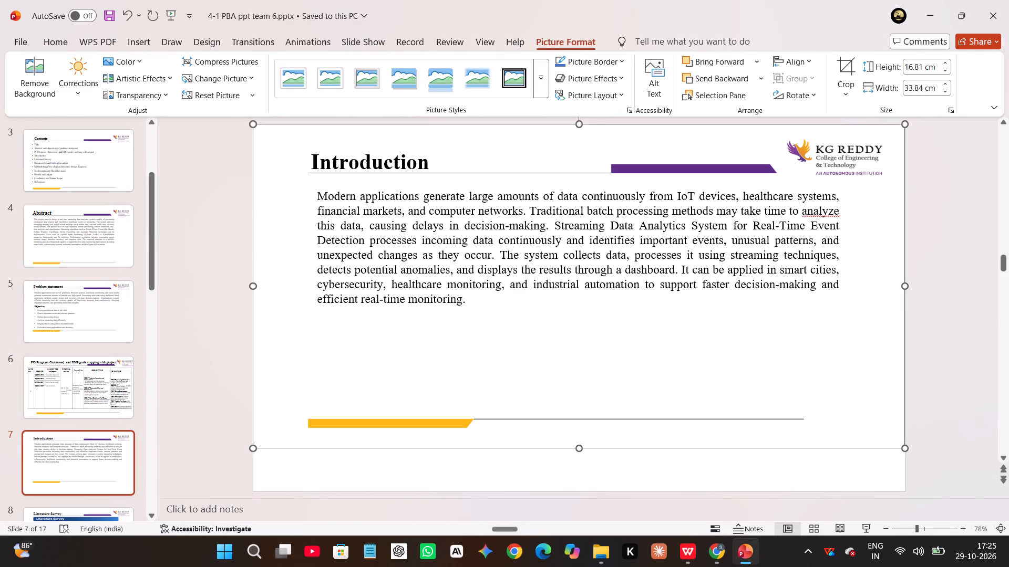
left_click(460, 308)
left_click(469, 301)
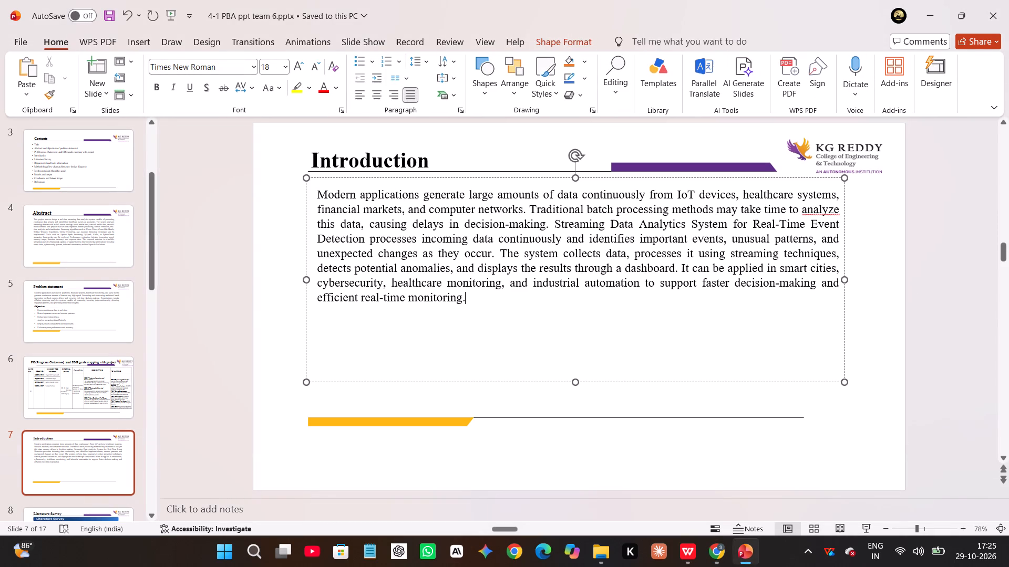
key("Return")
key("Return")
key("ctrl+v")
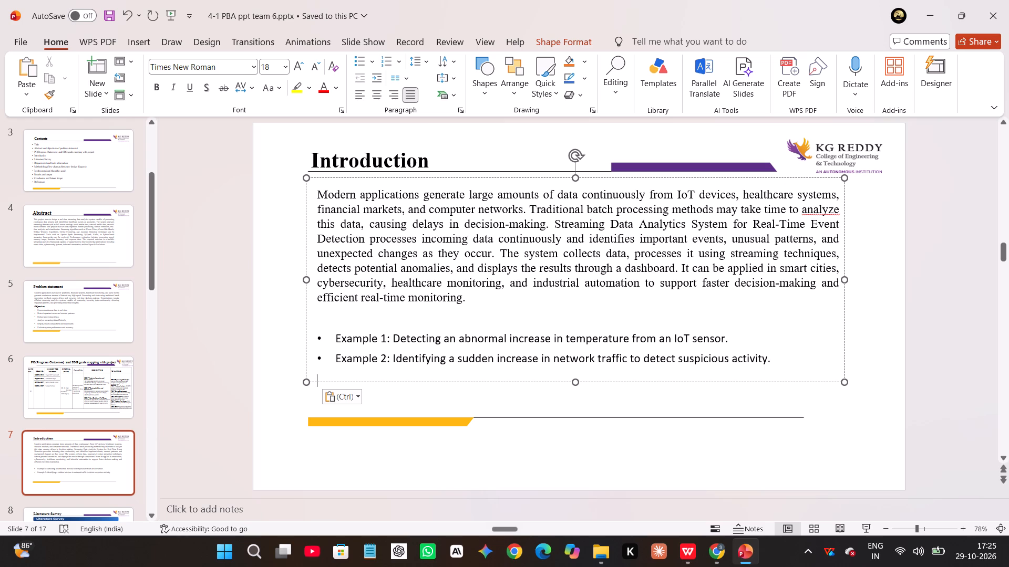
Make the "Example 1:" and "Example 2:" labels bold in the Introduction text.
left_click_drag(391, 338, 332, 337)
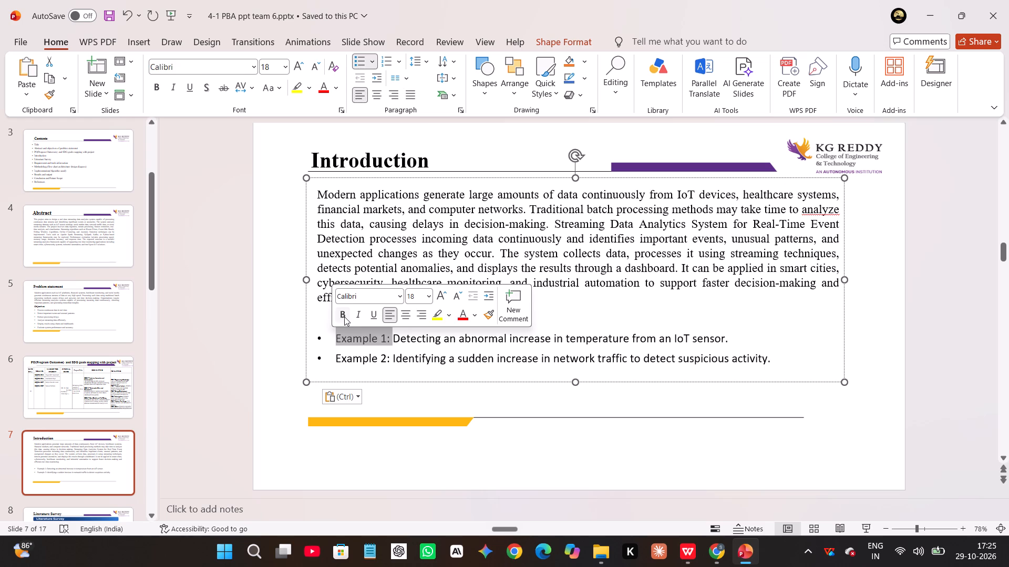
left_click(344, 317)
left_click_drag(392, 359, 331, 353)
left_click(343, 338)
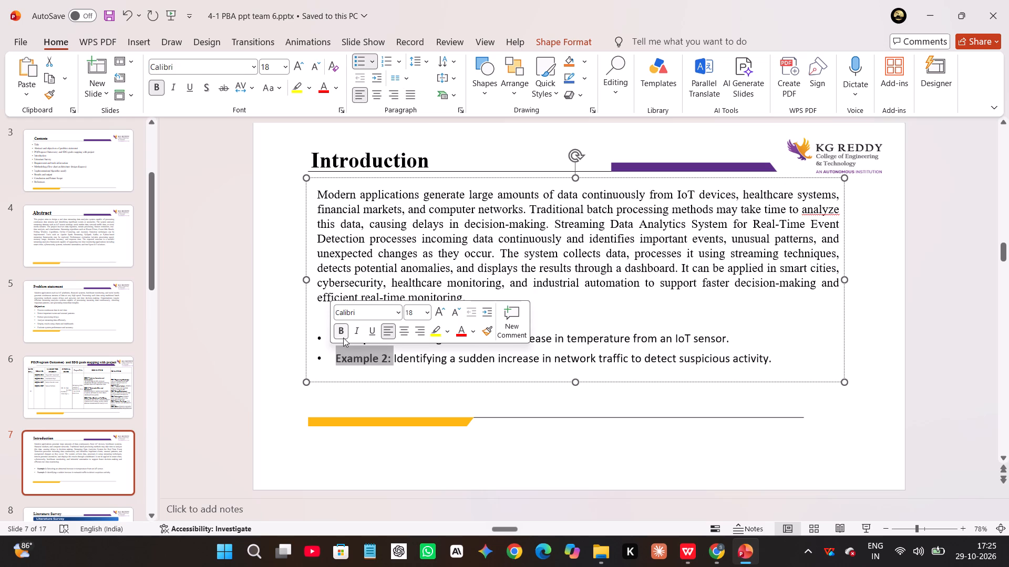
Change the font of both example bullet lines on slide 7 to Times New Roman.
left_click_drag(436, 366, 311, 327)
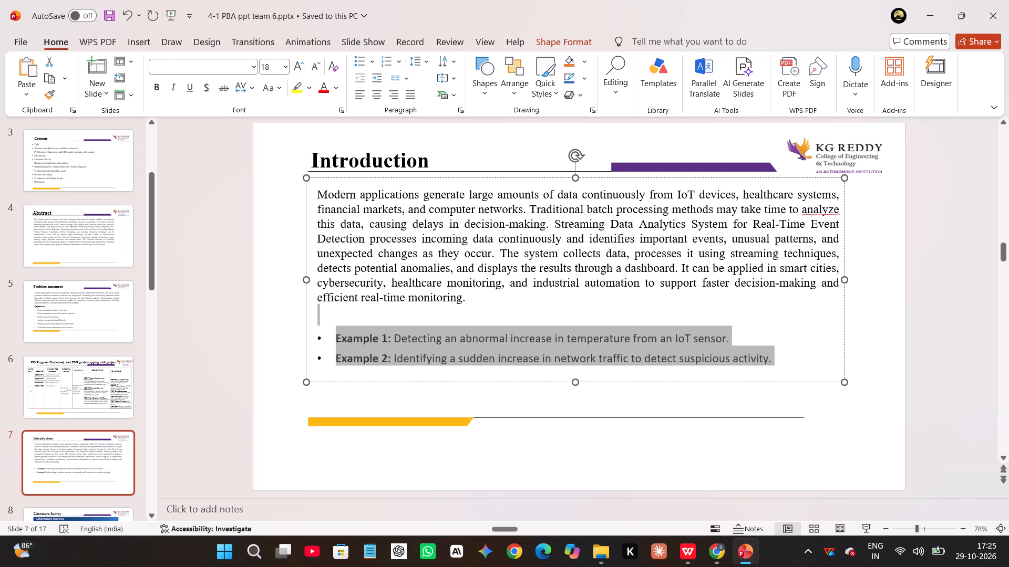
left_click_drag(311, 327, 320, 341)
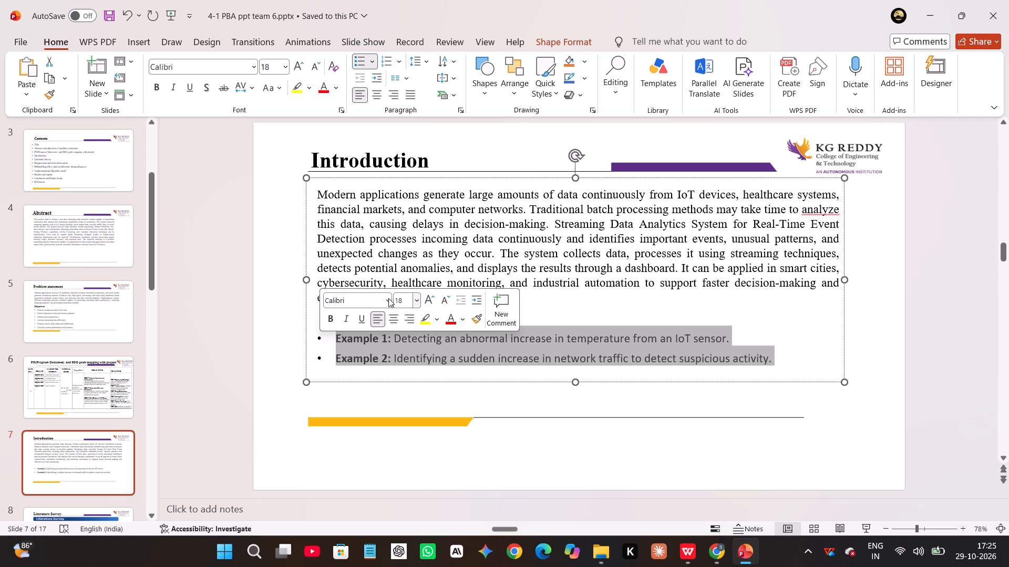
left_click(388, 297)
key("BackSpace")
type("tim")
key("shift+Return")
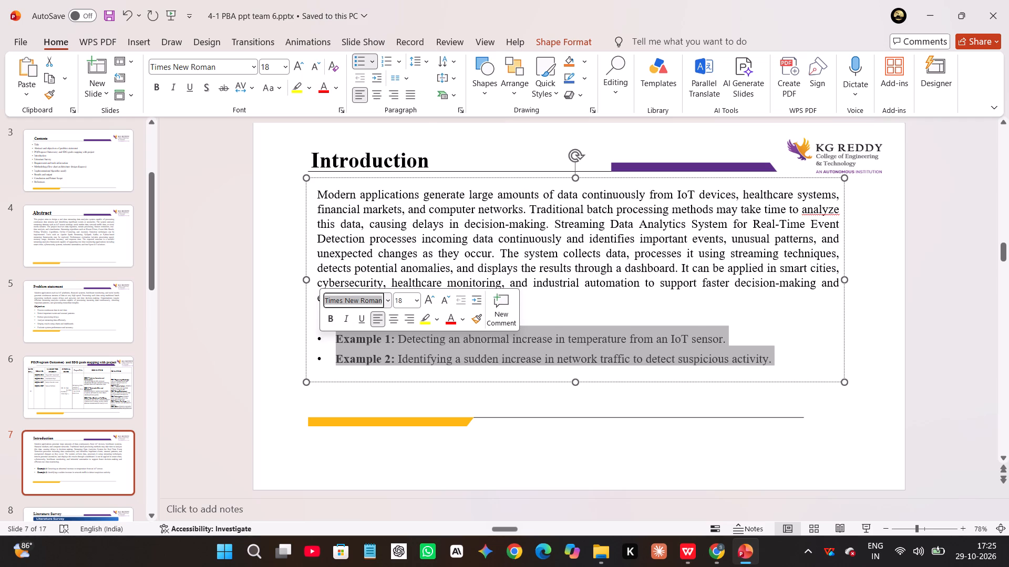
left_click(826, 353)
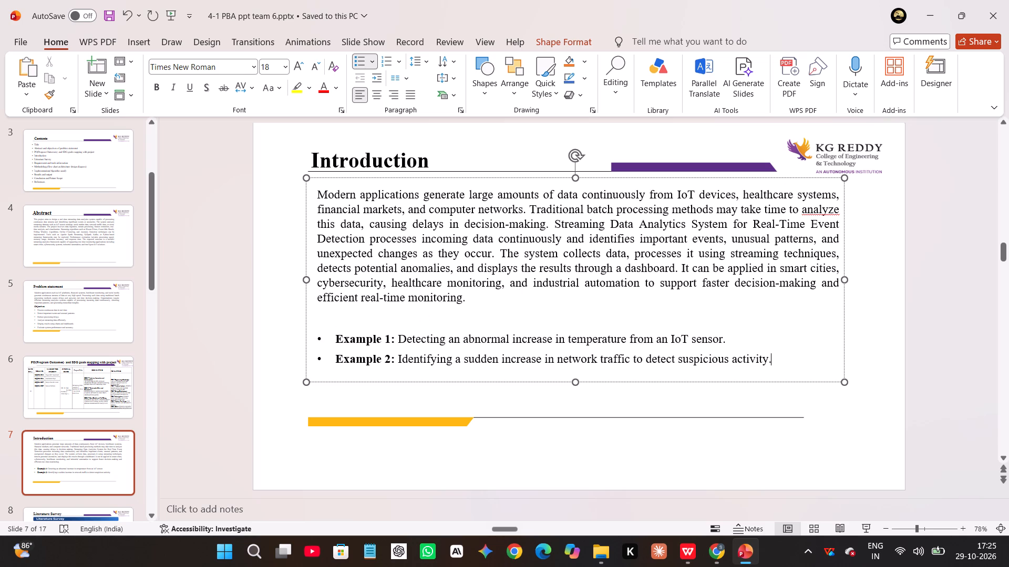
left_click(740, 270)
Delete the old Literature Survey picture from slide 8, keeping the slide's title.
left_click(738, 362)
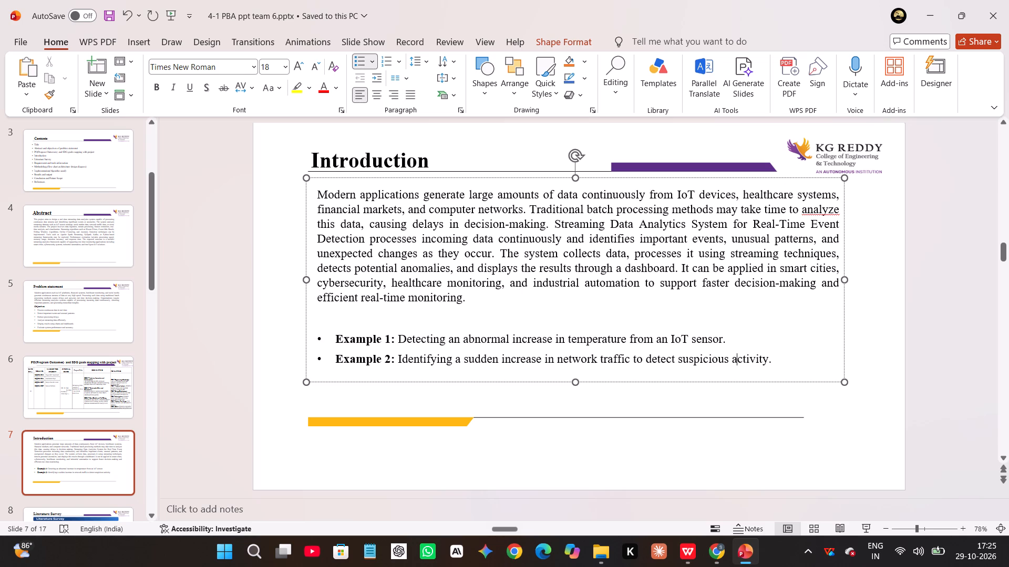
left_click(870, 360)
left_click(870, 360)
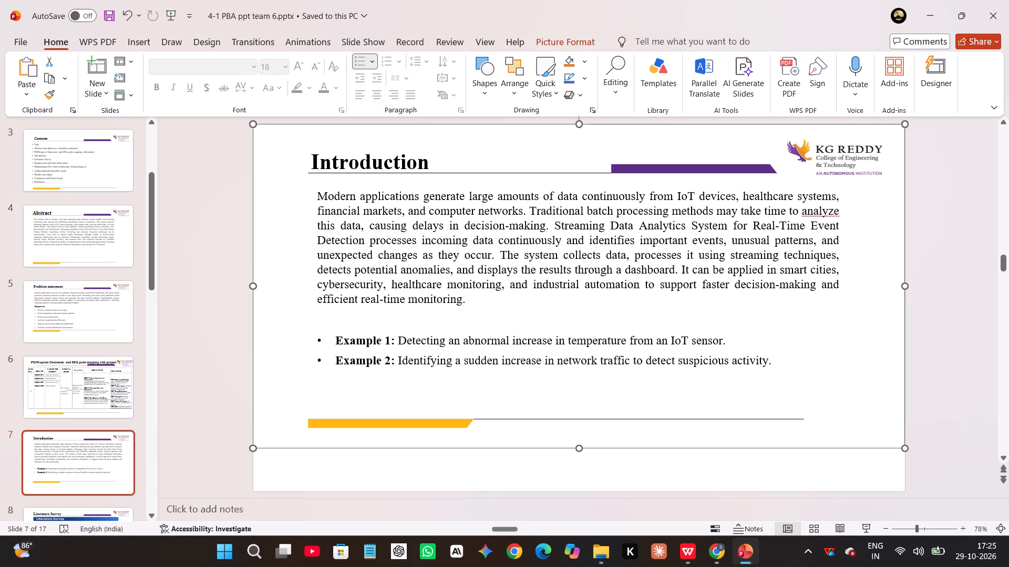
key("Down")
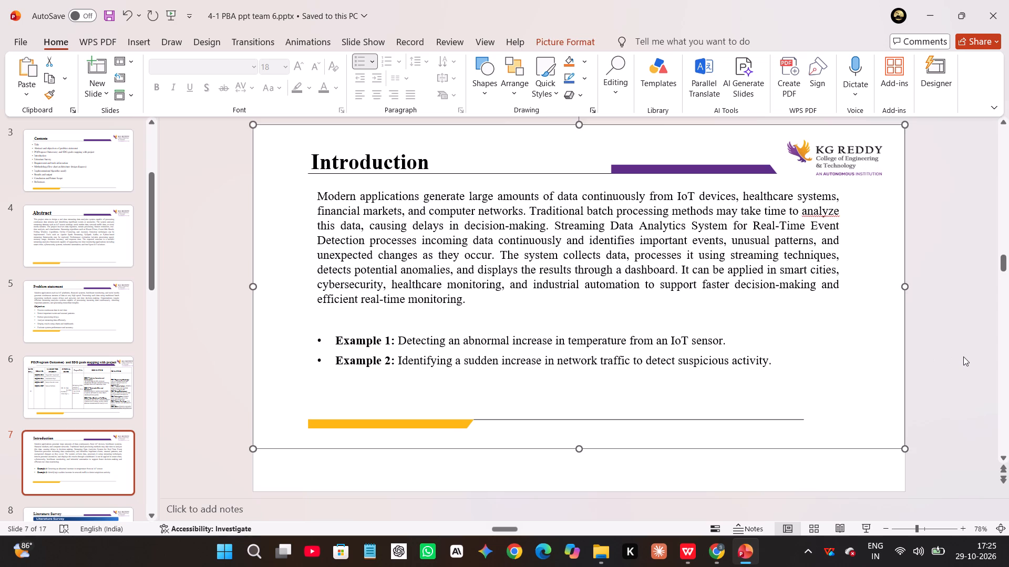
left_click(963, 356)
key("Down")
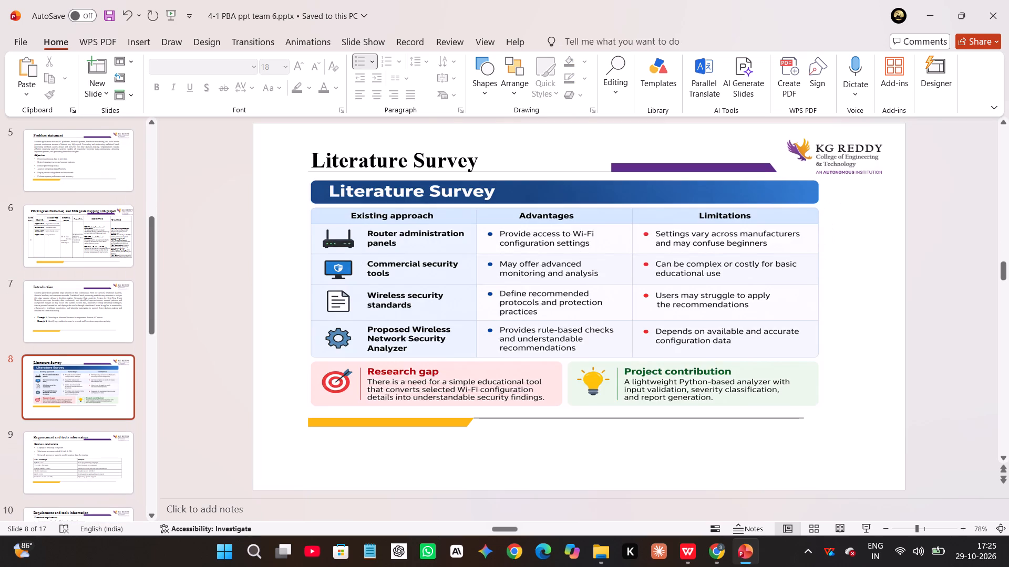
right_click(715, 308)
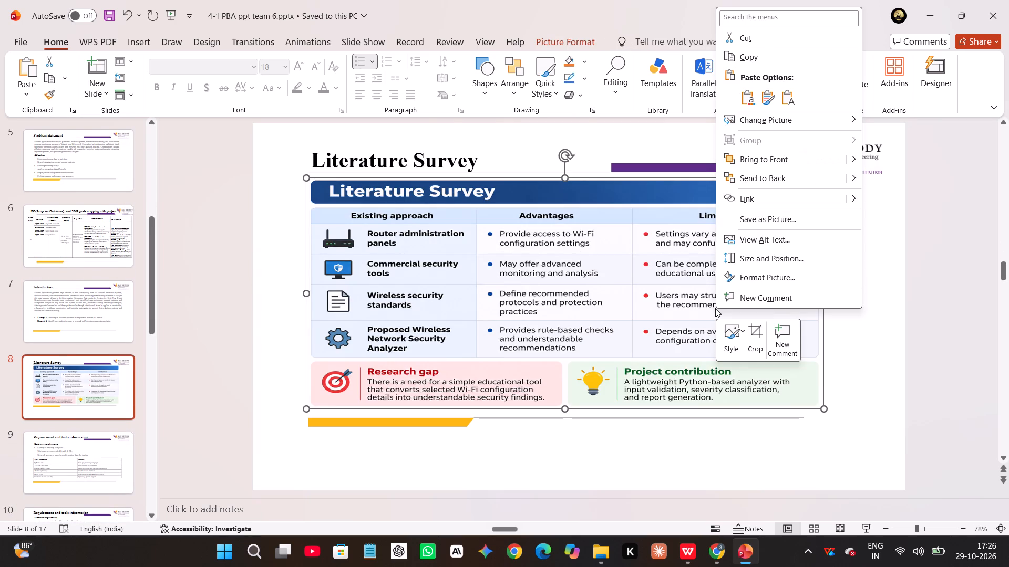
left_click(528, 466)
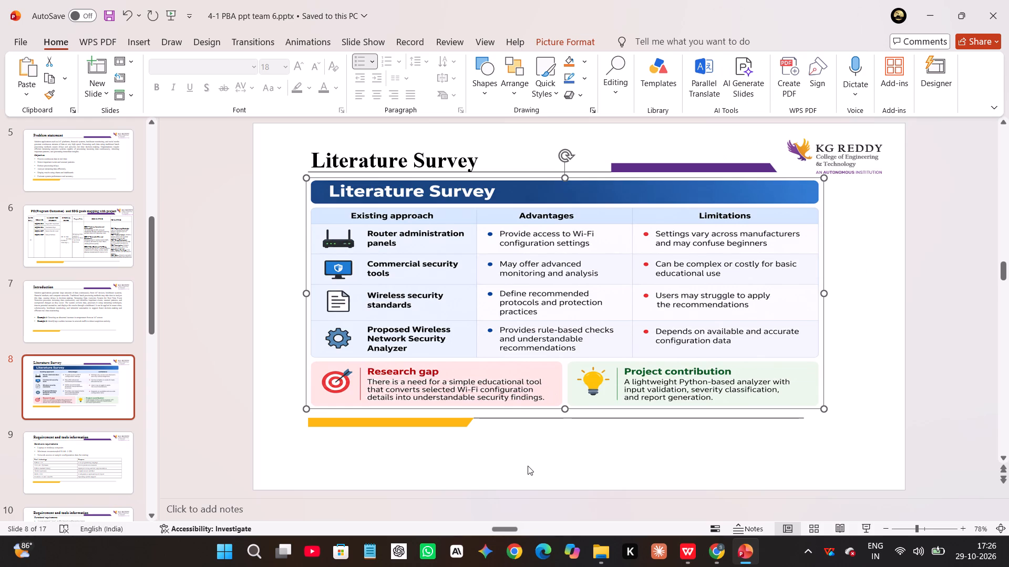
key("BackSpace")
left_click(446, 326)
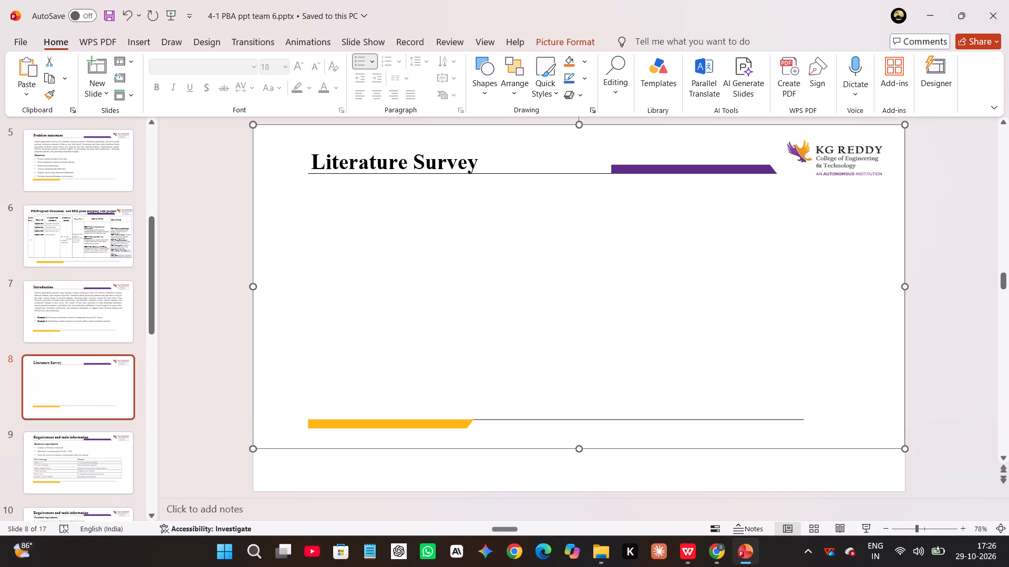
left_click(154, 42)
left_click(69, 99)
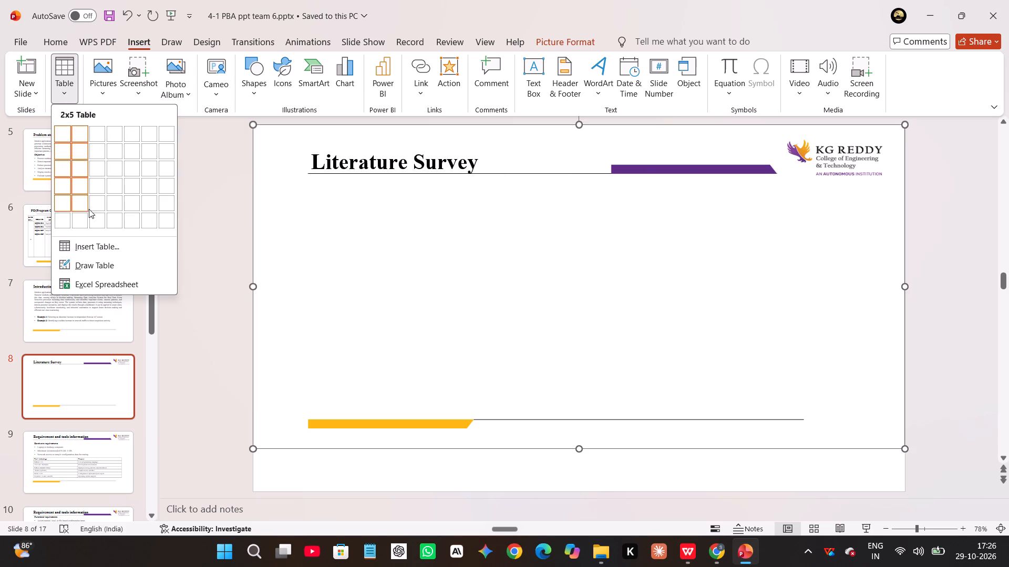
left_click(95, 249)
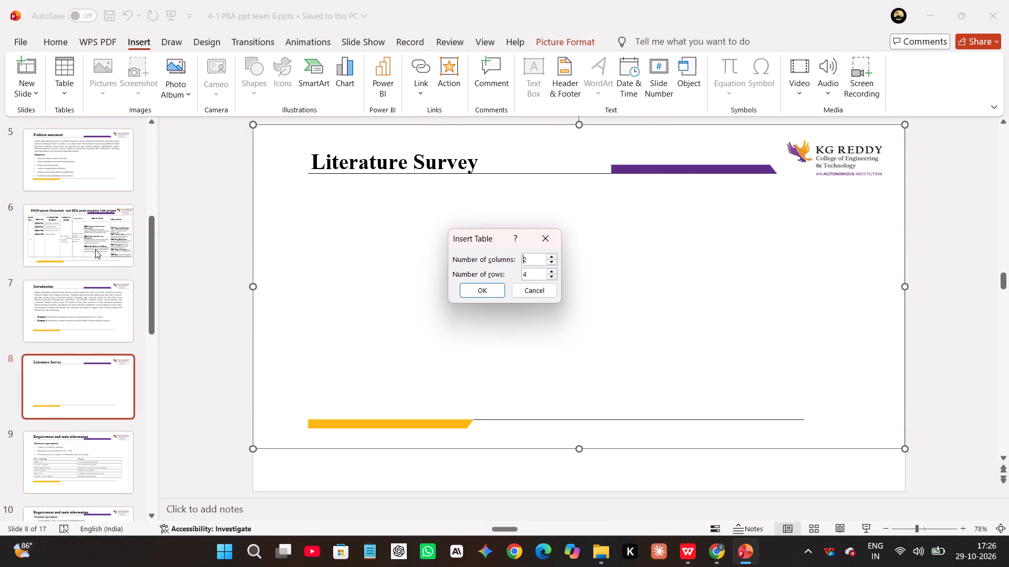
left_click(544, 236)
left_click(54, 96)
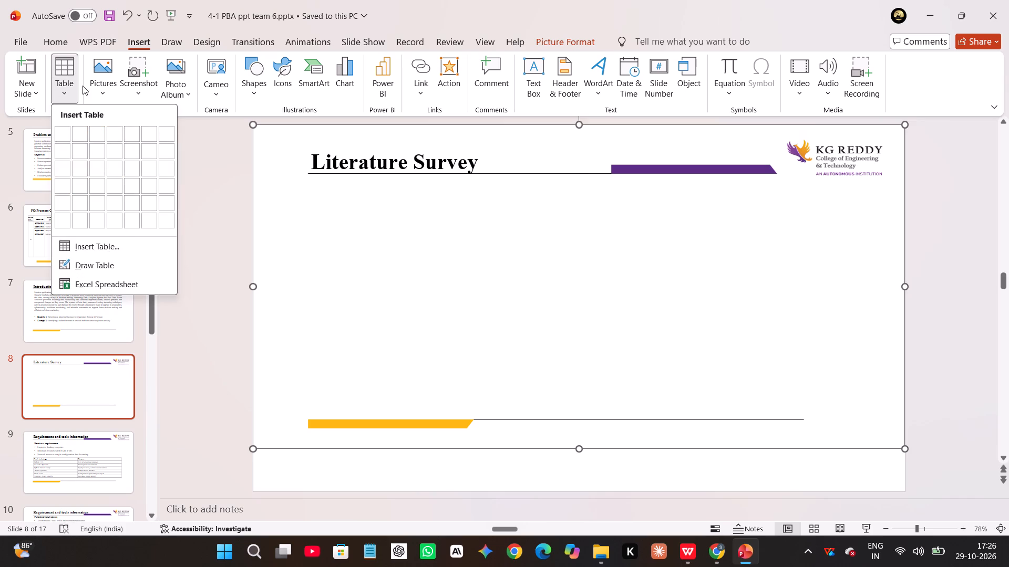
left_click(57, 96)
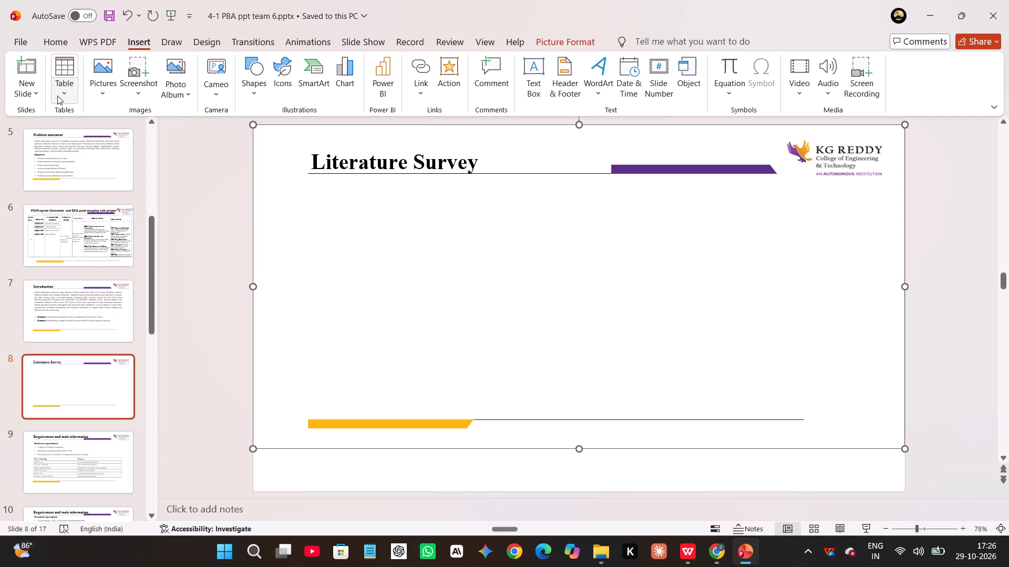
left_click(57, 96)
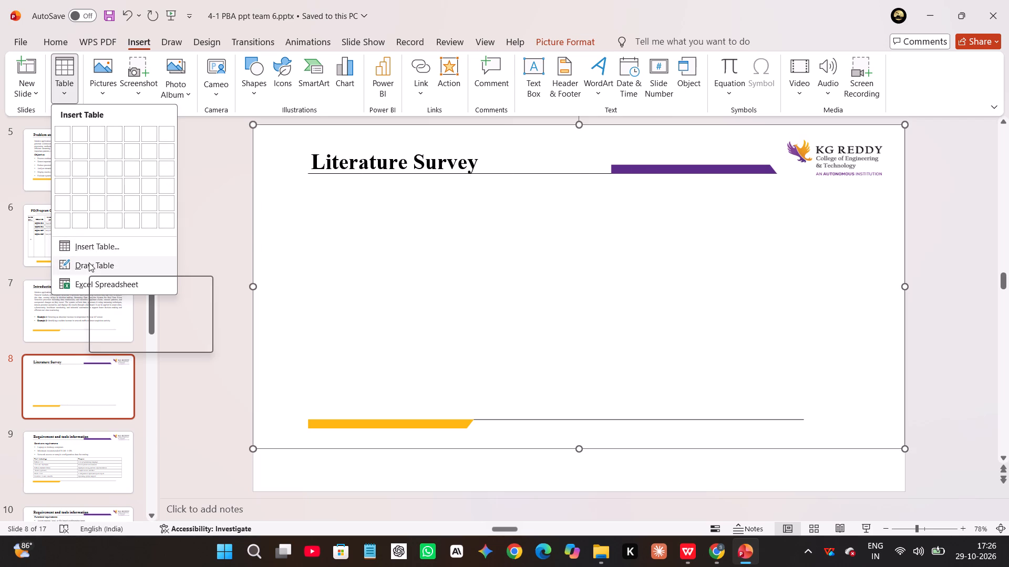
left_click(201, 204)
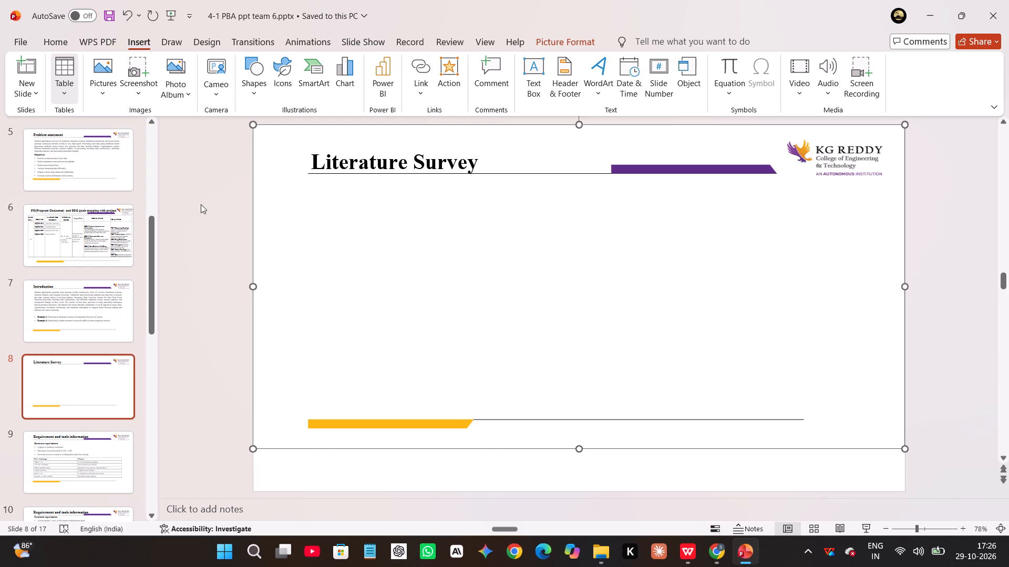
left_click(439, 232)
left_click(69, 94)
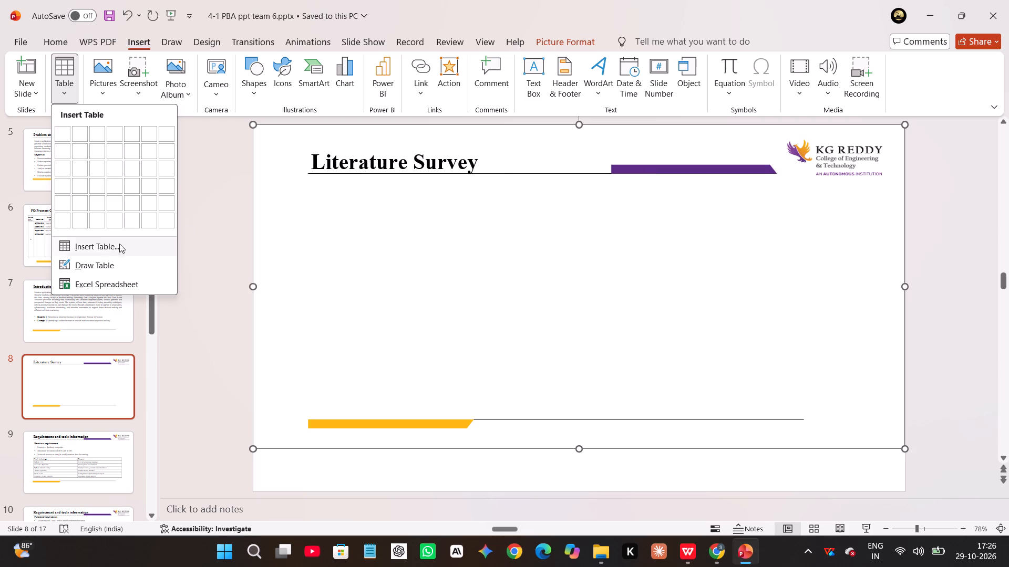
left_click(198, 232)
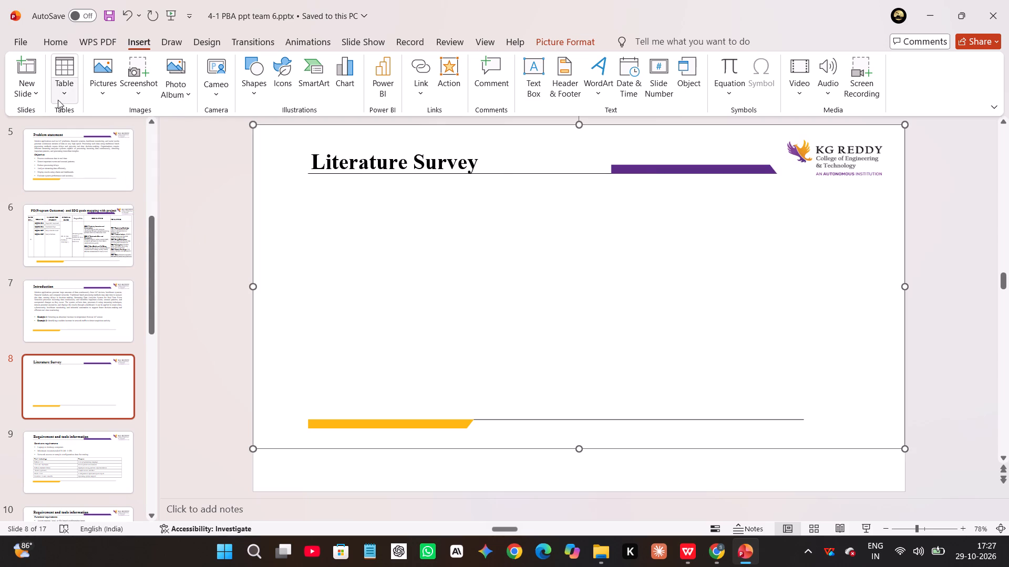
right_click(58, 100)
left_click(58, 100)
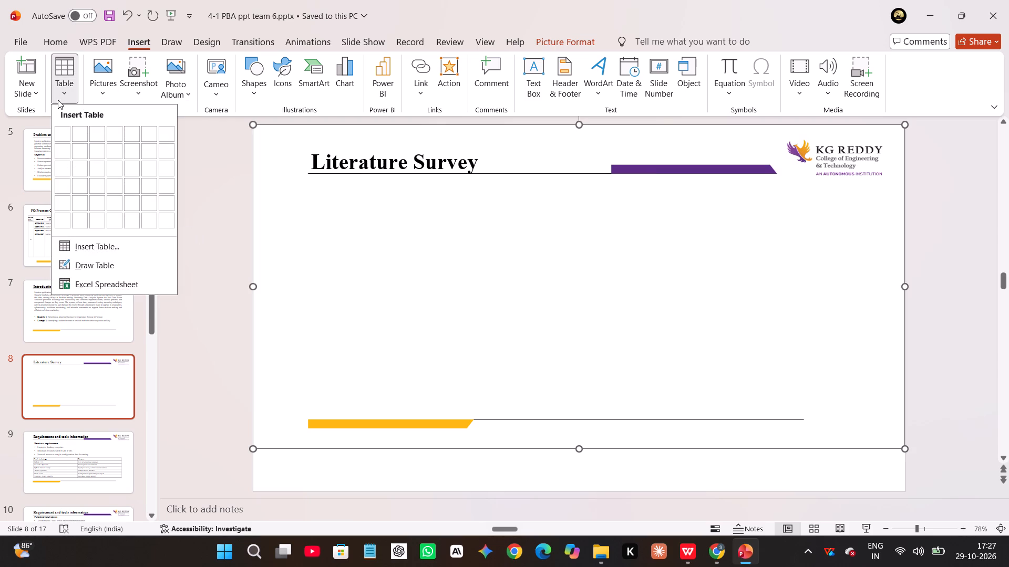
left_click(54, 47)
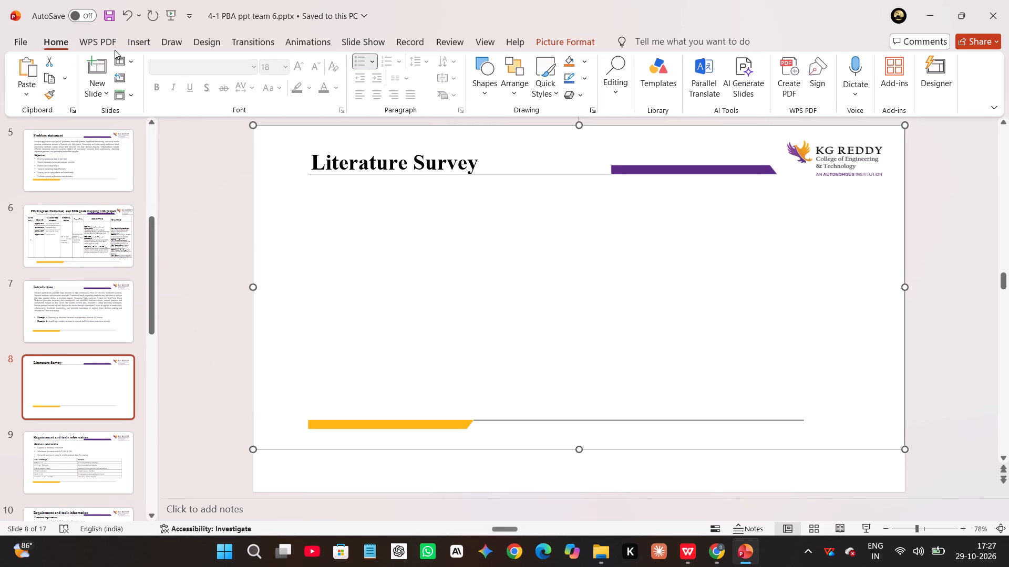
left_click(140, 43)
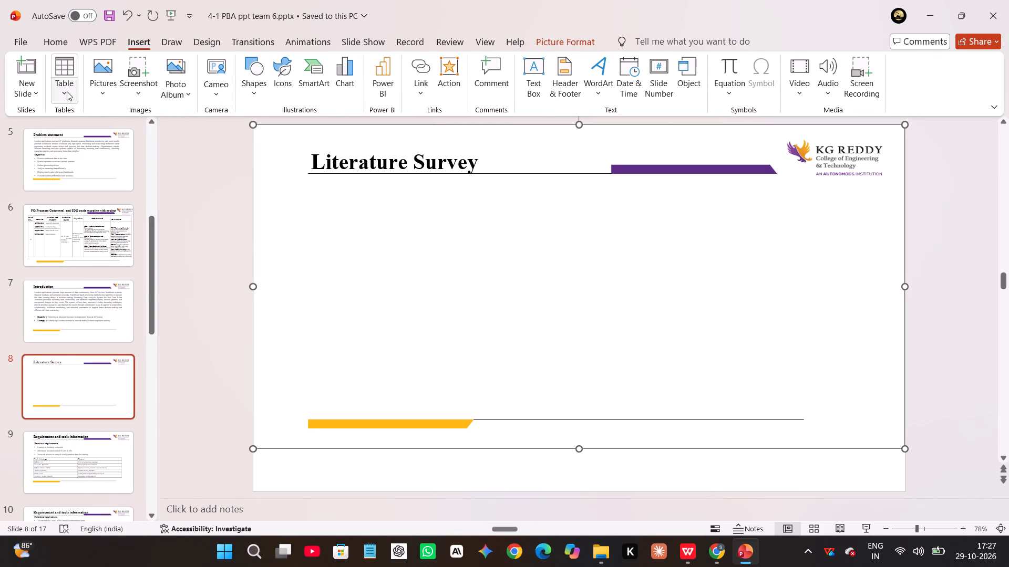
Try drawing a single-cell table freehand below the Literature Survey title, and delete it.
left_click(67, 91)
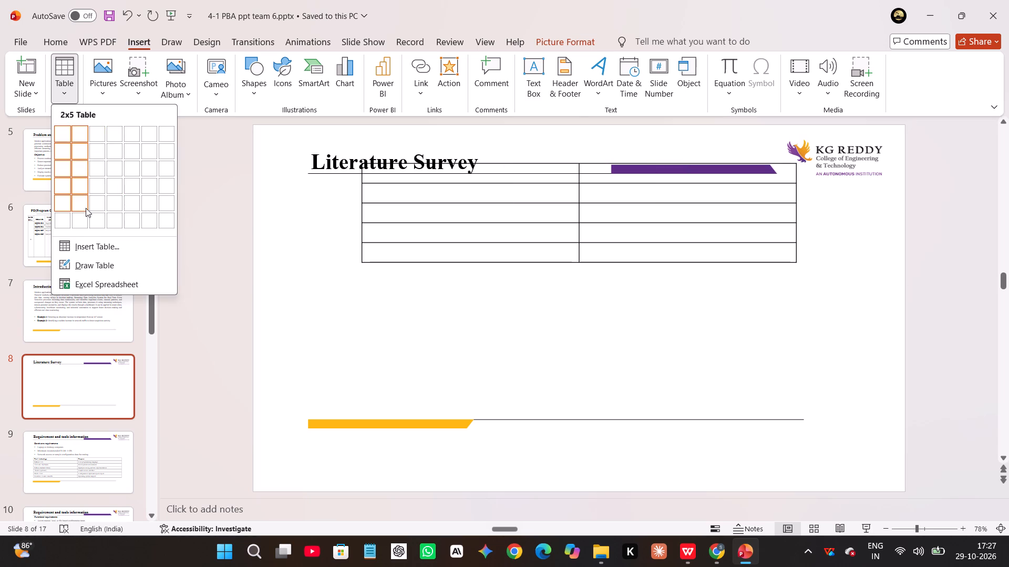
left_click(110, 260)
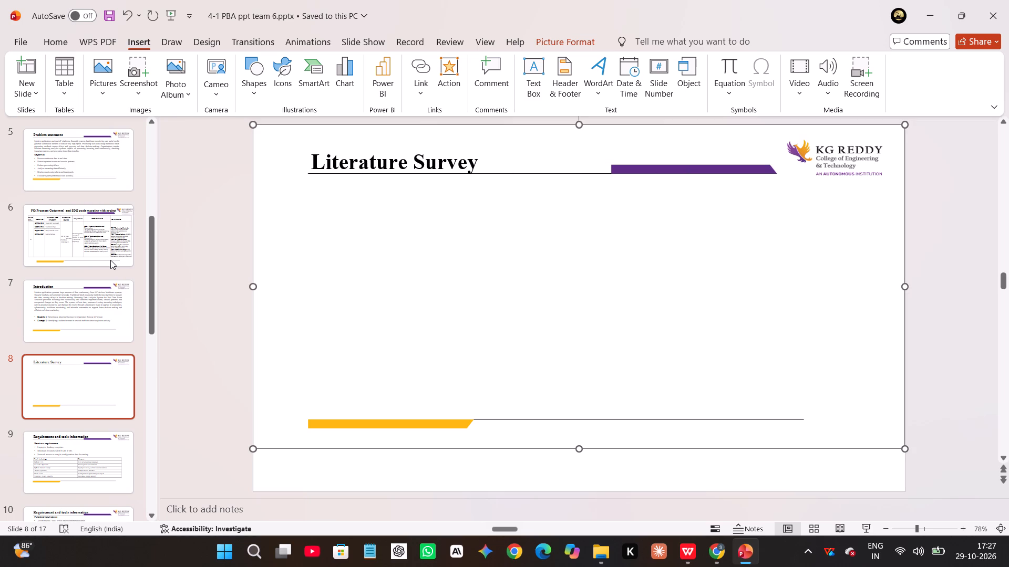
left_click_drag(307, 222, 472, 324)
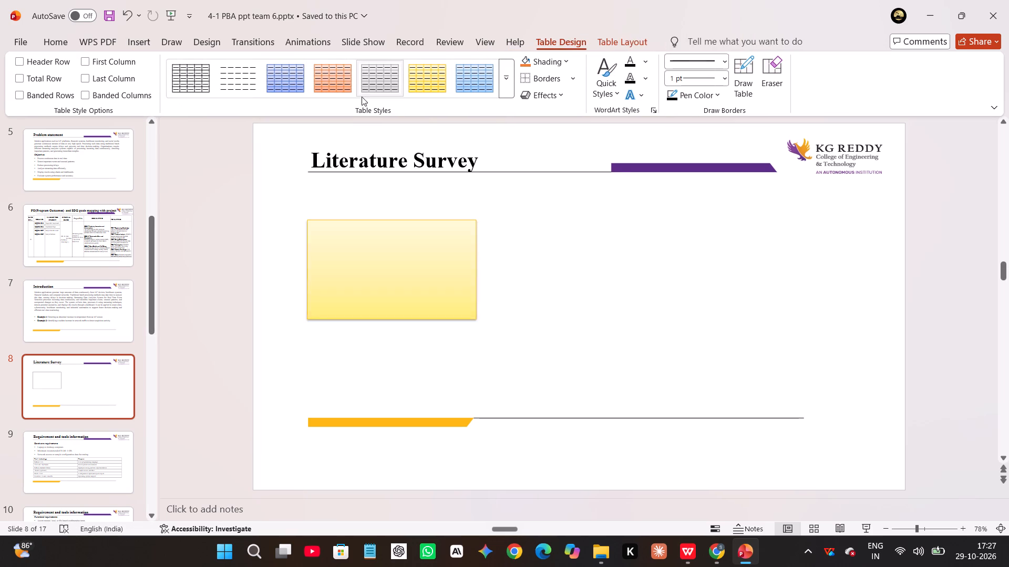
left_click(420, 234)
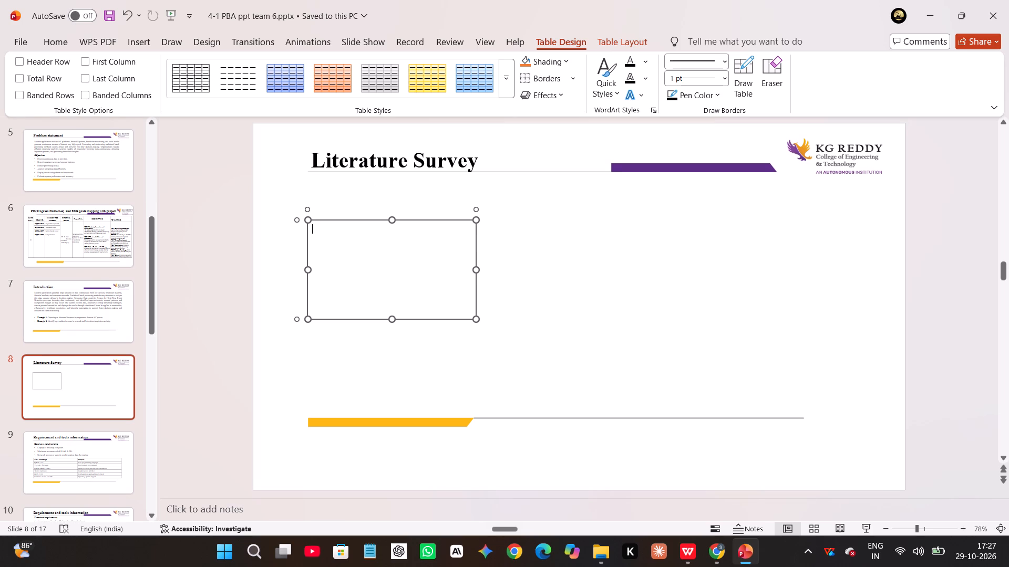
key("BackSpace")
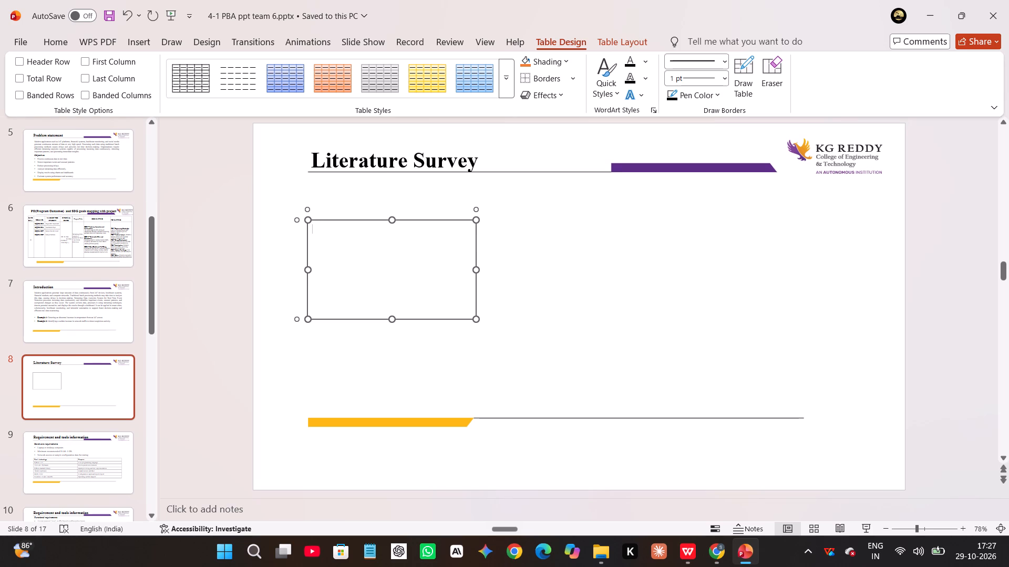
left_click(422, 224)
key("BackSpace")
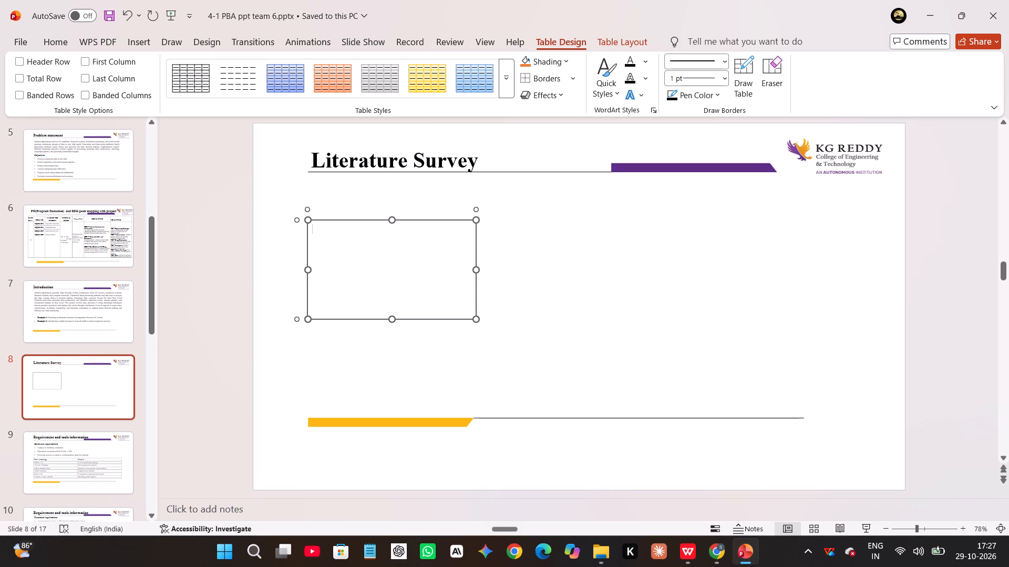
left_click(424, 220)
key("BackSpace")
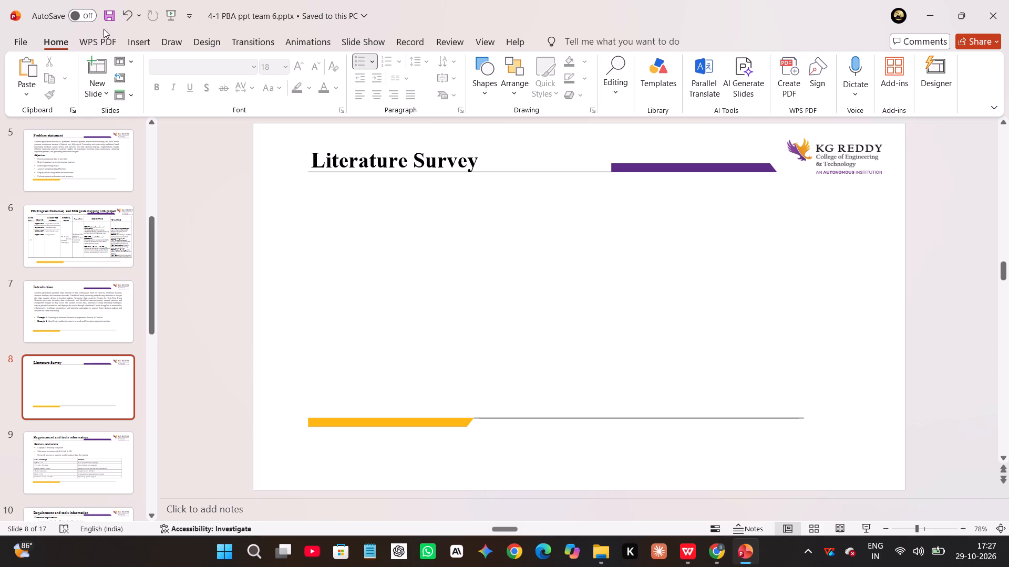
Insert a table with 4 columns and 6 rows on the Literature Survey slide and apply the blue banded table style.
left_click(145, 49)
left_click(61, 97)
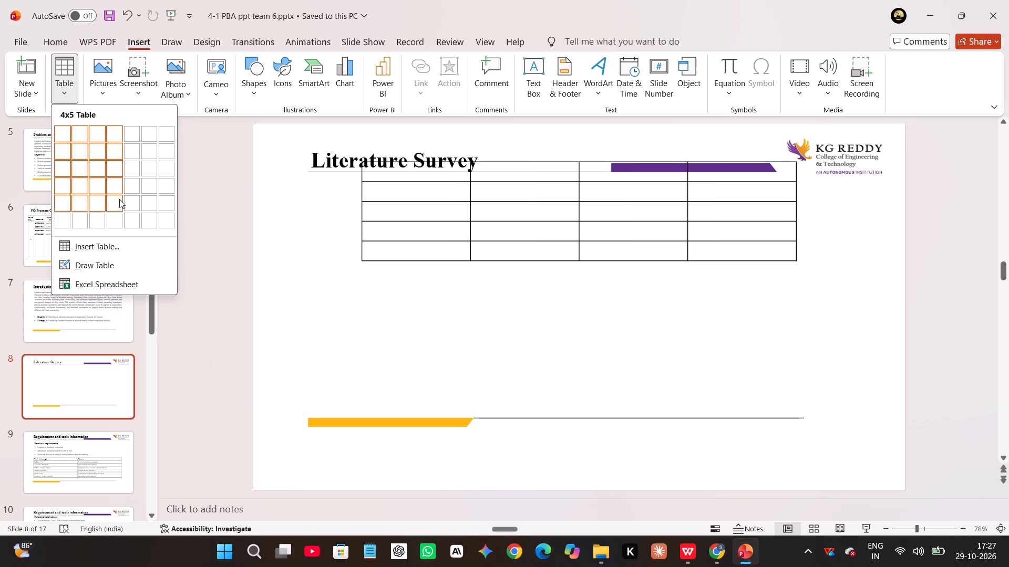
left_click(116, 229)
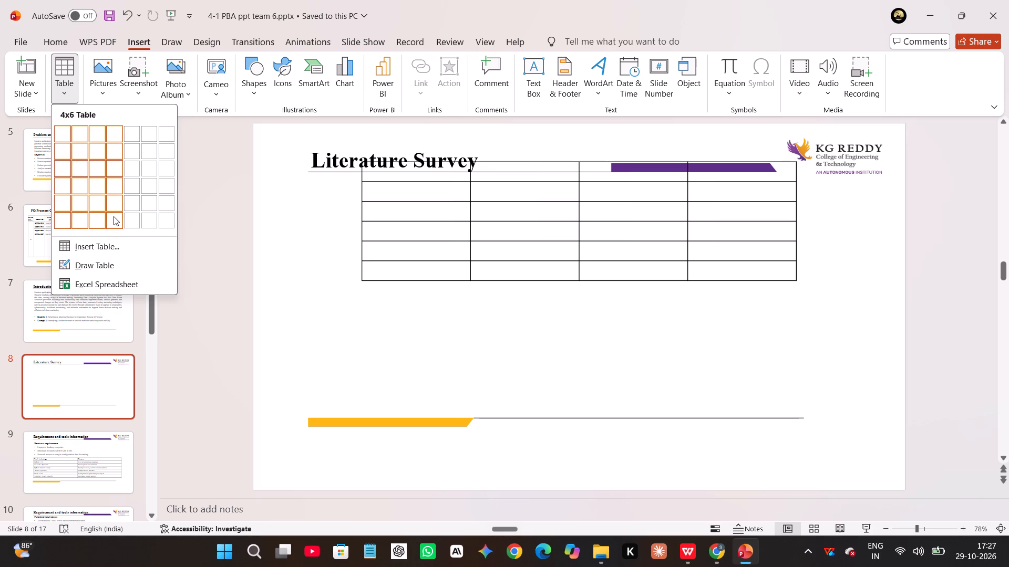
left_click(114, 216)
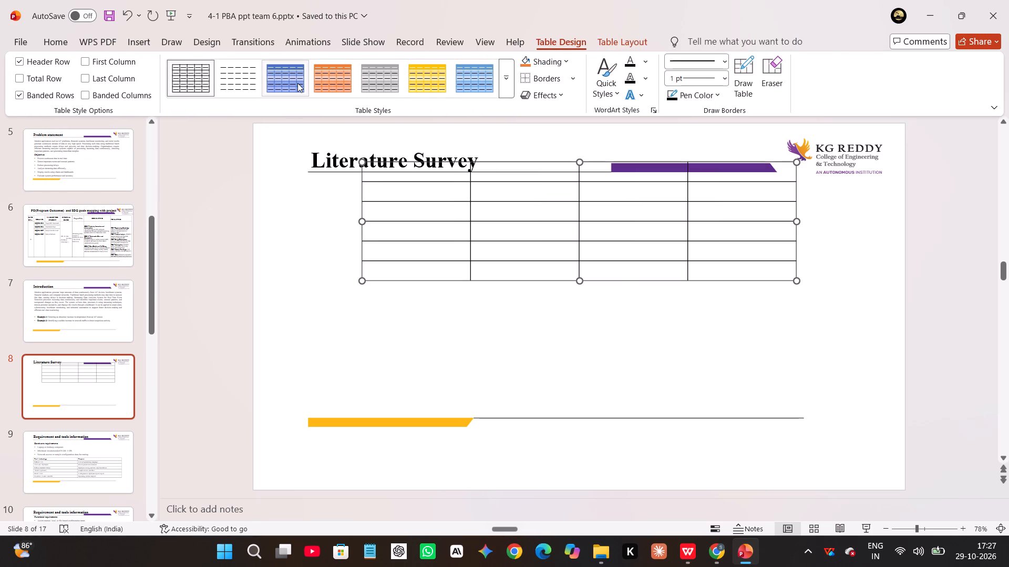
left_click(297, 83)
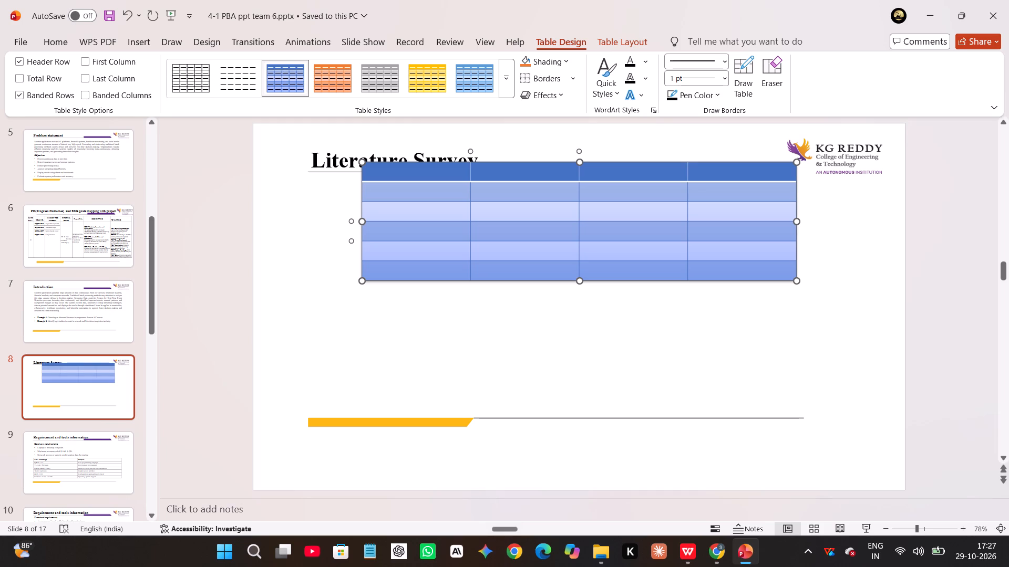
Move the table below the Literature Survey title and enlarge it to fill more of the space above the yellow footer bar.
left_click_drag(615, 162, 576, 195)
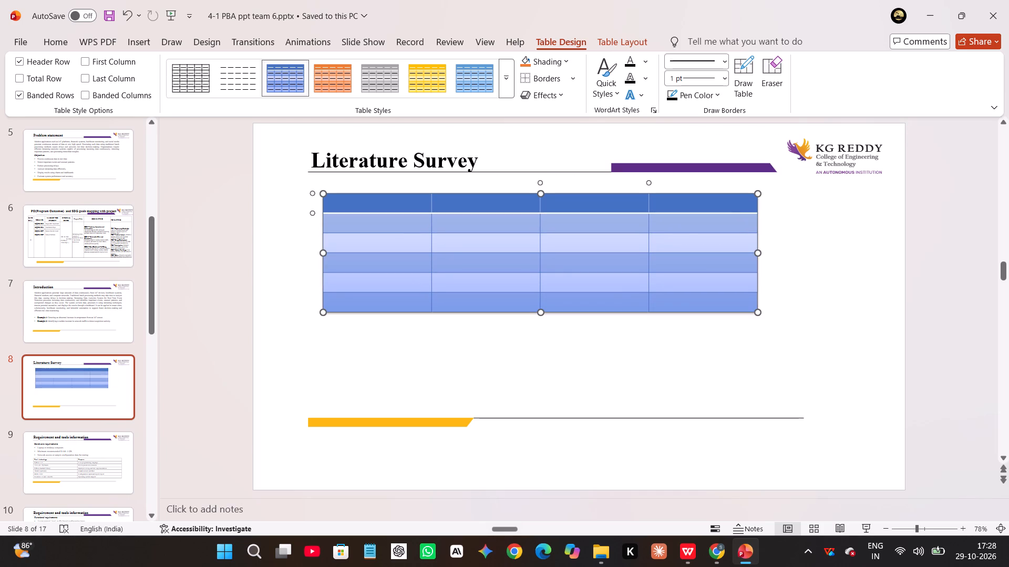
left_click_drag(759, 310, 781, 349)
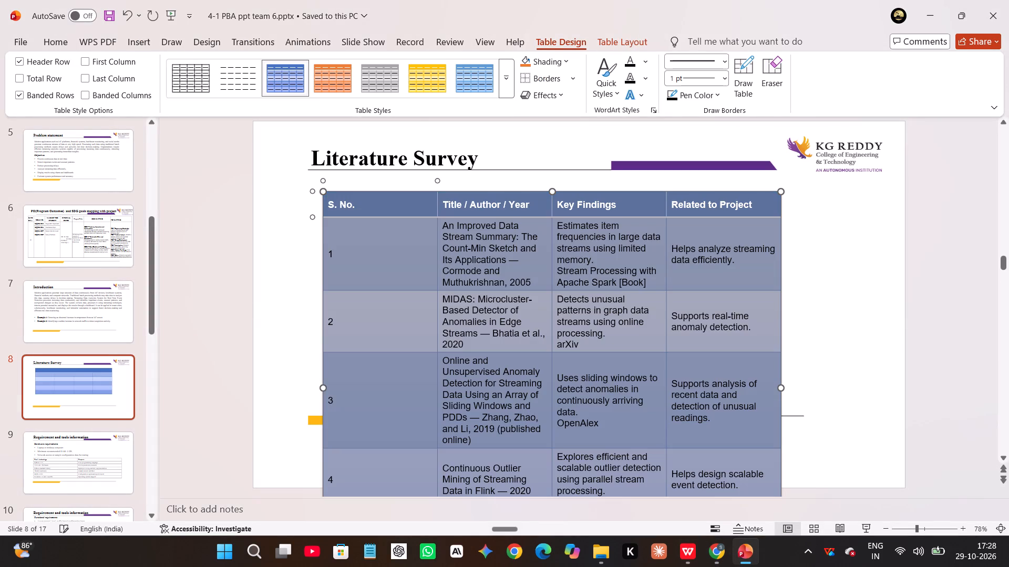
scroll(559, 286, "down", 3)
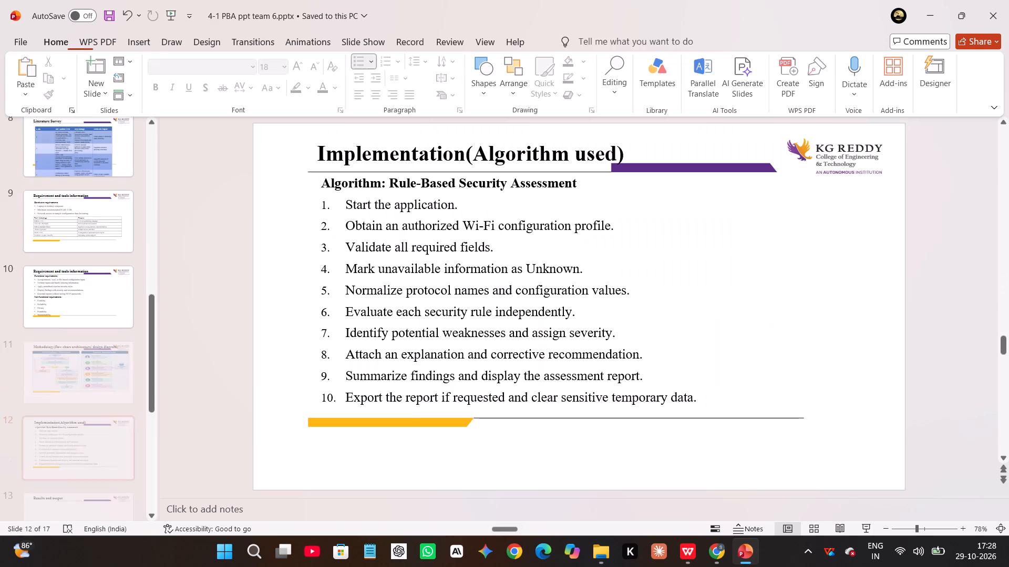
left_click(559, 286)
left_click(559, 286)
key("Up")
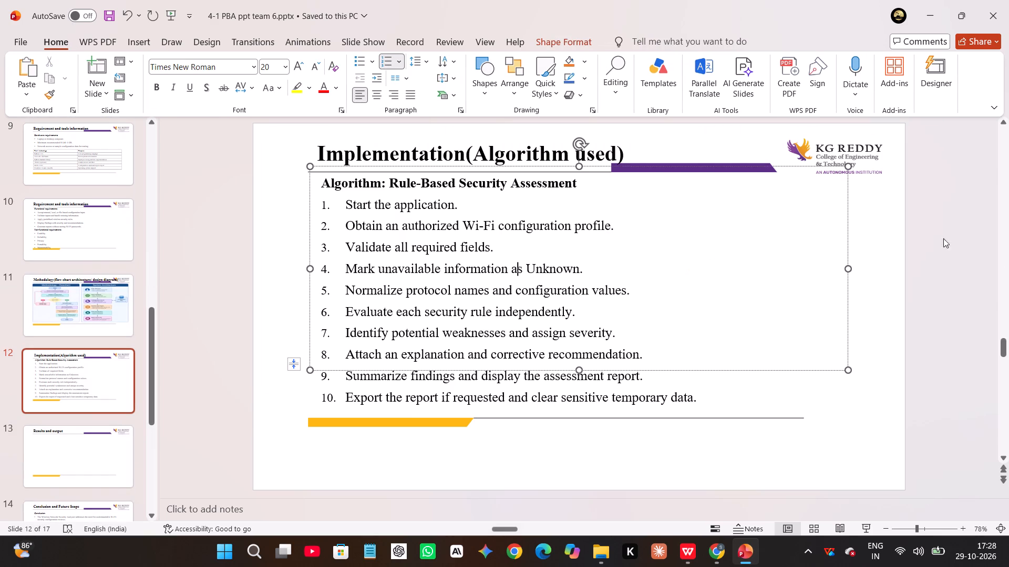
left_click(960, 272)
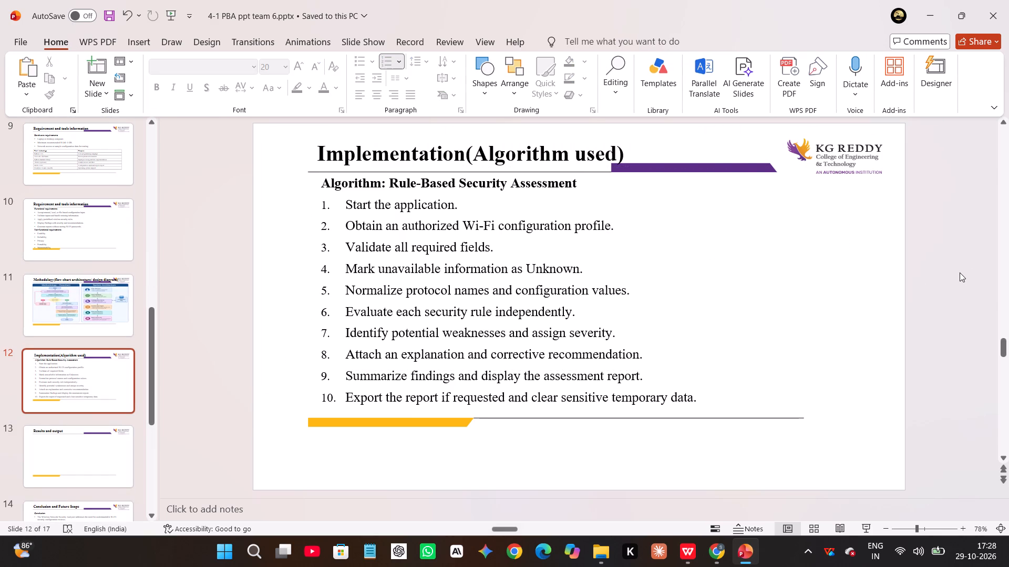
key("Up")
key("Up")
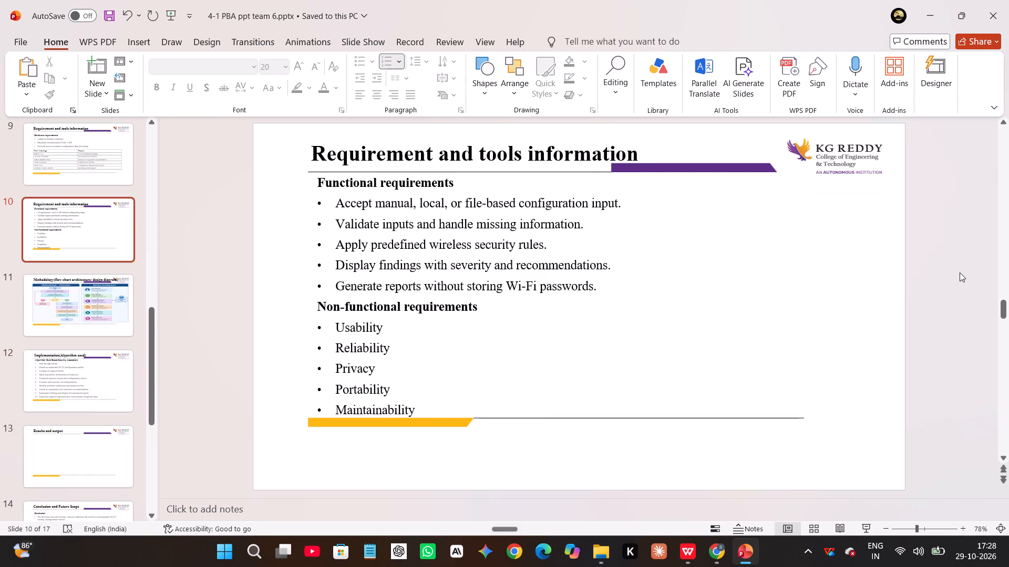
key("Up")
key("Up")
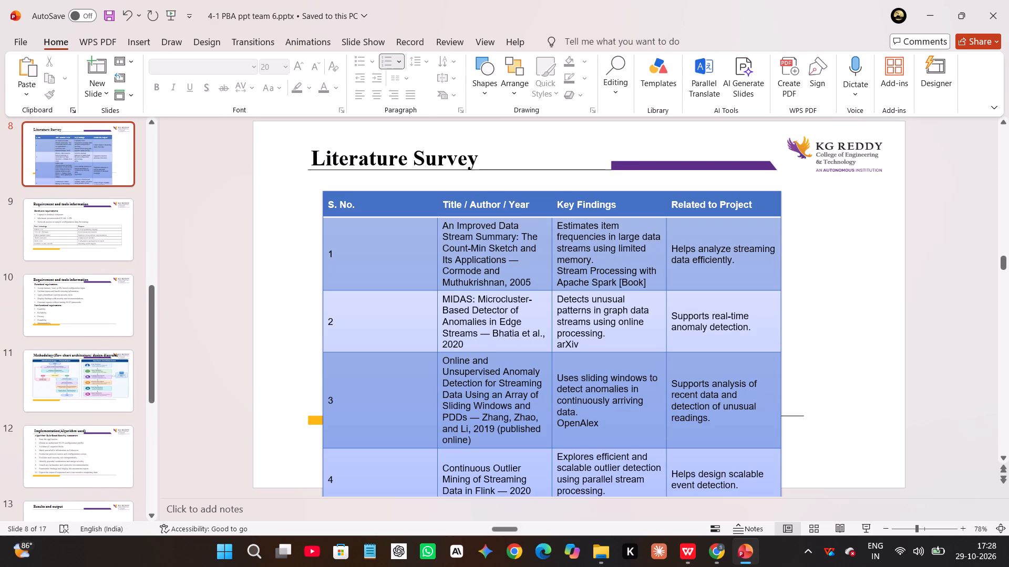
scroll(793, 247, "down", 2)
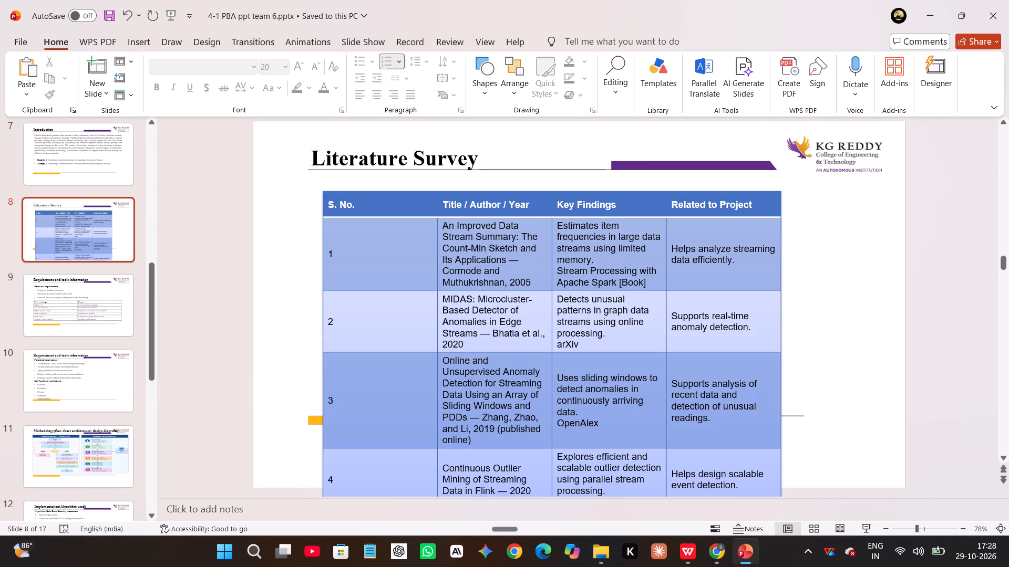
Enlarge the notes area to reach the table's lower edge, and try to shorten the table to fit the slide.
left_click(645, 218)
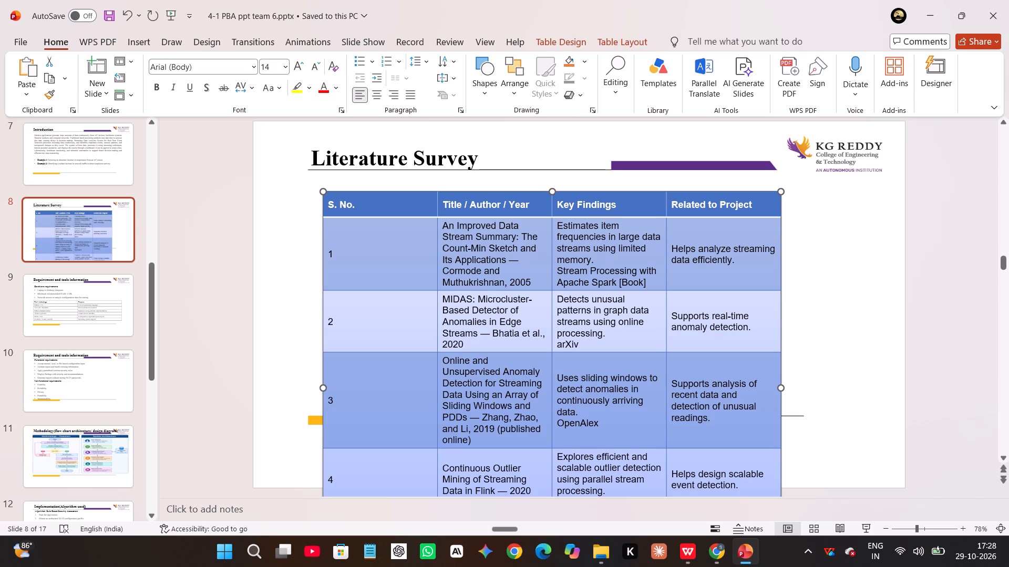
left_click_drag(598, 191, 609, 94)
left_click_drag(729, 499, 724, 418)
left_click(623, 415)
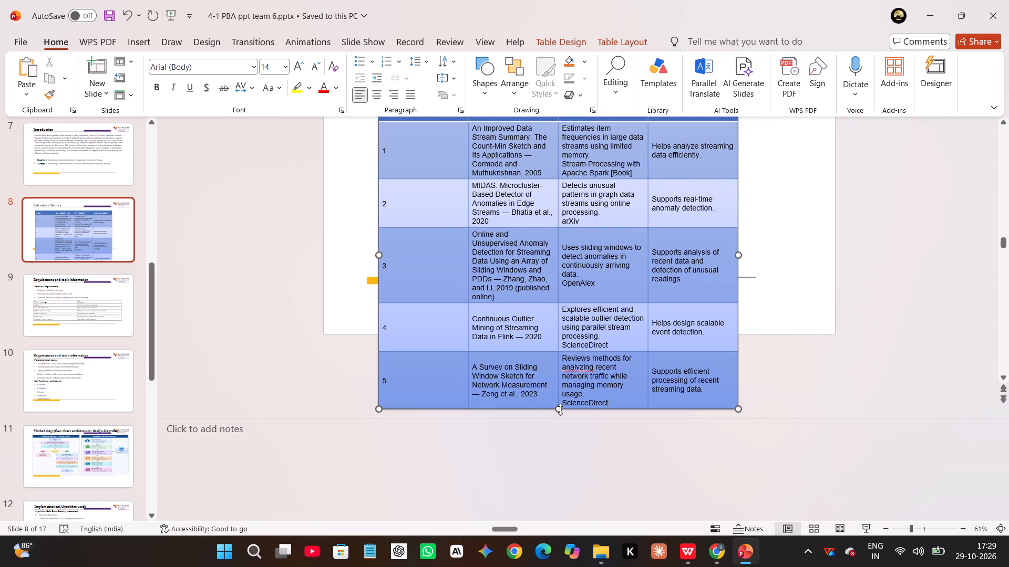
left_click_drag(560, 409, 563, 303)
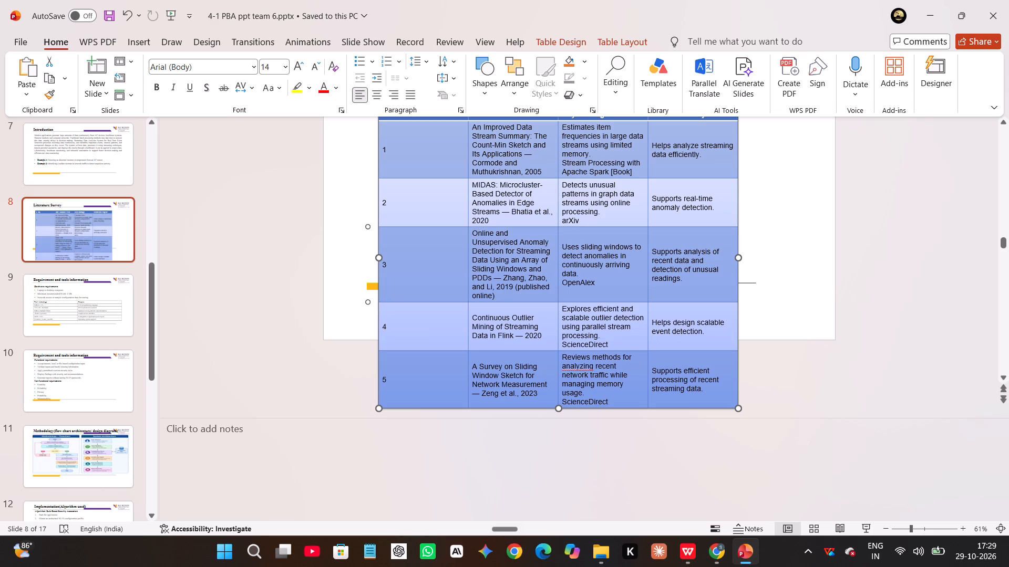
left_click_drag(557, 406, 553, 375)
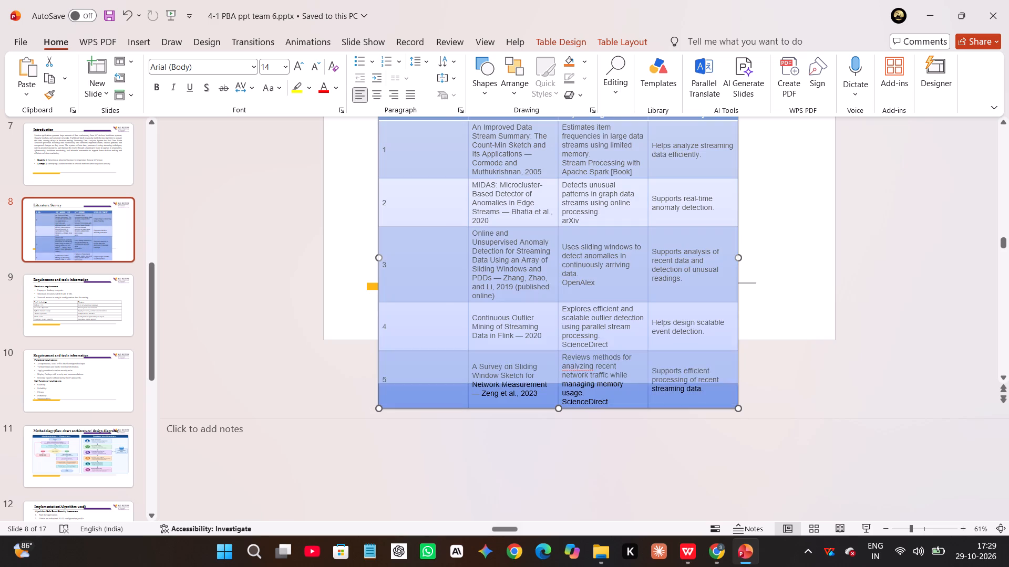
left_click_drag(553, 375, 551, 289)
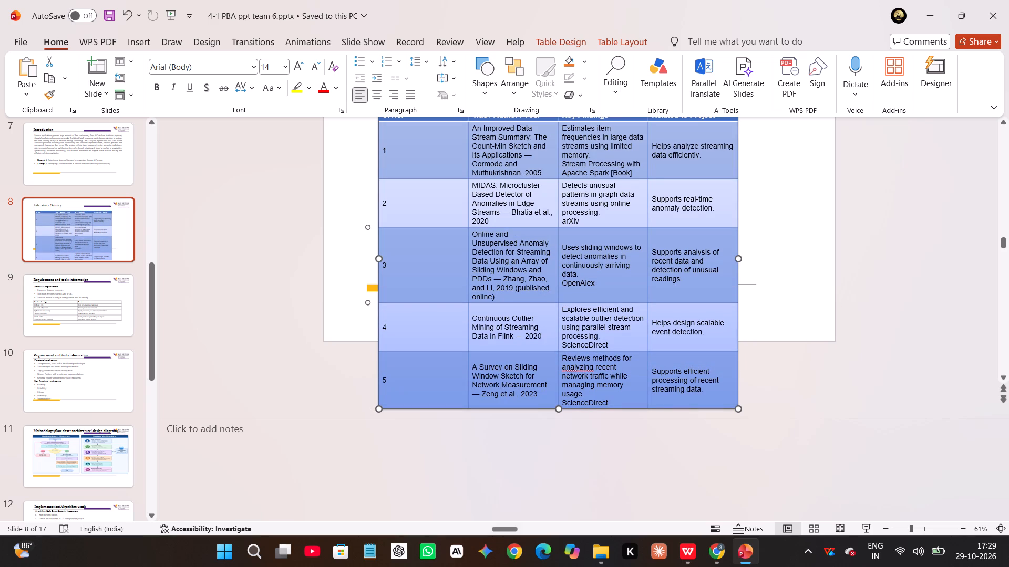
Narrow the S. No. column to just fit its heading, giving the freed width to the Title / Author / Year column.
left_click_drag(468, 257, 439, 259)
left_click_drag(439, 259, 437, 260)
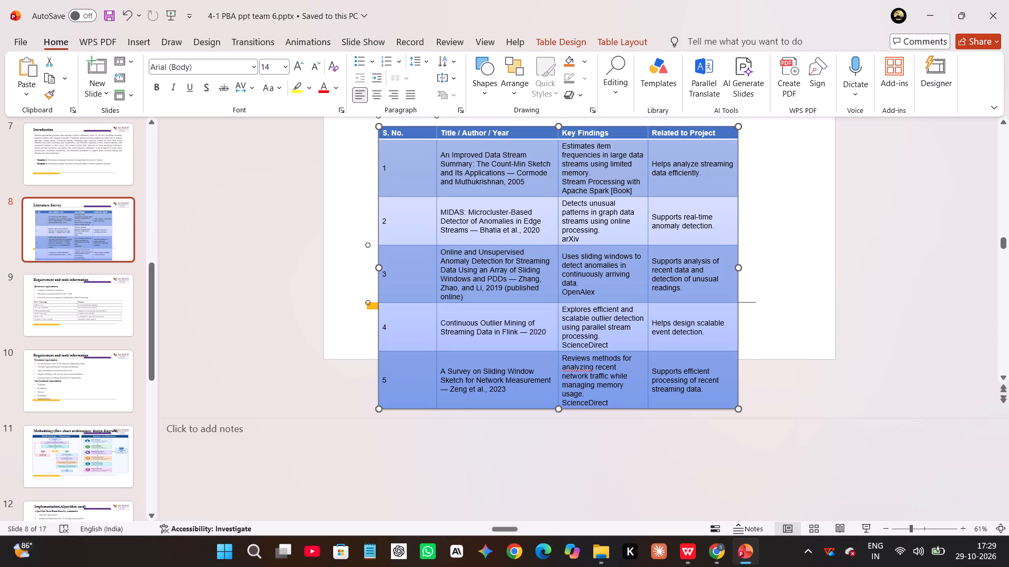
left_click_drag(436, 280, 419, 276)
left_click_drag(419, 276, 408, 274)
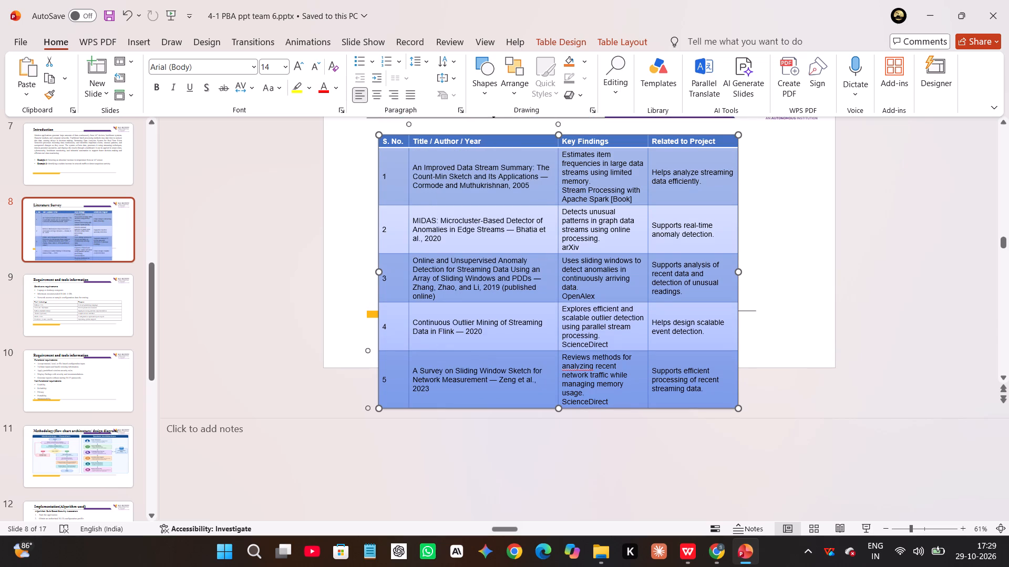
Widen the Literature Survey table toward the slide's right edge and reduce its height from the bottom edge.
left_click_drag(736, 271, 798, 251)
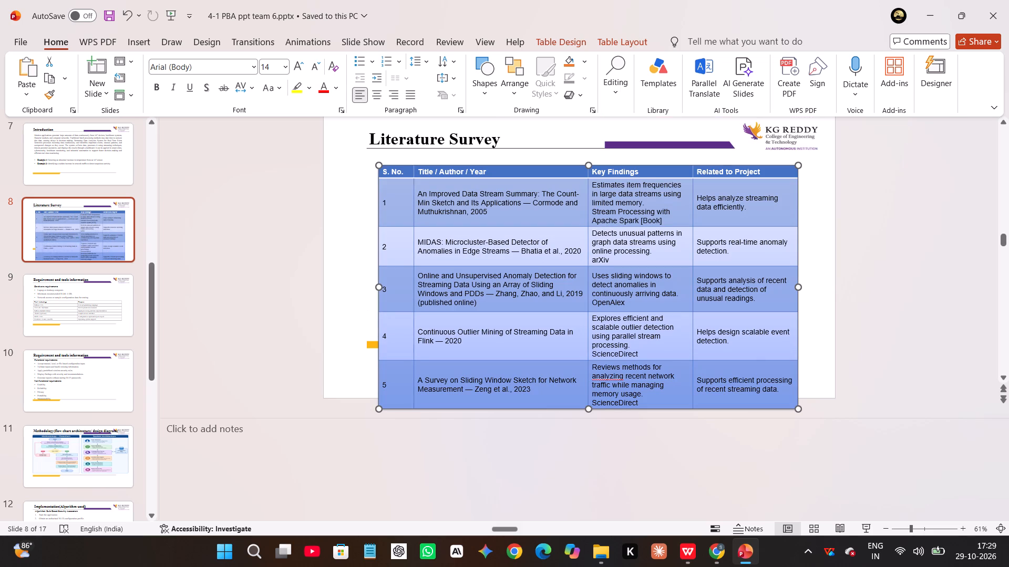
left_click_drag(590, 409, 577, 339)
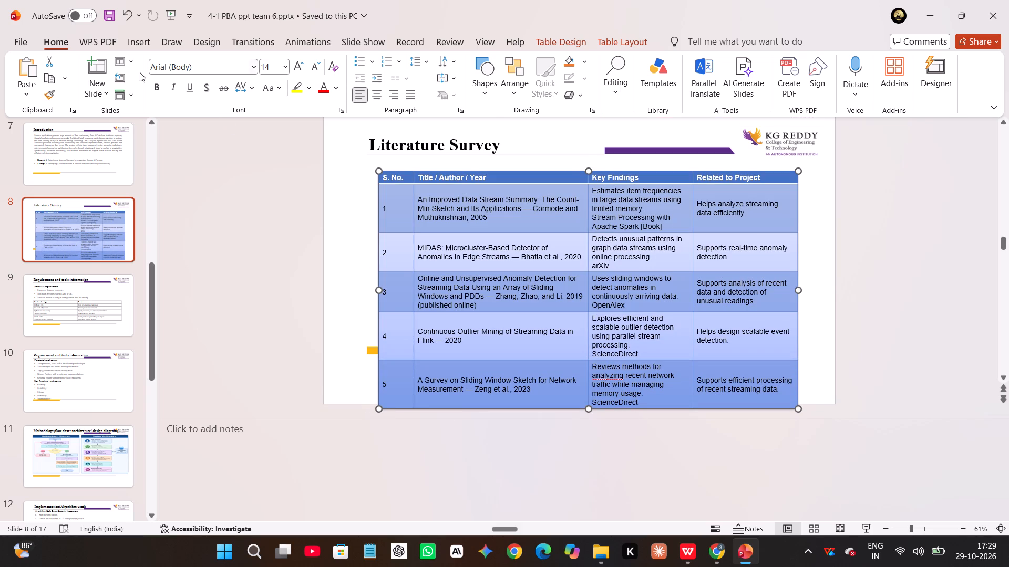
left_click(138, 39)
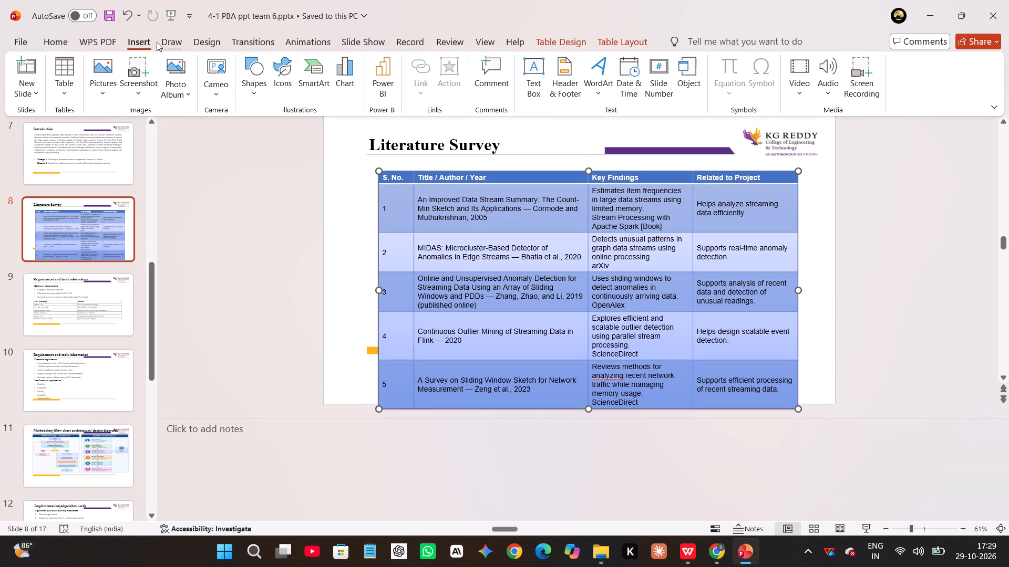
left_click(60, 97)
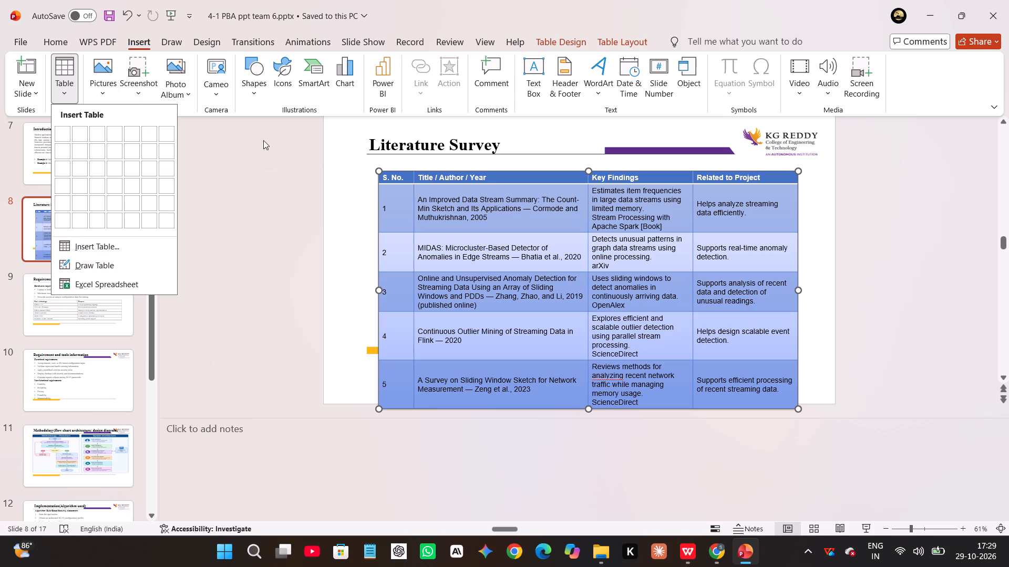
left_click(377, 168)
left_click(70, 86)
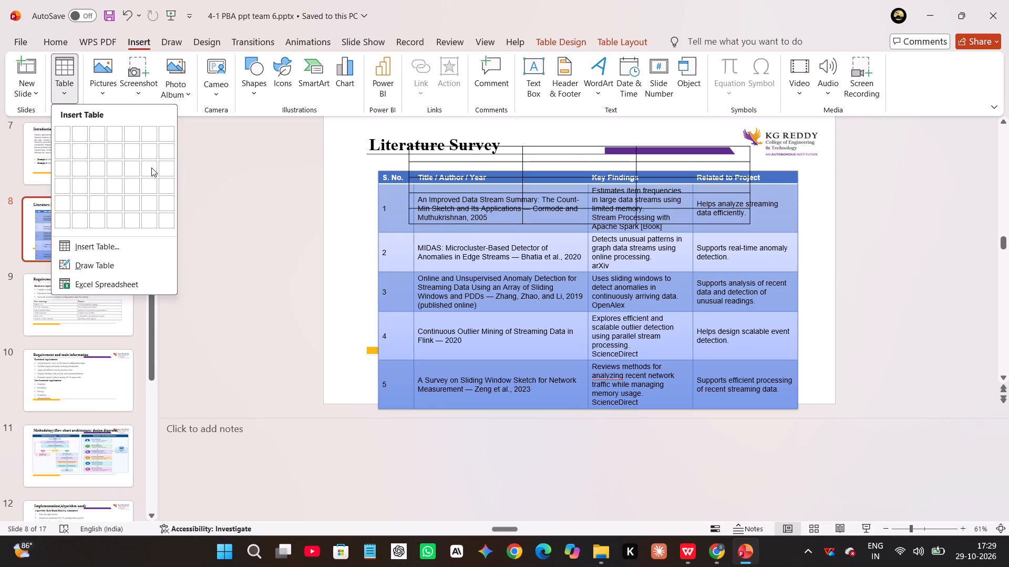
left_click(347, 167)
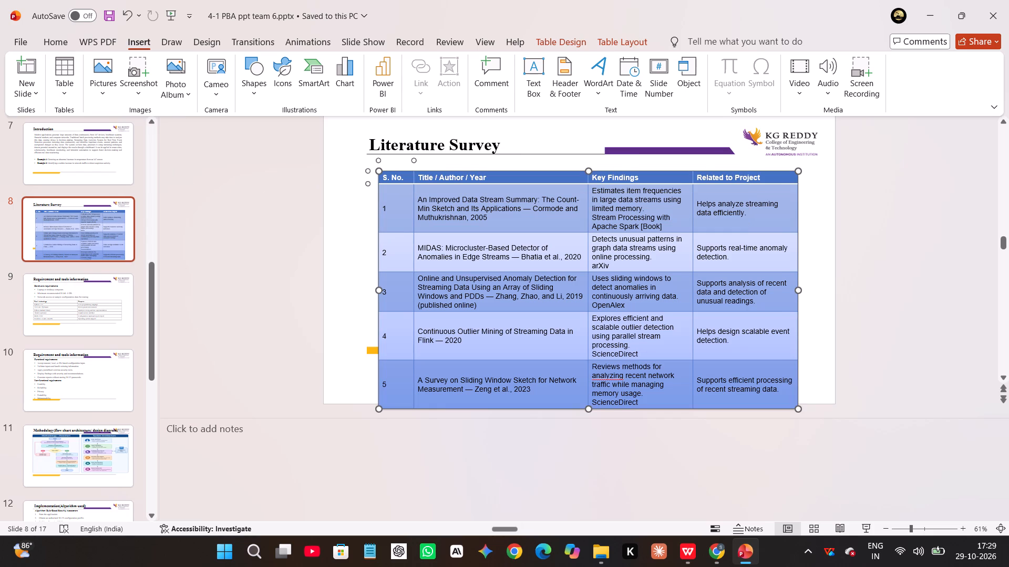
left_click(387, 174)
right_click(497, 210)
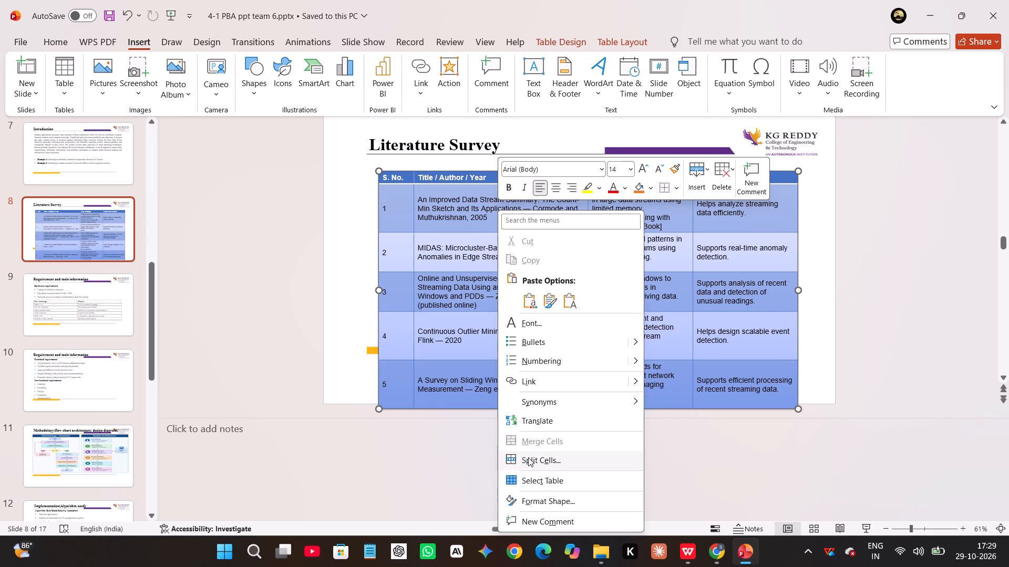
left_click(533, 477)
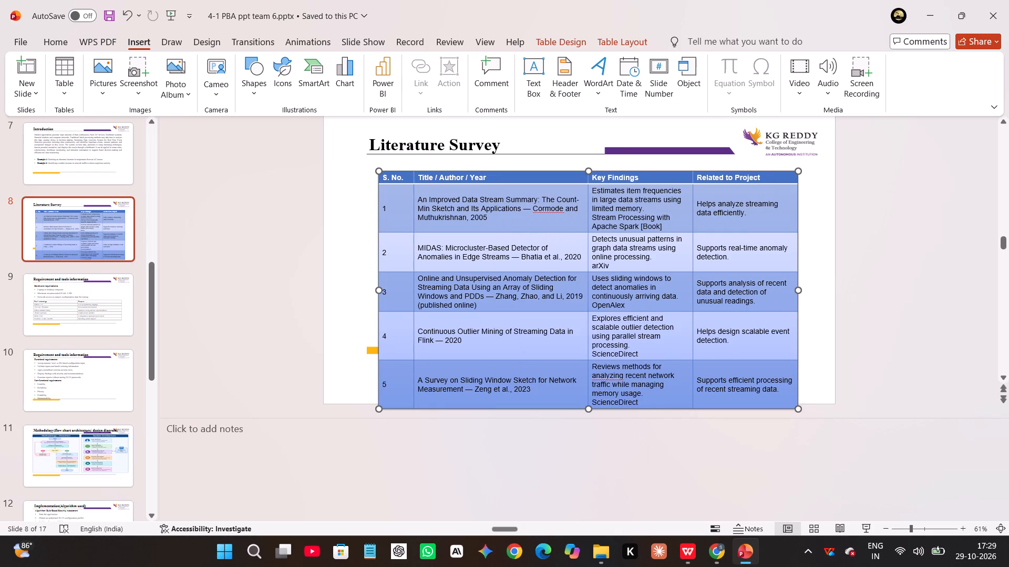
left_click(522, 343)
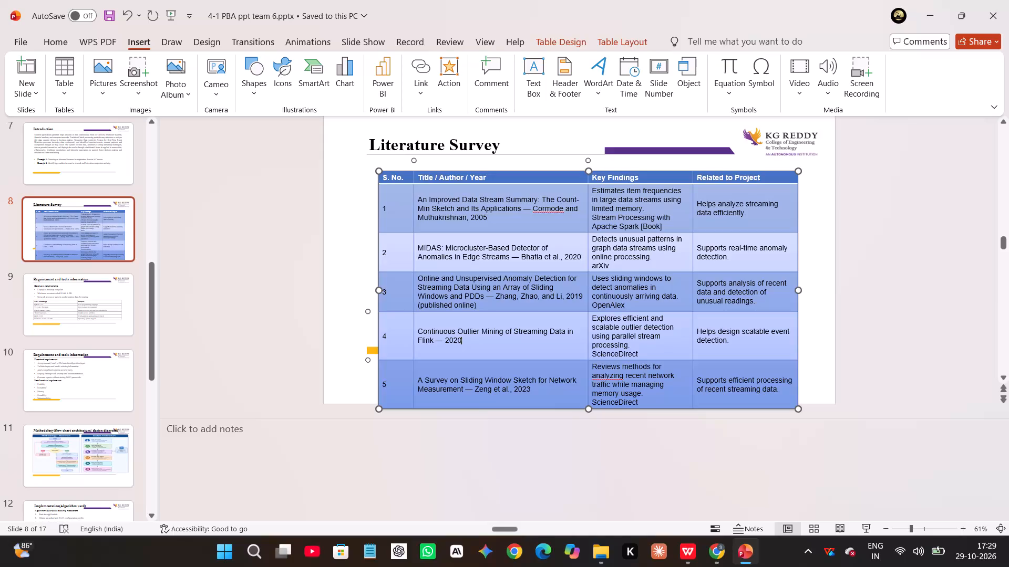
Delete the trailing source line "ScienceDirect" from the Key Findings cell of row 4.
left_click(643, 355)
key("BackSpace")
key("BackSpace")
key("BackSpace")
key("BackSpace")
key("BackSpace")
key("BackSpace")
key("BackSpace")
key("BackSpace")
key("BackSpace")
key("BackSpace")
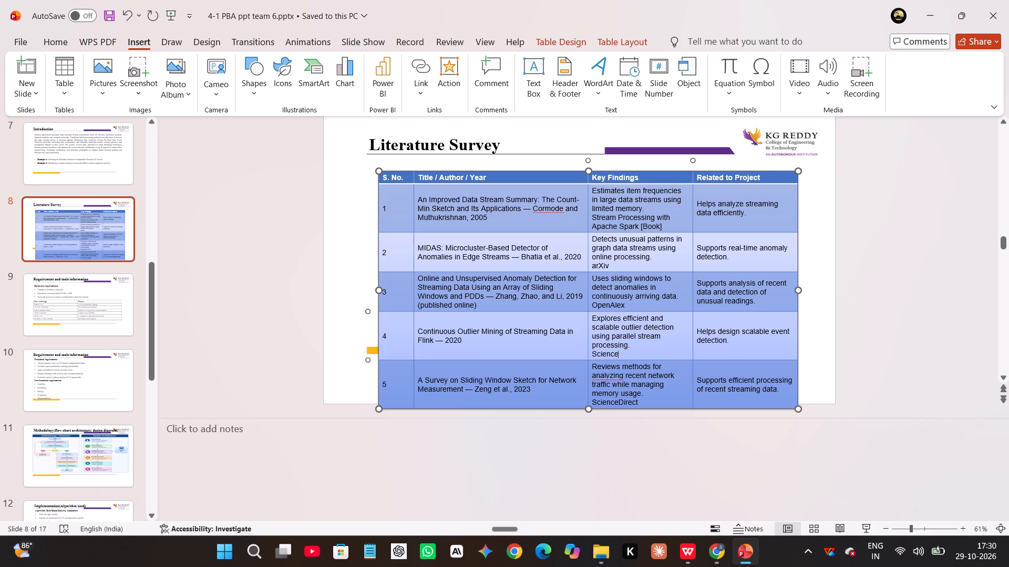
key("BackSpace")
key("BackSpace")
key("BackSpace")
key("BackSpace")
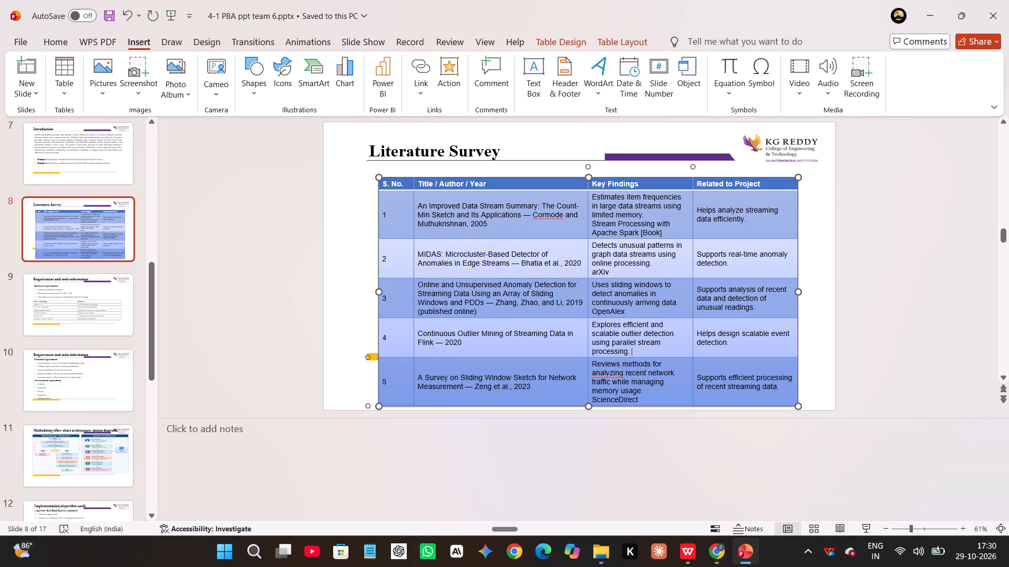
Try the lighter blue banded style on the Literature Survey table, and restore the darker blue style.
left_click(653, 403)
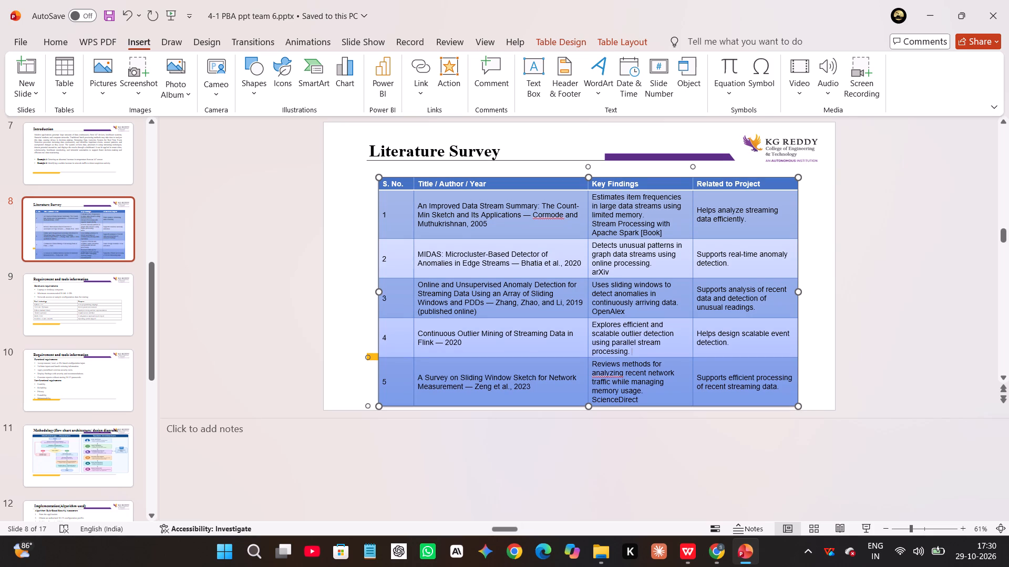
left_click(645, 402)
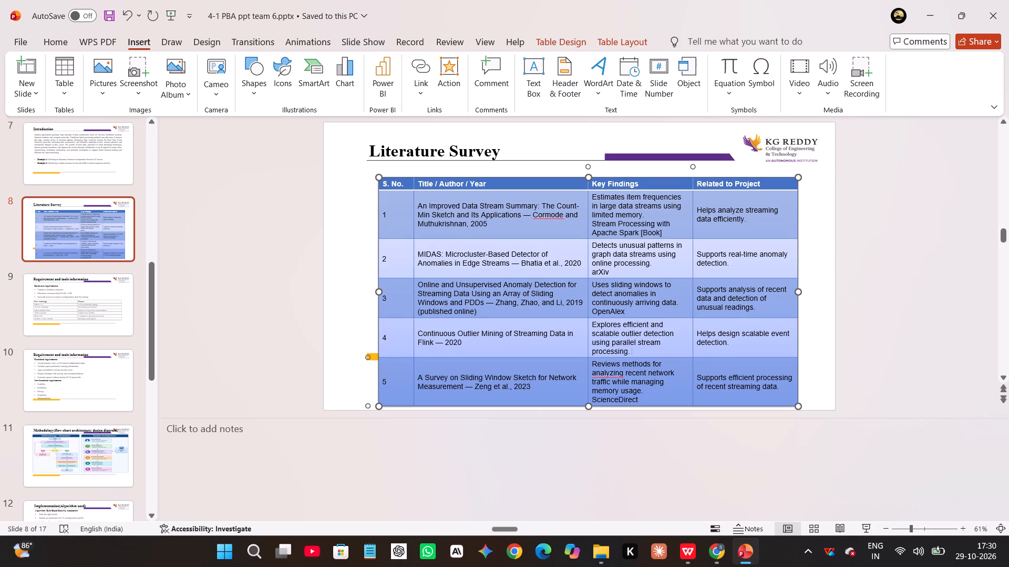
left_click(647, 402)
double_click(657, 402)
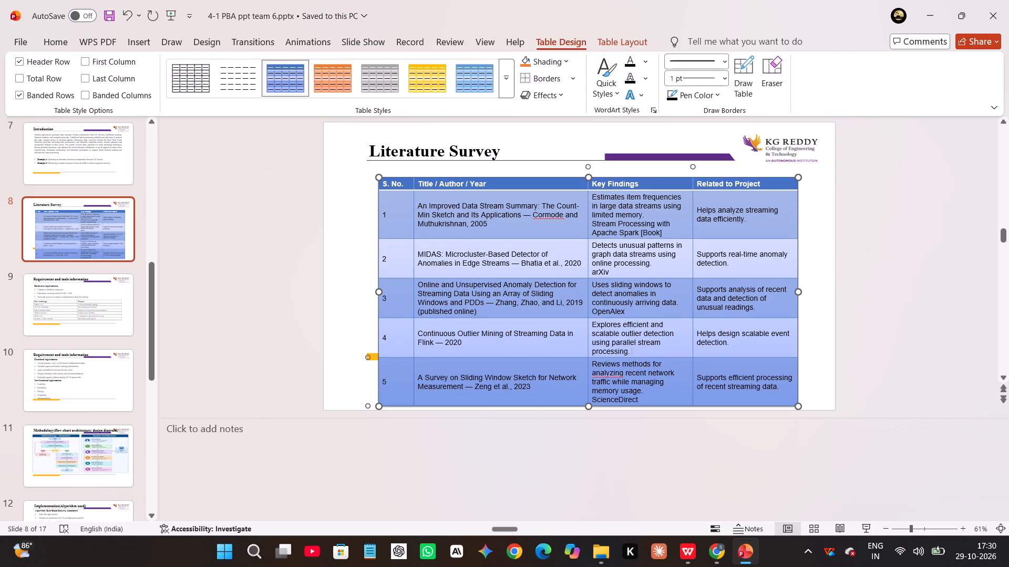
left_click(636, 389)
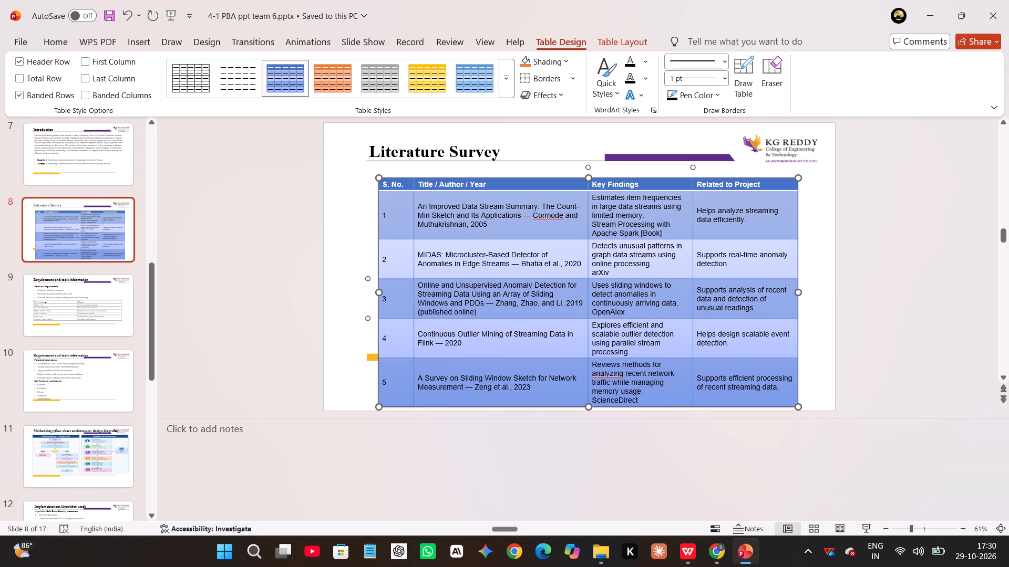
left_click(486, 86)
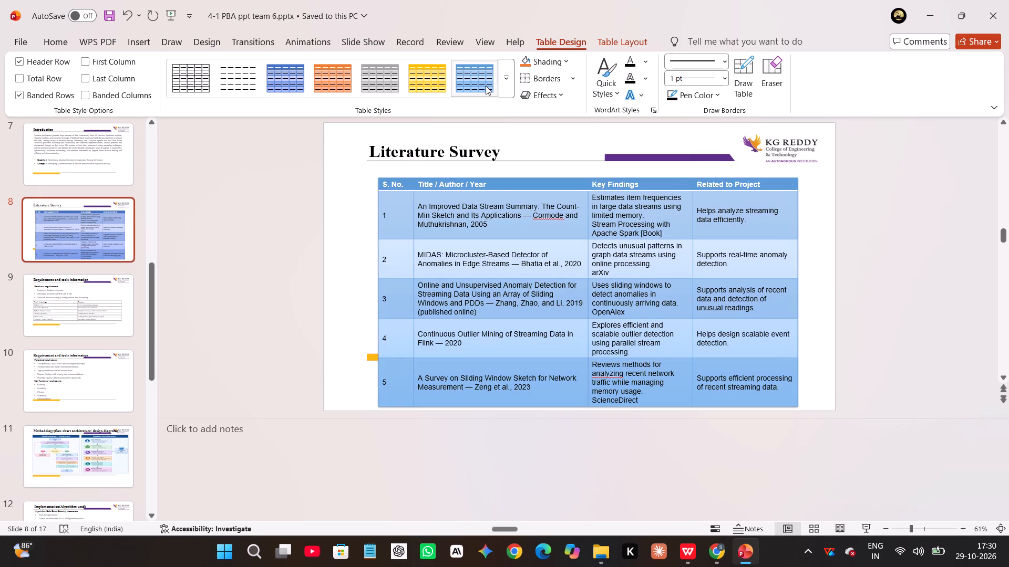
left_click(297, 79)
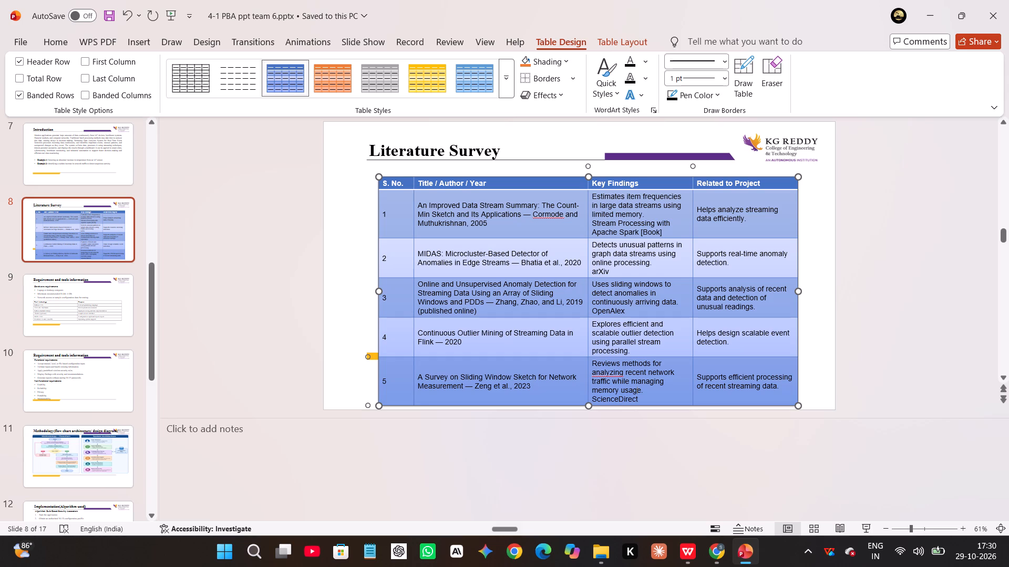
Delete the trailing source line "ScienceDirect" from the Key Findings cell of row 5.
left_click(644, 398)
left_click(644, 398)
left_click(644, 398)
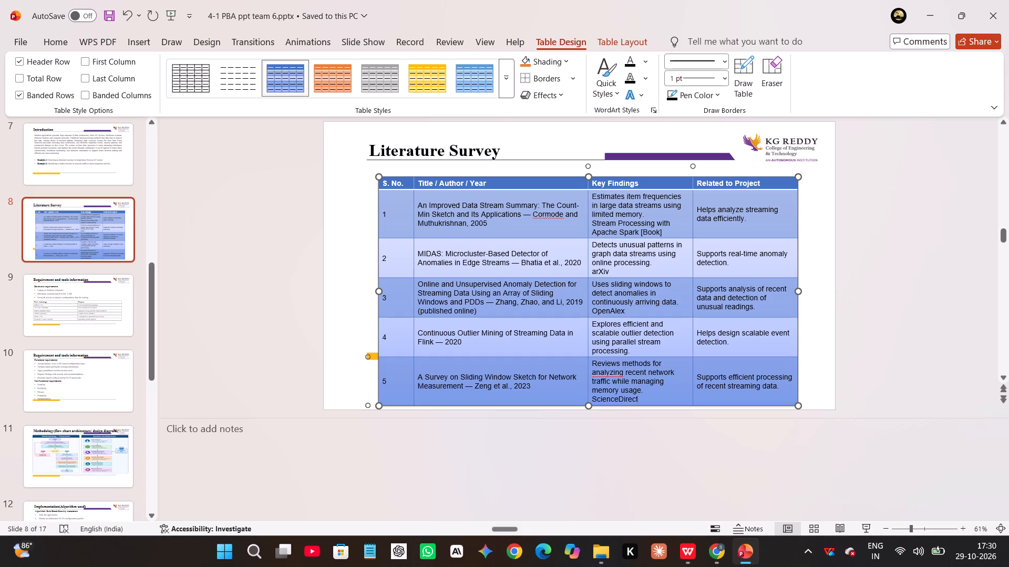
double_click(644, 398)
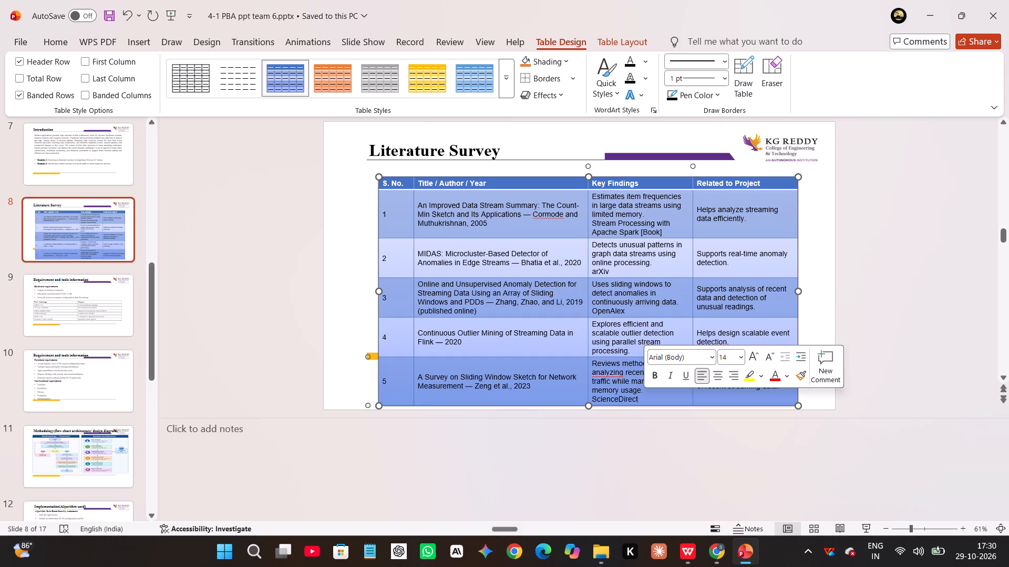
key("BackSpace")
key("BackSpace")
key("BackSpace")
key("BackSpace")
key("BackSpace")
key("BackSpace")
key("BackSpace")
key("BackSpace")
key("BackSpace")
key("BackSpace")
key("BackSpace")
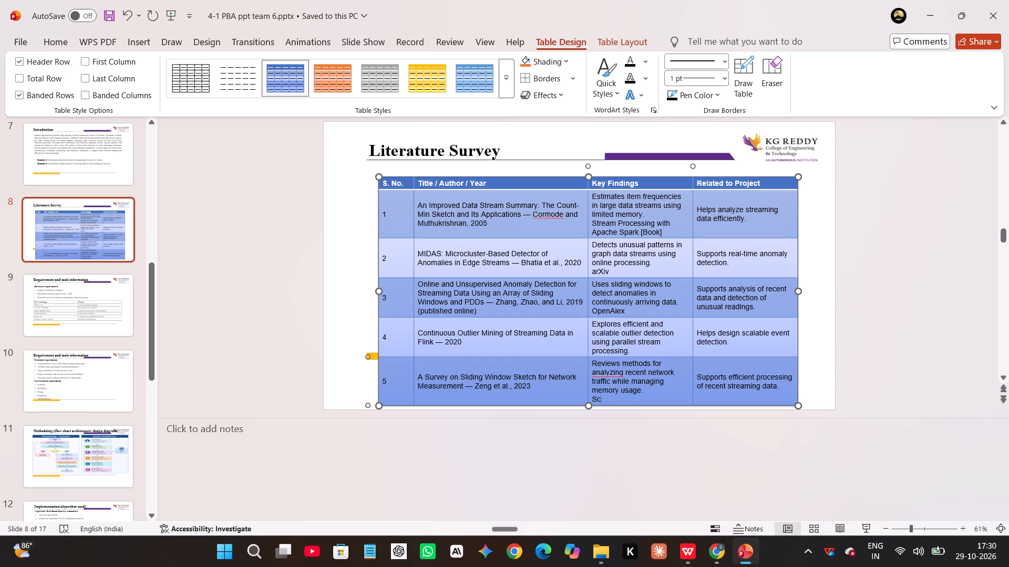
key("BackSpace")
key("BackSpace")
key("BackSpace")
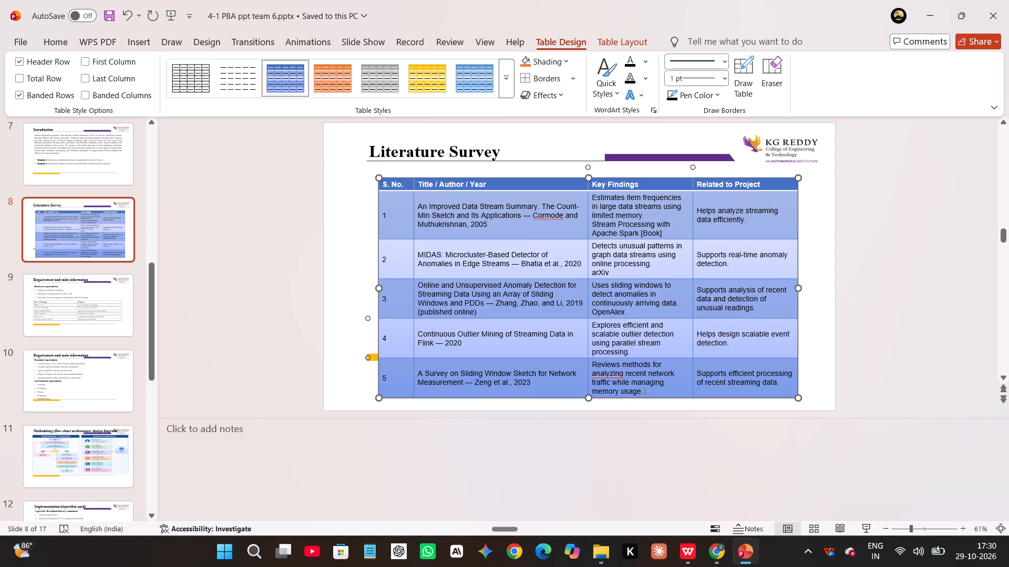
Delete the trailing source line "OpenAlex" from the Key Findings cell of row 3.
left_click(633, 309)
key("BackSpace")
key("BackSpace")
key("BackSpace")
key("BackSpace")
key("BackSpace")
key("BackSpace")
key("BackSpace")
key("BackSpace")
key("BackSpace")
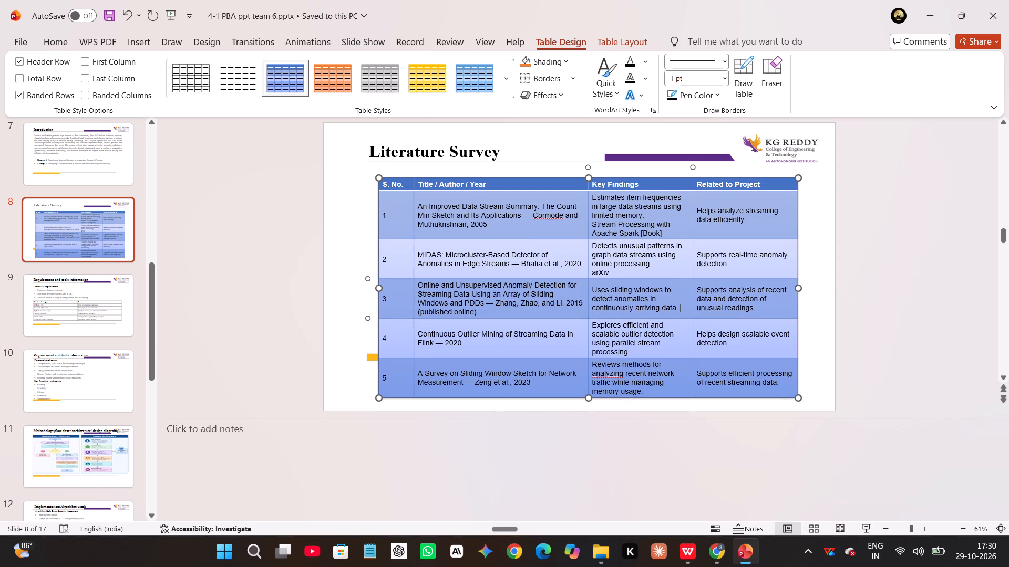
Delete the trailing source line "arXiv" from the Key Findings cell of row 2.
left_click(618, 272)
key("BackSpace")
key("BackSpace")
key("BackSpace")
key("BackSpace")
key("BackSpace")
key("BackSpace")
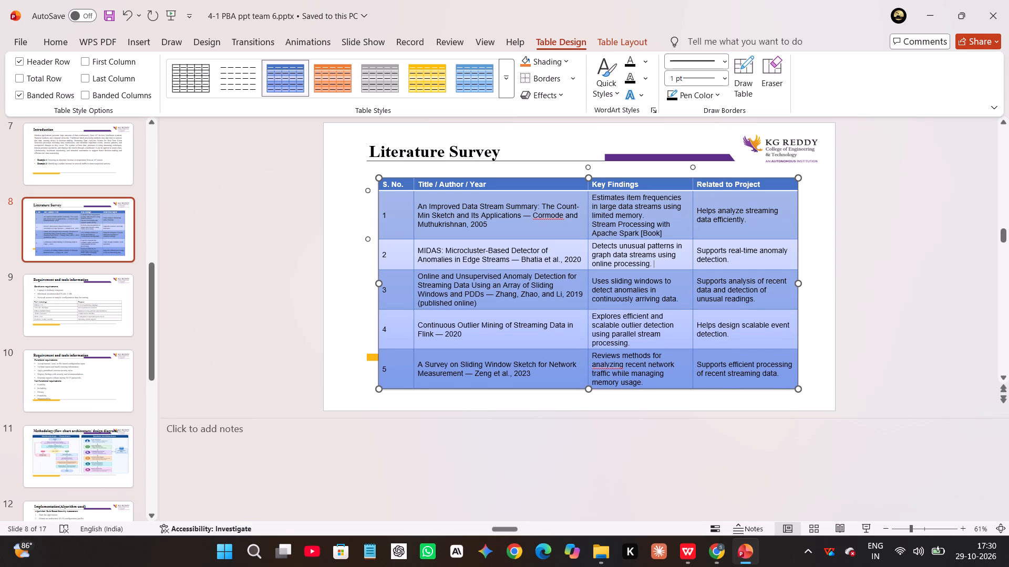
Delete the trailing text "Stream Processing with Apache Spark [Book]" from the Key Findings cell of row 1.
left_click(677, 233)
key("BackSpace")
key("BackSpace")
key("BackSpace")
key("BackSpace")
key("BackSpace")
key("BackSpace")
key("BackSpace")
key("BackSpace")
key("BackSpace")
key("BackSpace")
key("BackSpace")
key("BackSpace")
key("BackSpace")
key("BackSpace")
key("BackSpace")
key("BackSpace")
key("BackSpace")
key("BackSpace")
key("BackSpace")
key("BackSpace")
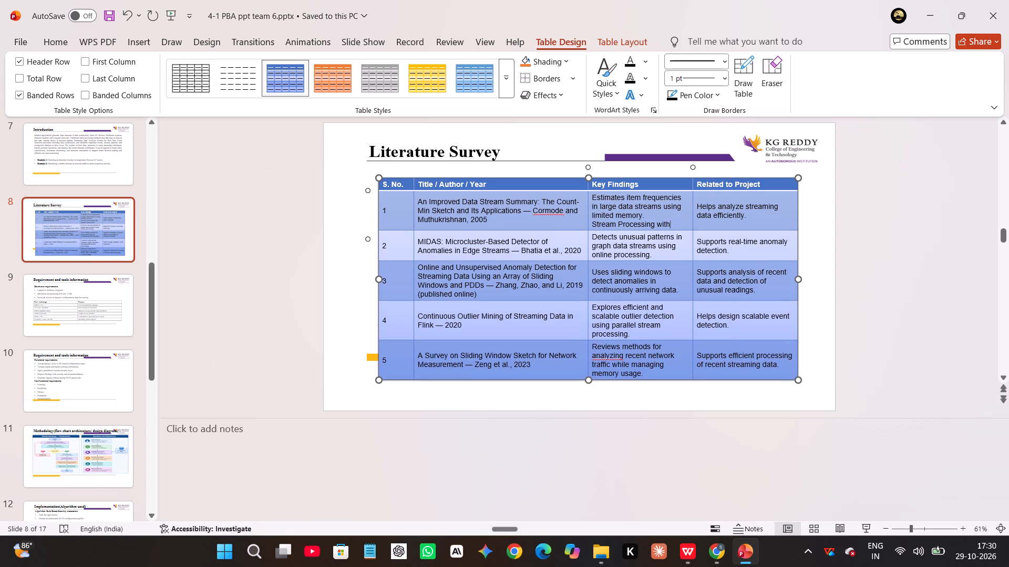
key("BackSpace")
key("BackSpace")
key("BackSpace")
key("BackSpace")
key("BackSpace")
key("BackSpace")
key("BackSpace")
key("BackSpace")
key("BackSpace")
key("BackSpace")
key("BackSpace")
key("BackSpace")
key("BackSpace")
key("BackSpace")
key("BackSpace")
key("BackSpace")
key("BackSpace")
key("BackSpace")
key("BackSpace")
key("BackSpace")
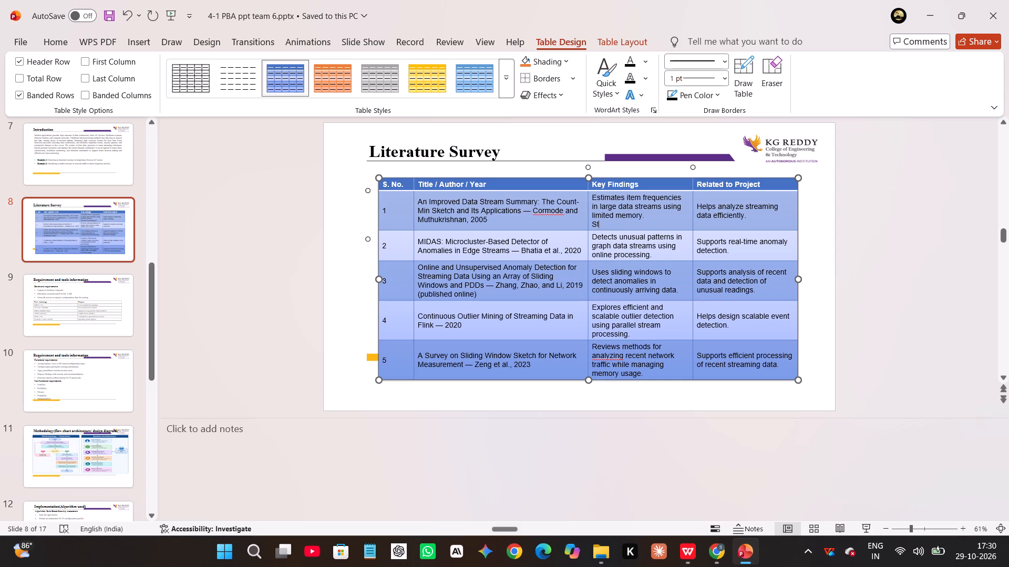
key("BackSpace")
key("BackSpace")
key("BackSpace")
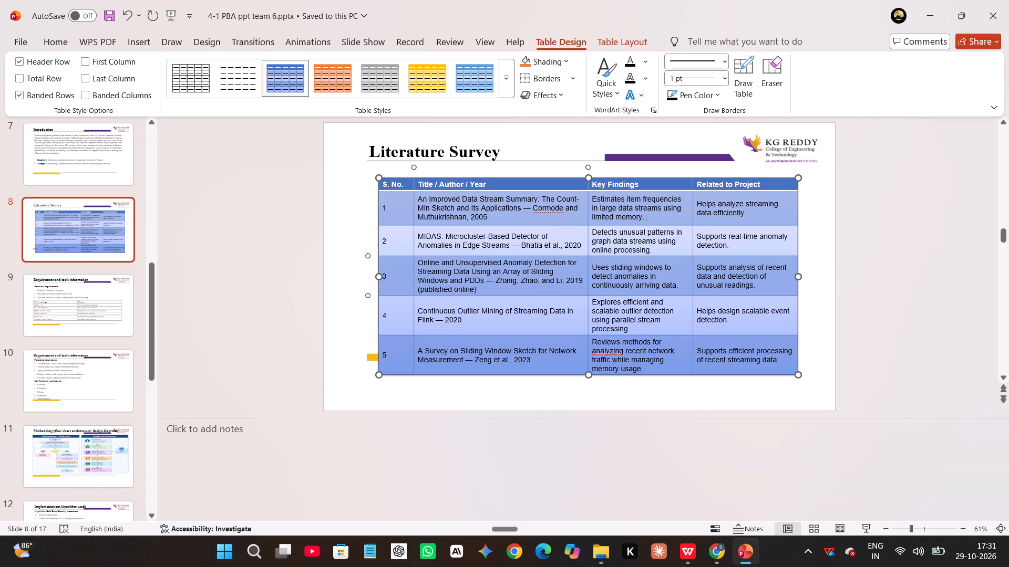
Remove "(published online)" from the end of row 3's Title / Author / Year entry, keeping the year 2019.
left_click(506, 294)
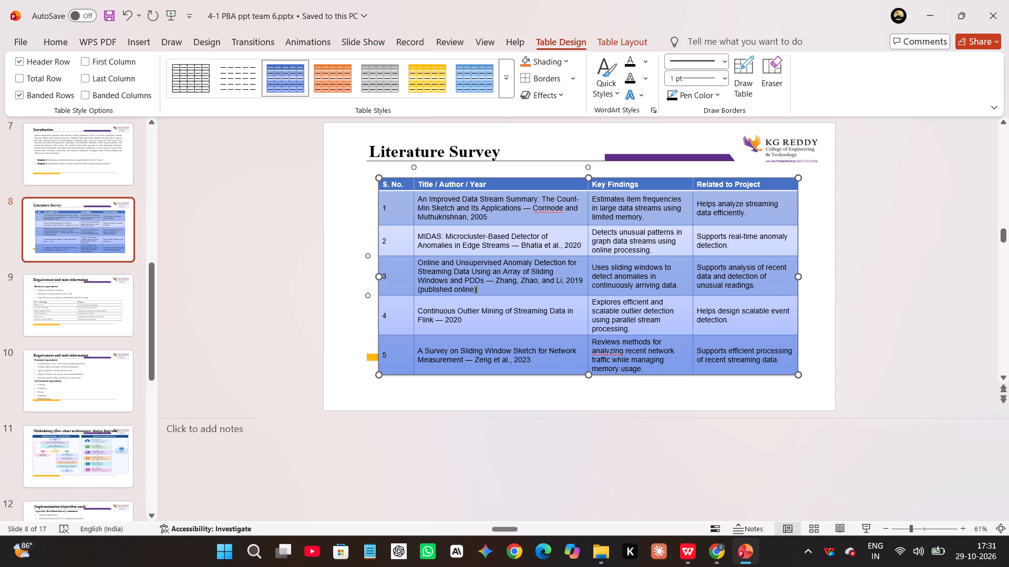
left_click(506, 294)
key("BackSpace")
key("BackSpace")
key("BackSpace")
key("BackSpace")
key("BackSpace")
key("BackSpace")
key("BackSpace")
key("BackSpace")
key("BackSpace")
key("BackSpace")
key("BackSpace")
key("BackSpace")
key("BackSpace")
key("BackSpace")
key("BackSpace")
key("BackSpace")
key("BackSpace")
key("BackSpace")
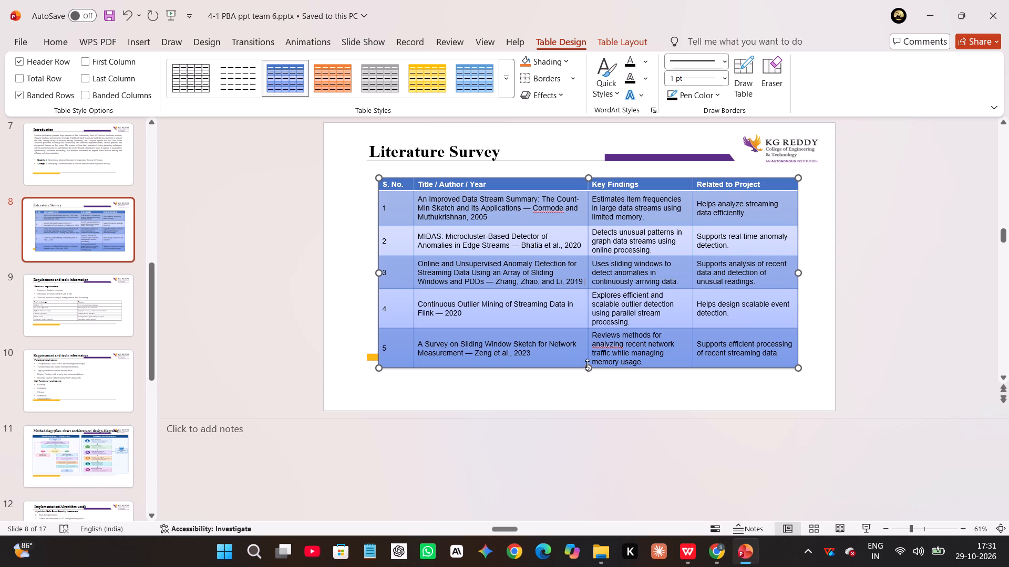
Shorten the Literature Survey table from its bottom edge as far as its text allows.
left_click_drag(587, 364, 581, 325)
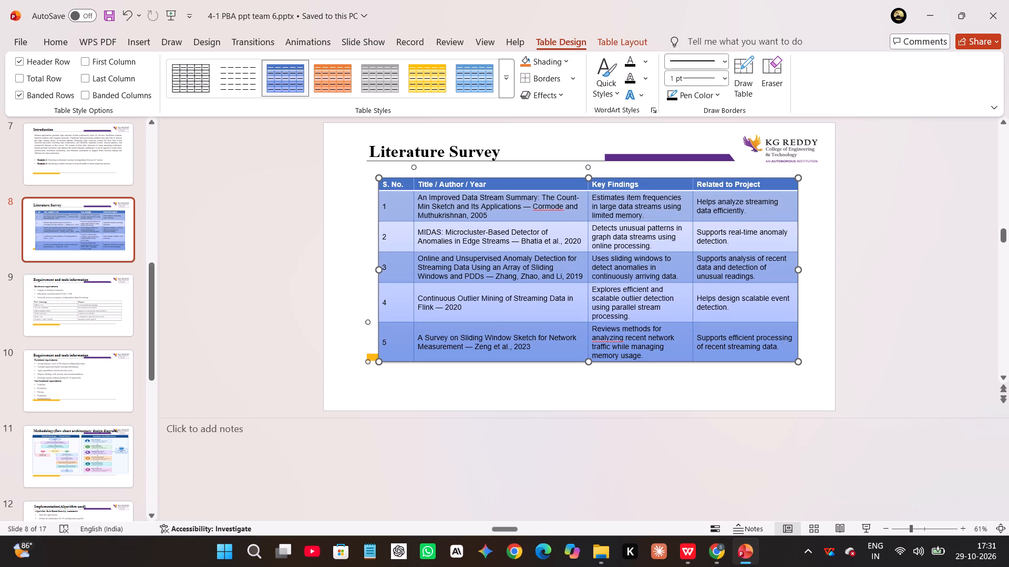
left_click_drag(588, 362, 588, 341)
left_click(588, 341)
Format all text in the Literature Survey table as Times New Roman, size 12.
left_click(375, 174)
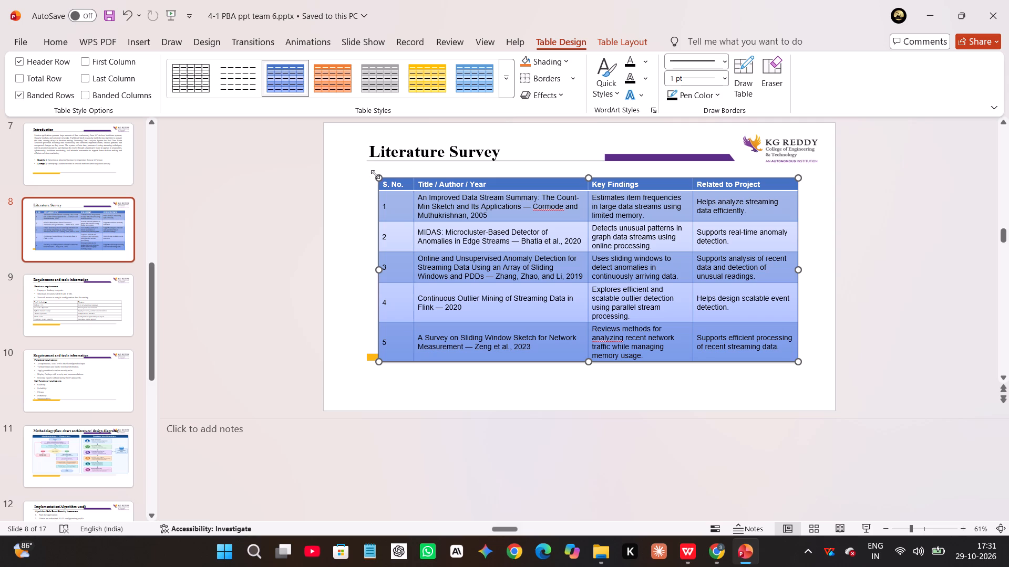
left_click(44, 48)
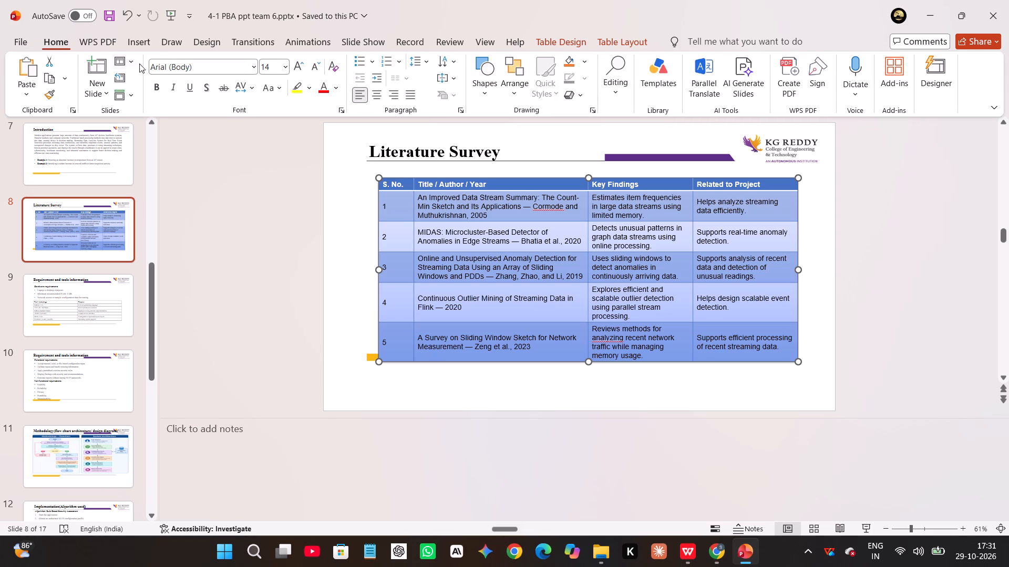
left_click(313, 64)
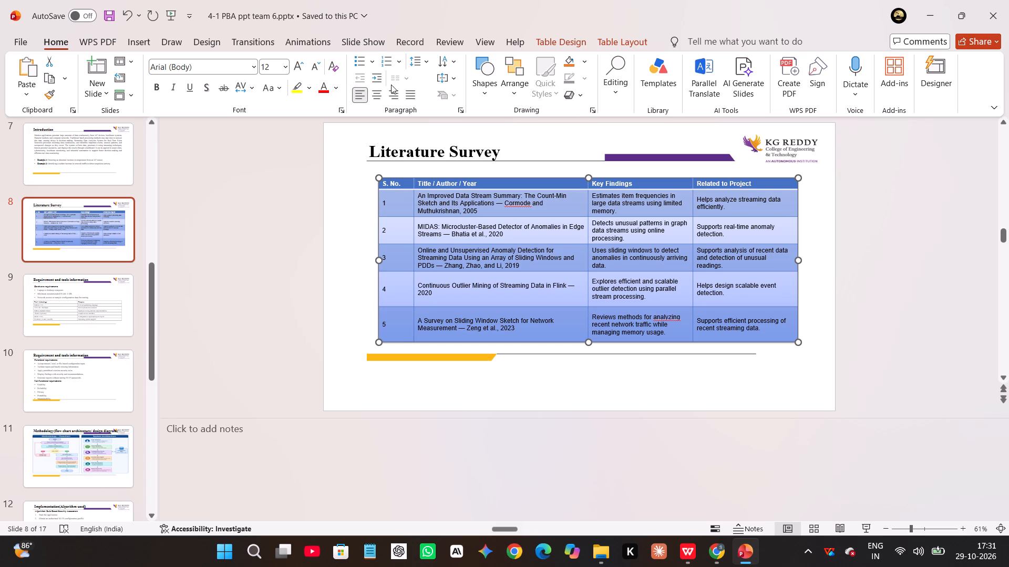
left_click(254, 64)
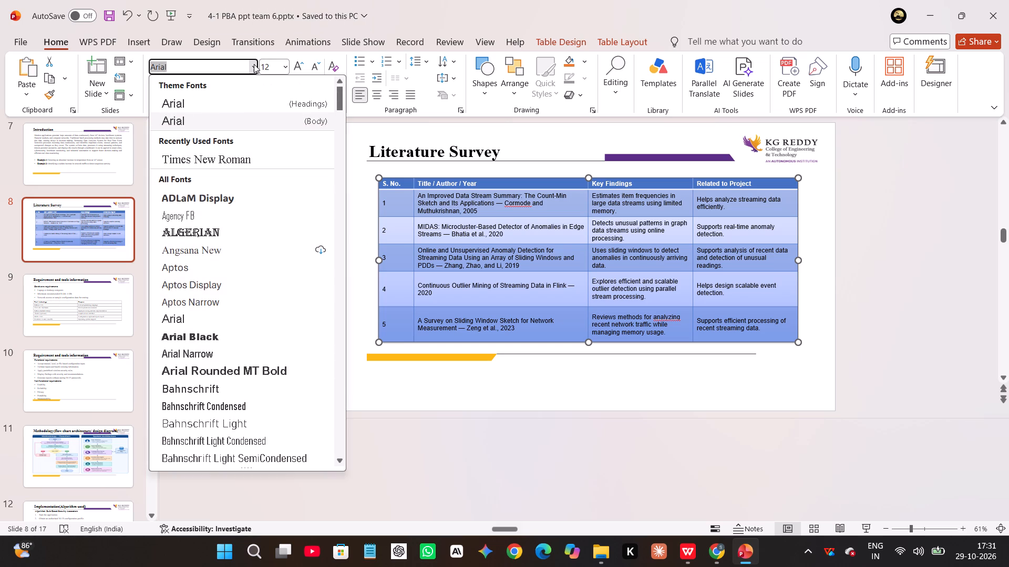
left_click(264, 166)
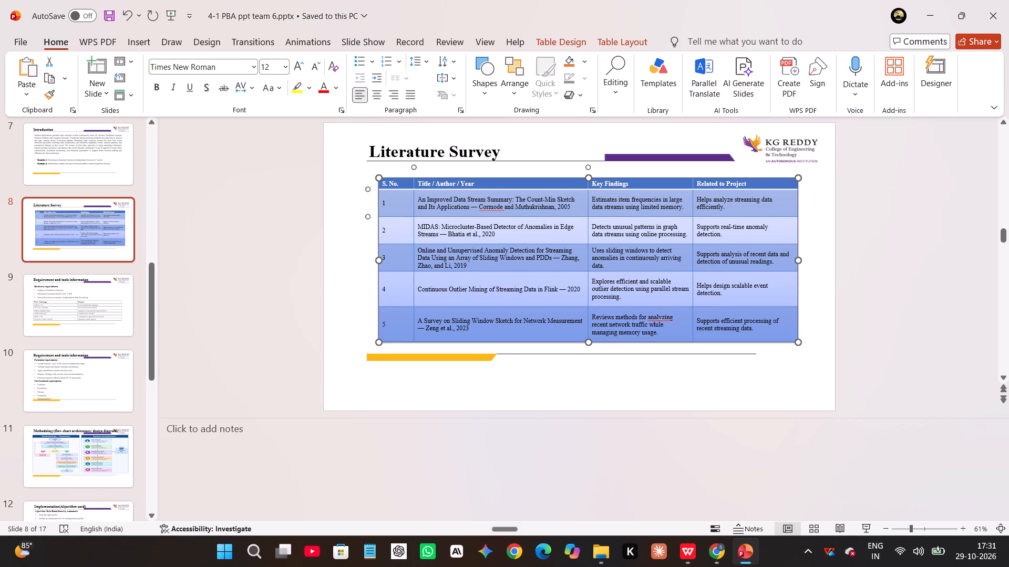
Increase the whole table's text size to 14.
left_click(303, 70)
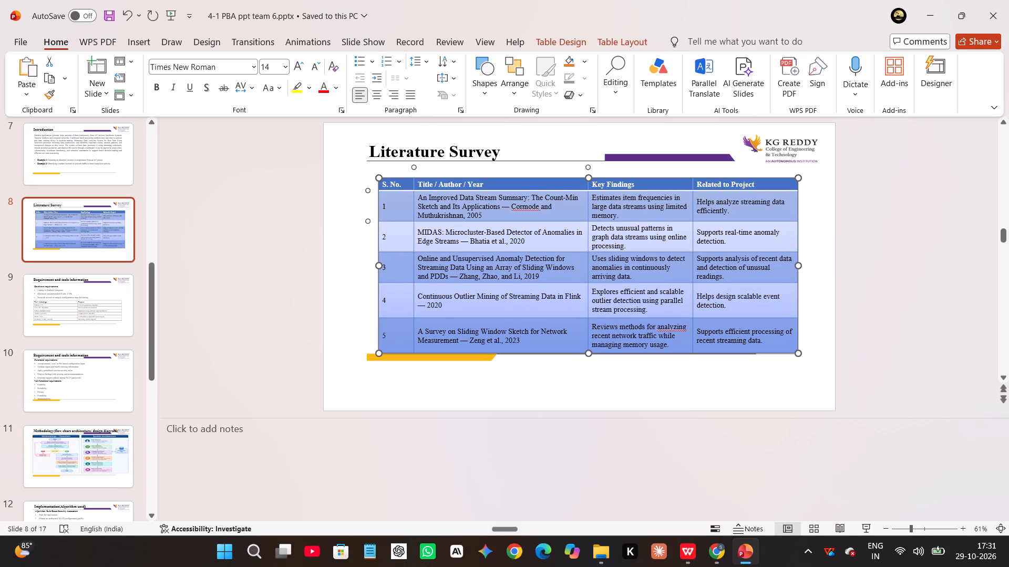
left_click(575, 180)
Move the Literature Survey table slightly up so it clears the footer line on slide 8.
left_click_drag(573, 178, 567, 170)
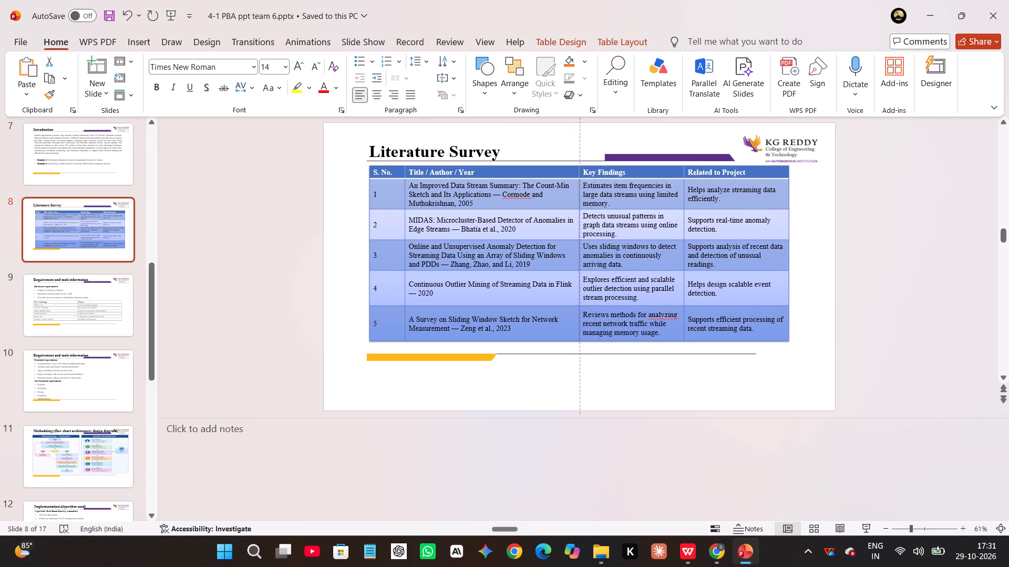
left_click_drag(567, 170, 569, 172)
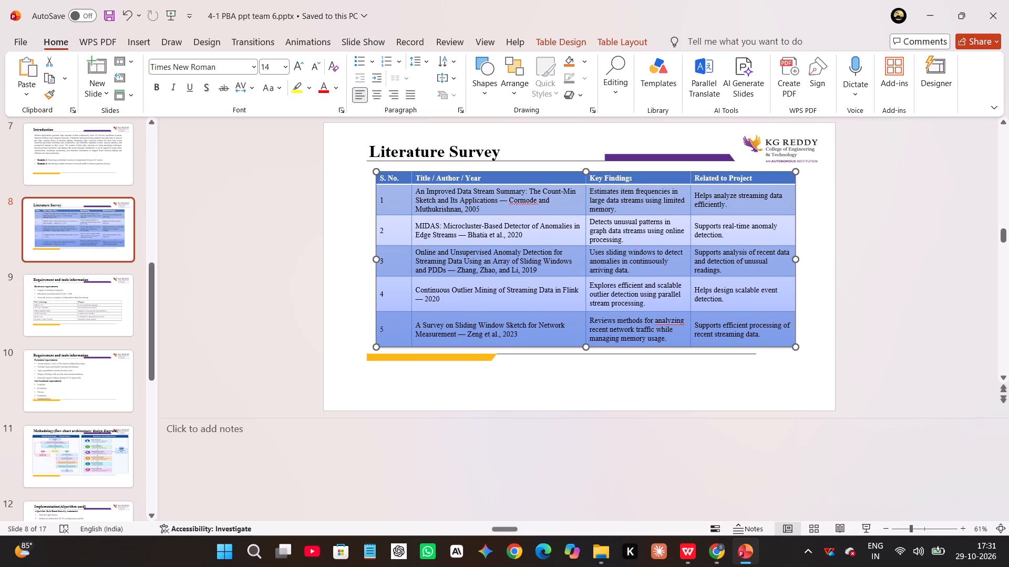
Add a period after each serial number, 1 to 5, in the S. No. column of the Literature Survey table.
left_click(405, 200)
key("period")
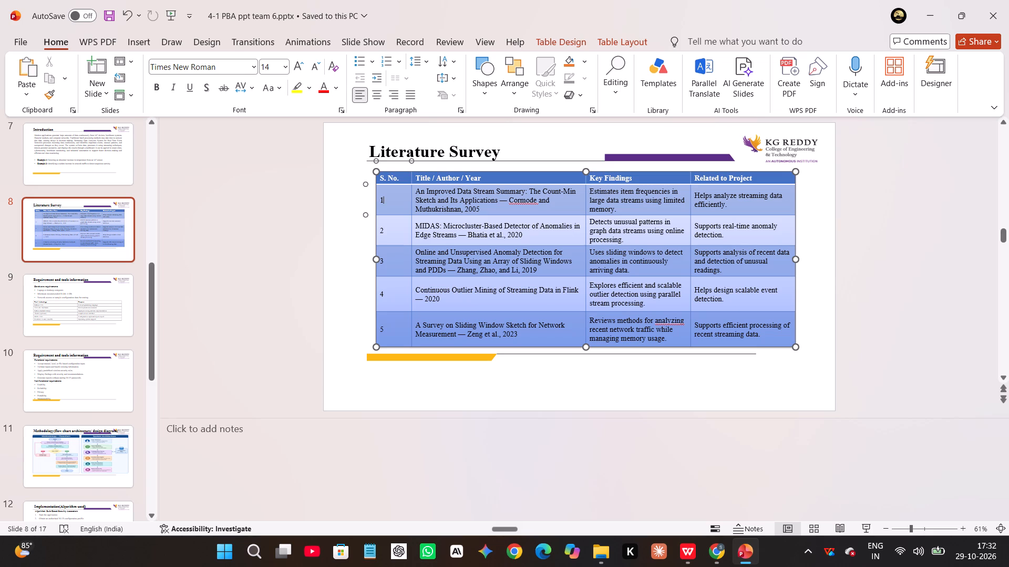
left_click(397, 226)
key("Right")
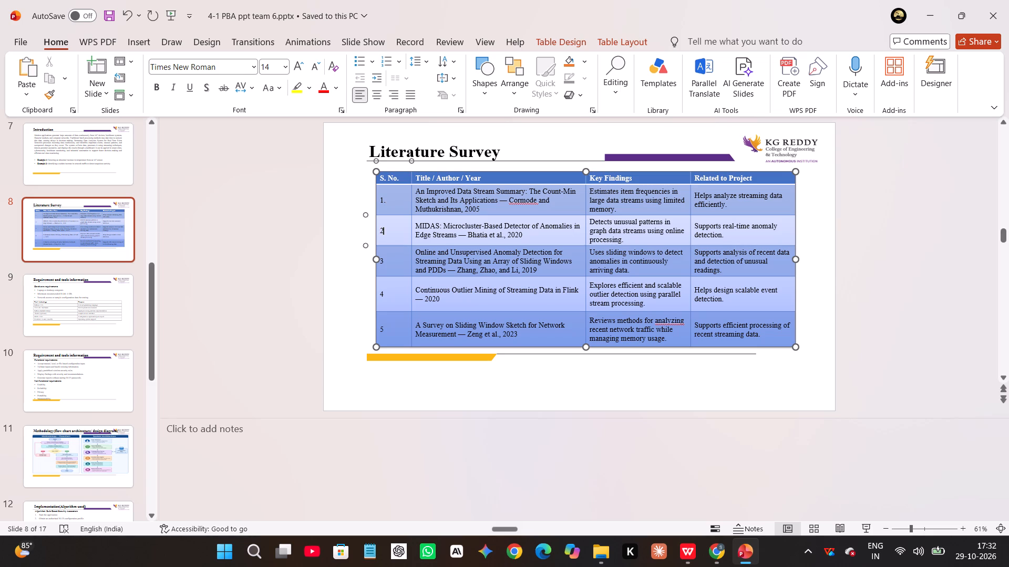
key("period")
key("Down")
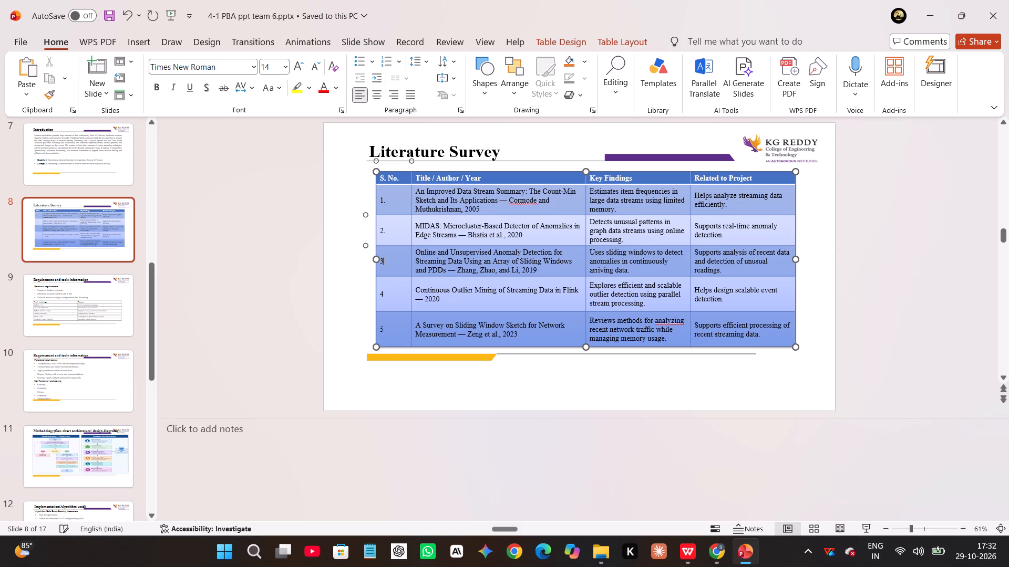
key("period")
key("Down")
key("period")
key("Down")
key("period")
left_click(848, 290)
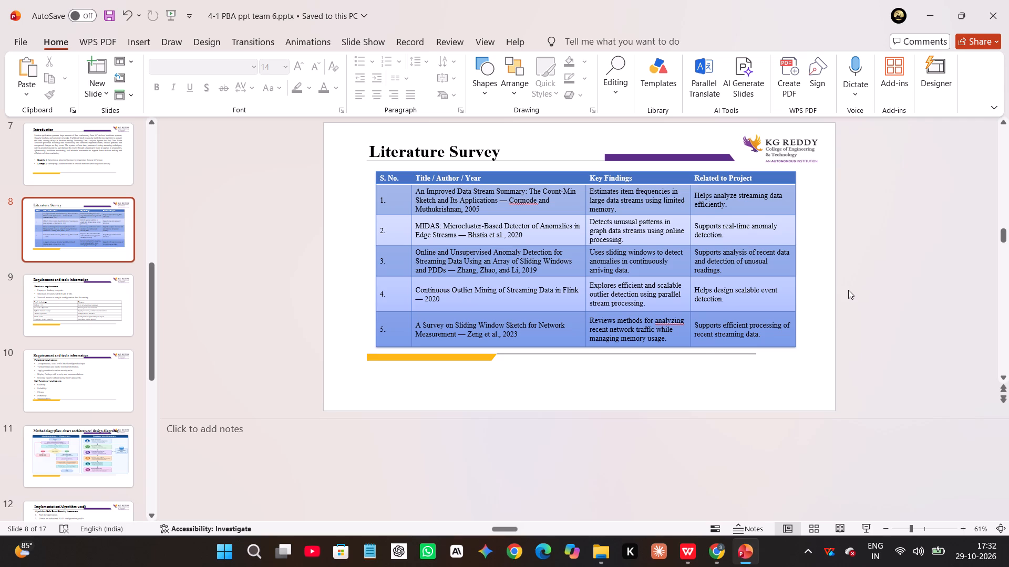
key("Down")
key("Up")
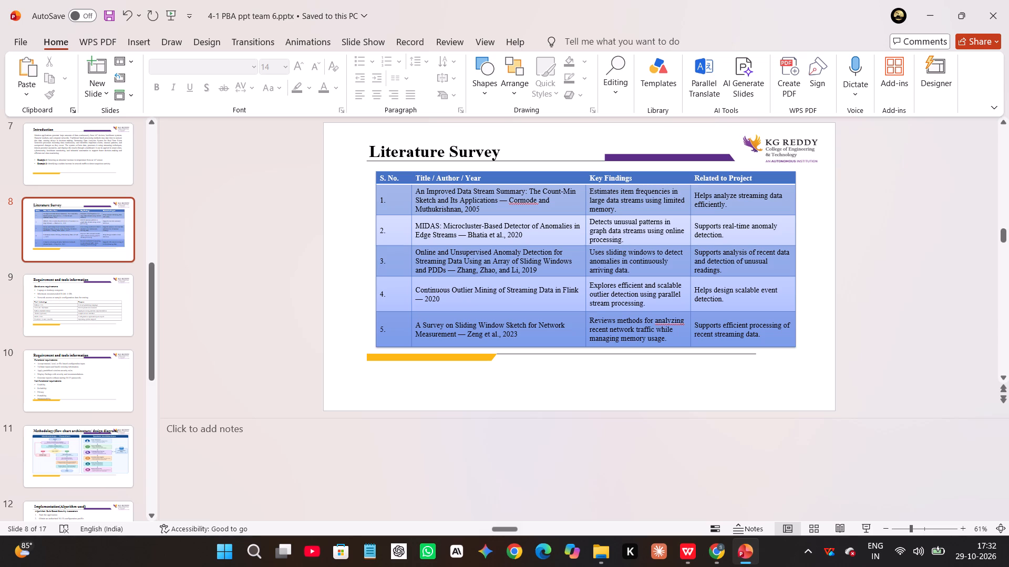
Shift the Literature Survey table so its edge lines up with the title underline, just beneath that line.
left_click(376, 171)
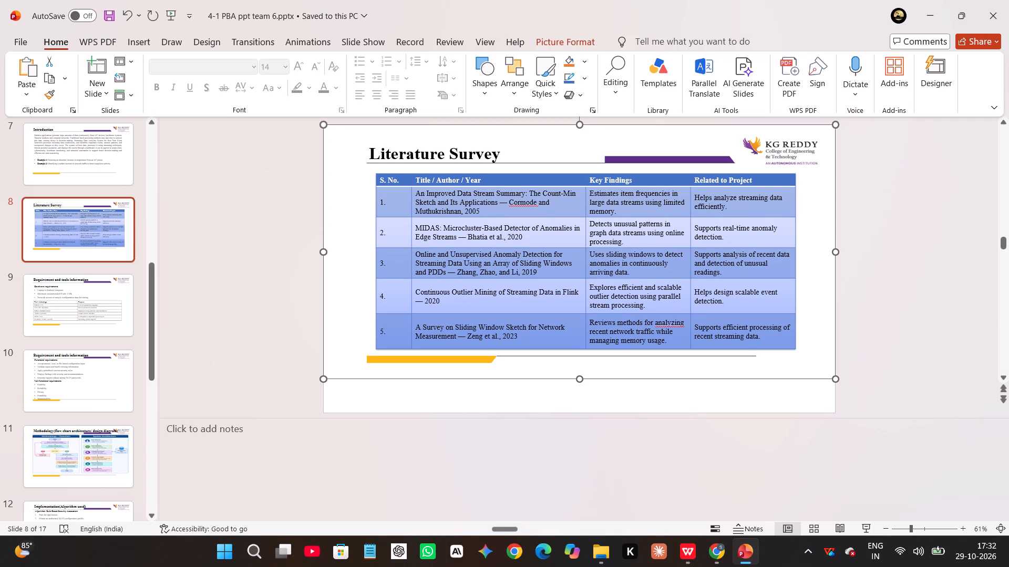
left_click(651, 174)
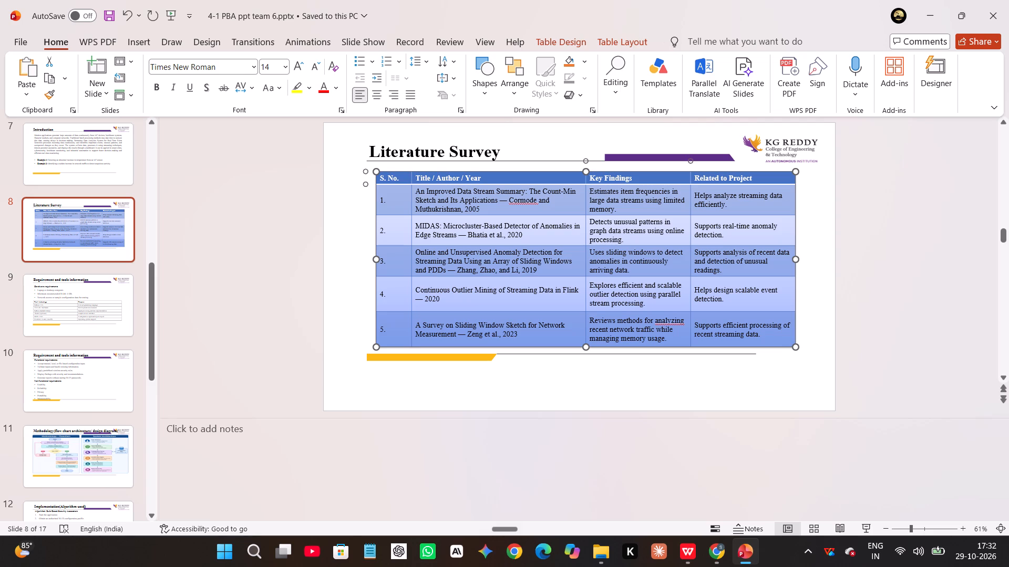
left_click(652, 173)
left_click_drag(652, 173, 635, 173)
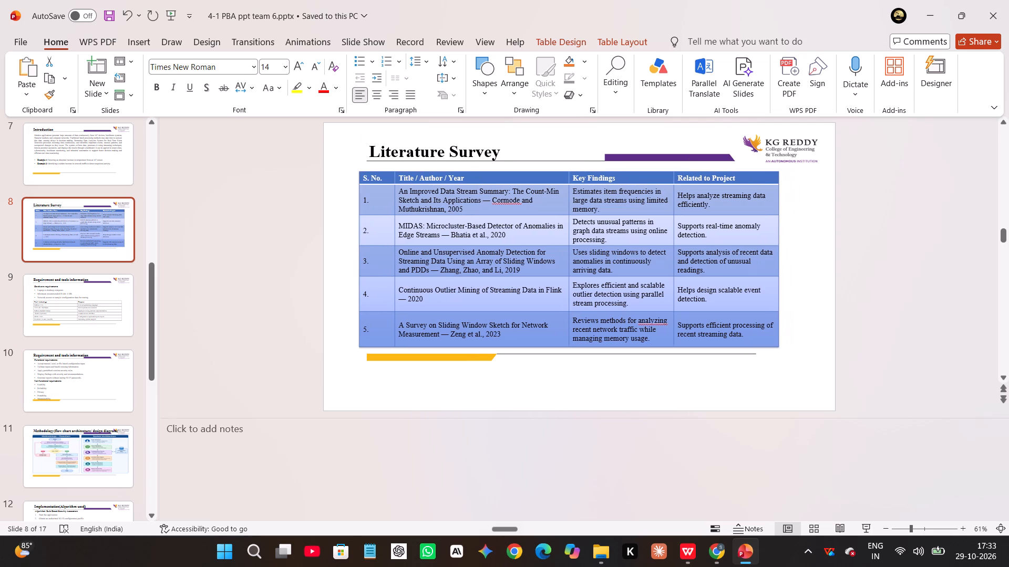
left_click_drag(635, 173, 639, 171)
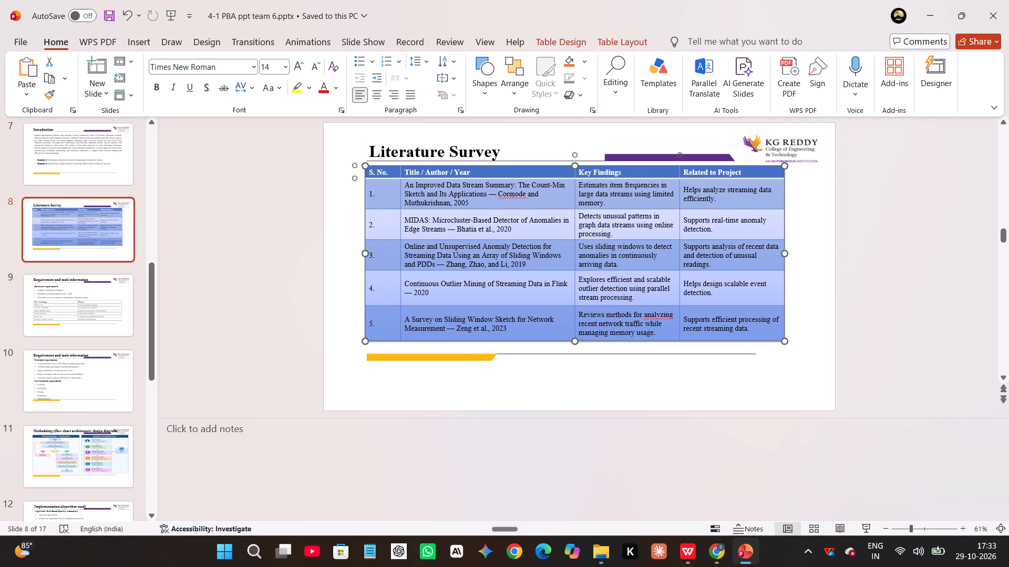
left_click(831, 244)
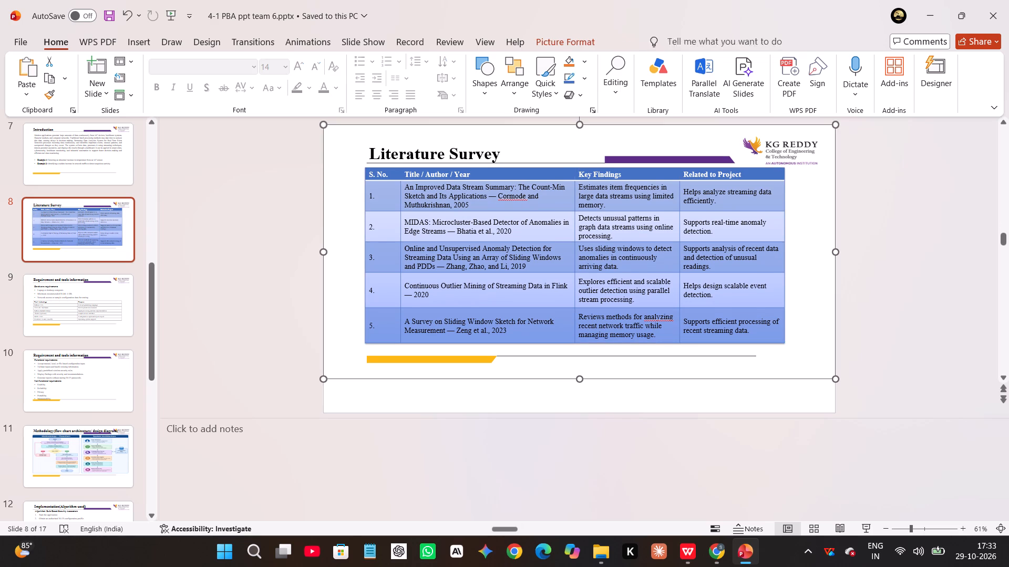
left_click(887, 253)
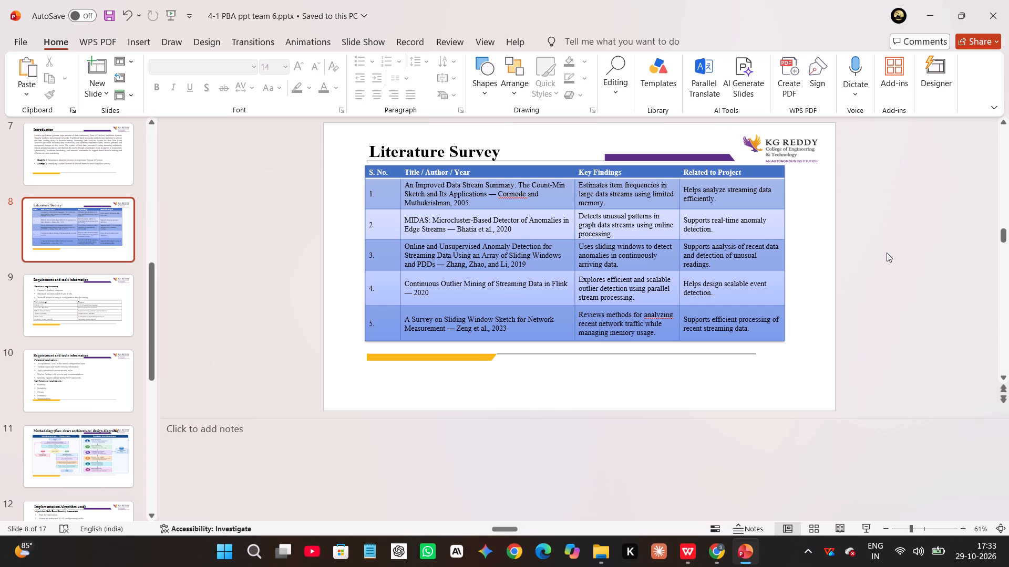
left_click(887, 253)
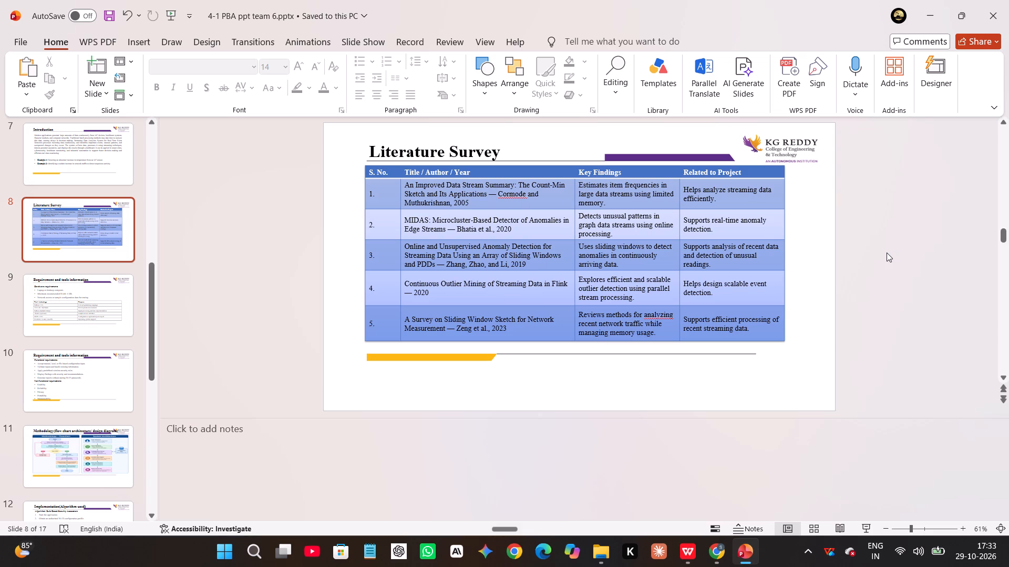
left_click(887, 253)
On slide 9, delete the three bullets under Hardware requirements and the whole Tool / technology table.
key("Down")
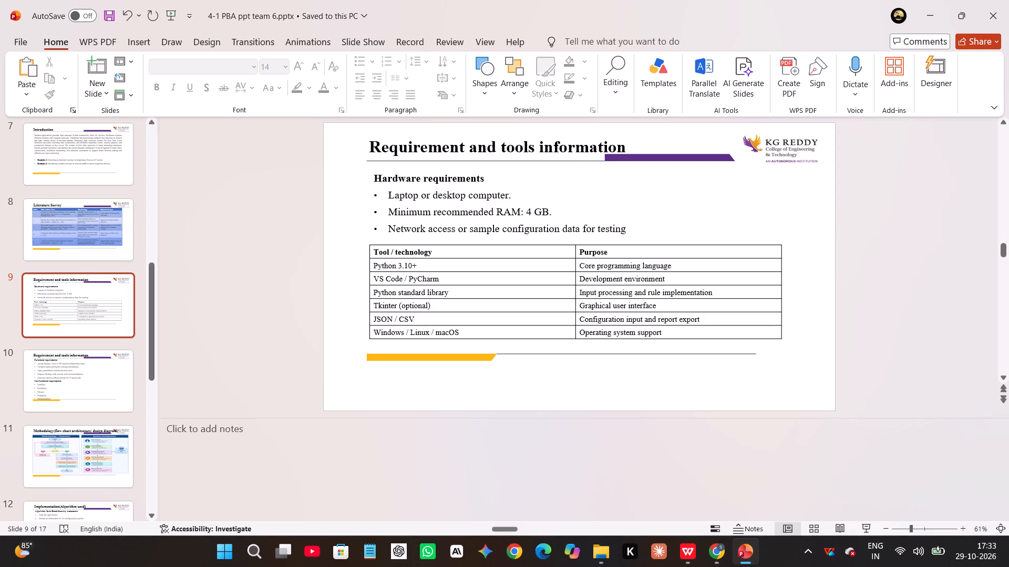
left_click_drag(387, 197, 639, 241)
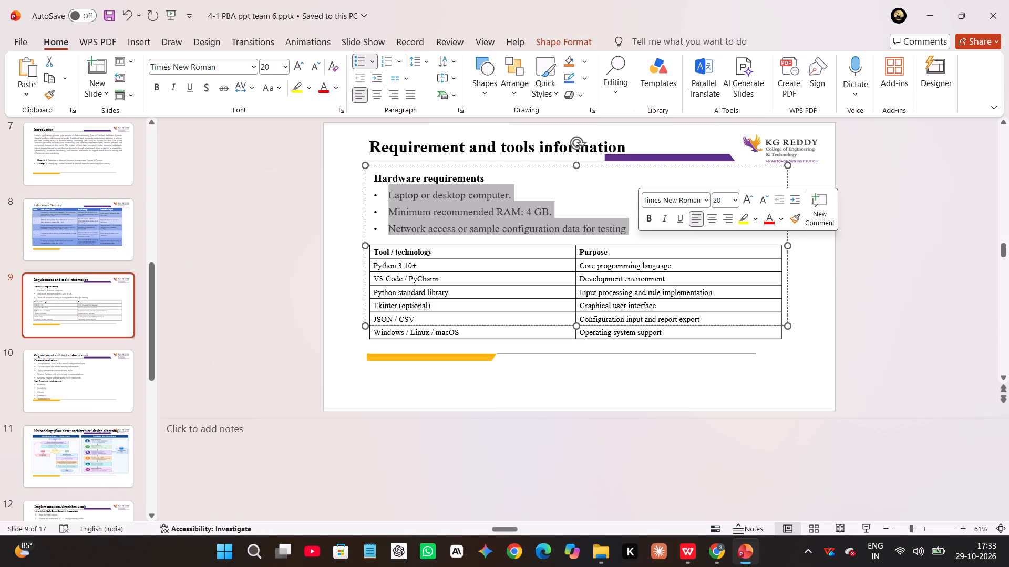
key("BackSpace")
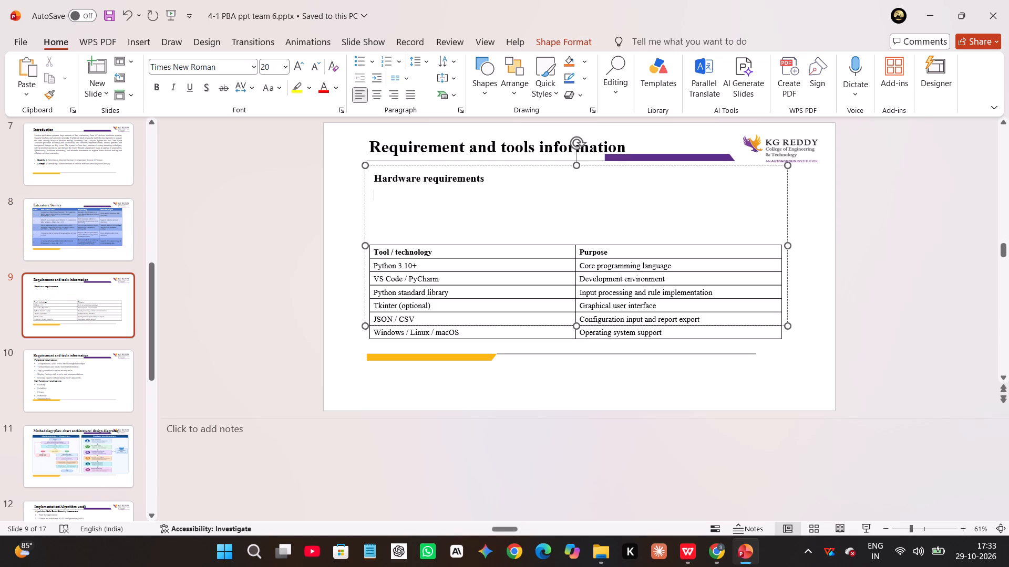
left_click(740, 269)
key("BackSpace")
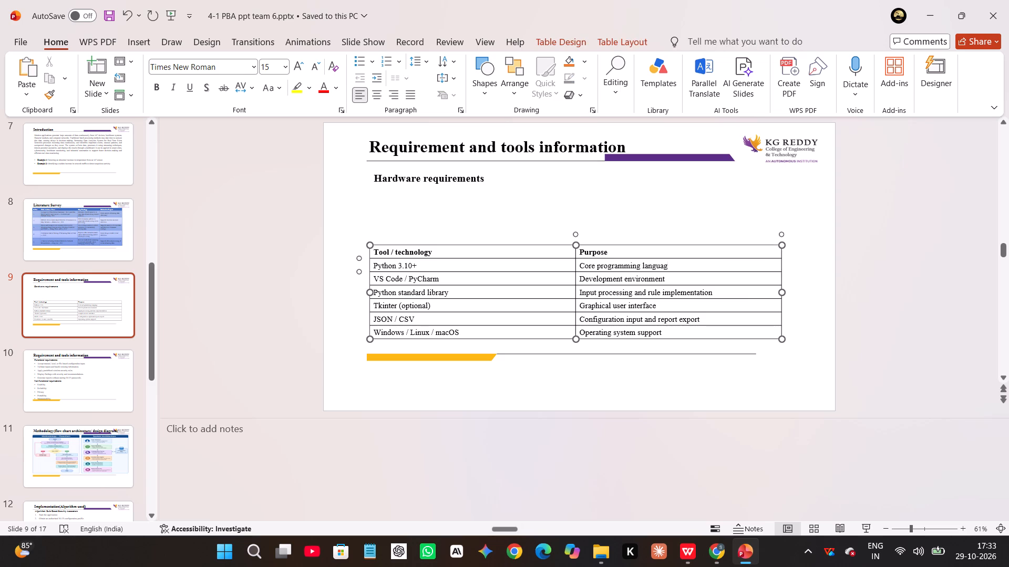
left_click(780, 242)
key("BackSpace")
left_click(424, 196)
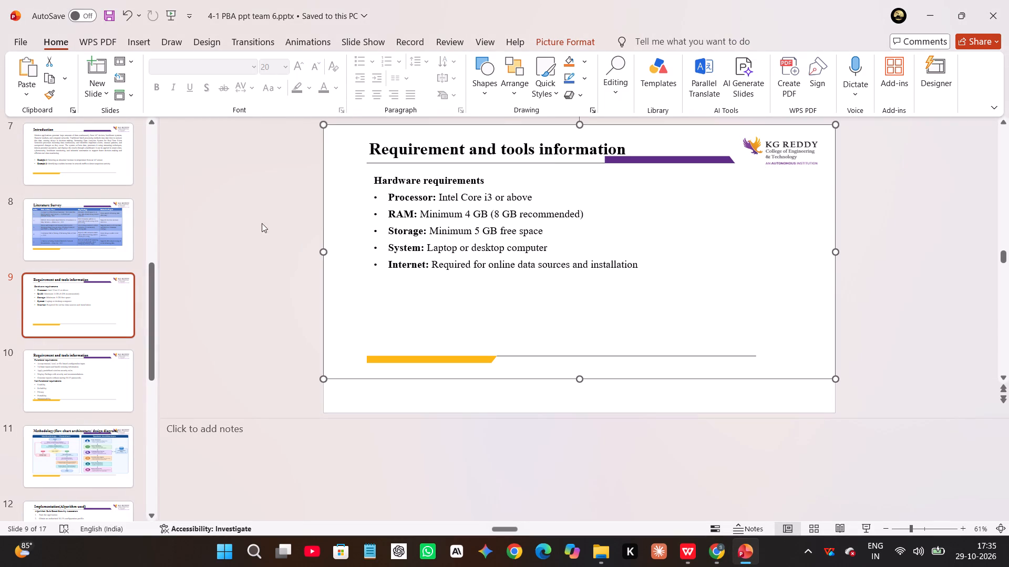
left_click(100, 81)
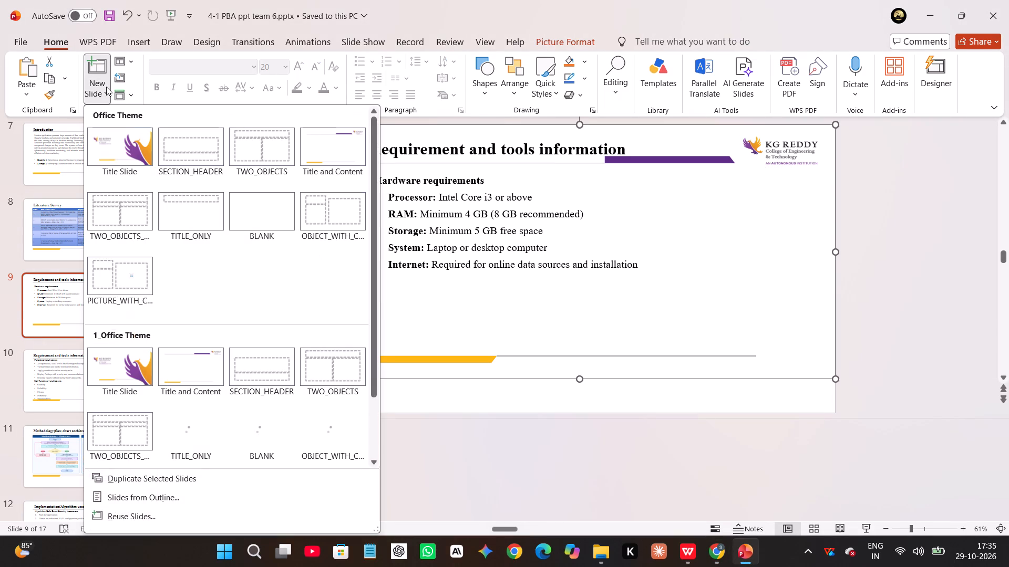
left_click(332, 152)
left_click(455, 255)
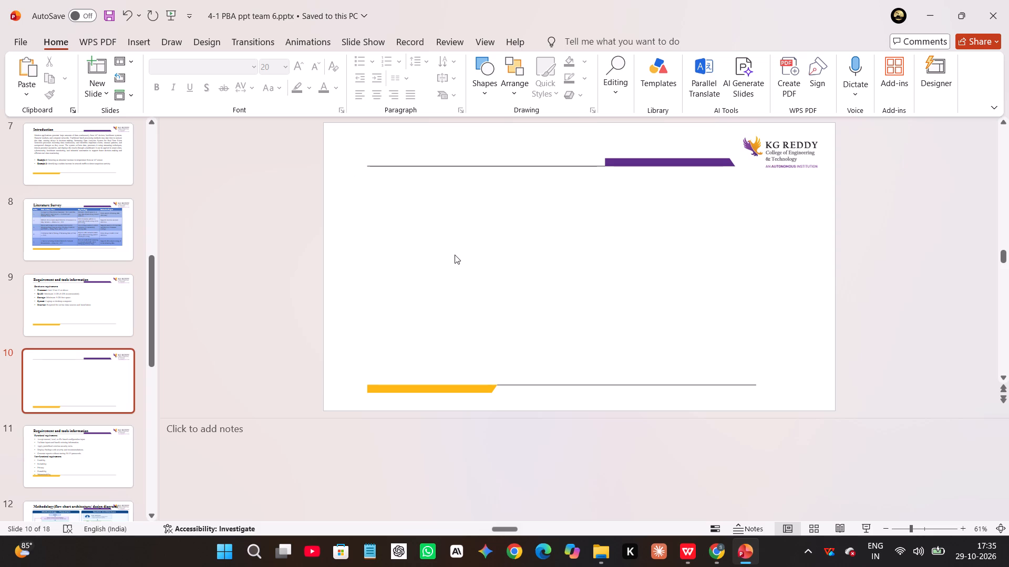
key("ctrl+v")
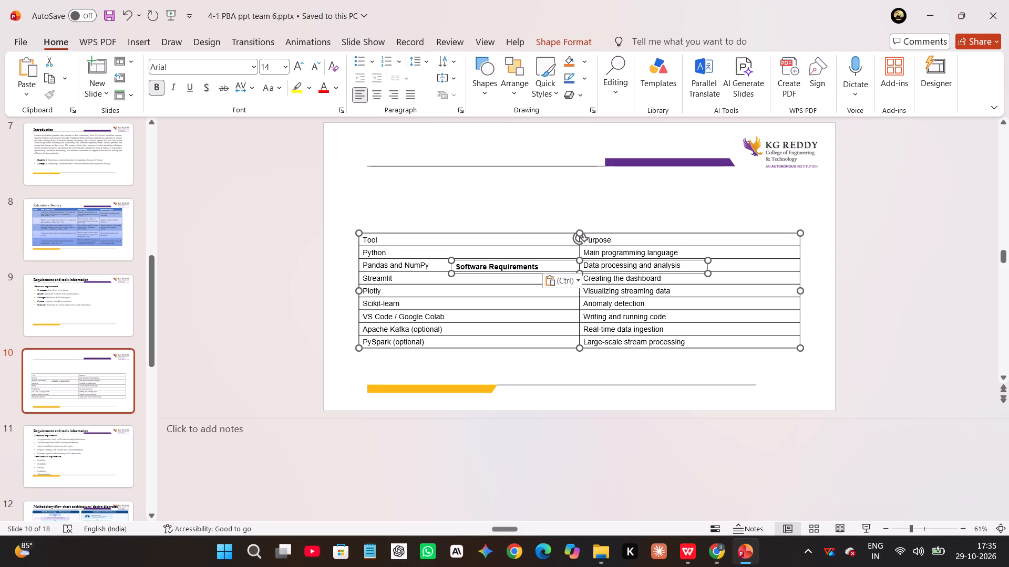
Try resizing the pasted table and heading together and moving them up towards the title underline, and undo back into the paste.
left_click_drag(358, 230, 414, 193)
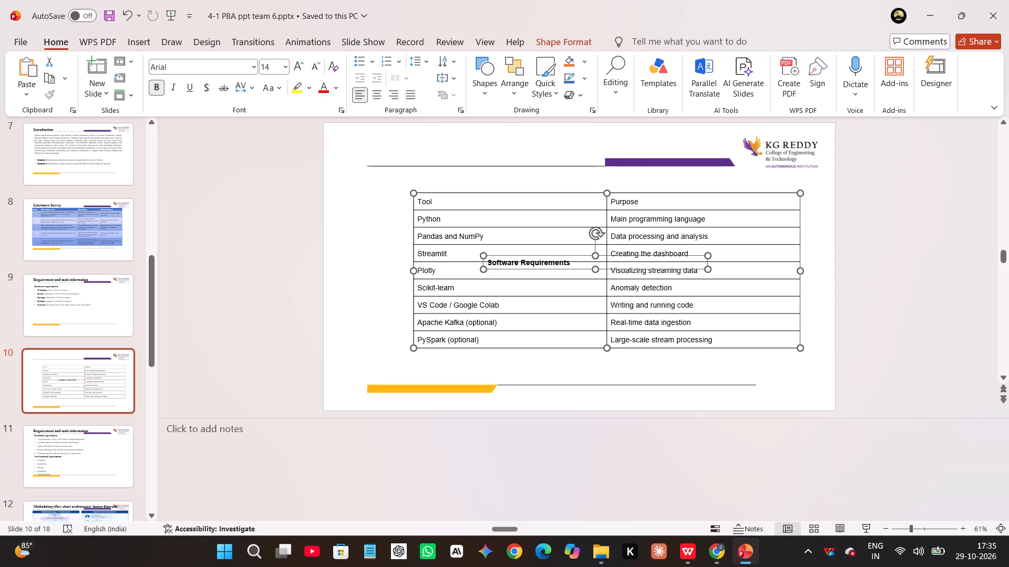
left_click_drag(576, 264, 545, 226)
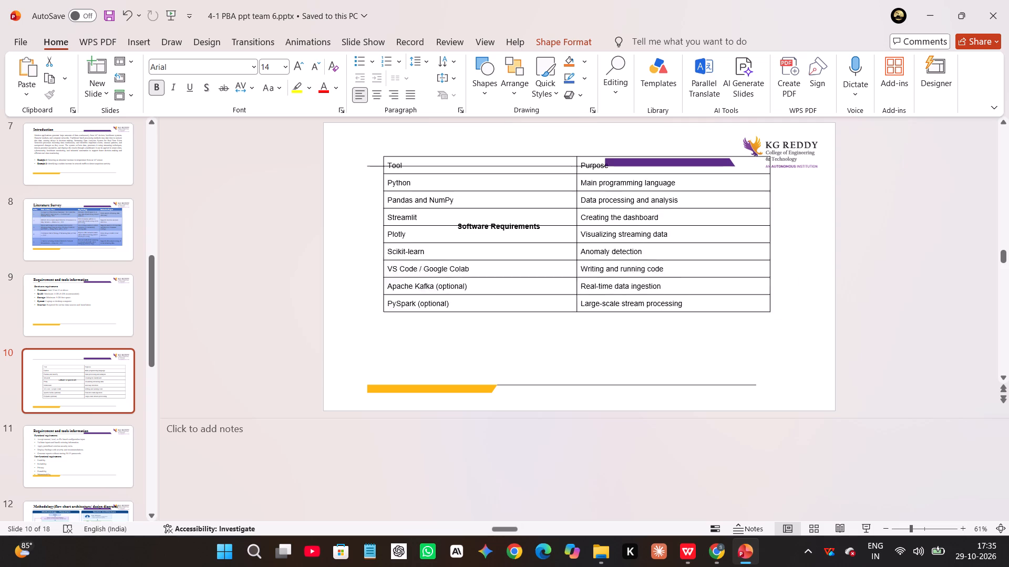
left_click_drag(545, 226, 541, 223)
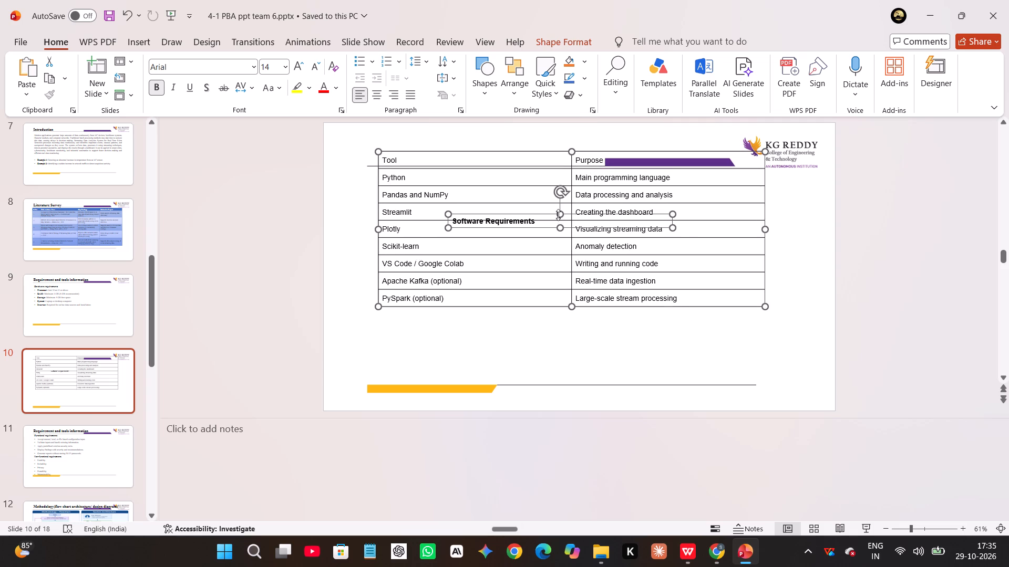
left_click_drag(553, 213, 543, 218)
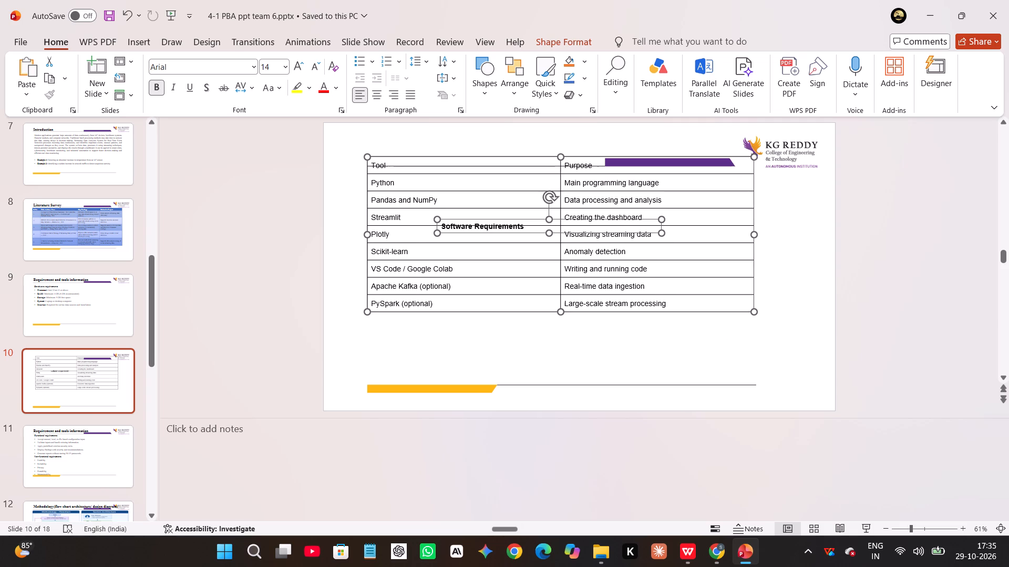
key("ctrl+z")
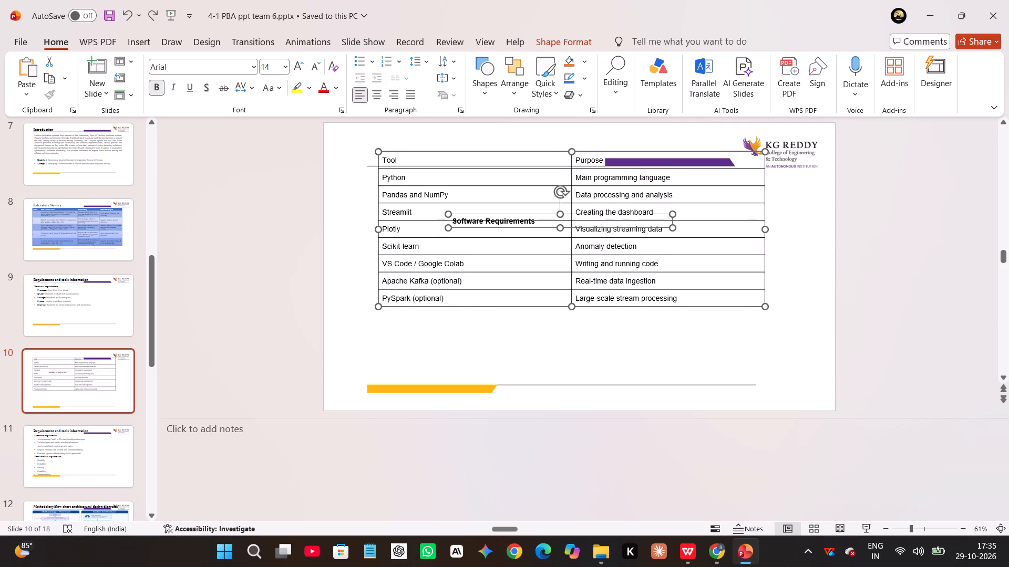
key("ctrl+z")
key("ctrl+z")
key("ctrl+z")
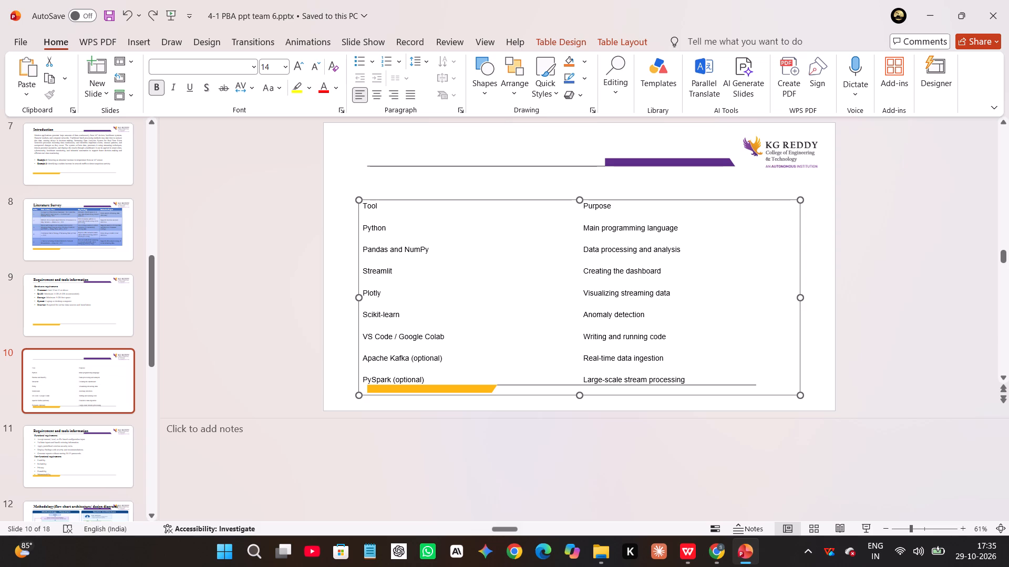
Insert a new table with two columns and six rows on slide 10.
left_click(543, 248)
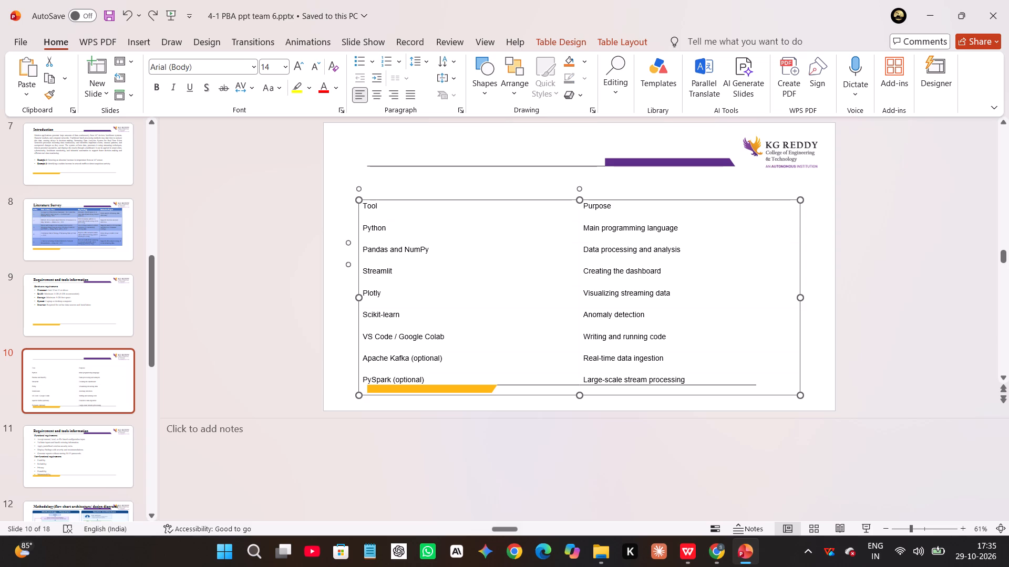
left_click(364, 201)
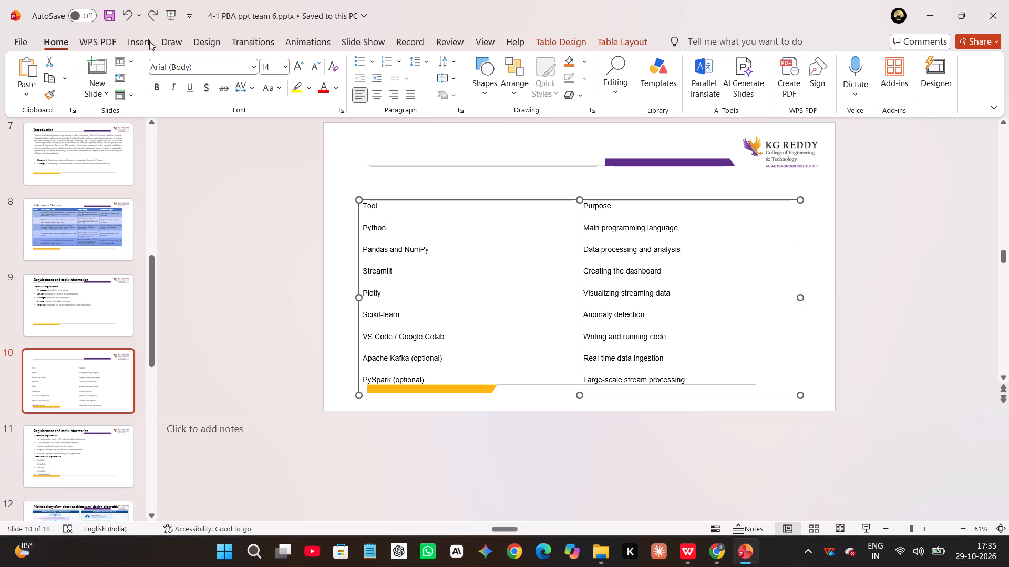
left_click(146, 41)
left_click(79, 95)
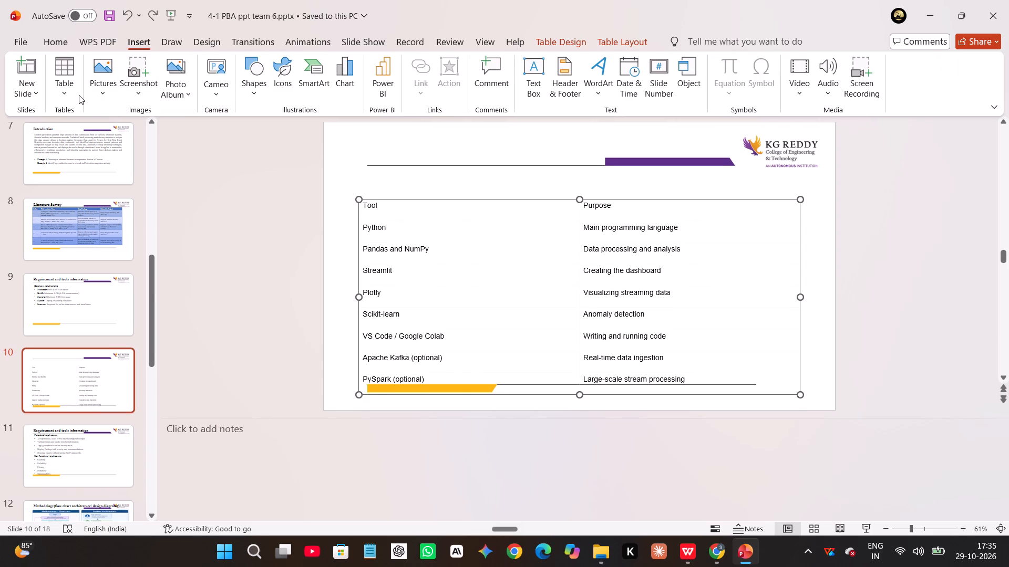
left_click(74, 92)
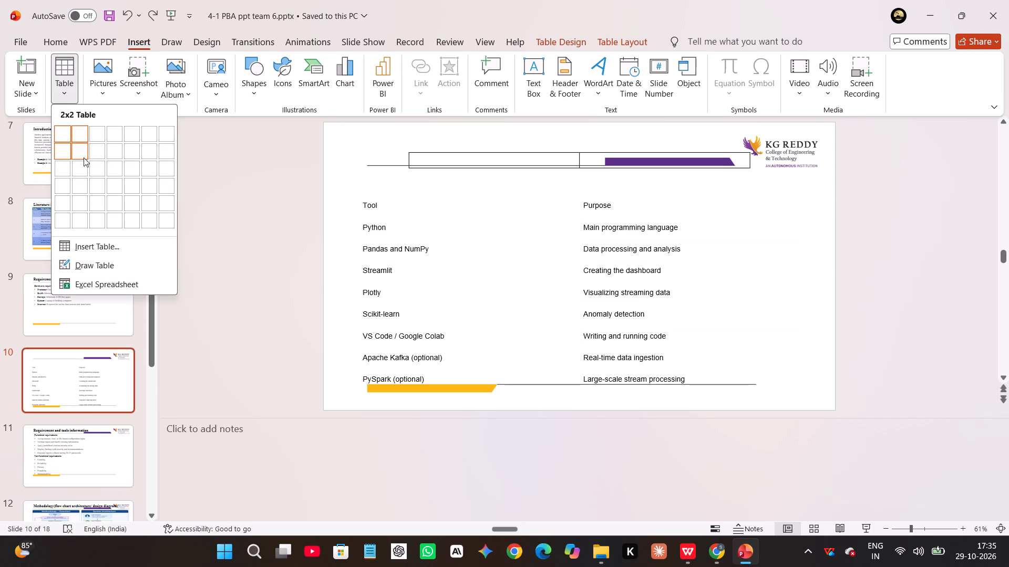
left_click(80, 225)
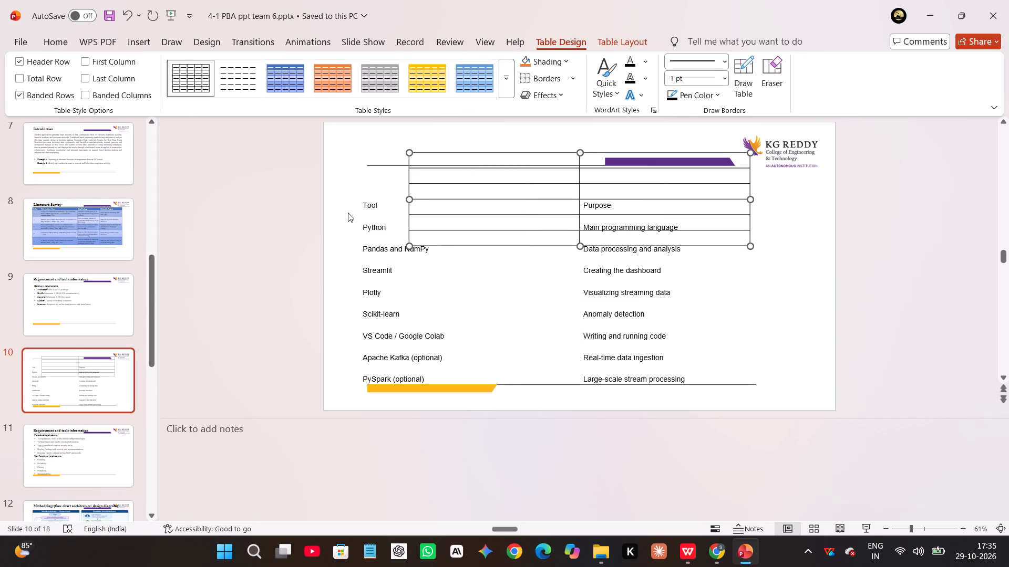
Delete the pasted borderless Tool / Purpose table from slide 10, keeping the empty bordered table.
left_click(348, 213)
left_click(361, 205)
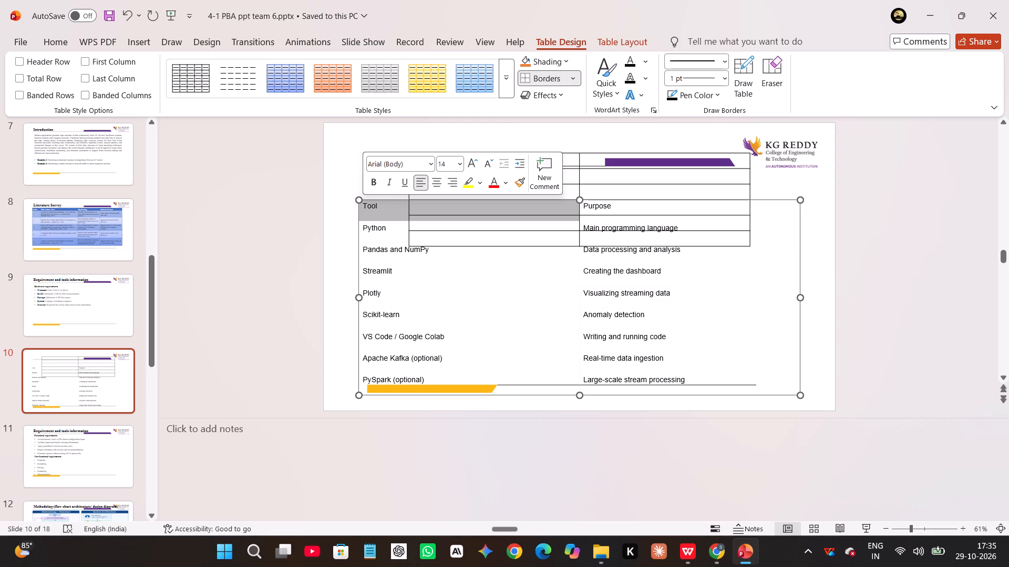
left_click(357, 197)
key("BackSpace")
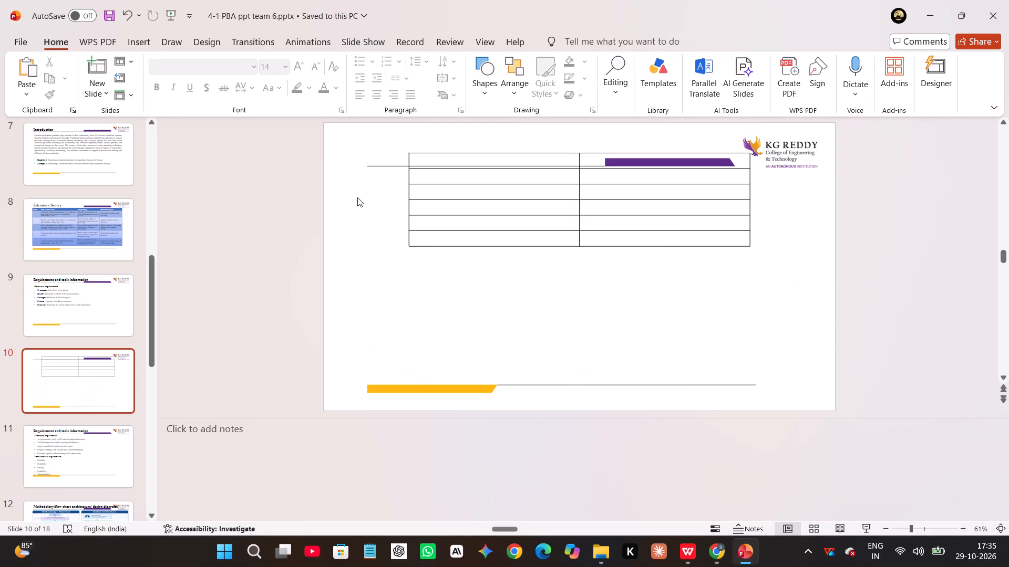
Move the empty two-column table down so it sits below the title underline and the purple bar.
left_click(577, 154)
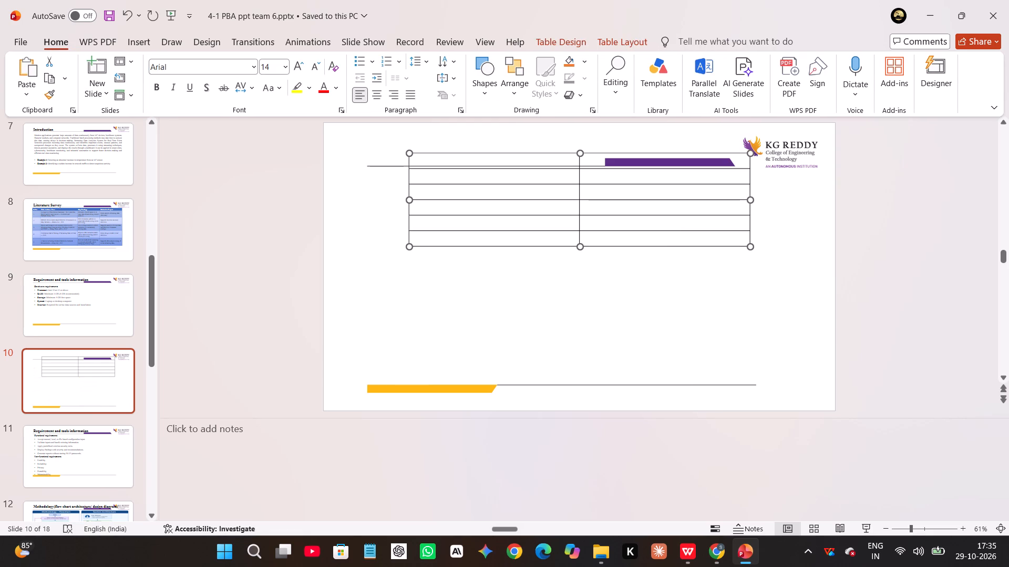
left_click(567, 161)
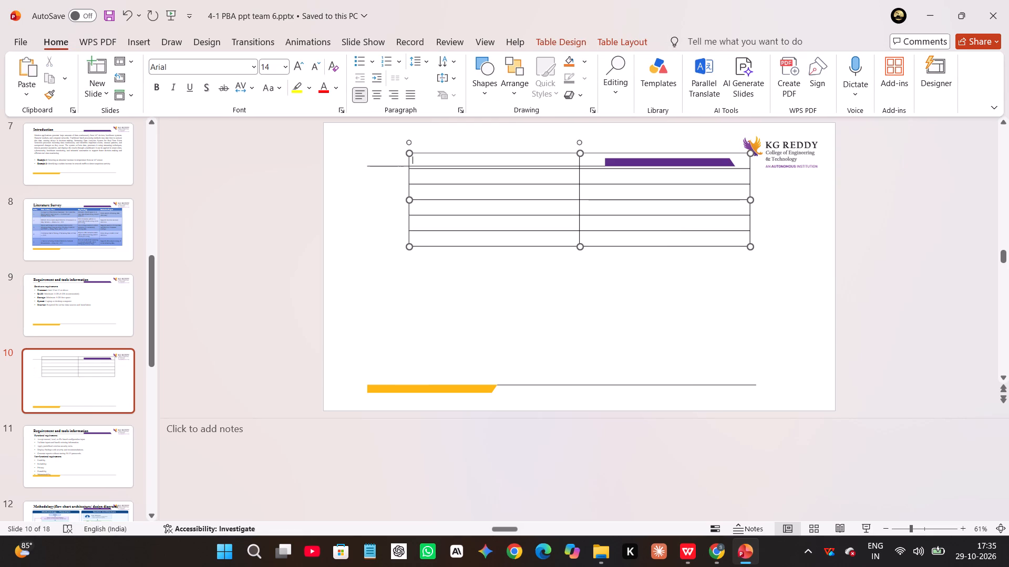
left_click_drag(564, 153, 553, 194)
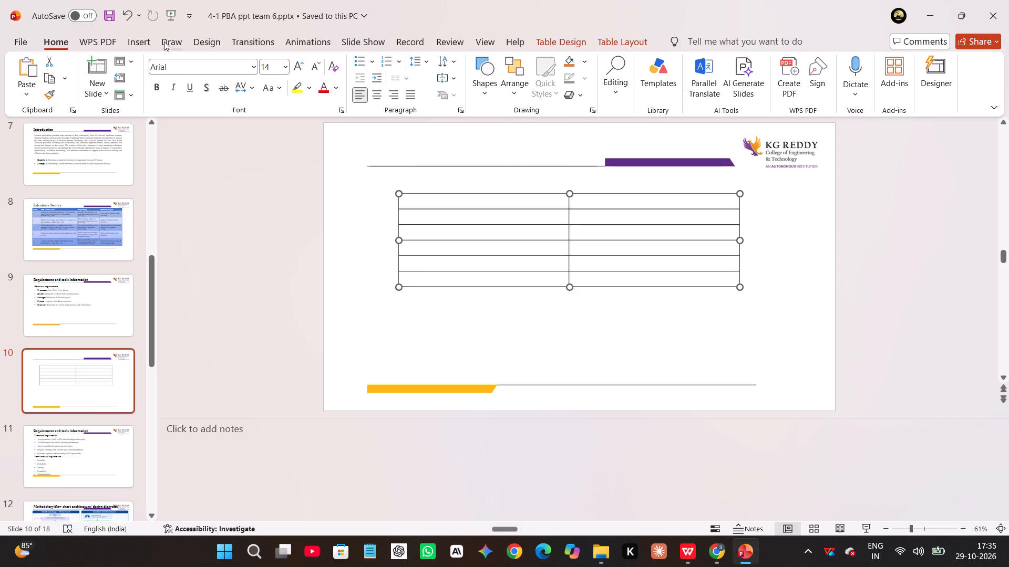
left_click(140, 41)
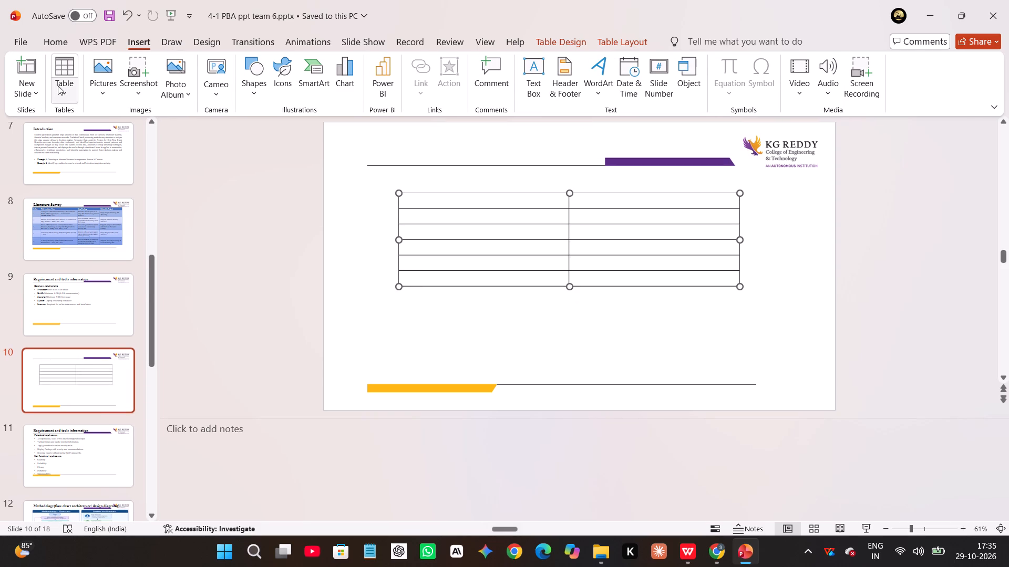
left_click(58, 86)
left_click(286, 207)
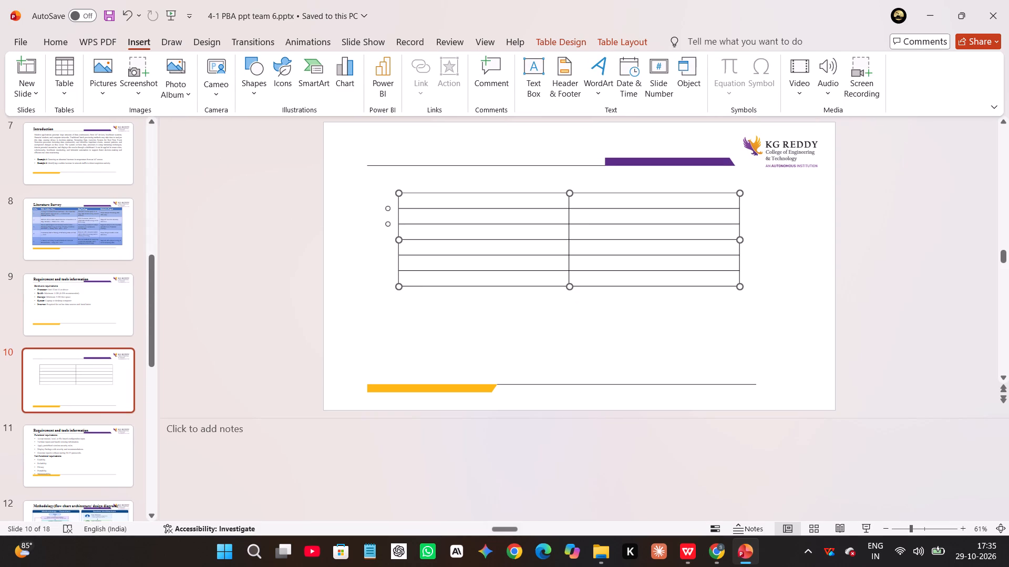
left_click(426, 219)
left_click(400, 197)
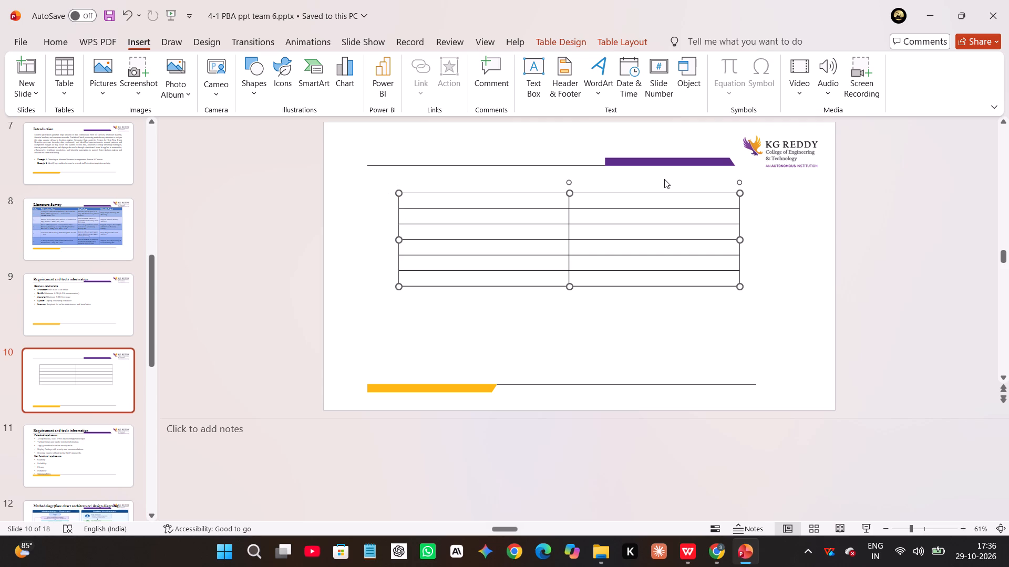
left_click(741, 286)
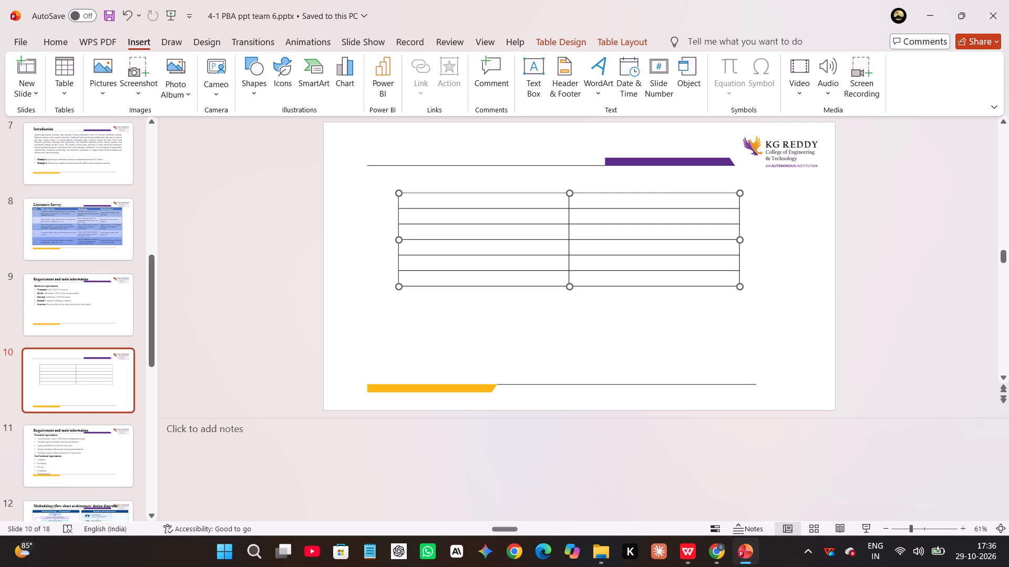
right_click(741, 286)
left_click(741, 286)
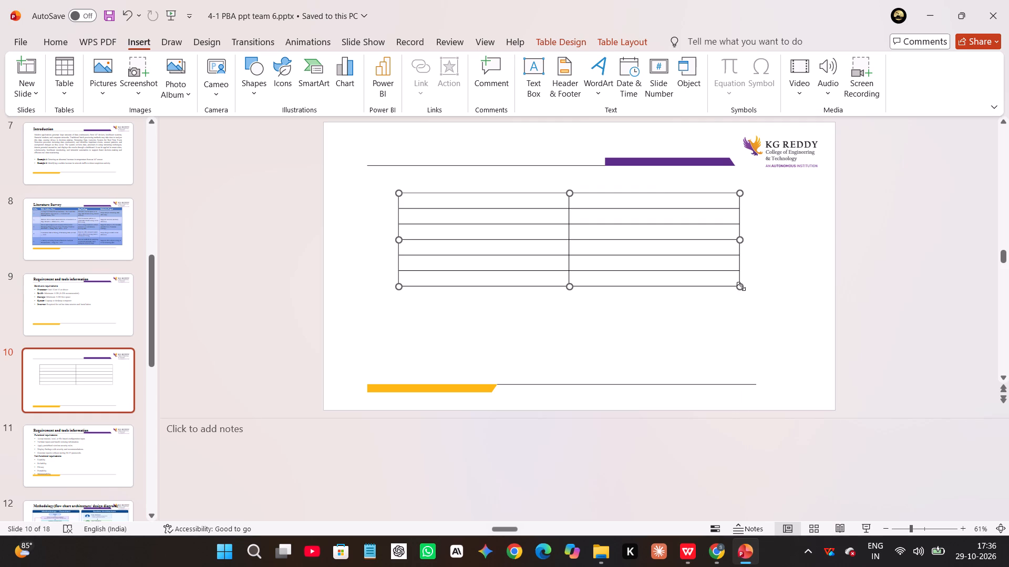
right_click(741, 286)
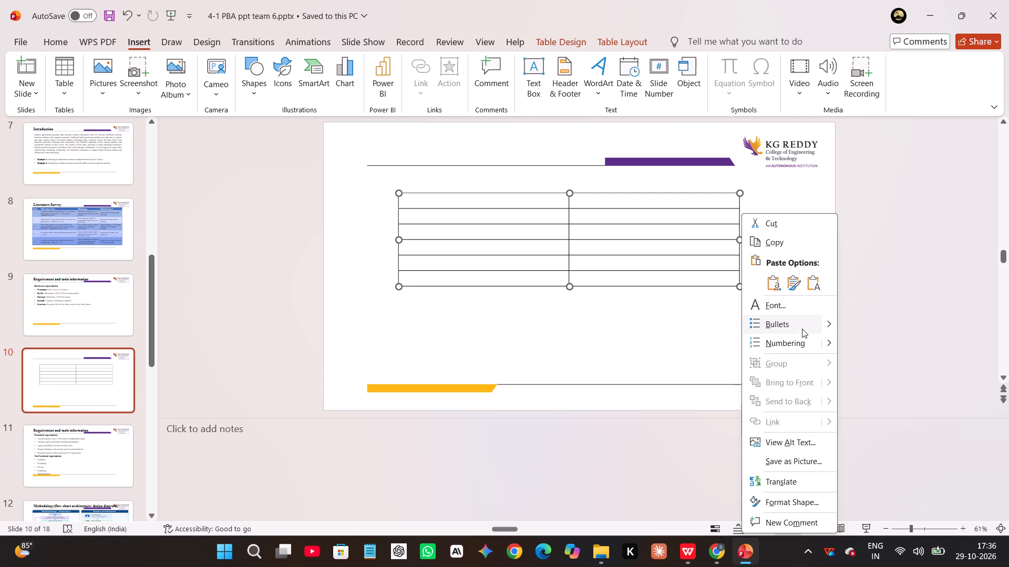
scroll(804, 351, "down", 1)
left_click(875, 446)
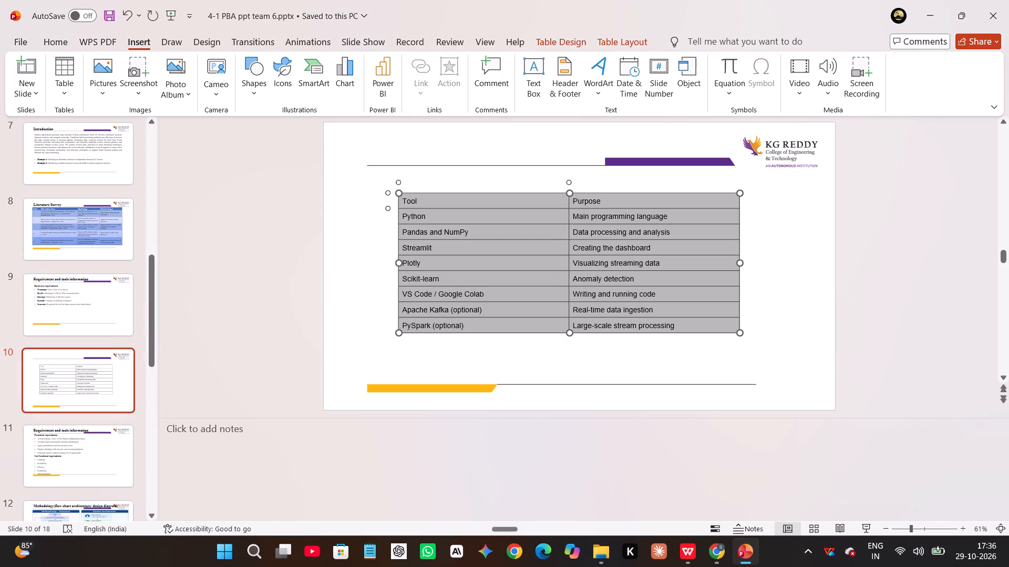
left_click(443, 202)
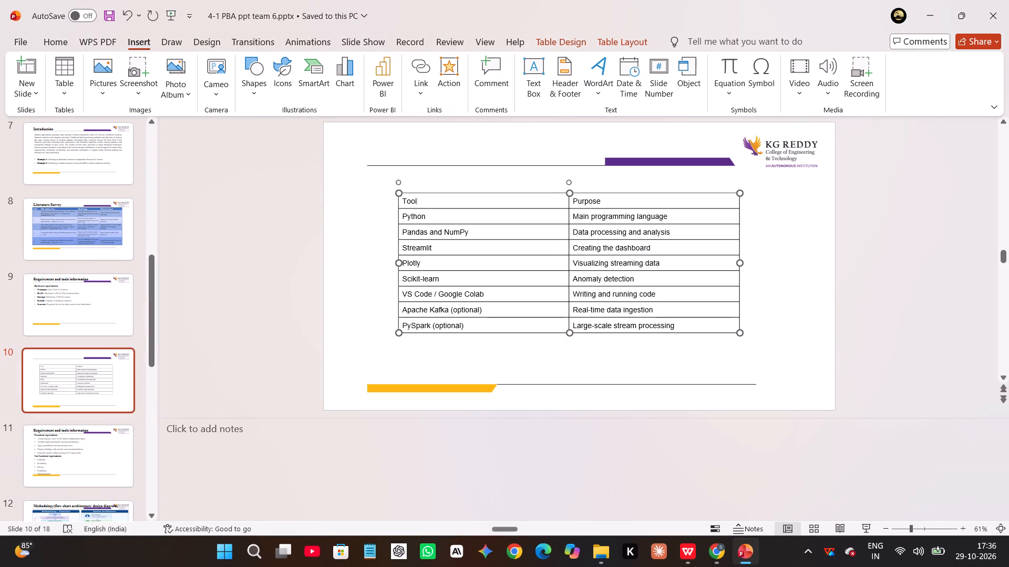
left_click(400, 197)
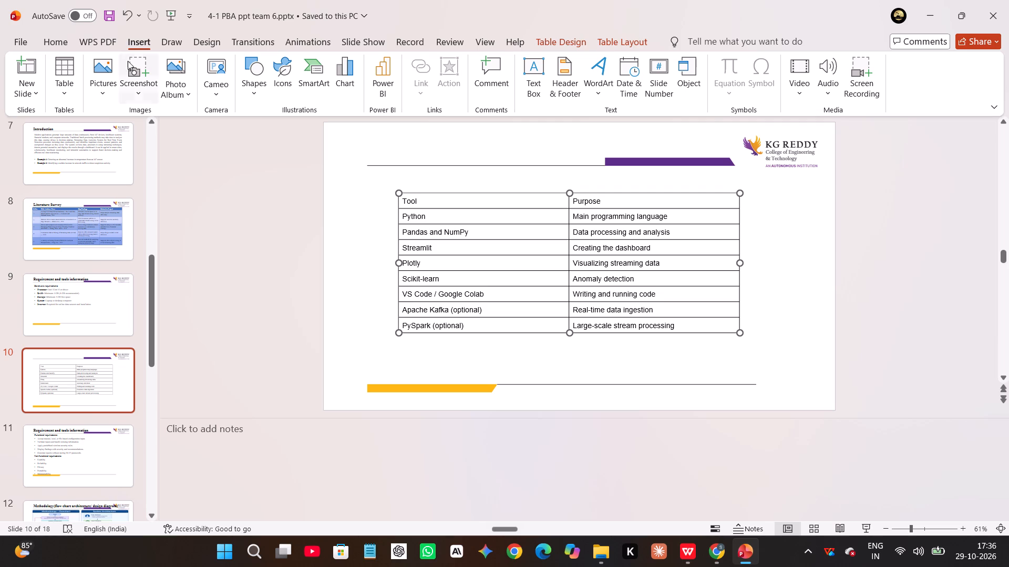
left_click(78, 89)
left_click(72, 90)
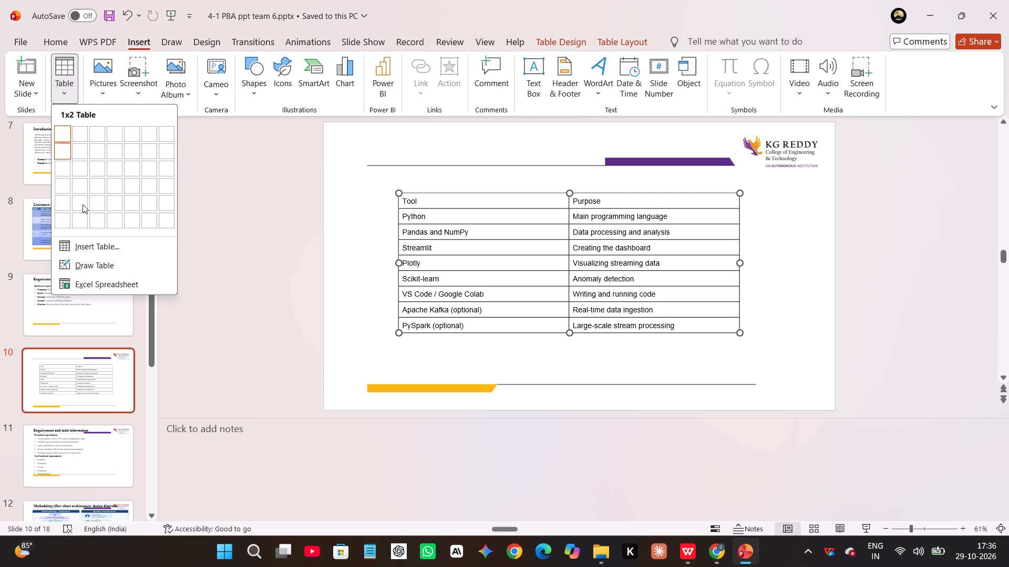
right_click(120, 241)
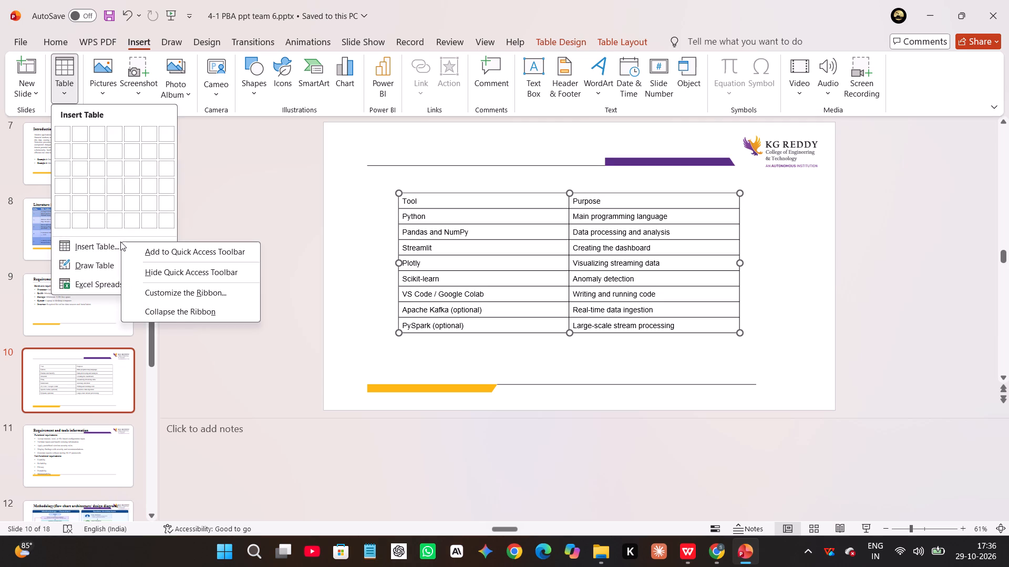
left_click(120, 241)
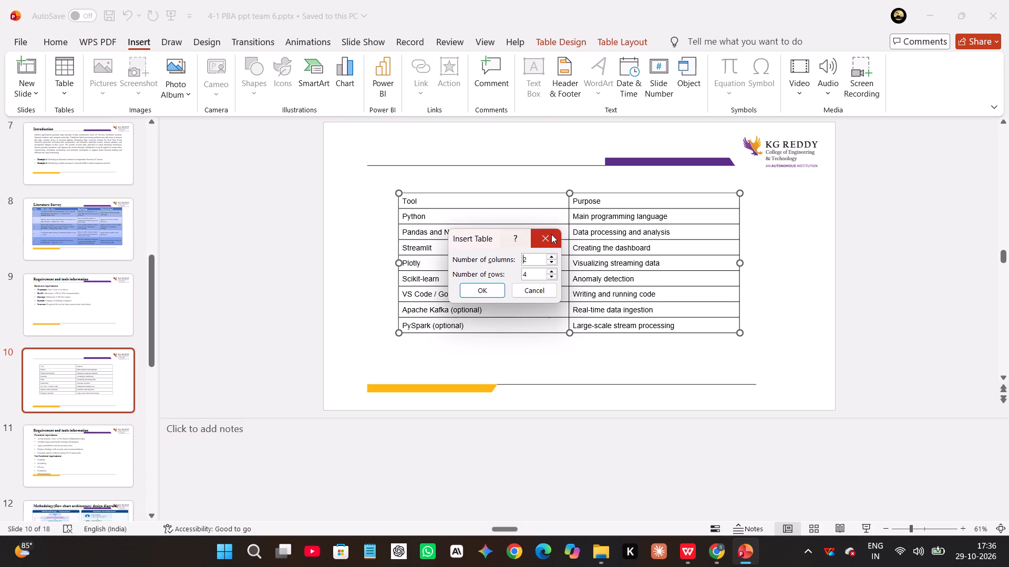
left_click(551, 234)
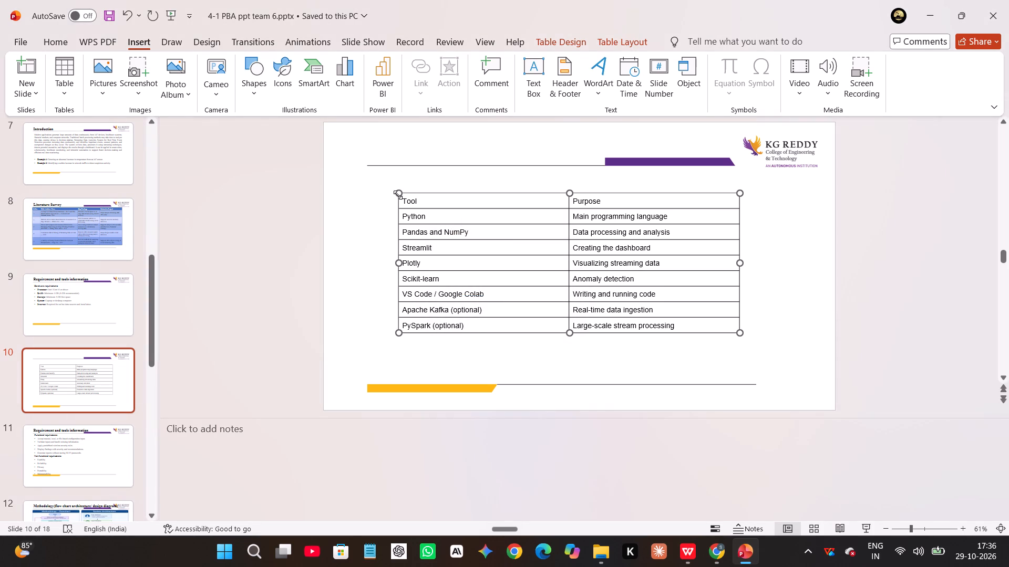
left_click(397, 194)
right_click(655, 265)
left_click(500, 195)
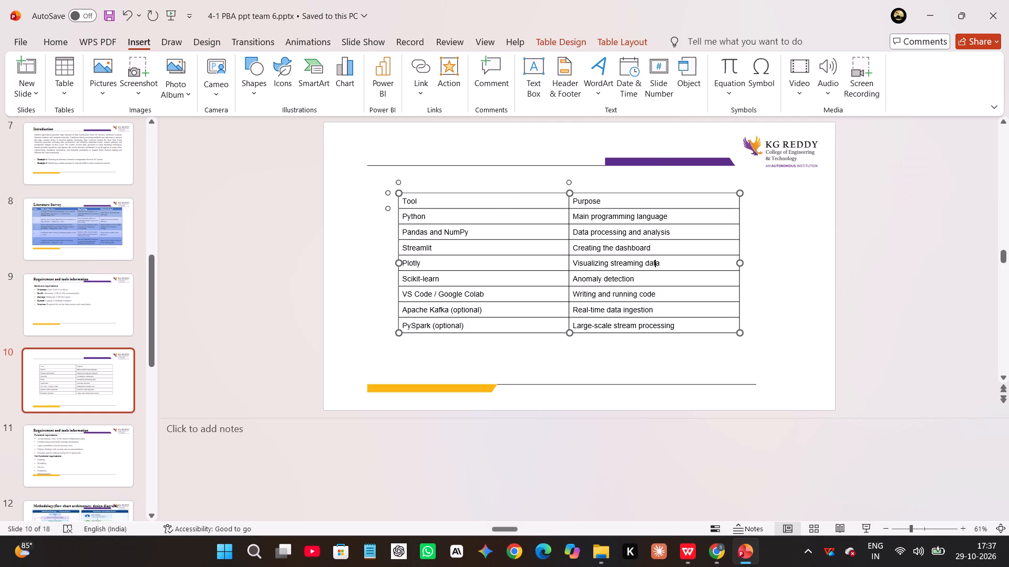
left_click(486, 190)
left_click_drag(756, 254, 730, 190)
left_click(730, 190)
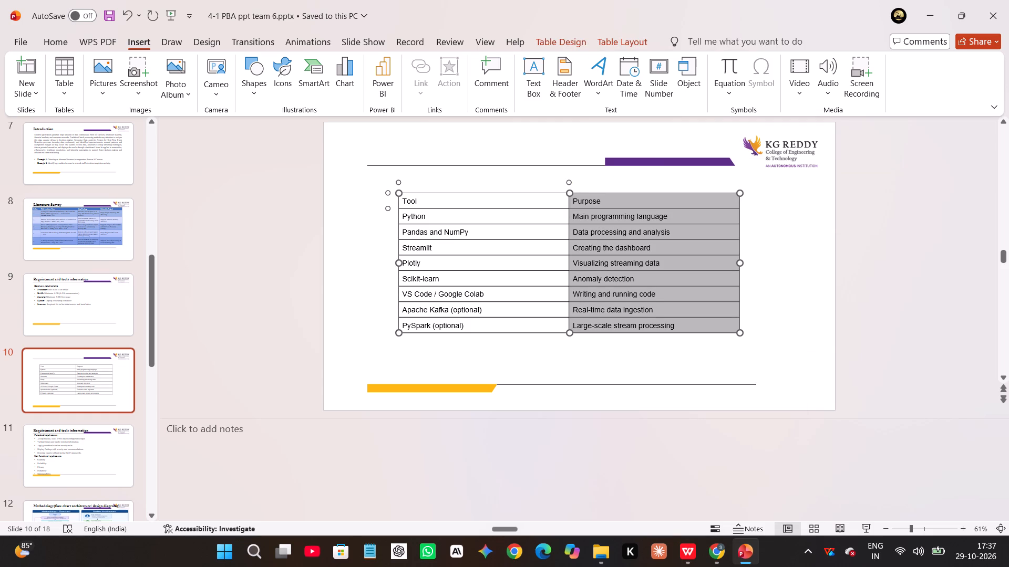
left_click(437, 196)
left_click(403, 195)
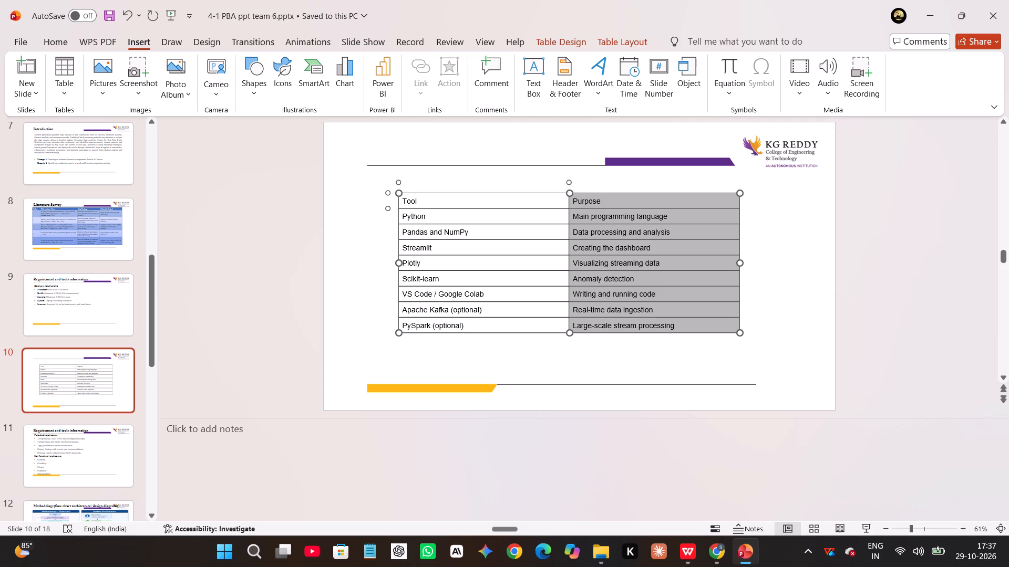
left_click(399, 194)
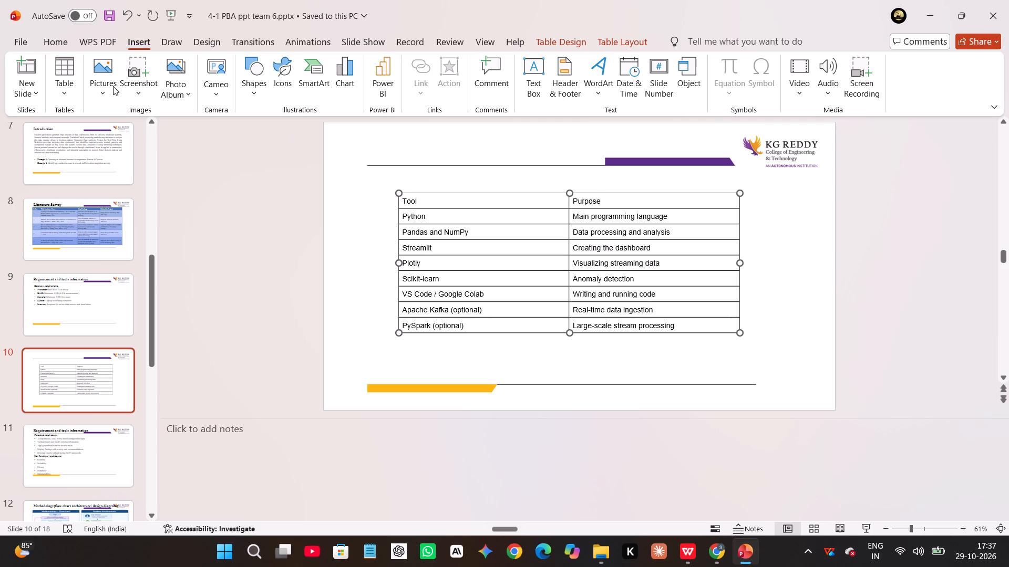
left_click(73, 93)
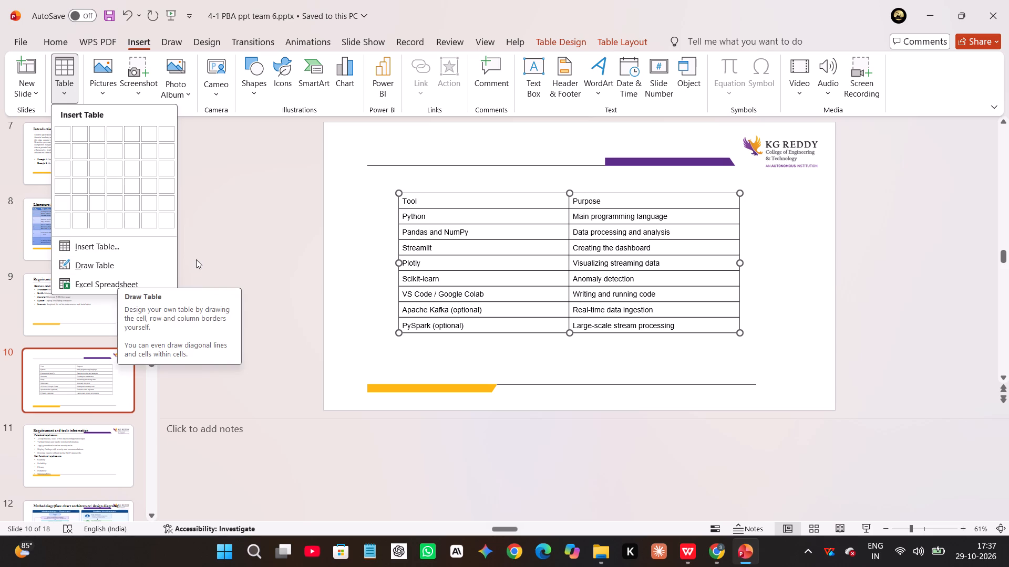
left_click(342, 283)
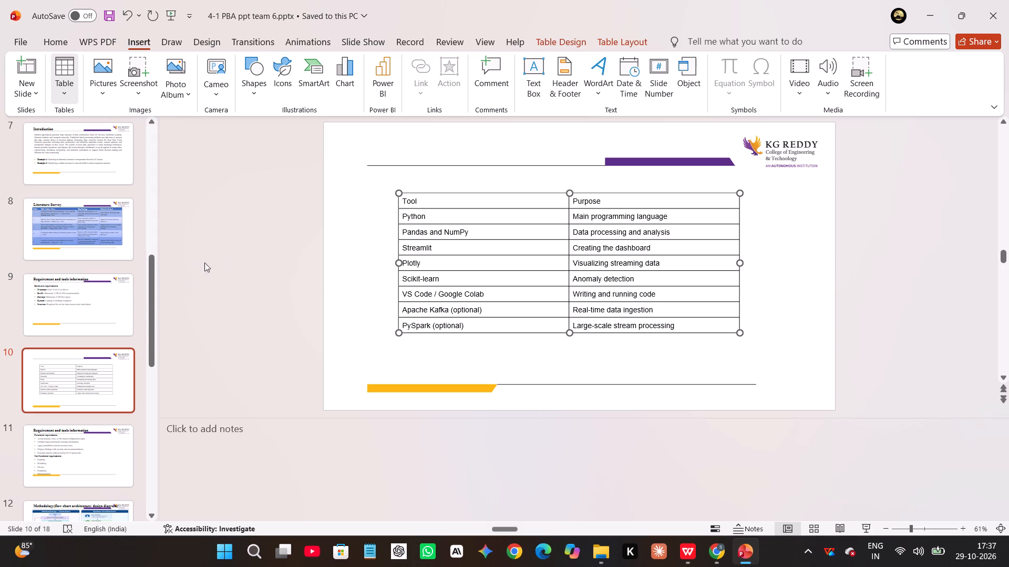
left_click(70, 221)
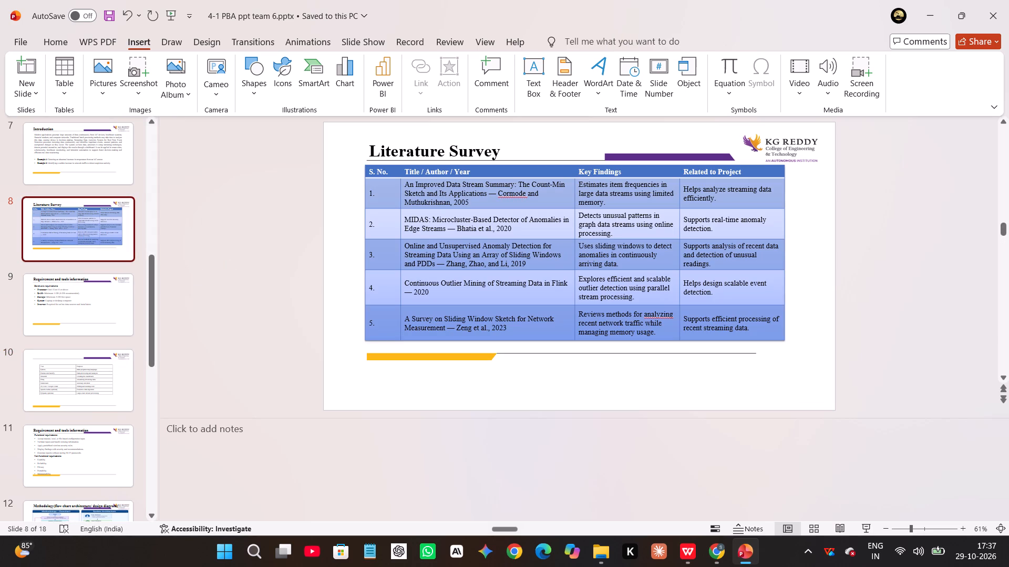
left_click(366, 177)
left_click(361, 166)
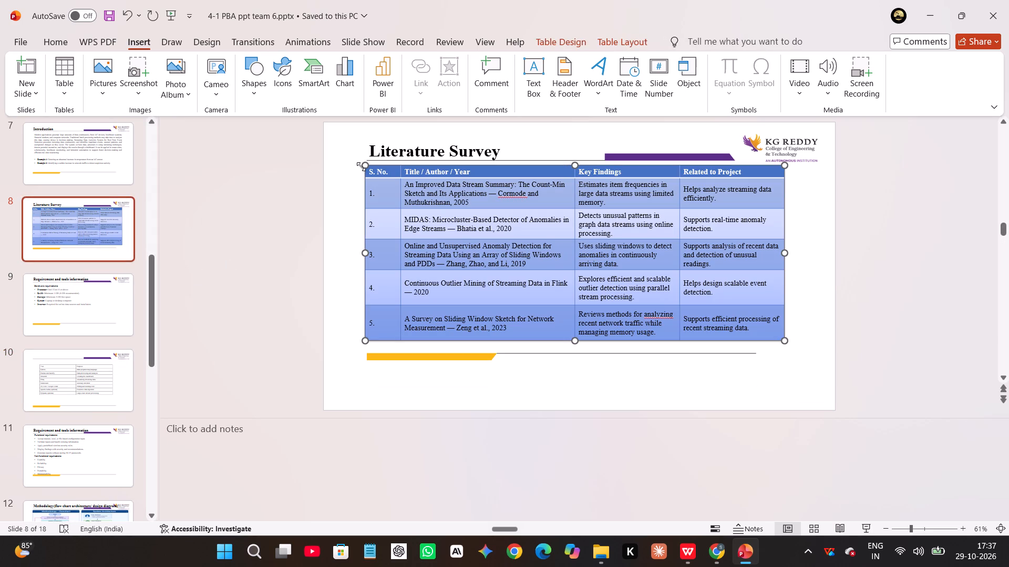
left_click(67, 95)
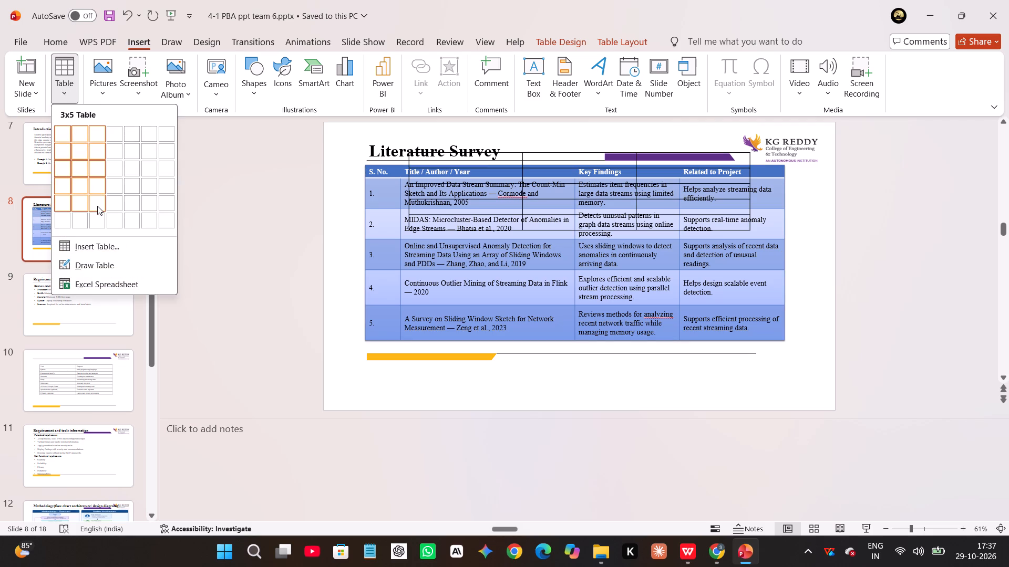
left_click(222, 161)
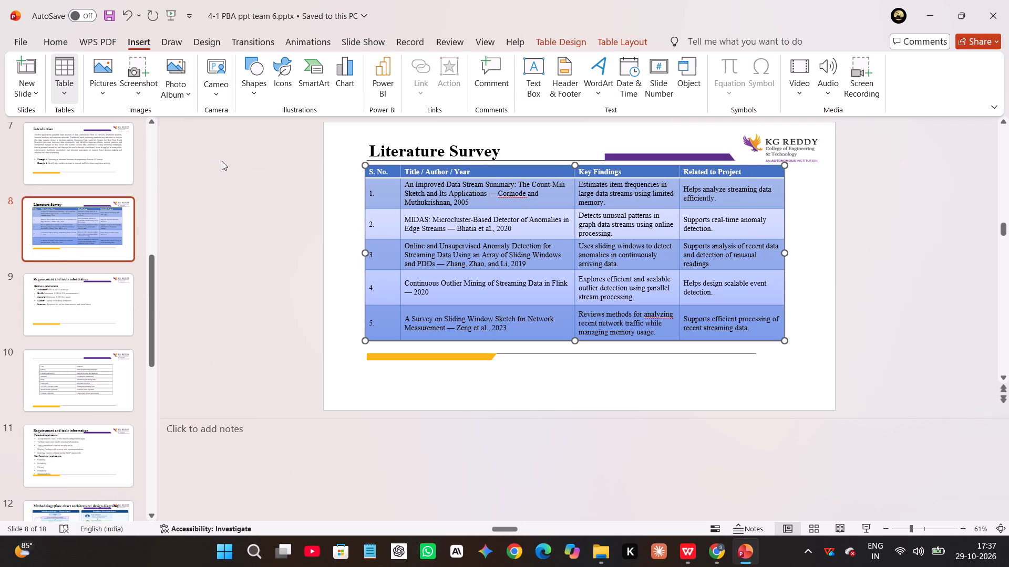
Insert a new table of 2 columns by 6 rows on slide 10 and apply the blue banded table style.
left_click(91, 360)
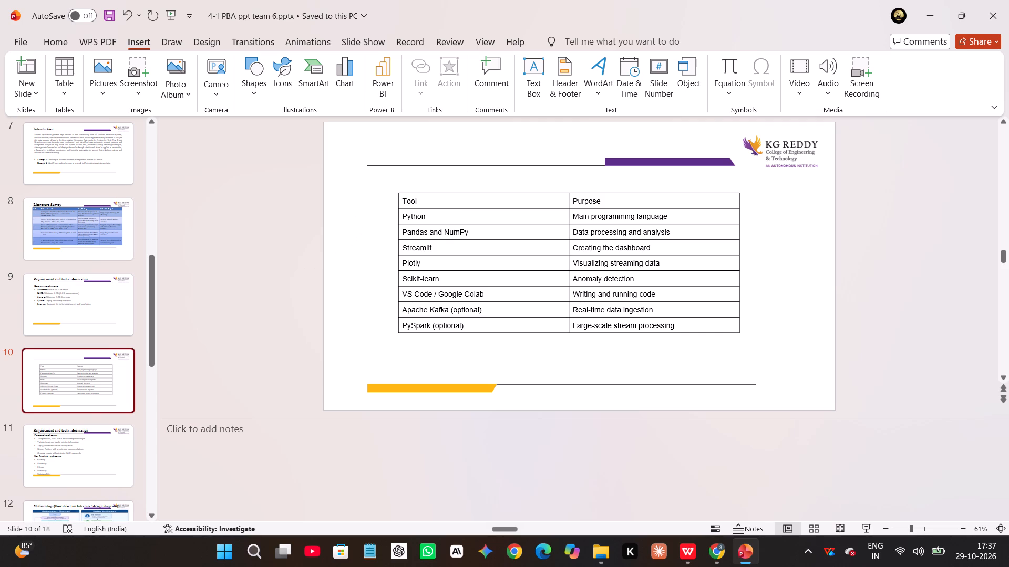
left_click(396, 197)
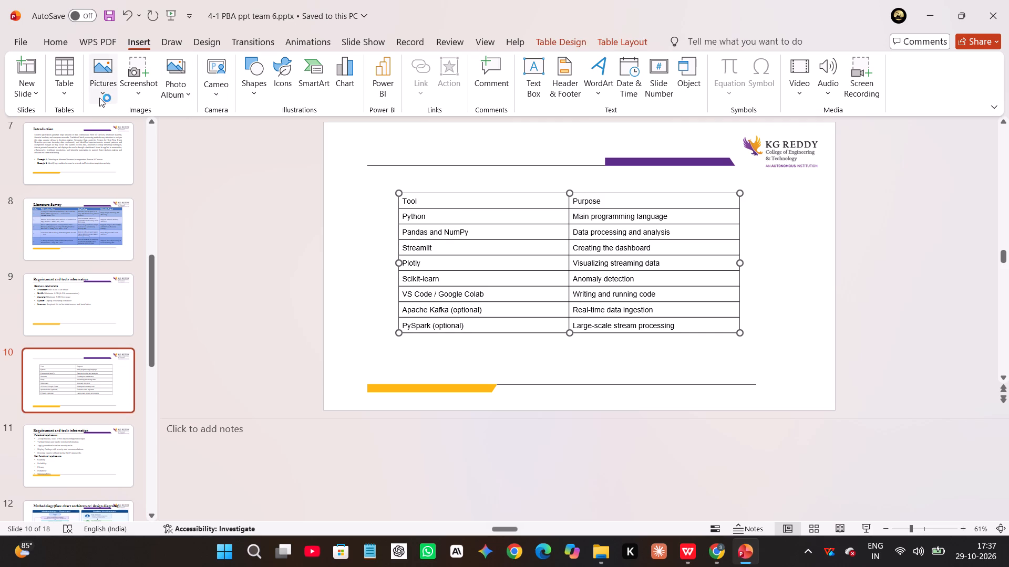
left_click(63, 95)
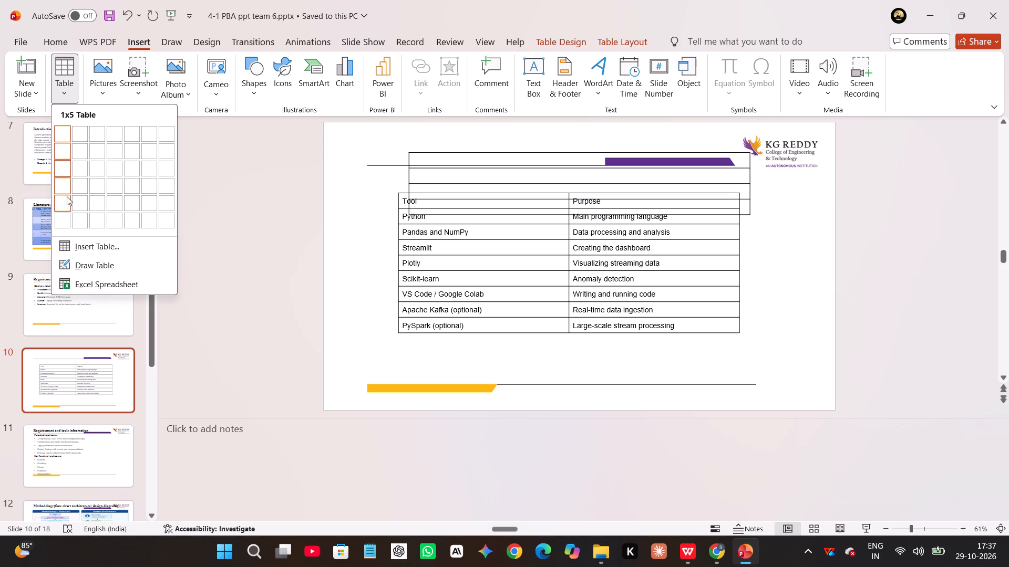
left_click(78, 220)
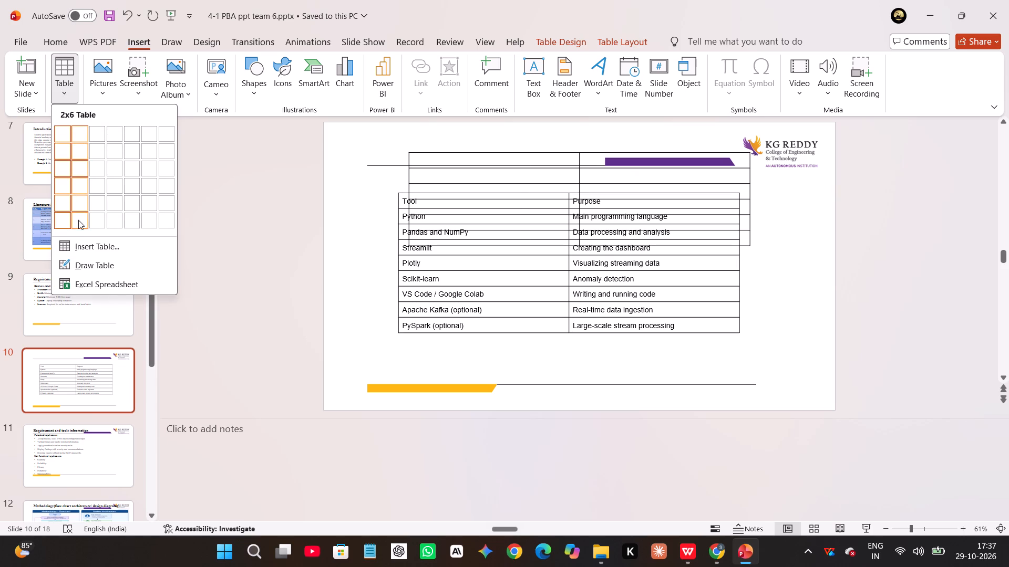
left_click(289, 81)
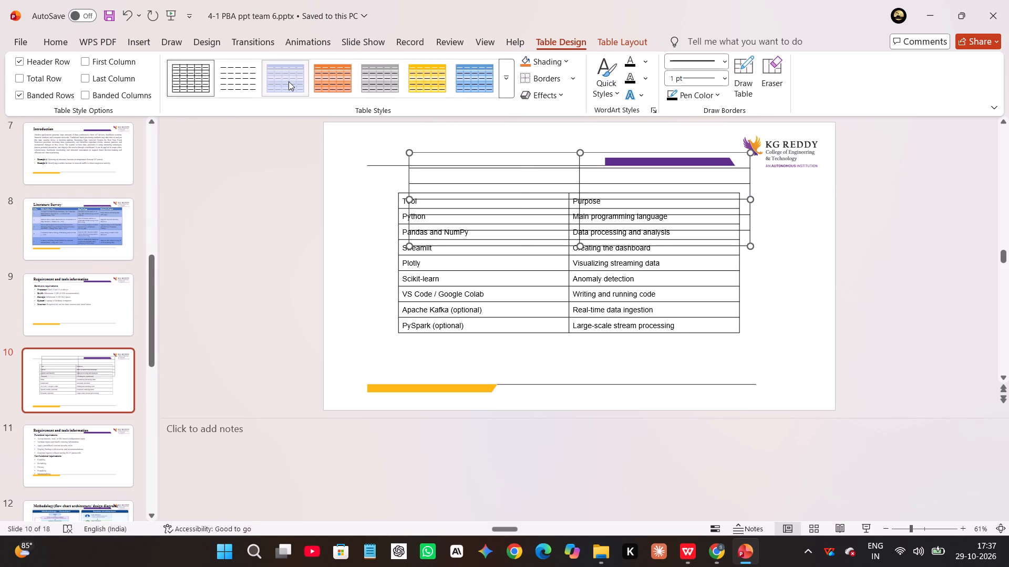
Copy the whole bordered Tool / Purpose table and paste its contents into the new blue table, starting from the header row.
left_click(527, 285)
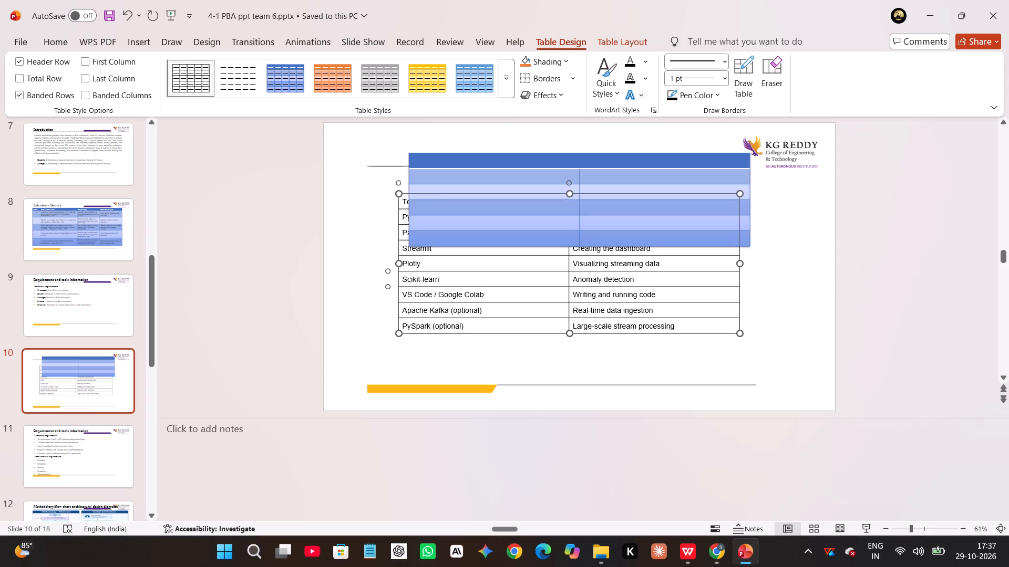
left_click(396, 192)
key("ctrl+c")
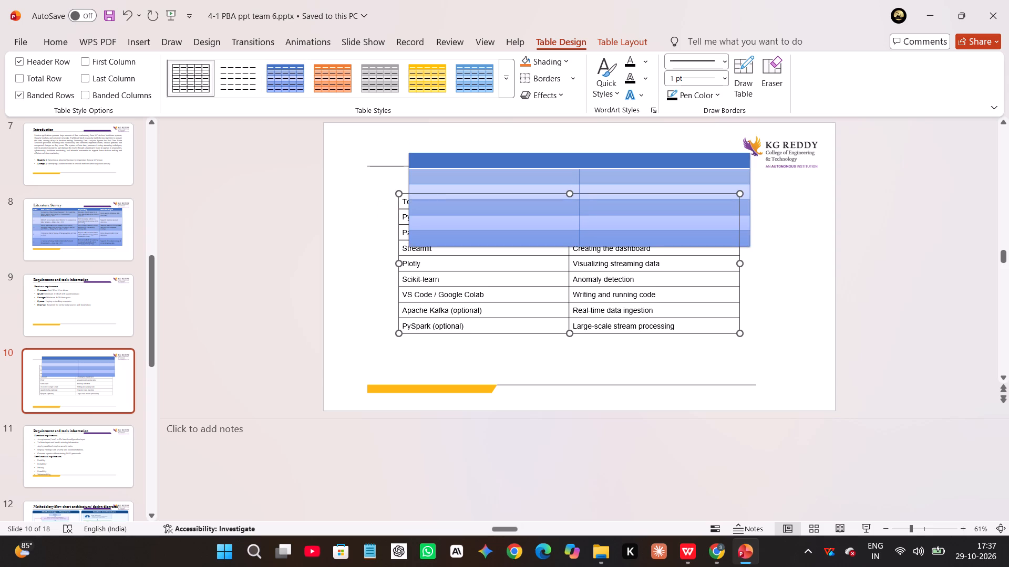
left_click(518, 163)
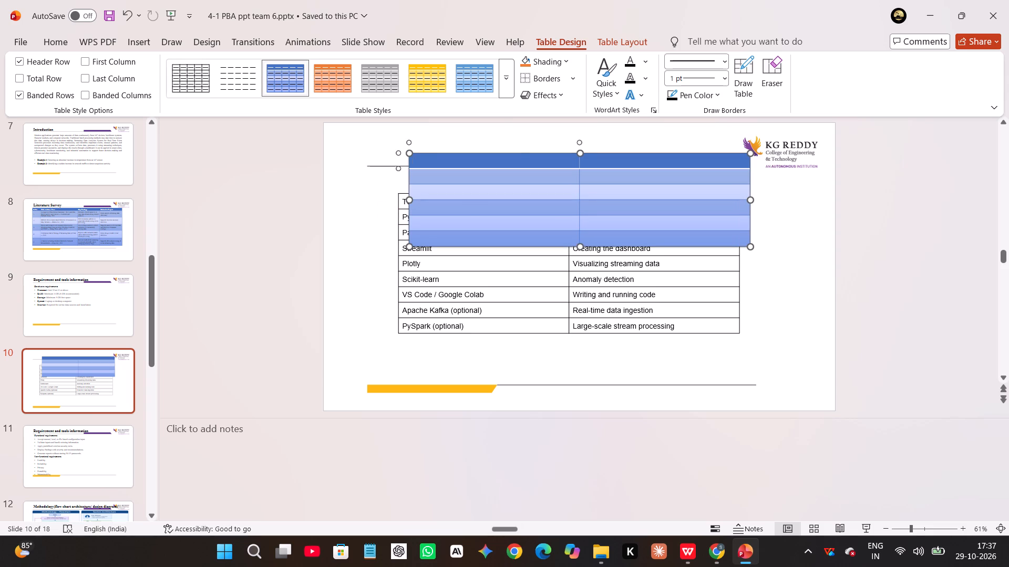
key("ctrl+v")
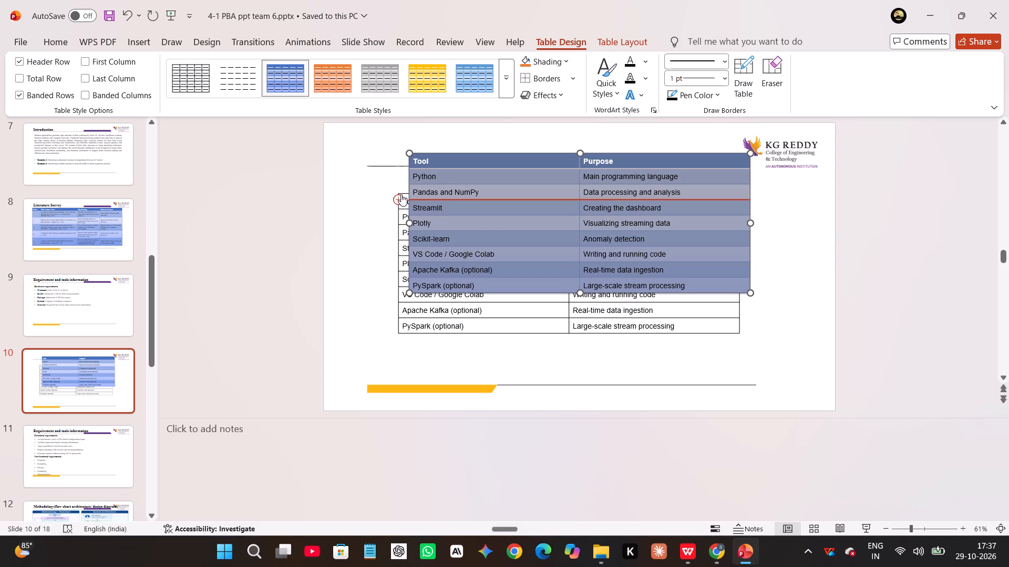
Delete the old bordered Tool / Purpose table behind the blue one on slide 10.
left_click(396, 222)
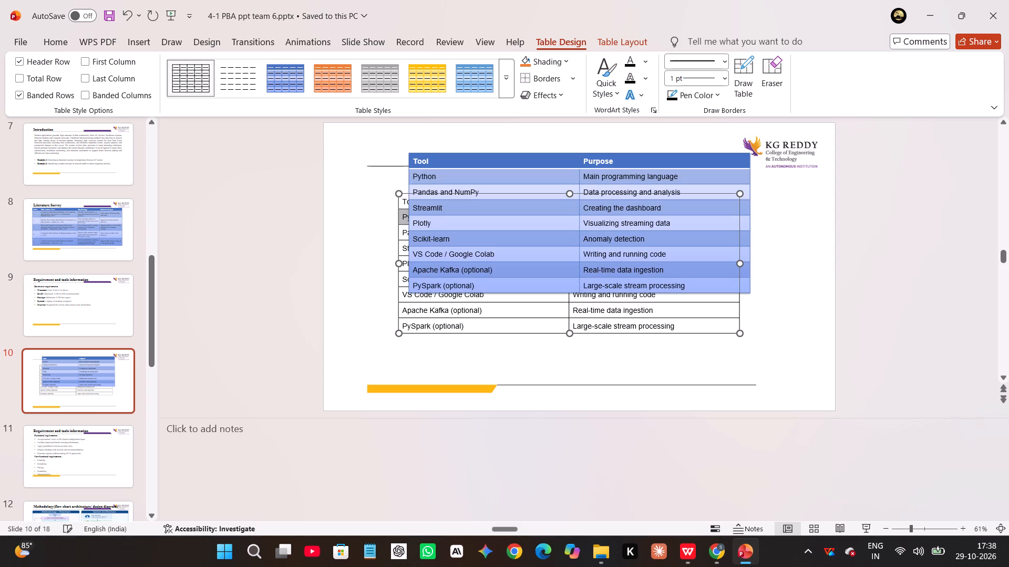
left_click(396, 192)
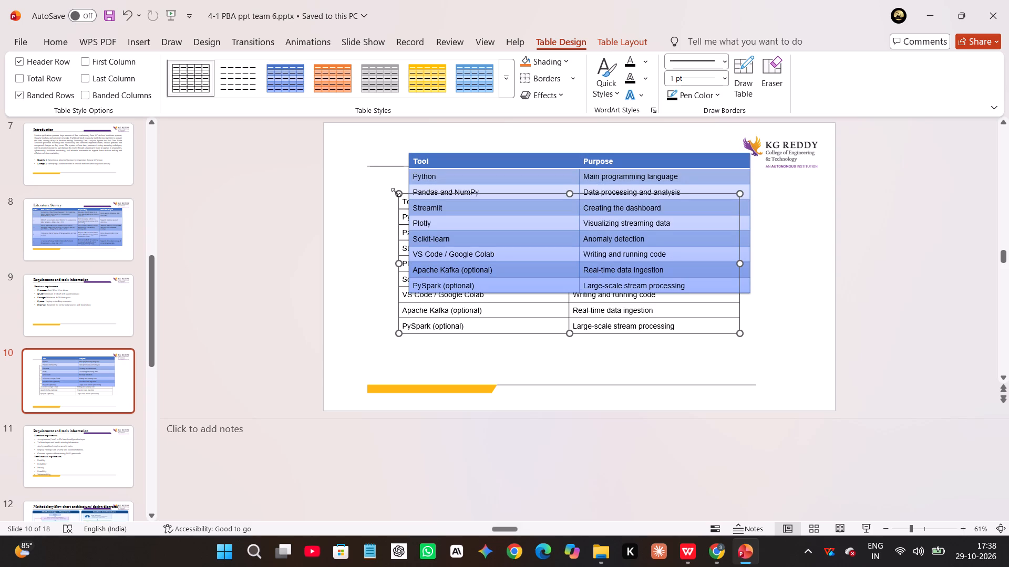
key("BackSpace")
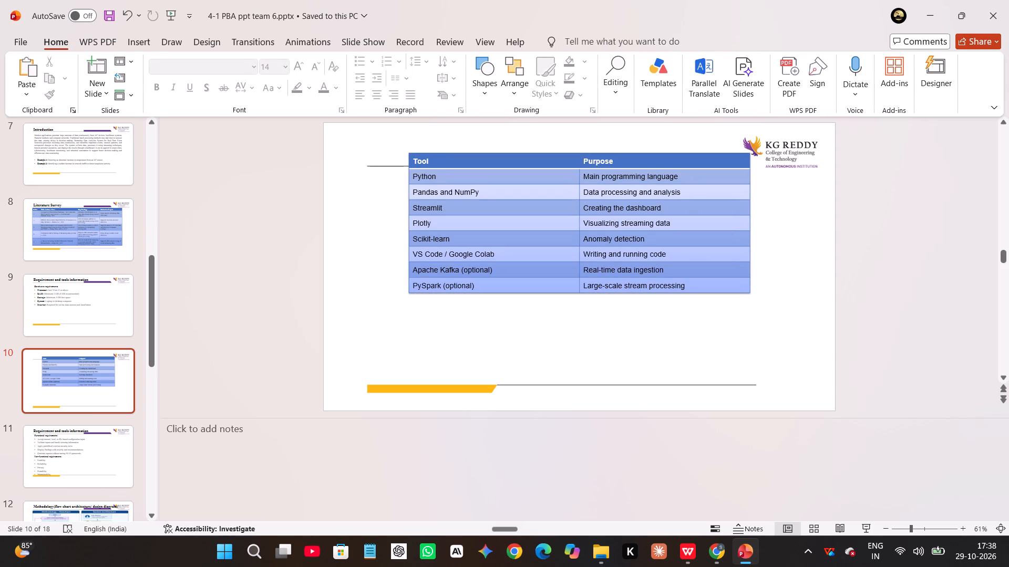
Move the blue Tool / Purpose table below the title underline and purple bar, near the underline's starting edge.
left_click_drag(567, 153, 552, 177)
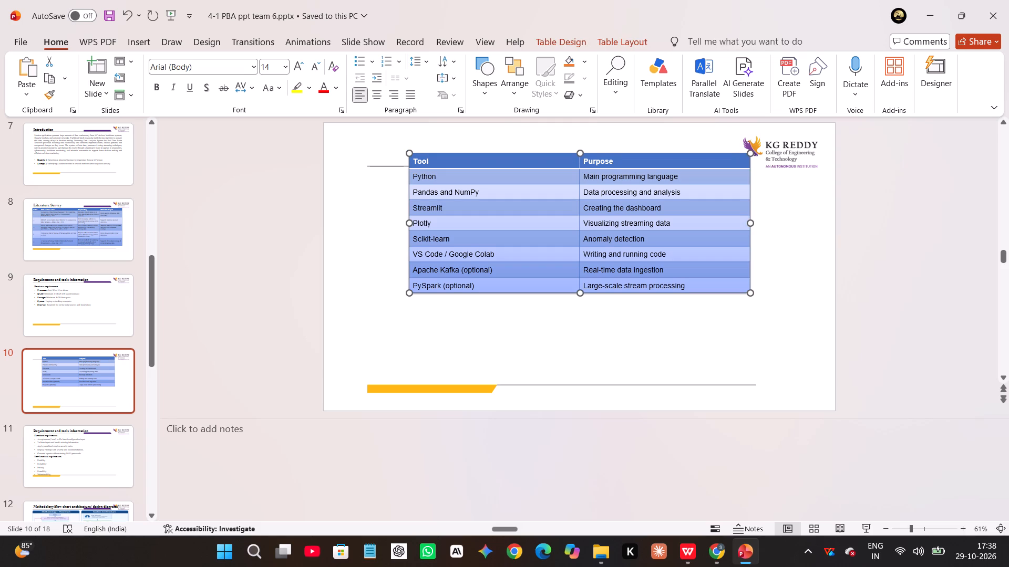
left_click_drag(550, 166, 545, 170)
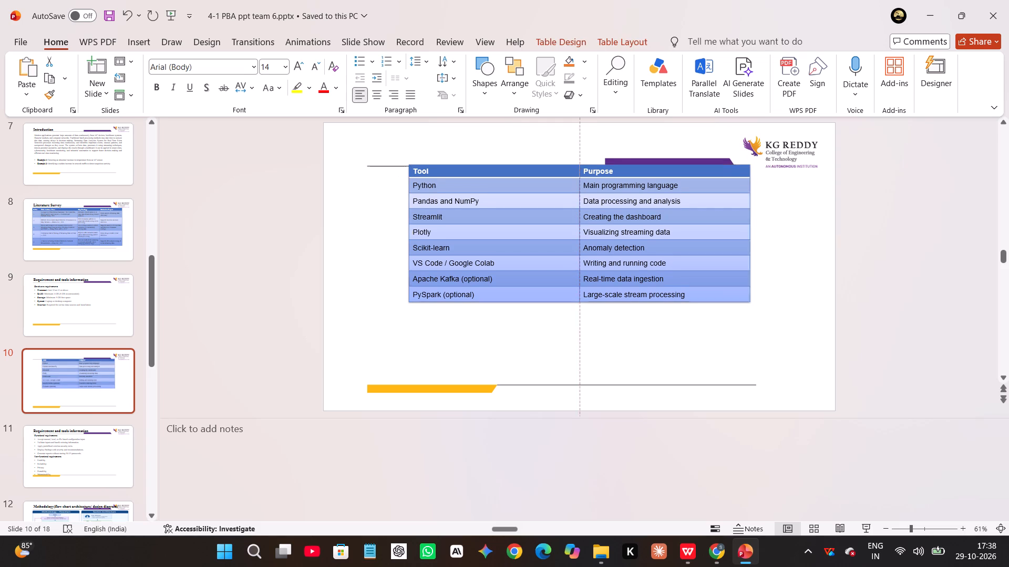
left_click_drag(545, 170, 512, 198)
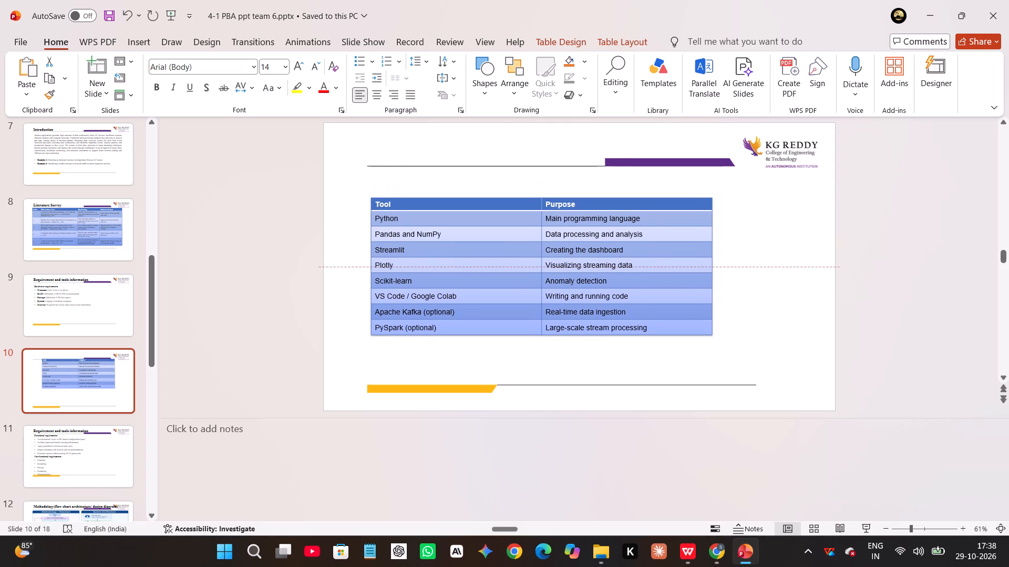
left_click_drag(512, 198, 515, 200)
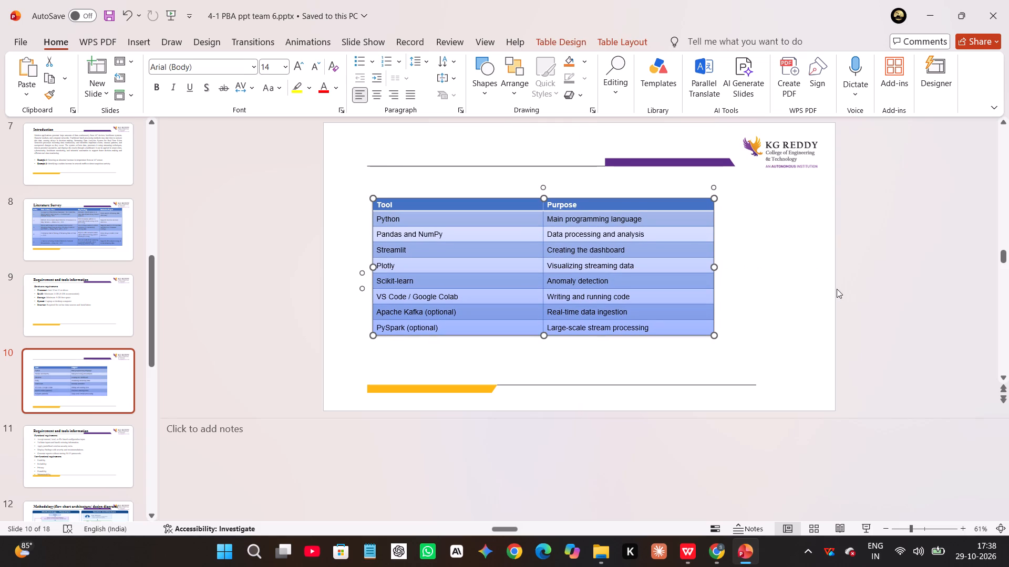
left_click(774, 304)
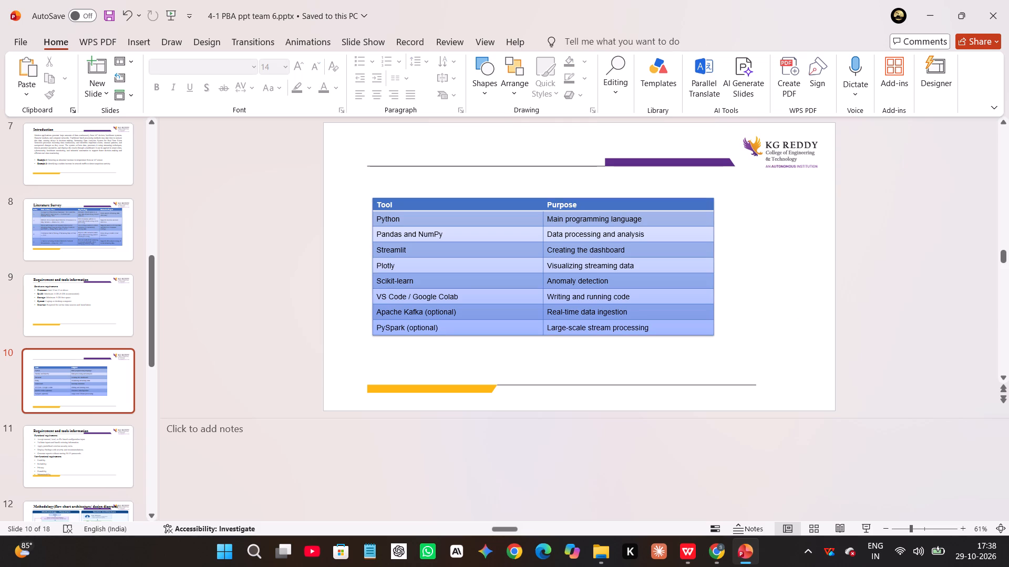
Make the Tool / Purpose header row taller by extending the blue table's top edge slightly upward.
left_click_drag(533, 198, 531, 180)
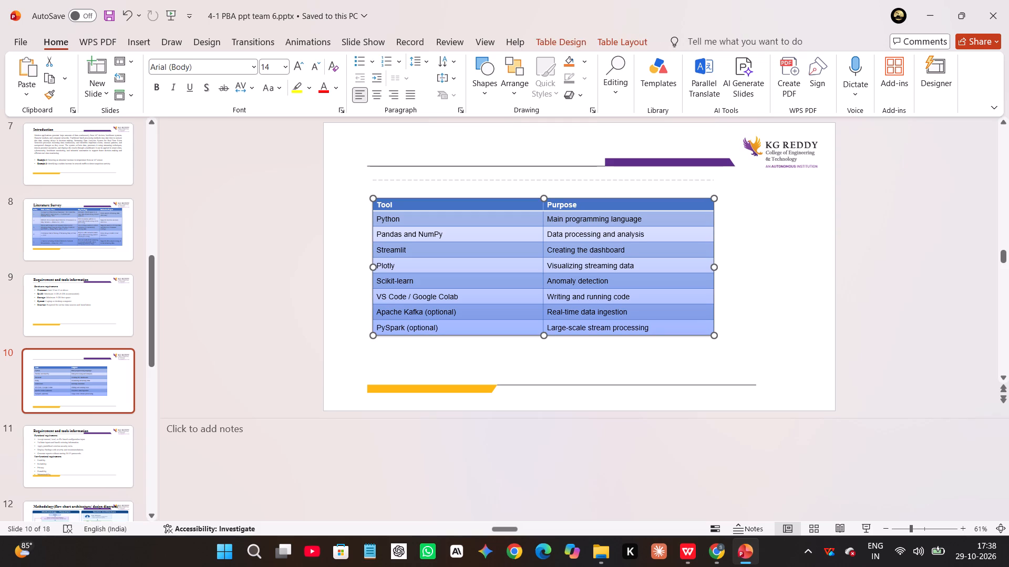
left_click_drag(531, 180, 531, 188)
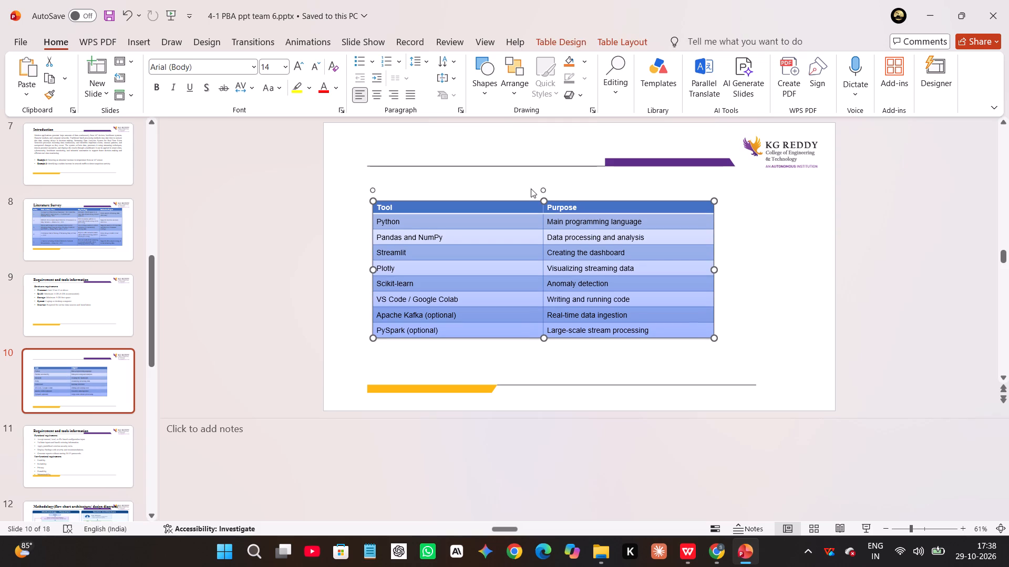
left_click(531, 200)
left_click_drag(527, 205, 527, 198)
left_click_drag(527, 198, 527, 193)
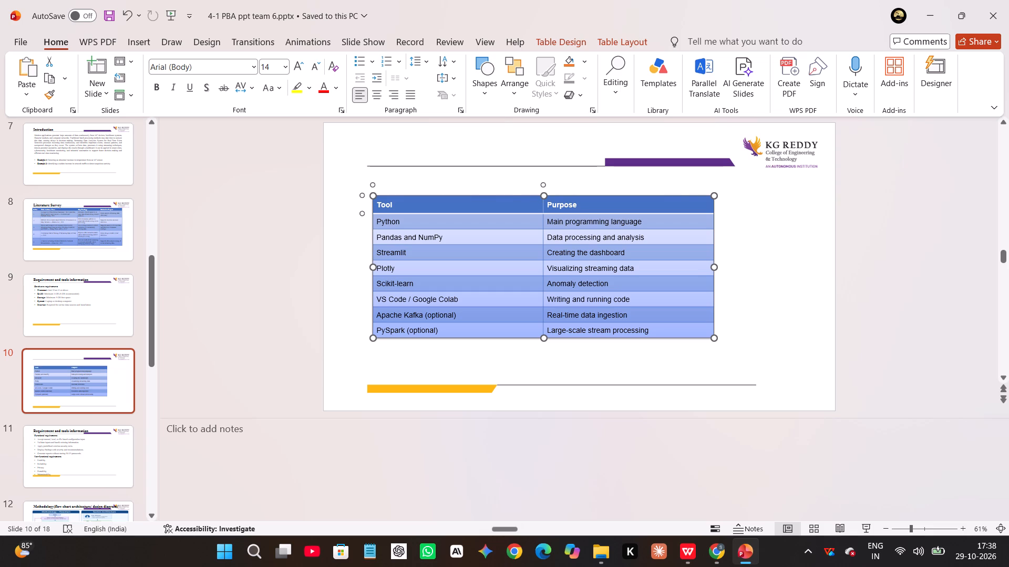
left_click_drag(526, 199, 525, 194)
left_click_drag(525, 194, 525, 192)
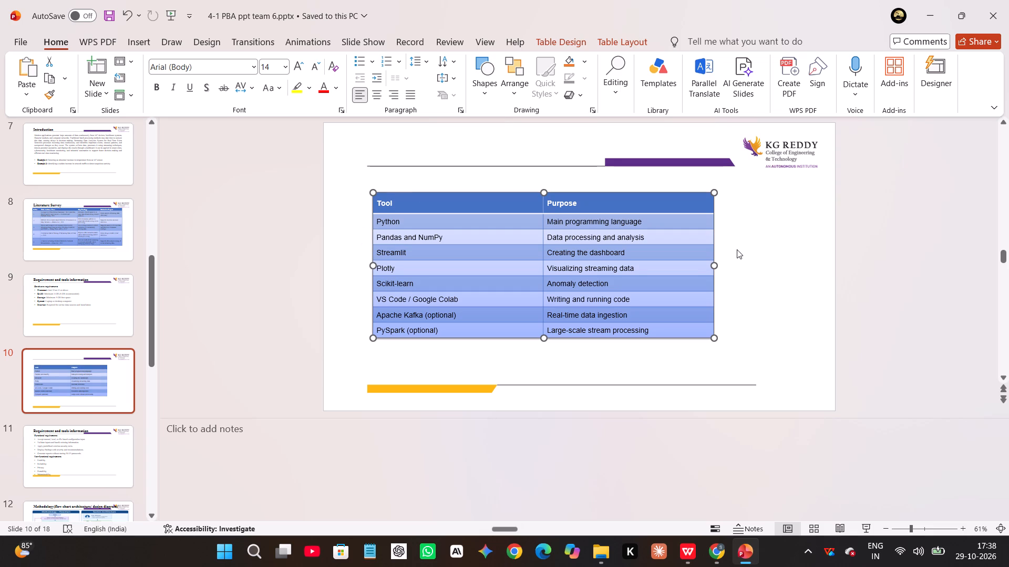
left_click(738, 249)
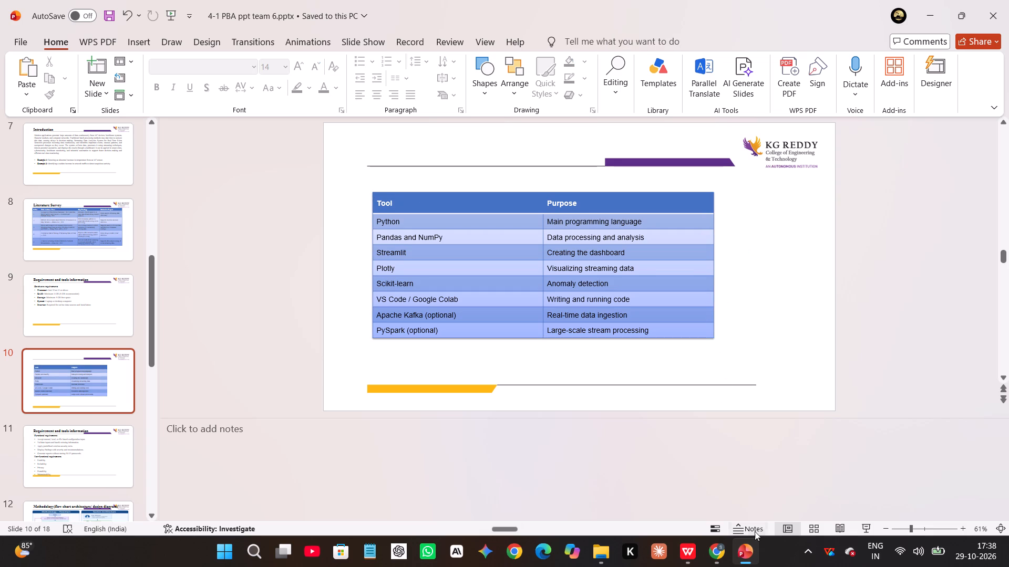
Switch to the ChatGPT conversation in Chrome and copy the "Software Requirements" heading text without its number.
left_click(716, 479)
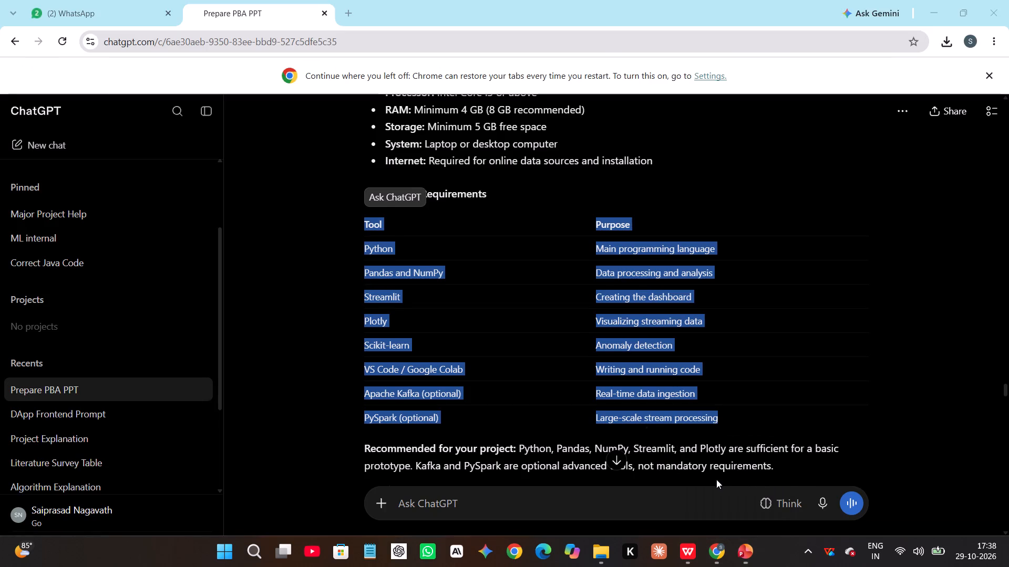
left_click(548, 239)
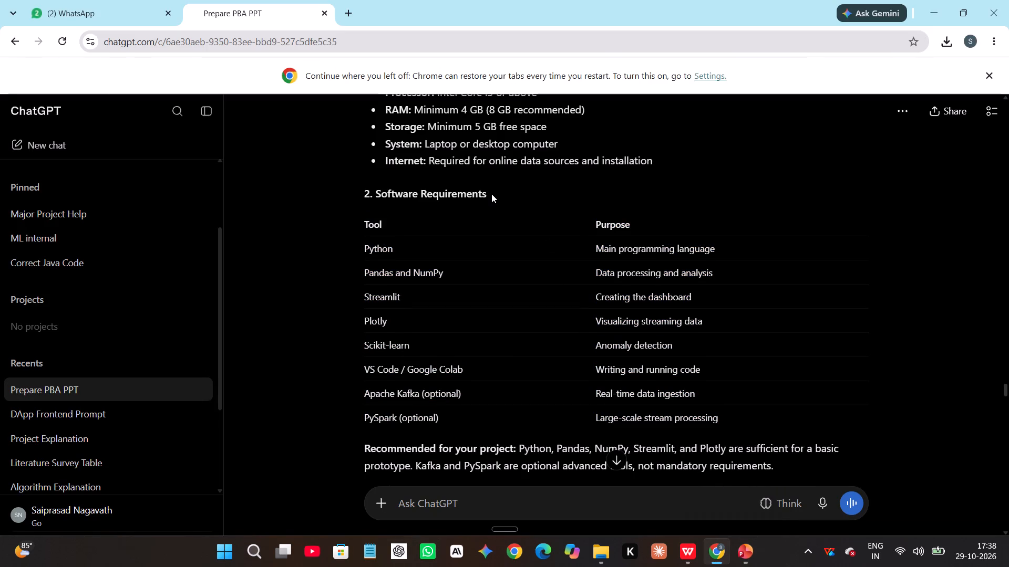
left_click_drag(492, 194, 380, 197)
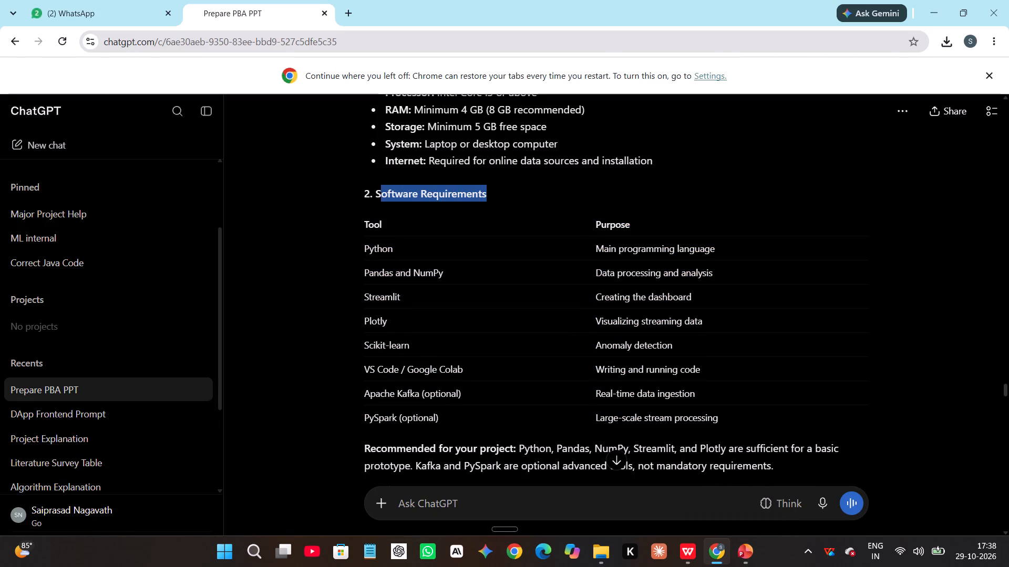
left_click_drag(380, 197, 369, 193)
double_click(369, 193)
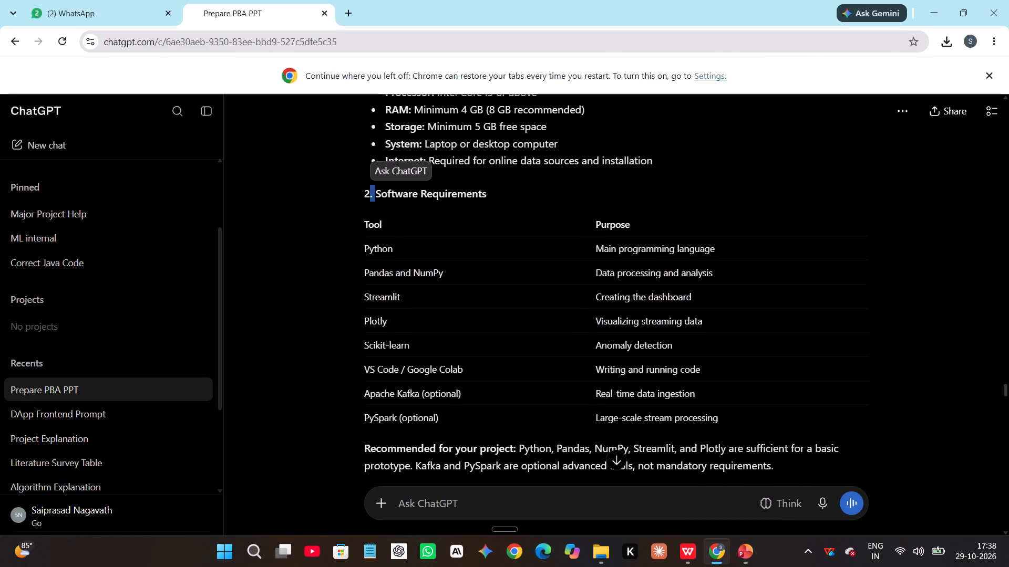
left_click_drag(378, 195, 477, 186)
left_click(489, 198)
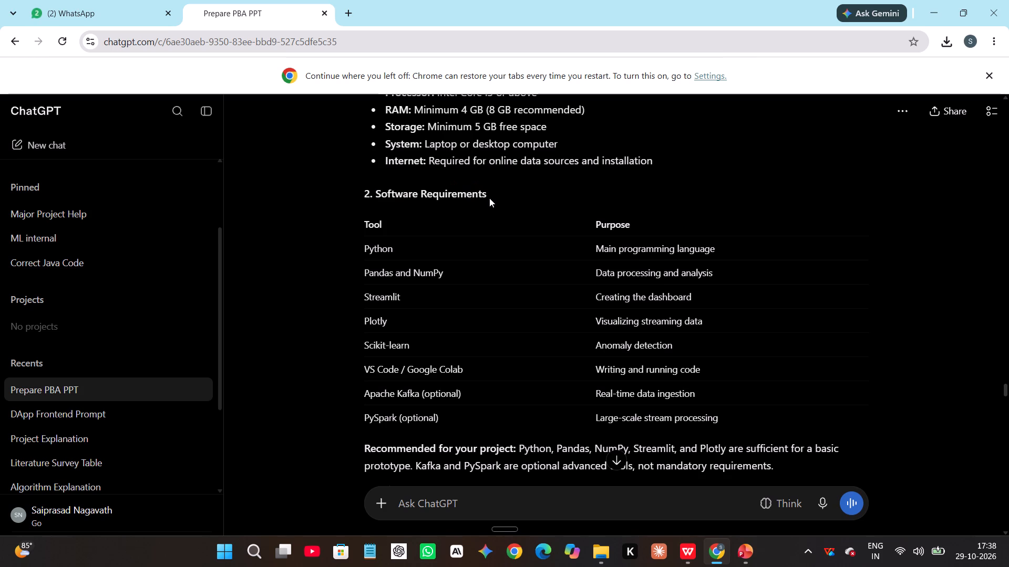
left_click_drag(488, 194, 412, 202)
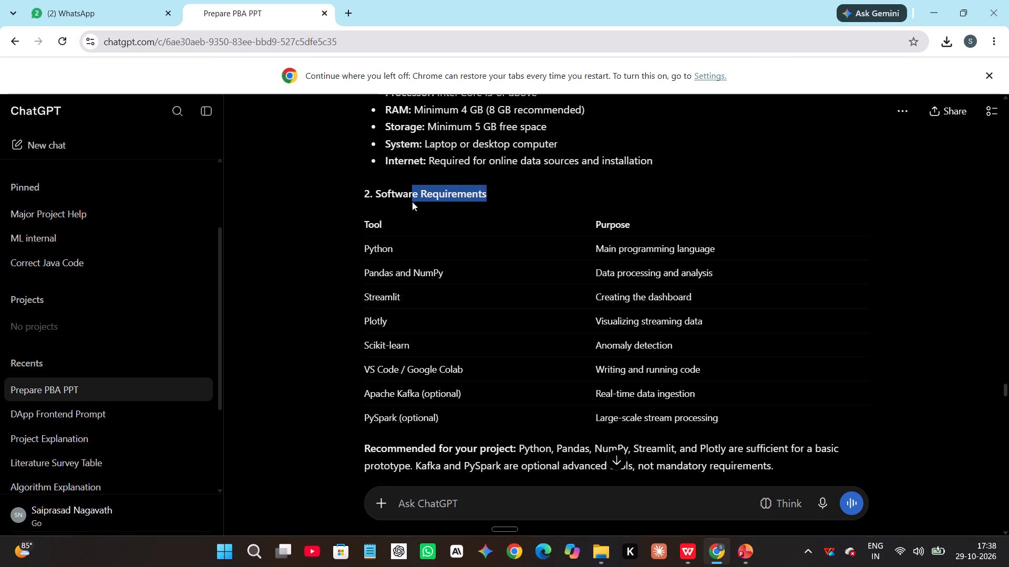
left_click_drag(412, 202, 375, 199)
key("ctrl+c")
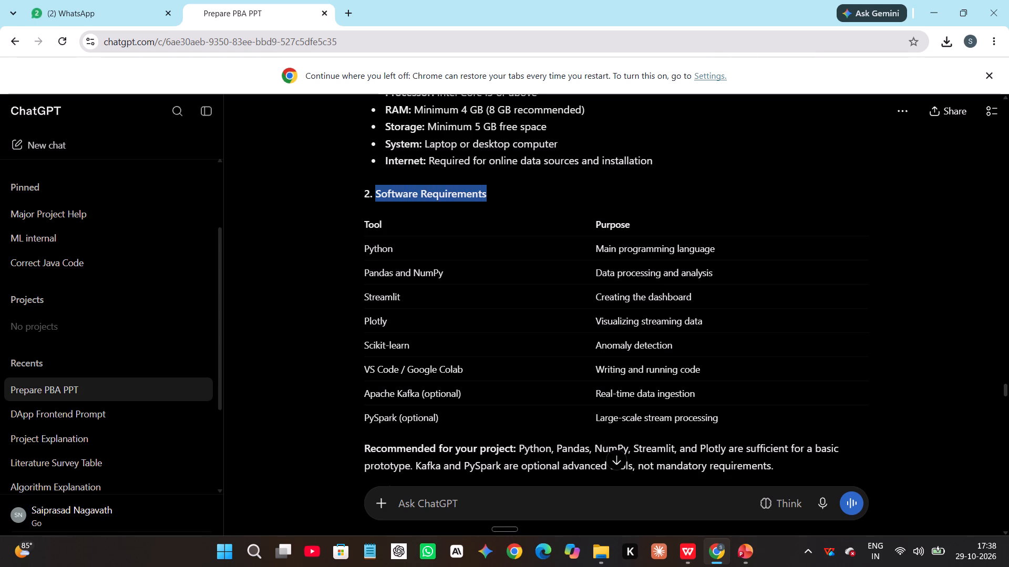
left_click(470, 208)
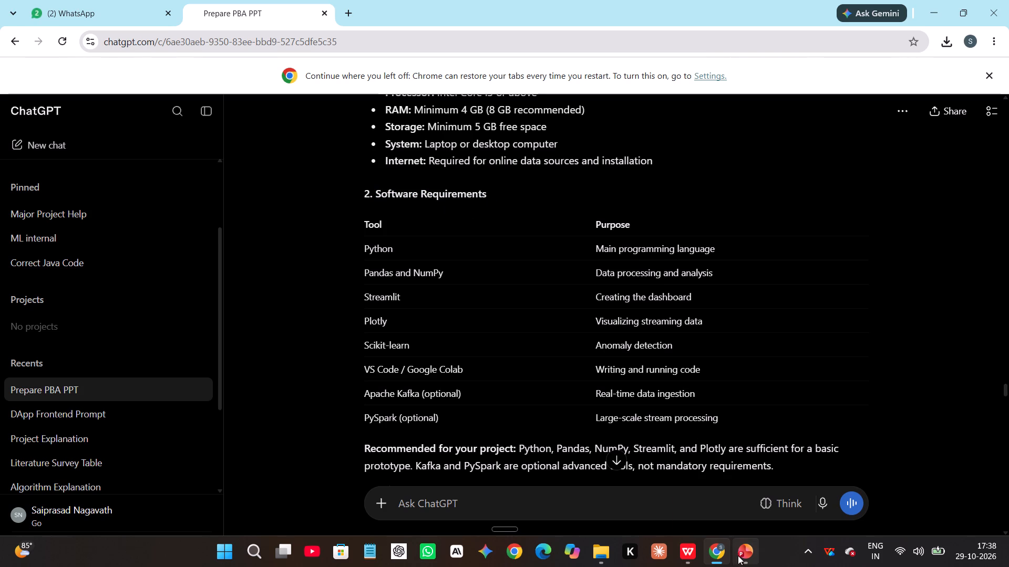
Back in PowerPoint, paste the copied heading on slide 10 just above the blue table, aligned with the table's starting edge.
left_click(749, 491)
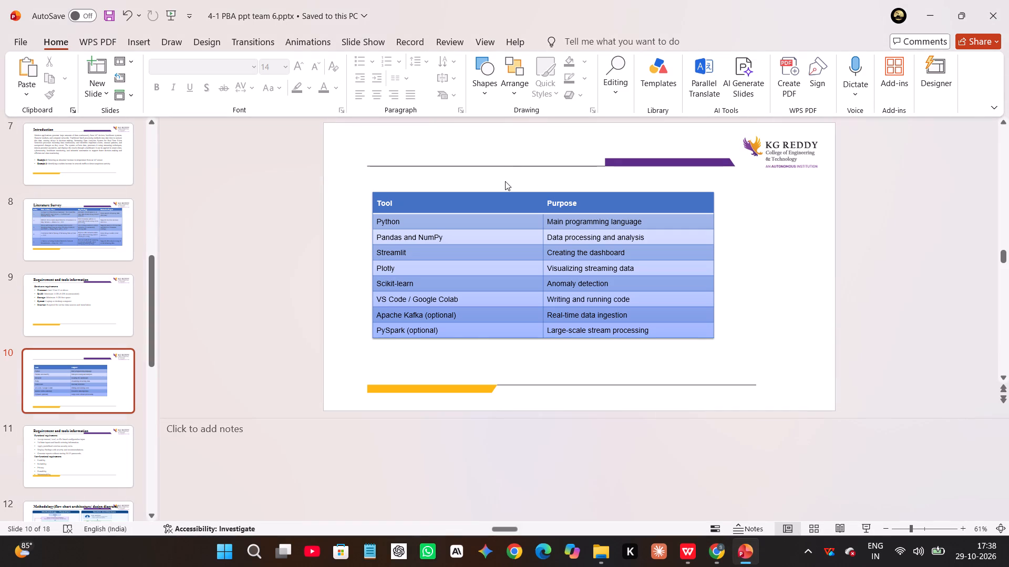
double_click(505, 181)
key("ctrl+v")
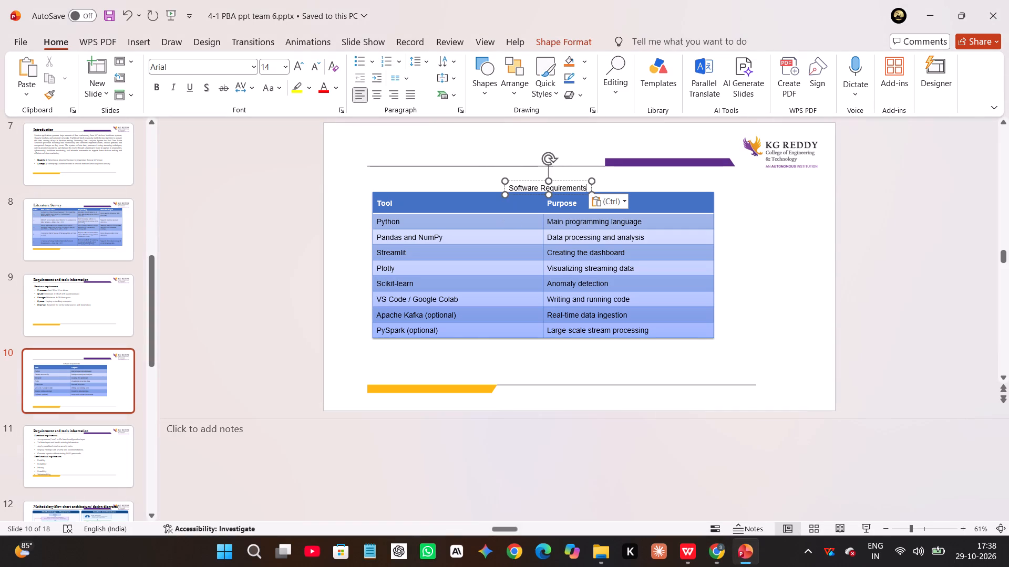
left_click_drag(560, 181, 428, 173)
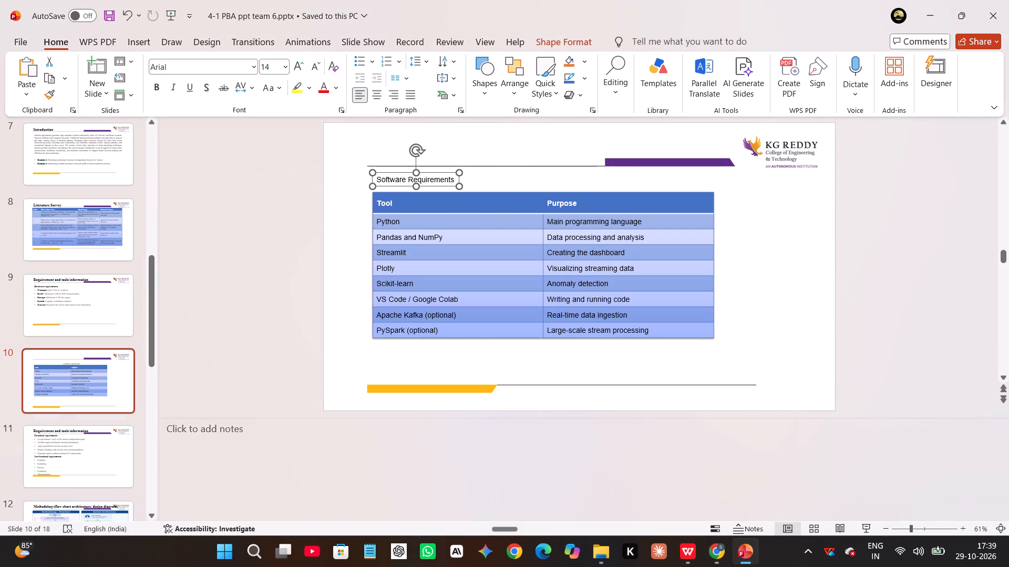
Format the Software Requirements heading on slide 10 as bold Times New Roman at 16 pt.
left_click(301, 64)
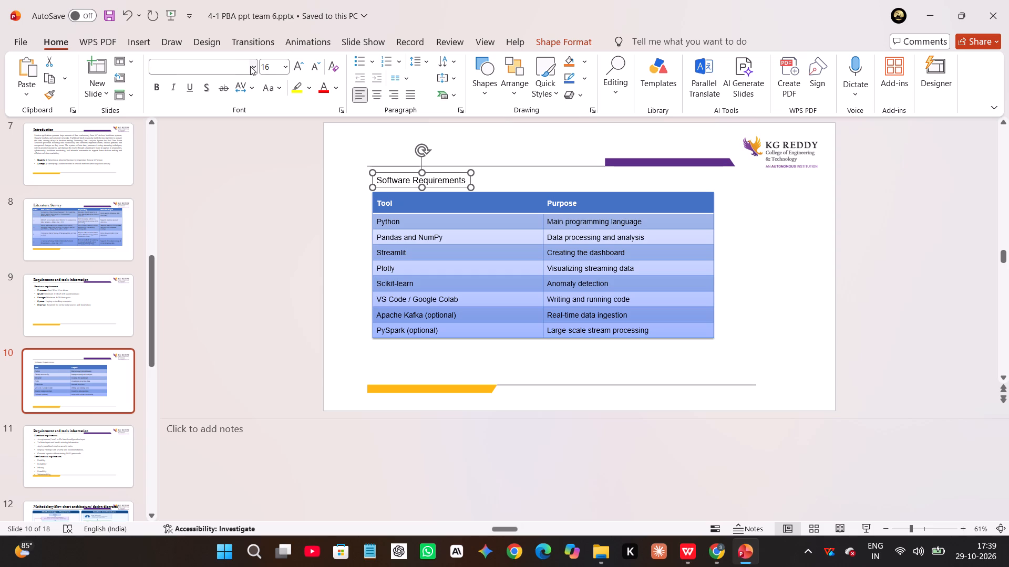
left_click(252, 67)
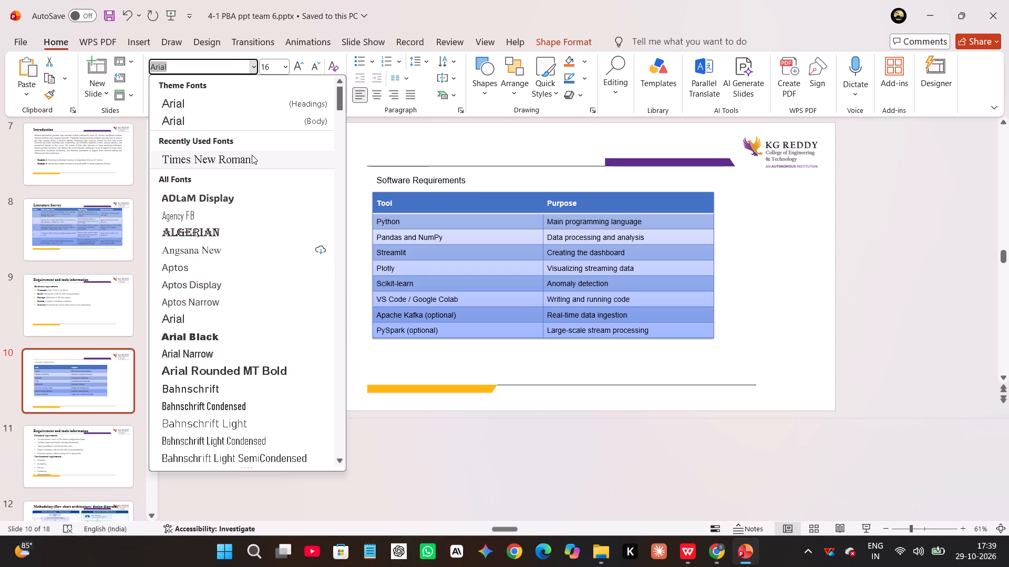
left_click(250, 163)
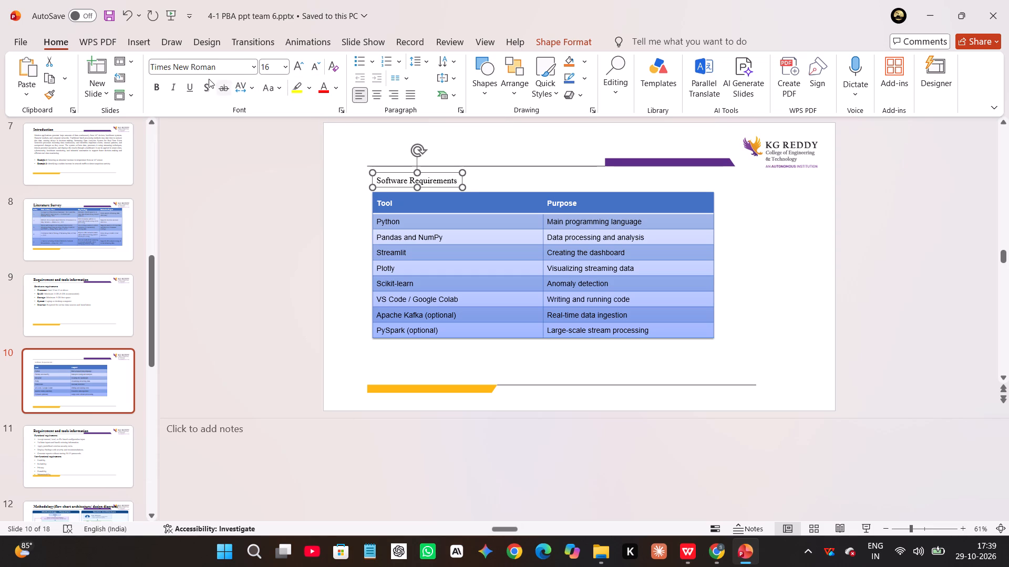
left_click(155, 92)
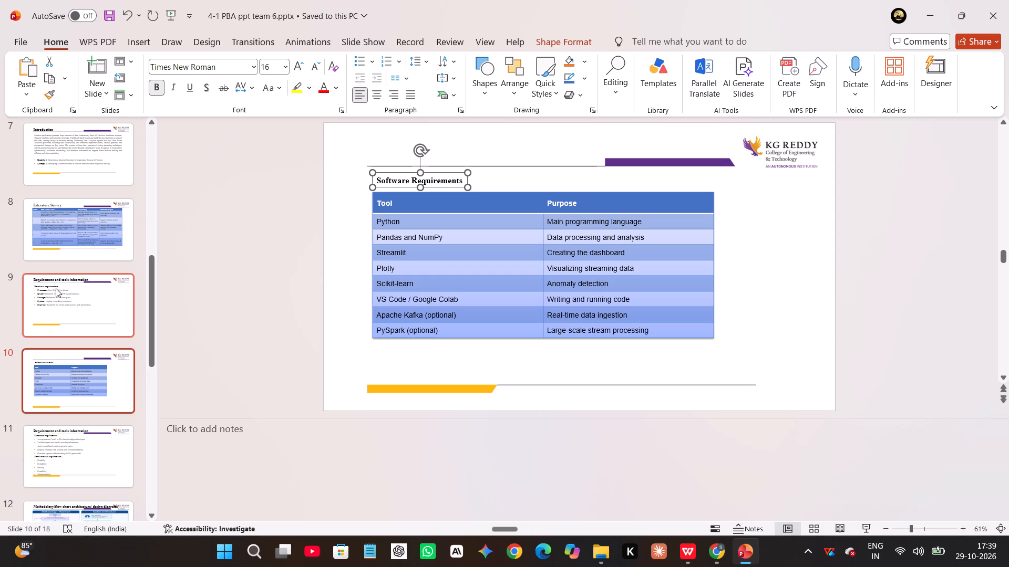
Compare with slide 9's Hardware requirements heading and enlarge slide 10's Software Requirements heading to 20 pt.
left_click(76, 296)
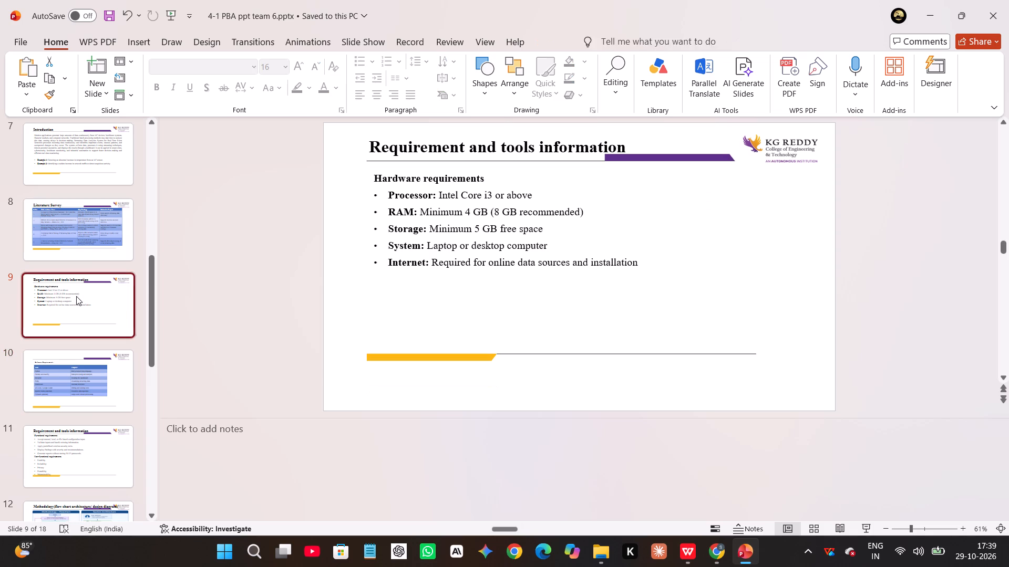
left_click(402, 176)
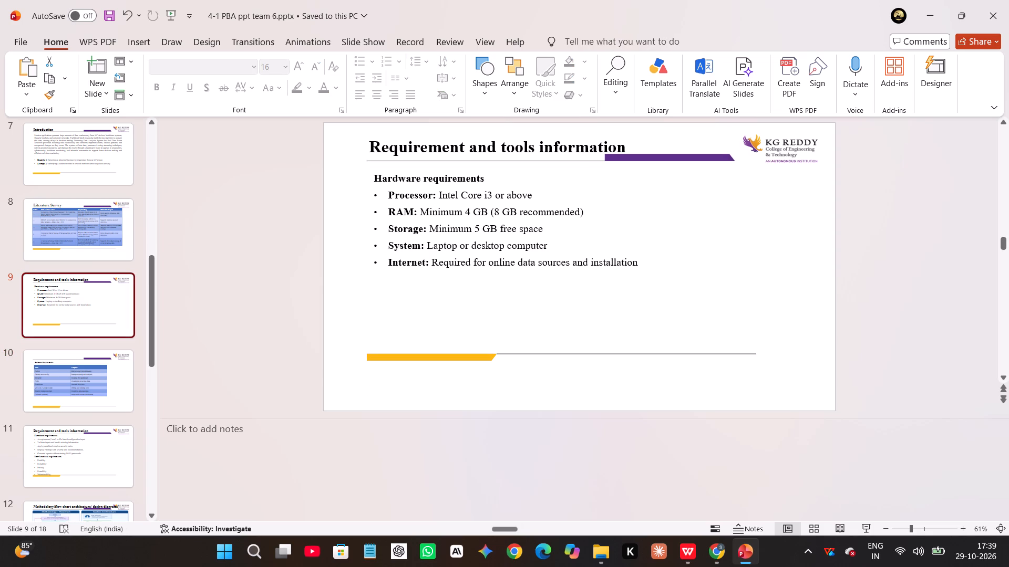
left_click(99, 370)
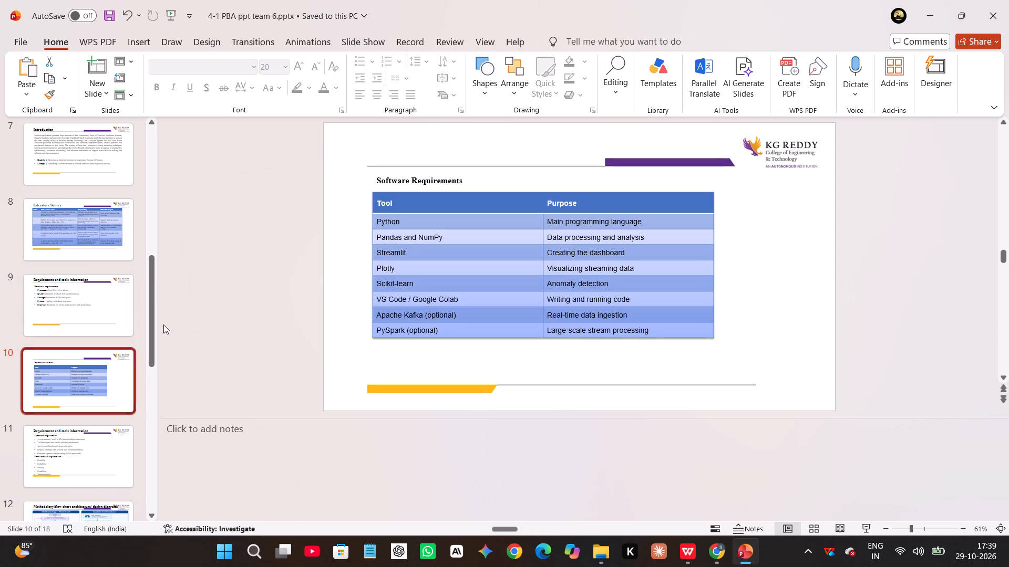
left_click(444, 178)
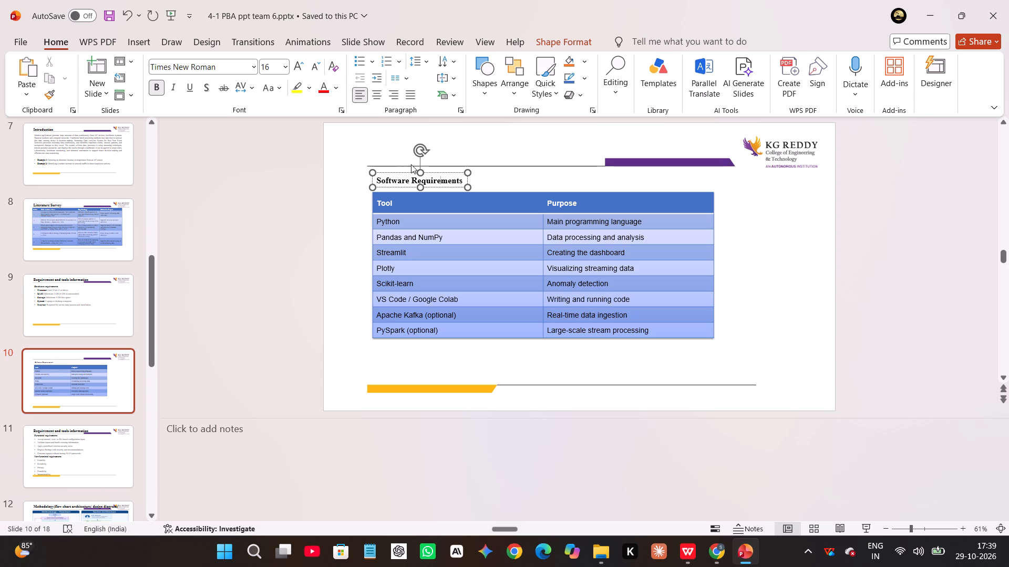
double_click(370, 174)
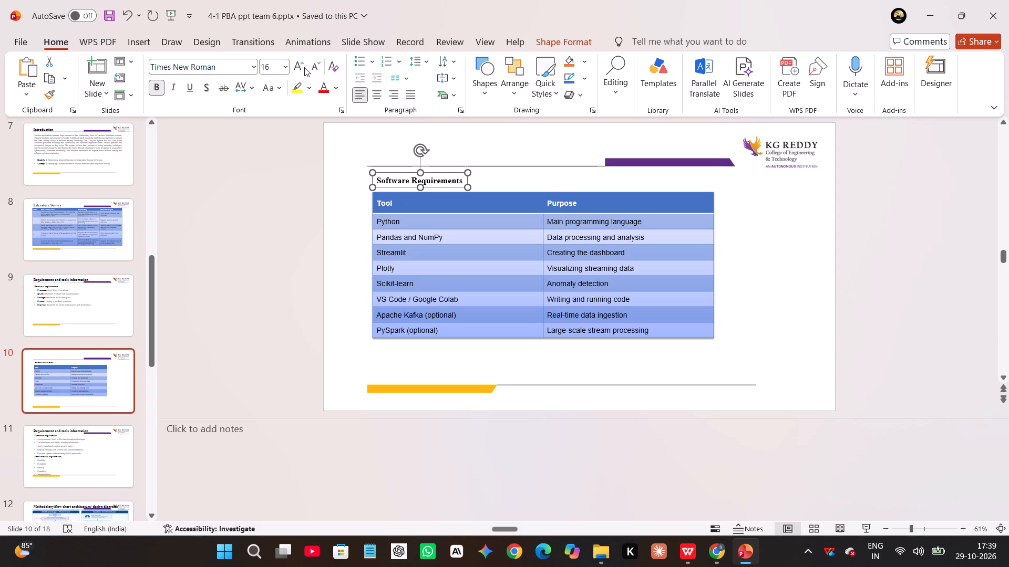
left_click(304, 67)
left_click(304, 67)
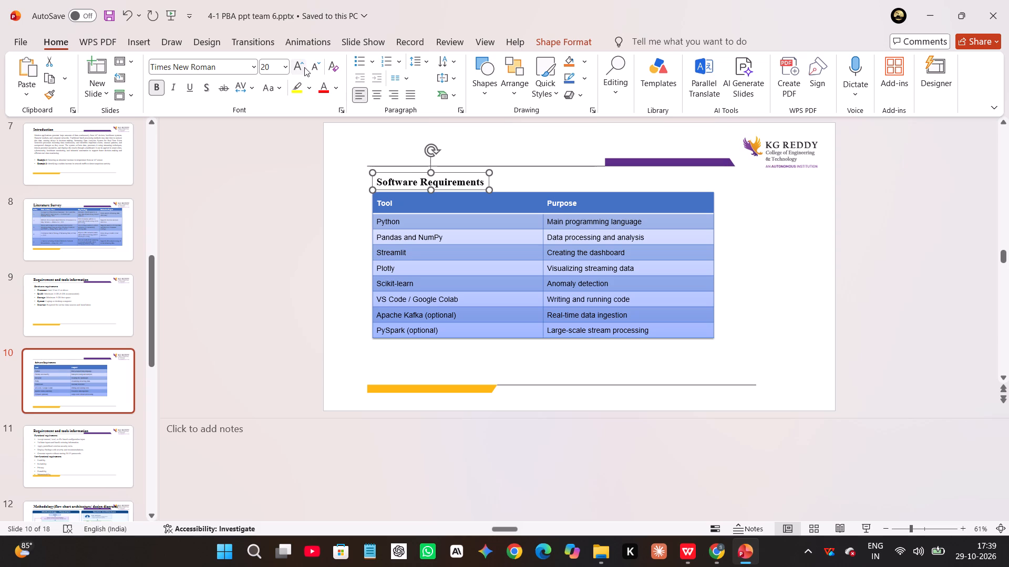
left_click(772, 262)
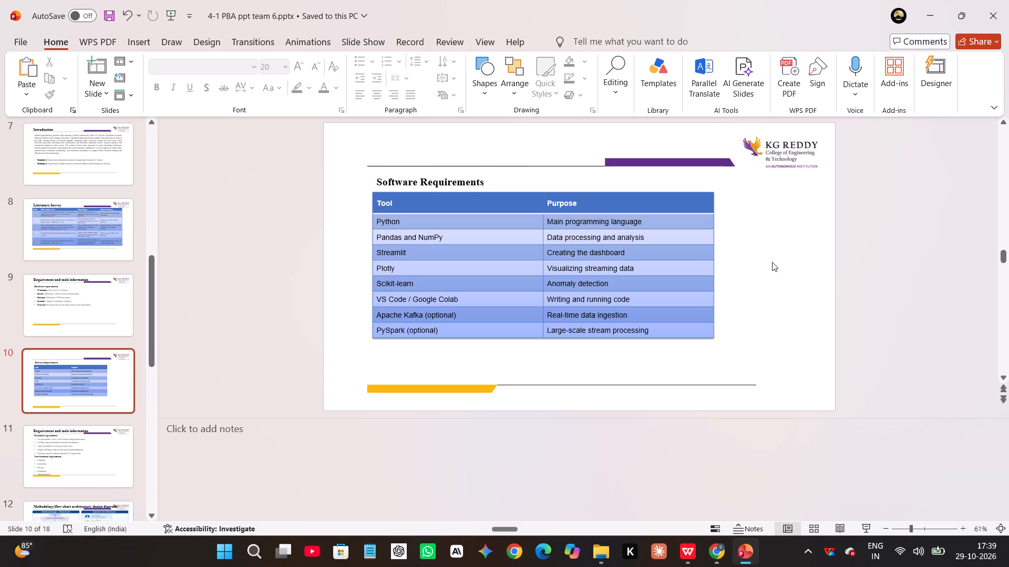
left_click(712, 255)
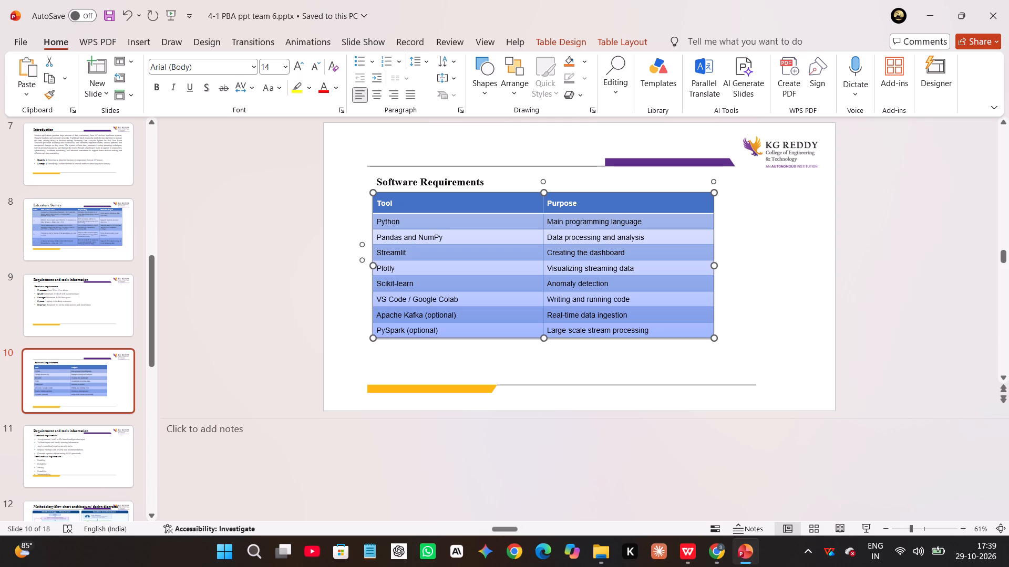
left_click(878, 264)
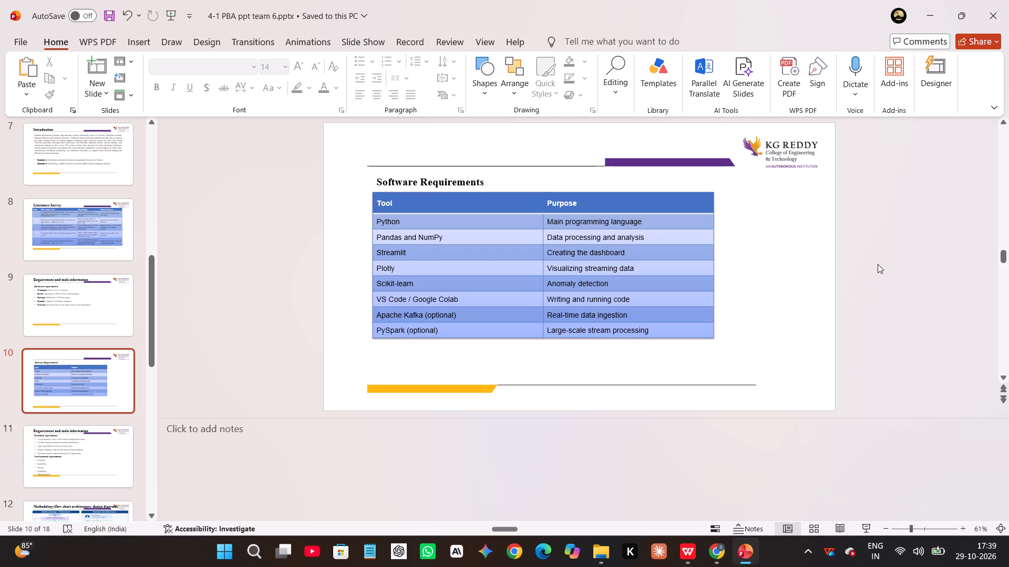
Reduce the hardware requirement bullets on slide 9, from Processor through Internet, to 18 pt.
key("Up")
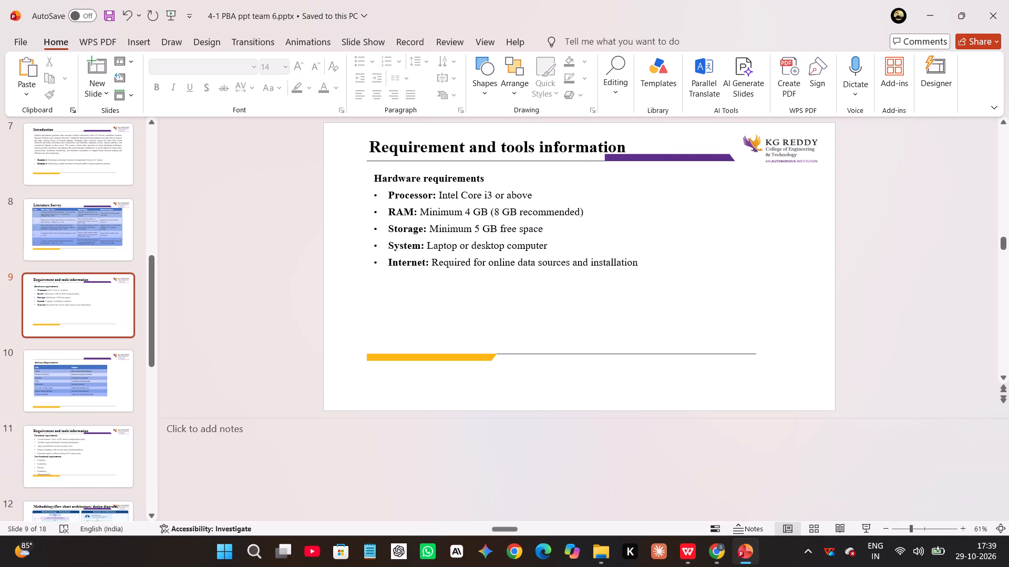
left_click(576, 226)
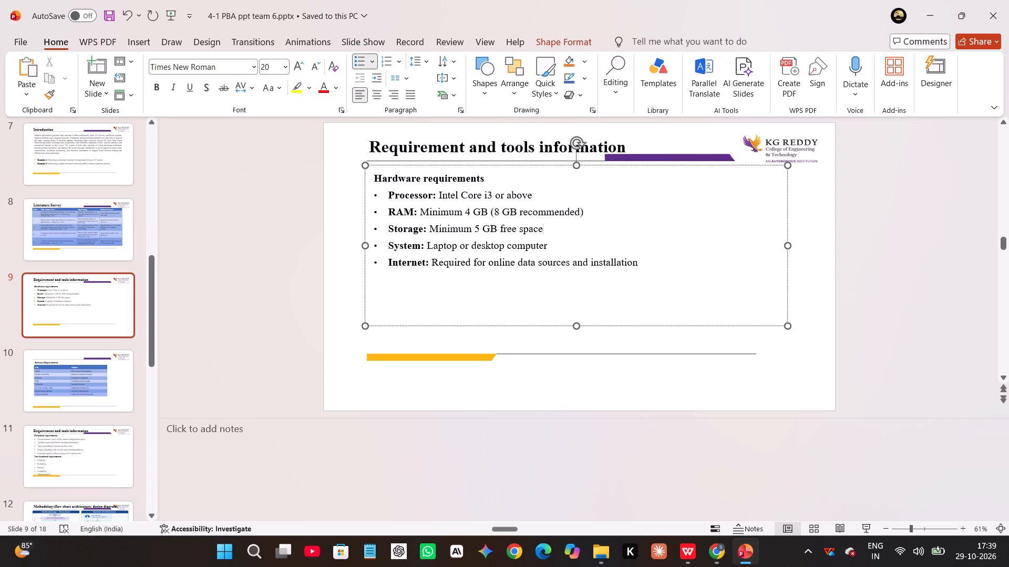
left_click_drag(389, 192, 635, 261)
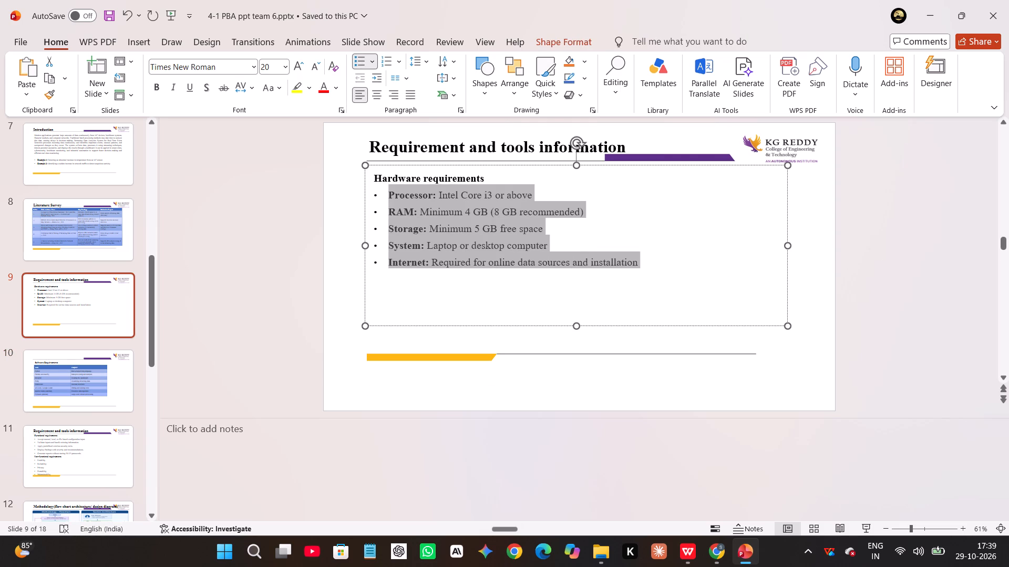
left_click_drag(635, 261, 641, 261)
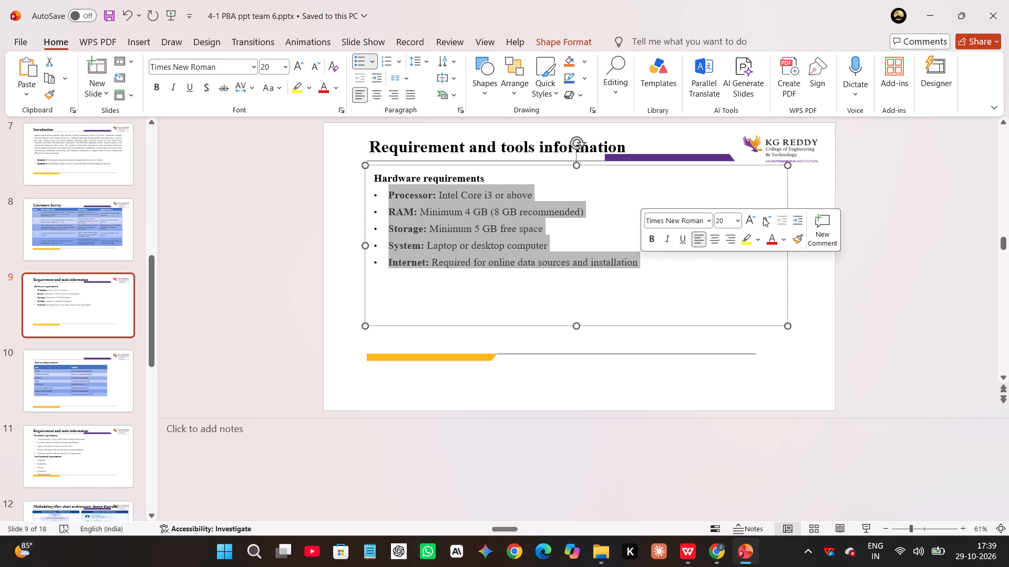
left_click(765, 218)
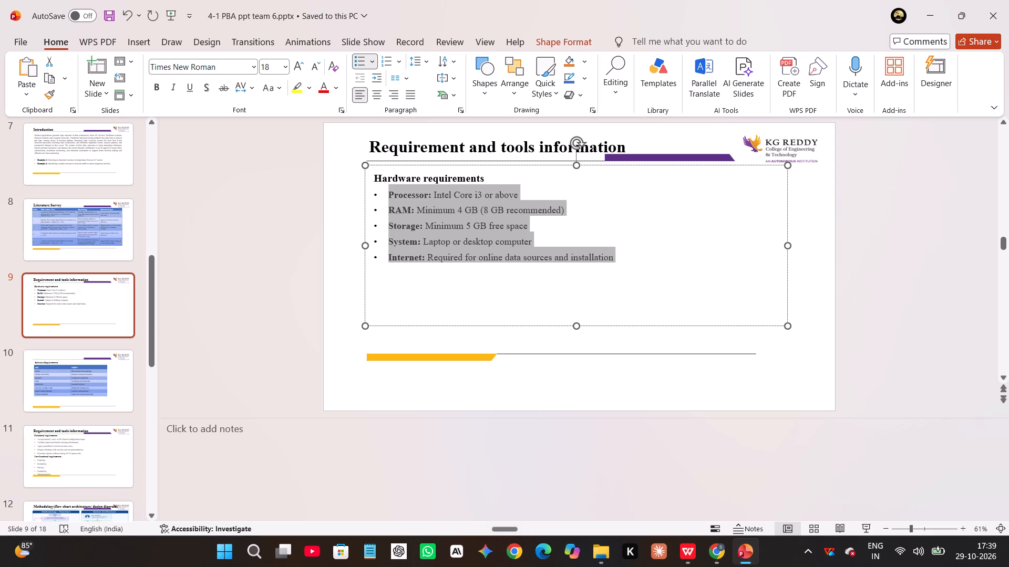
left_click(754, 191)
left_click(872, 247)
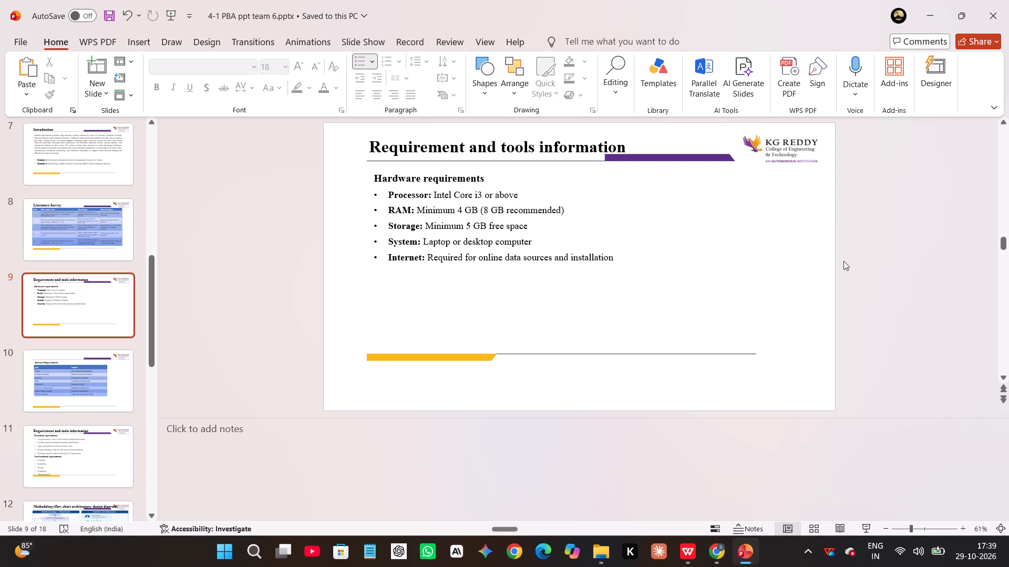
Change the font of the whole Tool / Purpose table on slide 10 to Times New Roman.
key("Down")
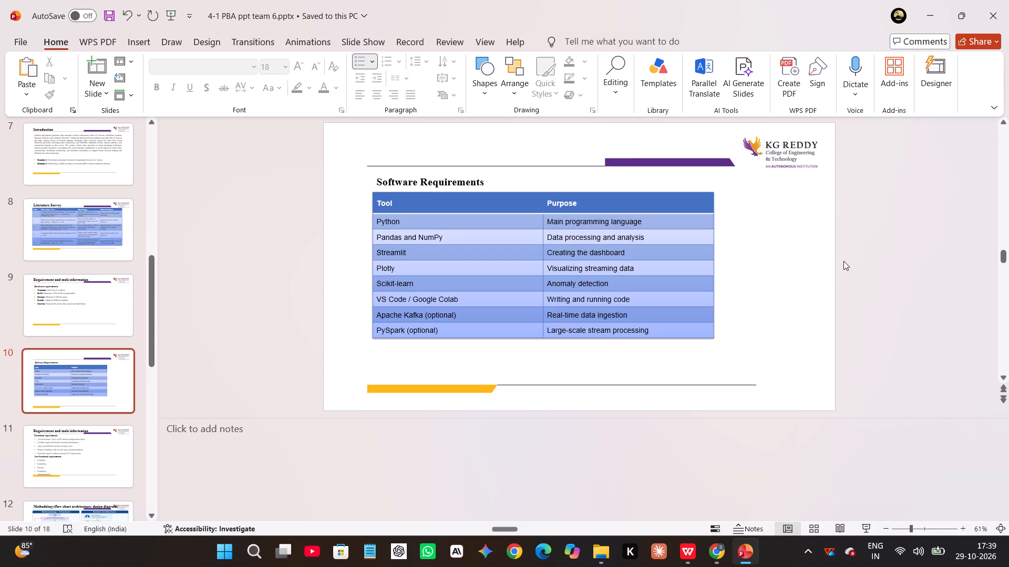
left_click(374, 194)
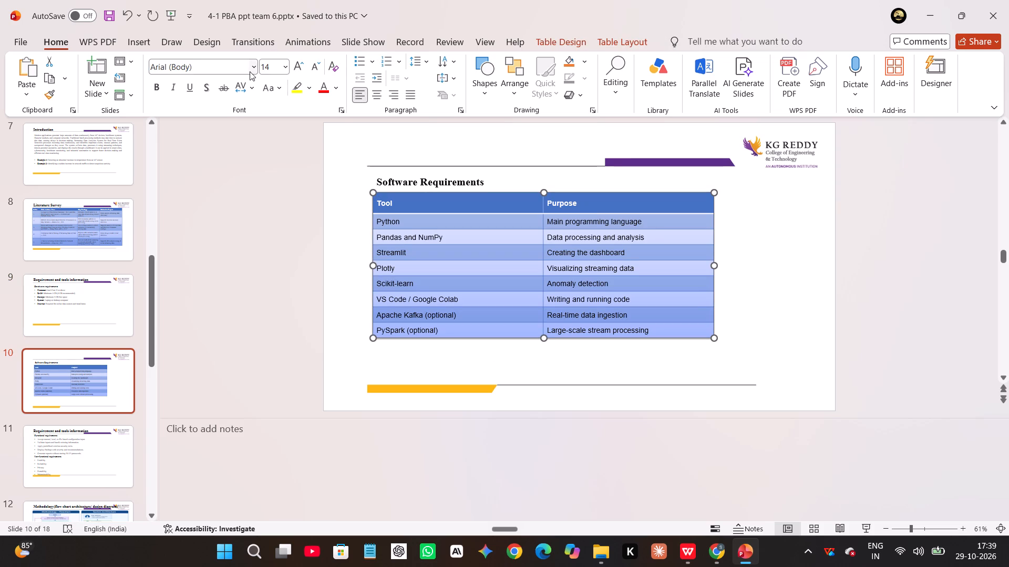
left_click(250, 71)
left_click(224, 155)
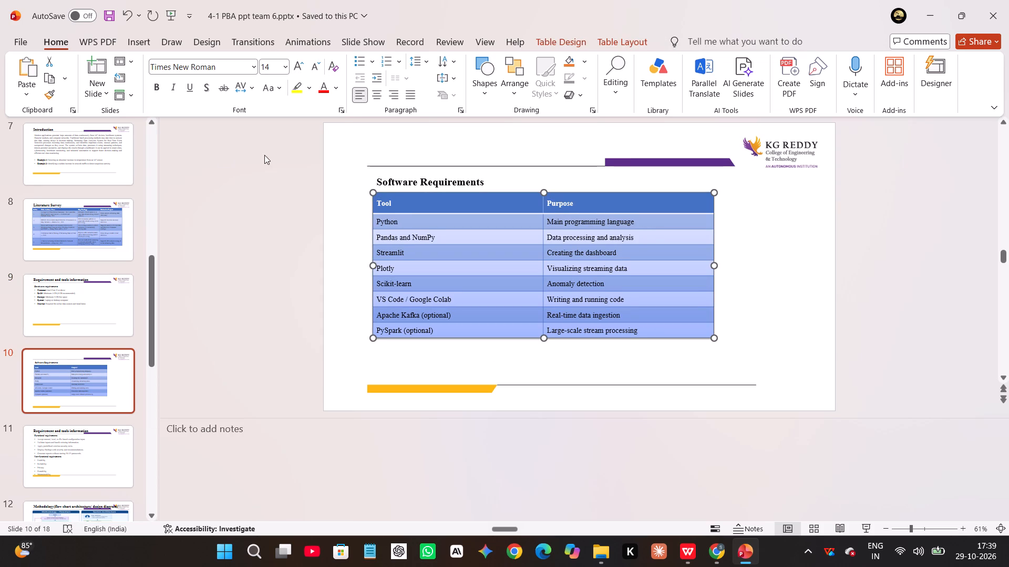
left_click(827, 286)
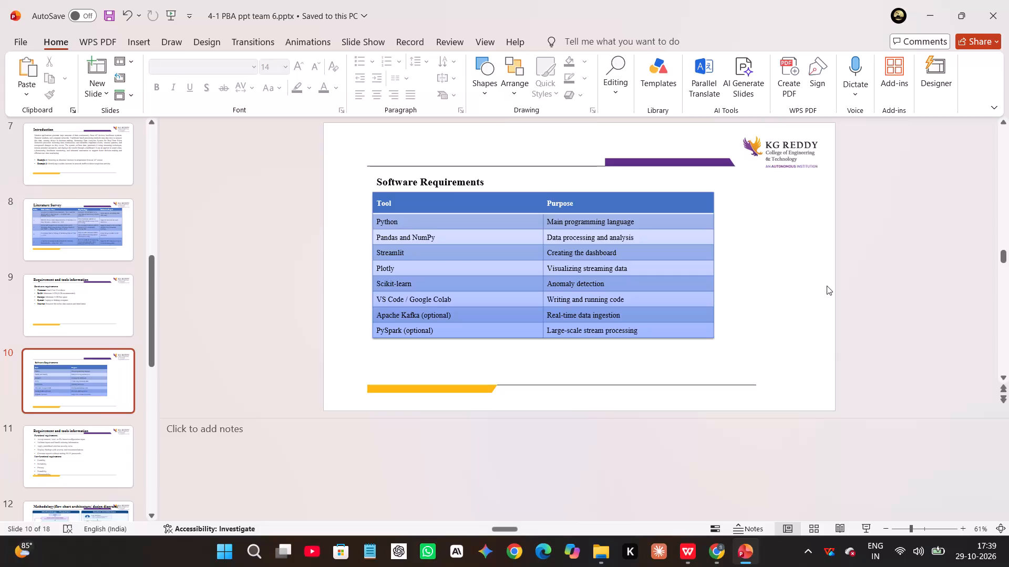
Review slides 9 to 12, checking how the hardware, software and functional requirements slides follow one another.
key("Down")
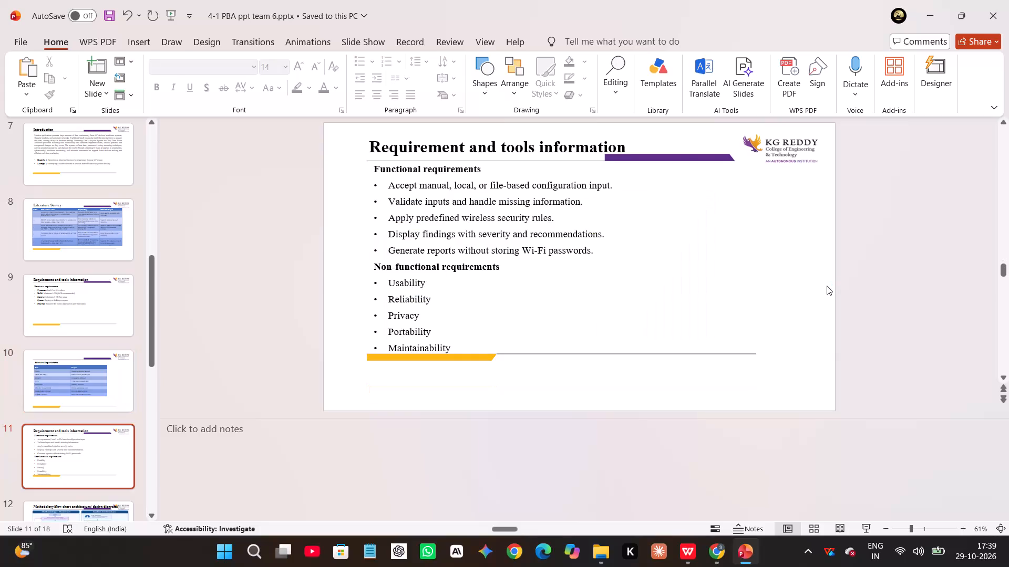
key("Up")
key("Up")
key("Down")
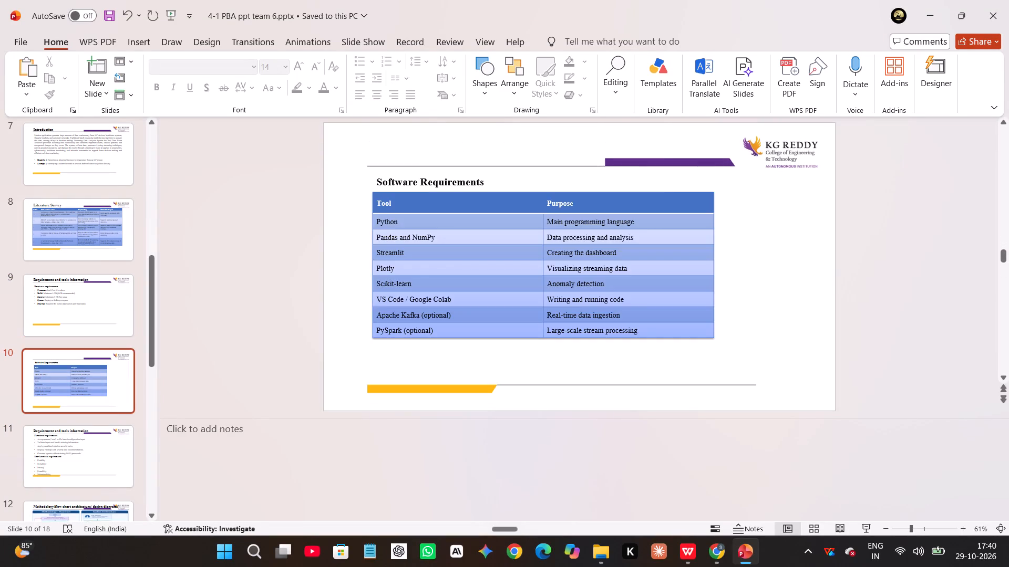
key("Down")
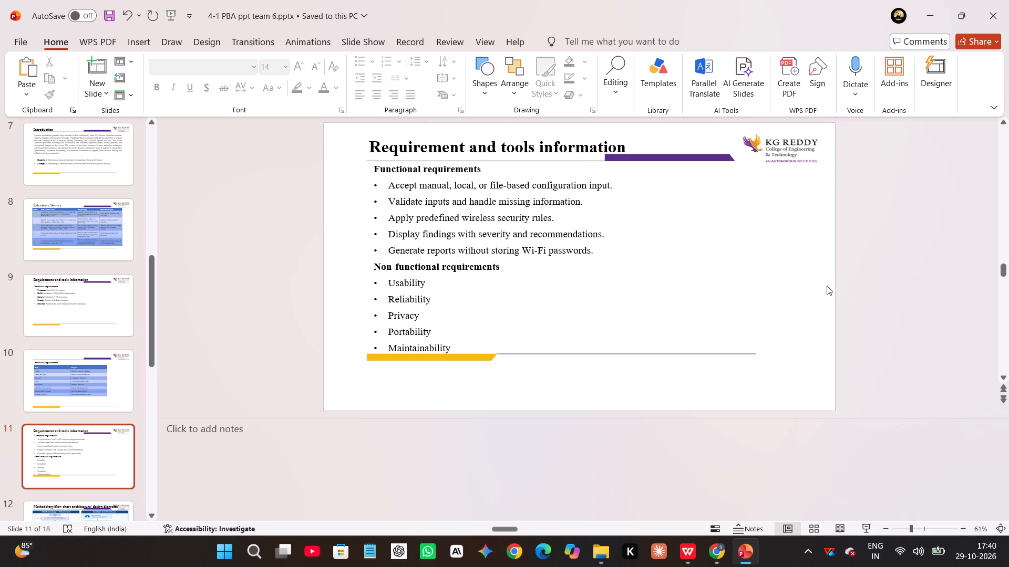
key("Up")
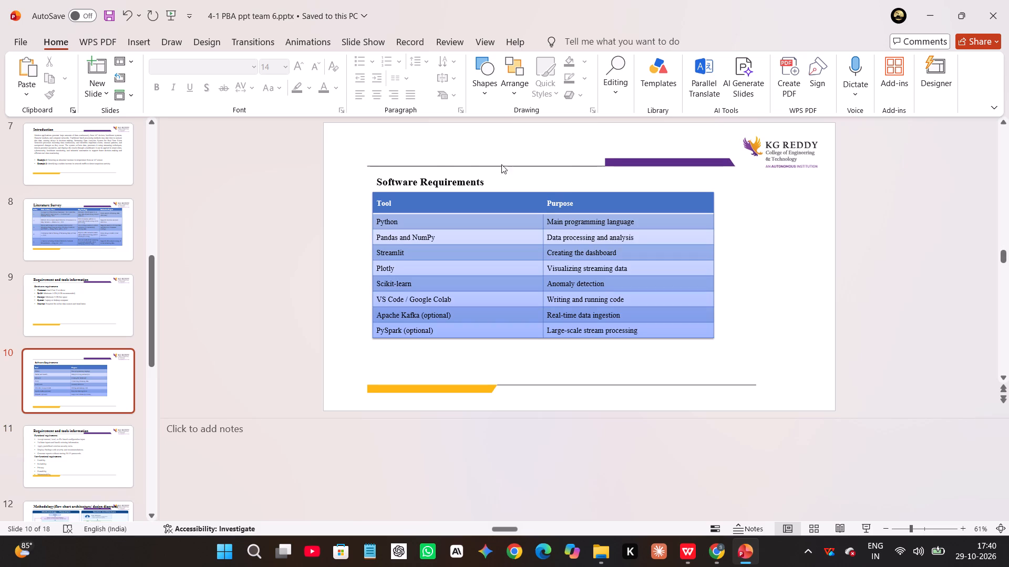
left_click(377, 178)
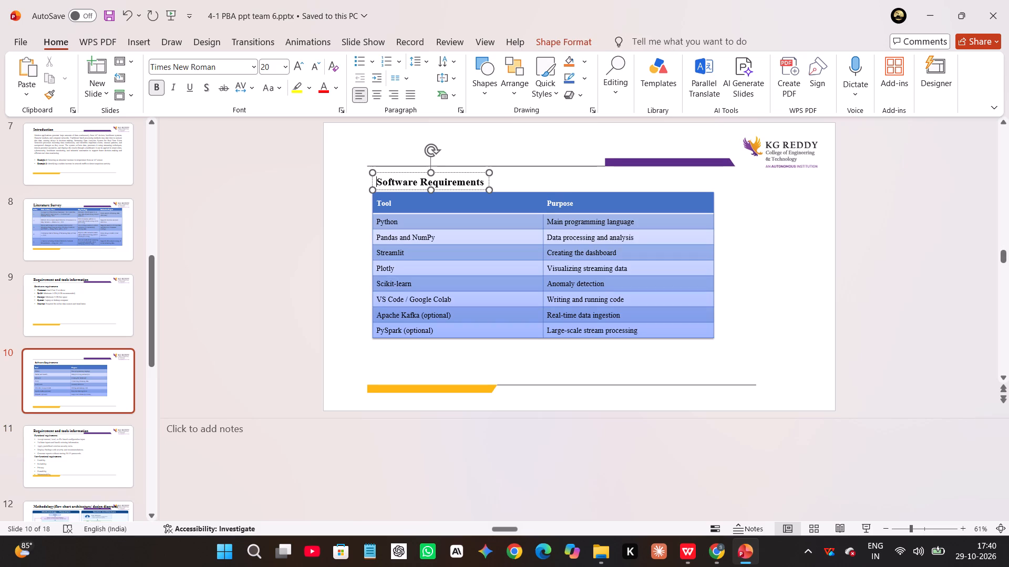
key("BackSpace")
left_click(879, 248)
key("Up")
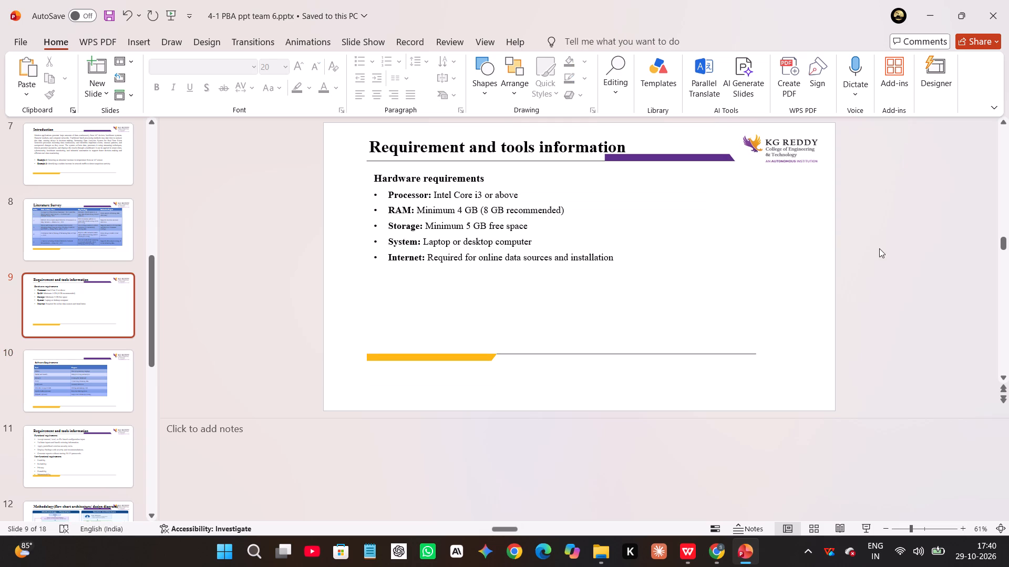
key("Down")
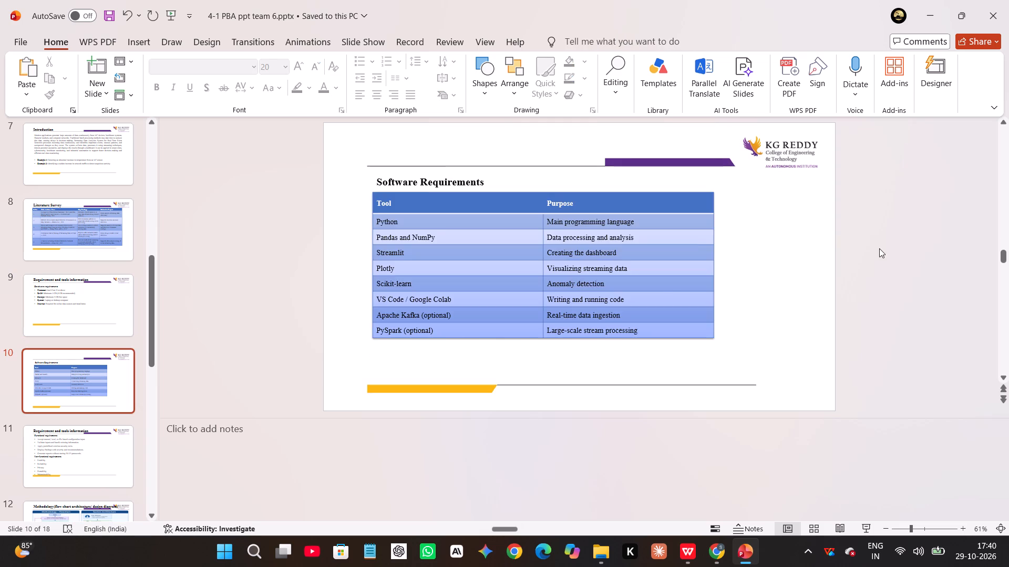
key("Down")
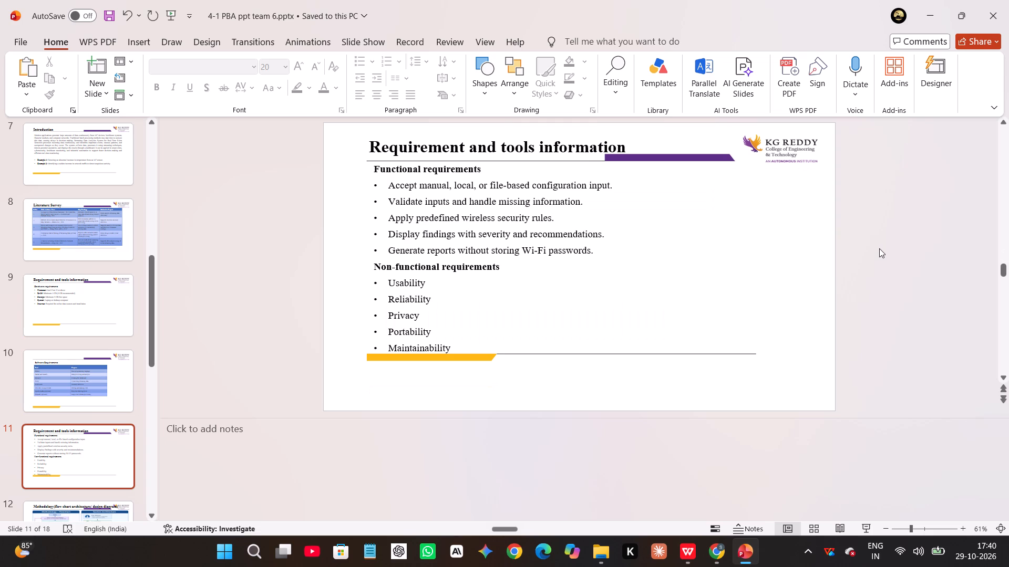
key("Down")
key("Up")
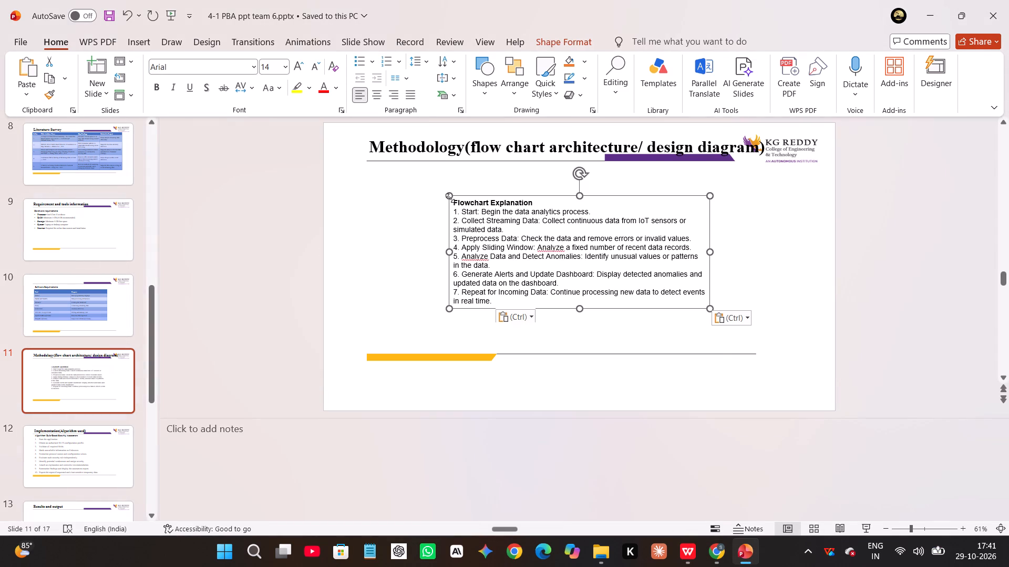
Widen the Flowchart Explanation text box towards the slide's upper left so it starts just below the title, aligned with its left edge.
left_click_drag(447, 196, 360, 179)
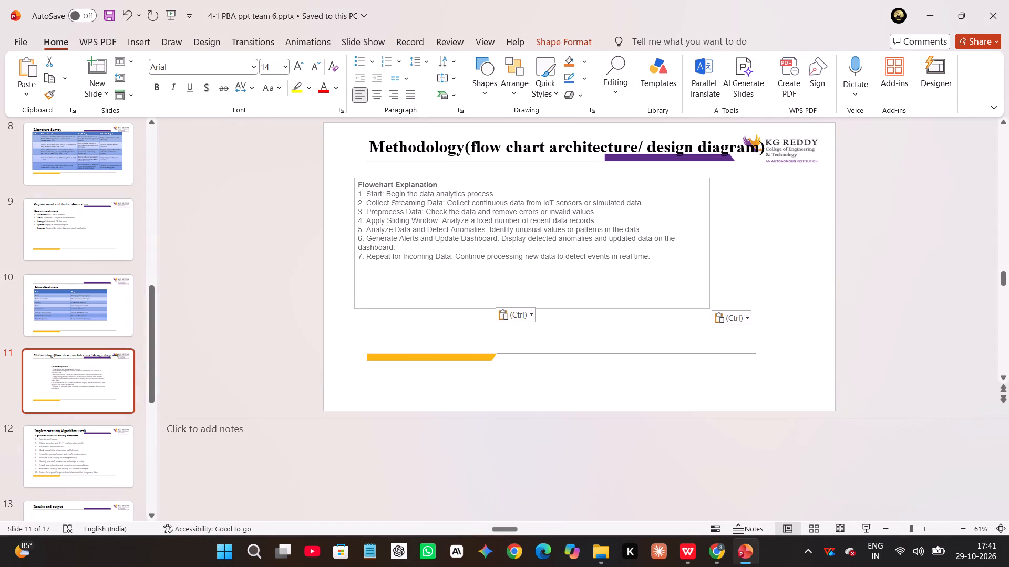
left_click_drag(360, 179, 369, 176)
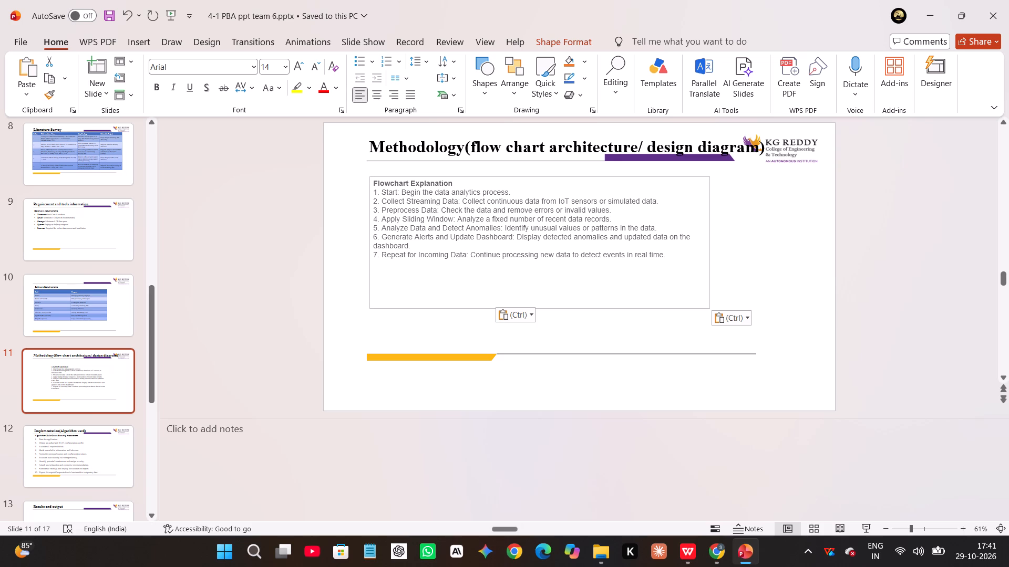
left_click_drag(369, 176, 367, 175)
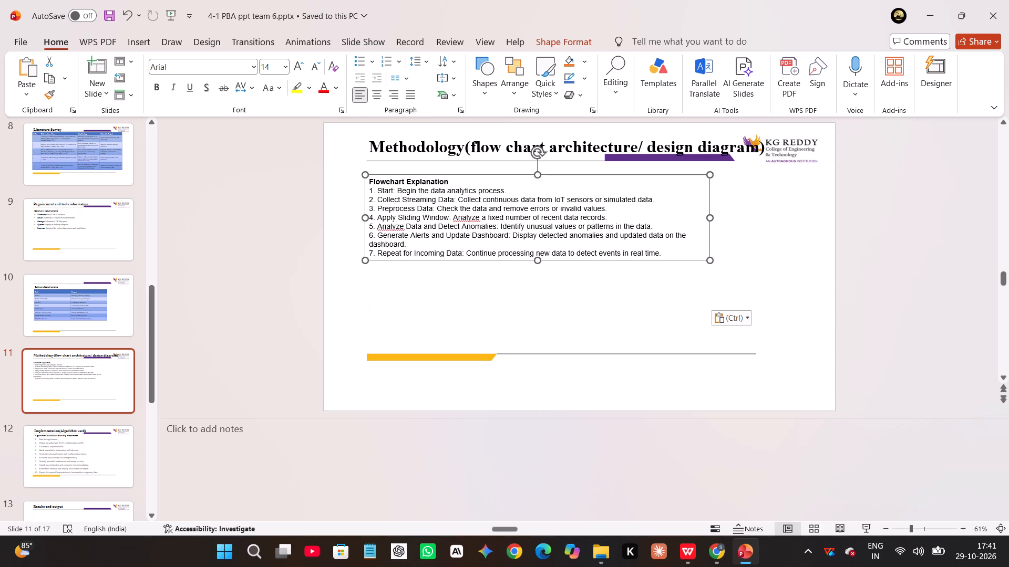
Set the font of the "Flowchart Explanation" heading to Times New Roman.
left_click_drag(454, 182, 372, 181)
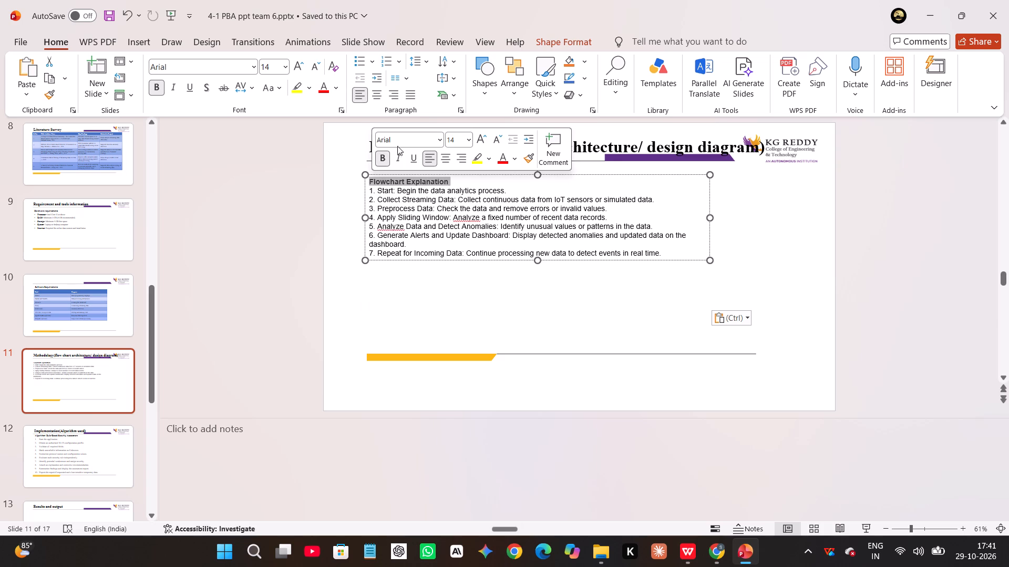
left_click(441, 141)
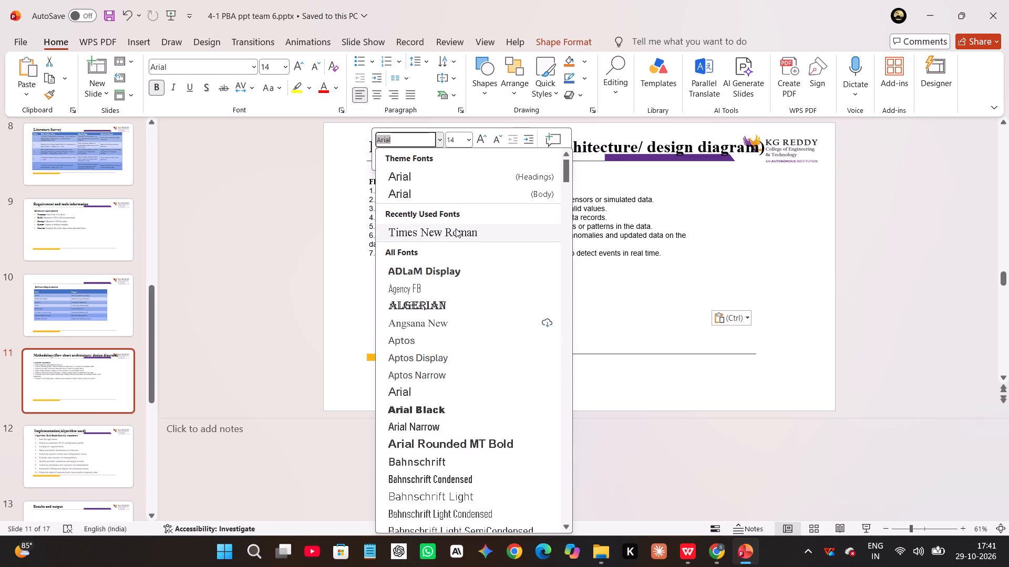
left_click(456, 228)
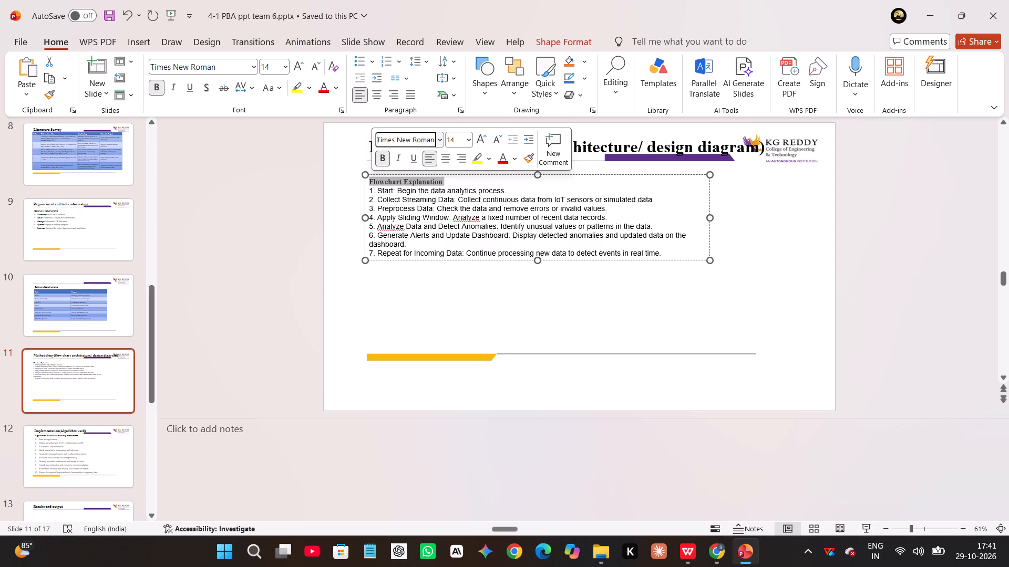
Increase the font size of the whole Flowchart Explanation text box to 18.
left_click(363, 175)
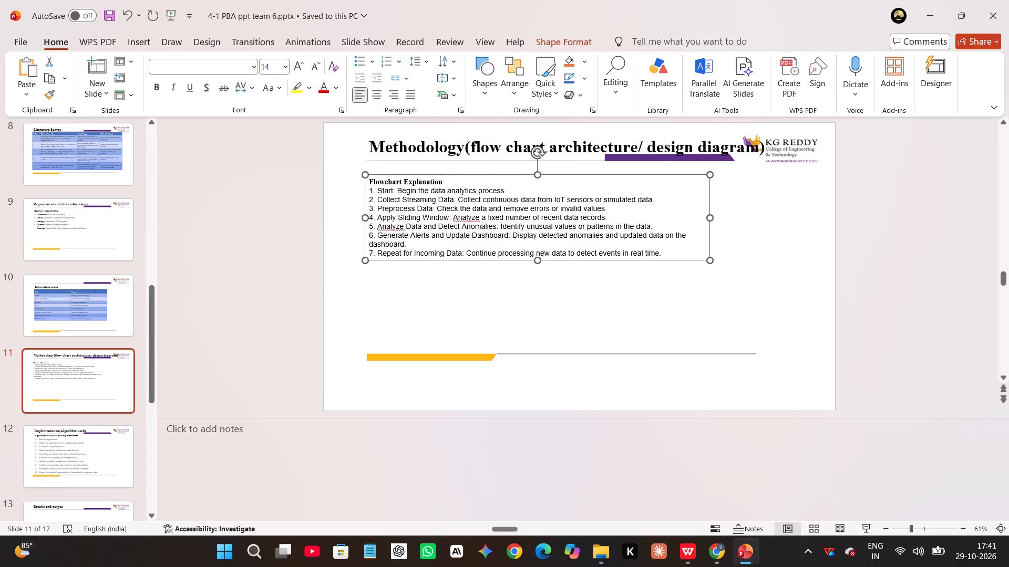
left_click(298, 68)
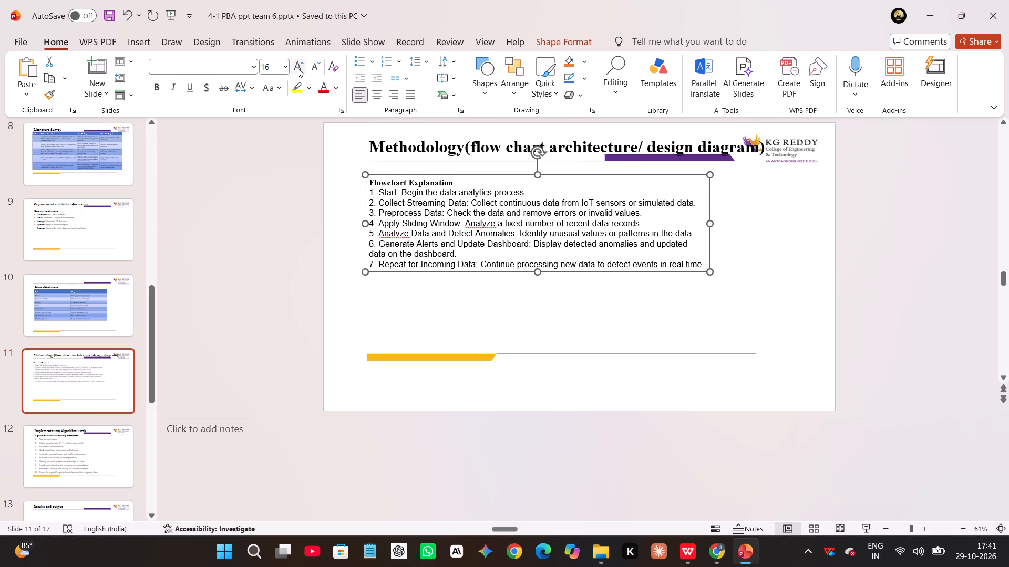
left_click(298, 68)
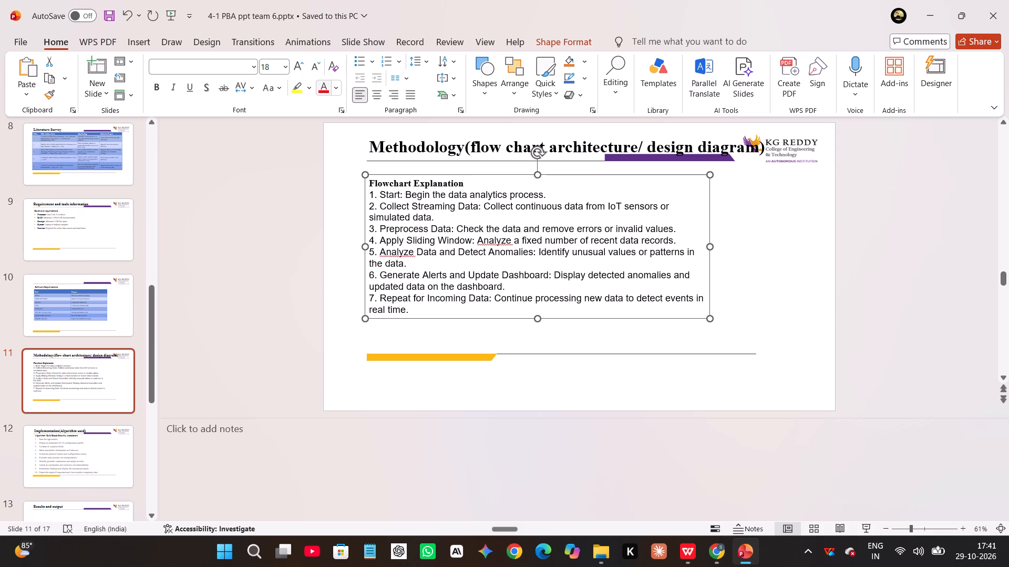
Bold the labels "1. Start:" and "2. Collect Streaming Data:", including their numbers, in the Flowchart Explanation text.
left_click_drag(405, 197, 371, 194)
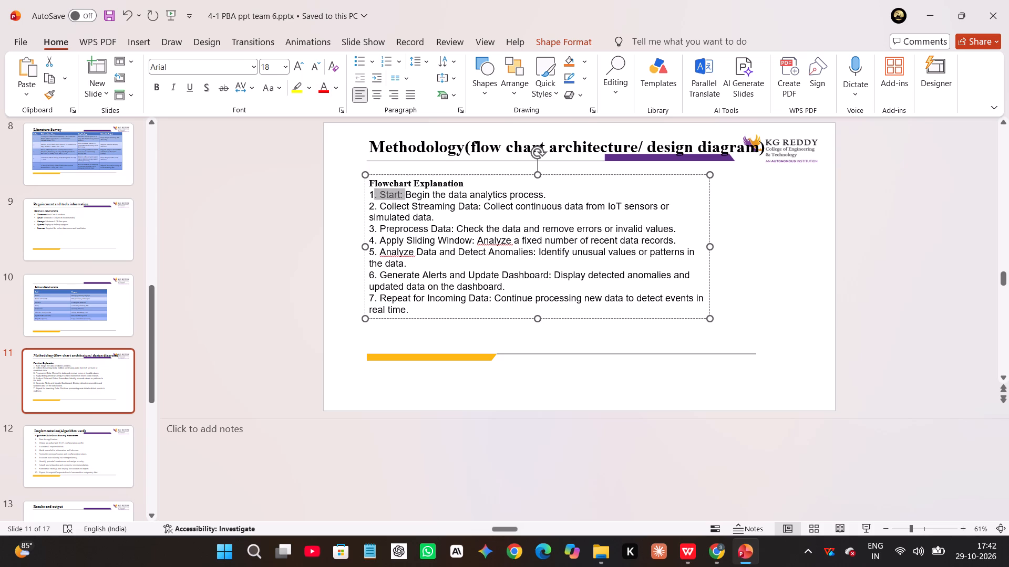
left_click(383, 167)
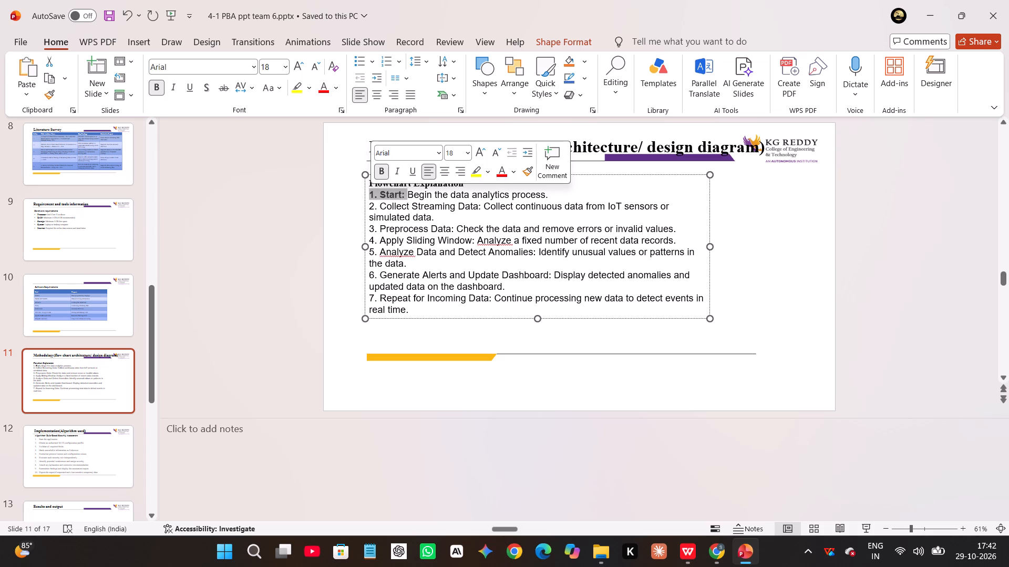
left_click_drag(485, 207, 409, 202)
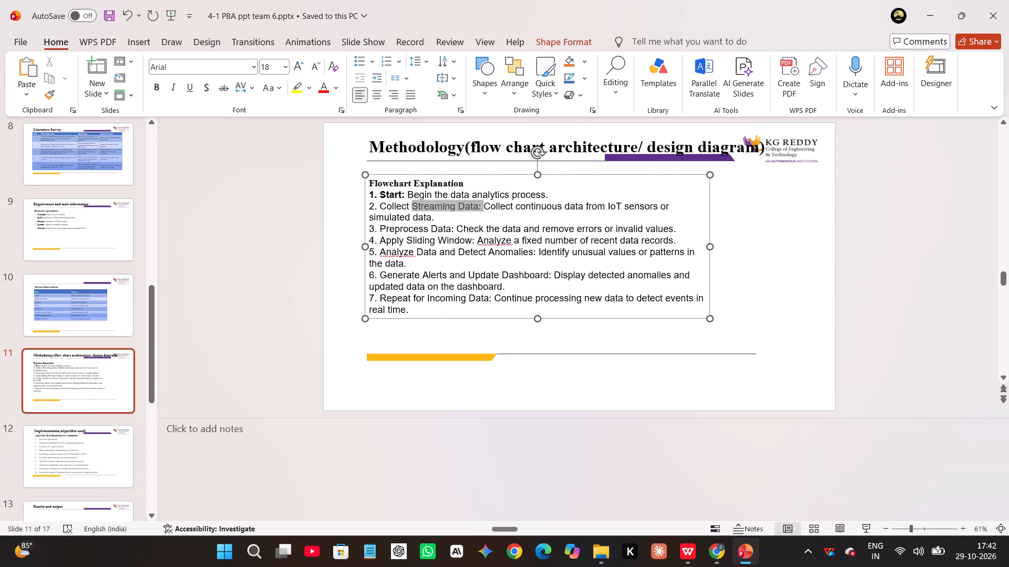
left_click_drag(409, 202, 383, 202)
left_click(391, 186)
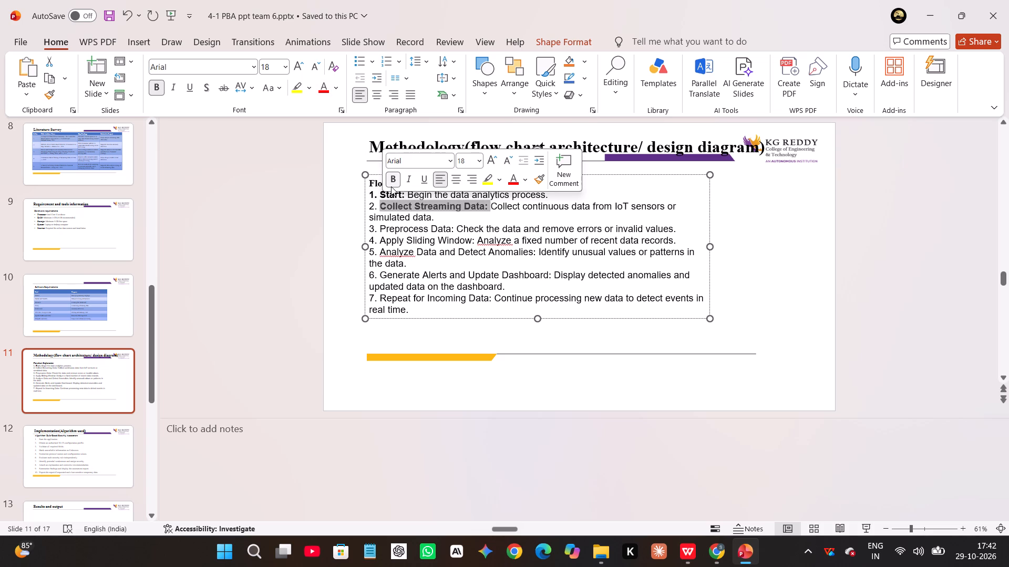
double_click(375, 208)
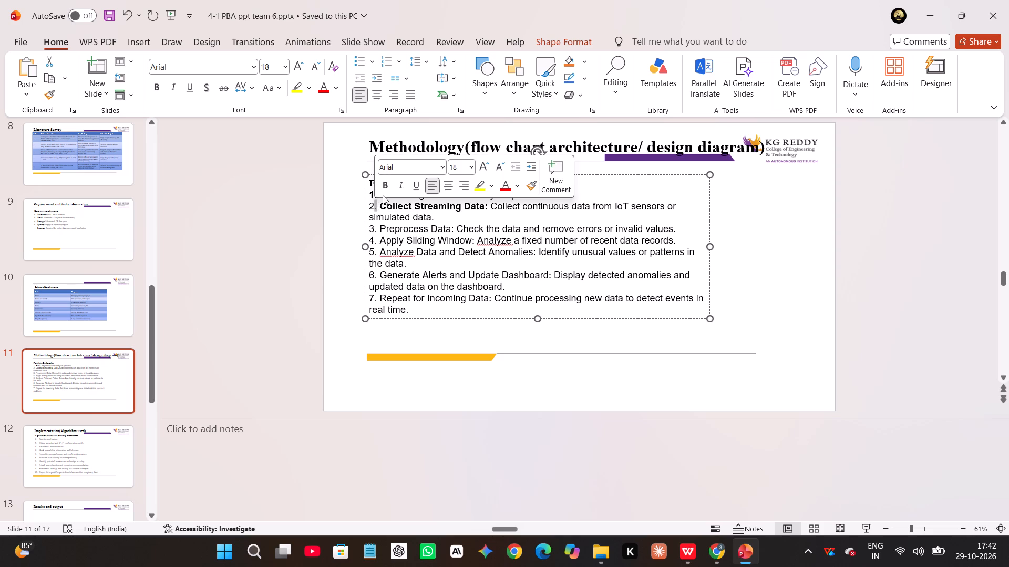
left_click_drag(387, 186, 373, 204)
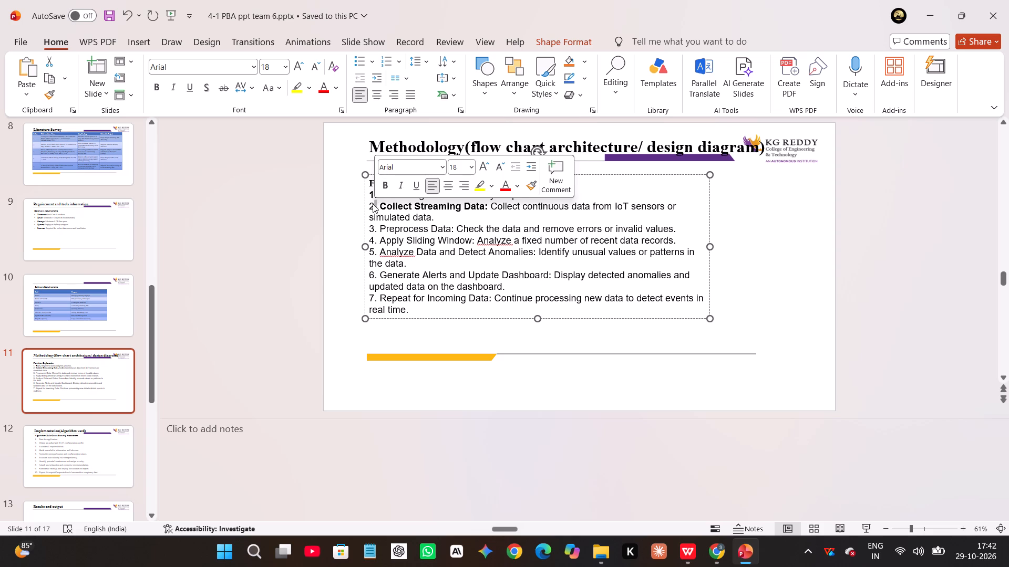
left_click_drag(373, 204, 372, 204)
double_click(372, 204)
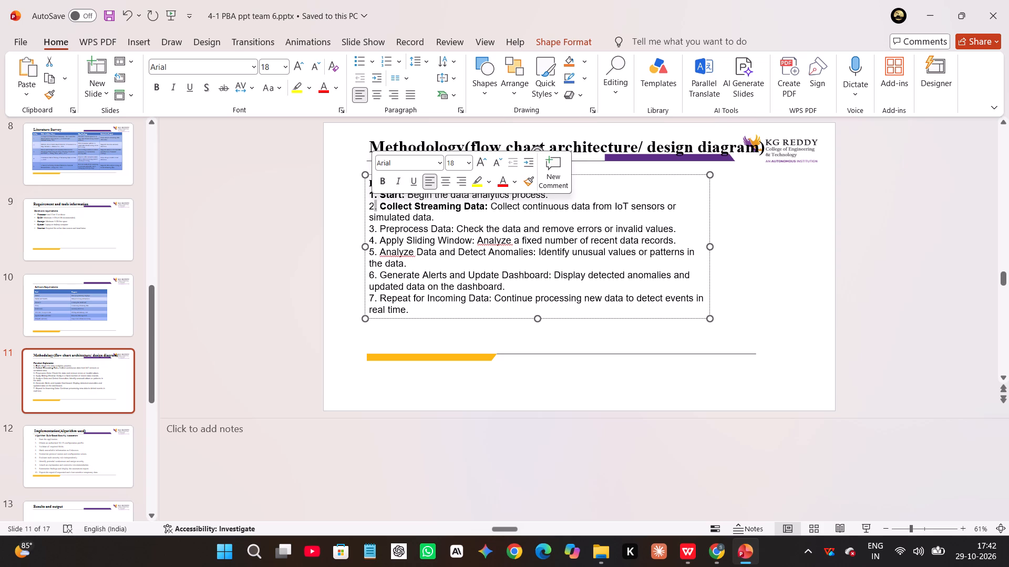
double_click(370, 205)
left_click(382, 182)
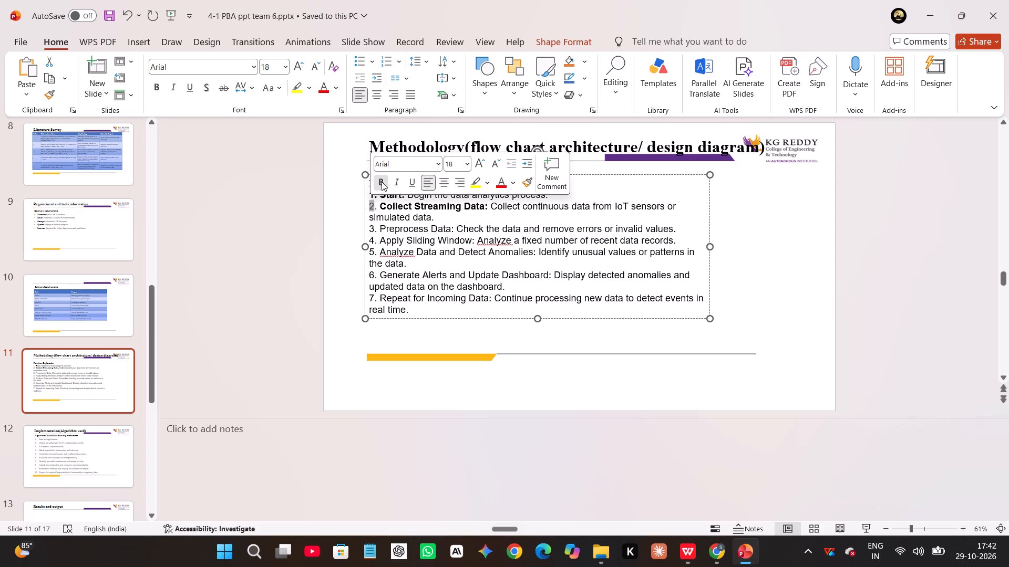
double_click(375, 203)
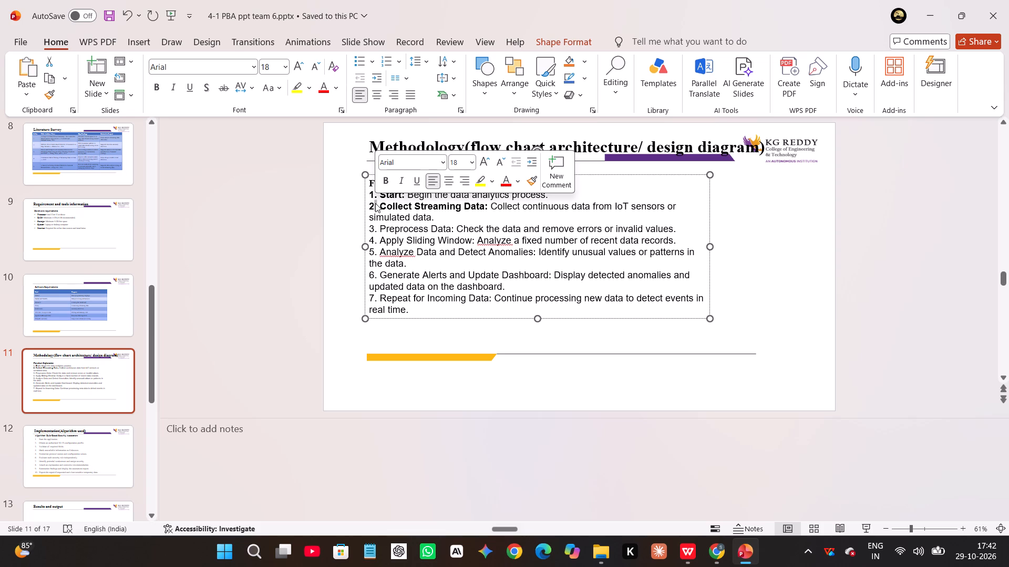
left_click(382, 183)
Bold the numbered labels of points 3 to 7, from "3. Preprocess Data:" through "7. Repeat for Incoming Data:".
left_click_drag(369, 226, 456, 227)
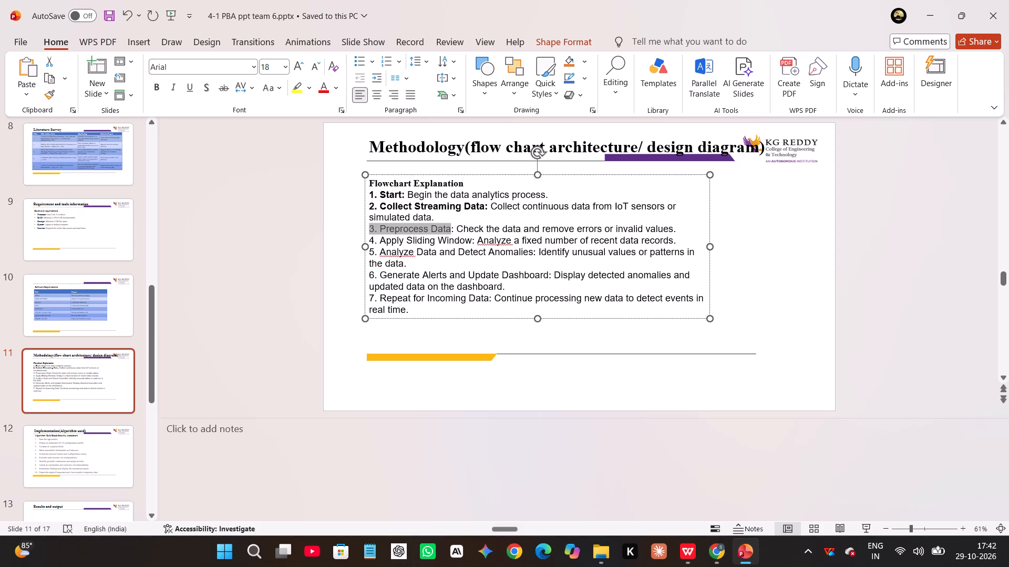
left_click_drag(456, 227, 457, 227)
left_click_drag(457, 227, 456, 227)
left_click(467, 201)
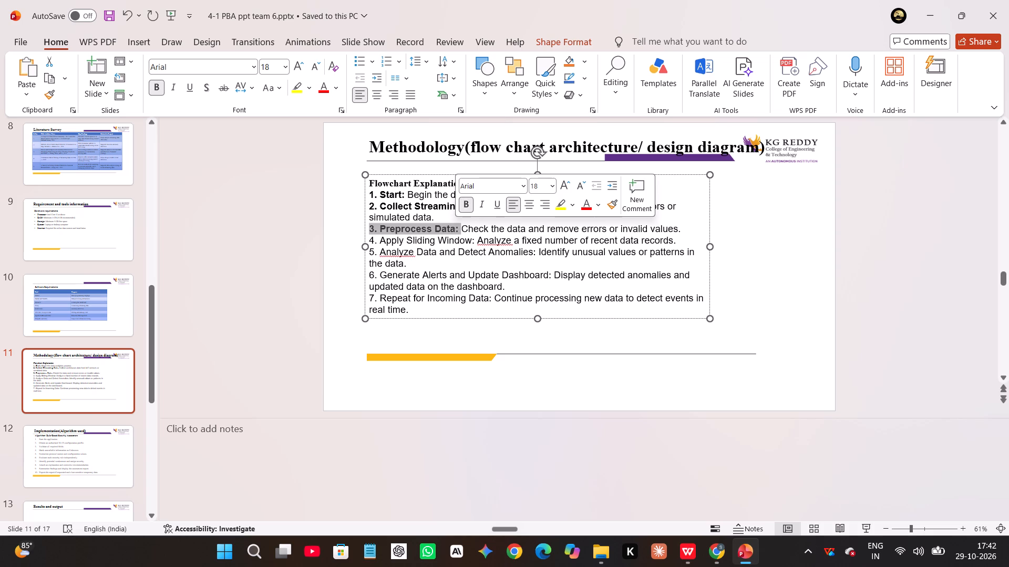
left_click_drag(474, 241, 381, 245)
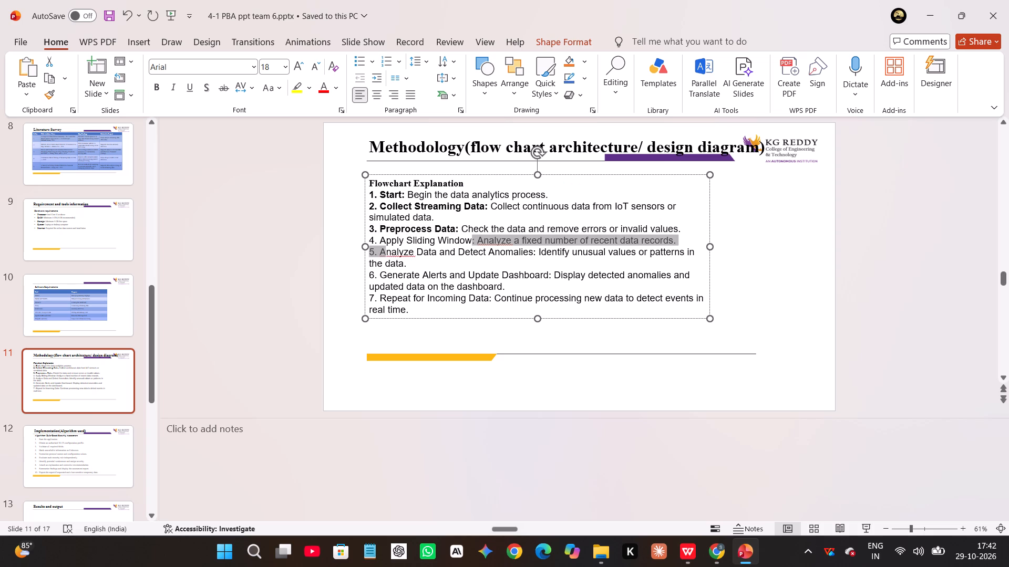
left_click_drag(381, 245, 369, 242)
left_click(376, 223)
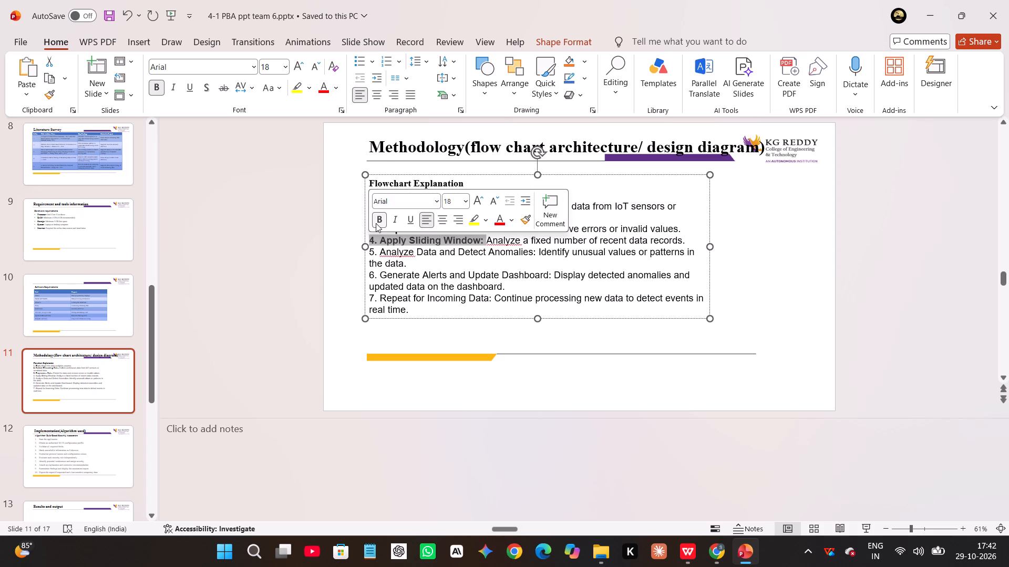
left_click_drag(537, 255, 397, 257)
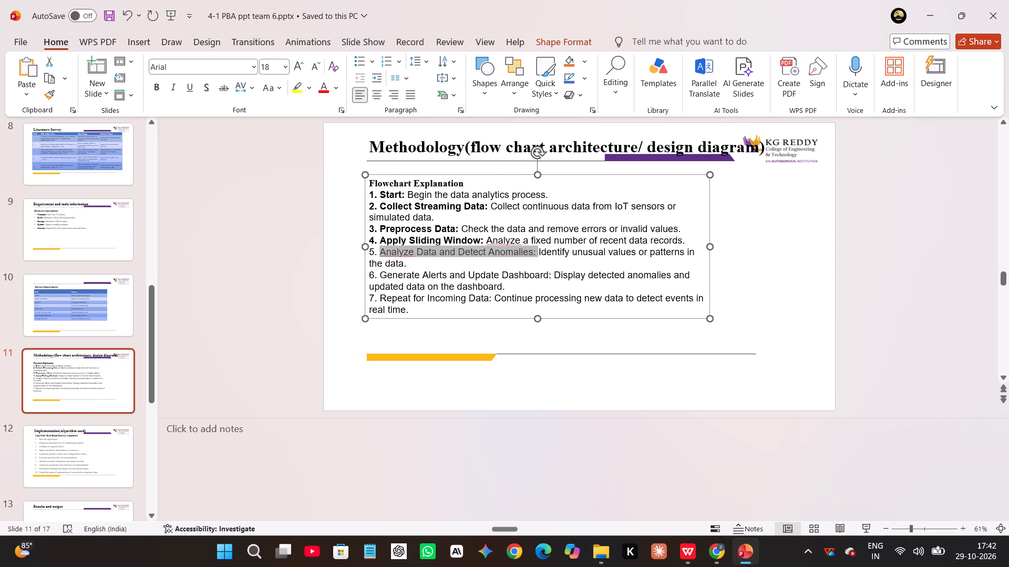
left_click_drag(397, 257, 367, 256)
left_click(376, 240)
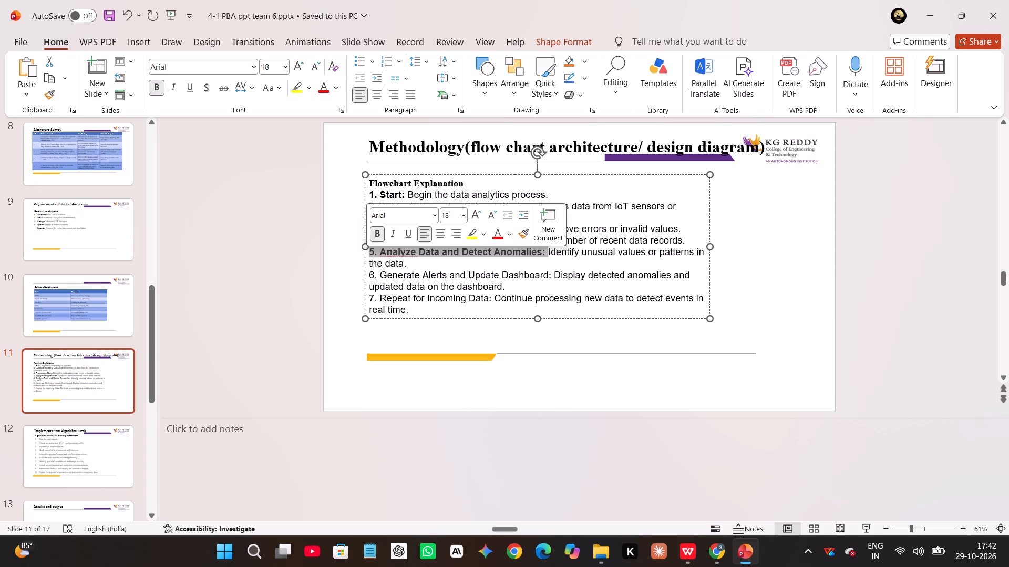
left_click_drag(551, 275, 364, 279)
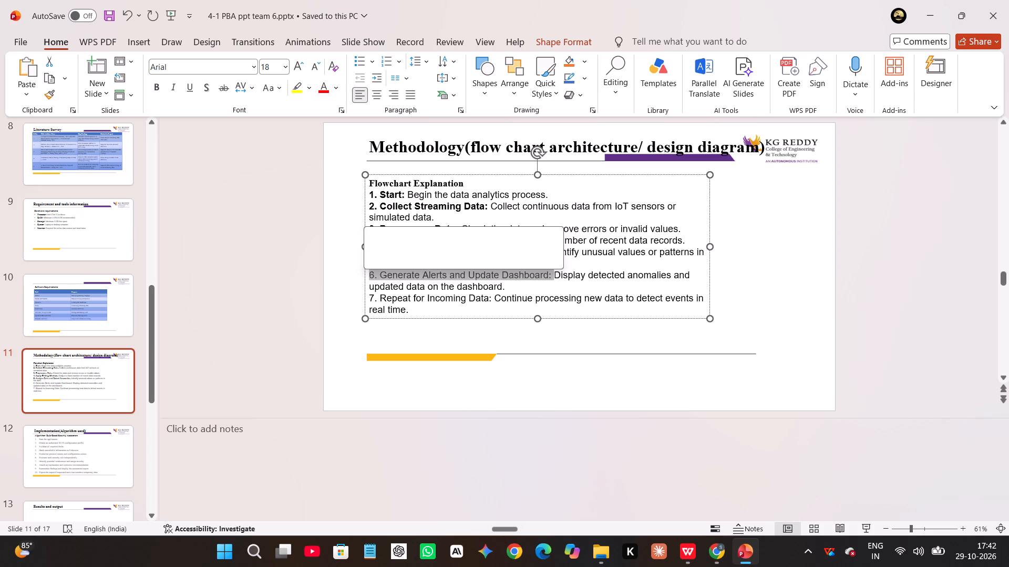
left_click(374, 258)
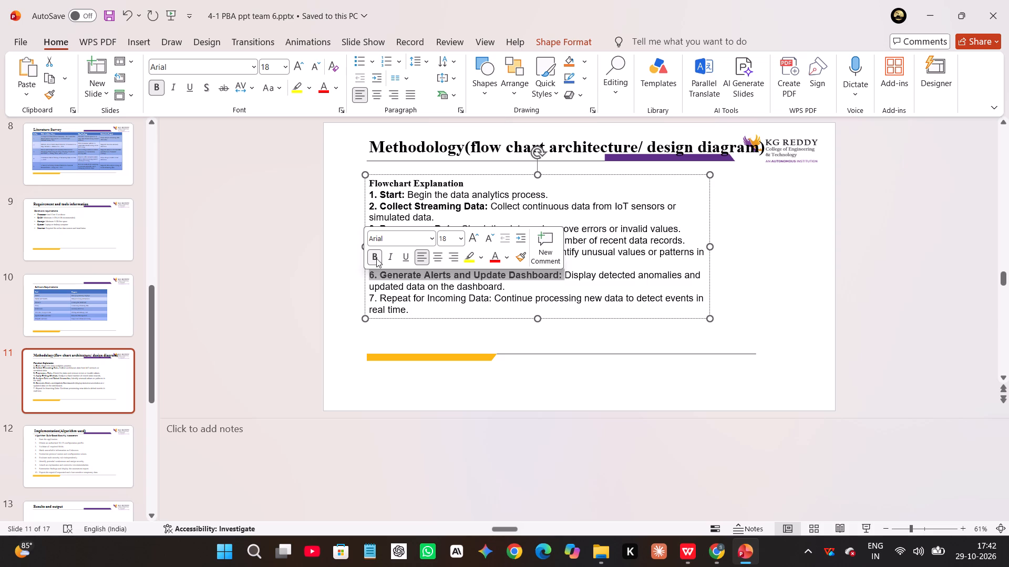
left_click_drag(491, 297, 372, 298)
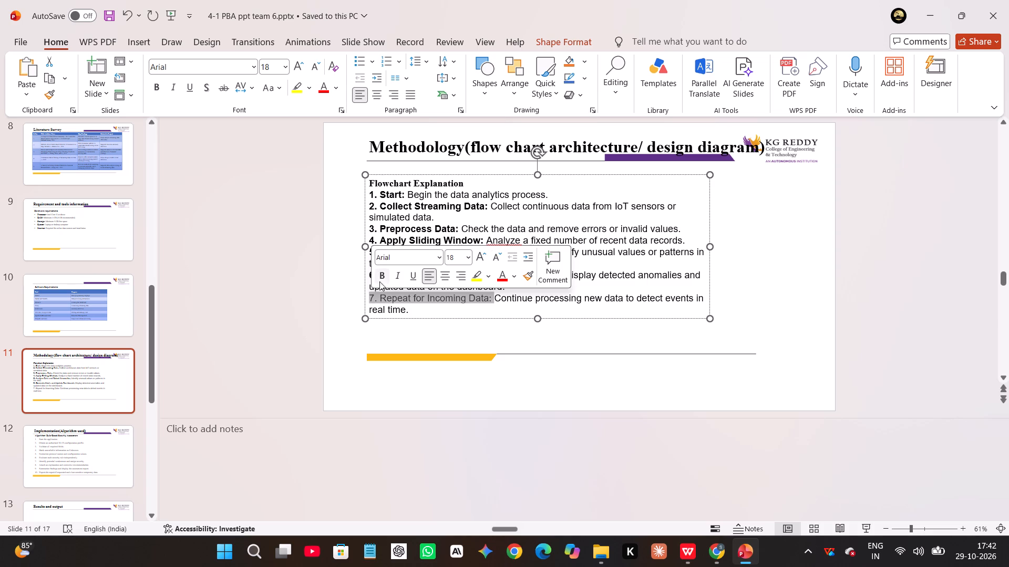
left_click(380, 279)
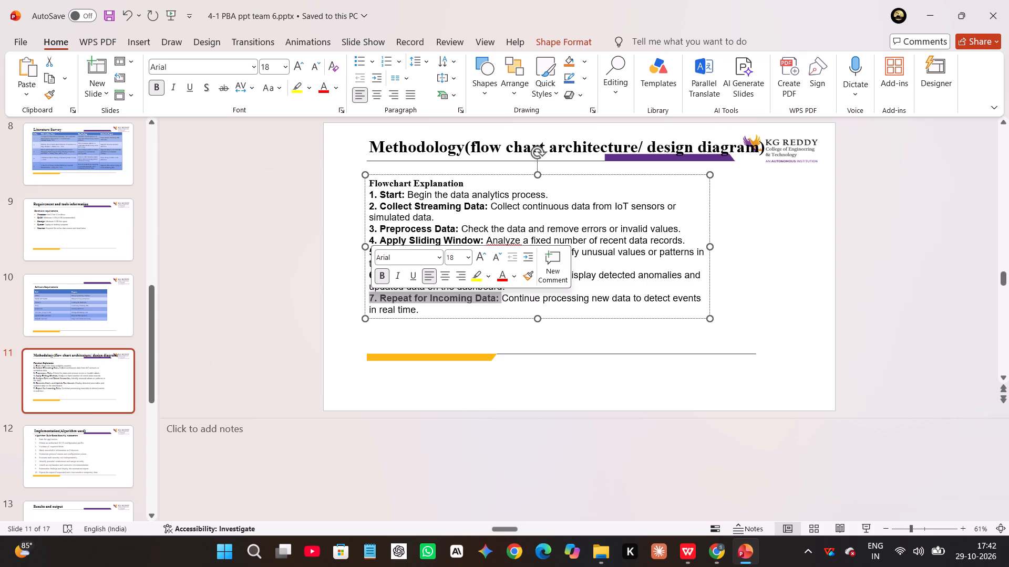
Set the font of the entire Flowchart Explanation text box to Times New Roman.
left_click(466, 184)
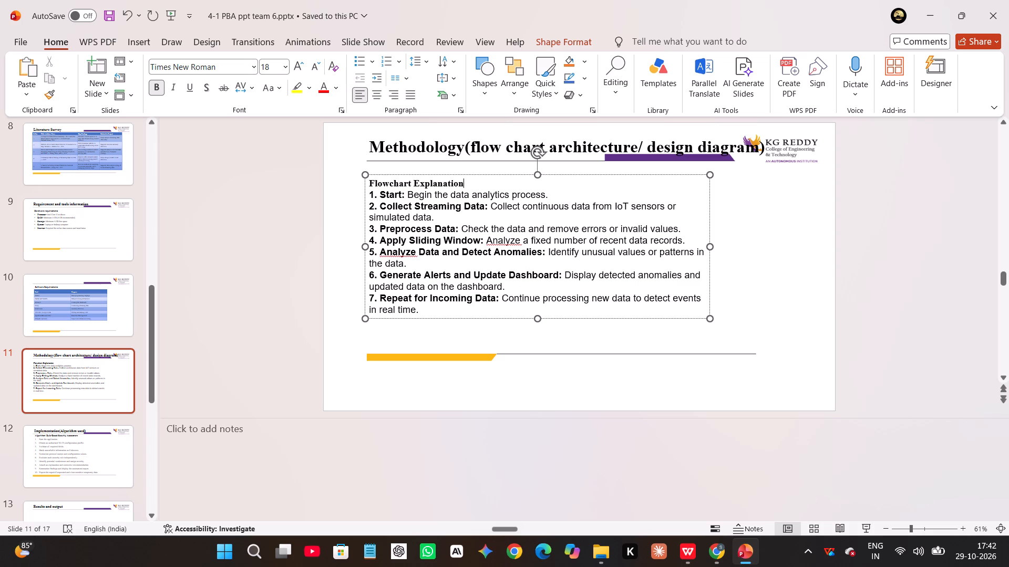
left_click(493, 201)
left_click(368, 175)
left_click(249, 64)
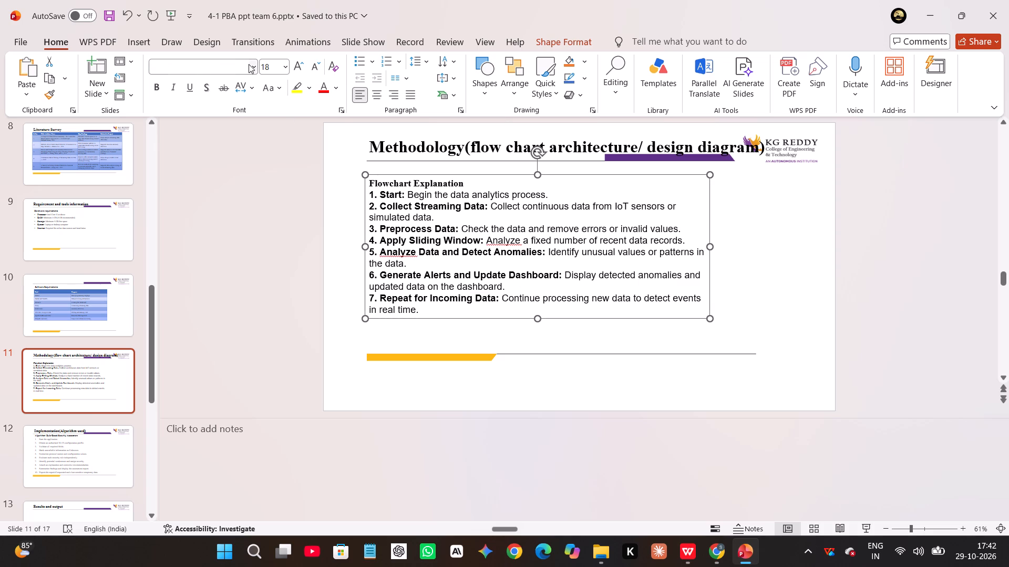
left_click(251, 64)
left_click(256, 155)
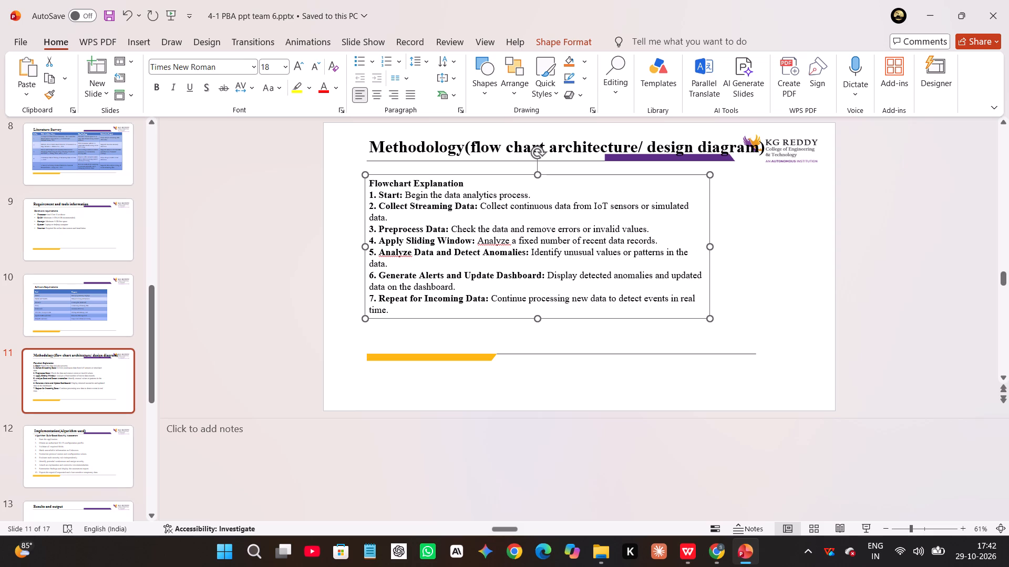
Narrow the Flowchart Explanation text box to about half the slide's width, freeing space on the slide's right side.
left_click_drag(709, 245, 623, 285)
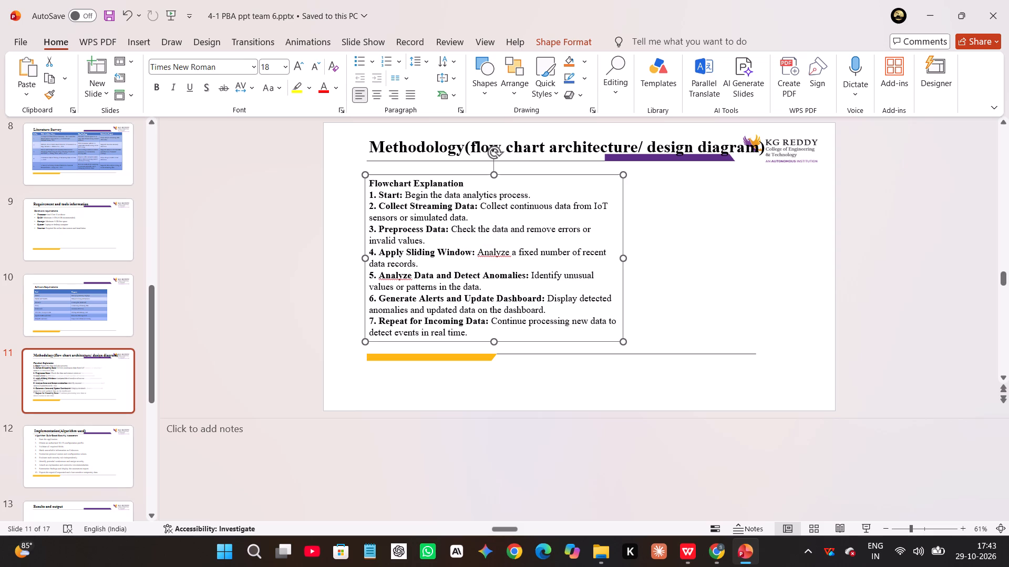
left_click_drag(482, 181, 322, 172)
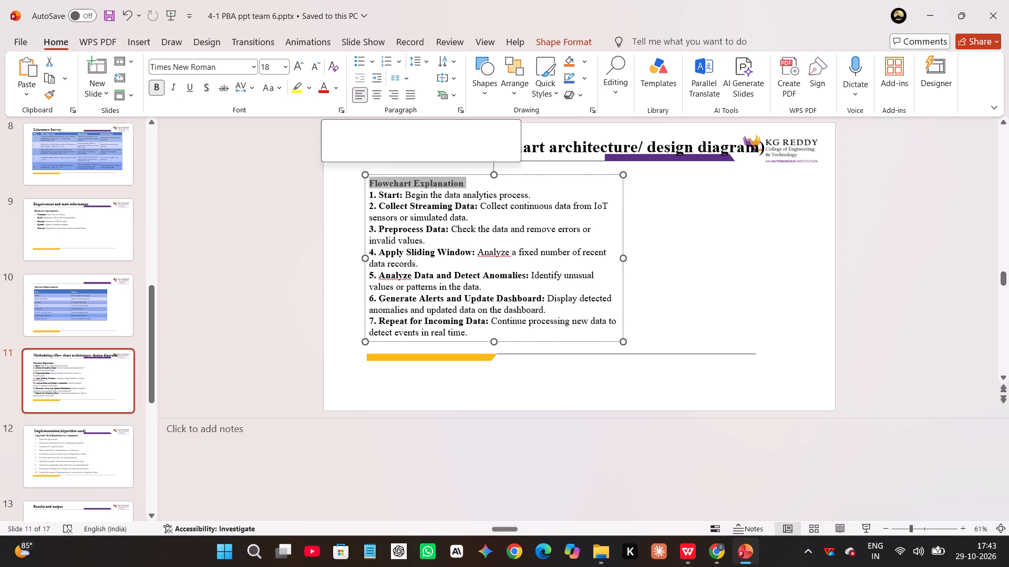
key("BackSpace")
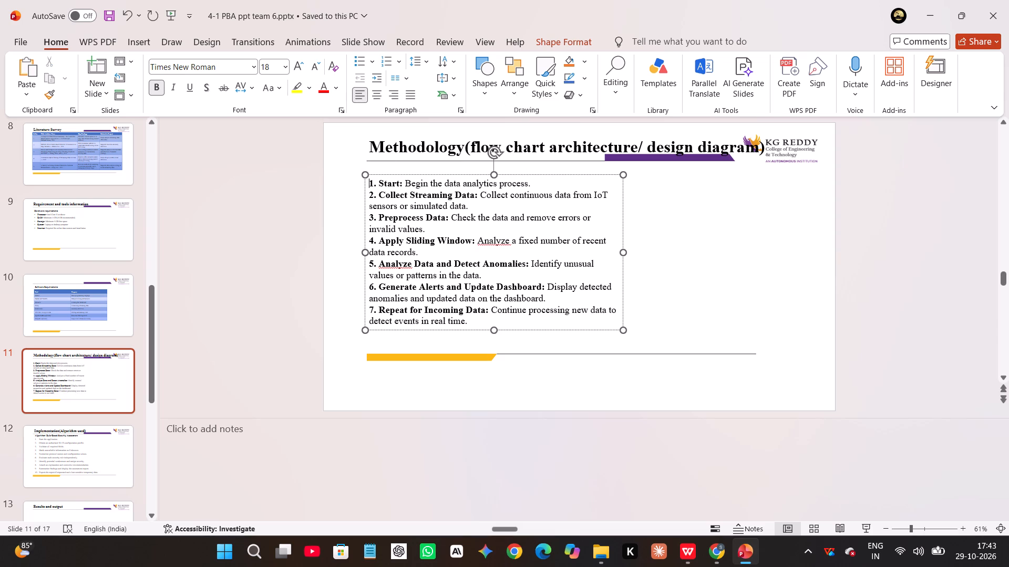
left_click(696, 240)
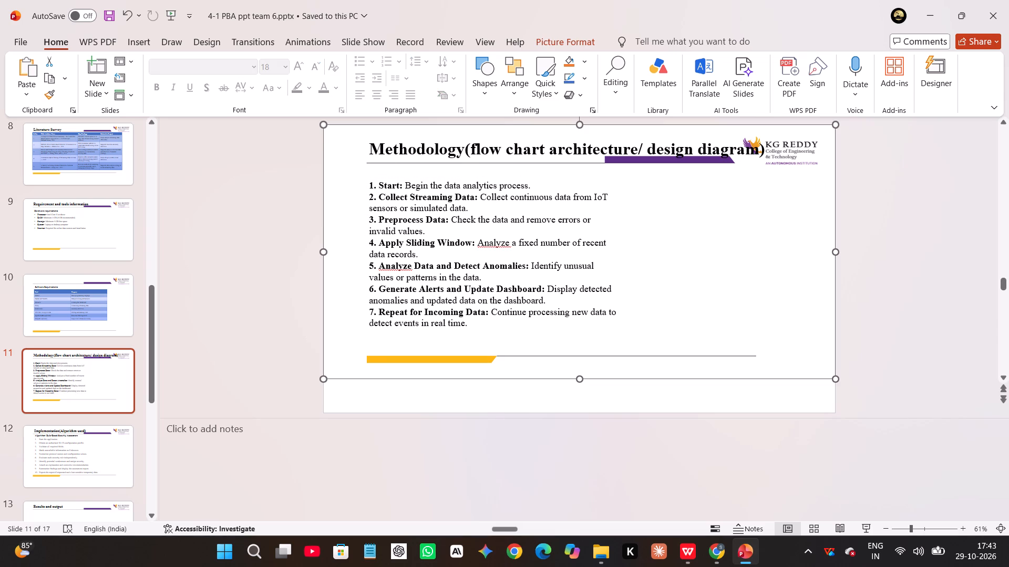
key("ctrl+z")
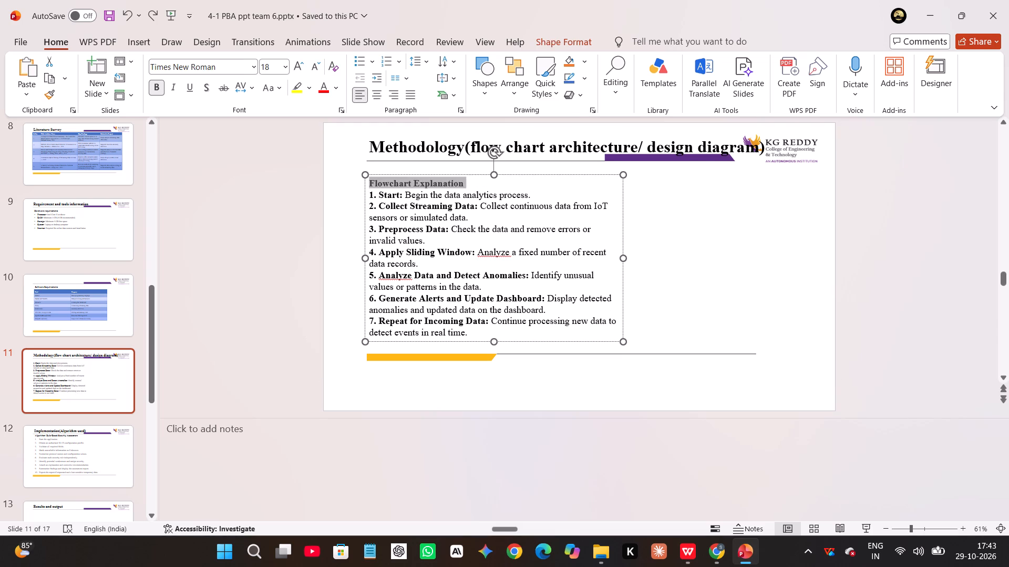
Undo the last narrowing of the Flowchart Explanation text box and resize it to a little over half the slide's width.
key("ctrl+z")
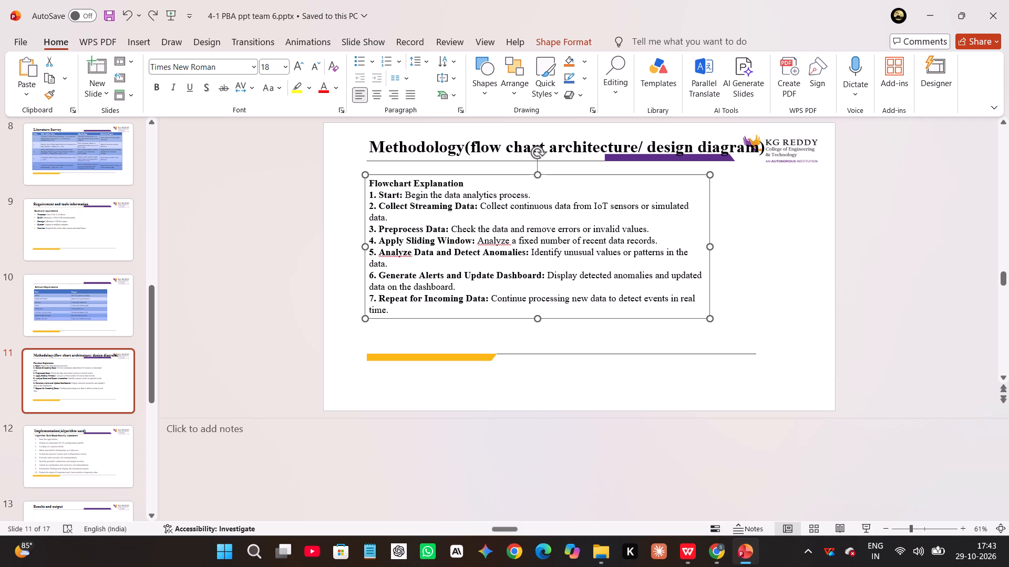
left_click_drag(707, 245, 654, 318)
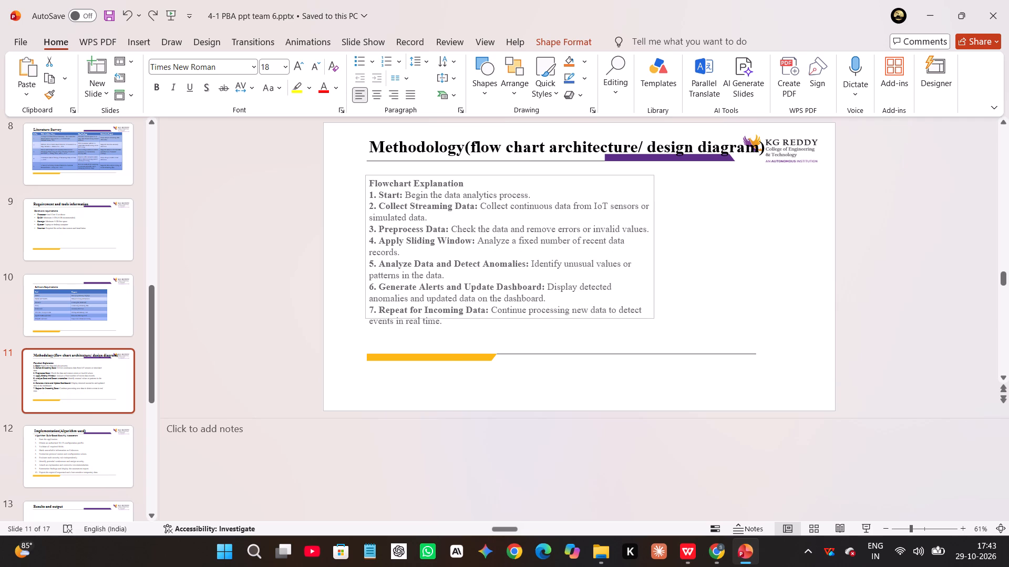
left_click_drag(654, 318, 655, 318)
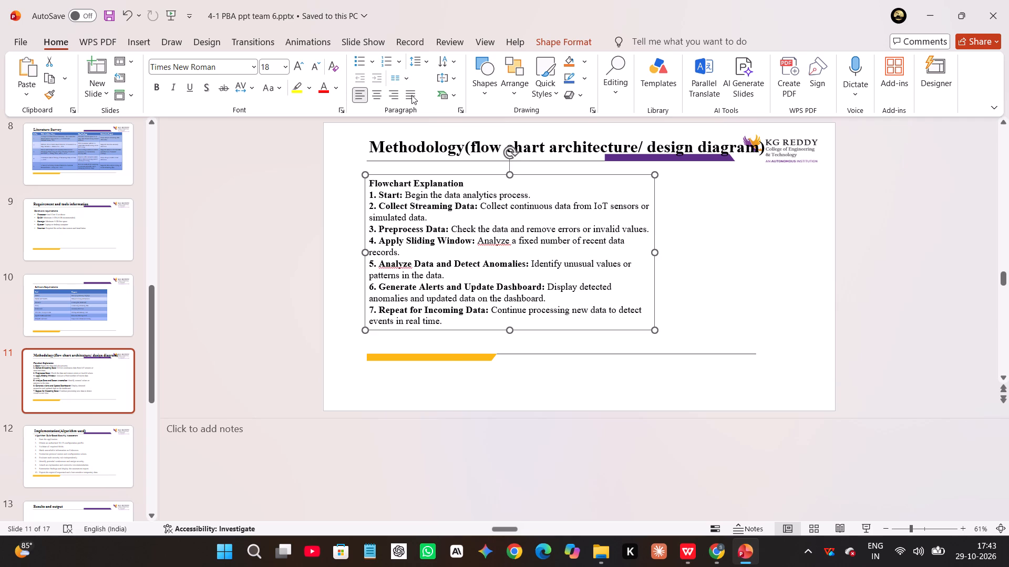
Justify all text in the Flowchart Explanation text box.
left_click(411, 95)
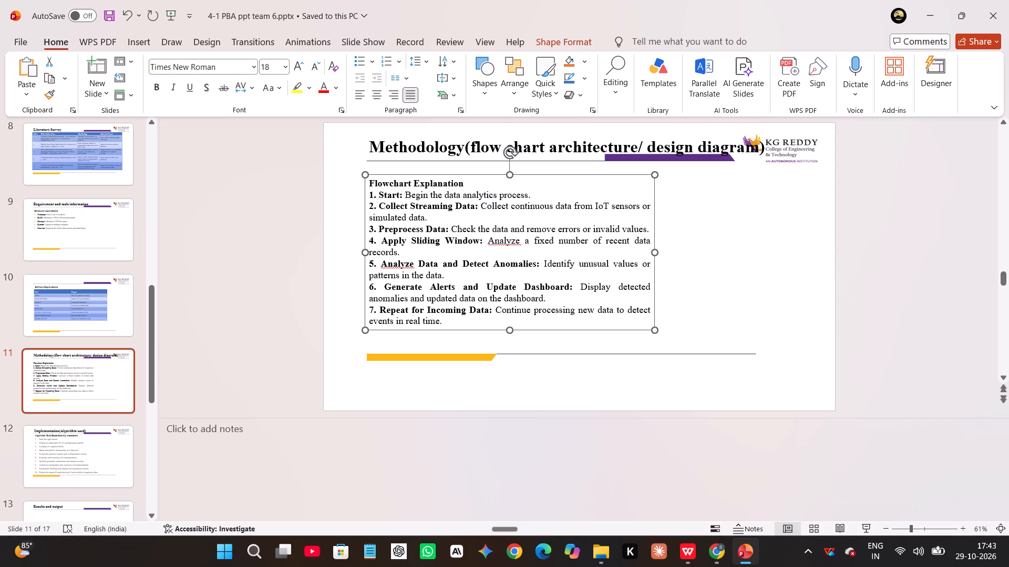
Shorten the heading "Flowchart Explanation" to "Flowchart" by removing the word "Explanation".
left_click(473, 185)
key("BackSpace")
key("BackSpace")
key("BackSpace")
key("BackSpace")
key("BackSpace")
key("BackSpace")
key("BackSpace")
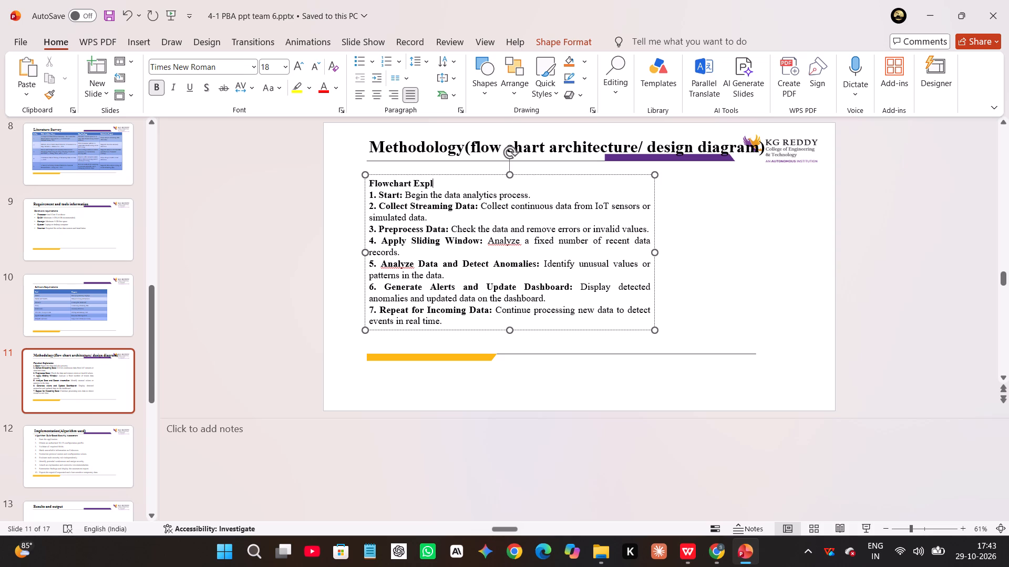
key("BackSpace")
key("BackSpace")
key("BackSpace")
key("BackSpace")
Set the font size of the "Flowchart" heading above the numbered points to 20.
left_click_drag(434, 176, 363, 184)
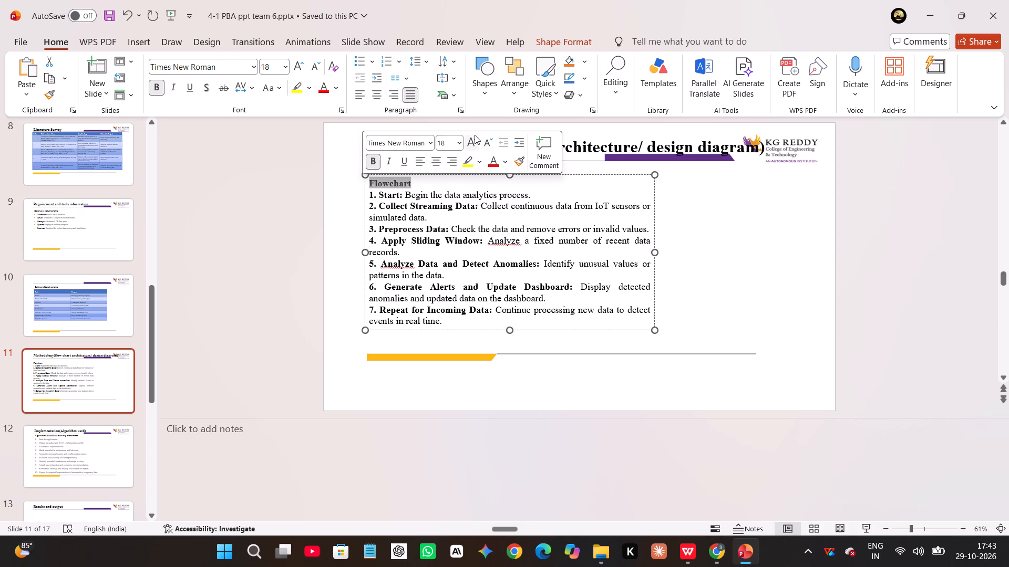
left_click(475, 135)
left_click(475, 135)
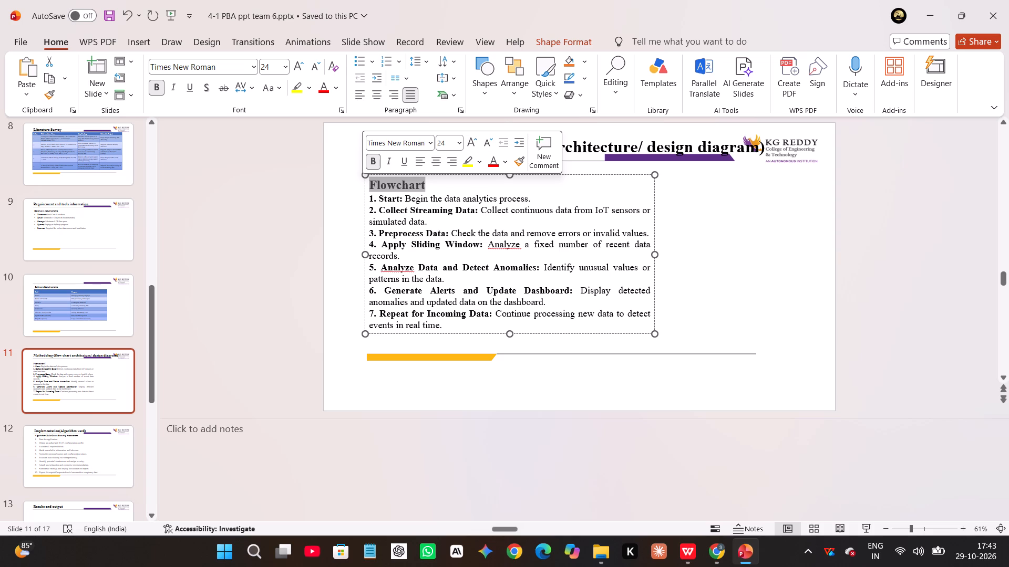
left_click(706, 221)
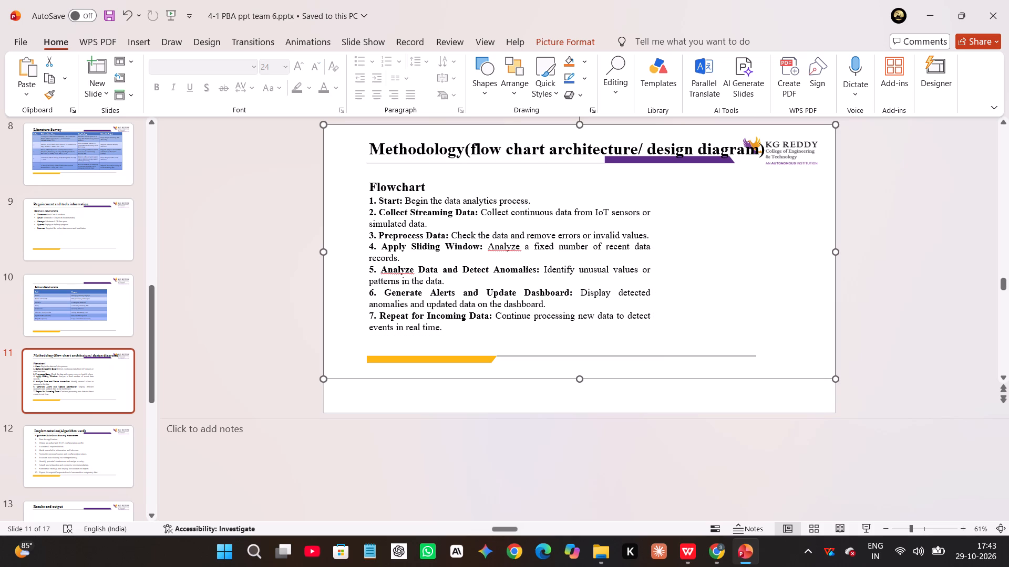
left_click_drag(429, 191, 334, 186)
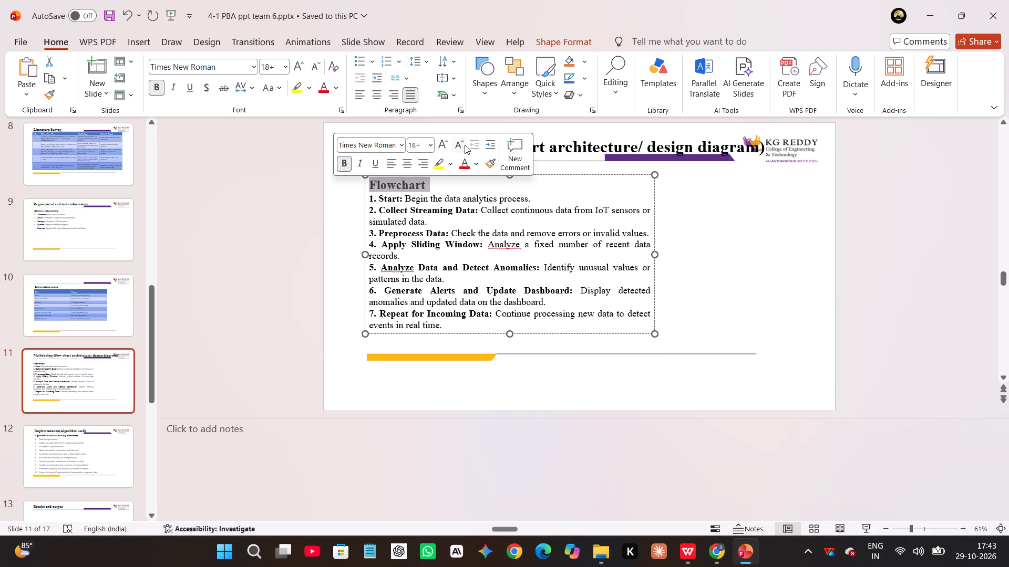
double_click(432, 143)
left_click(432, 143)
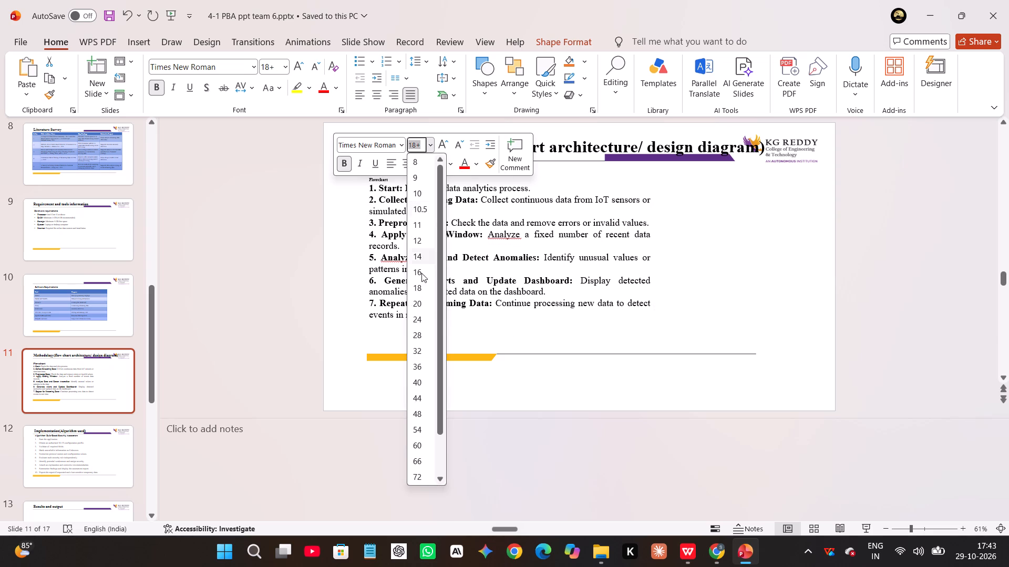
left_click(421, 299)
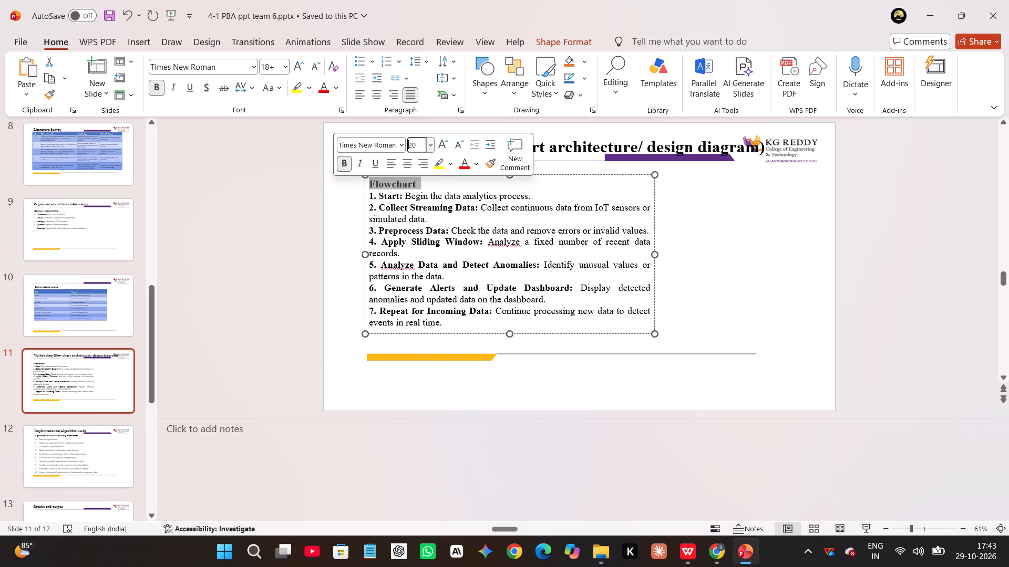
left_click(716, 239)
left_click(658, 248)
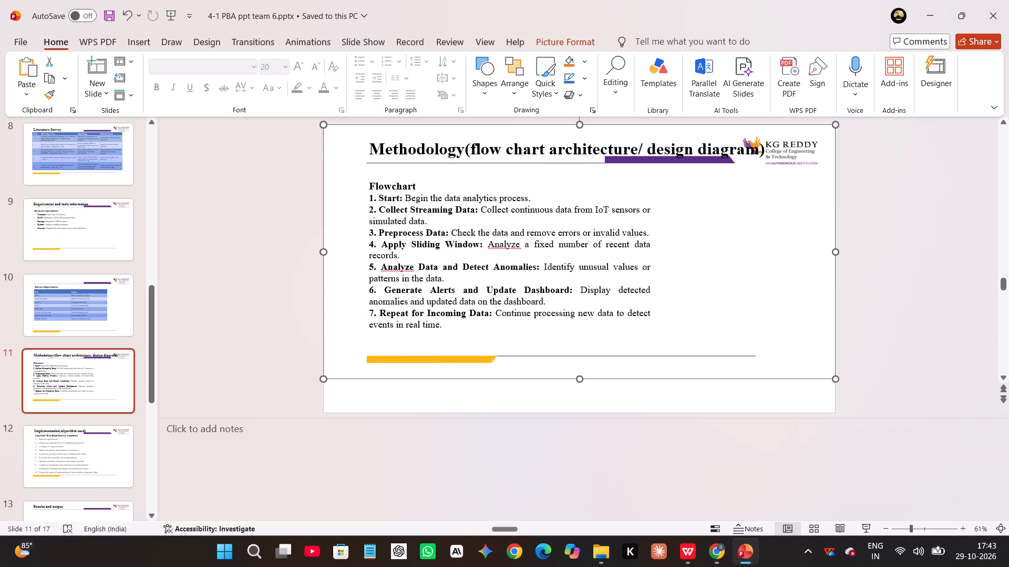
Narrow the Flowchart text box slightly more from its right edge.
left_click(610, 223)
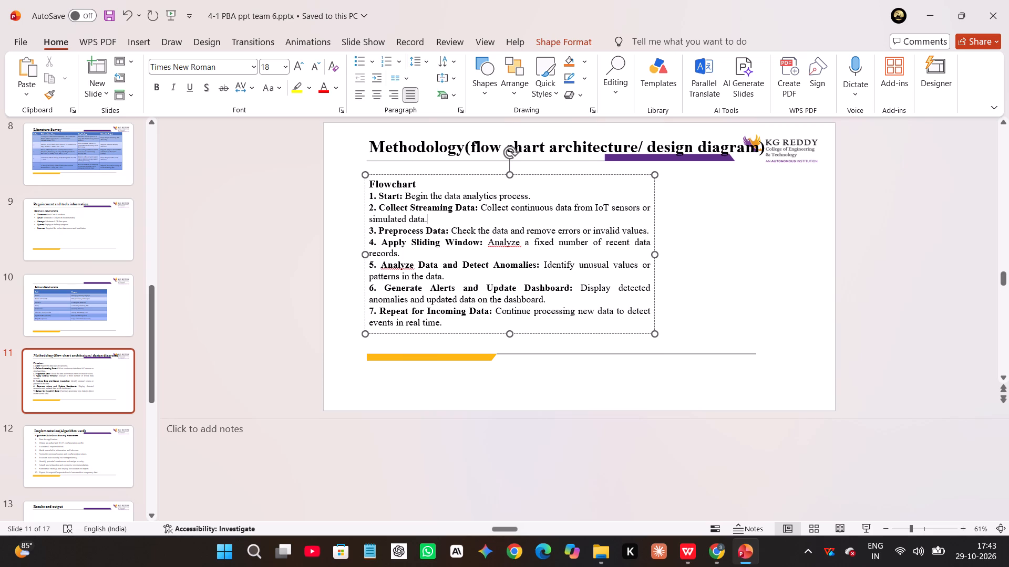
left_click_drag(653, 254, 643, 260)
left_click(701, 260)
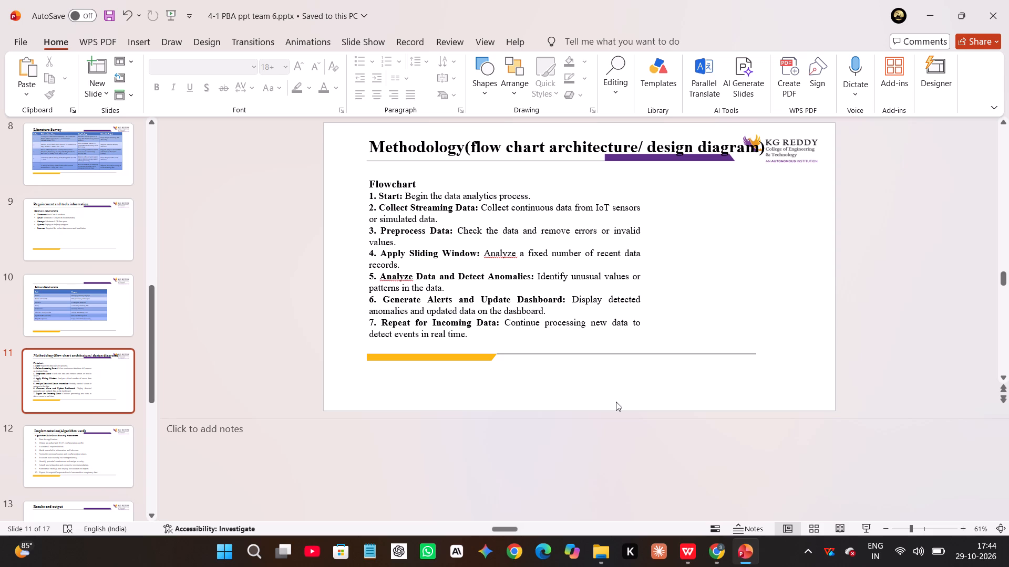
left_click(761, 145)
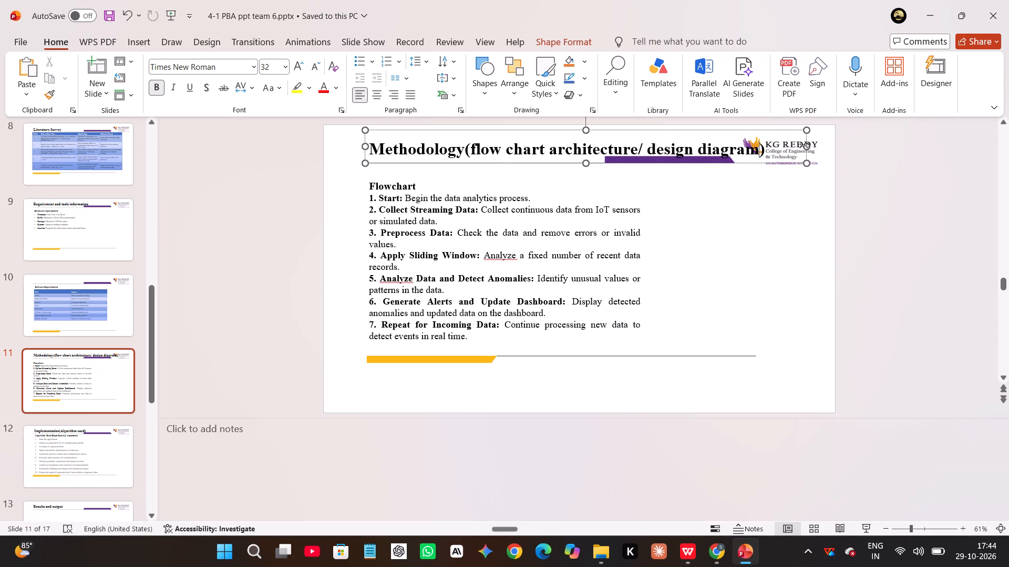
left_click(796, 131)
left_click(317, 64)
left_click(317, 64)
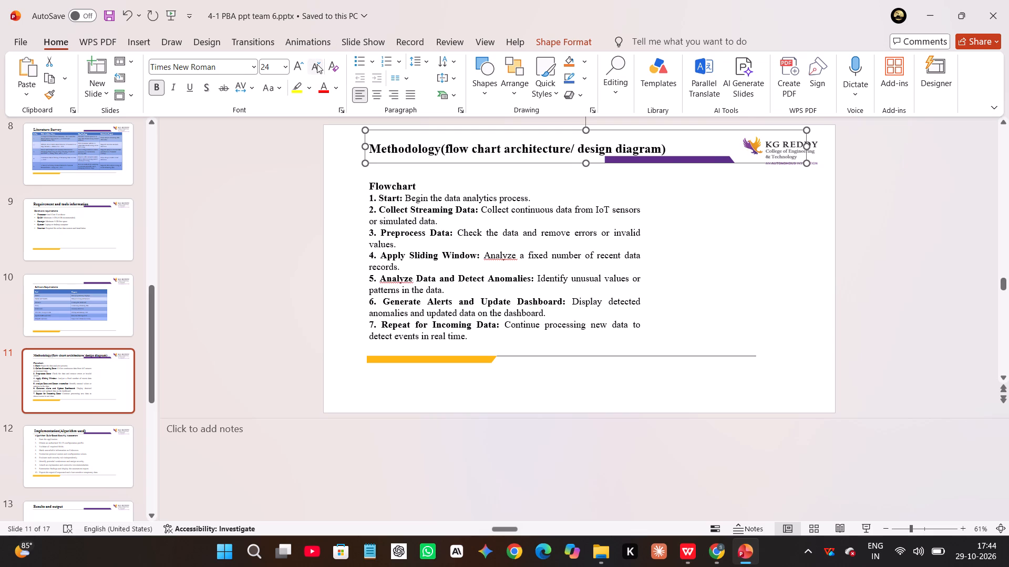
left_click(290, 67)
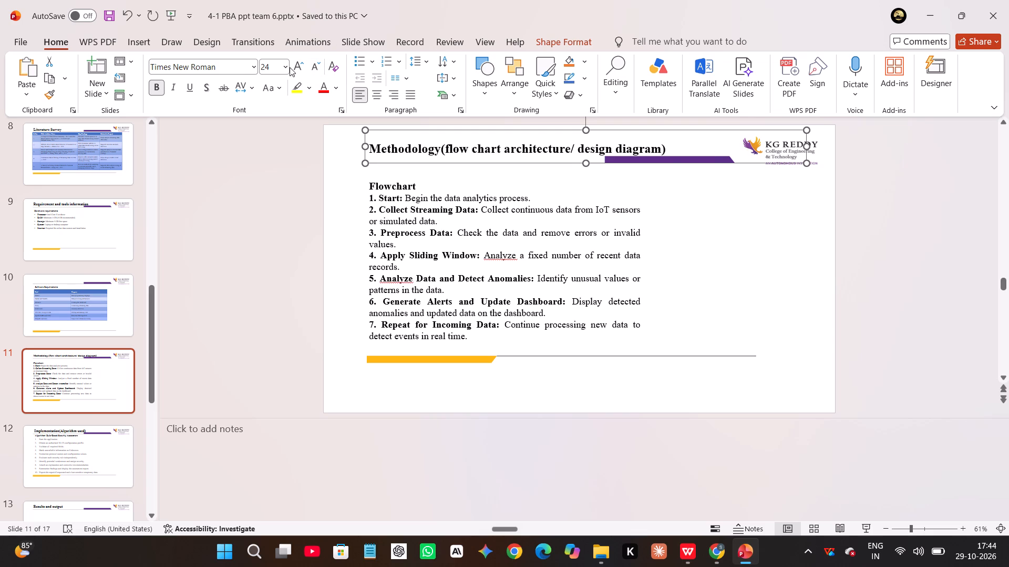
left_click(293, 66)
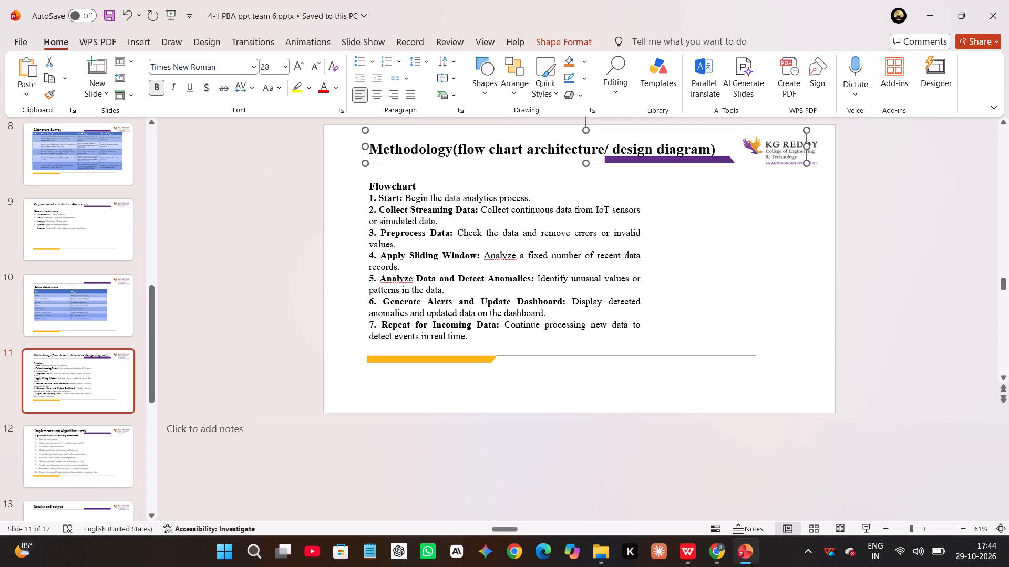
left_click(696, 209)
left_click(909, 237)
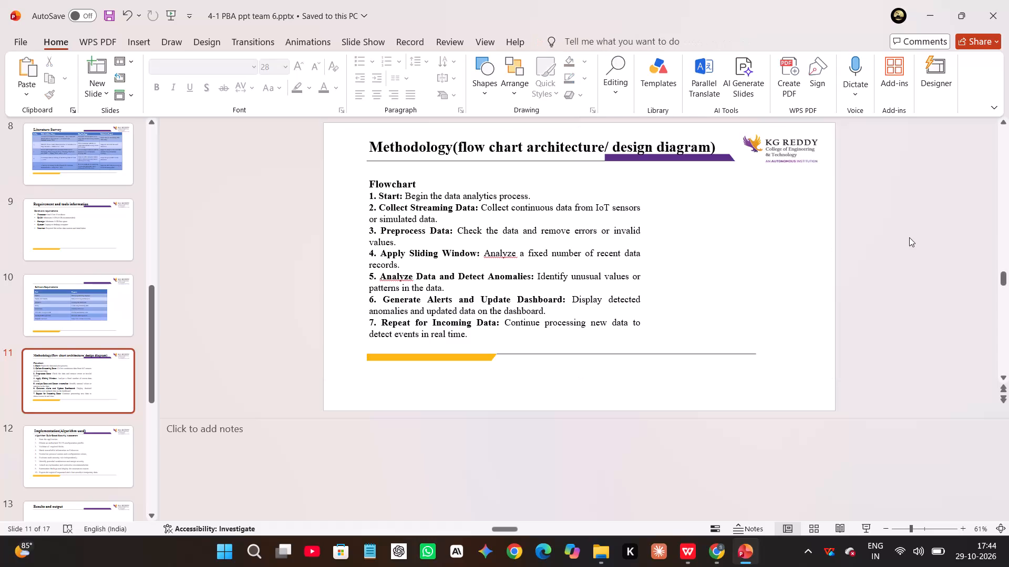
Go to slide 9 and reduce the font size of its title "Requirement and tools information" to 28.
key("Up")
key("Up")
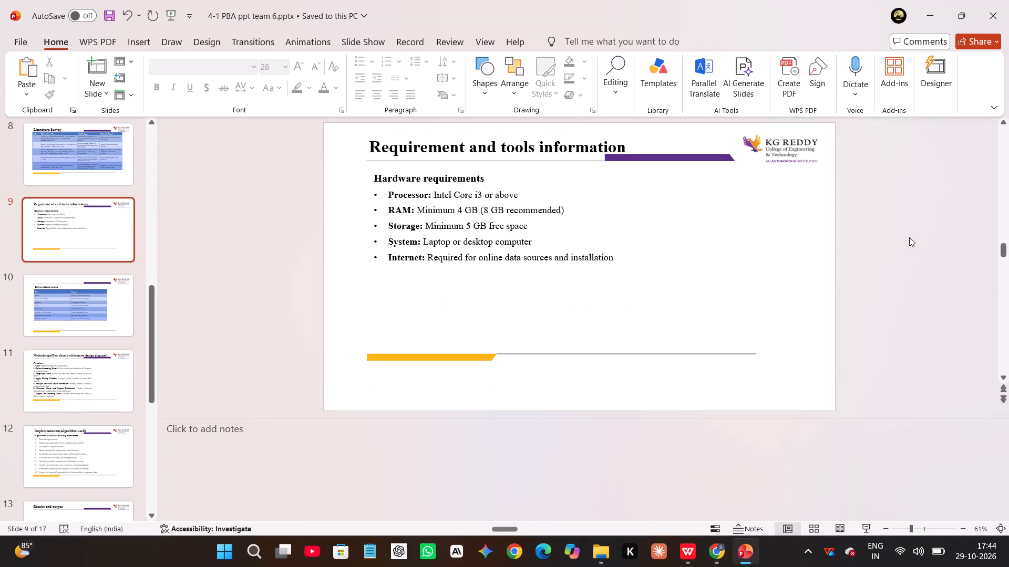
left_click(682, 157)
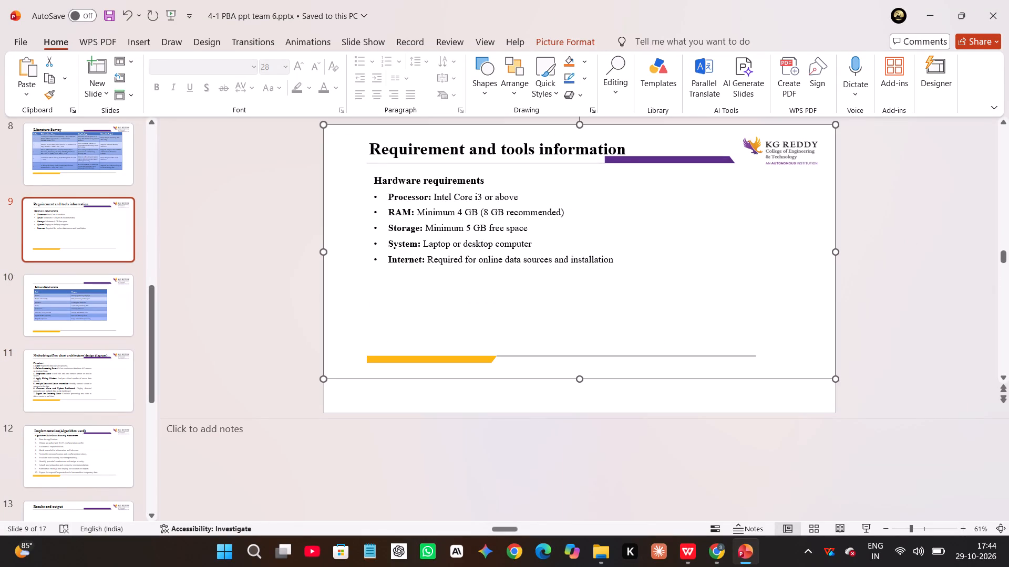
left_click(625, 160)
left_click(625, 156)
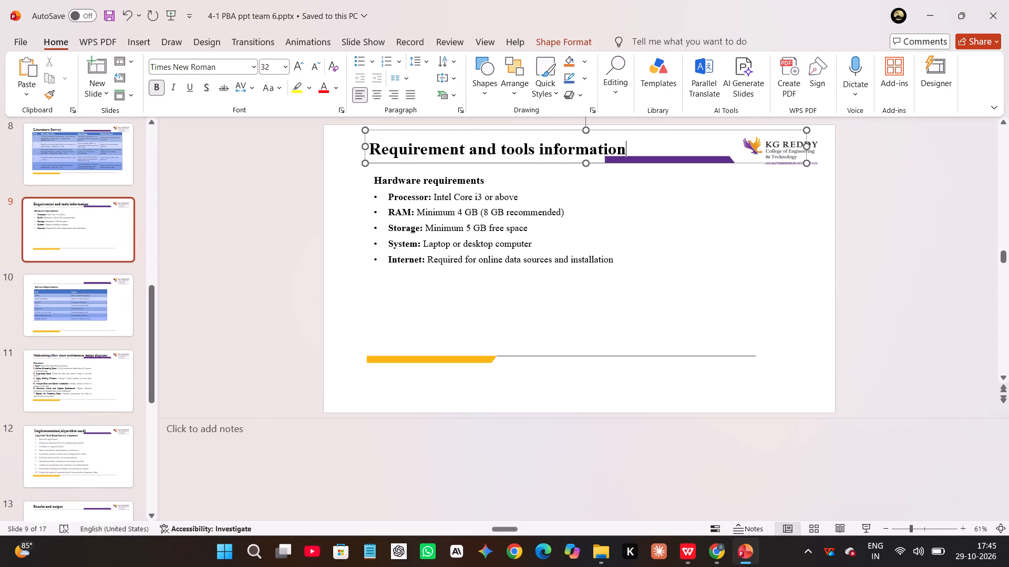
left_click(626, 130)
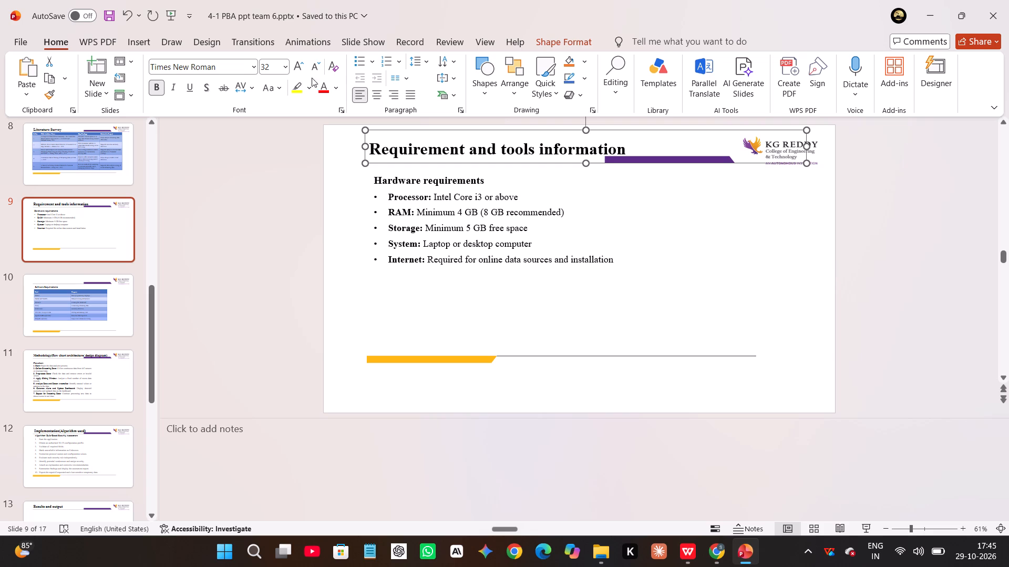
left_click(316, 69)
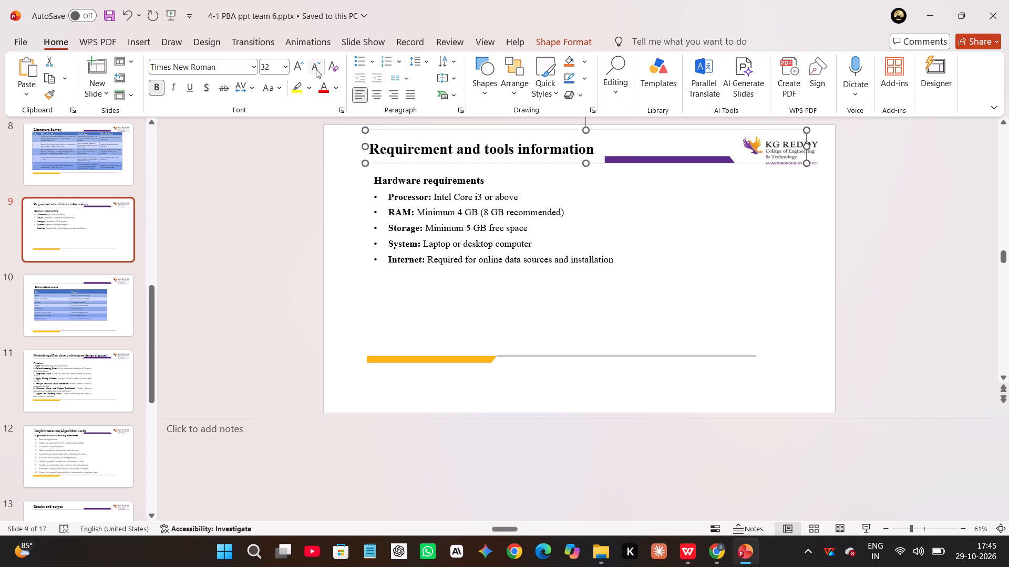
left_click(674, 218)
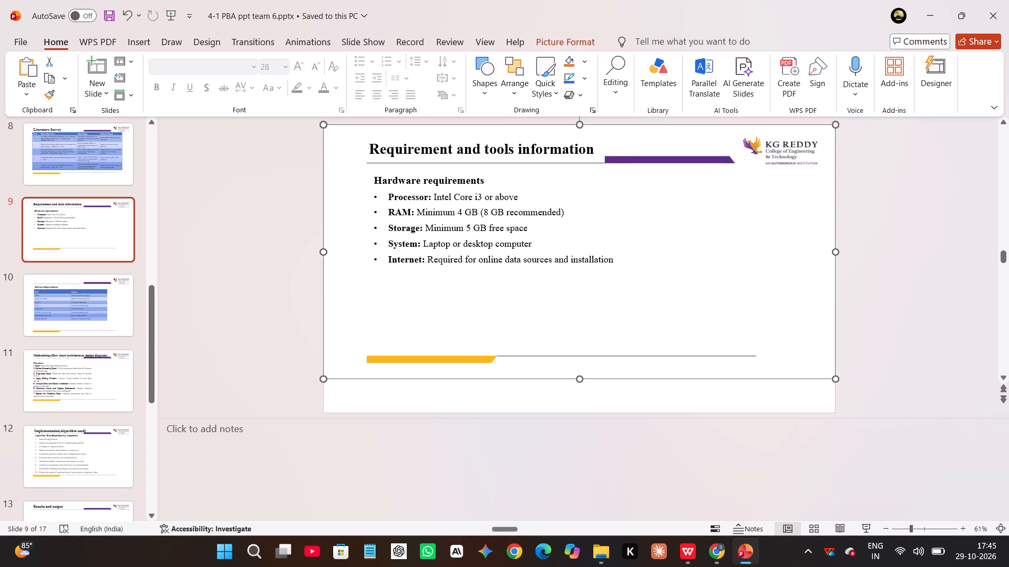
Go to slide 7 and reduce the font size of the title "Introduction" to 28.
key("Up")
left_click(998, 187)
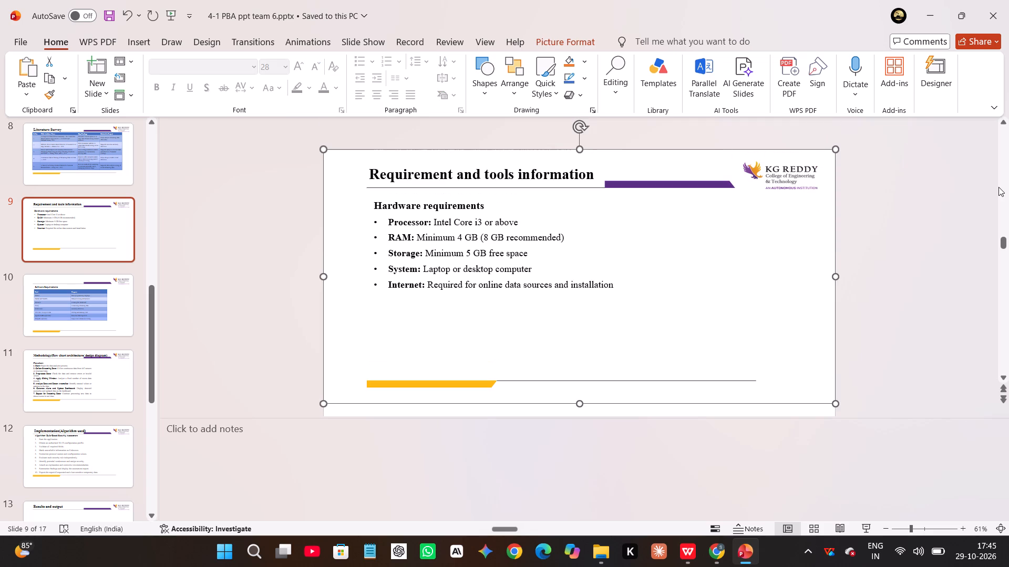
key("Up")
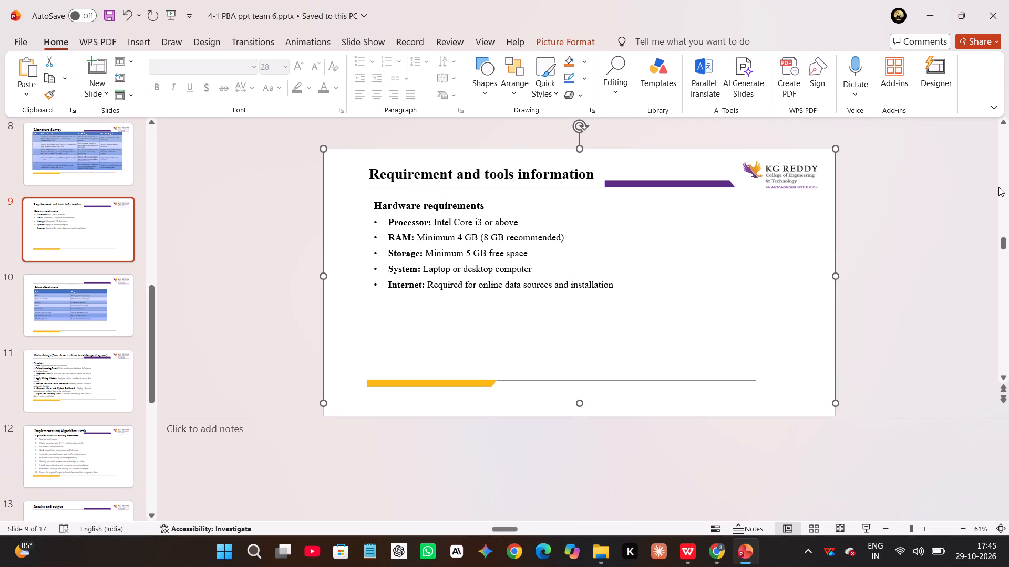
left_click(962, 201)
key("Up")
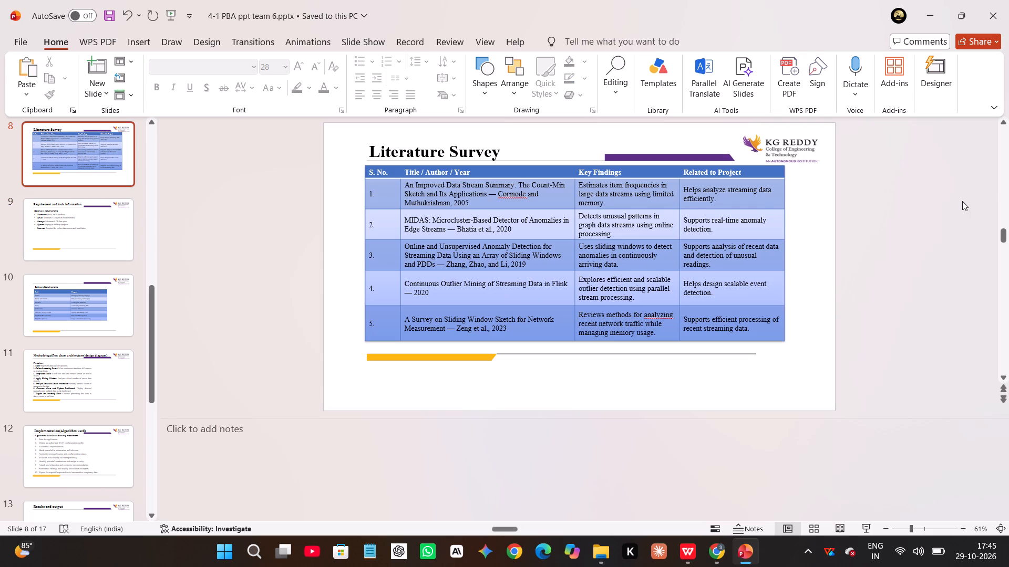
key("Up")
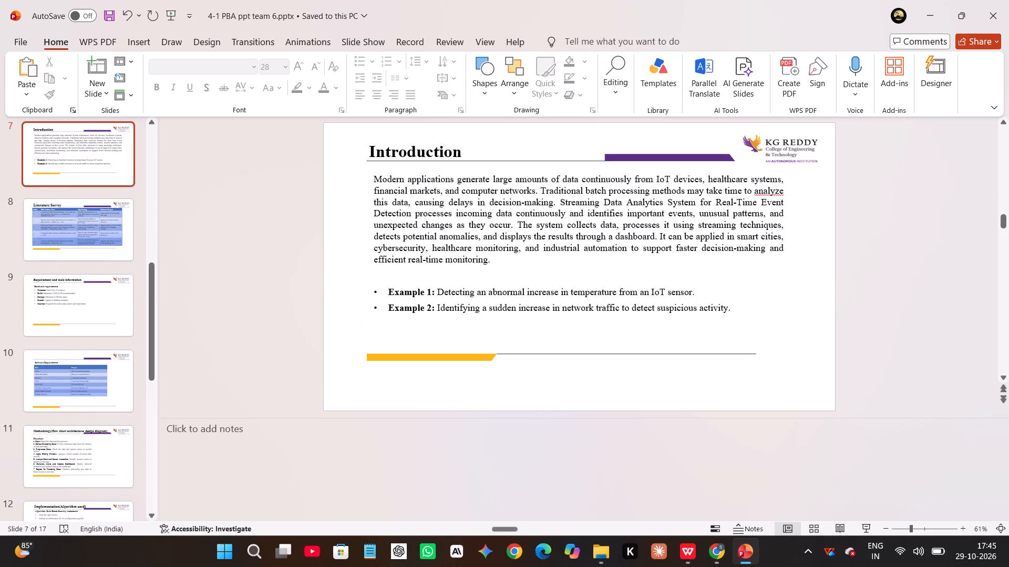
left_click(481, 143)
left_click(452, 155)
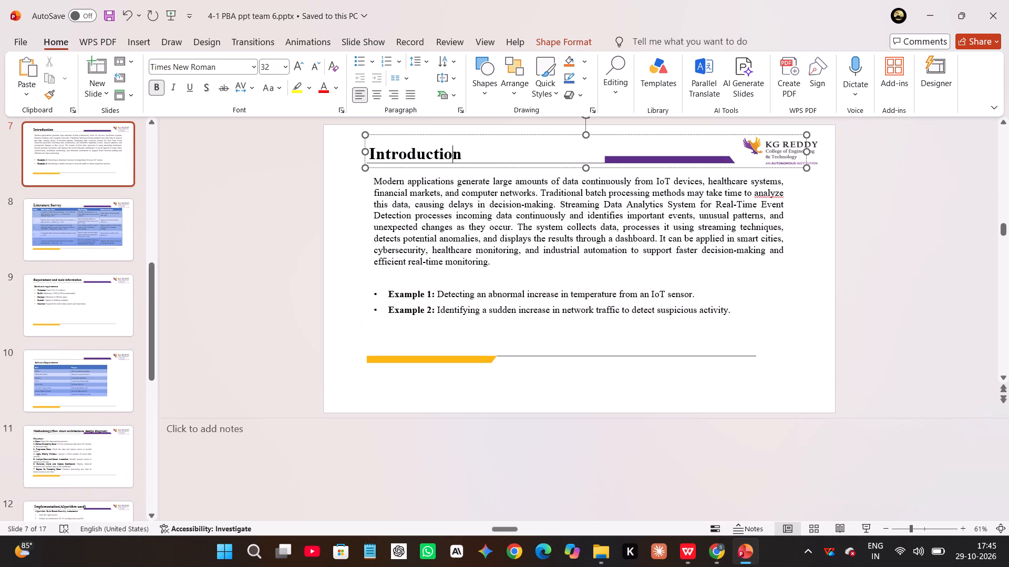
left_click(487, 132)
left_click_drag(443, 154, 477, 141)
left_click(480, 134)
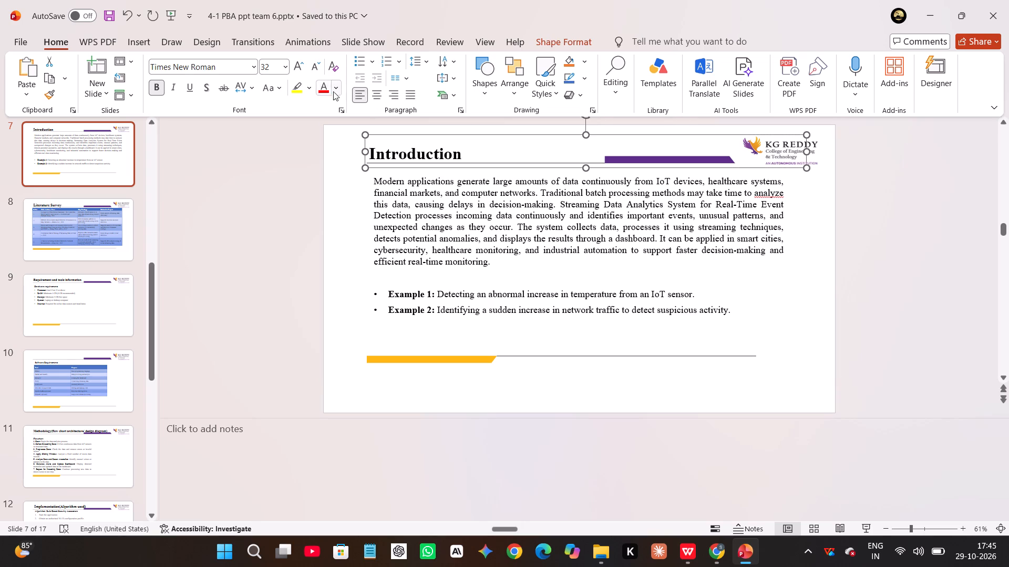
left_click(281, 65)
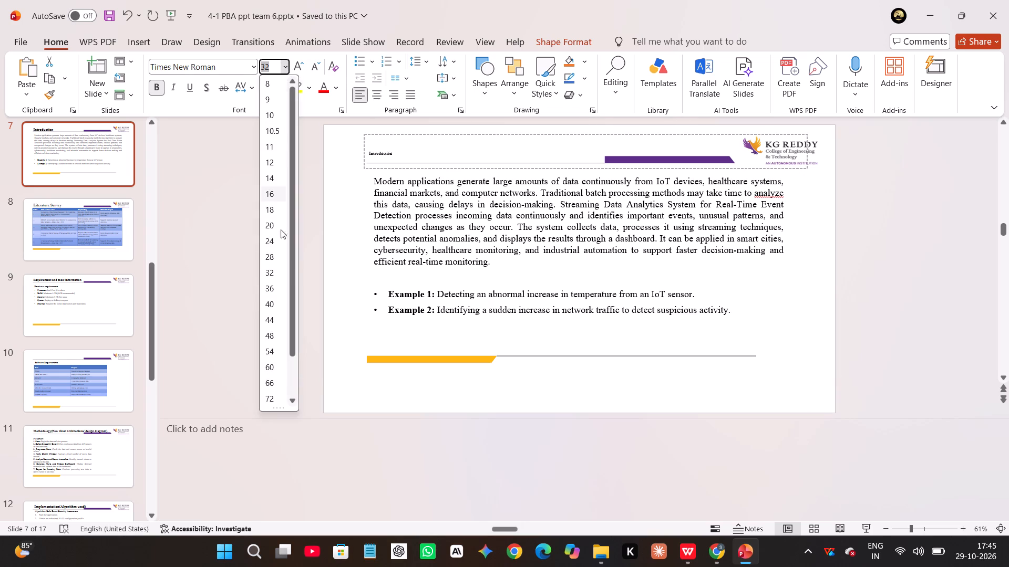
left_click(273, 254)
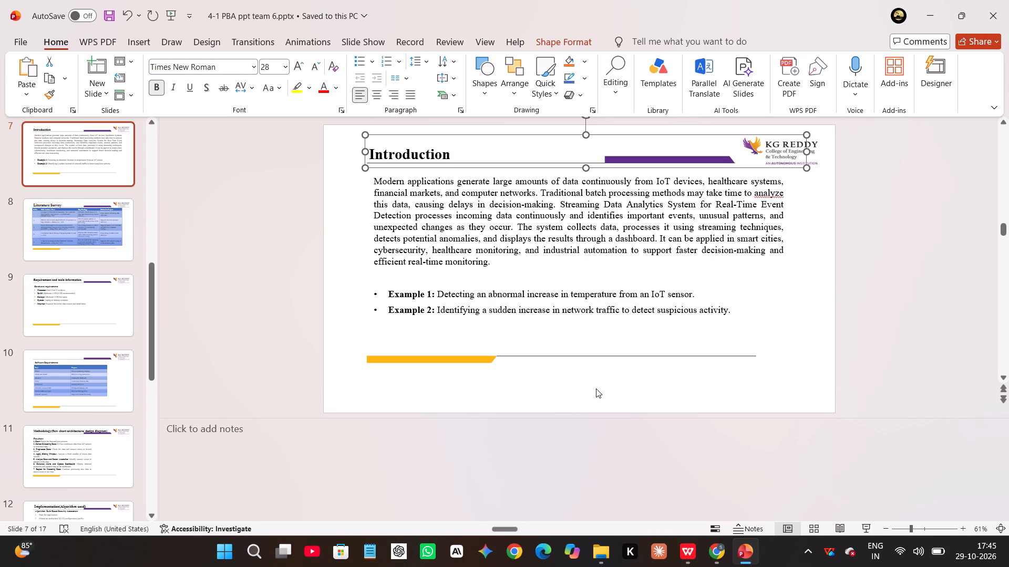
left_click(625, 401)
On slide 6, narrow the program outcomes and SDG mapping table by moving its left edge inward.
key("Down")
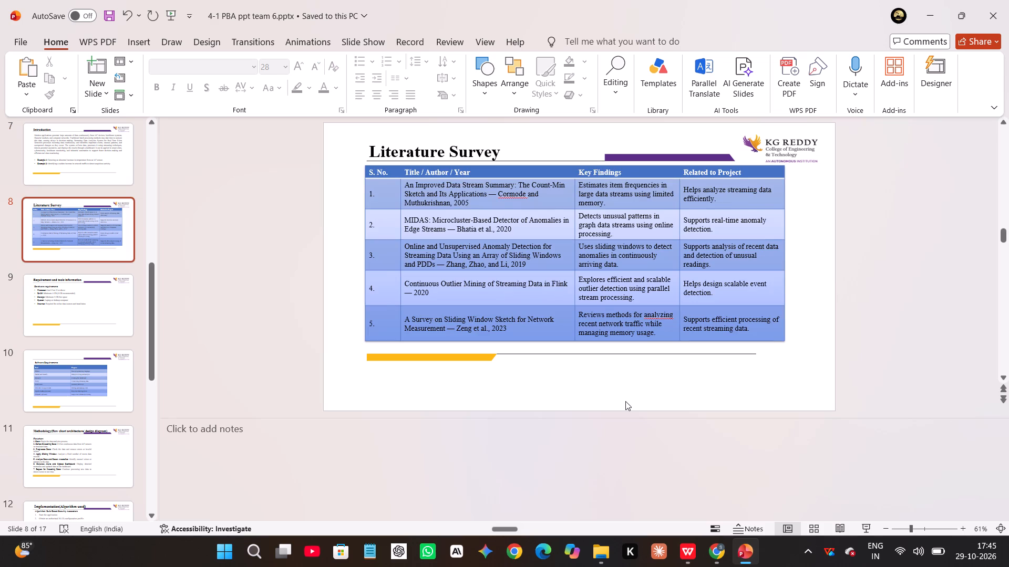
key("Up")
key("Up")
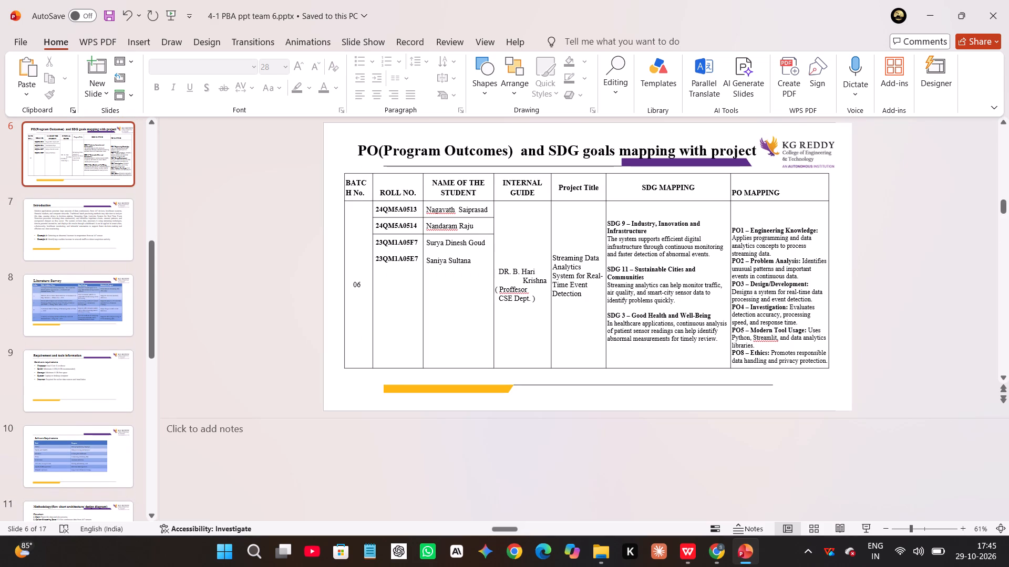
left_click(362, 146)
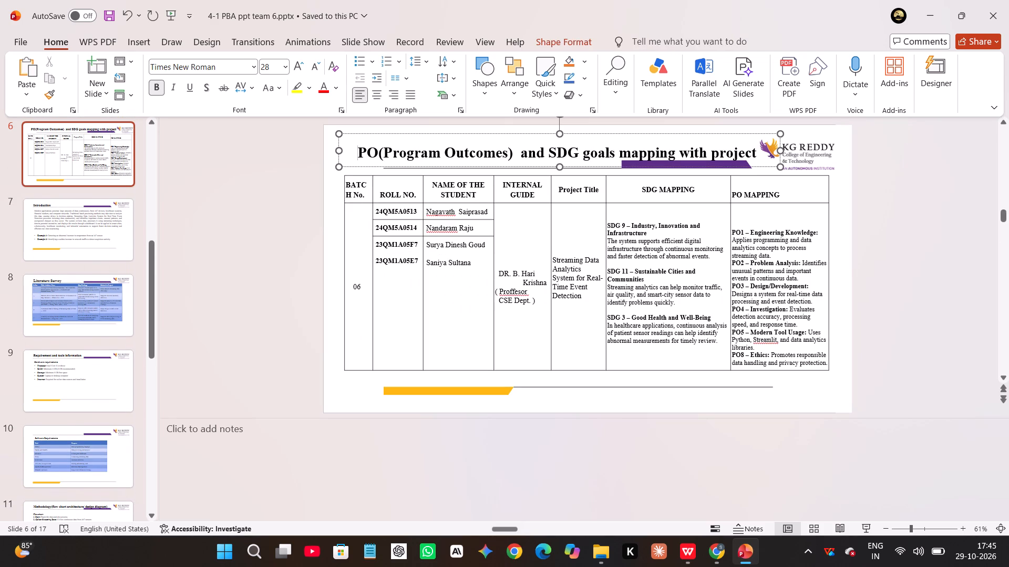
left_click(348, 133)
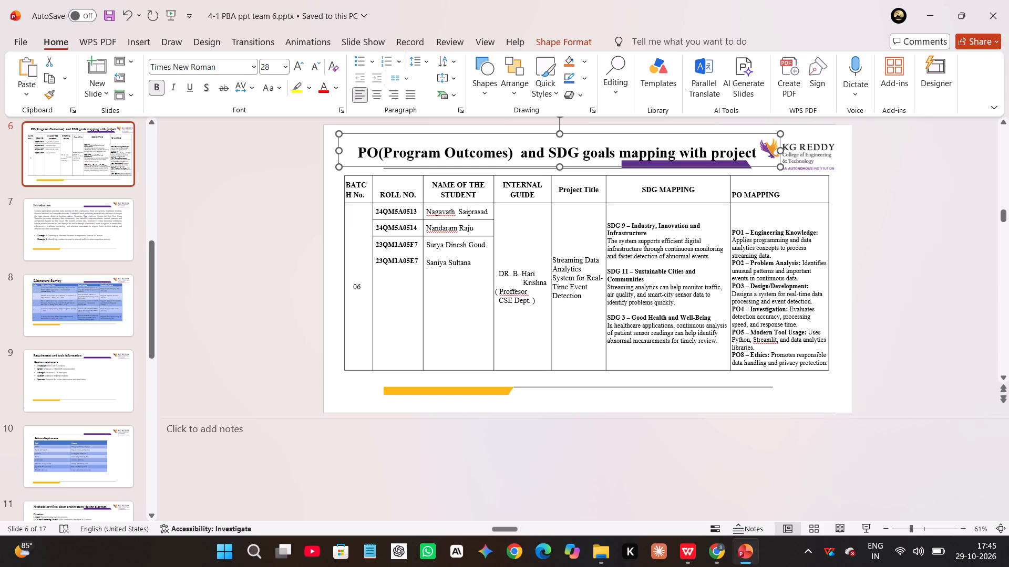
left_click(345, 194)
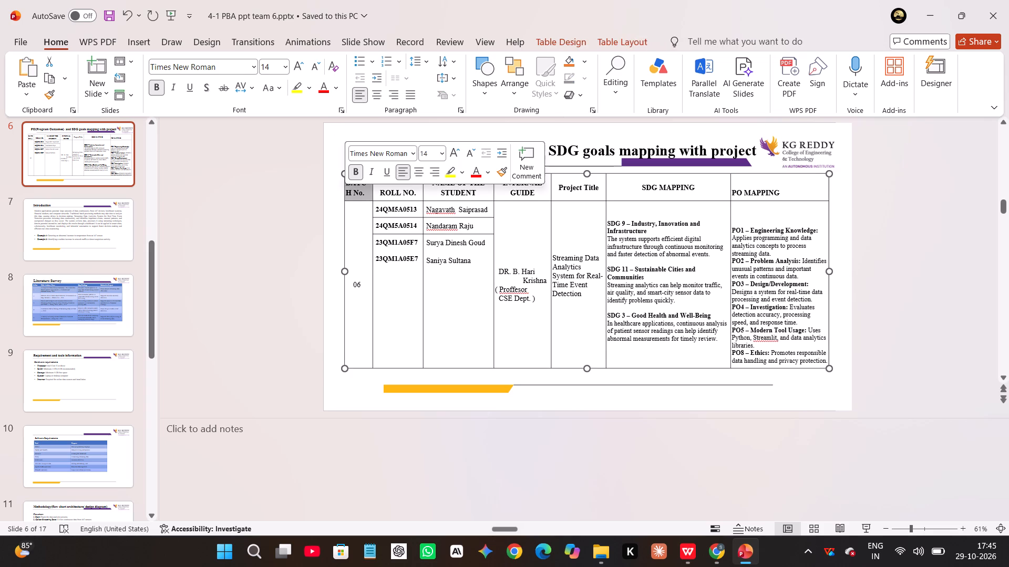
left_click_drag(340, 171, 337, 186)
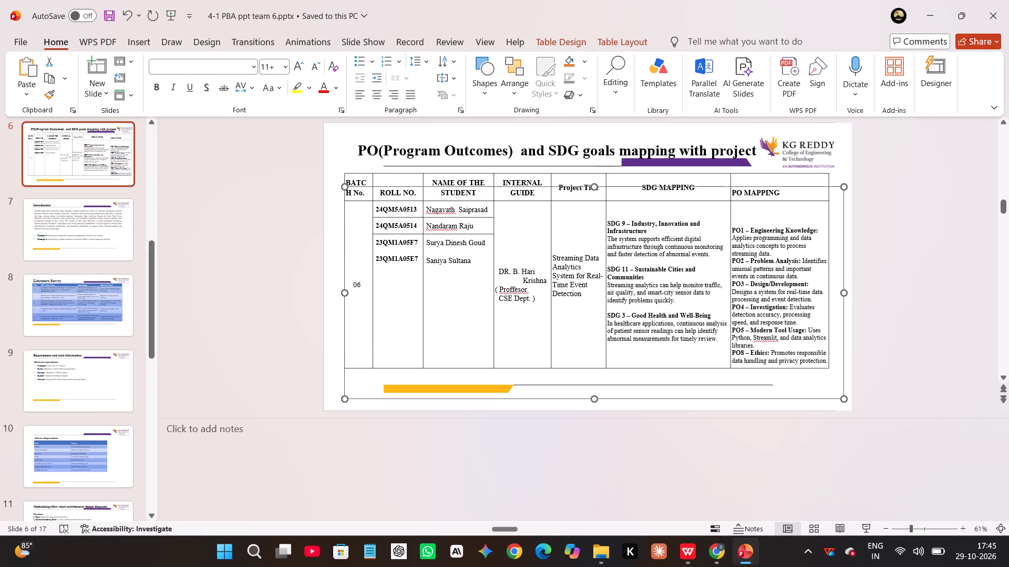
left_click(337, 186)
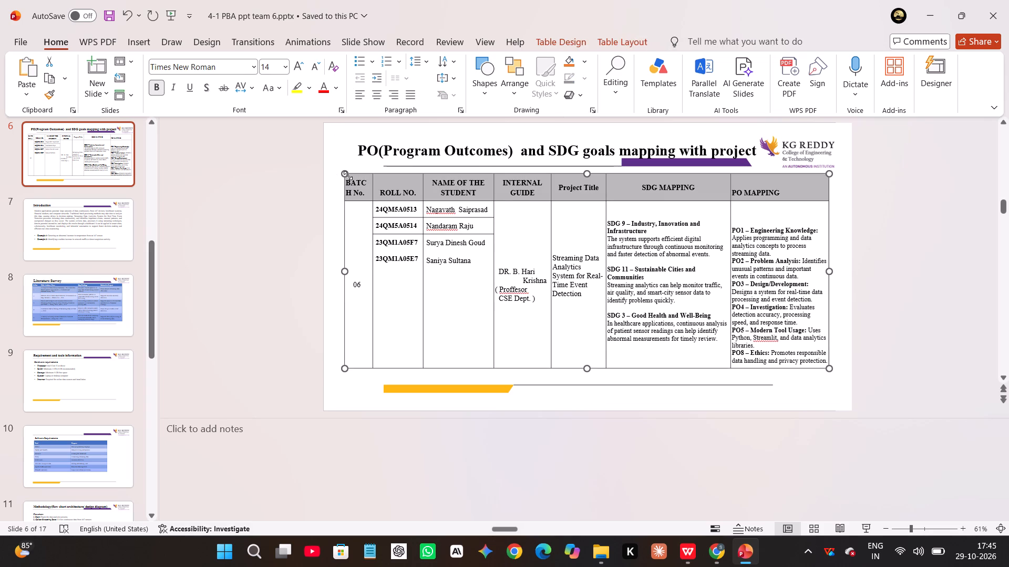
left_click_drag(345, 174, 379, 174)
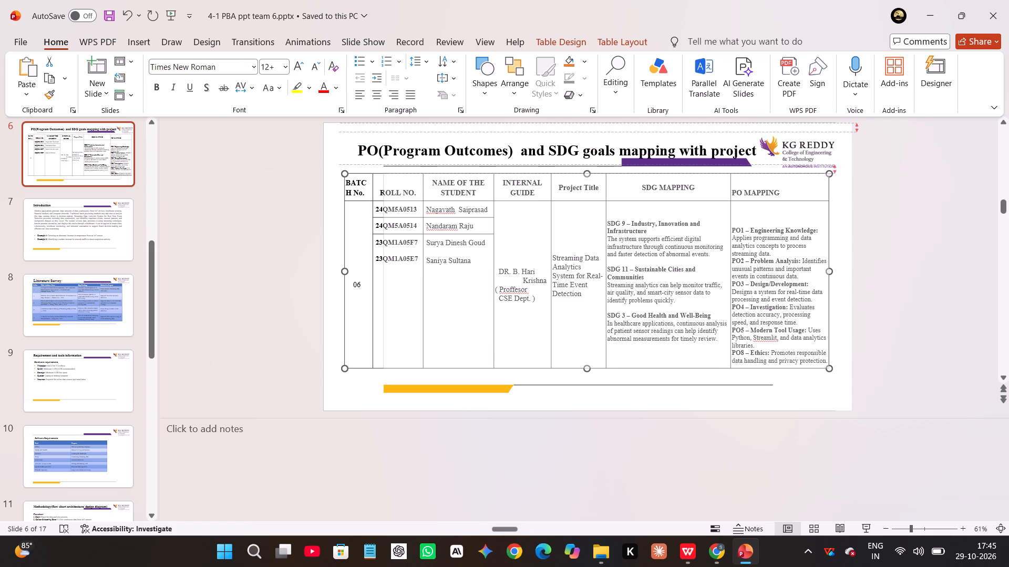
left_click_drag(379, 174, 368, 175)
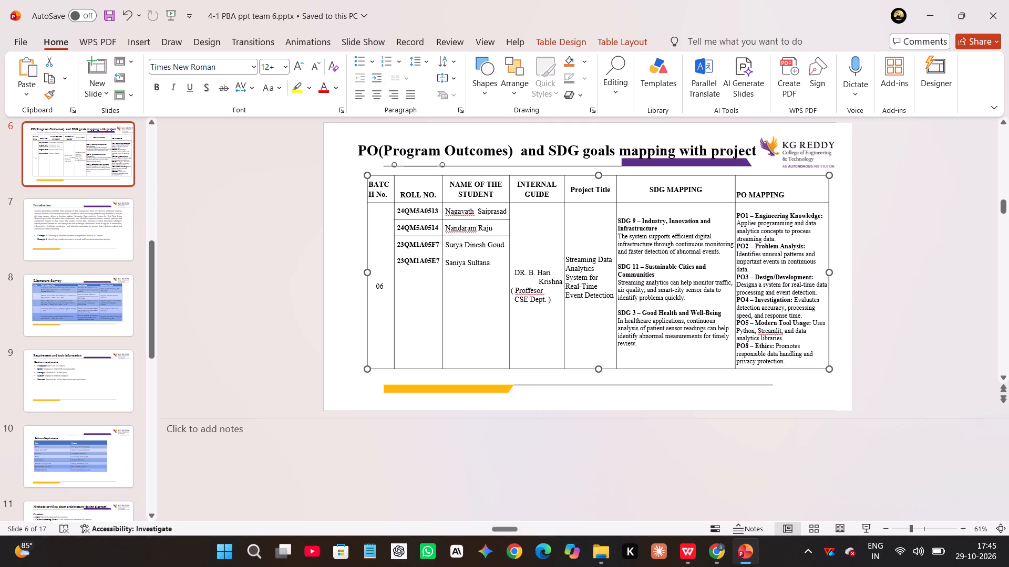
Shift the title "PO(Program Outcomes) and SDG goals mapping with project" slightly up and to the right.
left_click(674, 165)
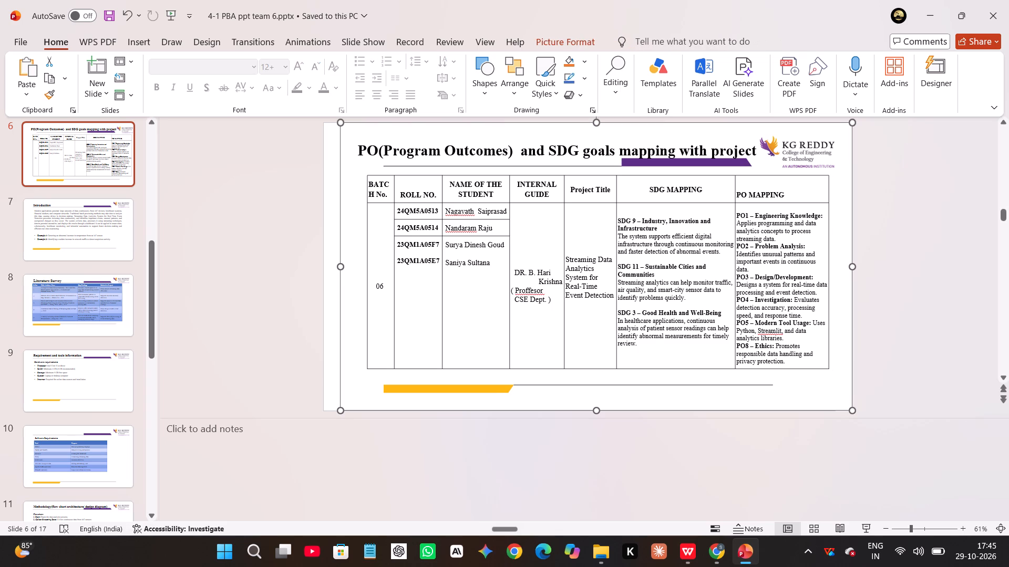
left_click(796, 155)
left_click(713, 170)
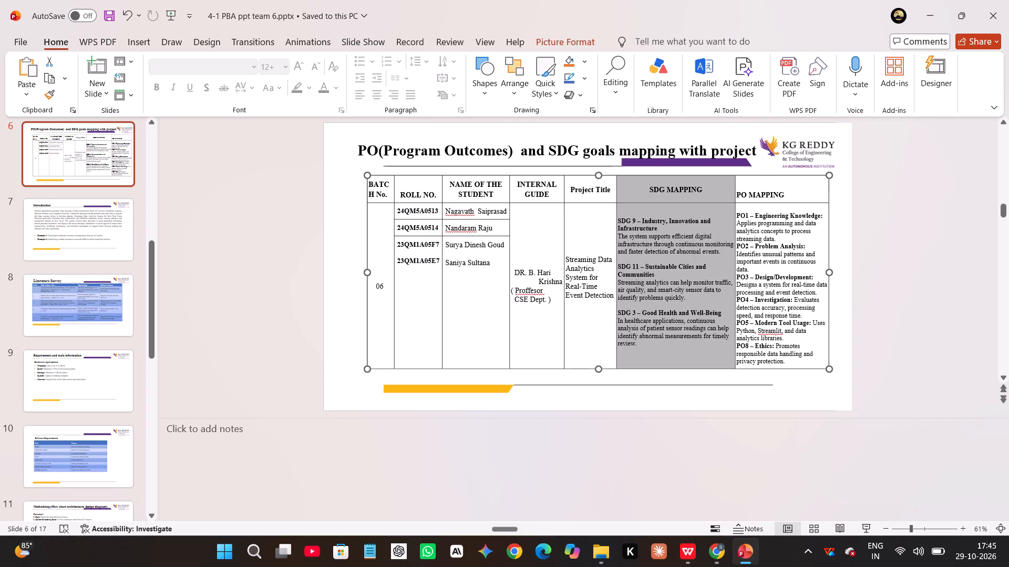
left_click(699, 166)
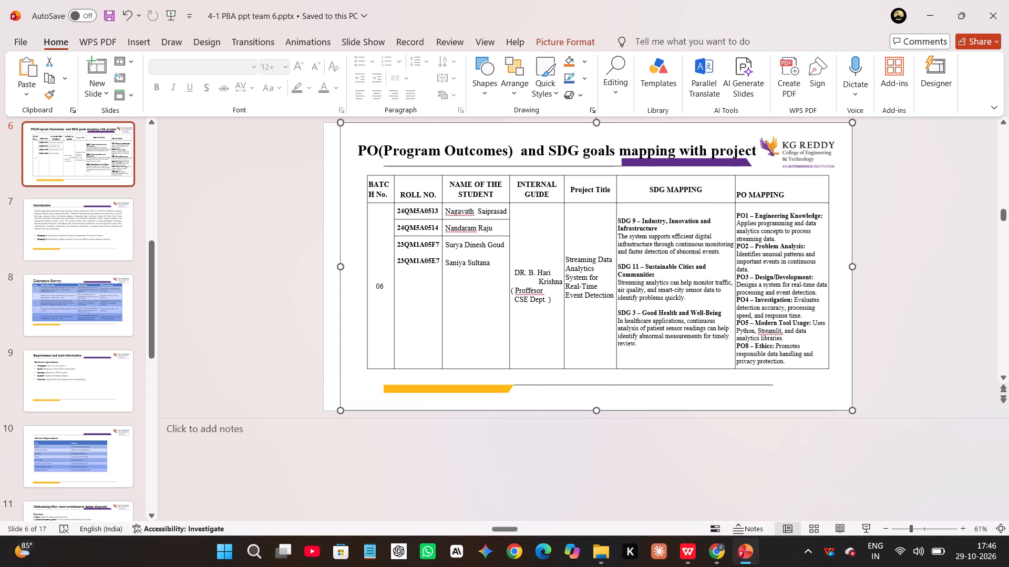
left_click(702, 163)
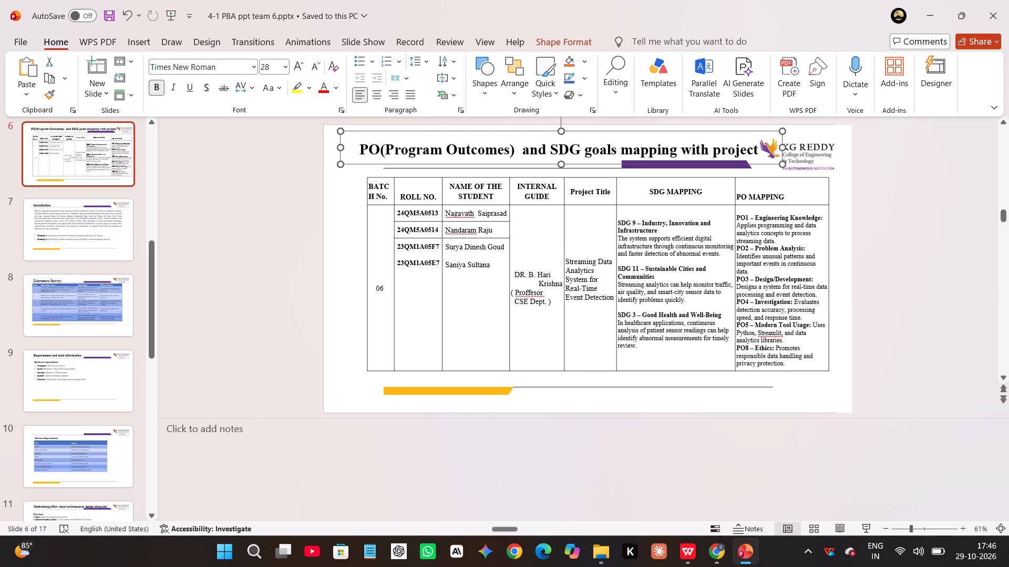
double_click(877, 255)
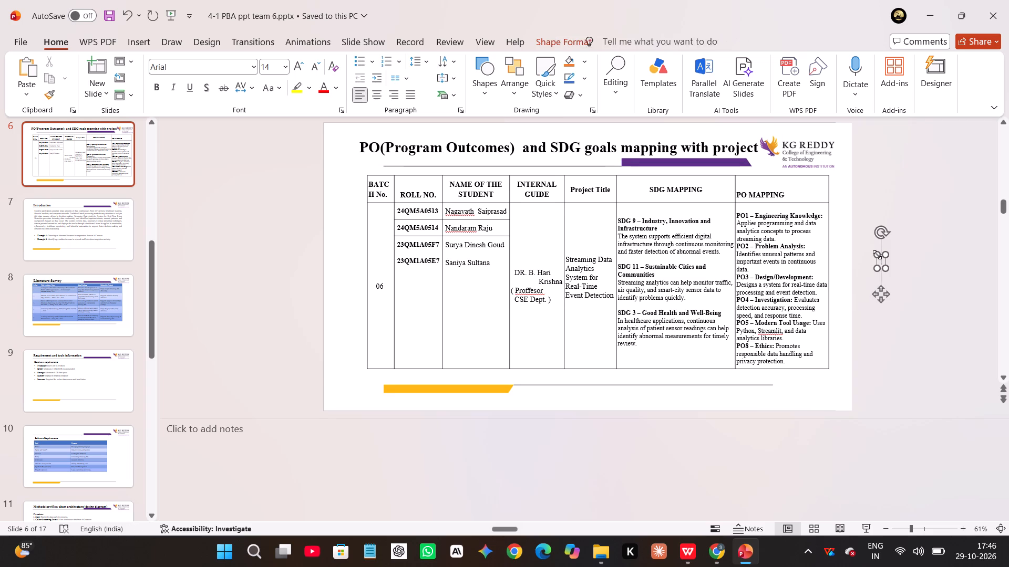
left_click(890, 255)
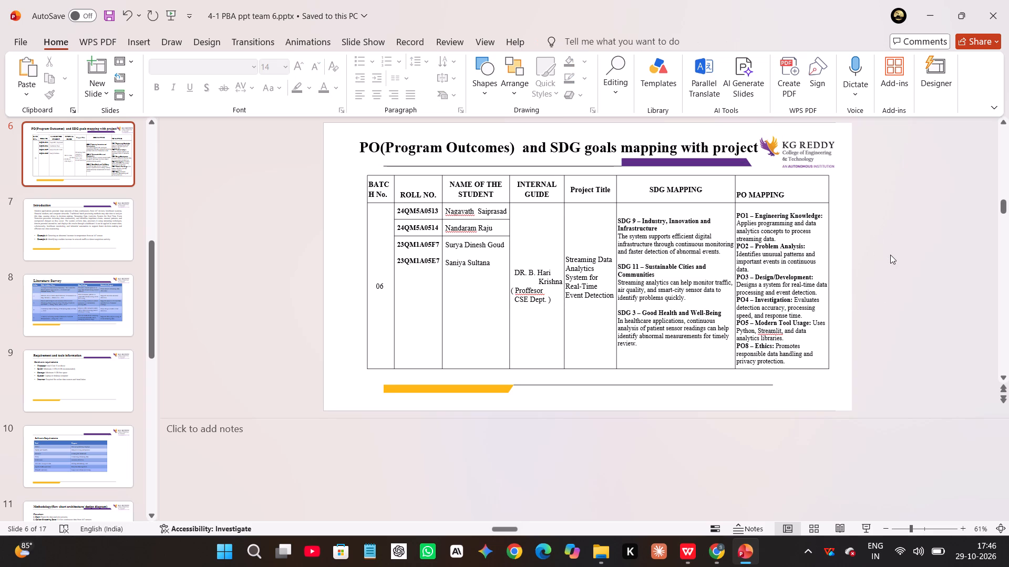
Go to slide 8 and reduce the font size of the title "Literature Survey" to 28.
key("Down")
key("Down")
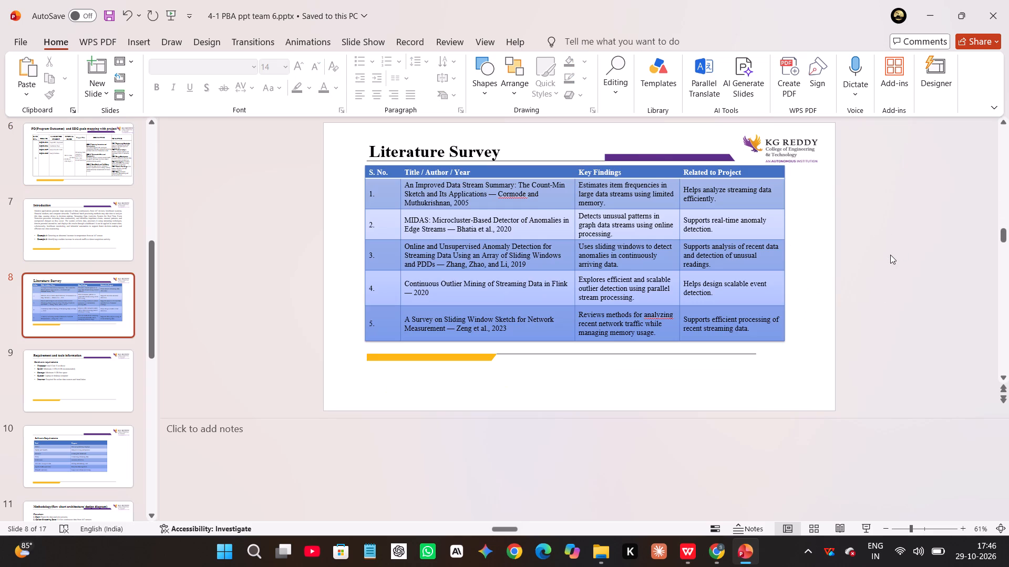
left_click(516, 150)
left_click(505, 150)
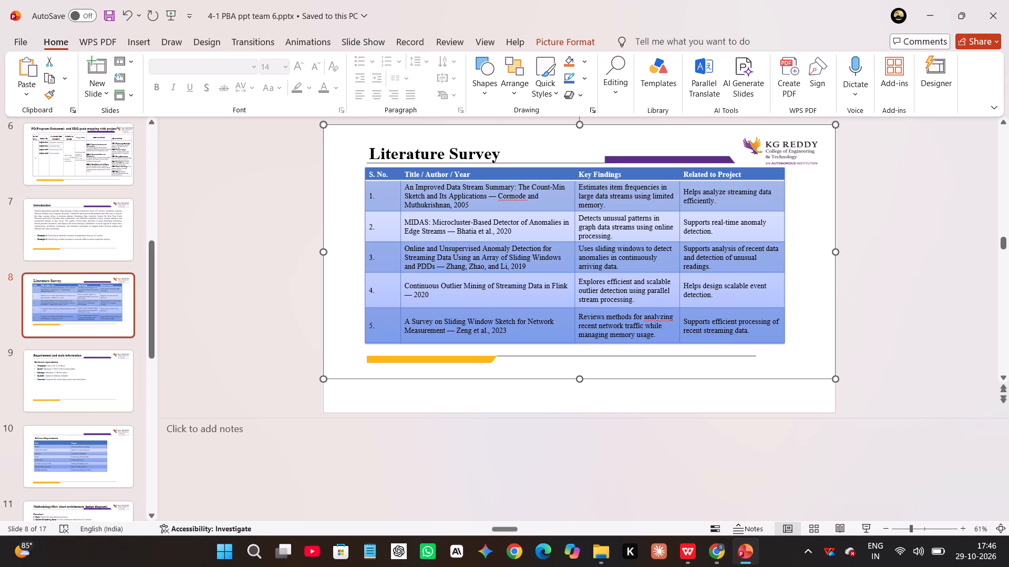
left_click(493, 151)
left_click(491, 136)
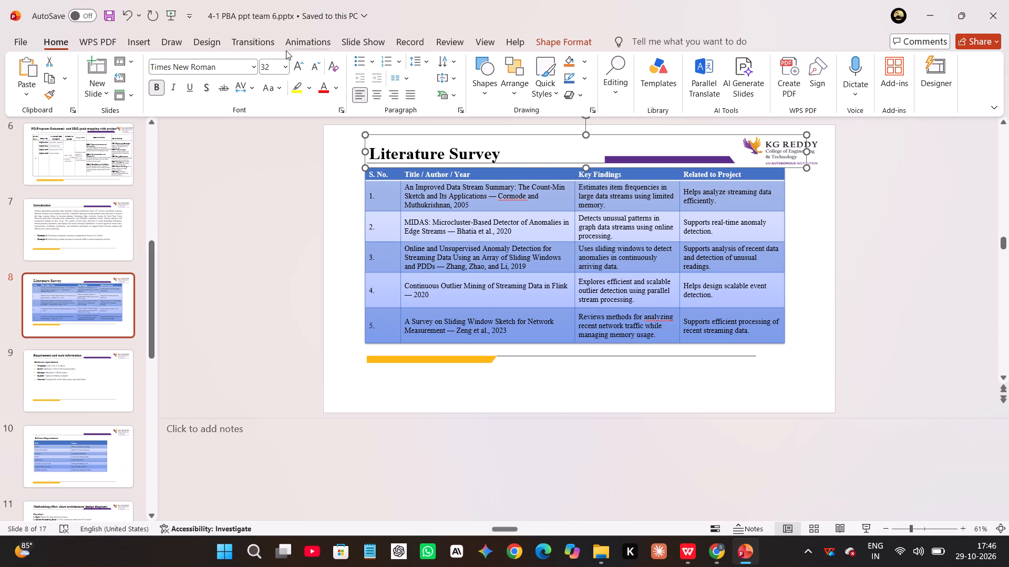
left_click(316, 62)
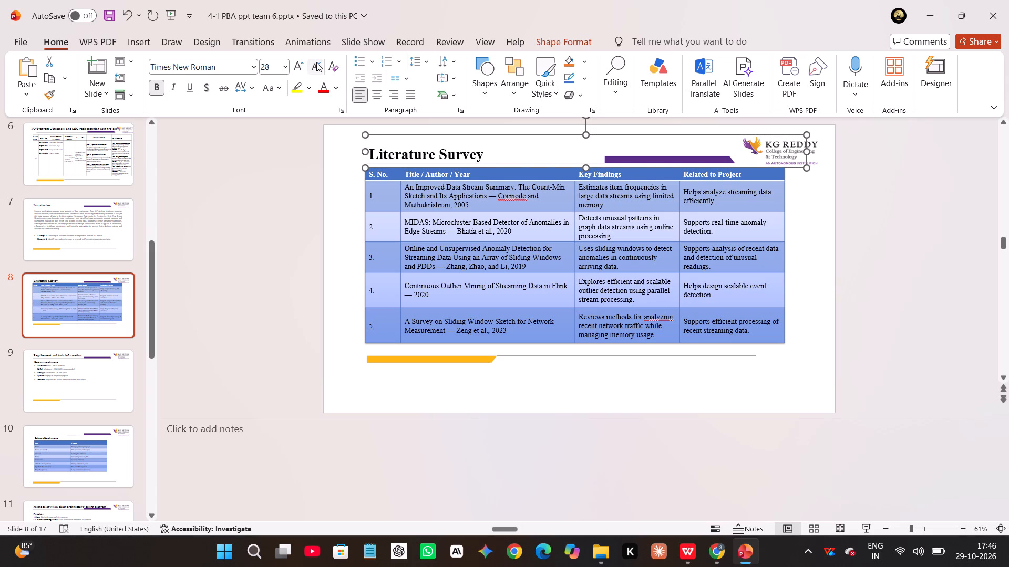
left_click(298, 190)
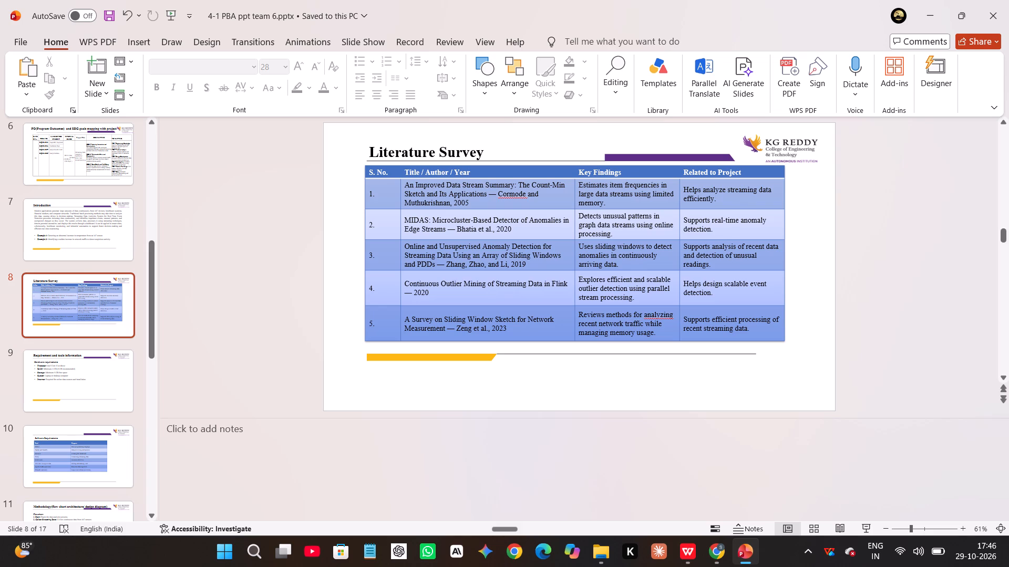
Check the titles and content of slides 9 to 12, ending back on the Methodology slide.
key("Down")
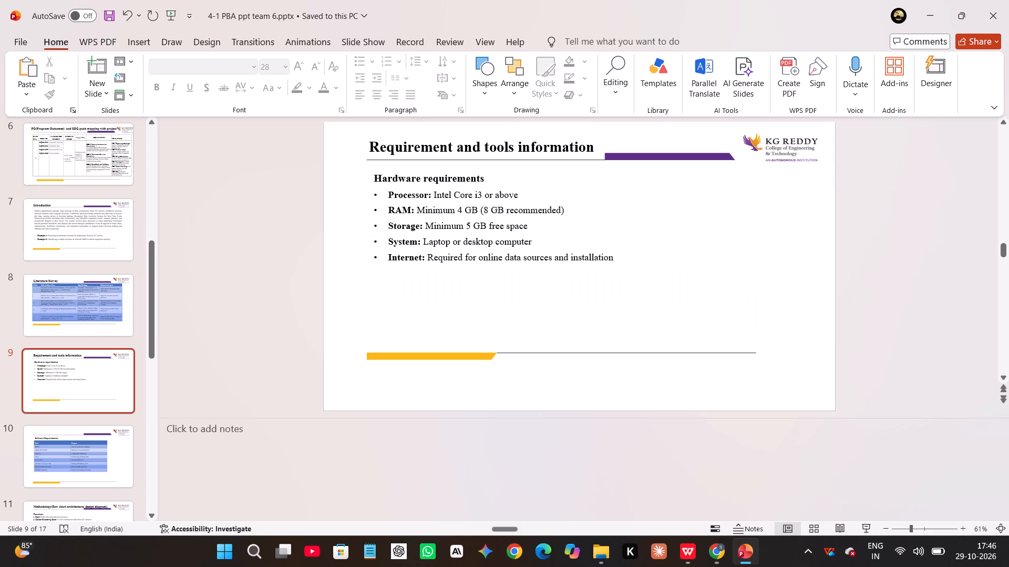
left_click(598, 140)
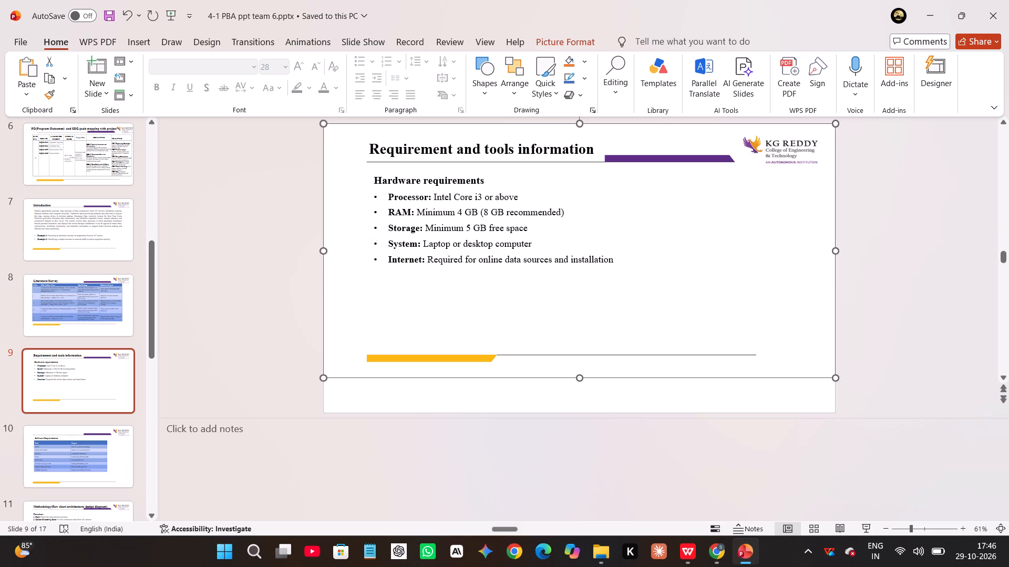
left_click(588, 141)
left_click(923, 218)
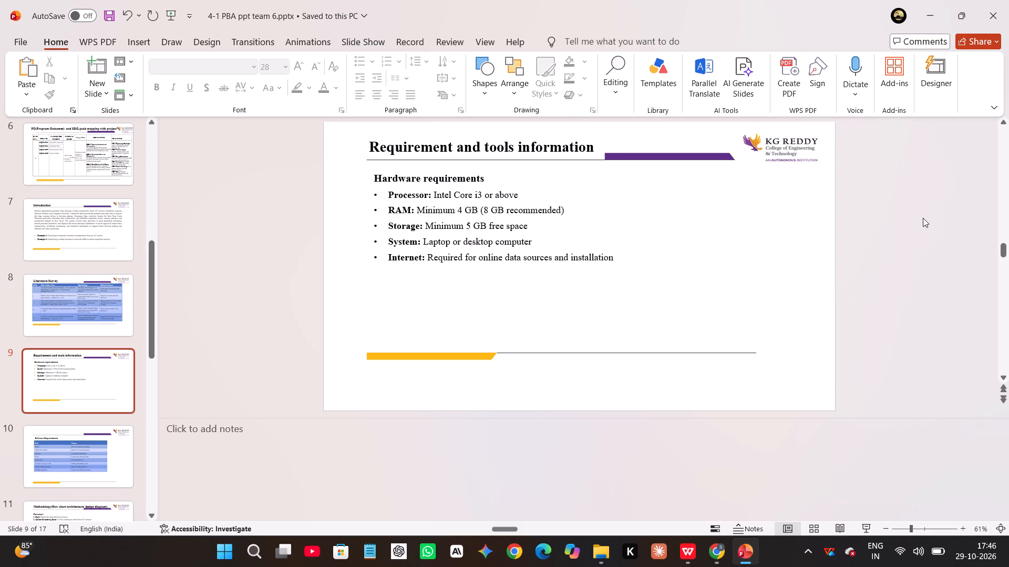
key("Down")
key("Down")
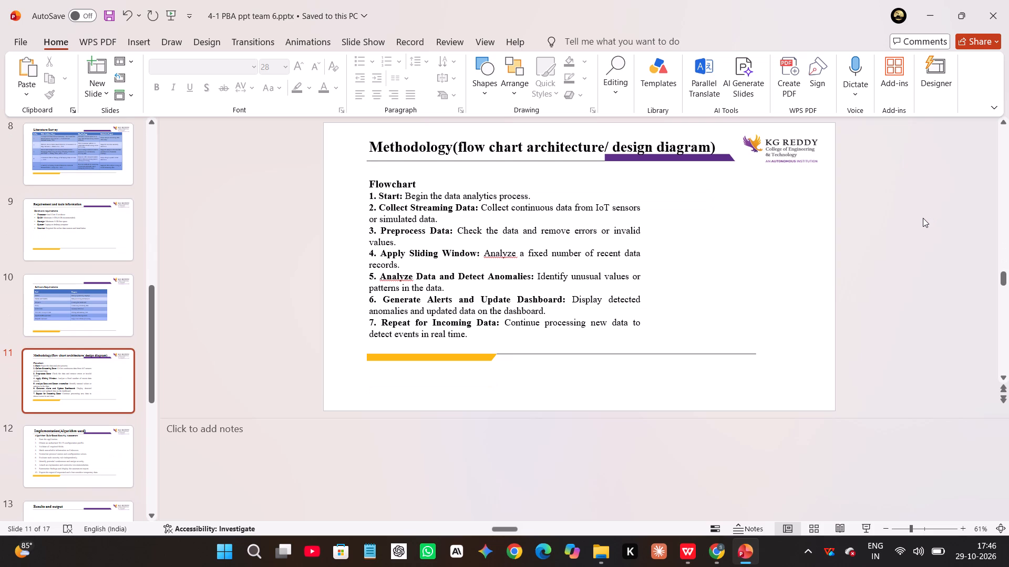
key("Down")
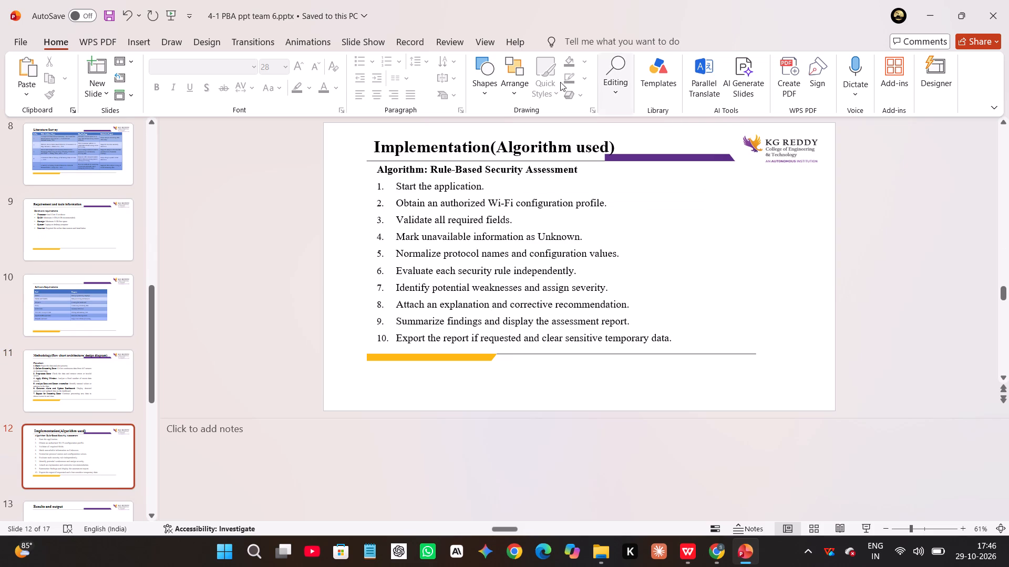
key("Up")
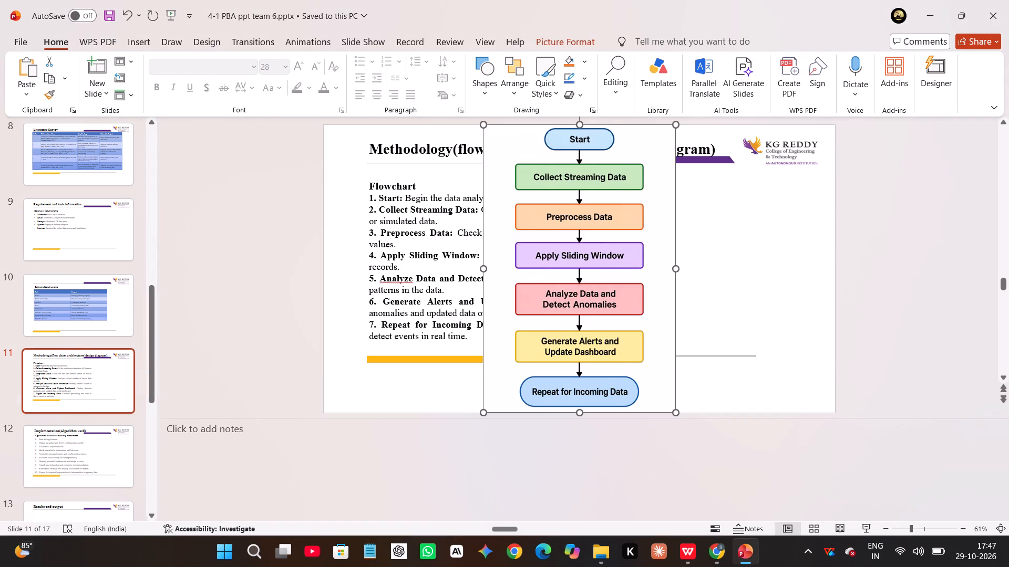
Shrink the flowchart image to about 11.13 cm high by 7.42 cm wide and place it beside the numbered flowchart text.
left_click_drag(480, 125, 580, 236)
left_click_drag(632, 308, 707, 246)
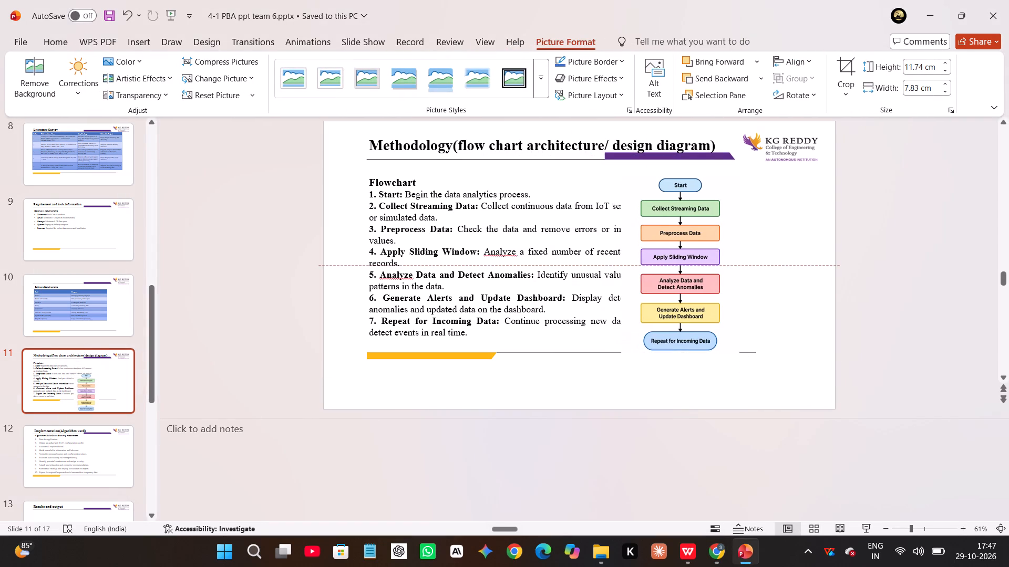
left_click_drag(707, 246, 737, 241)
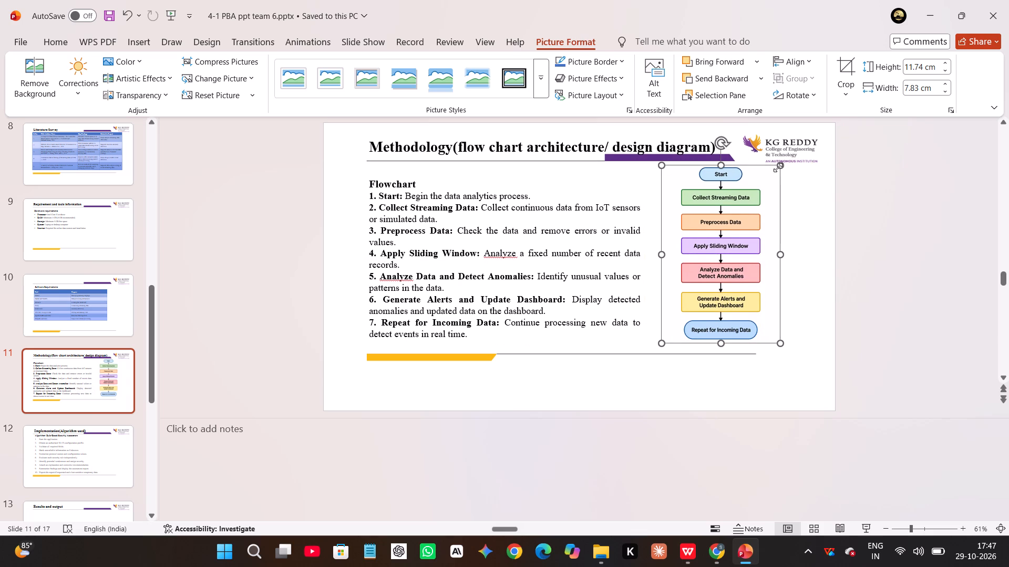
left_click_drag(778, 167, 771, 175)
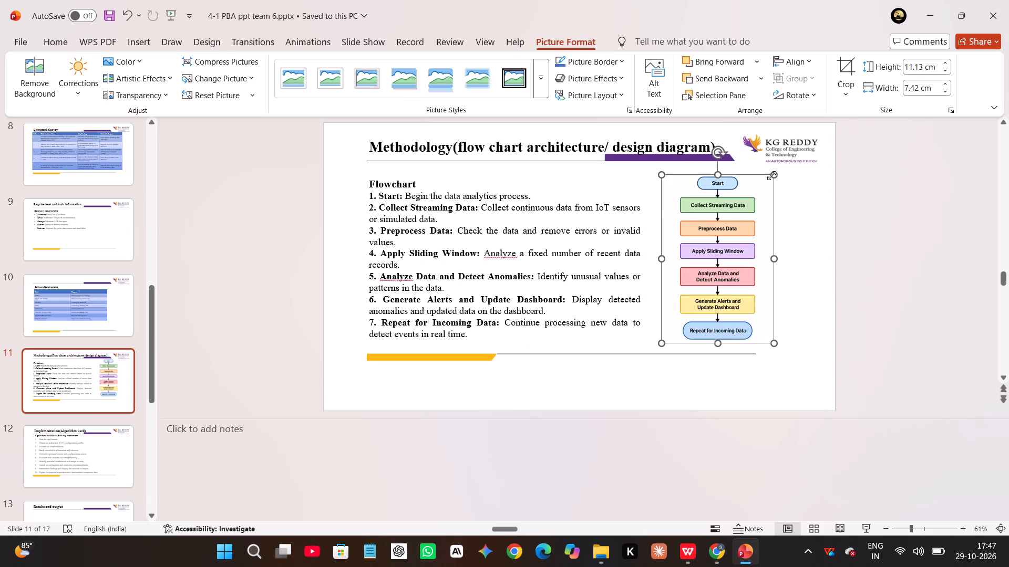
left_click(868, 219)
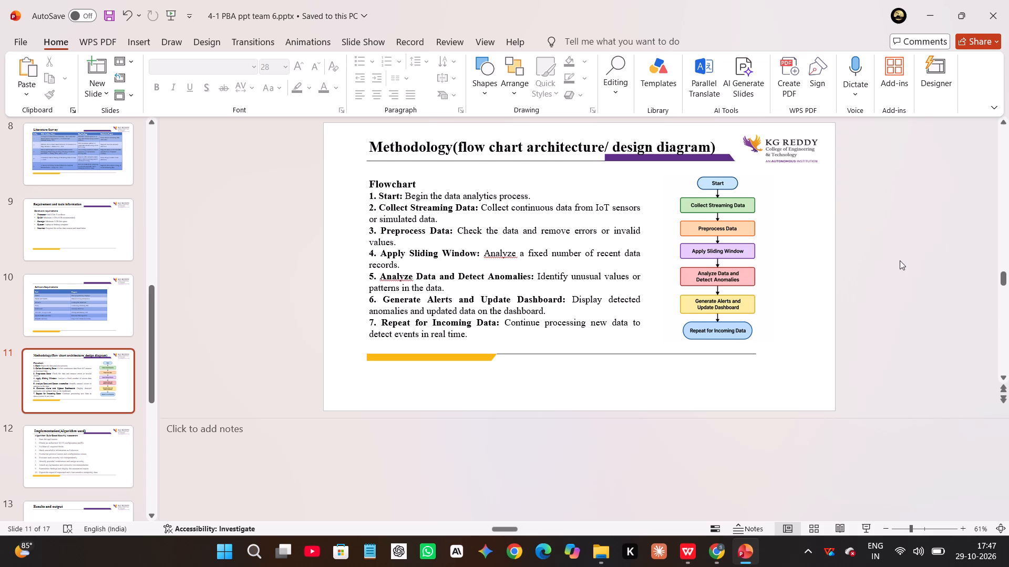
On slide 12, delete the Rule-Based Security Assessment heading and its ten numbered steps.
key("Down")
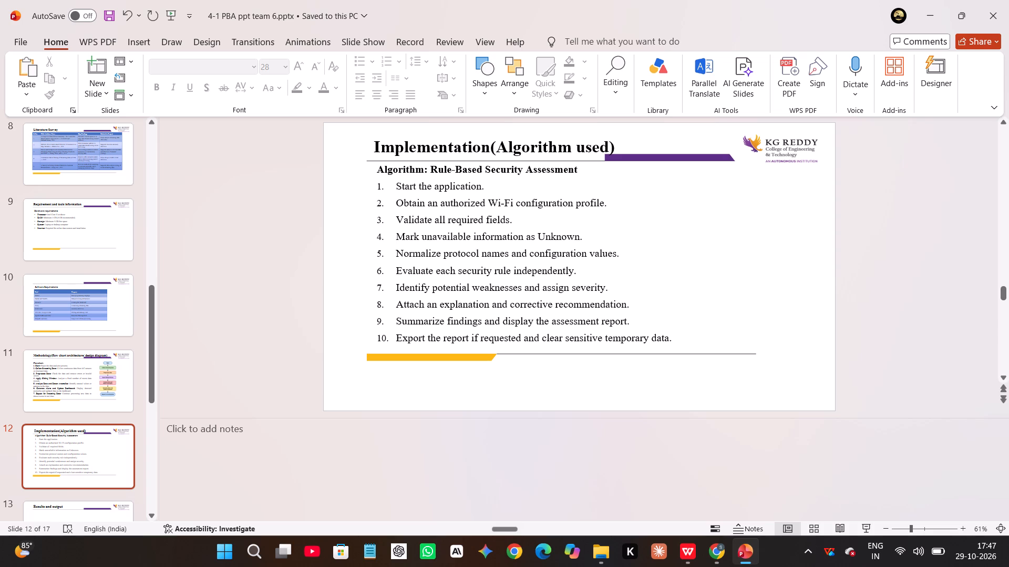
left_click_drag(379, 171, 627, 351)
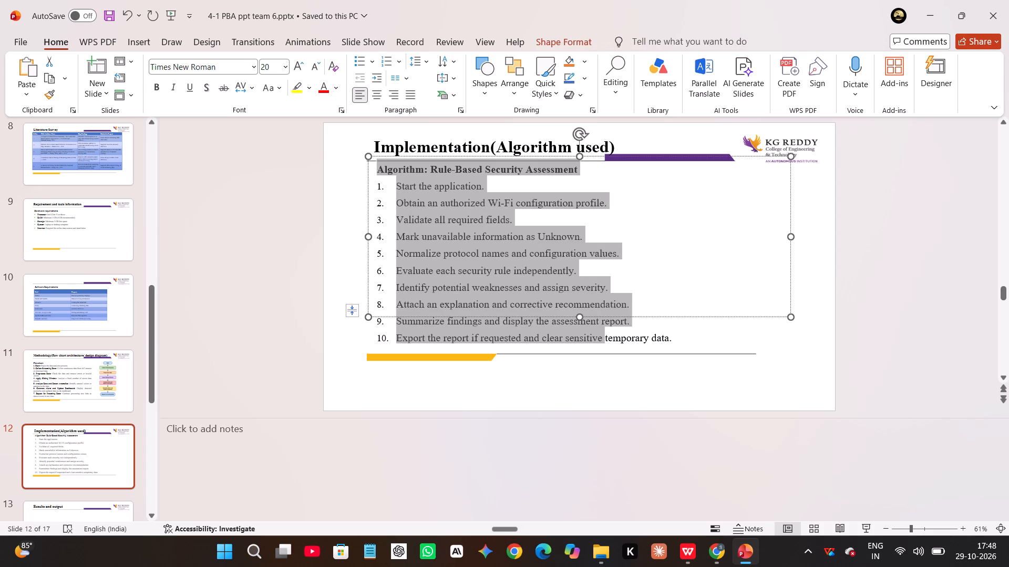
left_click_drag(627, 351, 664, 355)
key("BackSpace")
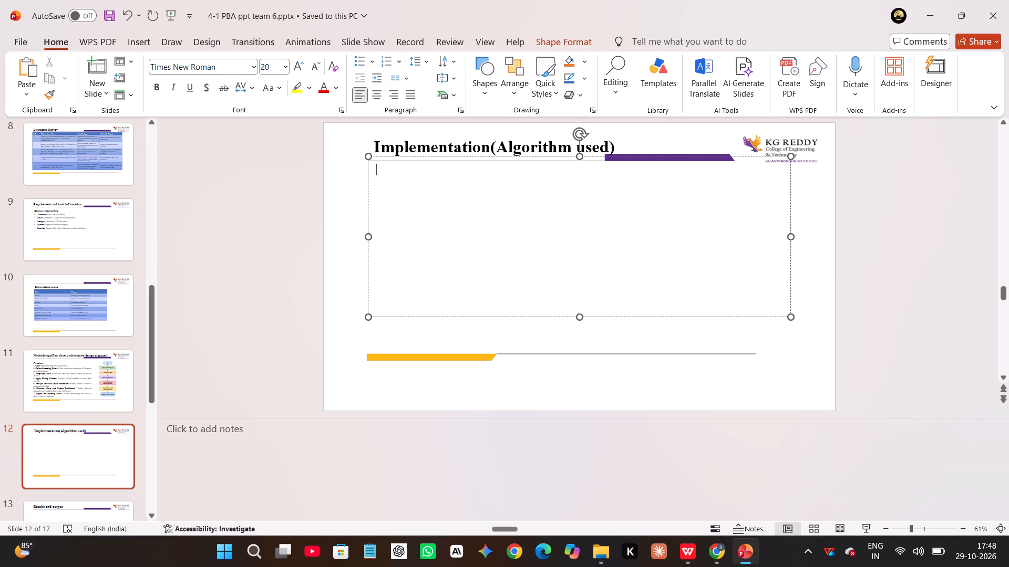
Reduce the font size of the title "Implementation(Algorithm used)" to 28.
left_click(630, 157)
left_click(621, 141)
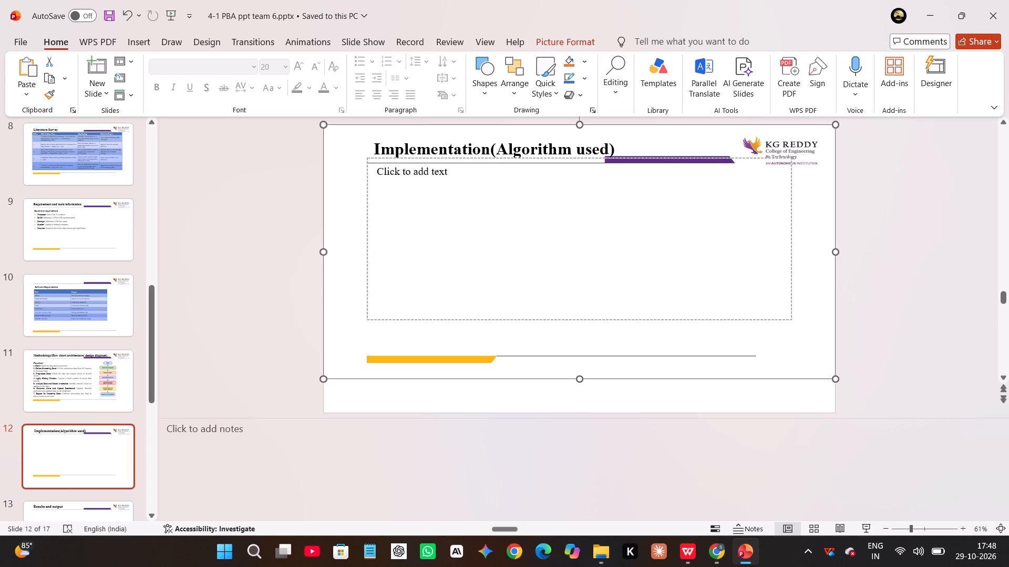
left_click(604, 145)
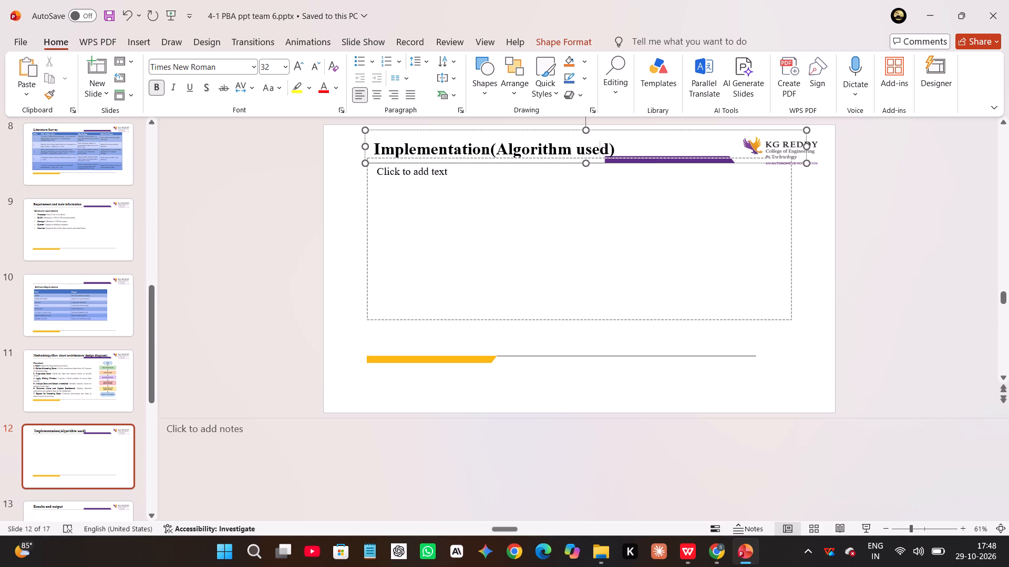
left_click(615, 125)
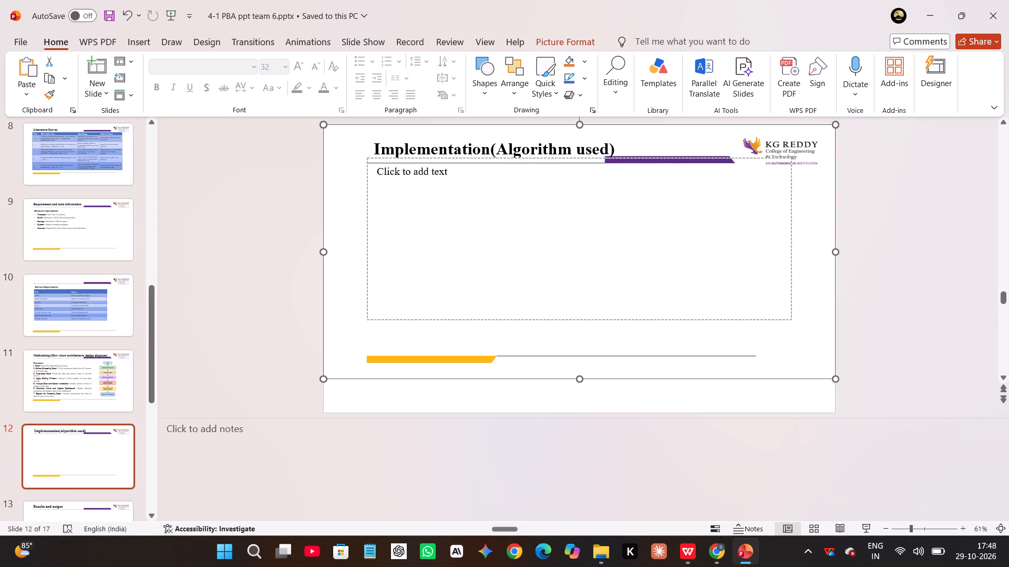
left_click(589, 153)
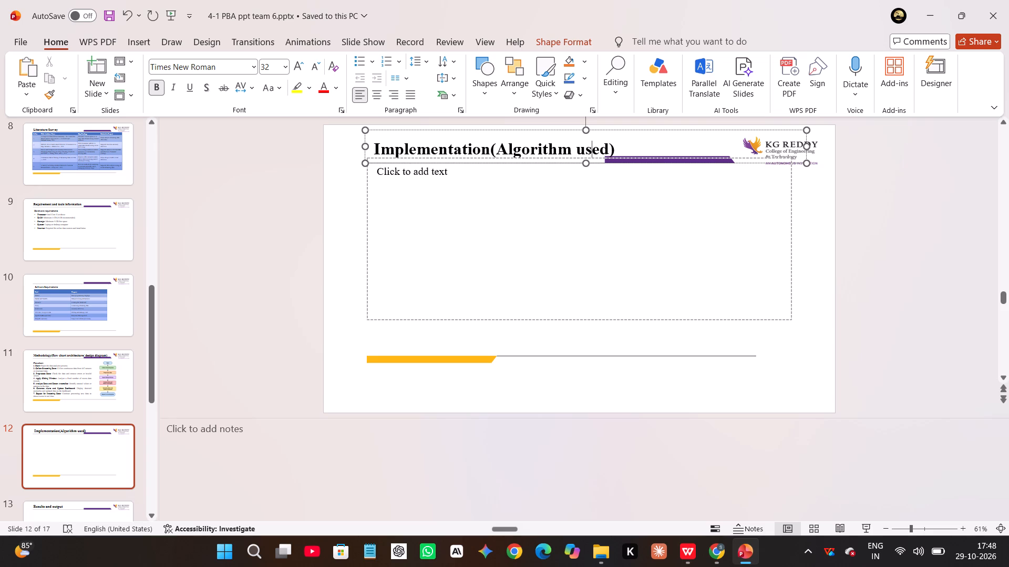
left_click(368, 133)
left_click(317, 62)
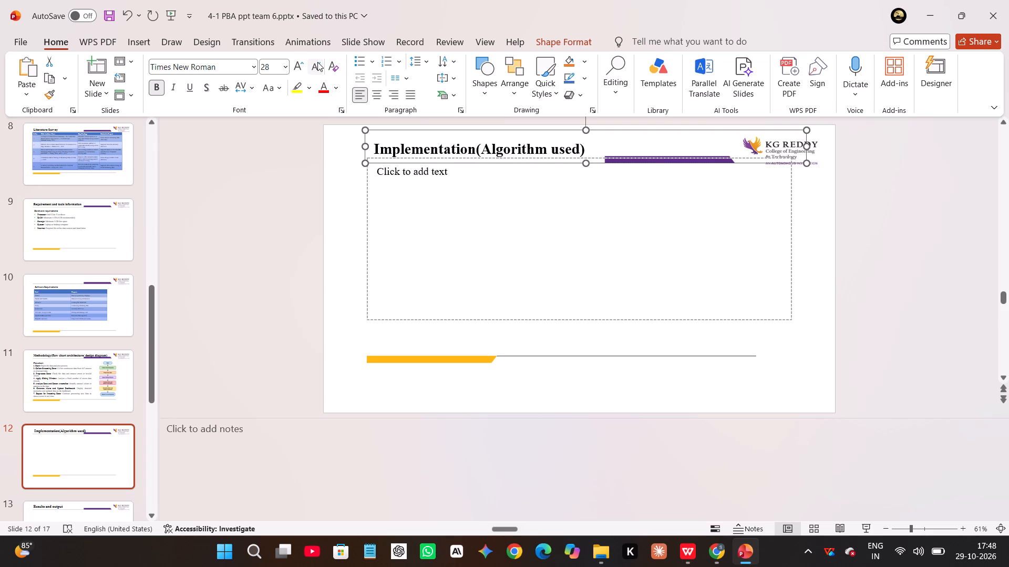
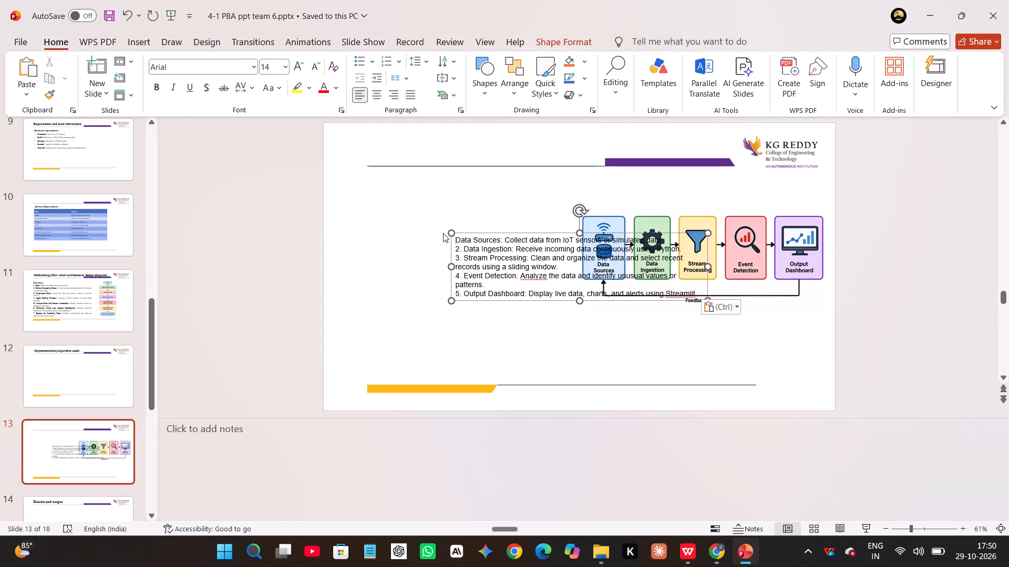
Add the missing number "1." in front of the Data Sources line in the pasted text.
key("1")
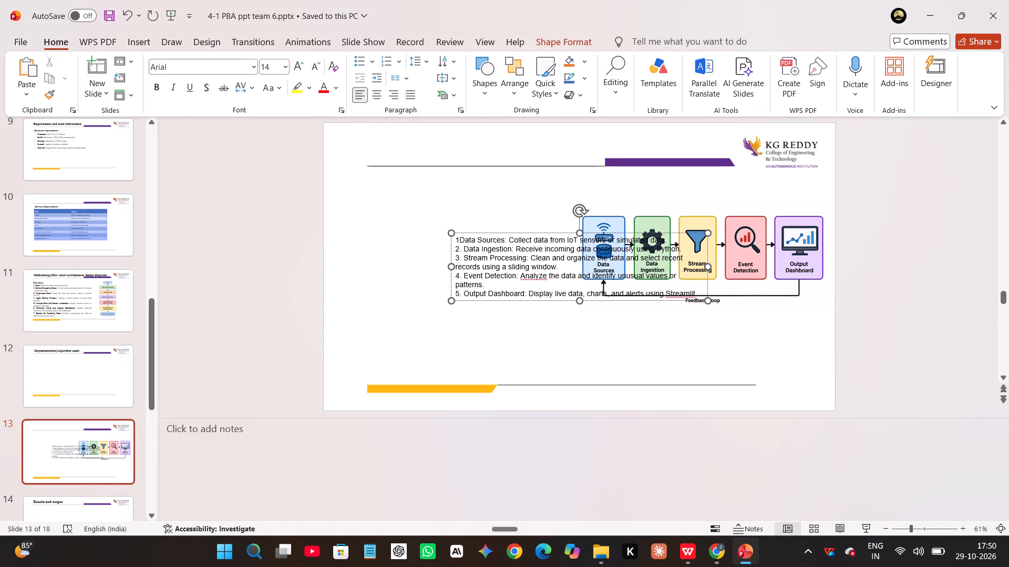
key("comma")
key("BackSpace")
key("period")
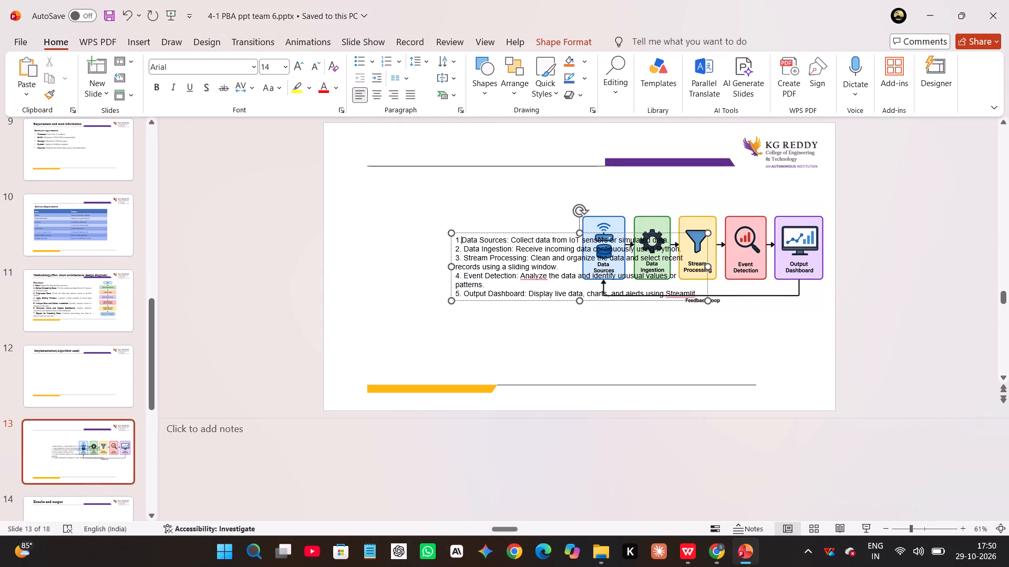
Make the label "1.Data Sources:" bold in the pasted explanation.
left_click(507, 241)
left_click_drag(511, 241, 492, 244)
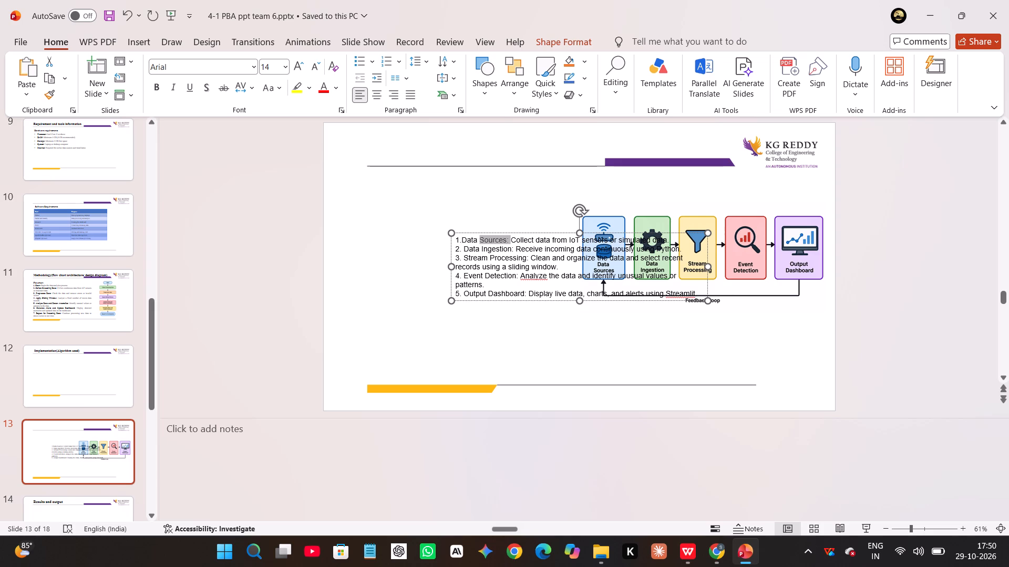
left_click_drag(492, 244, 452, 244)
left_click(459, 223)
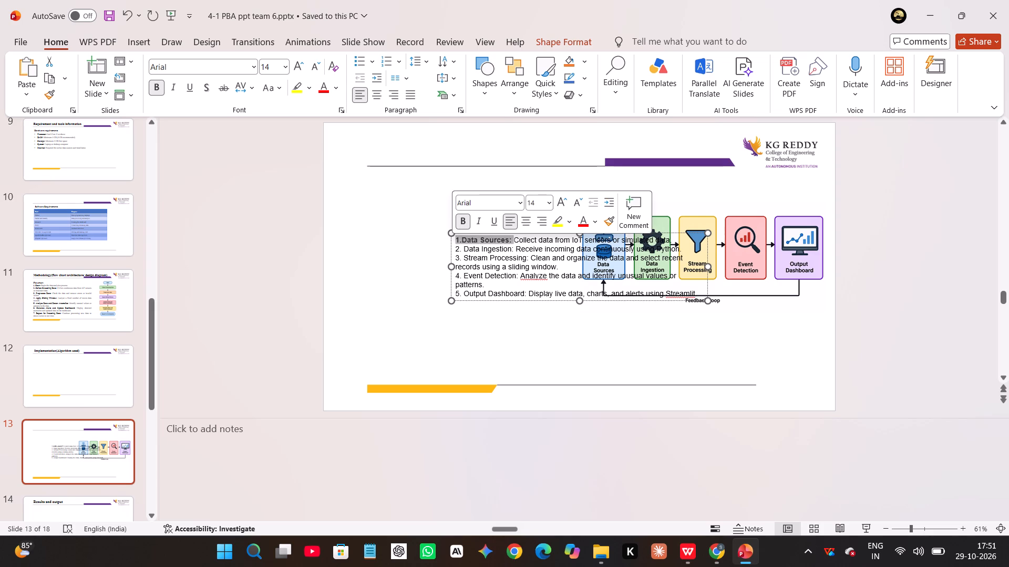
Make the label "4. Event Detection:" bold in the pasted explanation.
left_click_drag(512, 253, 498, 254)
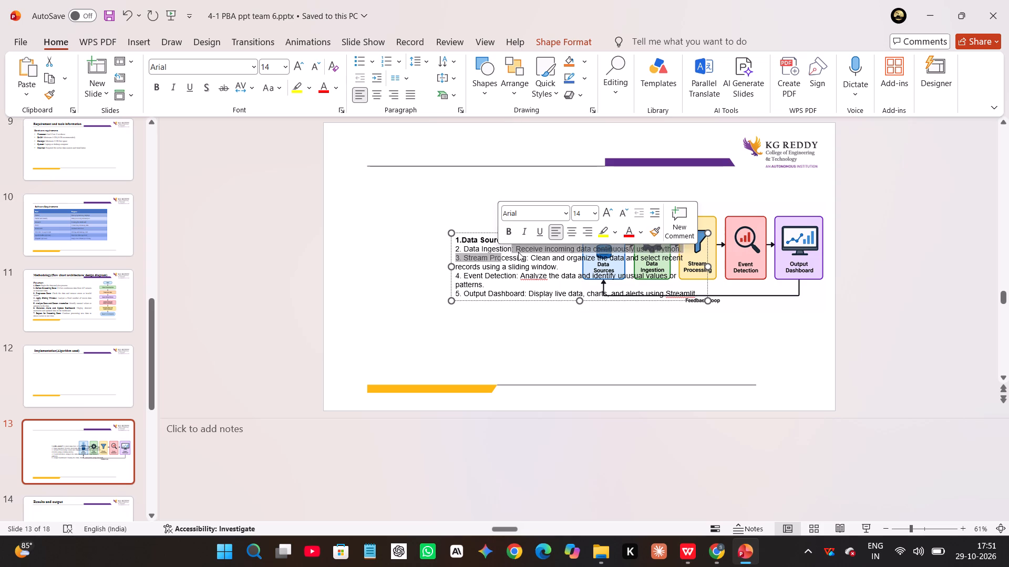
left_click_drag(529, 260, 416, 263)
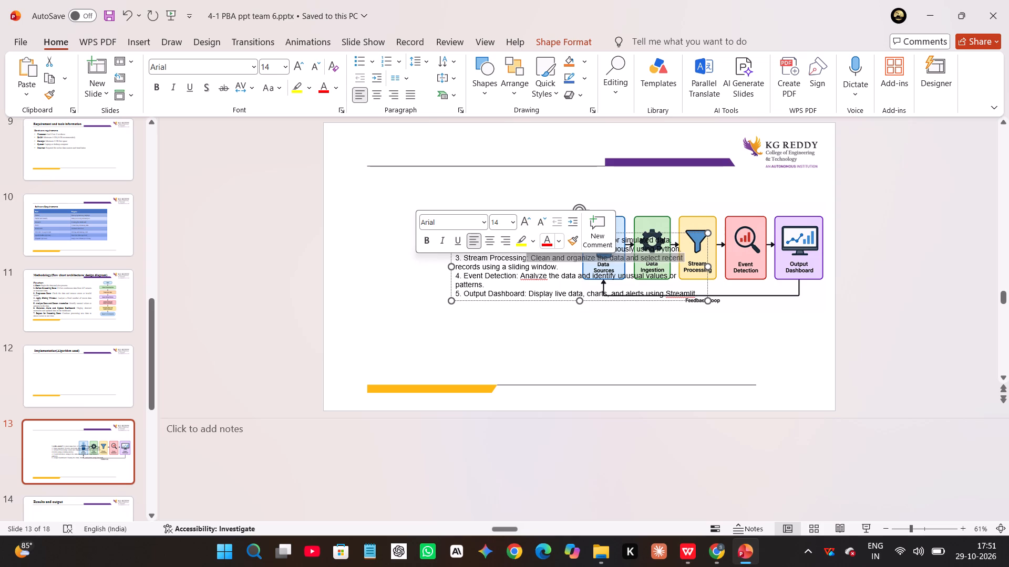
left_click_drag(518, 276, 460, 277)
left_click(460, 277)
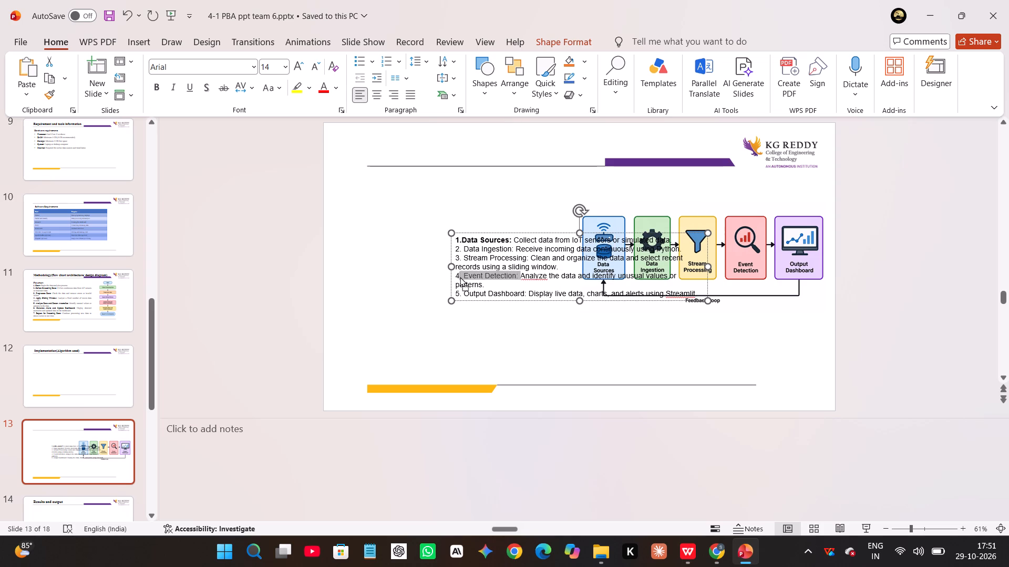
left_click_drag(456, 277, 469, 276)
left_click_drag(469, 276, 518, 276)
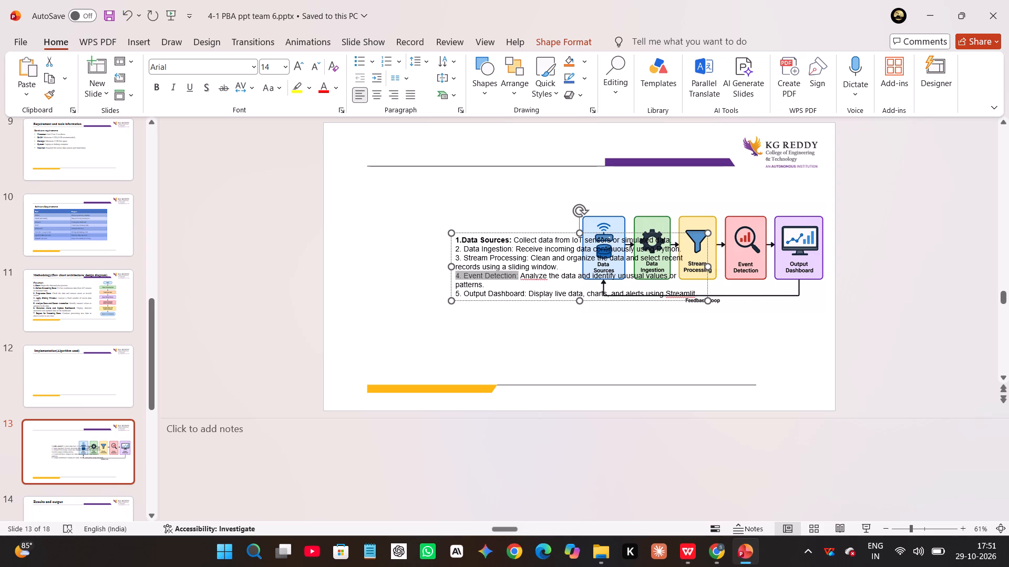
left_click(530, 253)
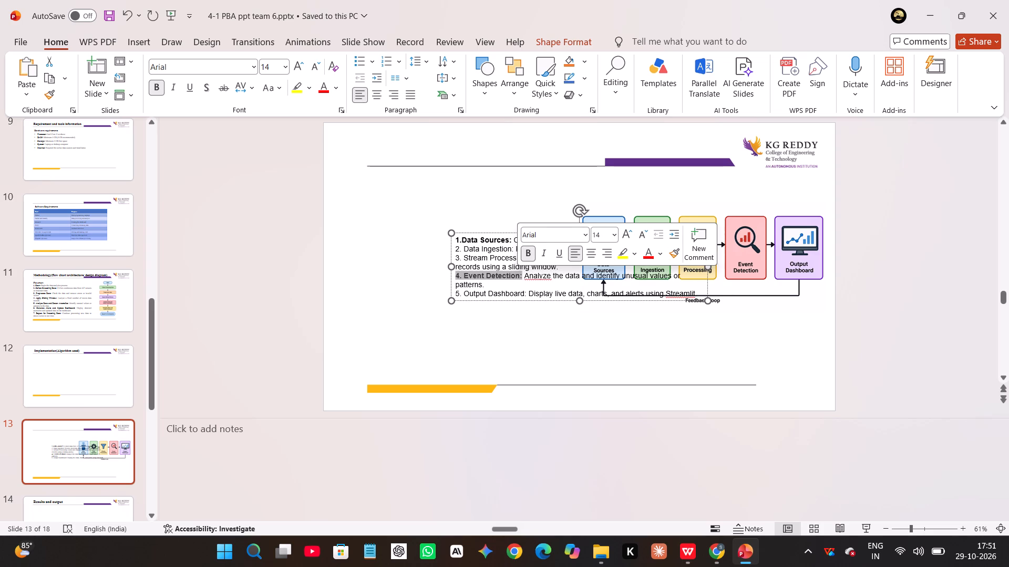
Make the label "3. Stream Processing:" bold in the pasted explanation.
left_click_drag(509, 257, 530, 259)
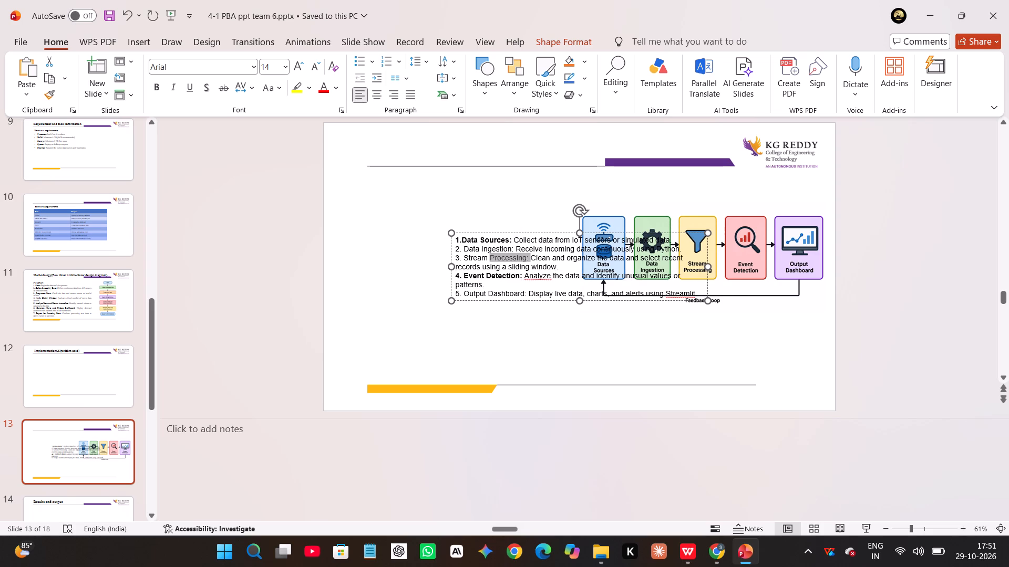
left_click_drag(530, 259, 533, 254)
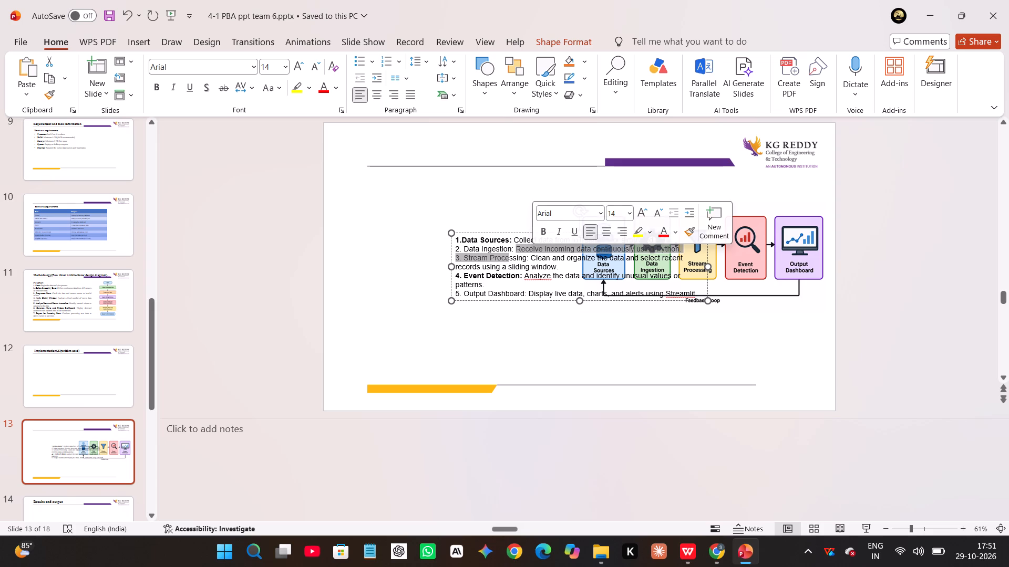
left_click_drag(528, 258, 457, 260)
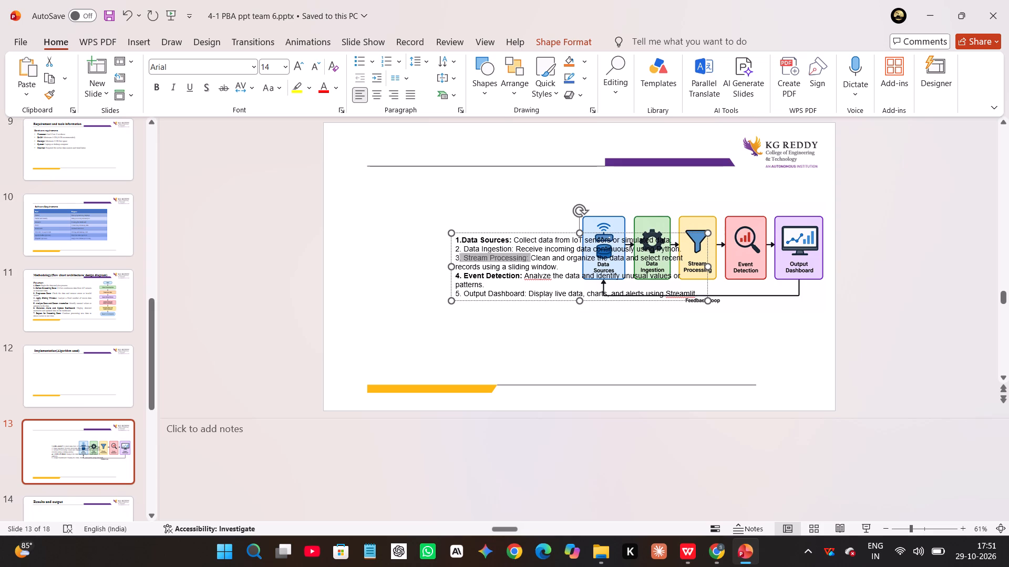
left_click_drag(457, 260, 457, 260)
left_click(466, 239)
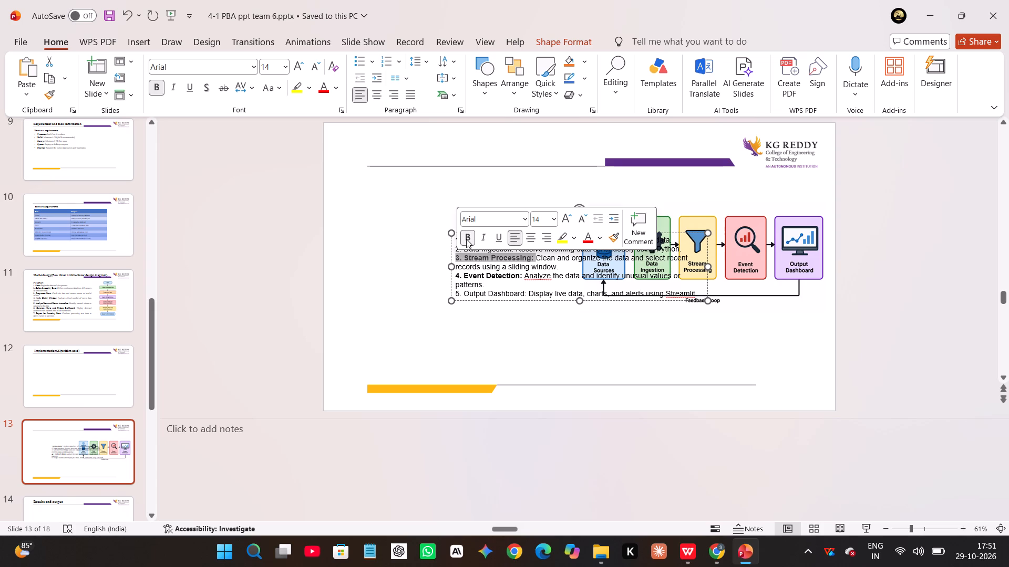
Make the label "2. Data Ingestion:" bold in the pasted explanation.
left_click(493, 261)
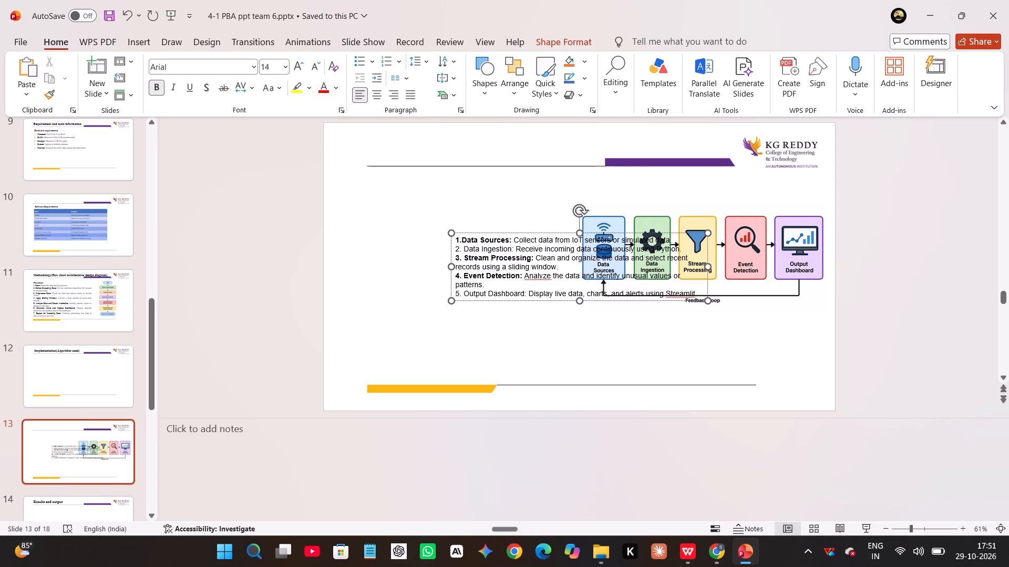
left_click_drag(514, 250, 461, 250)
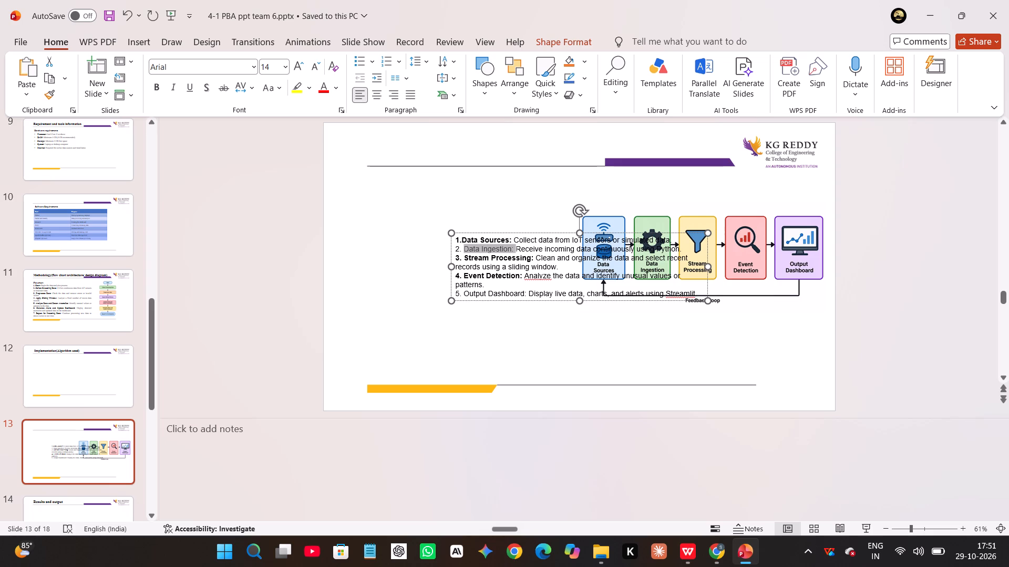
left_click_drag(461, 250, 450, 247)
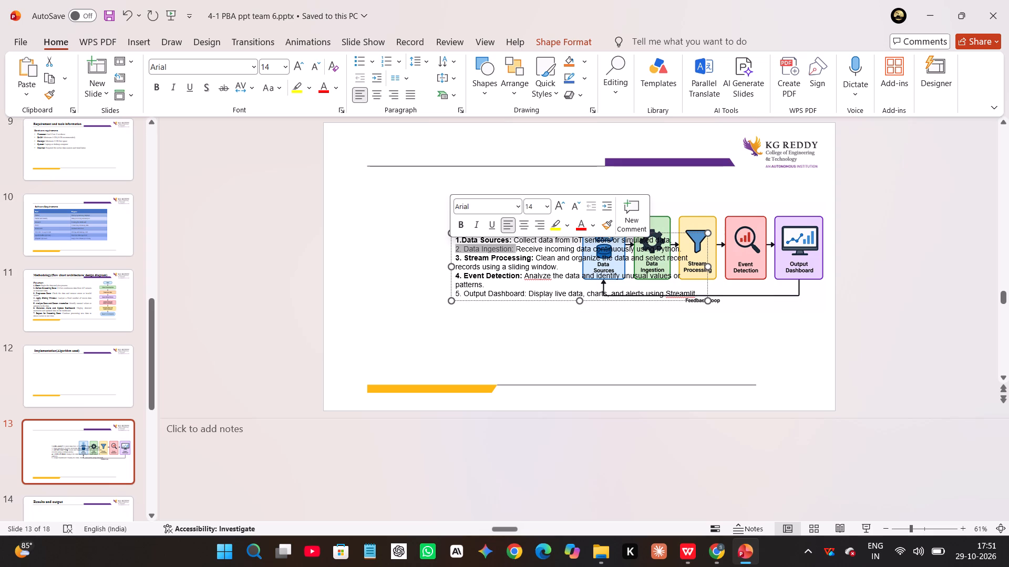
left_click(462, 233)
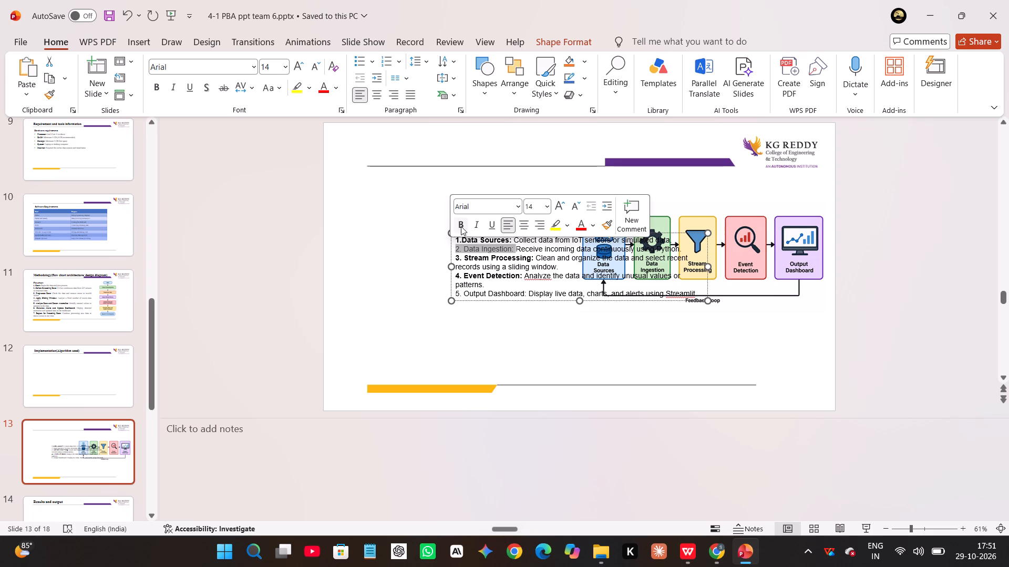
left_click(461, 227)
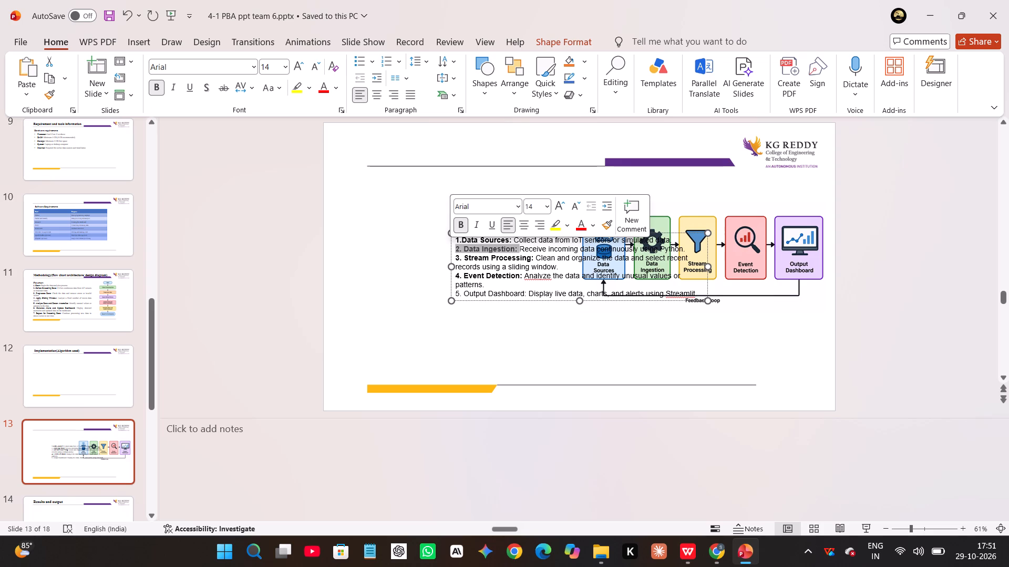
Make the label "5. Output Dashboard:" bold in the pasted explanation.
left_click_drag(527, 293, 424, 297)
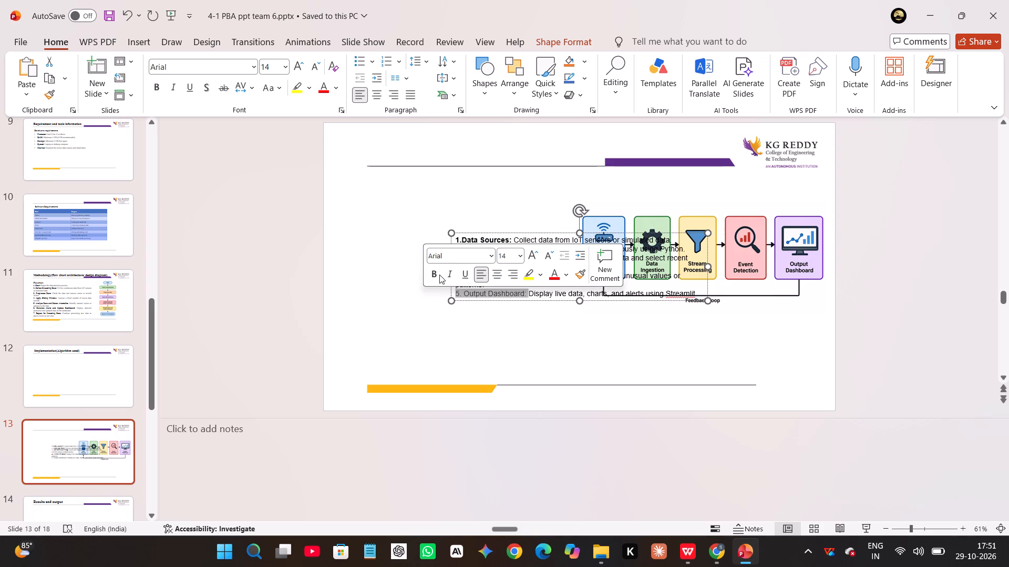
left_click(439, 275)
left_click(575, 353)
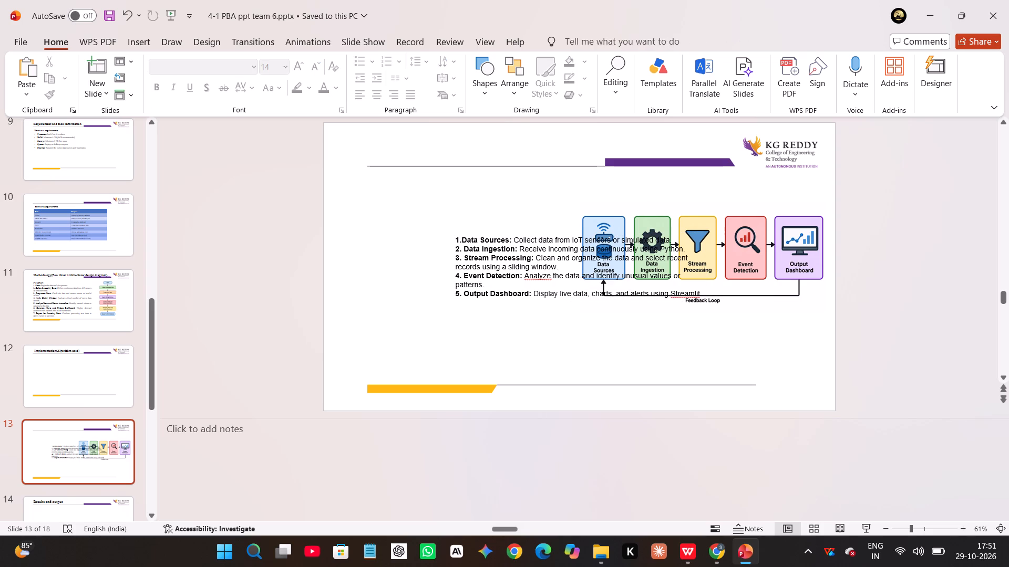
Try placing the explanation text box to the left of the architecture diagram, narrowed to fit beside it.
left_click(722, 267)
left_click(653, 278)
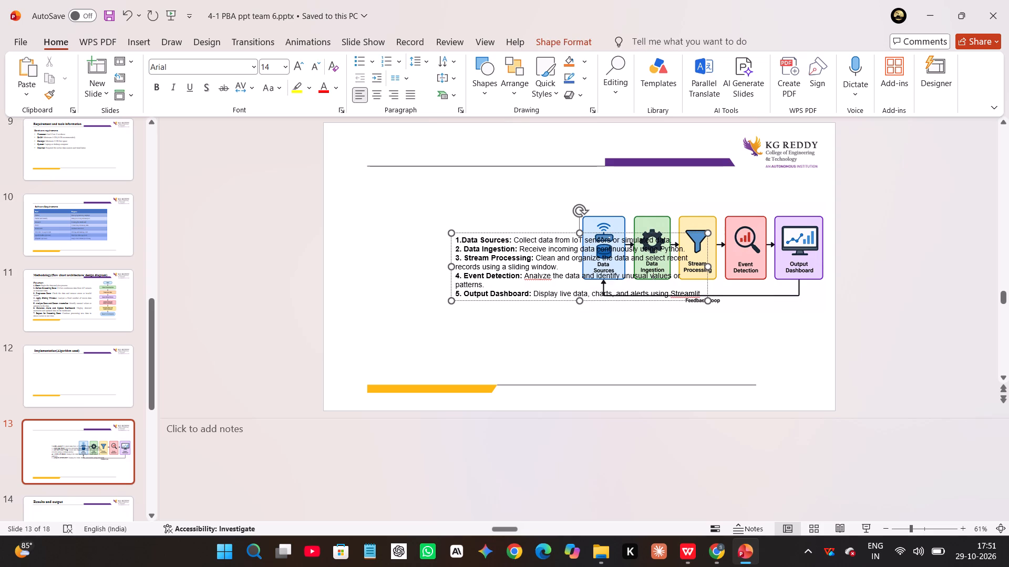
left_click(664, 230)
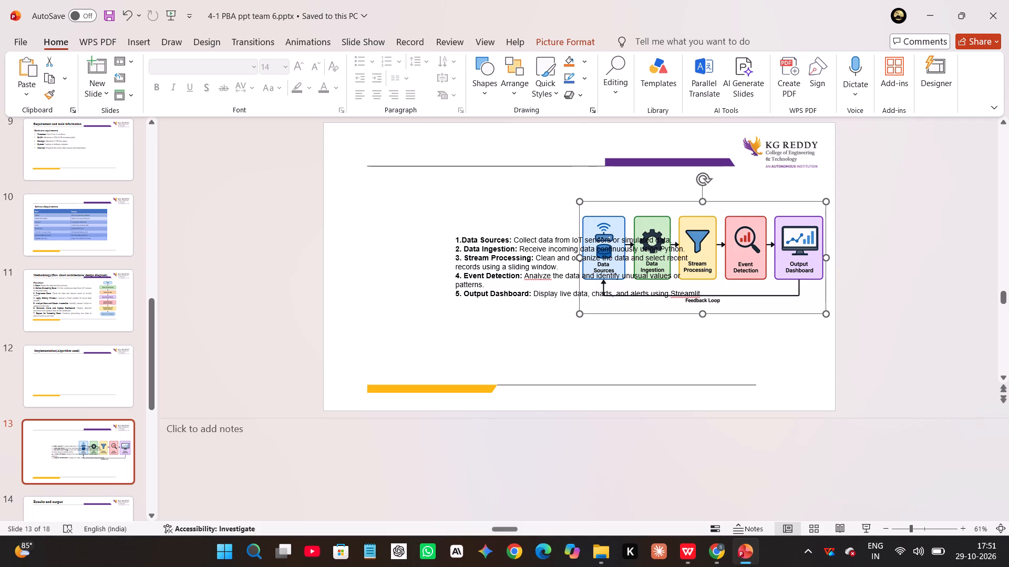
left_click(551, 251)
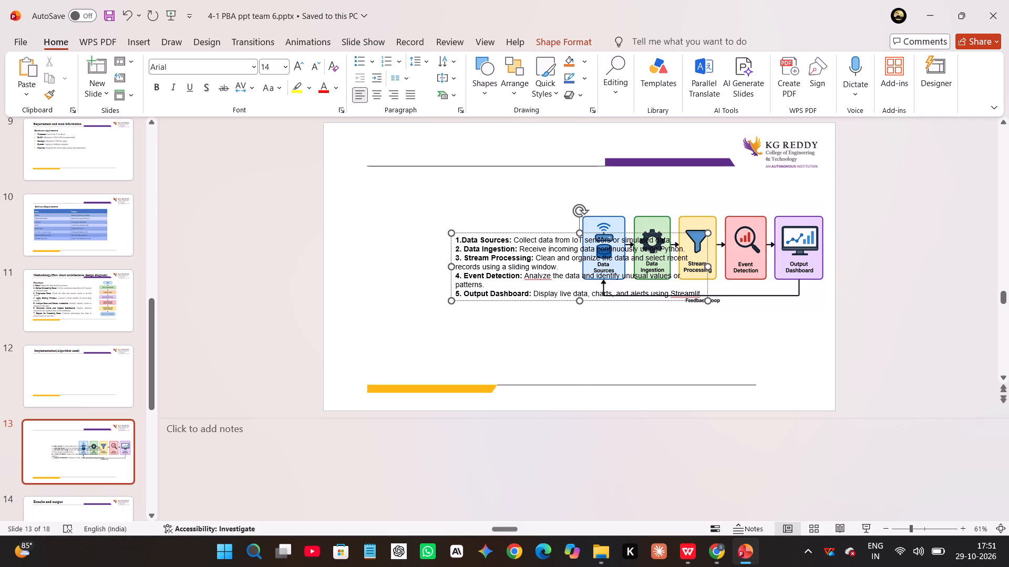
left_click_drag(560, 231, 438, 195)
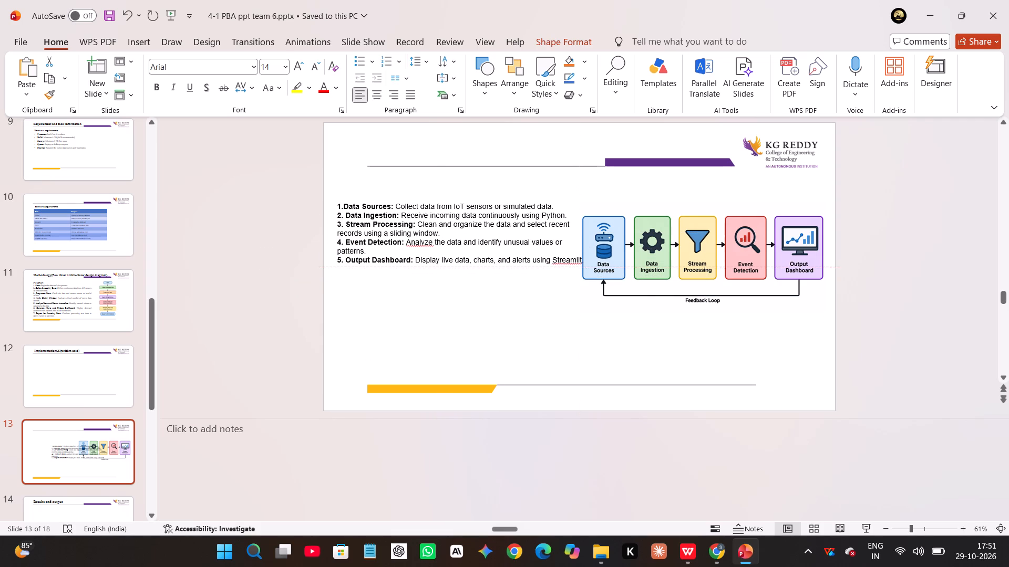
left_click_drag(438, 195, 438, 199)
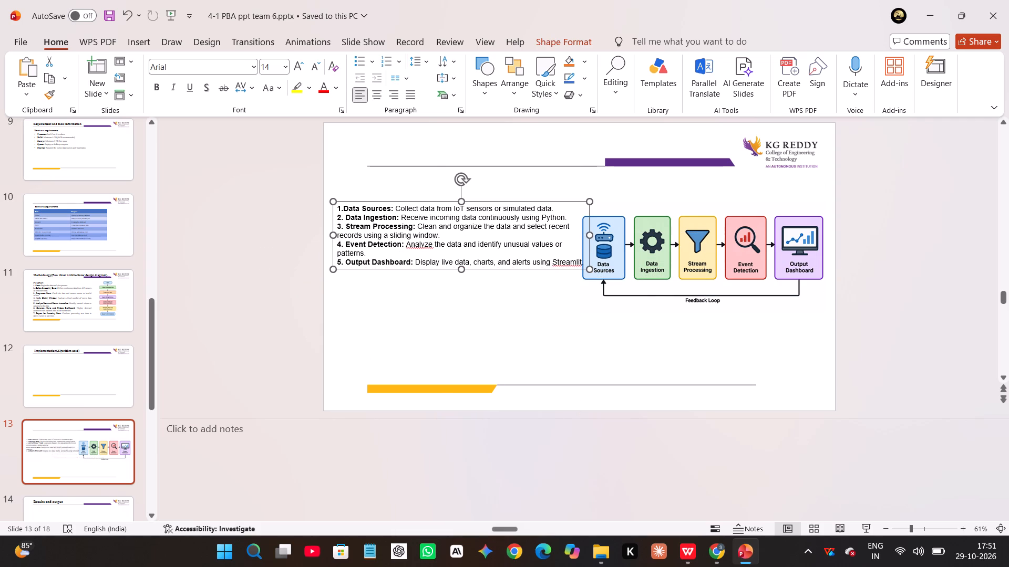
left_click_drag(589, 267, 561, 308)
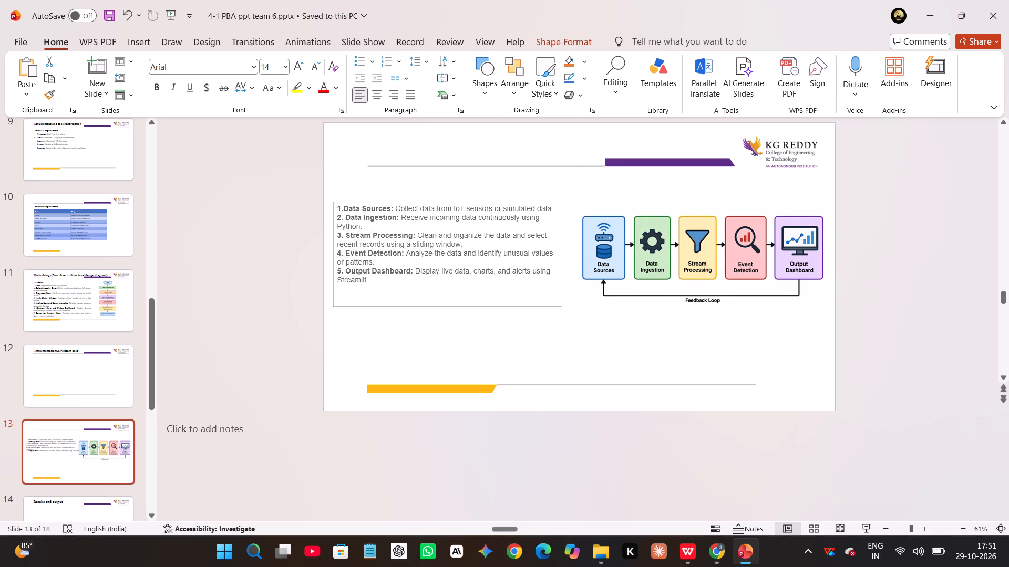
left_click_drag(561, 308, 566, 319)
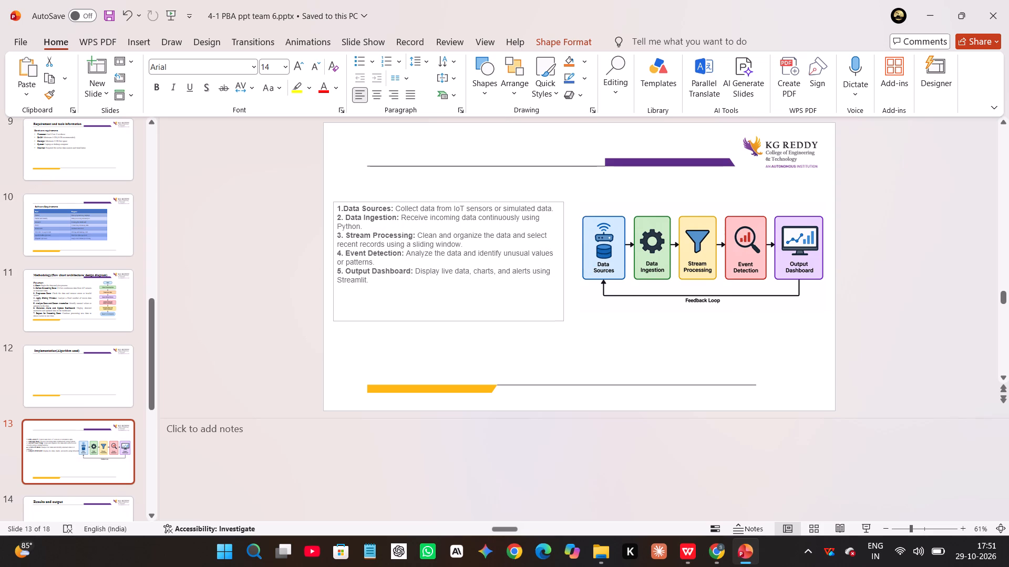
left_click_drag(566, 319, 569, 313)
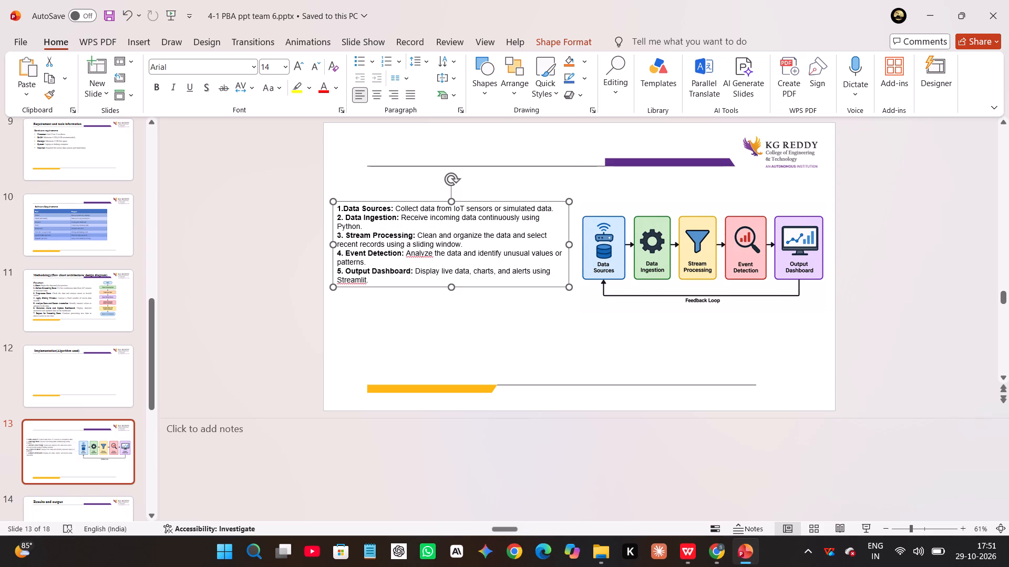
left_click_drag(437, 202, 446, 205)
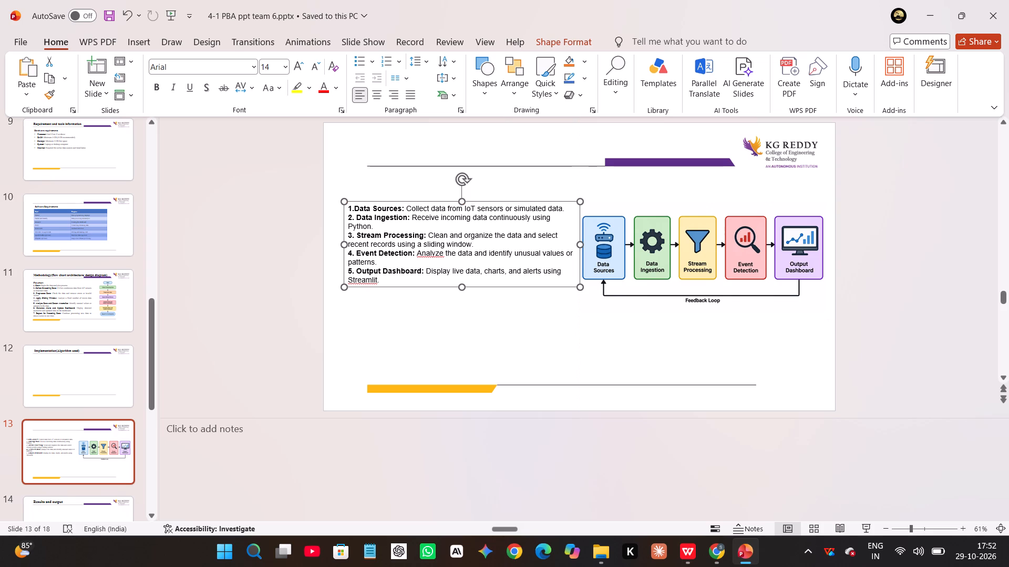
Move the architecture diagram up to just below the slide's header line and stretch it wider toward the slide's right side.
left_click_drag(691, 264, 602, 206)
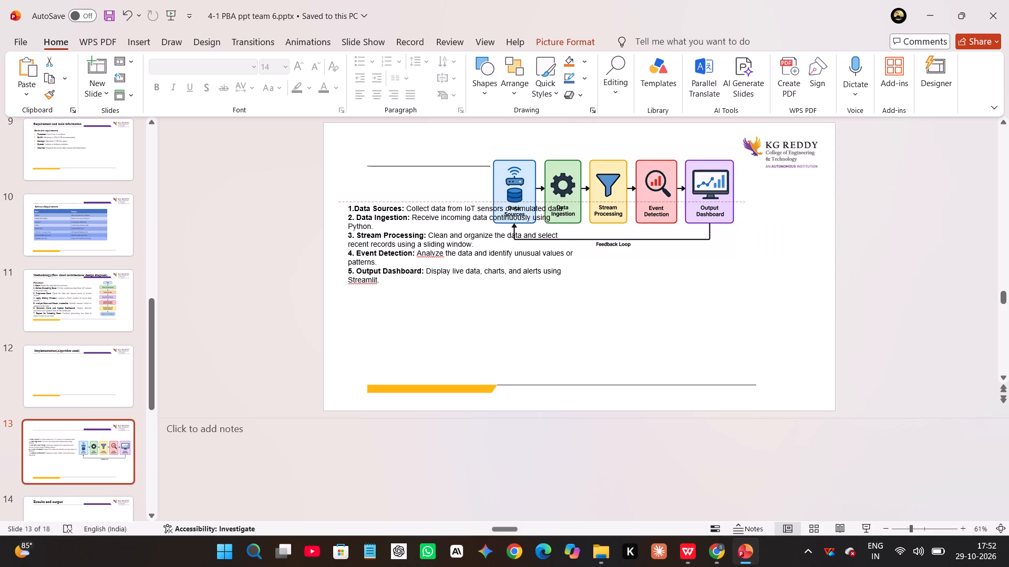
left_click_drag(602, 206, 656, 316)
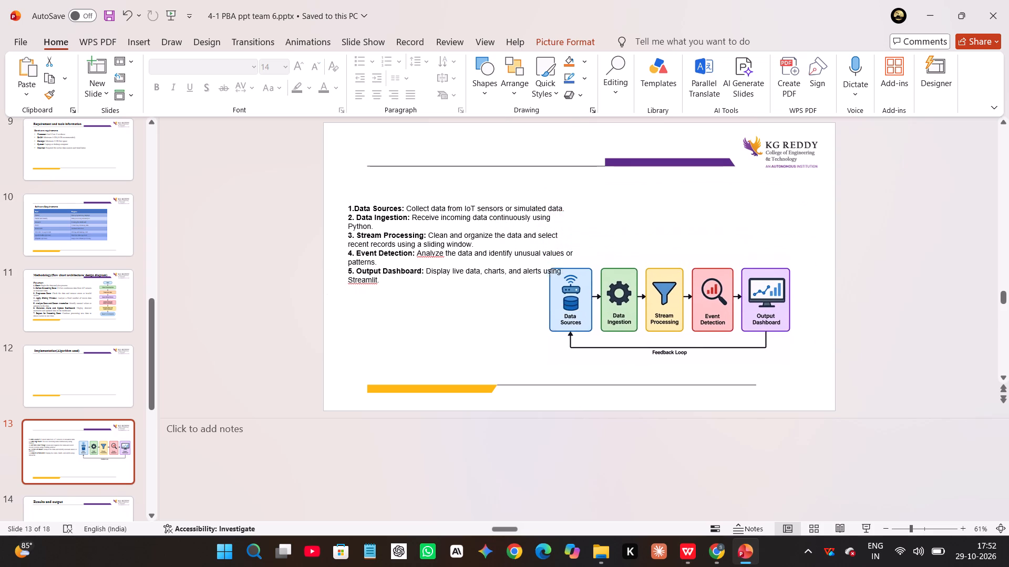
left_click_drag(656, 316, 563, 341)
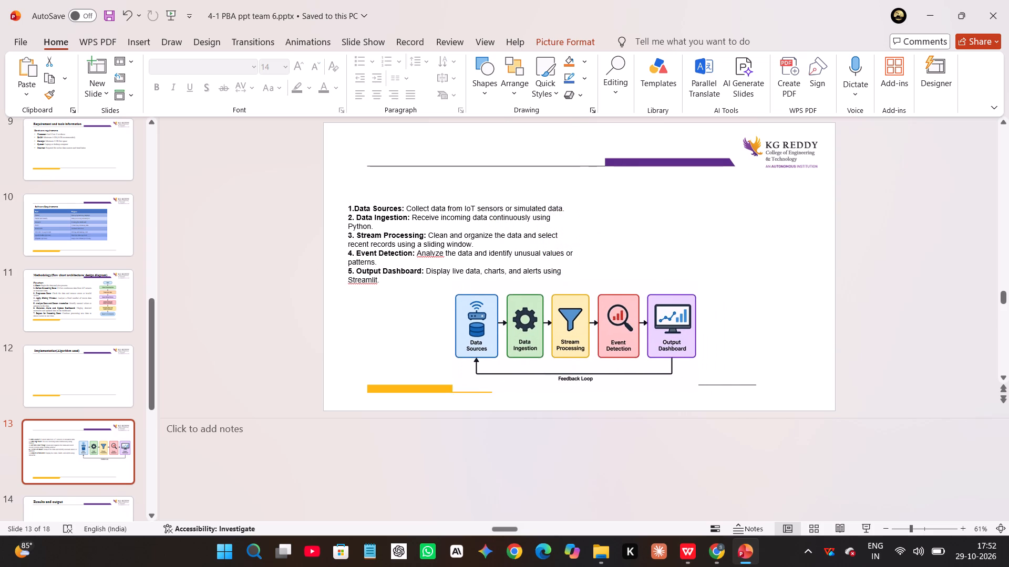
left_click_drag(563, 341, 562, 339)
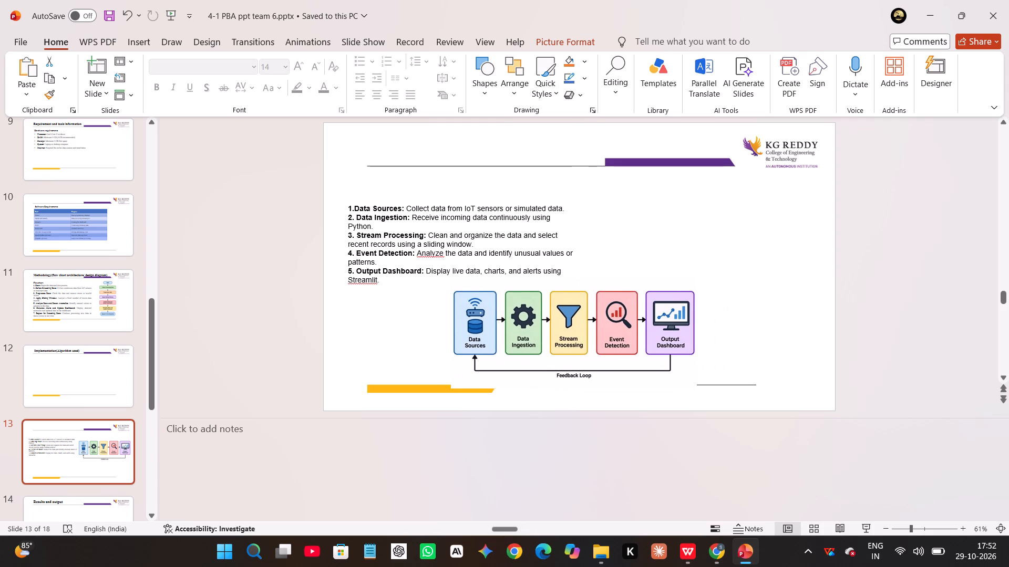
left_click_drag(562, 339, 549, 232)
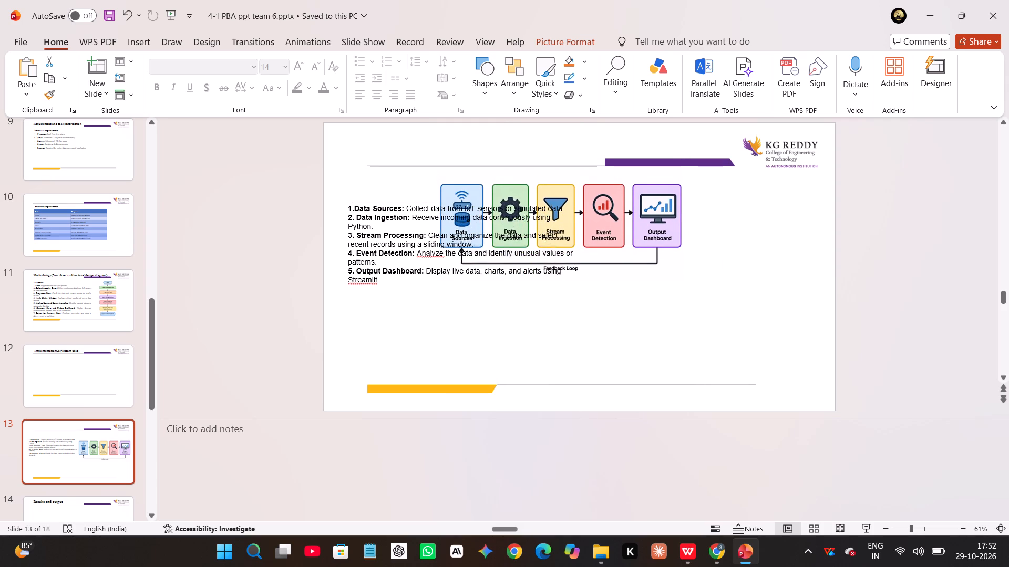
left_click_drag(549, 232, 552, 233)
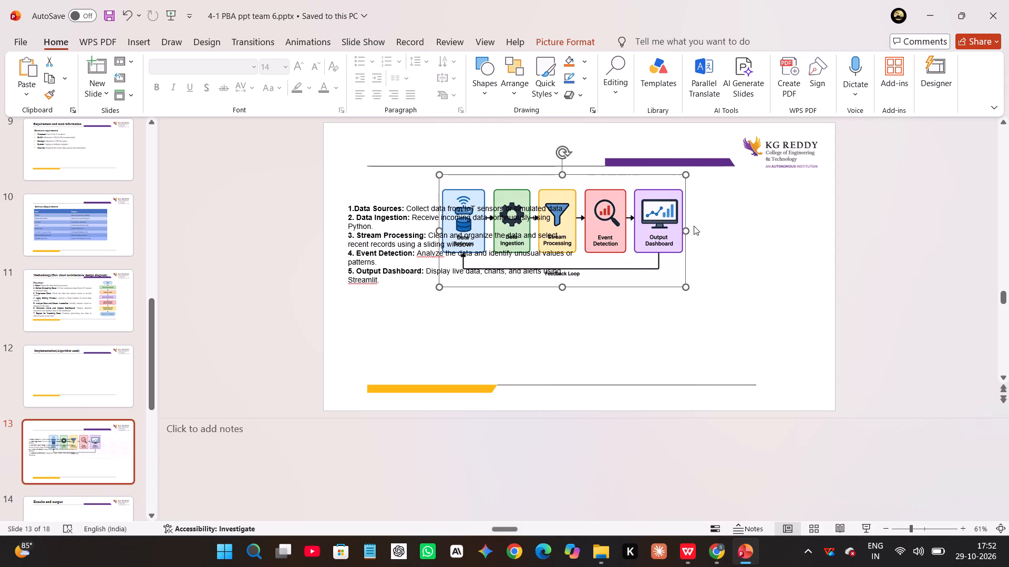
left_click_drag(687, 232, 770, 214)
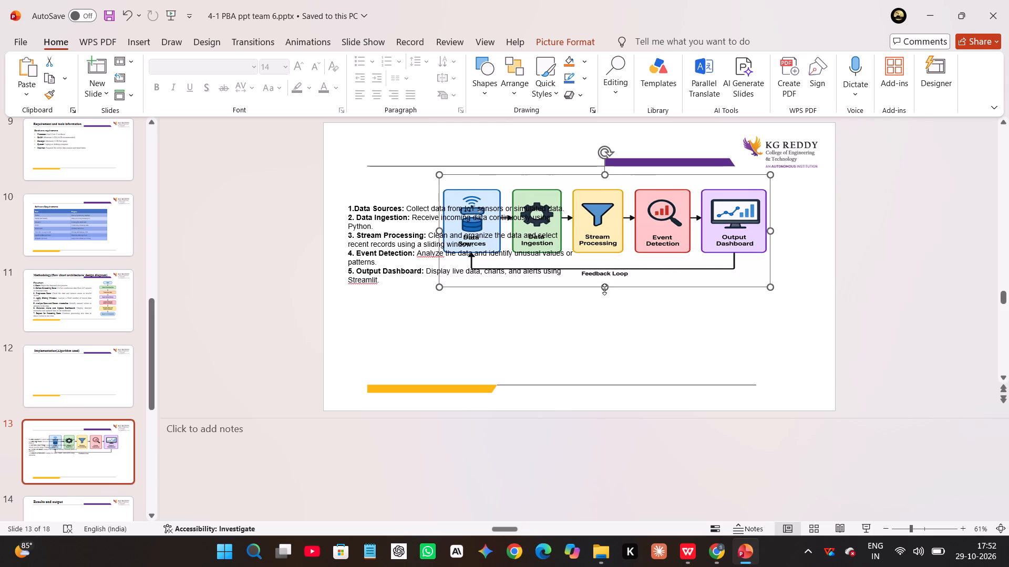
left_click_drag(604, 289, 600, 282)
Place the explanation text box below the diagram's feedback loop and widen it so each numbered item fits on one line.
left_click(428, 256)
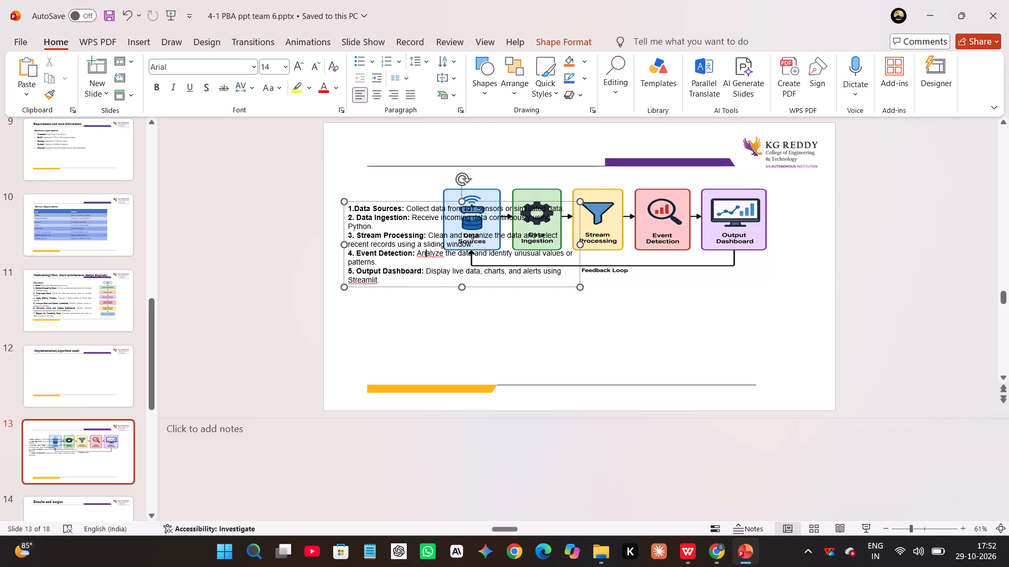
left_click_drag(449, 200, 454, 206)
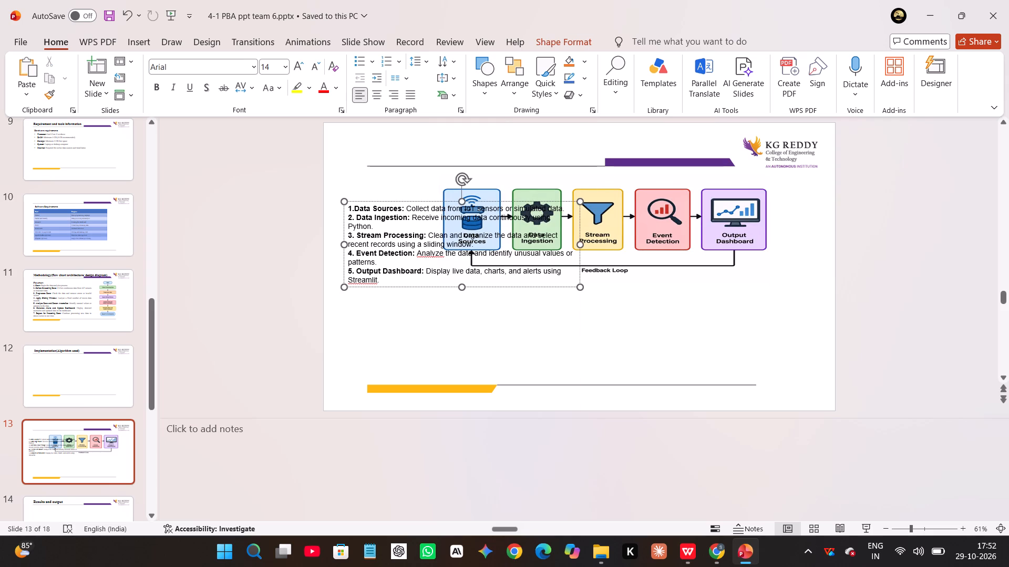
left_click_drag(454, 206, 488, 271)
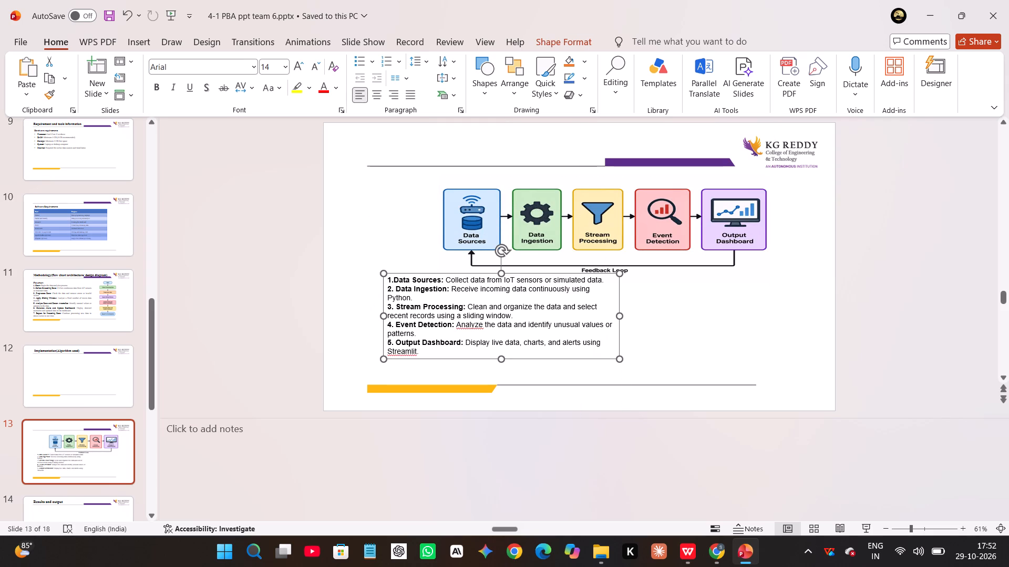
left_click_drag(619, 316, 709, 311)
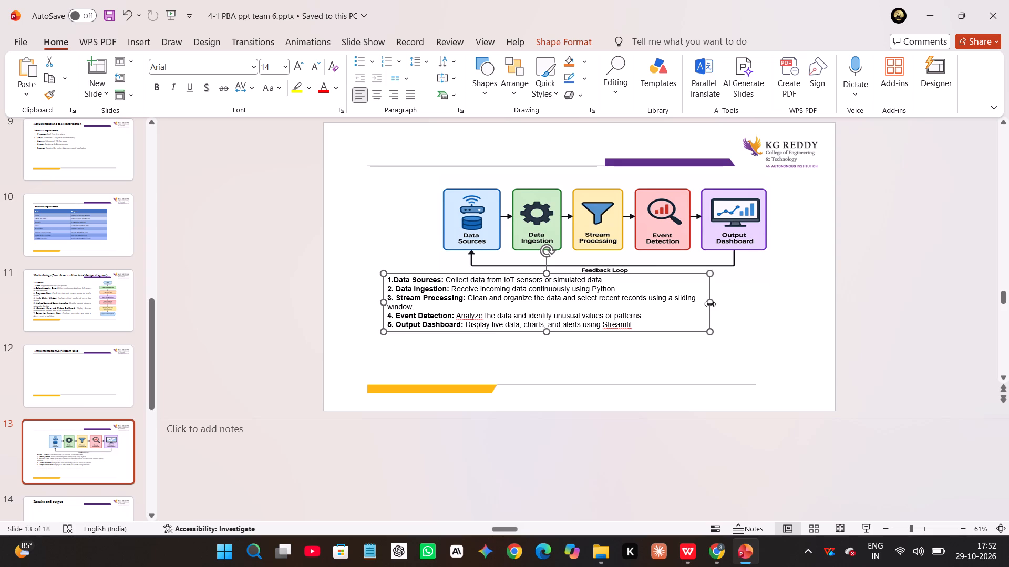
left_click_drag(710, 304, 745, 303)
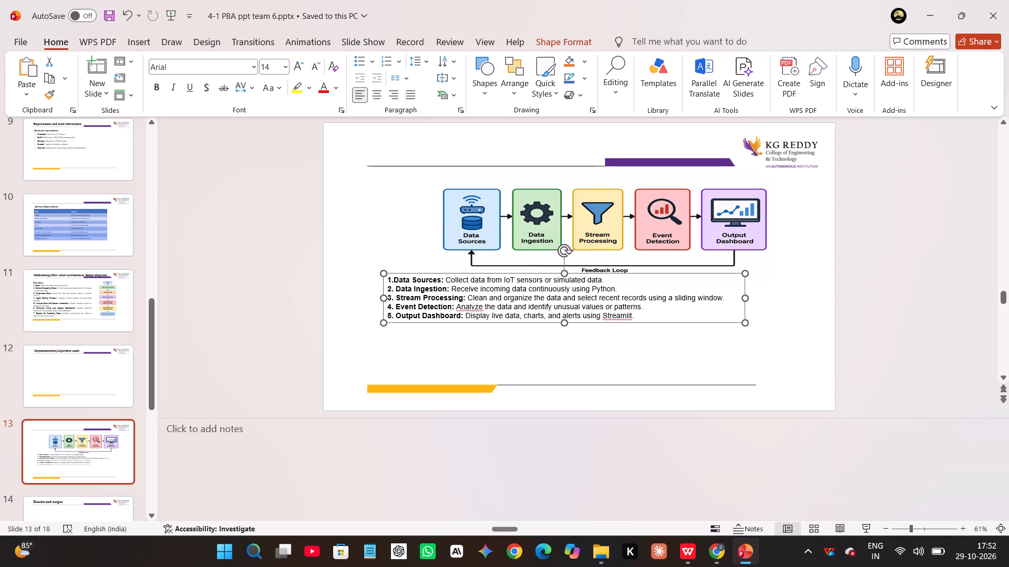
left_click_drag(446, 274, 444, 285)
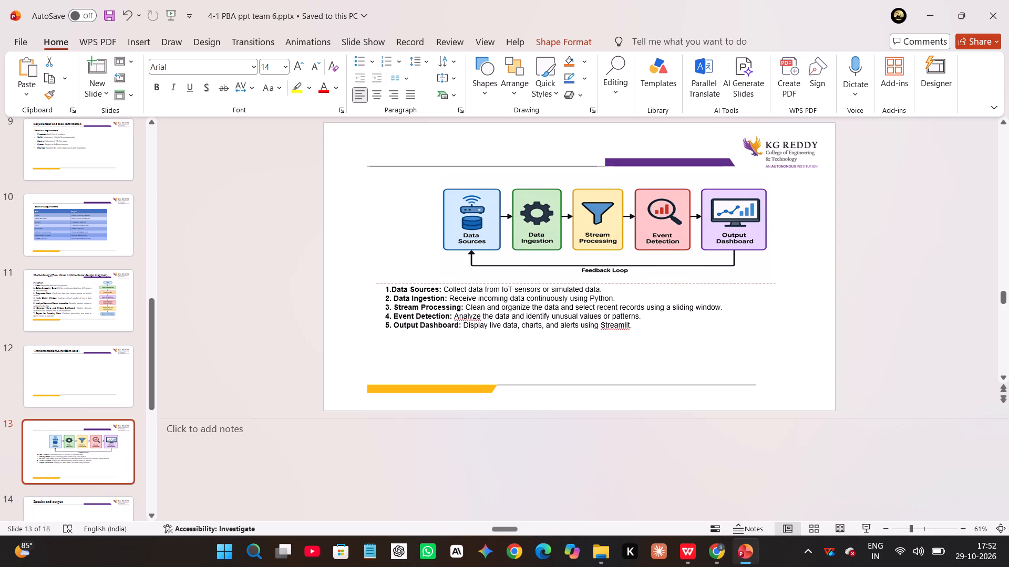
left_click_drag(444, 285, 444, 285)
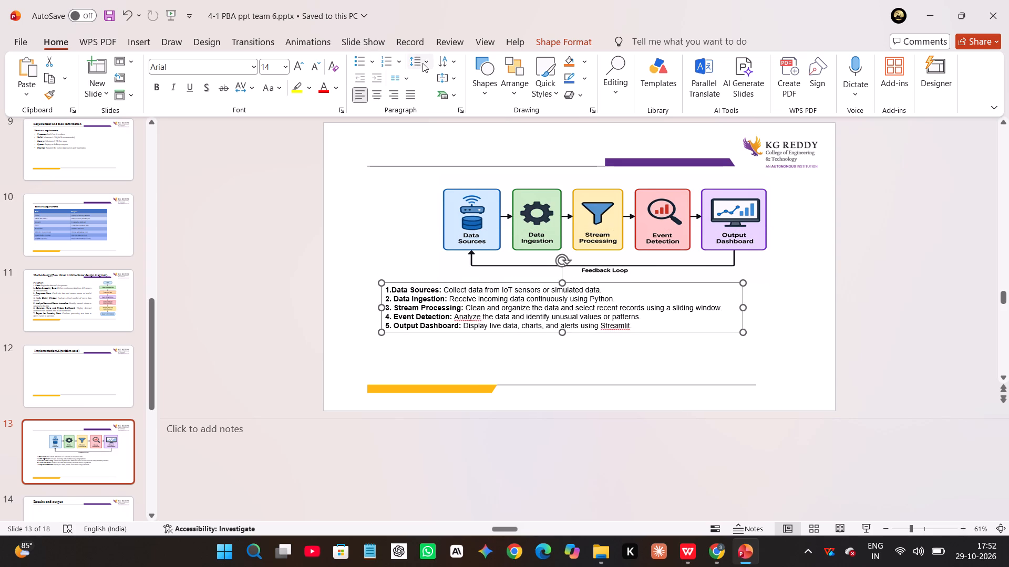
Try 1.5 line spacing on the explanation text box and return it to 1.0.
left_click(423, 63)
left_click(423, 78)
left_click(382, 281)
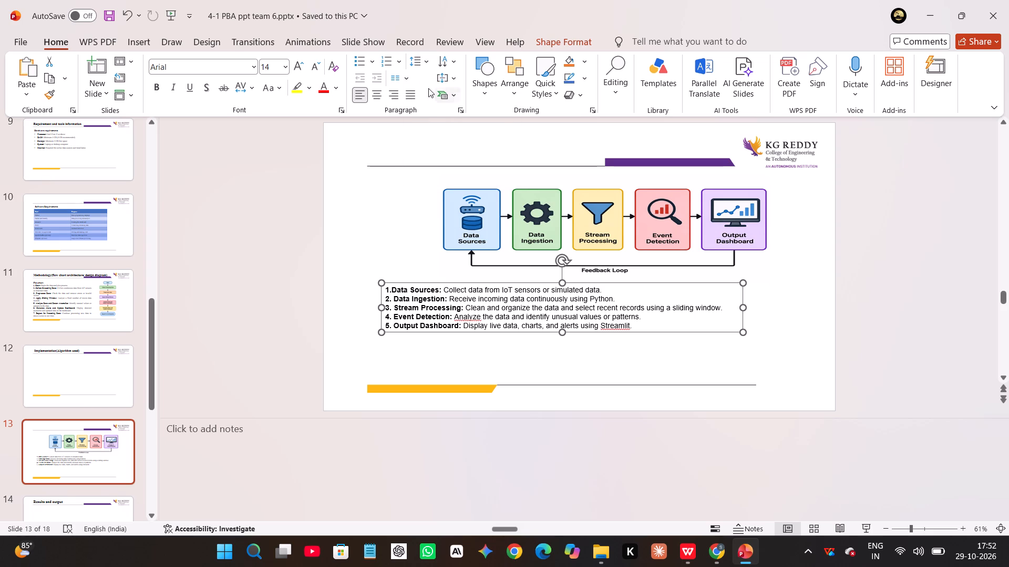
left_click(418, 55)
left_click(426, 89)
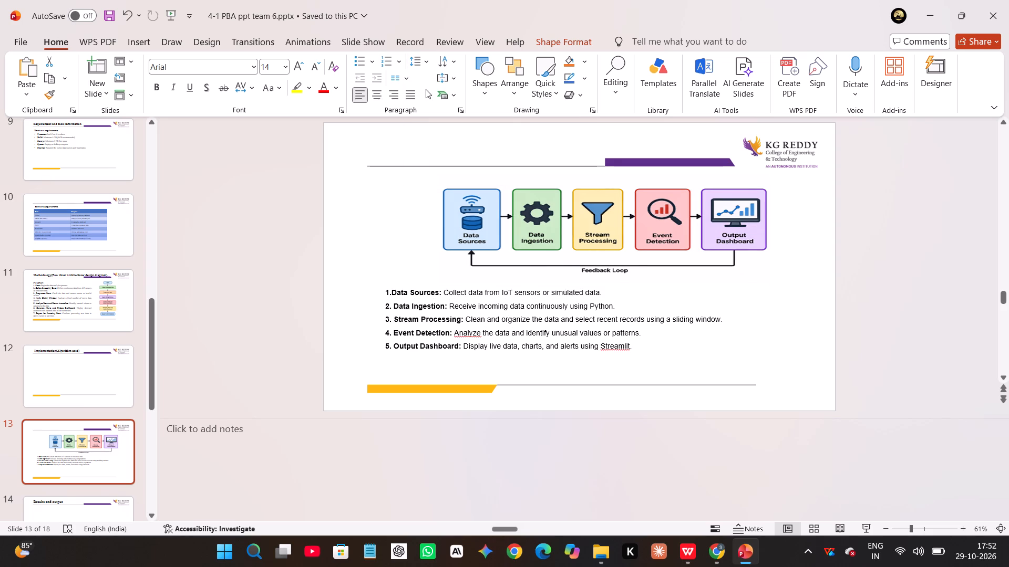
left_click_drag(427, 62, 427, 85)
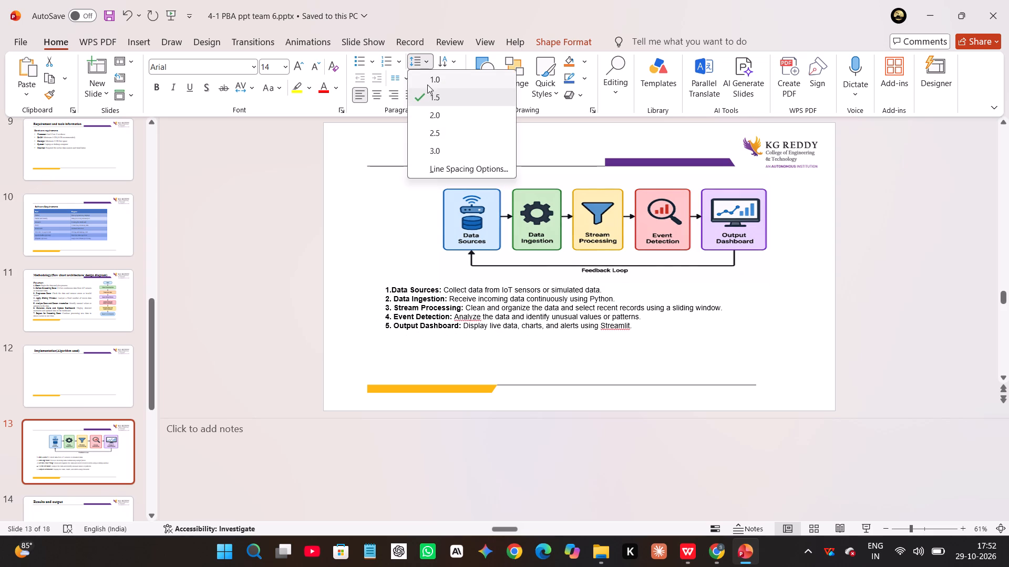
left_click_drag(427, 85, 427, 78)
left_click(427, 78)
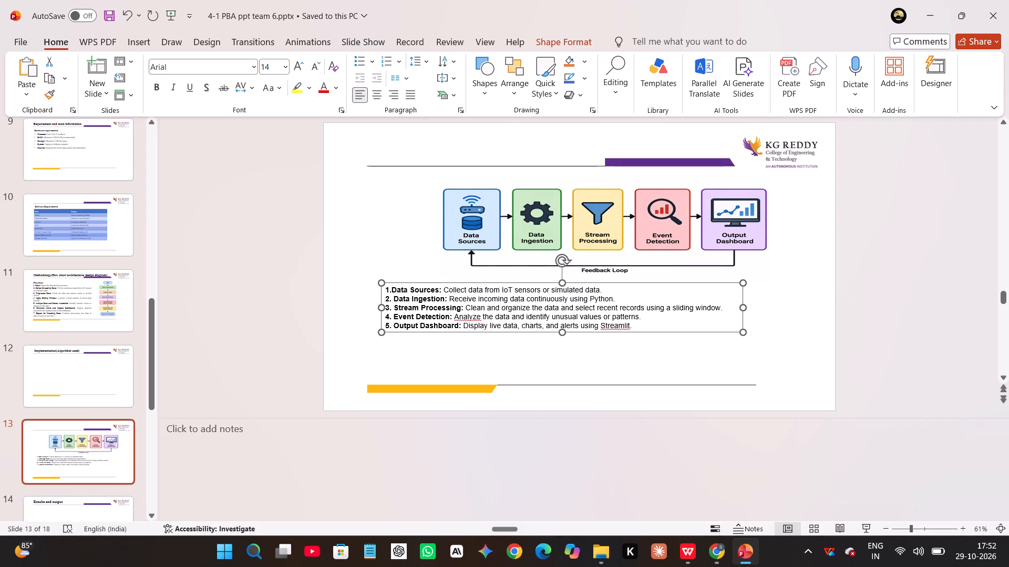
Move the architecture diagram to just below the header line, aligning its left edge with the explanation text box.
left_click_drag(502, 253, 446, 250)
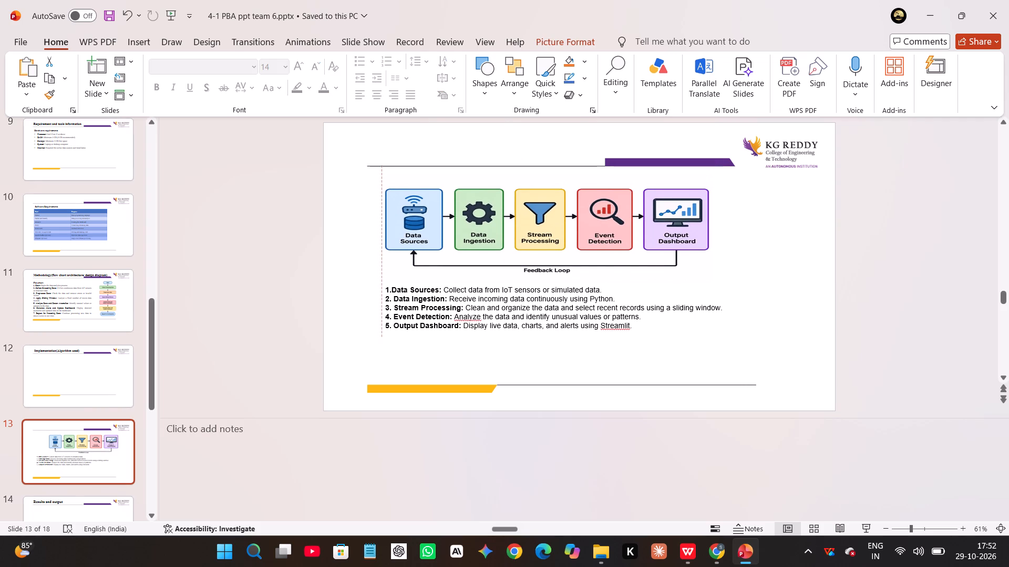
left_click_drag(446, 250, 450, 251)
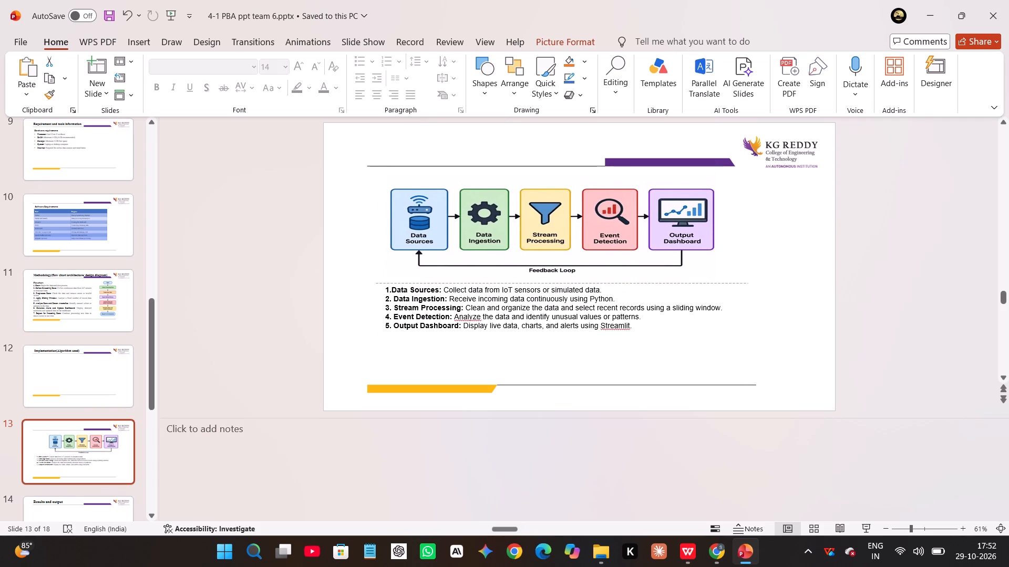
left_click_drag(450, 251, 458, 247)
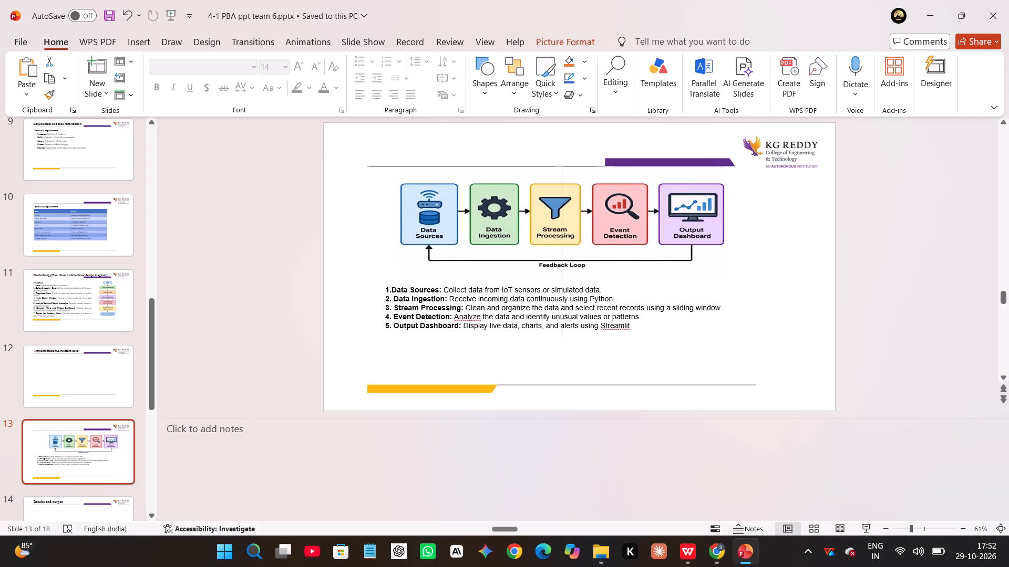
left_click_drag(458, 247, 445, 246)
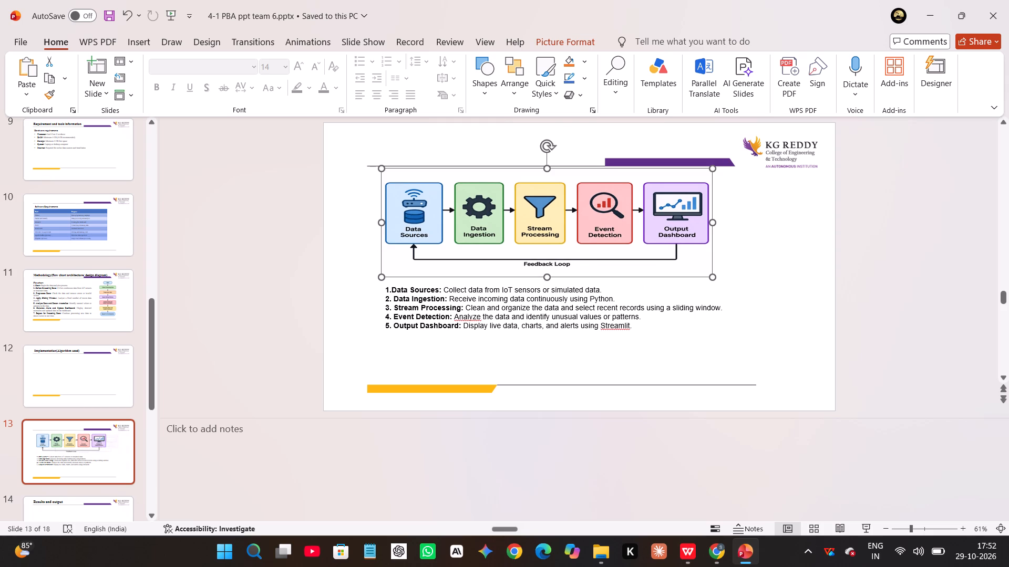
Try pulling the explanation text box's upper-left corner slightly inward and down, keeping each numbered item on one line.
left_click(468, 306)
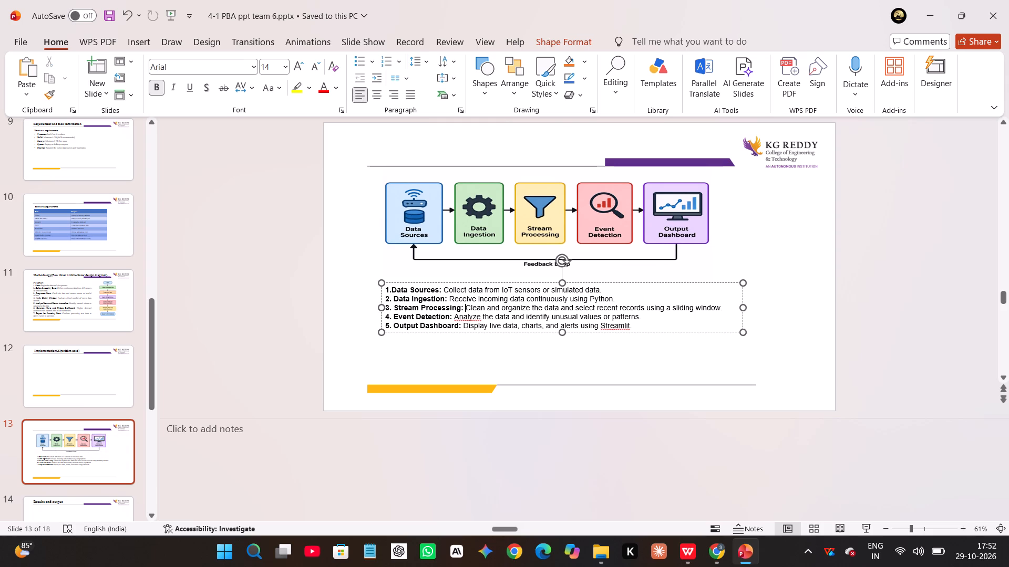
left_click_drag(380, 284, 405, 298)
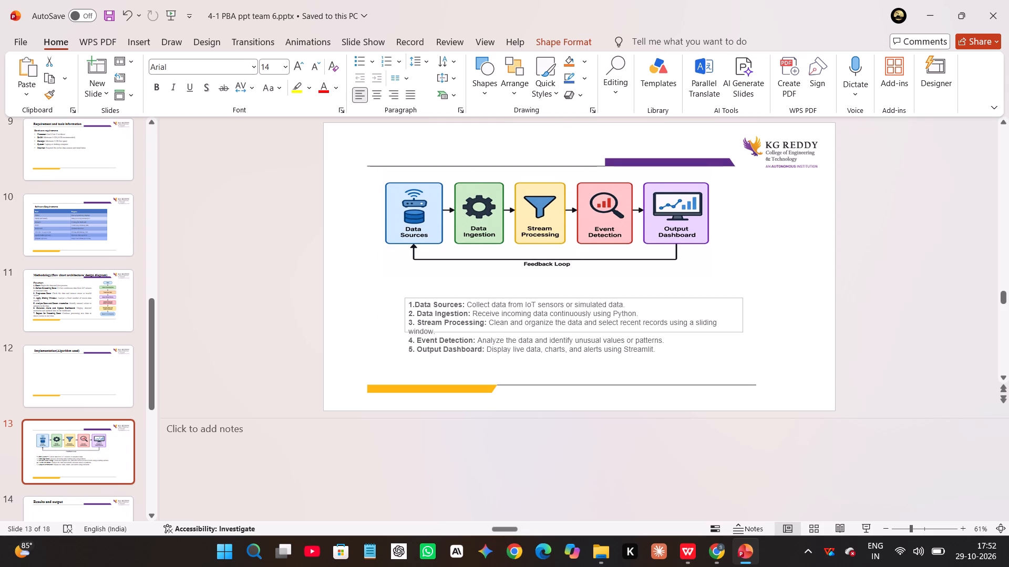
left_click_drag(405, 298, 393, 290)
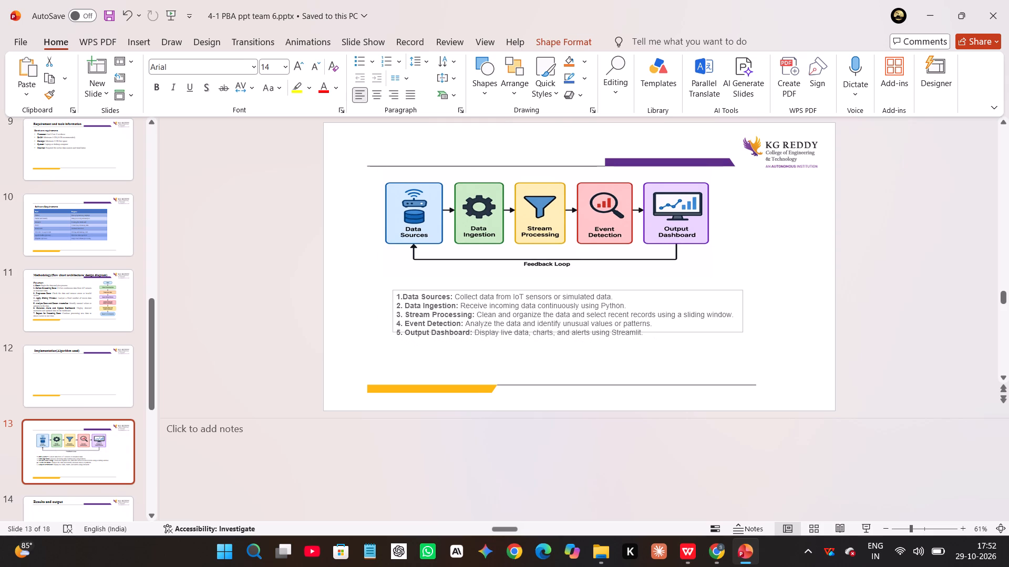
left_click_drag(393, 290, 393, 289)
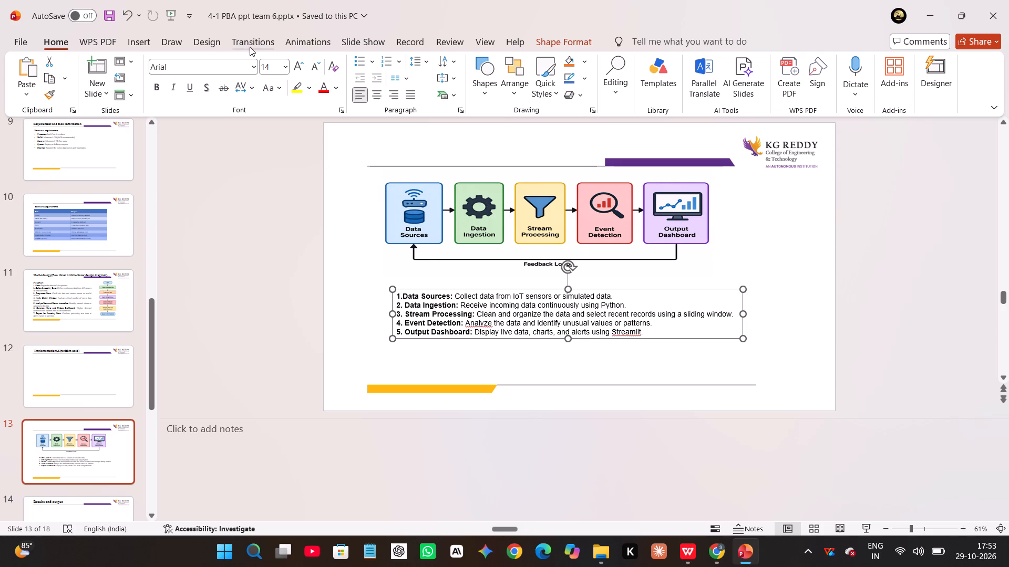
Set the font of the architecture explanation text box to Times New Roman.
left_click(258, 69)
left_click(256, 68)
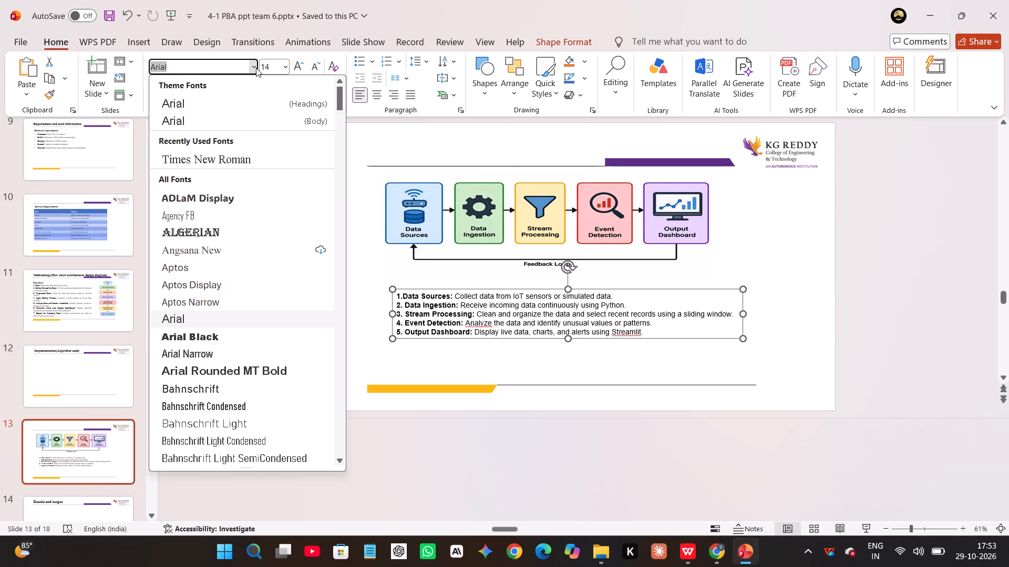
left_click(233, 166)
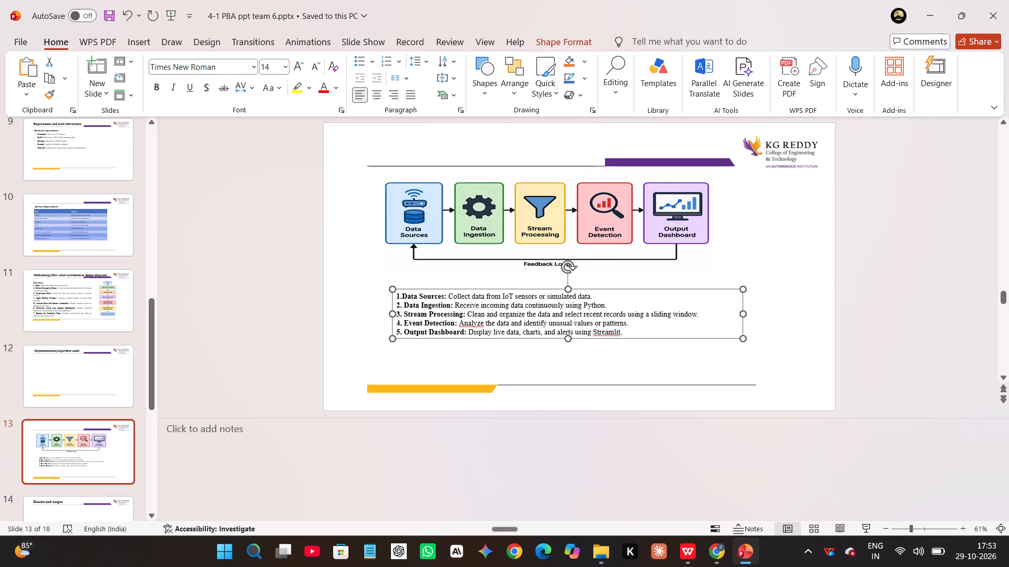
Start the slide show from the first slide and exit back to editing.
key("F5")
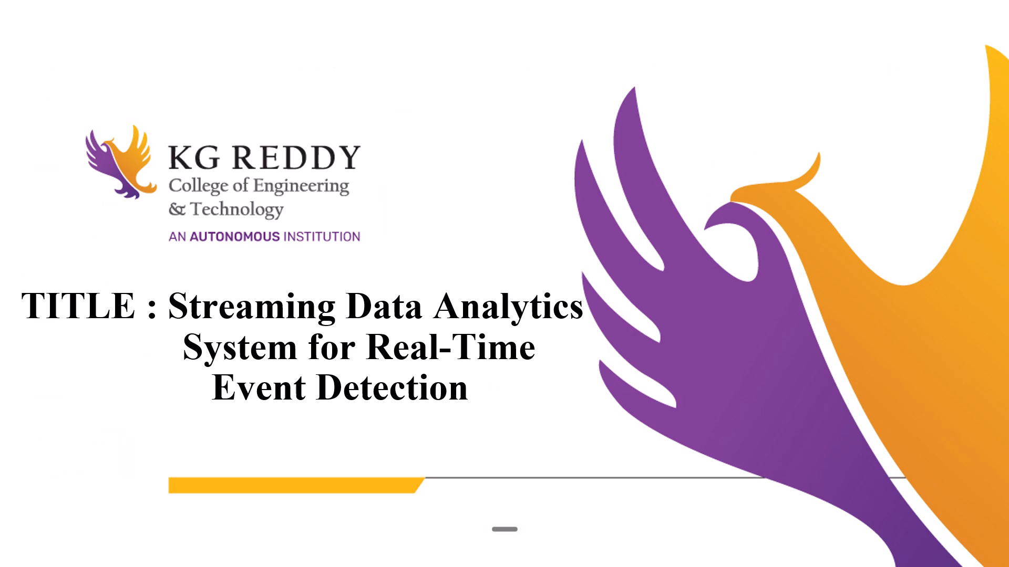
key("F5")
key("Escape")
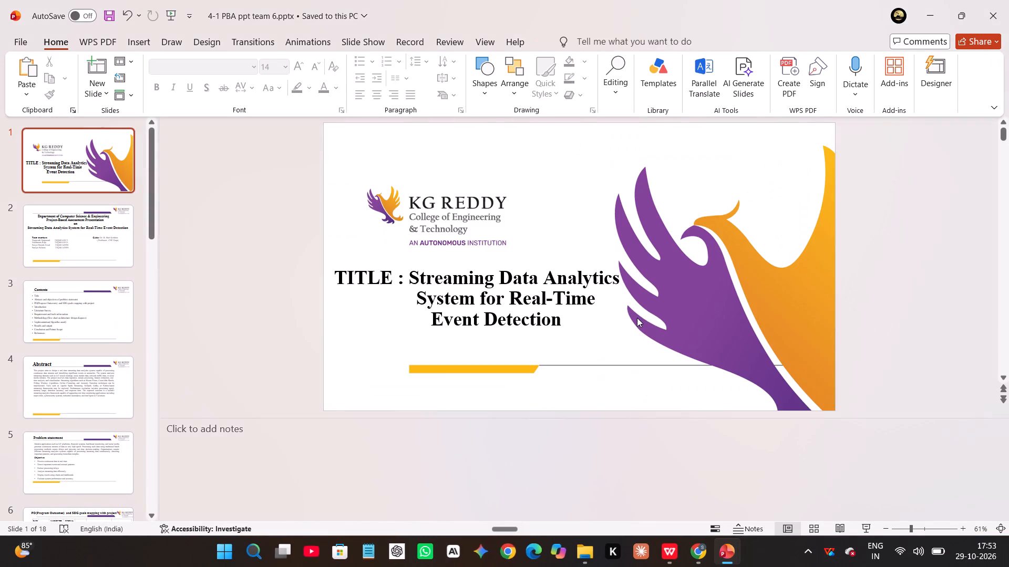
Review the slides in order from the title to slide 13, checking the methodology, implementation and architecture slides.
key("Down")
key("Down")
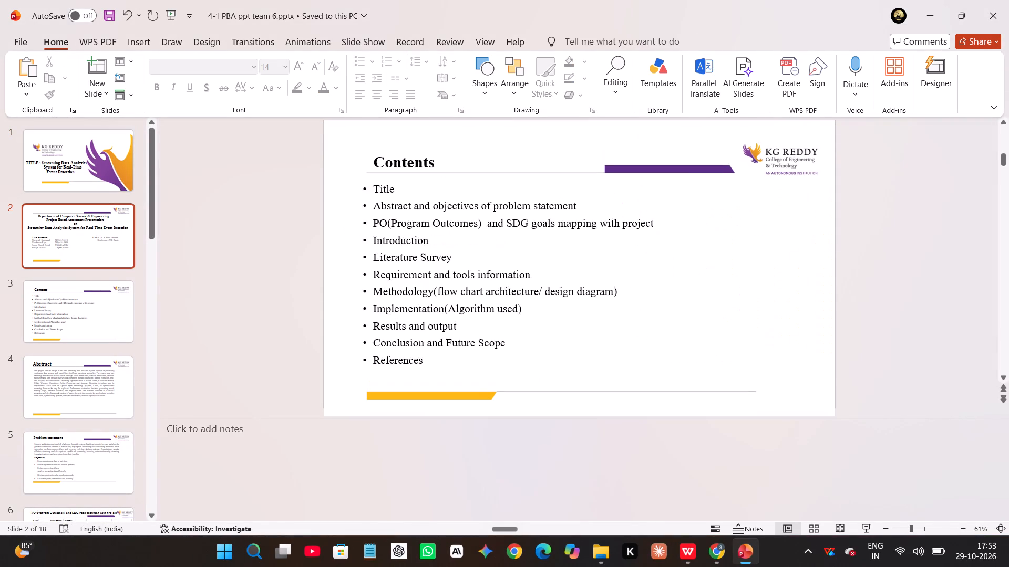
key("Down")
key("Down")
key("Down")
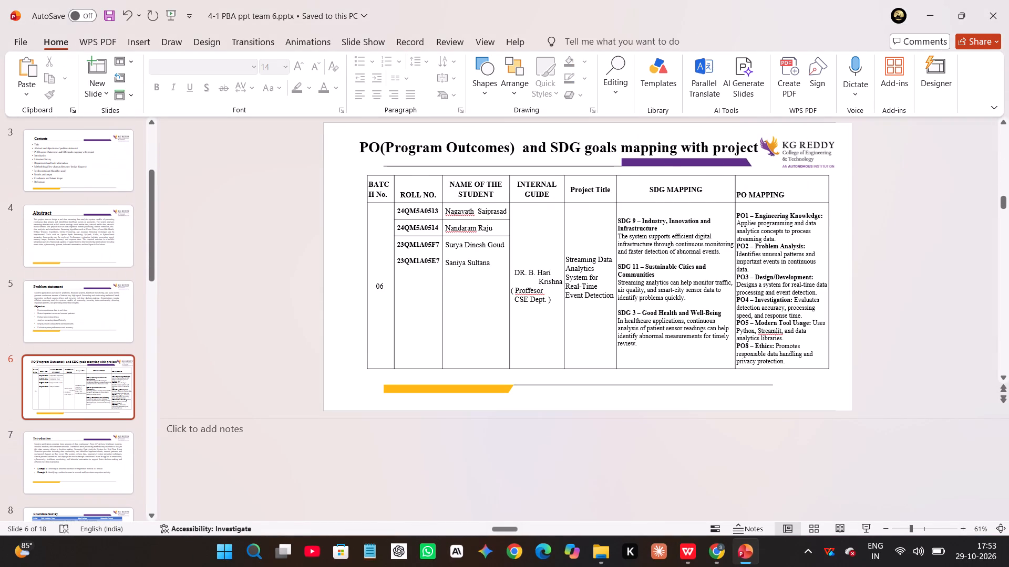
key("Down")
key("Down")
key("Down")
key("Down")
key("Down")
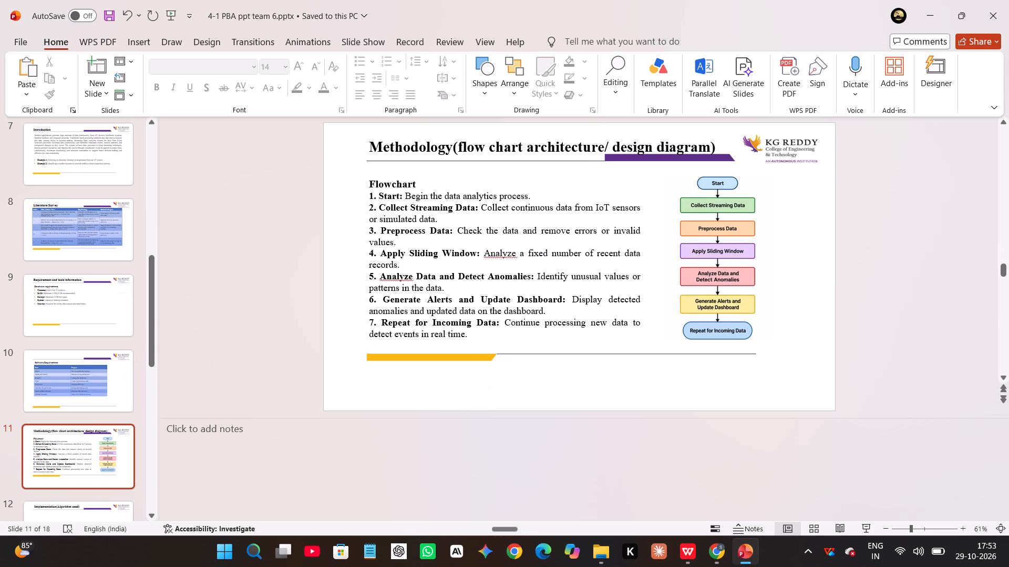
key("Down")
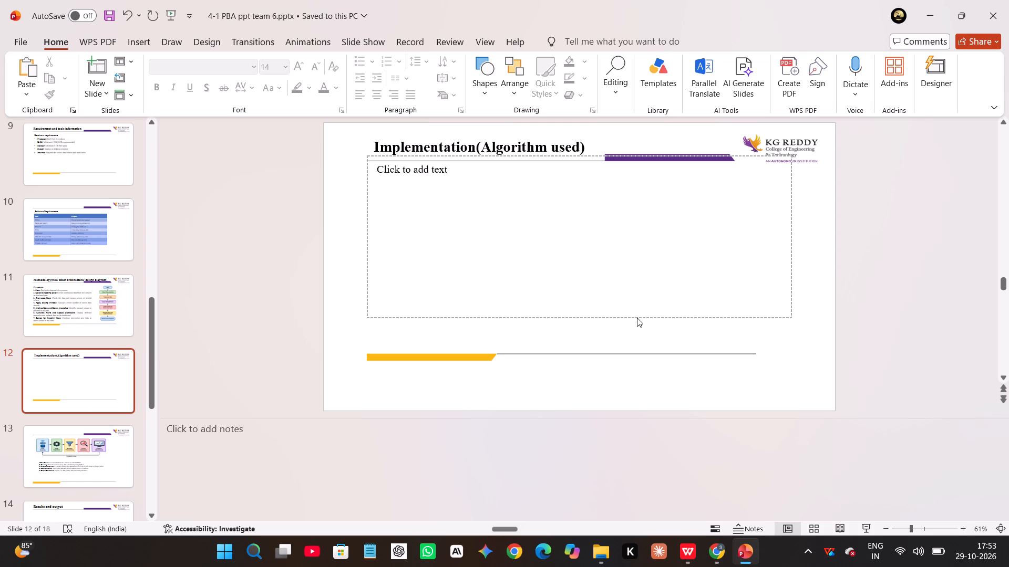
left_click(637, 318)
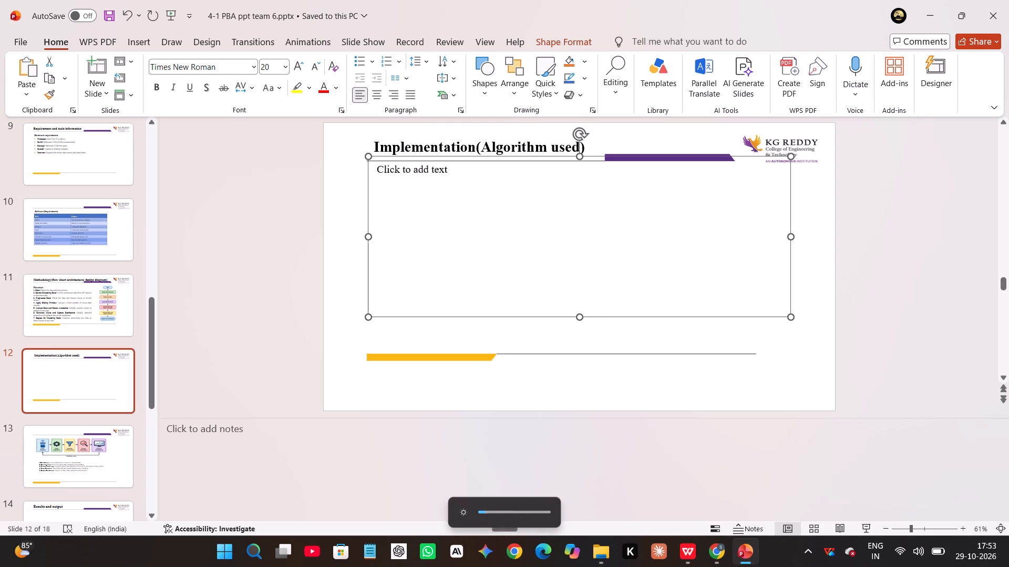
left_click(750, 413)
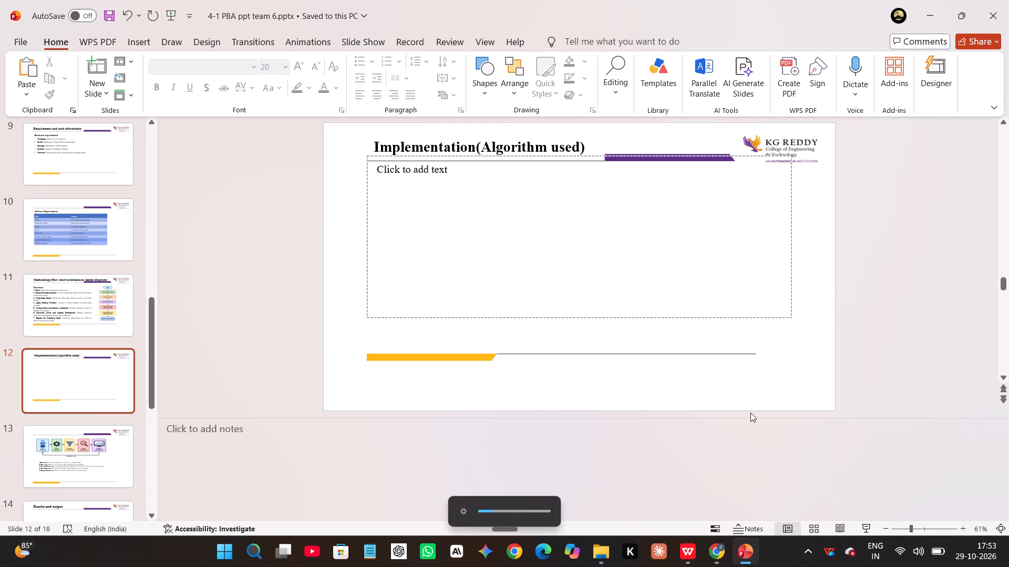
key("Up")
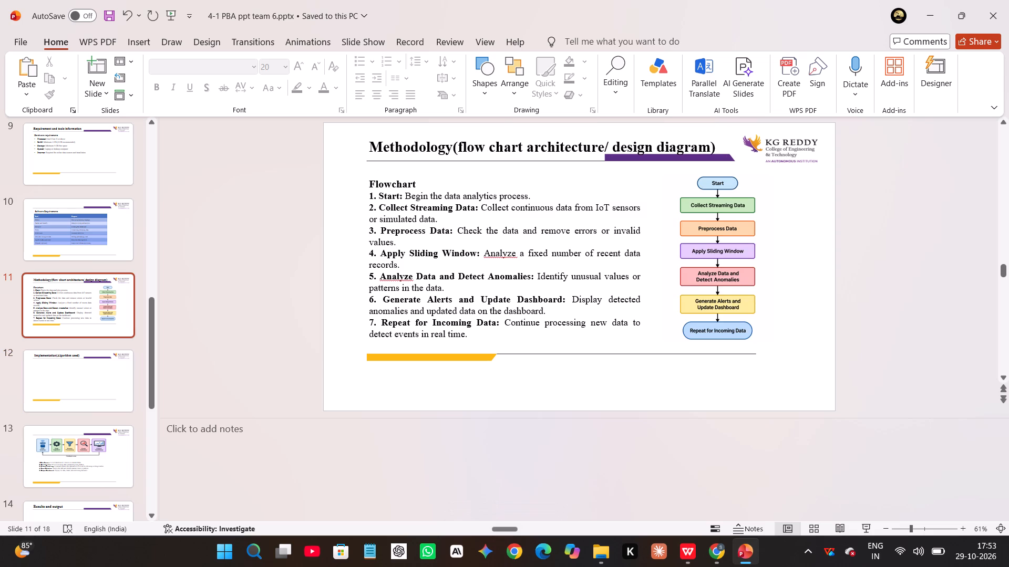
key("Down")
key("Down")
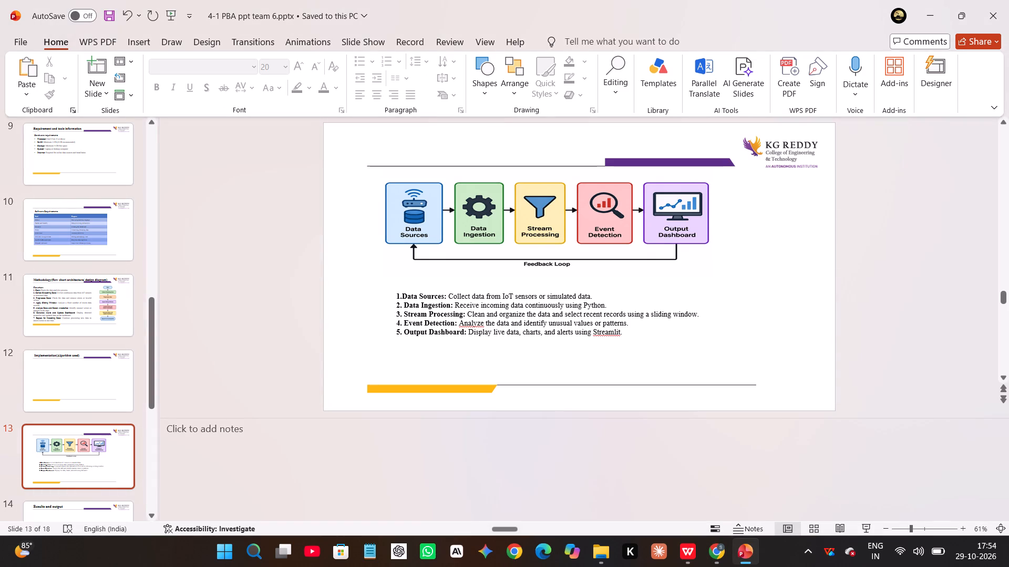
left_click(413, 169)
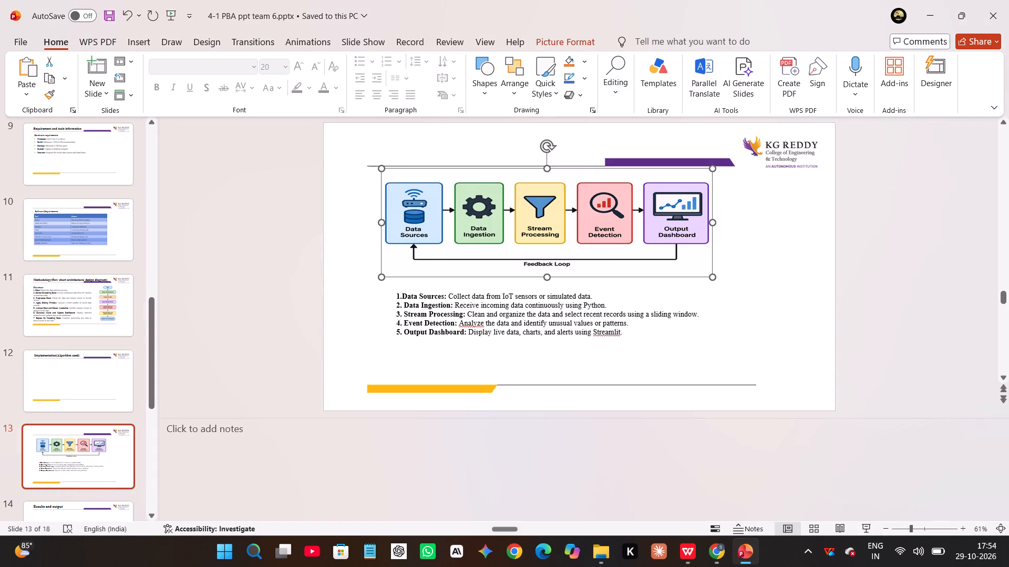
Lower the explanation text box to leave a gap under the feedback loop and align its left edge with the diagram.
left_click(399, 296)
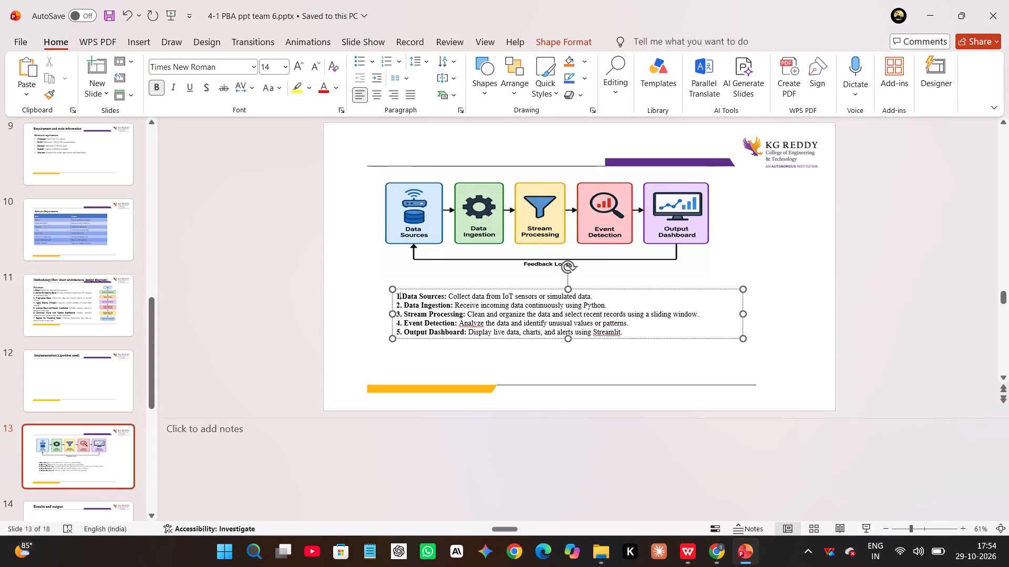
left_click_drag(393, 290, 392, 298)
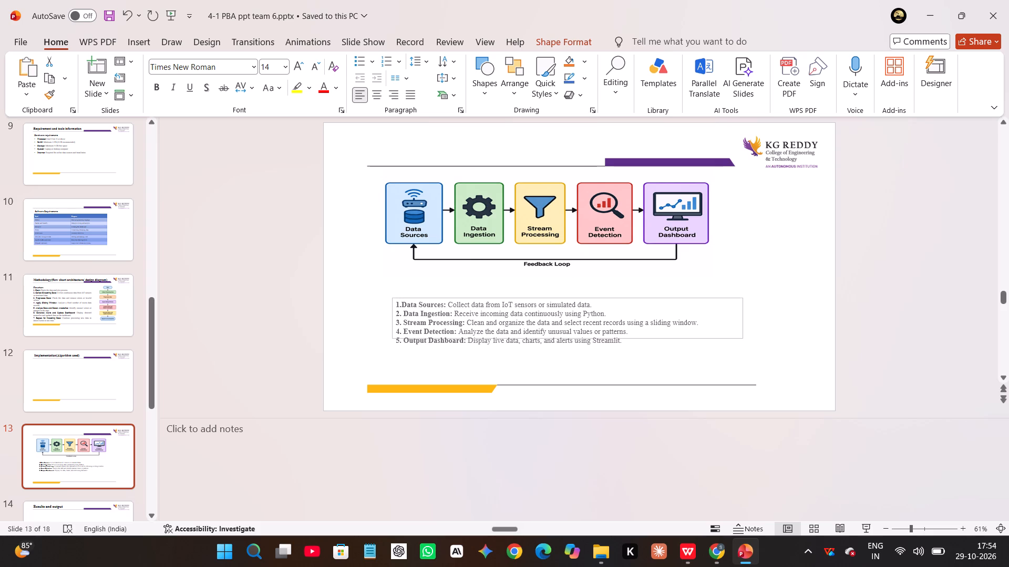
left_click_drag(392, 298, 387, 309)
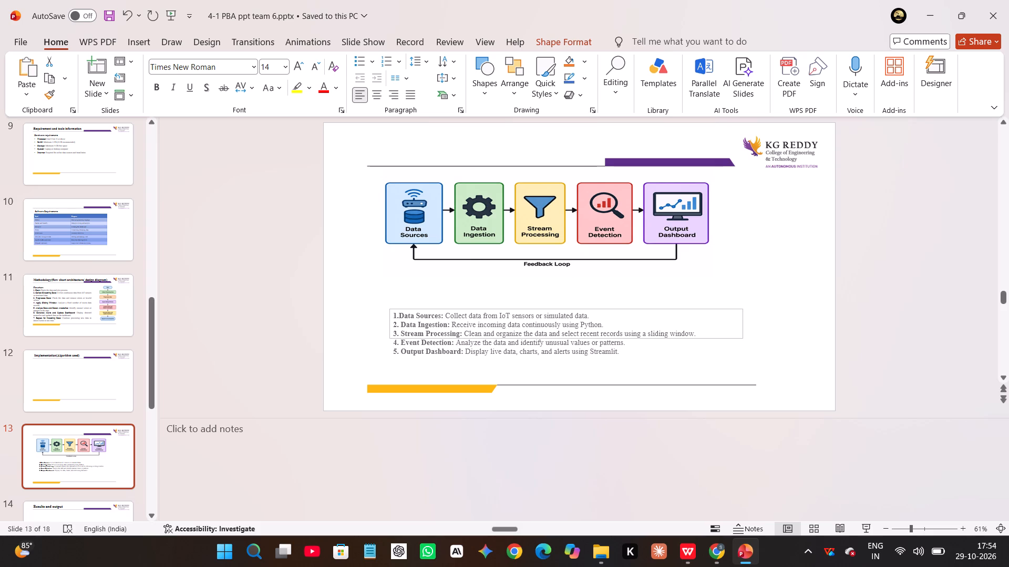
left_click_drag(387, 309, 382, 302)
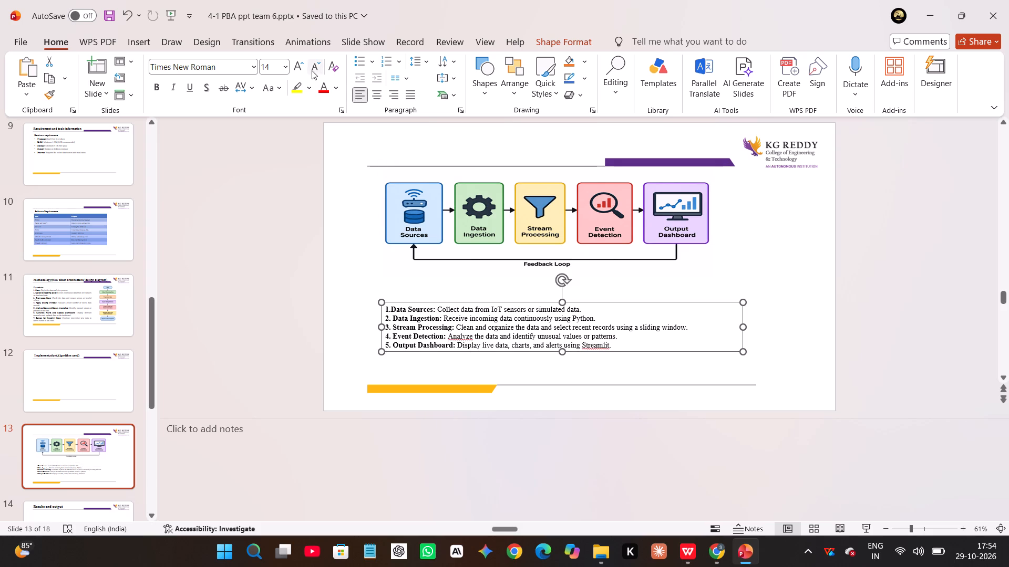
Increase the explanation text to 18 pt and widen its box toward the slide's right edge so each item fits on one line.
left_click(298, 67)
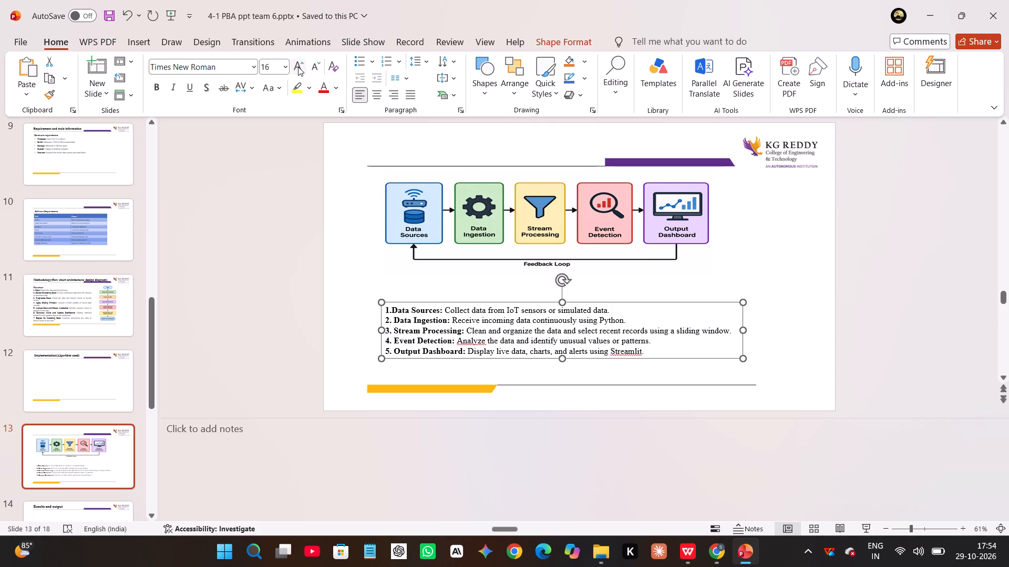
left_click(298, 67)
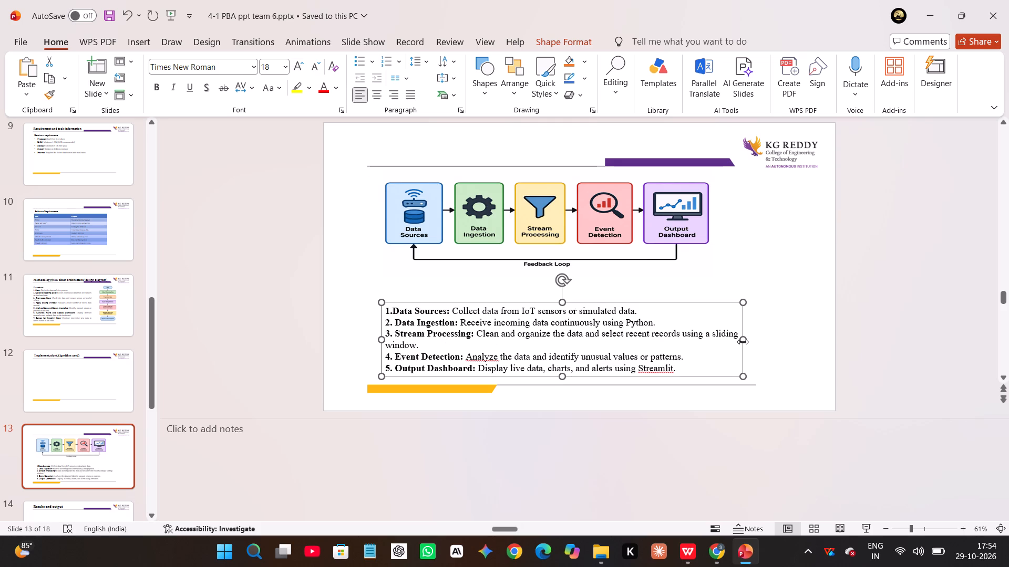
left_click_drag(743, 343, 785, 333)
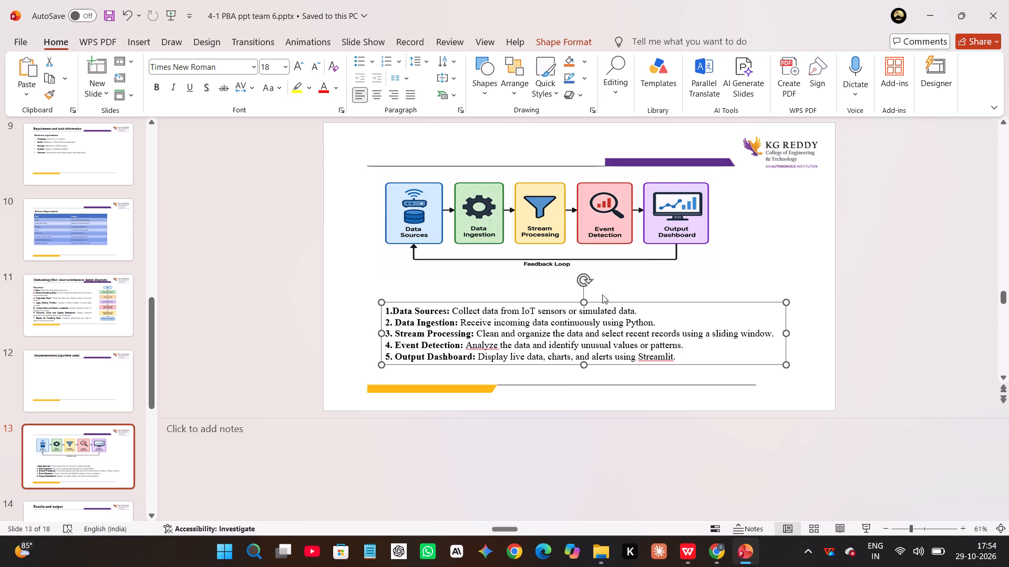
left_click(471, 287)
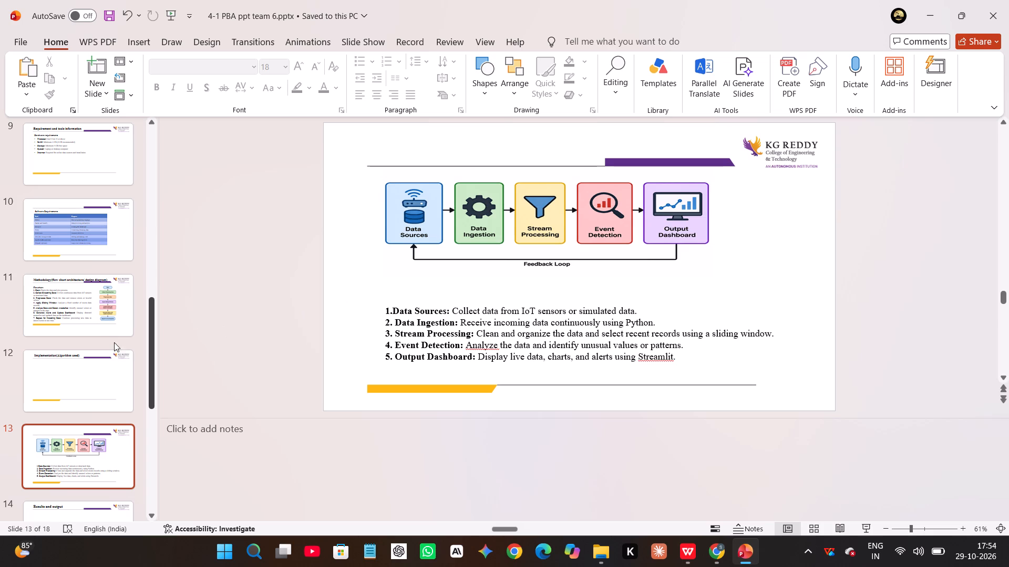
Widen the flowchart text box on slide 11 toward the diagram so the "Apply Sliding Window" item fits on one line, and return to slide 13.
left_click(104, 321)
left_click(406, 300)
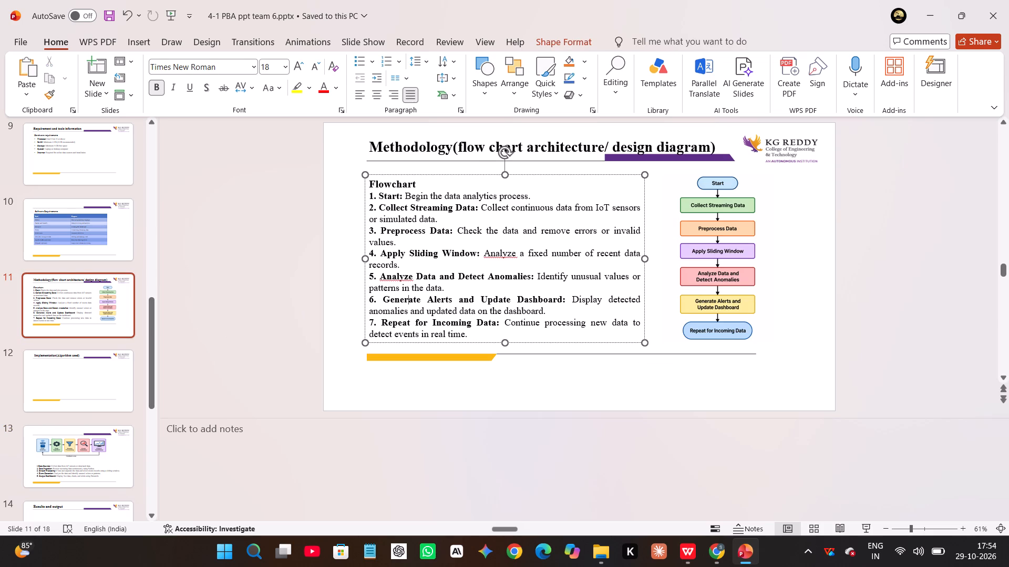
left_click_drag(646, 259, 655, 261)
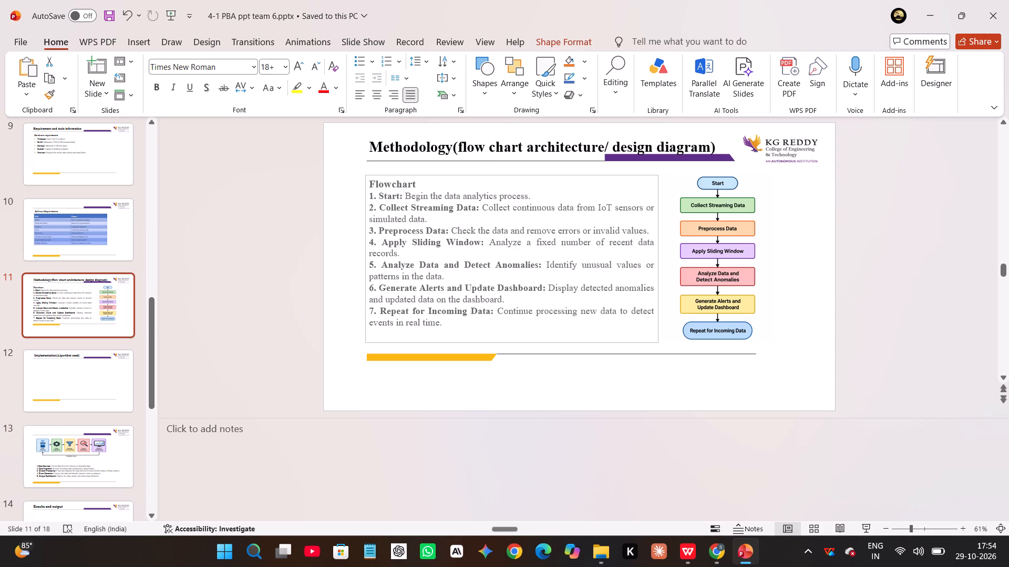
left_click_drag(655, 261, 657, 262)
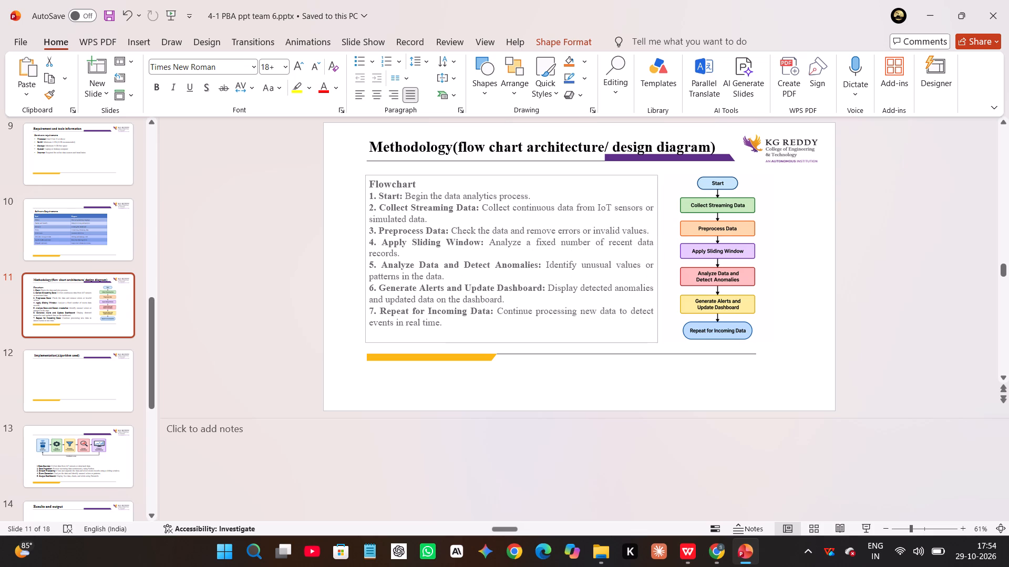
left_click_drag(657, 262, 656, 262)
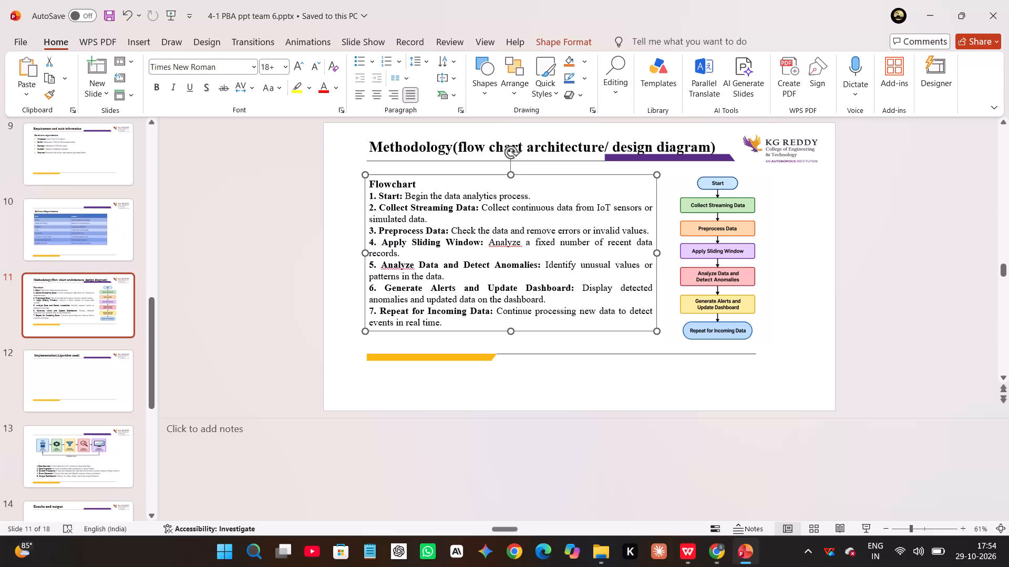
left_click(656, 254)
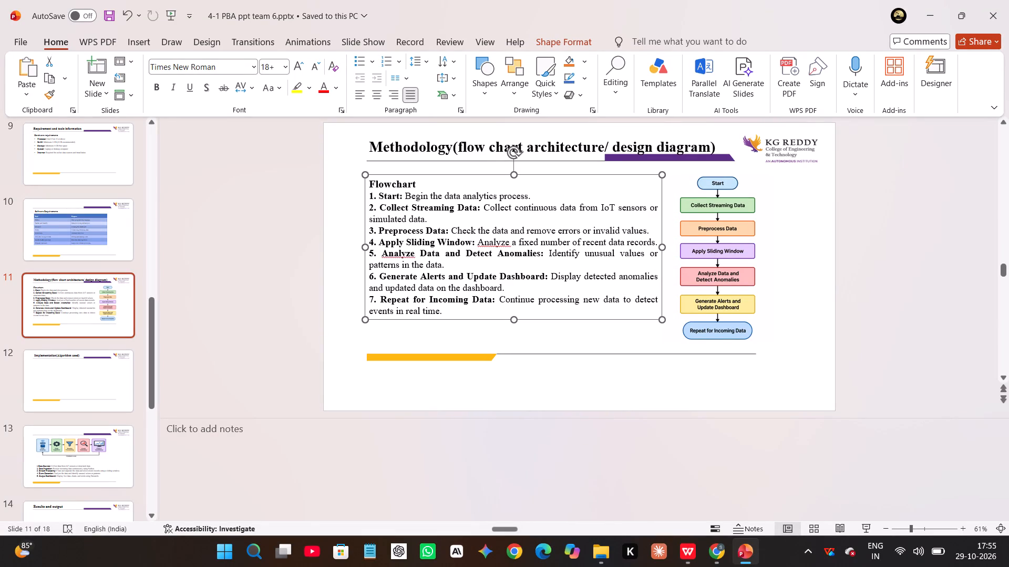
left_click(884, 295)
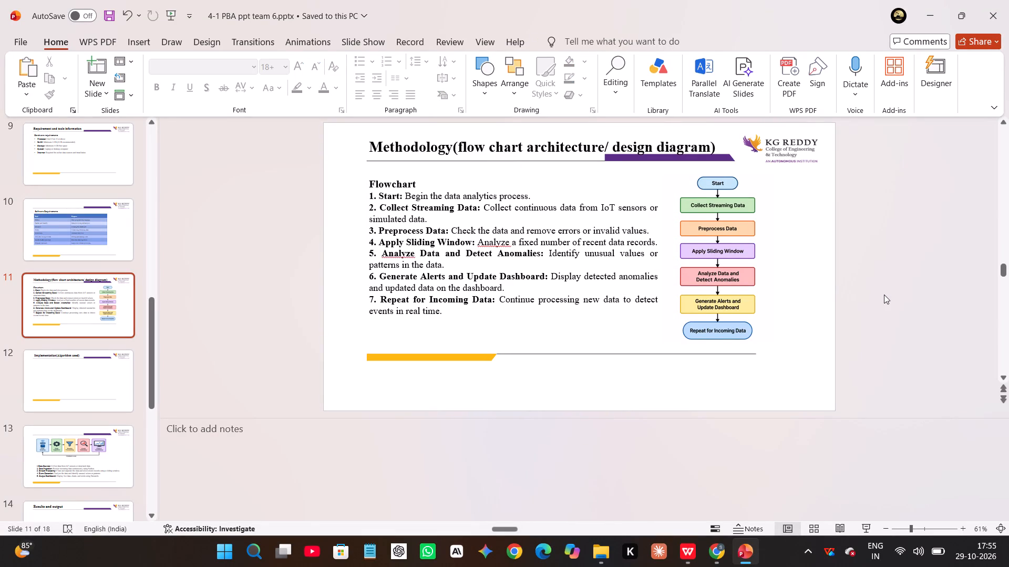
key("Left")
key("Right")
key("Right")
key("Right")
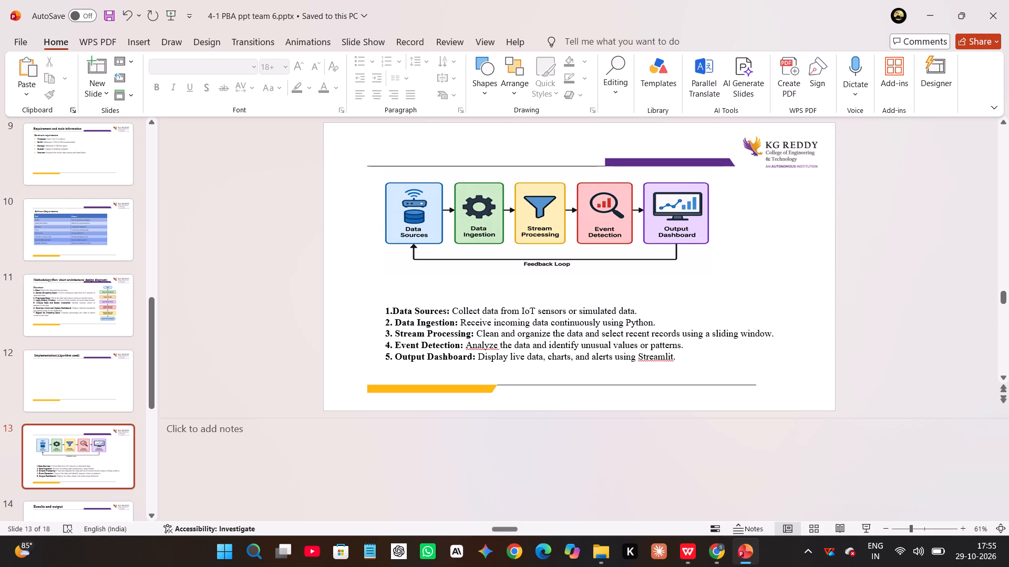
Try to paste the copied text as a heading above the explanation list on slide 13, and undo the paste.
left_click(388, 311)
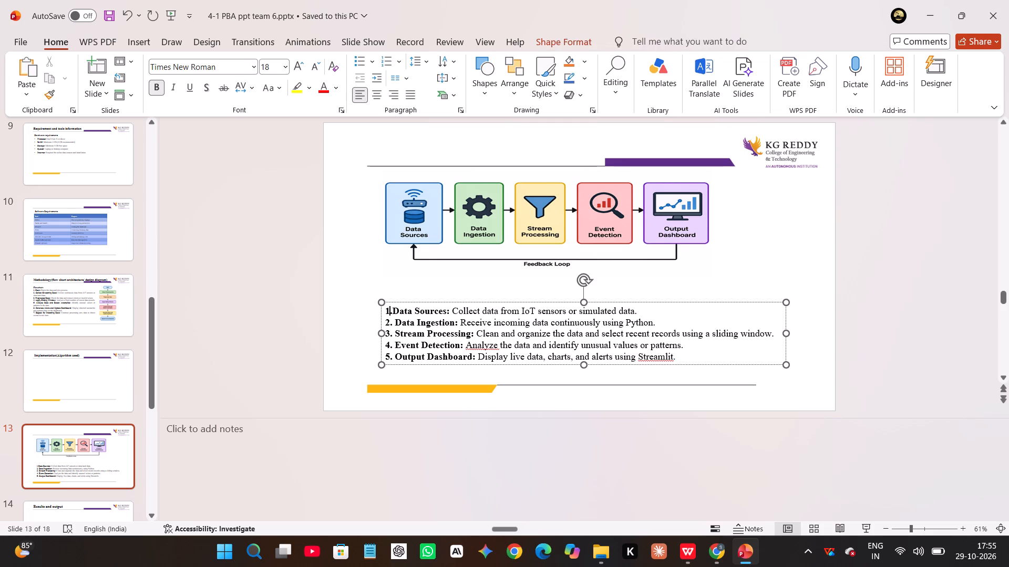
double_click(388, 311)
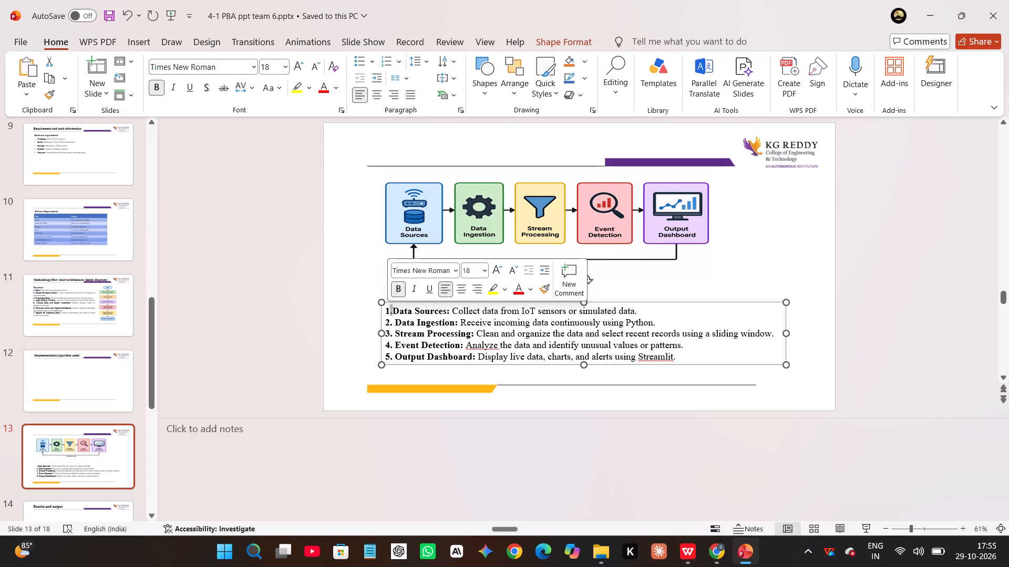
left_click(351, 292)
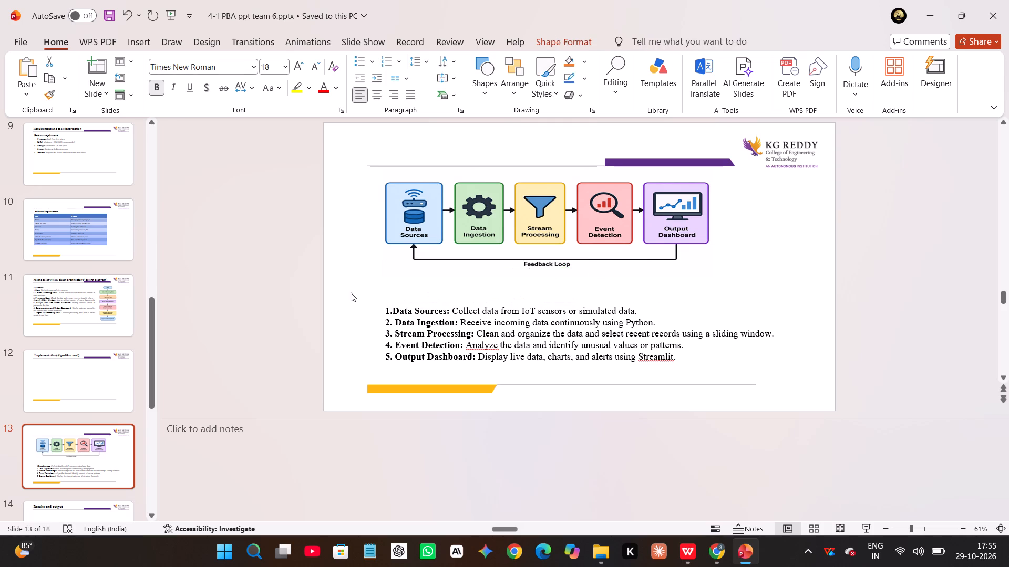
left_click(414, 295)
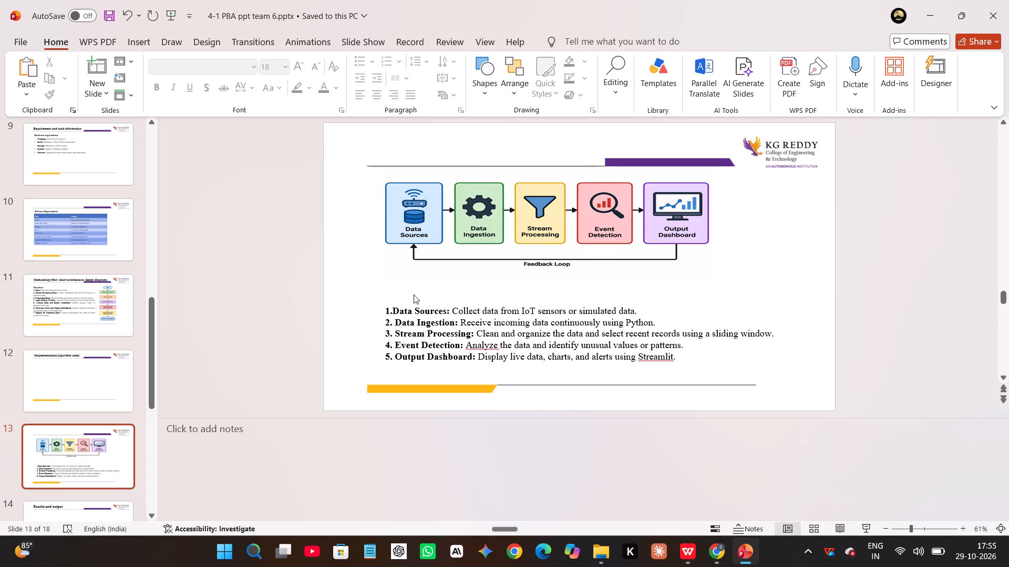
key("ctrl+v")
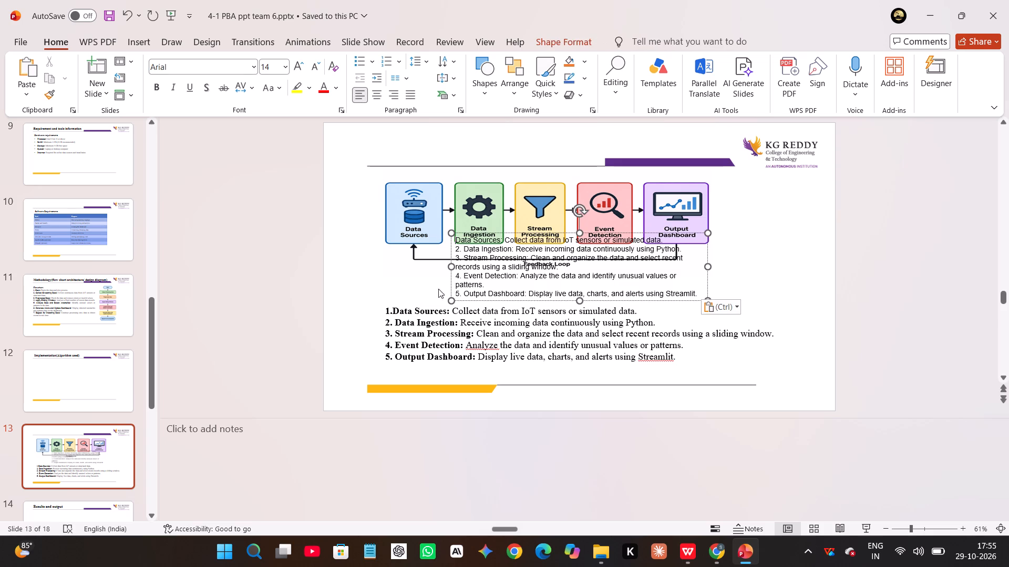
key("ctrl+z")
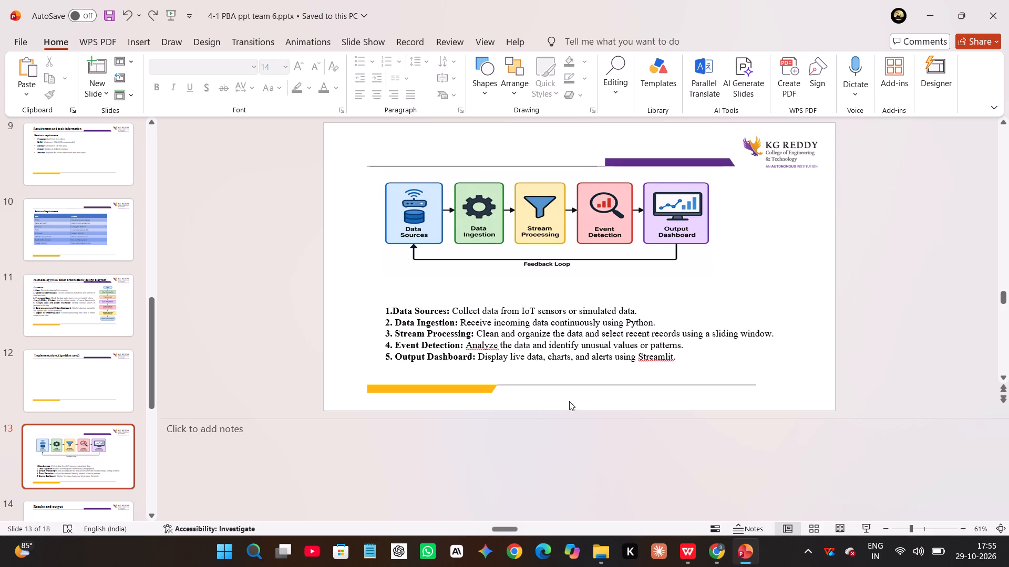
left_click(720, 462)
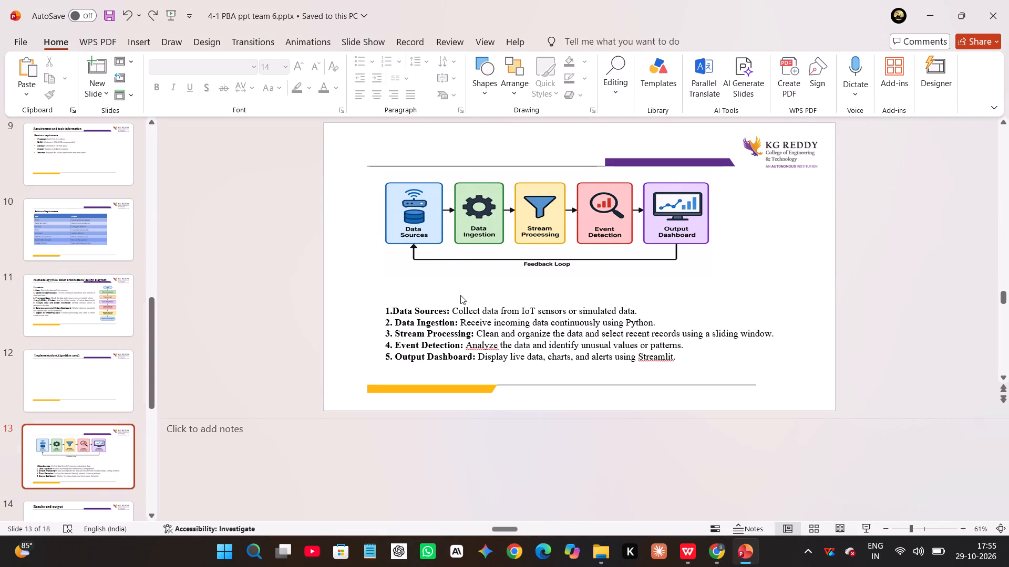
key("ctrl+v")
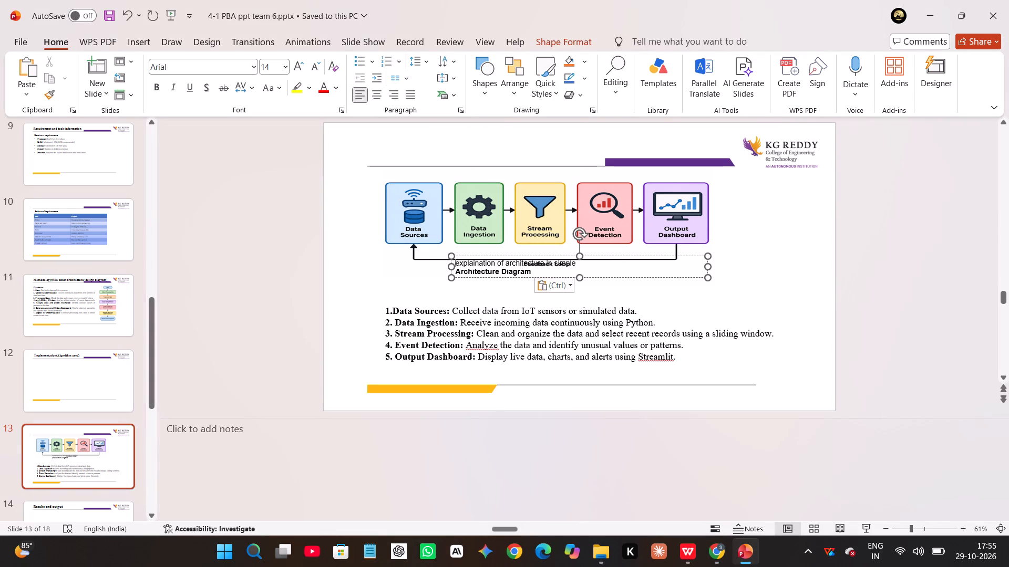
left_click_drag(608, 276, 536, 300)
Delete the words "explaination of architecture in simple" above "Architecture Diagram" in the pasted text box.
left_click(528, 285)
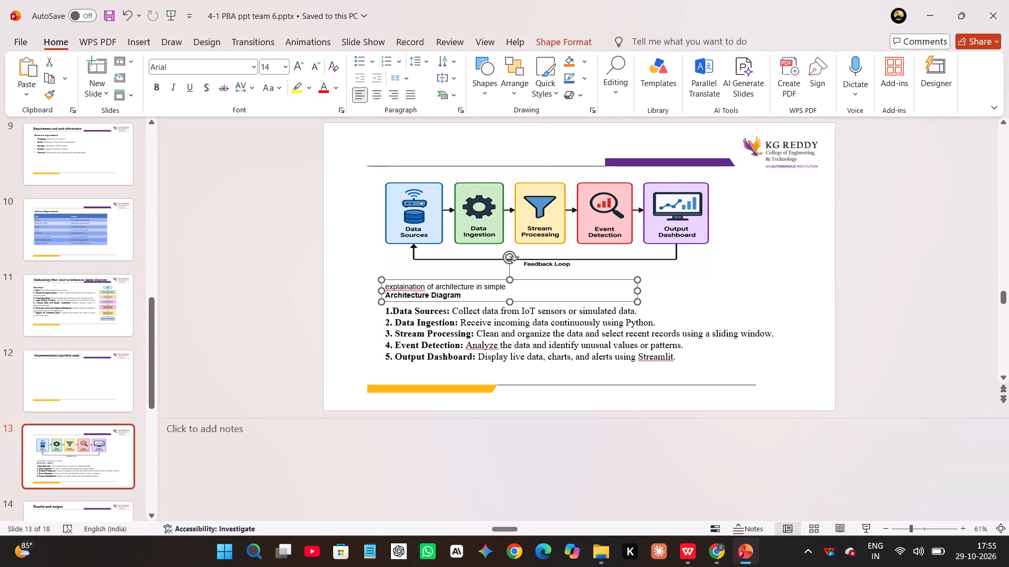
double_click(528, 285)
key("BackSpace")
key("BackSpace")
key("BackSpace")
key("BackSpace")
key("BackSpace")
key("BackSpace")
key("BackSpace")
key("BackSpace")
key("BackSpace")
key("BackSpace")
key("BackSpace")
key("BackSpace")
key("BackSpace")
key("BackSpace")
key("BackSpace")
key("BackSpace")
key("BackSpace")
key("BackSpace")
key("BackSpace")
key("BackSpace")
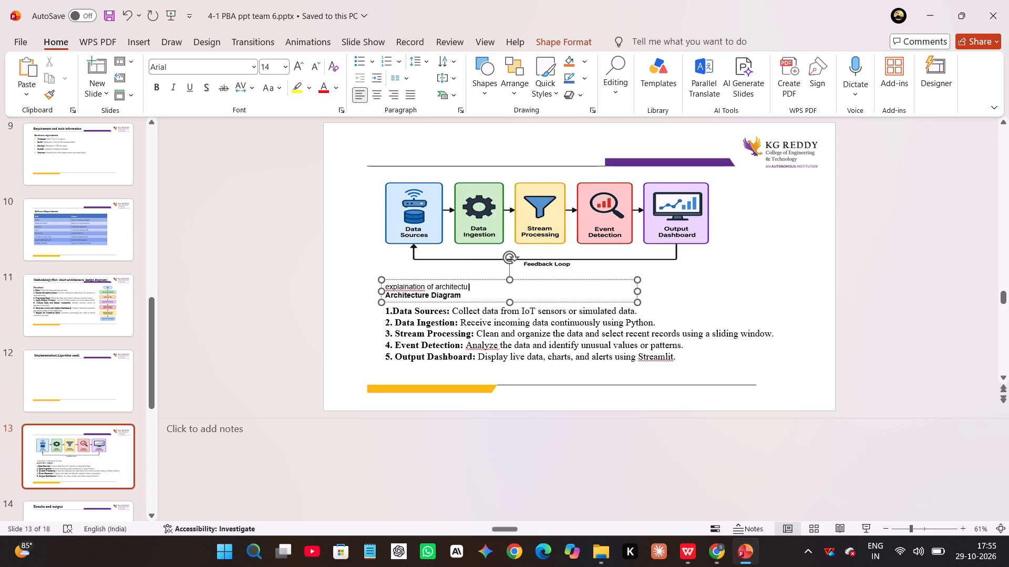
key("BackSpace")
key("BackSpace")
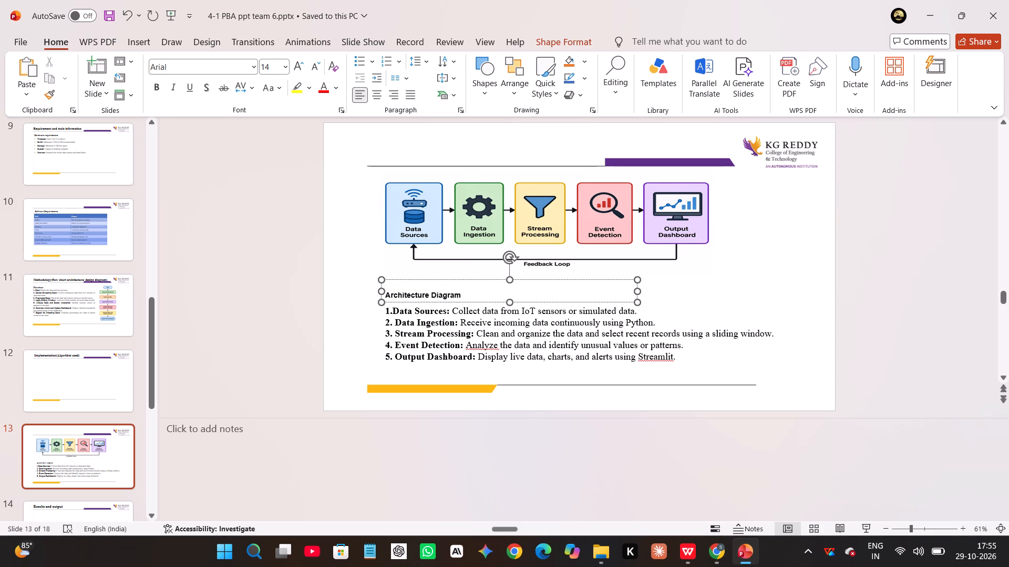
Format the "Architecture Diagram" heading in Times New Roman at 20 pt.
left_click(473, 296)
left_click(303, 62)
left_click(303, 62)
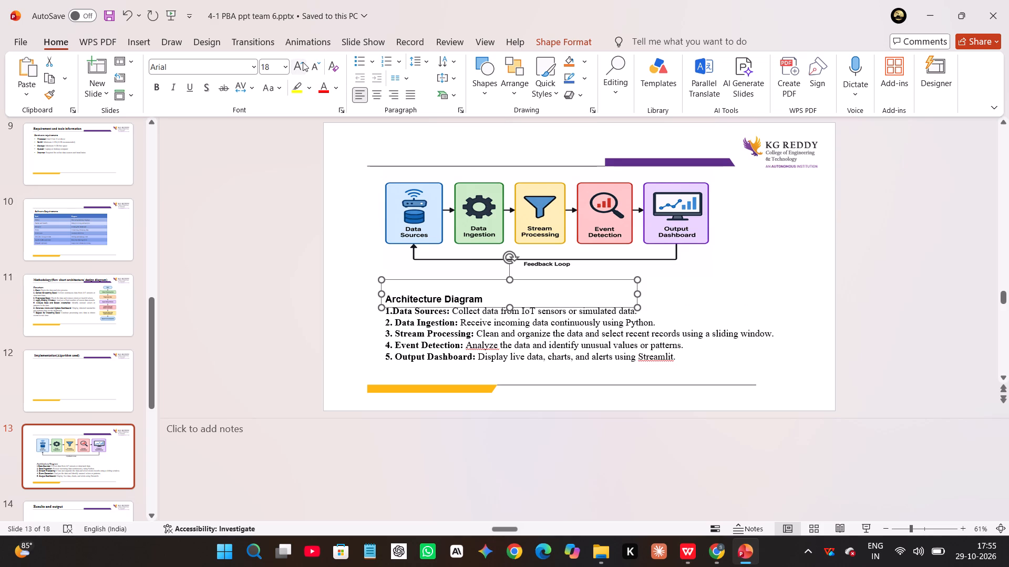
left_click(303, 62)
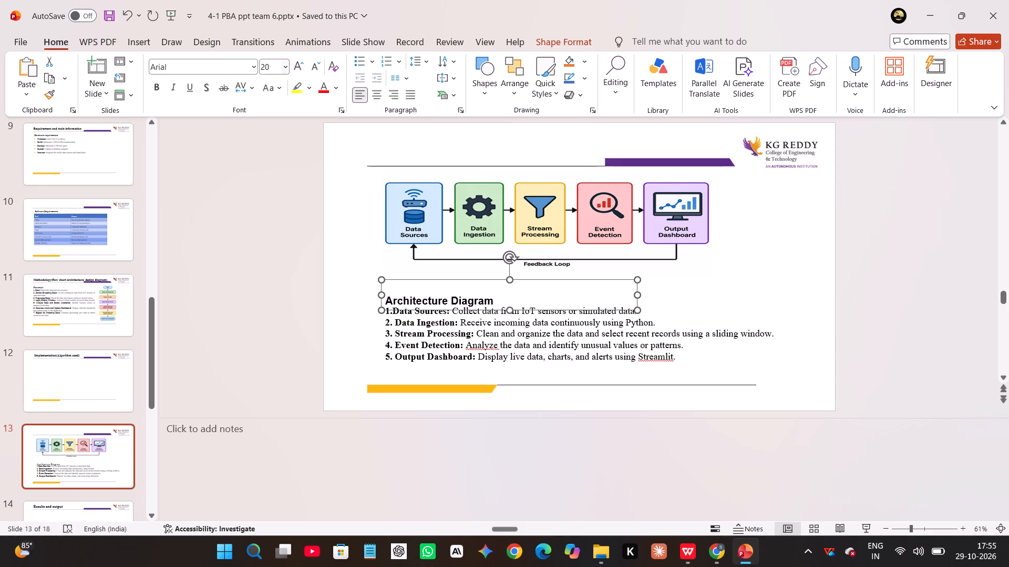
left_click(253, 68)
left_click(221, 157)
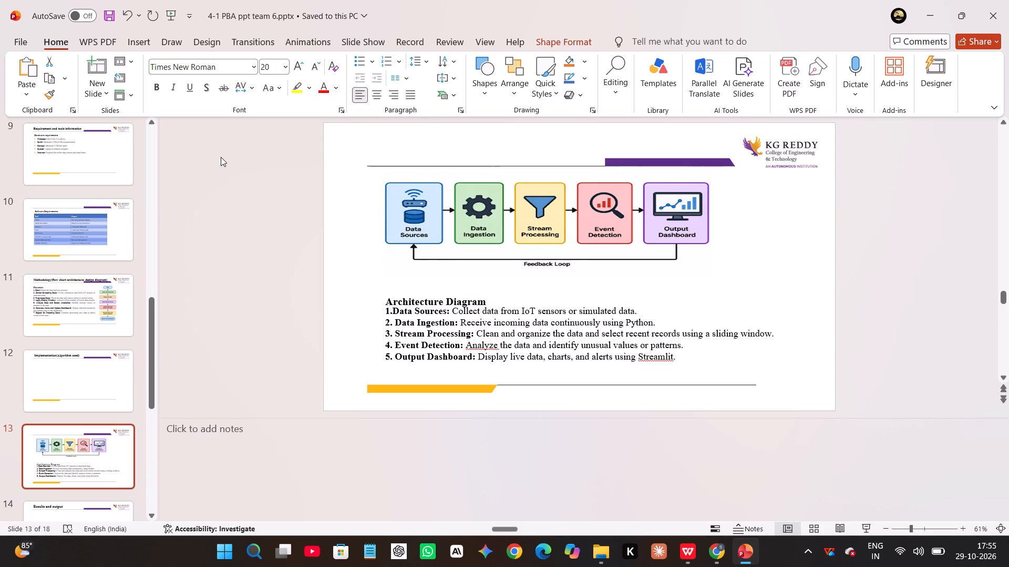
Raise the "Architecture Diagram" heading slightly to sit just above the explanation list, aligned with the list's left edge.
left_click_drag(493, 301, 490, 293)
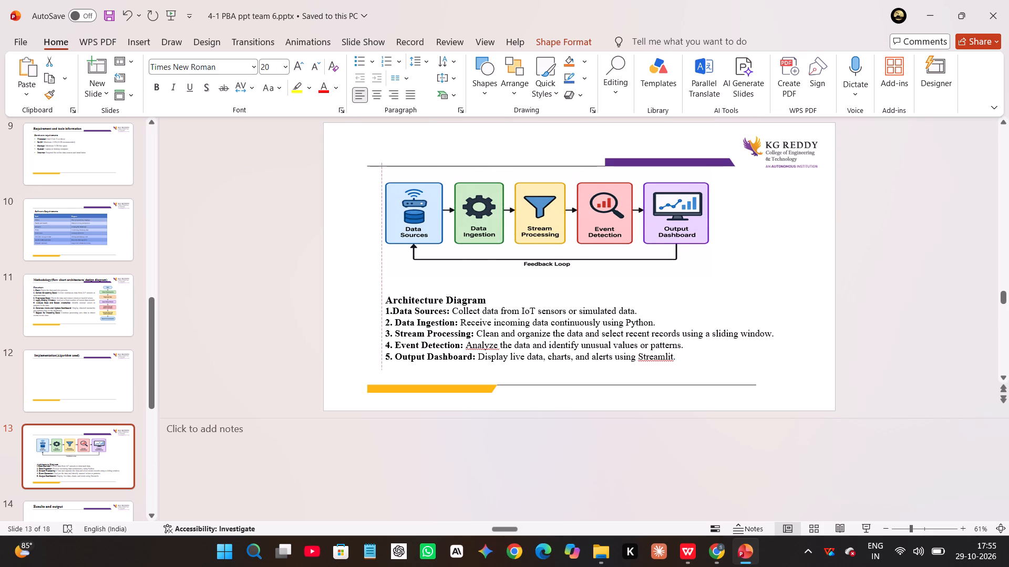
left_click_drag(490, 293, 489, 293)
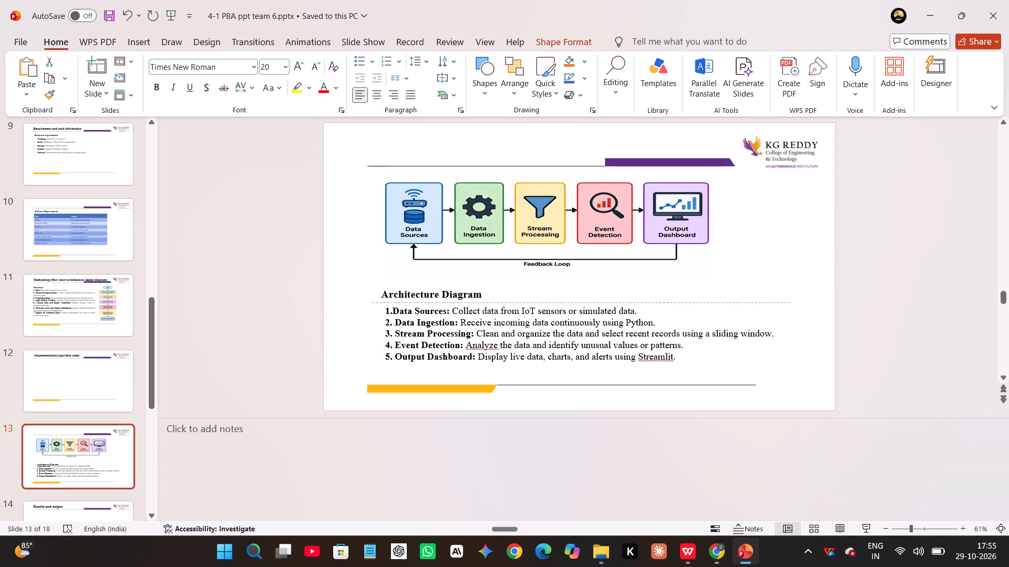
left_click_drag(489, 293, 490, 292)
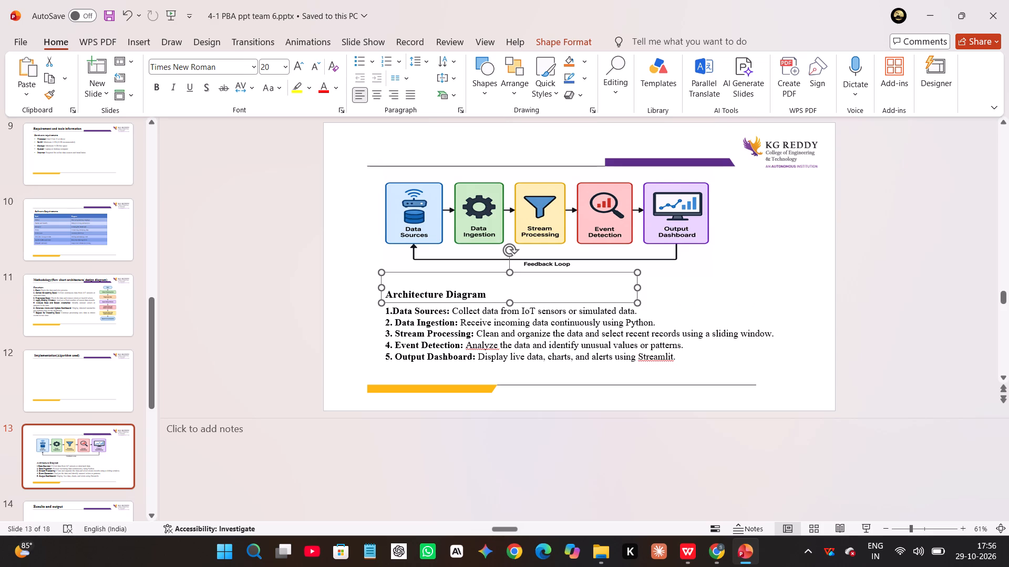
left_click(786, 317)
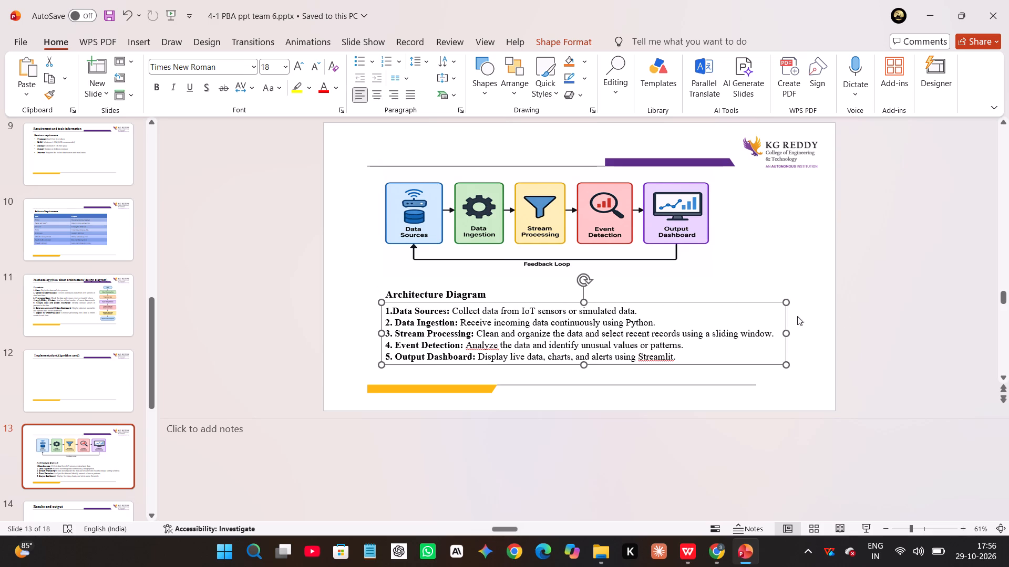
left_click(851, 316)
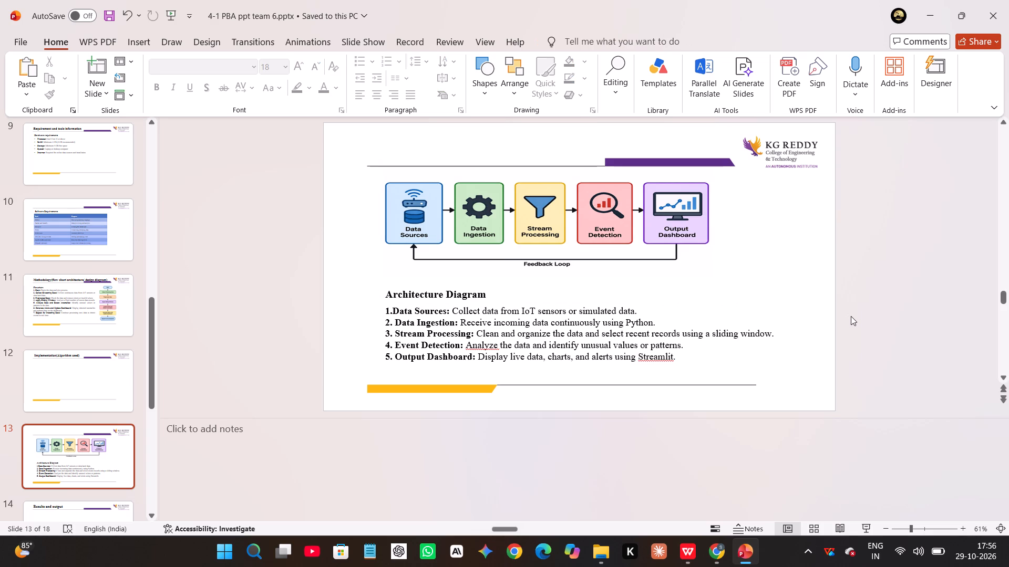
Move the "Architecture Diagram" heading above the diagram, under the slide's header line, keeping it aligned with the diagram's left edge.
left_click(468, 289)
left_click_drag(493, 285, 495, 218)
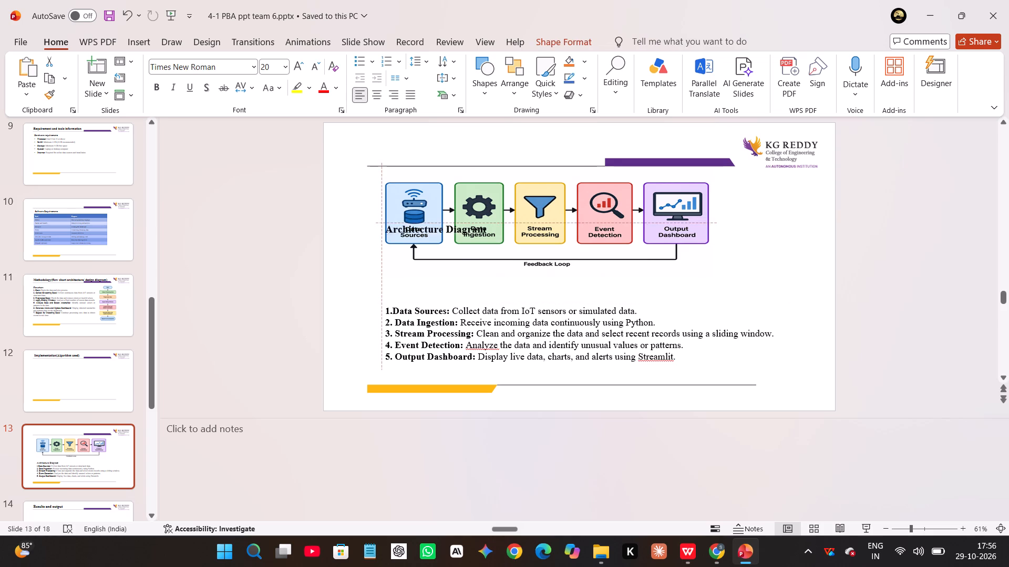
left_click_drag(495, 218, 489, 170)
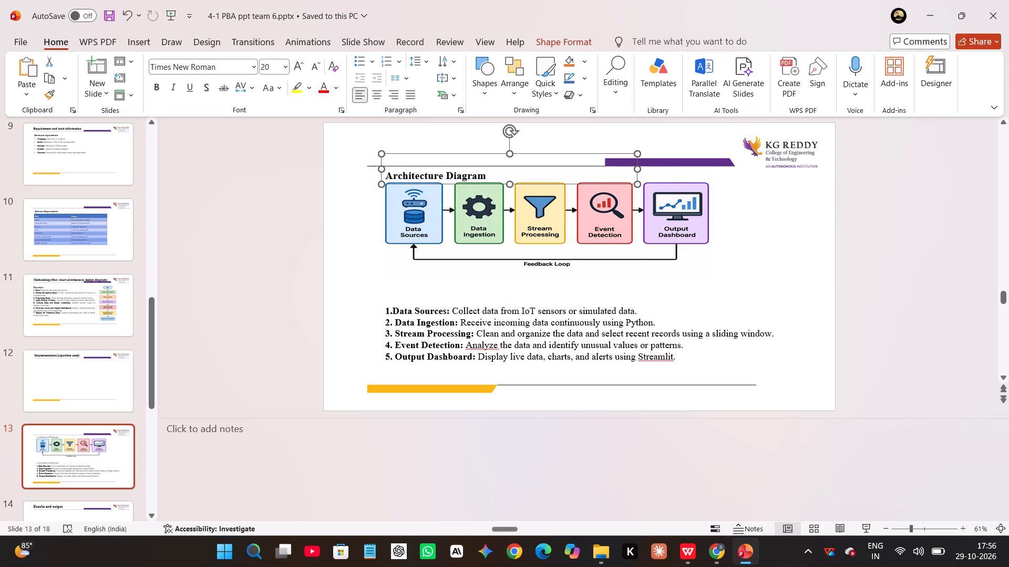
Move the architecture diagram on slide 13 slightly down, leaving a gap below its heading and keeping its left alignment.
left_click(504, 215)
left_click_drag(504, 215, 502, 224)
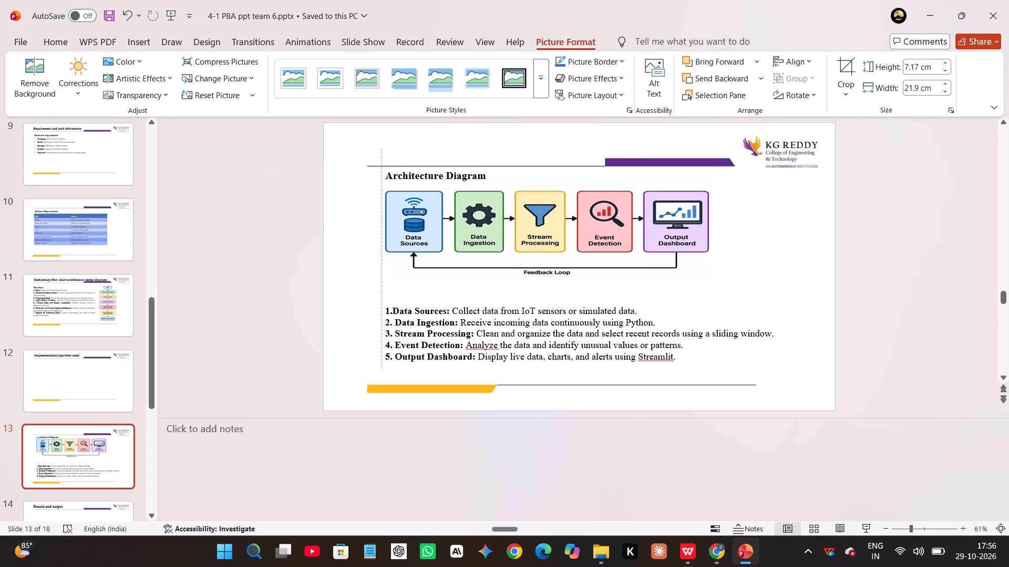
left_click_drag(502, 224, 503, 236)
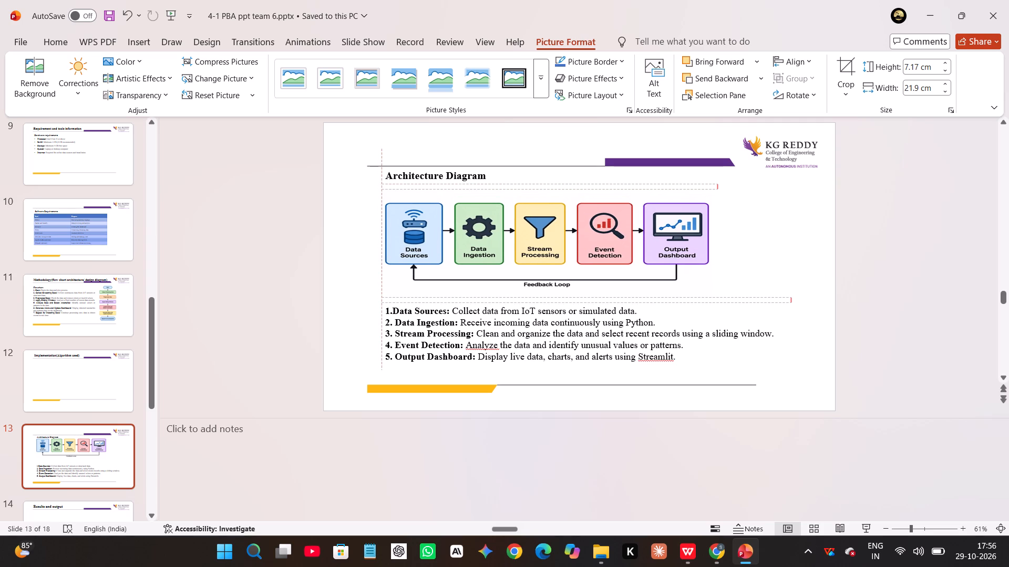
left_click_drag(503, 236, 503, 227)
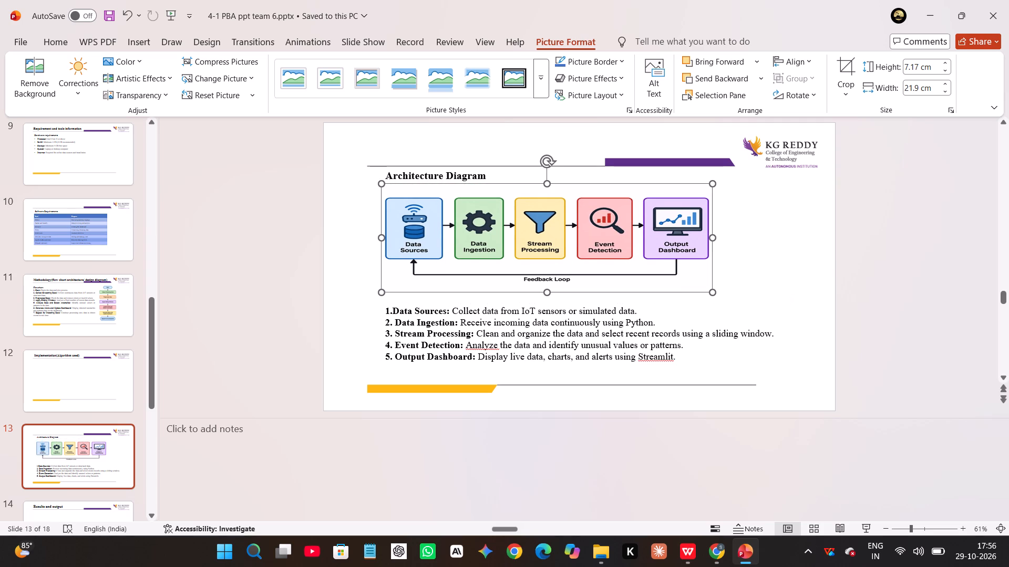
left_click(836, 250)
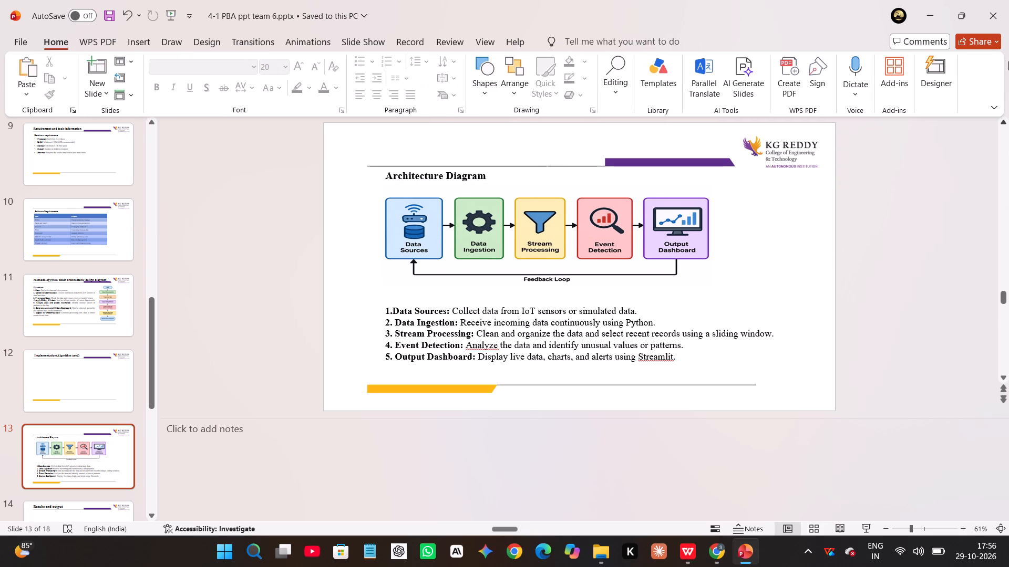
Insert a blank line below the "Flowchart" heading in the text box on slide 11.
key("Up")
key("Down")
key("F11")
key("Up")
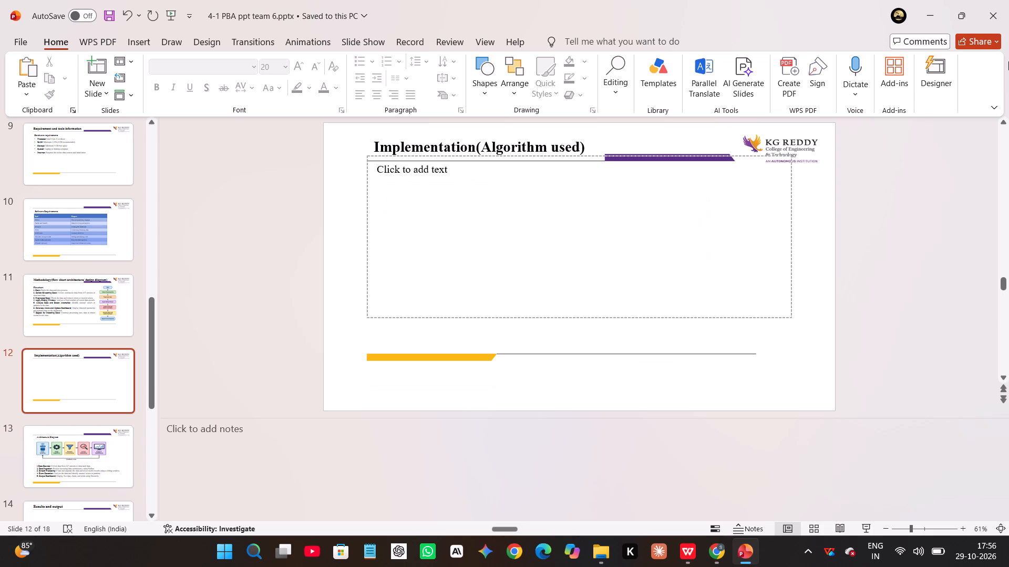
key("Up")
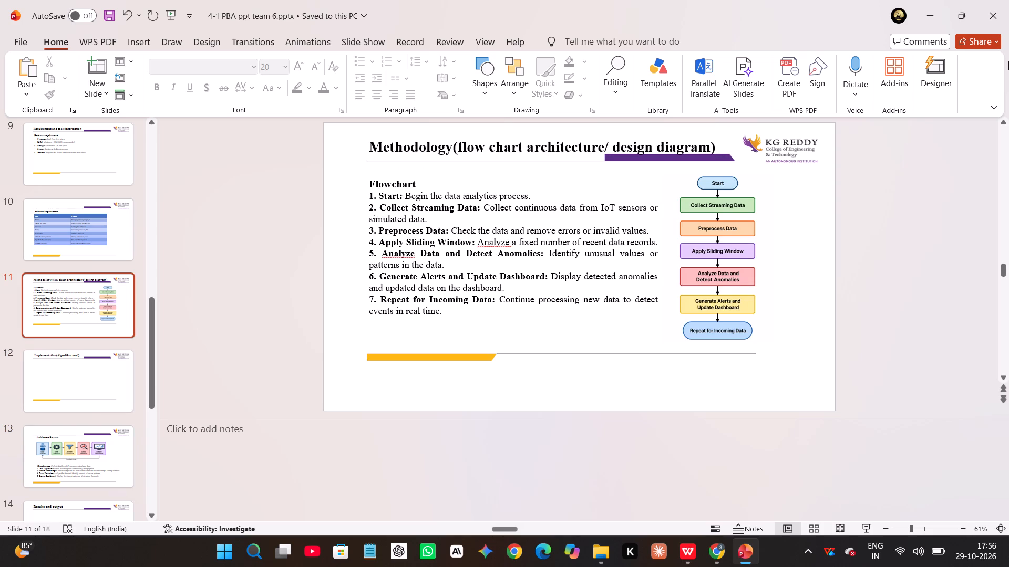
key("Down")
key("Down")
key("Up")
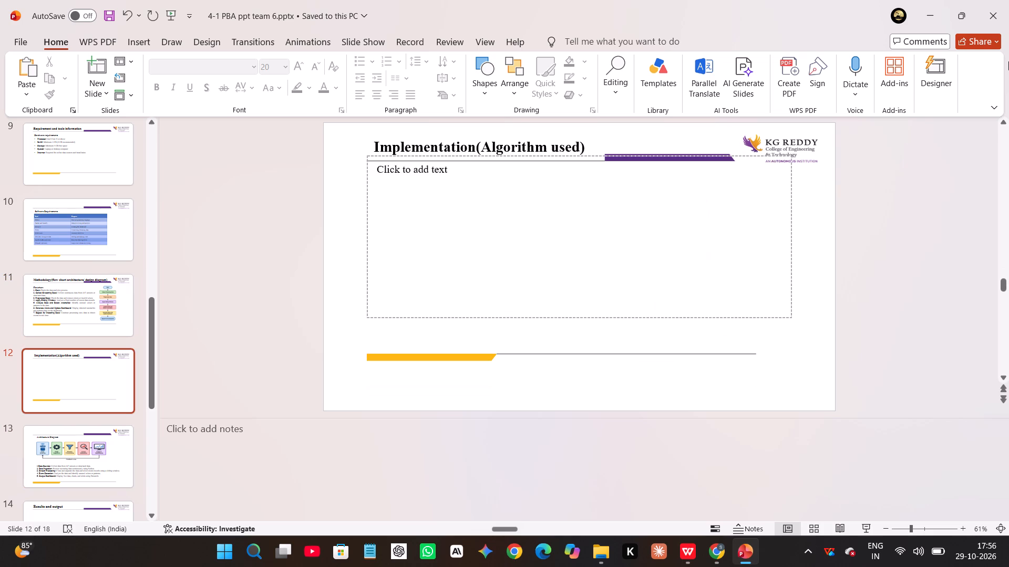
key("Up")
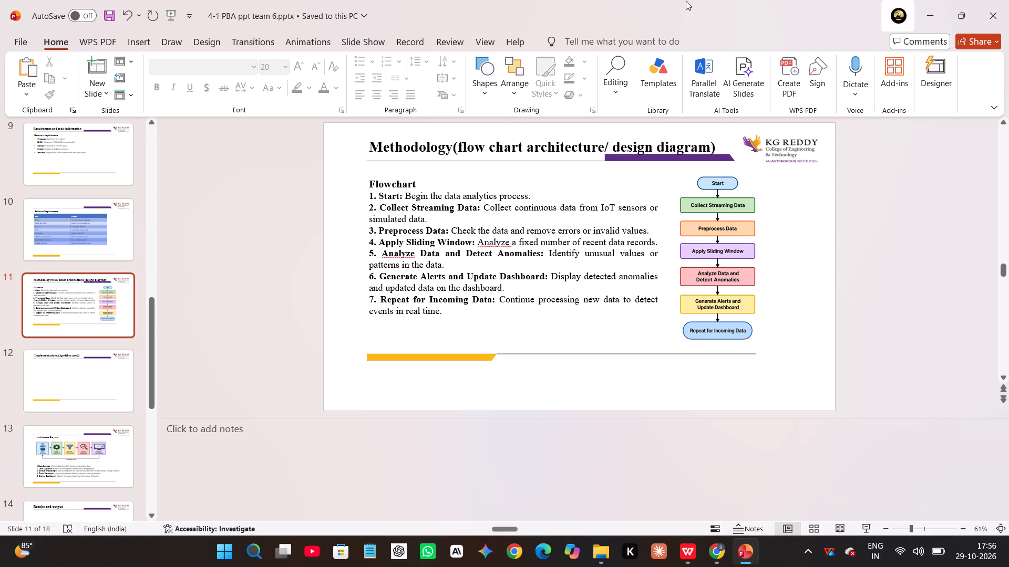
left_click(440, 187)
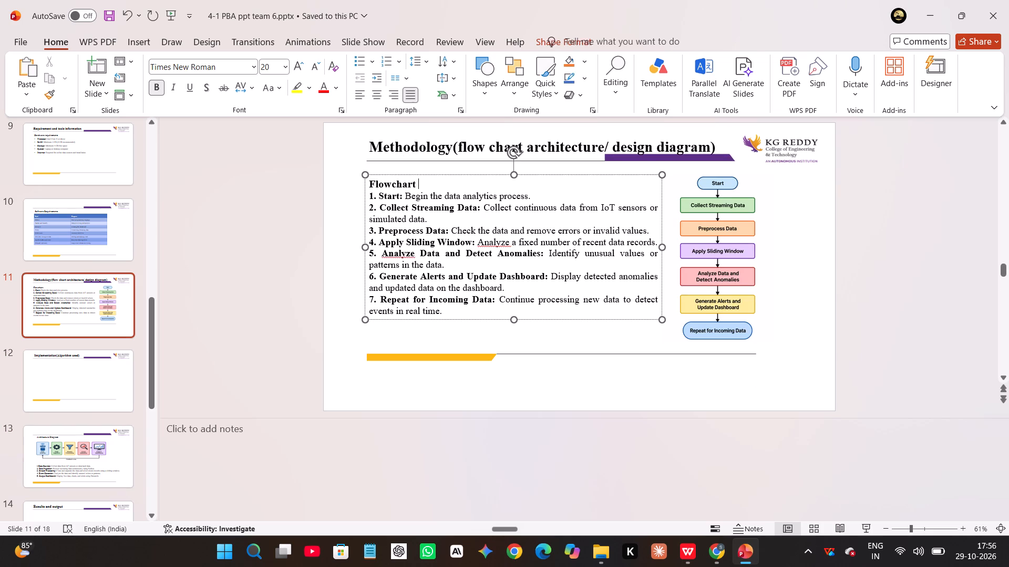
key("Return")
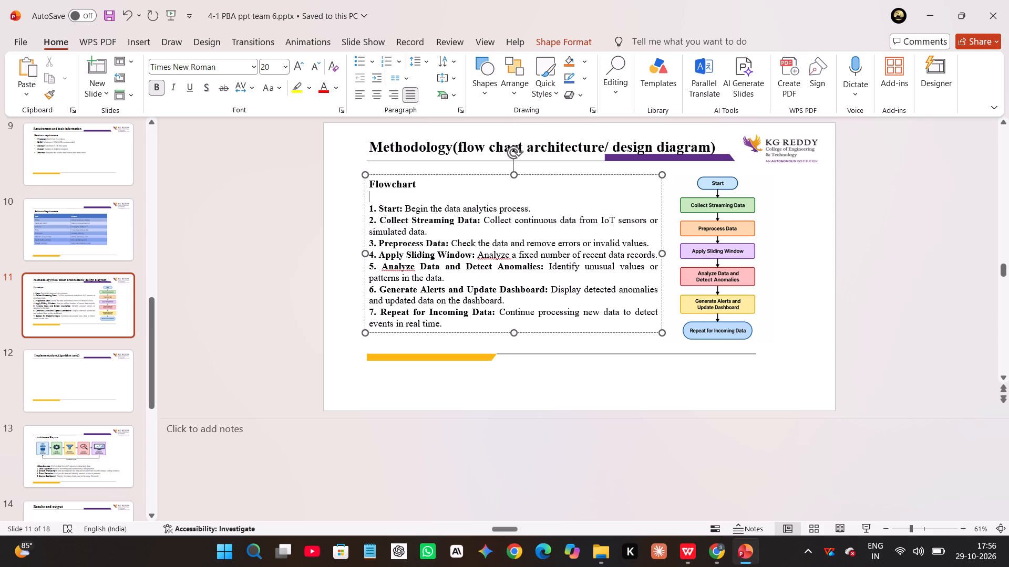
left_click(908, 192)
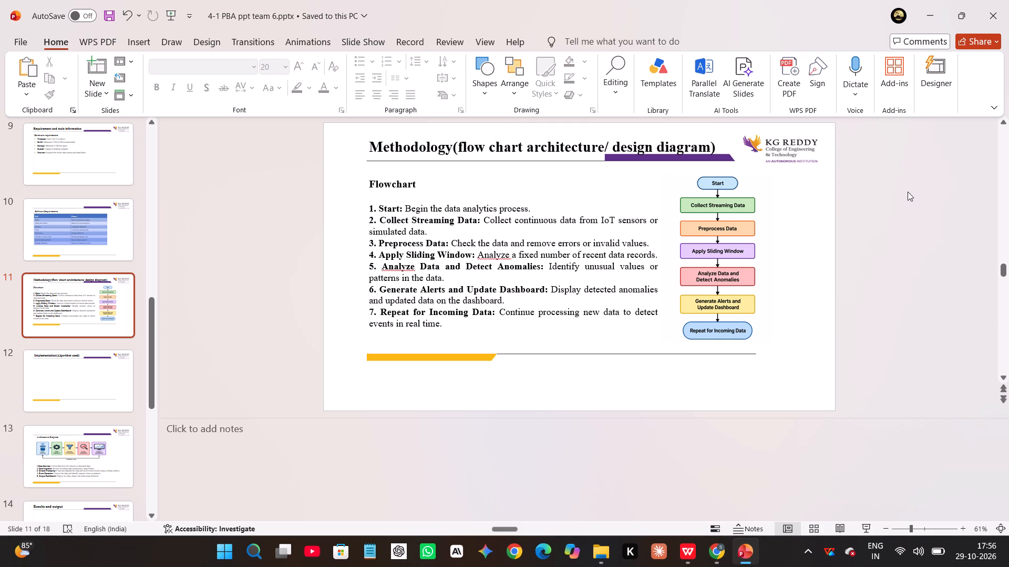
left_click(908, 192)
Move the Architecture Diagram slide ahead of the "Implementation(Algorithm used)" slide, directly after the Methodology slide.
left_click(910, 278)
key("Down")
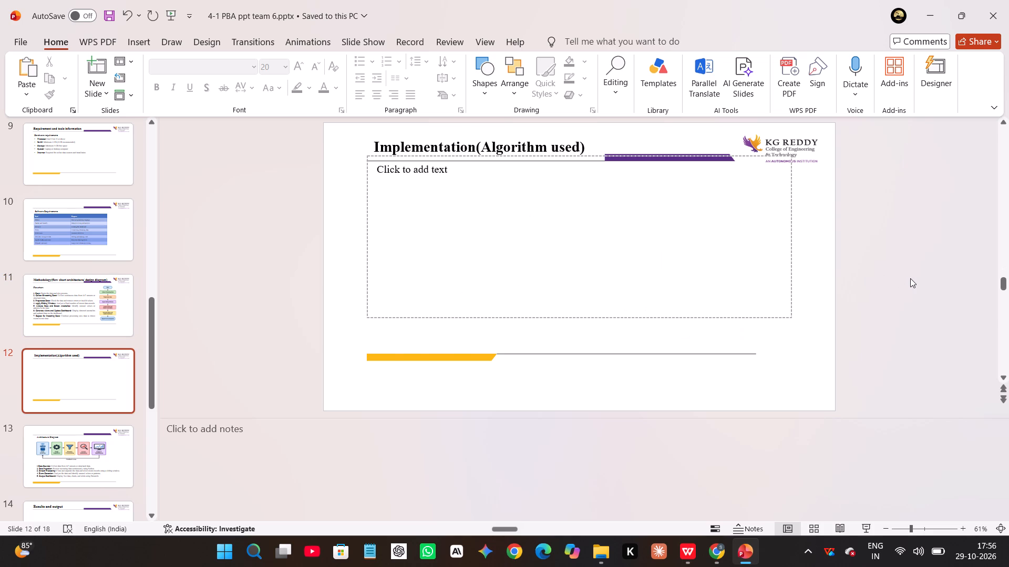
key("Down")
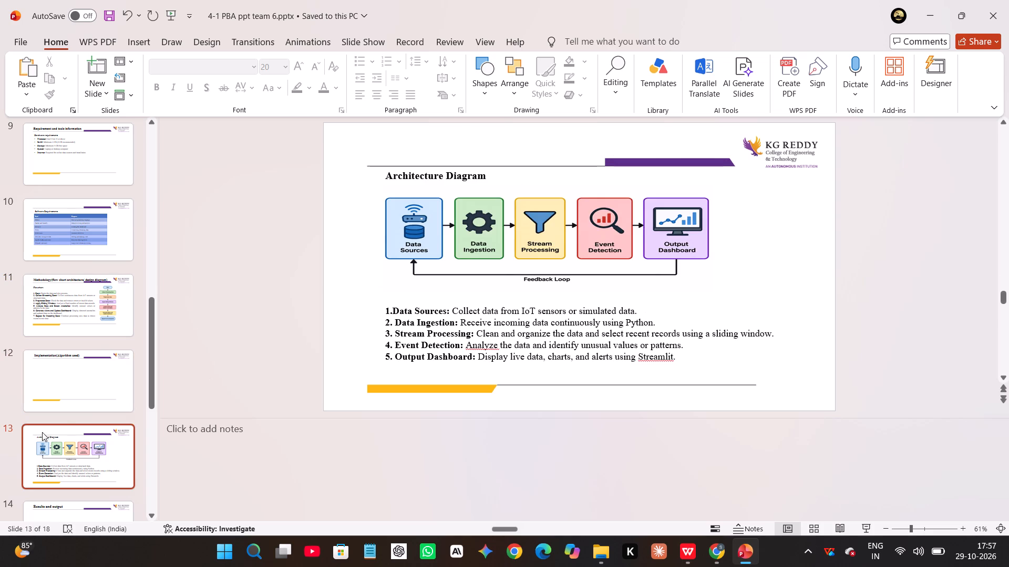
left_click_drag(63, 463, 59, 375)
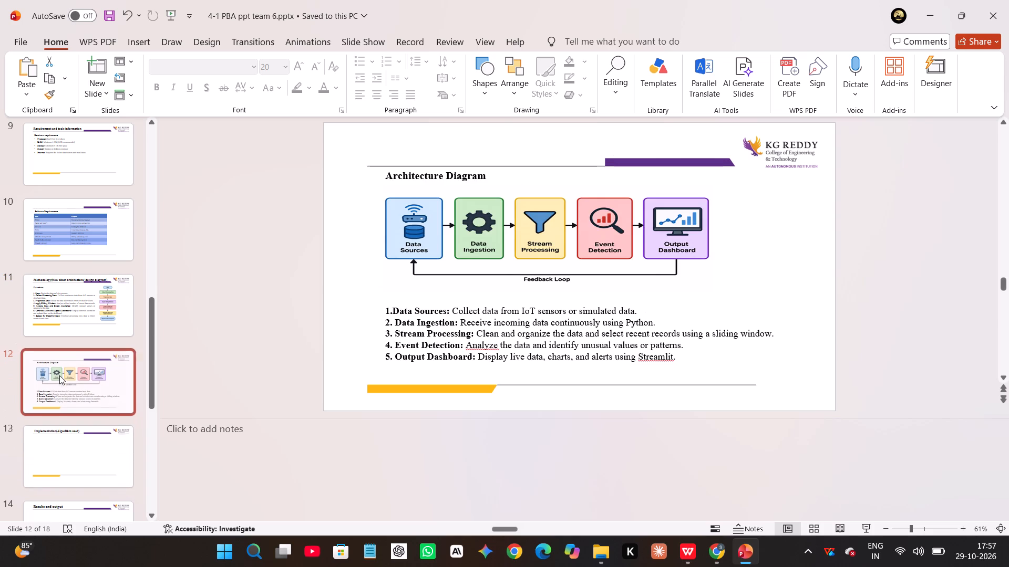
left_click(92, 463)
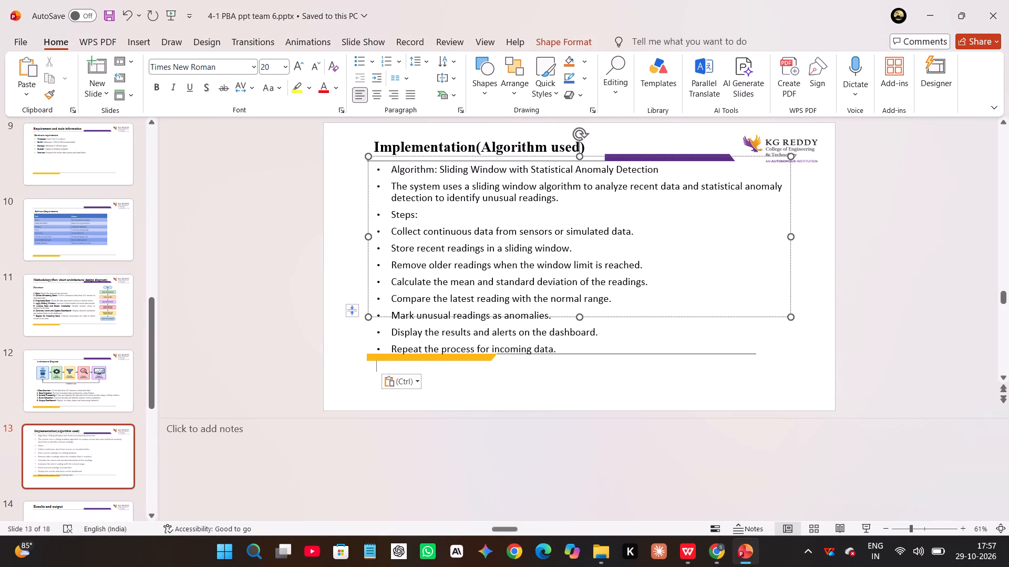
Remove the bullets from the eight algorithm steps, from "Collect continuous data" through "Repeat the process for incoming data".
left_click(389, 233)
key("BackSpace")
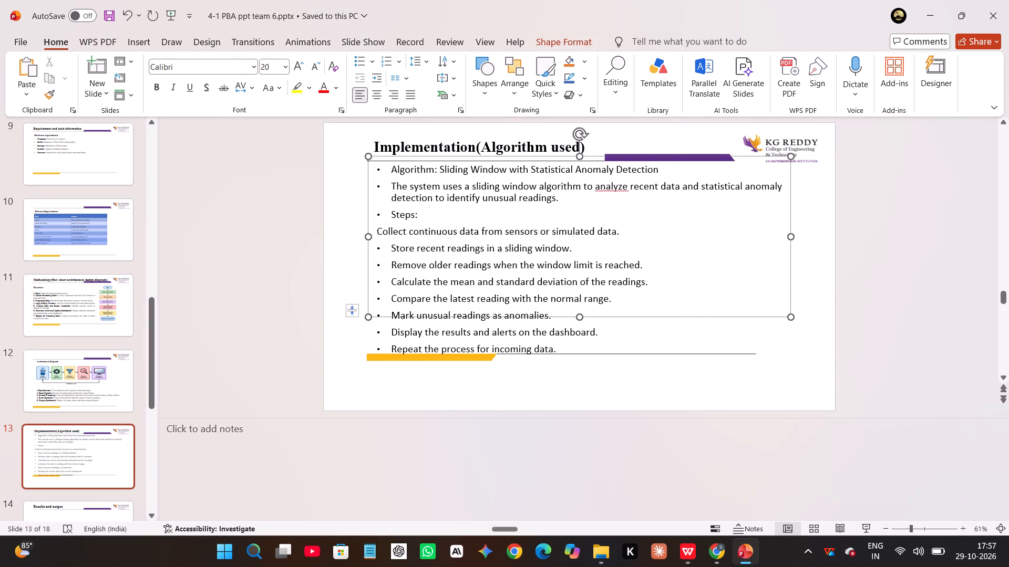
key("Down")
key("BackSpace")
key("Down")
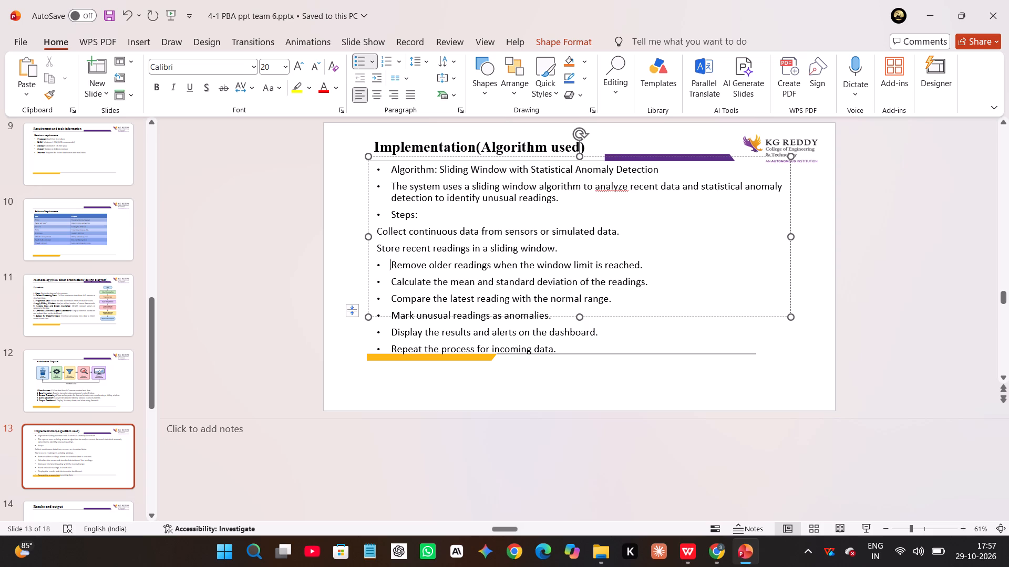
key("BackSpace")
key("Down")
key("BackSpace")
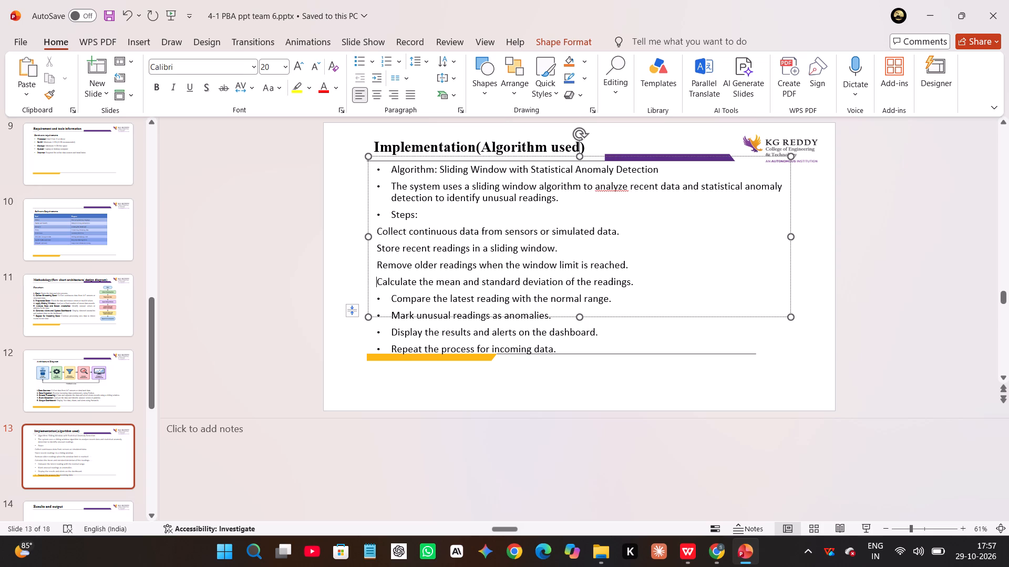
key("Down")
key("BackSpace")
key("Down")
key("BackSpace")
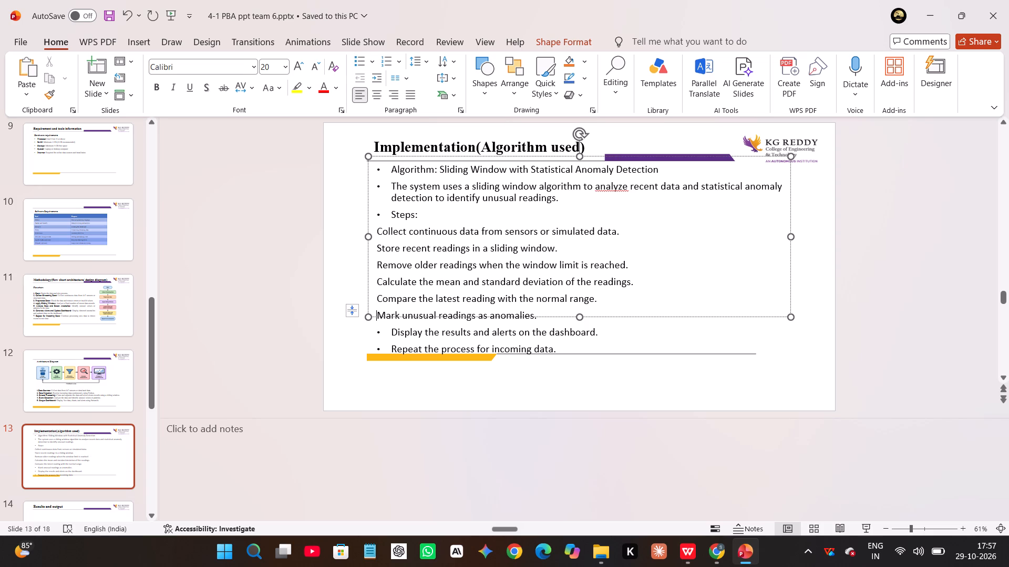
key("Down")
key("BackSpace")
key("Down")
key("BackSpace")
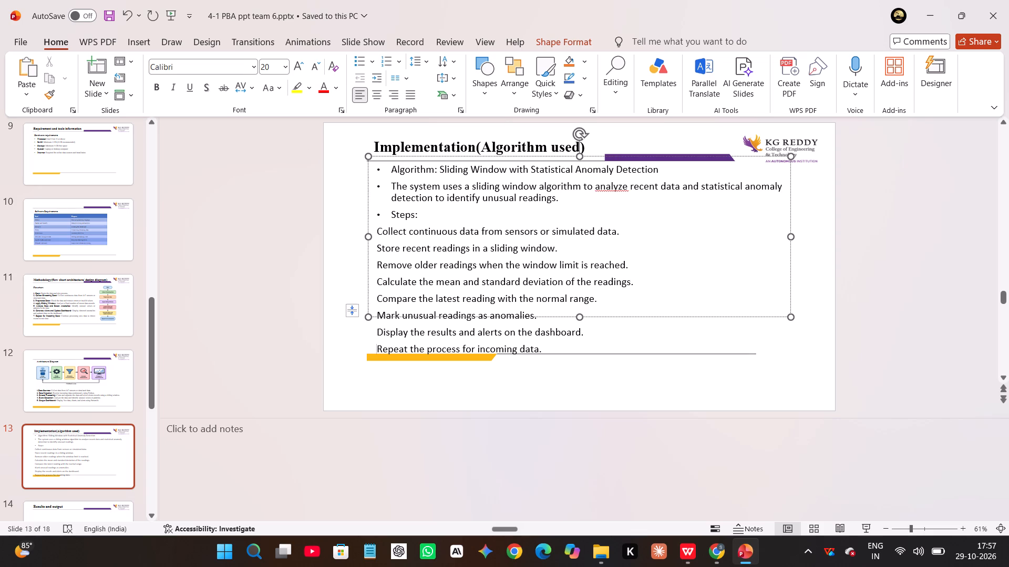
Remove the bullets from the "Steps:" line, the system description paragraph and the "Algorithm:" line on the Implementation slide.
left_click(386, 213)
key("BackSpace")
left_click(386, 189)
key("BackSpace")
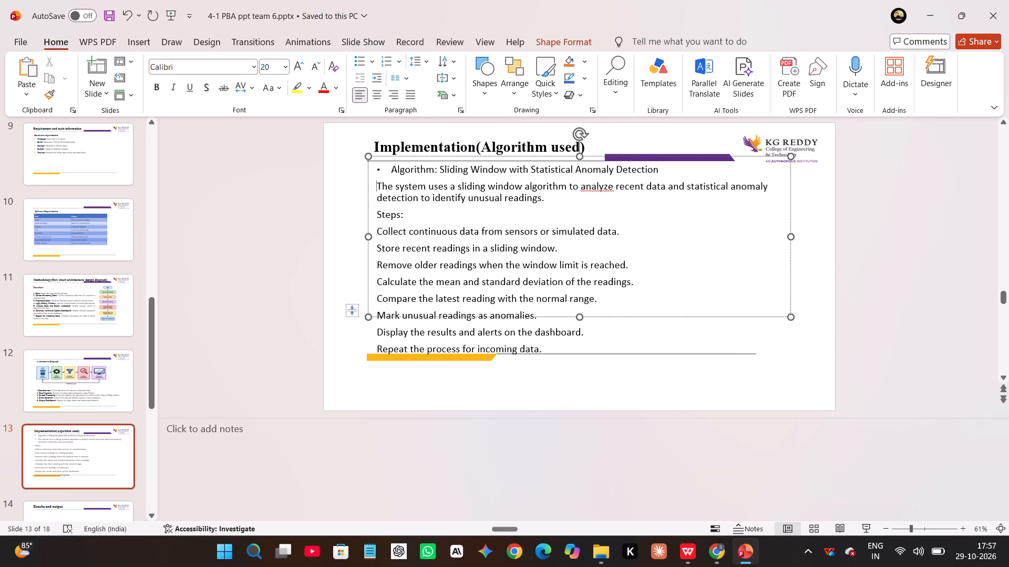
left_click(389, 169)
key("BackSpace")
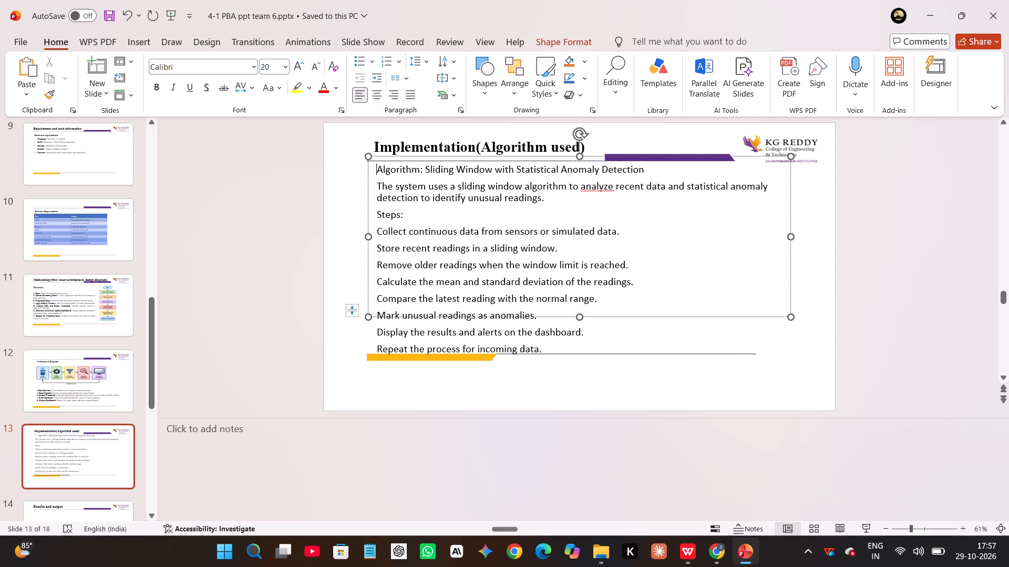
Set the whole algorithm text box to 1.0 line spacing and reduce its font size to 18.
left_click(364, 156)
left_click(415, 59)
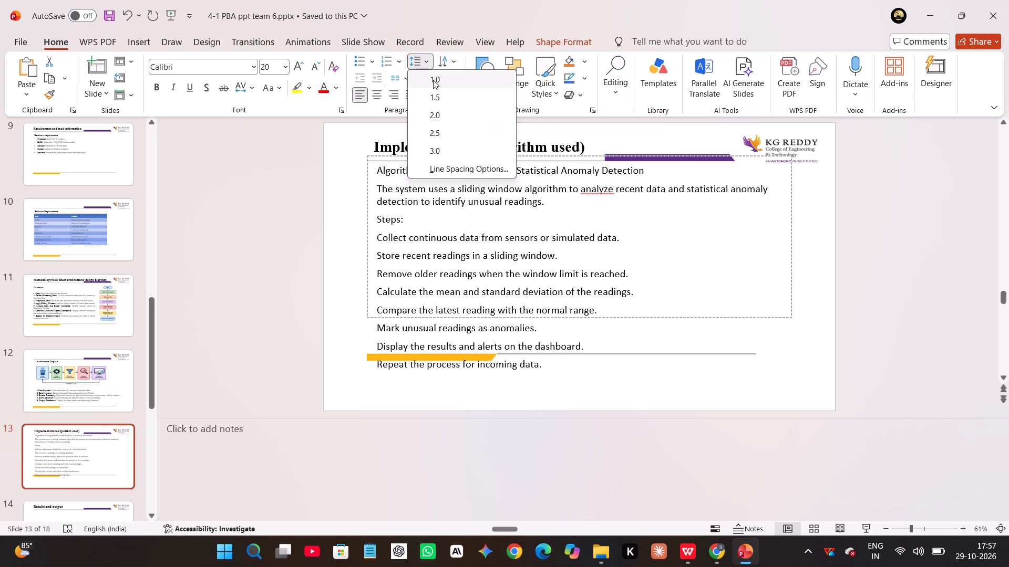
left_click(433, 80)
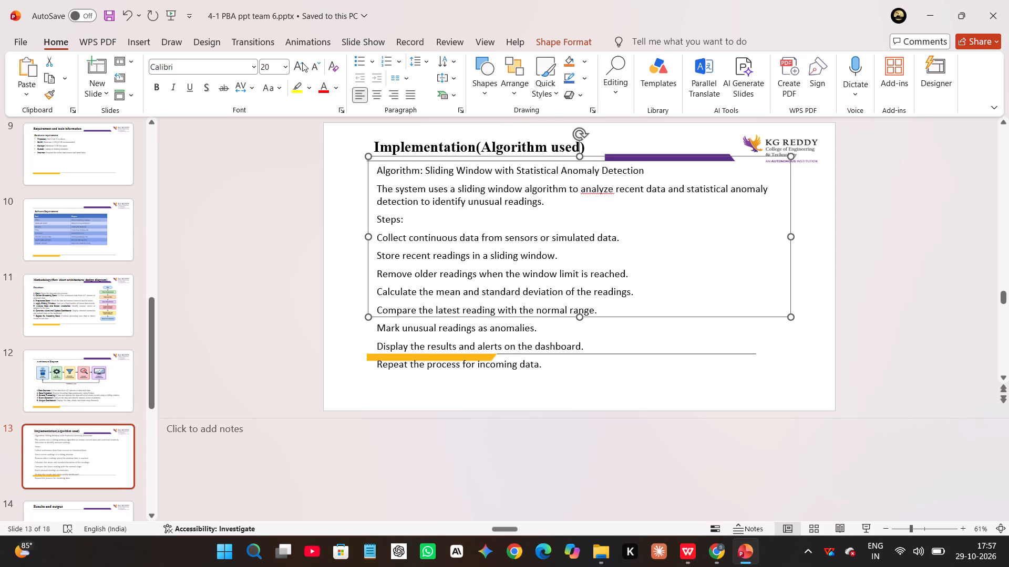
left_click(317, 66)
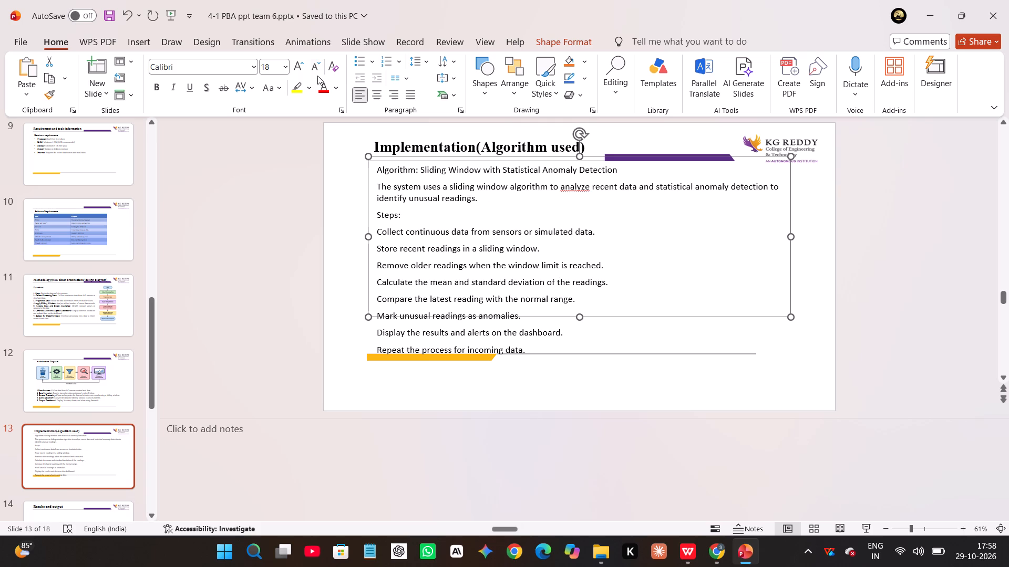
Change the algorithm text box's font to Times New Roman and justify its paragraphs.
left_click(255, 65)
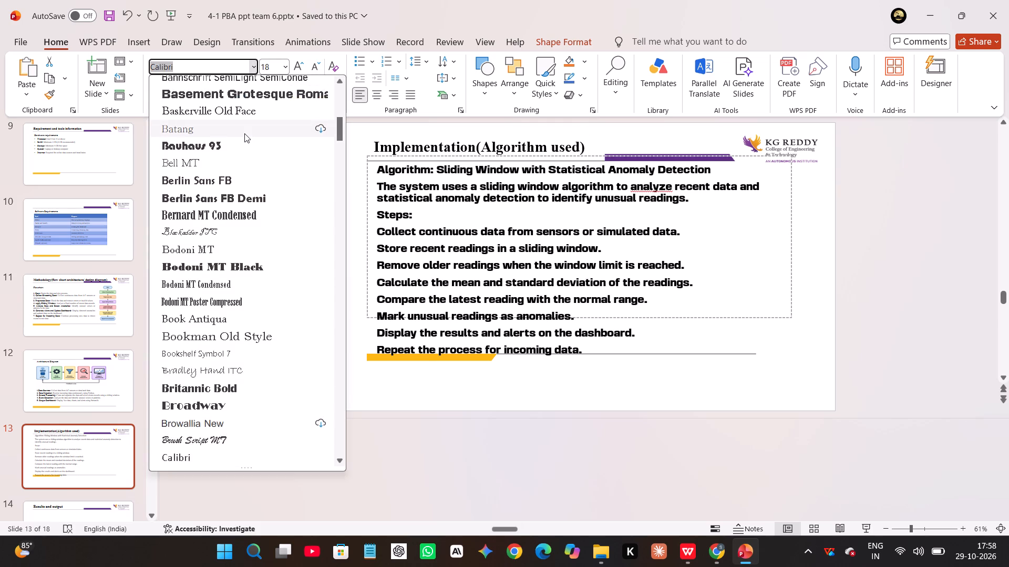
key("BackSpace")
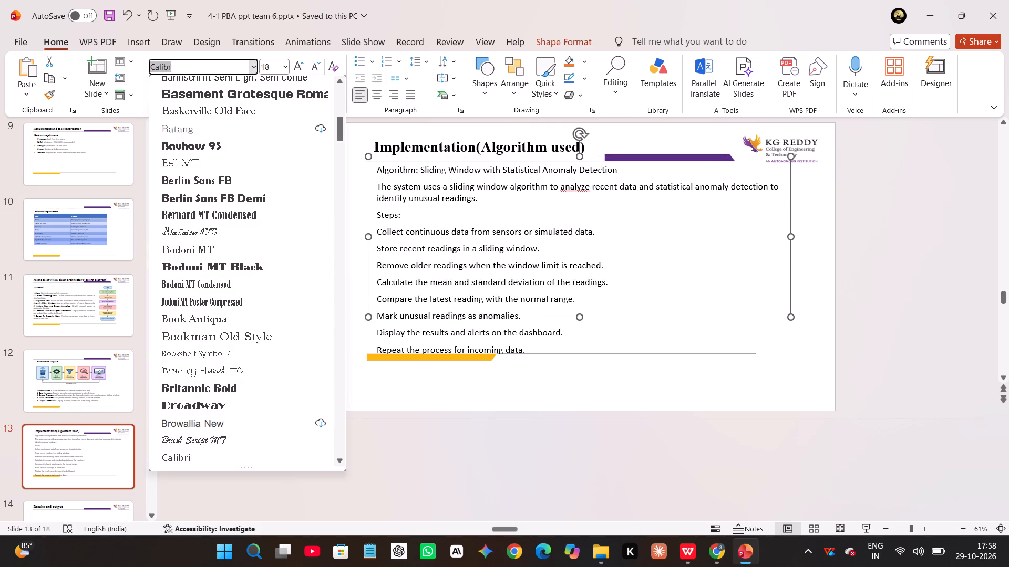
type("tim")
key("Return")
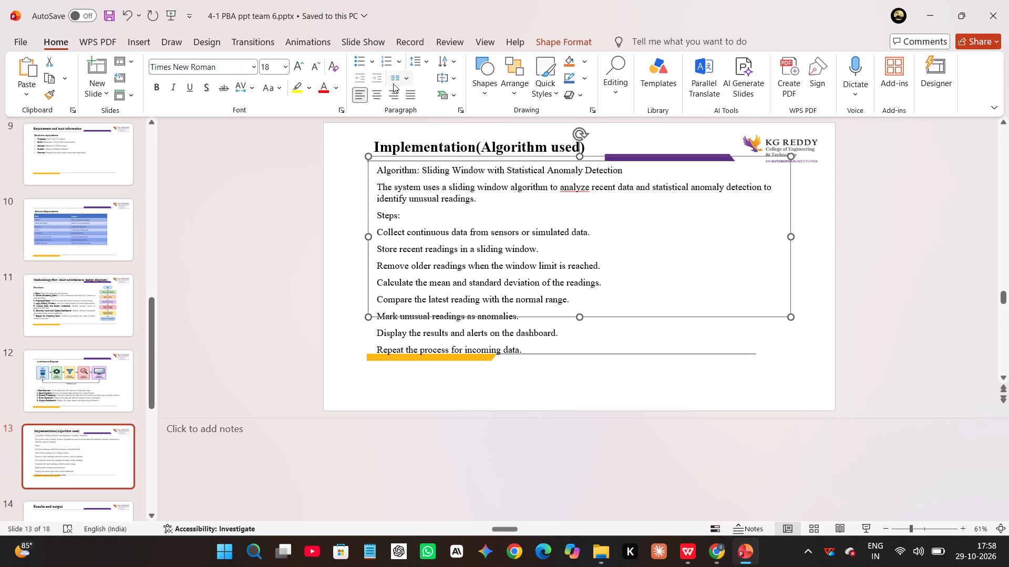
left_click(409, 102)
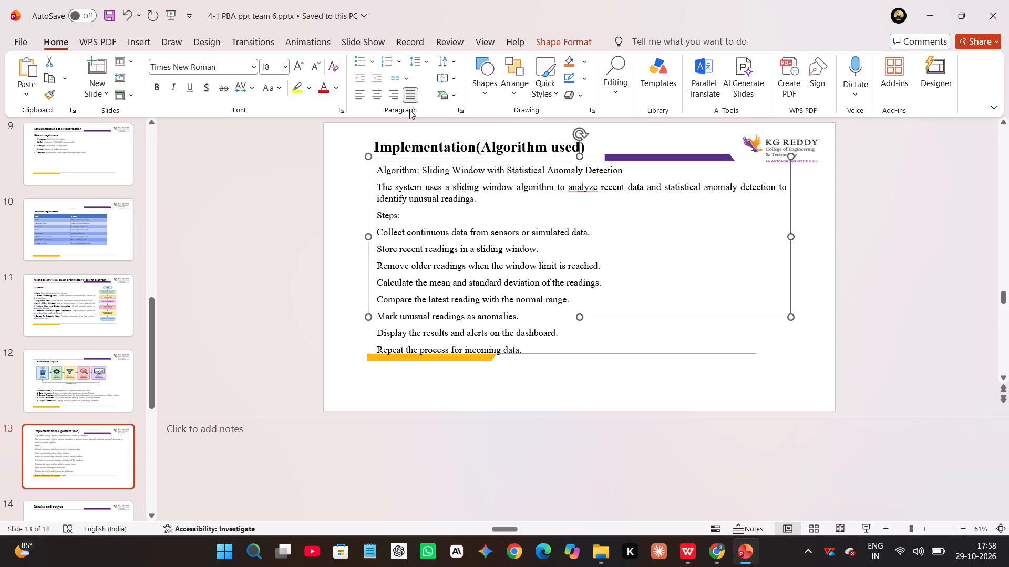
left_click(369, 158)
Bold the "Steps:" and "Algorithm:" labels in the algorithm text.
left_click_drag(409, 212, 386, 214)
left_click(390, 195)
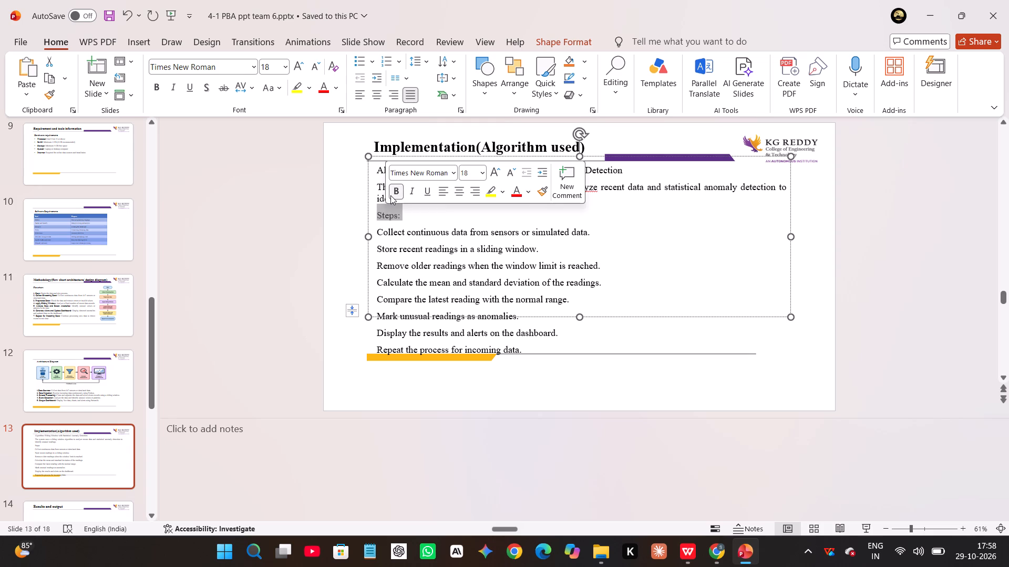
left_click(375, 239)
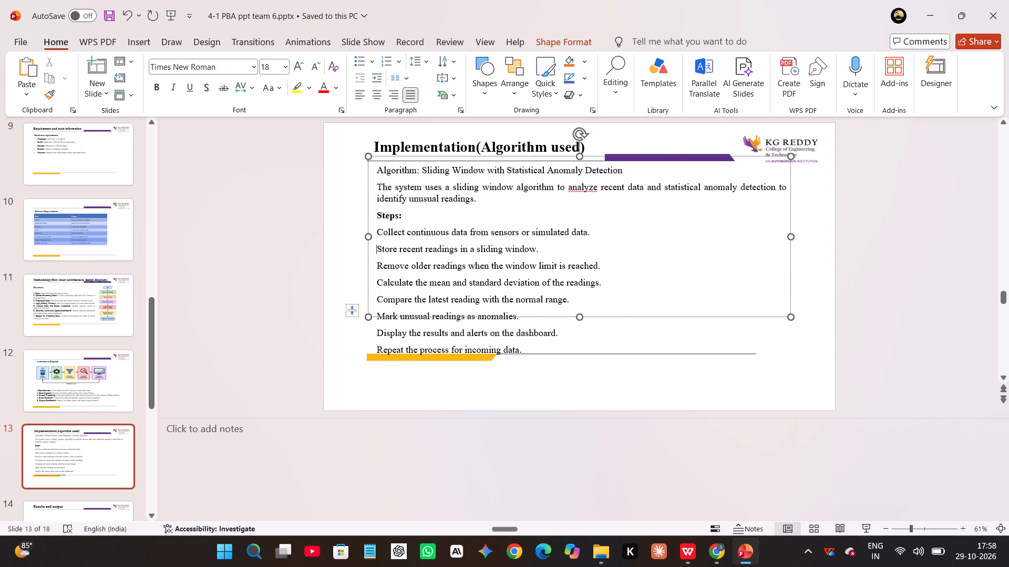
left_click_drag(419, 170, 392, 168)
left_click(406, 146)
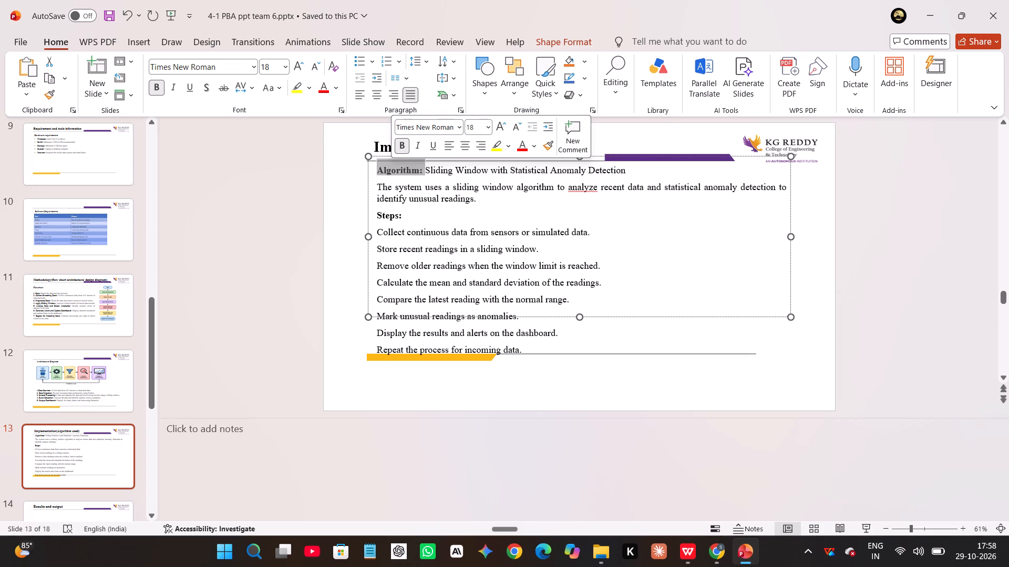
left_click(510, 371)
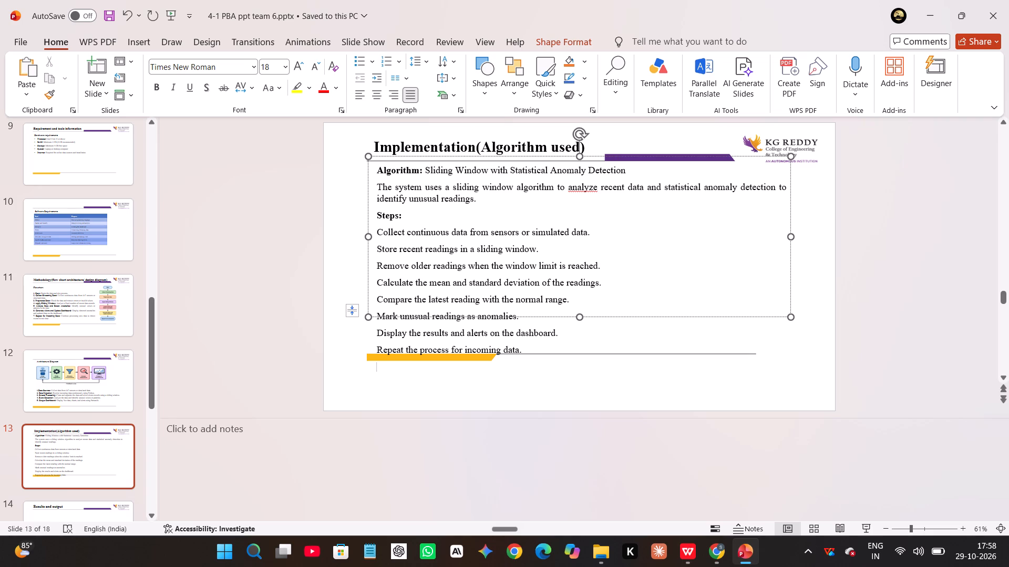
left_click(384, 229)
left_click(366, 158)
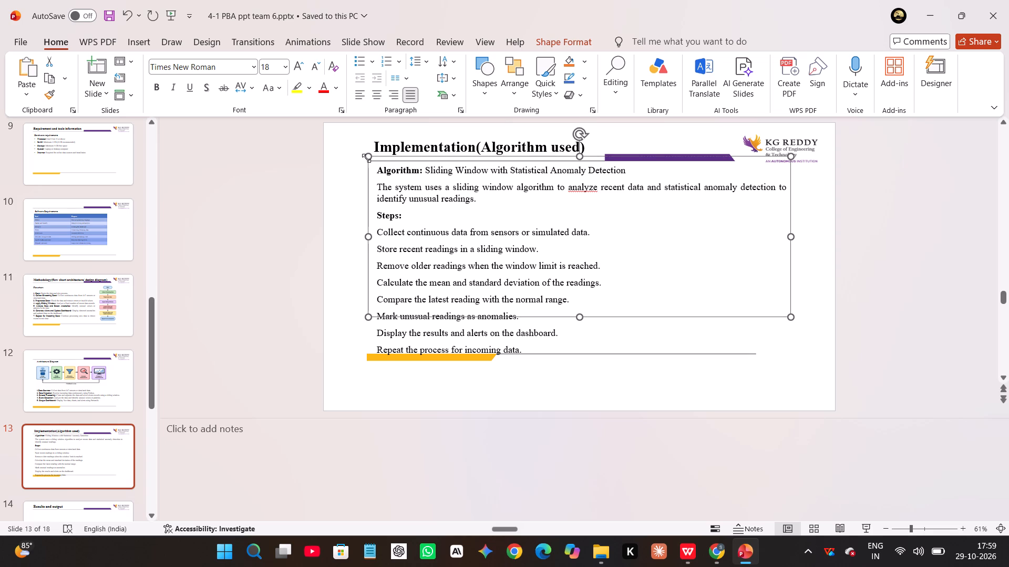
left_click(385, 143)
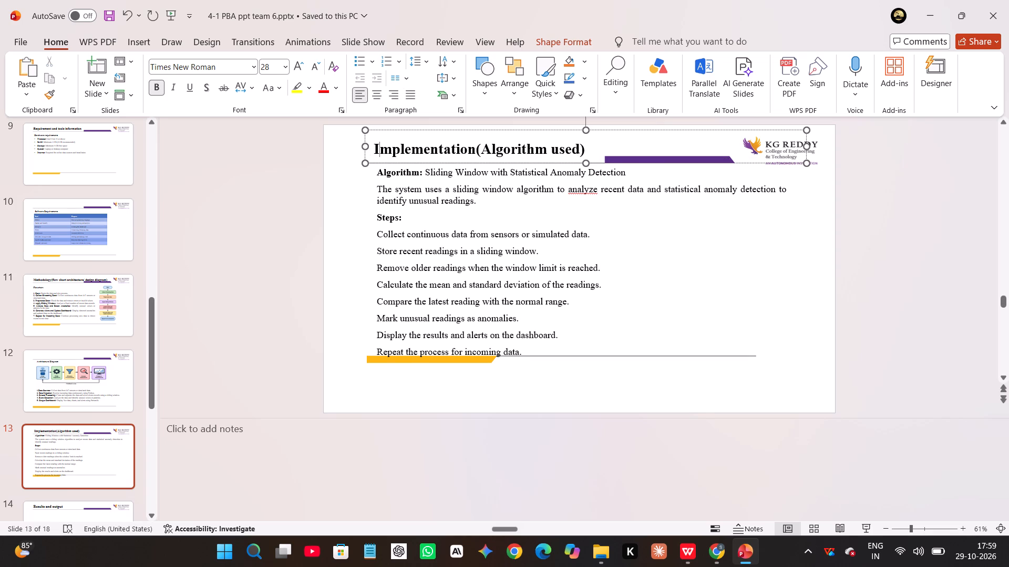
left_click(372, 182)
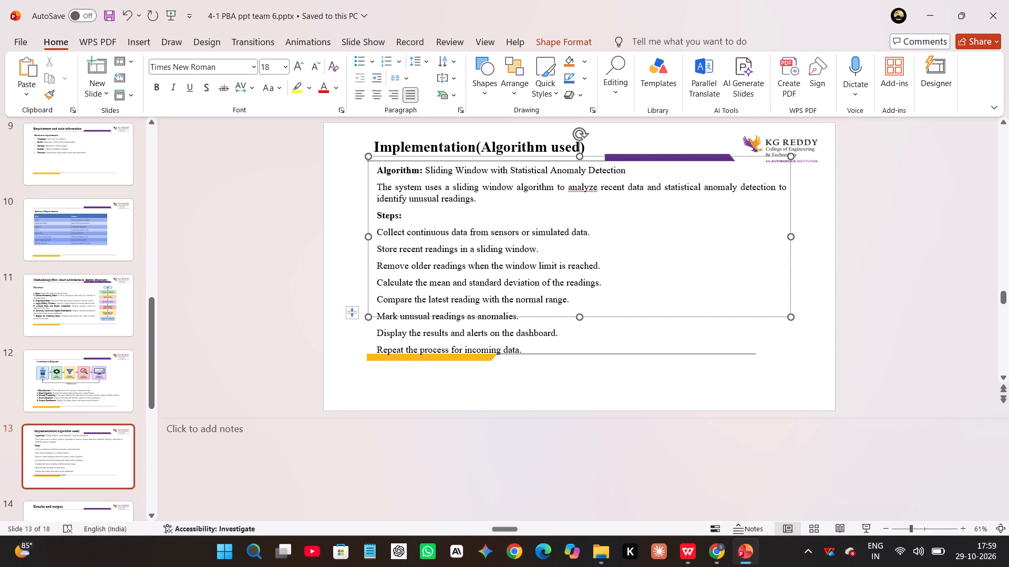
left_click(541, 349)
Narrow the algorithm text box by pulling in its right edge to near the left edge of the college logo.
left_click_drag(789, 238, 796, 278)
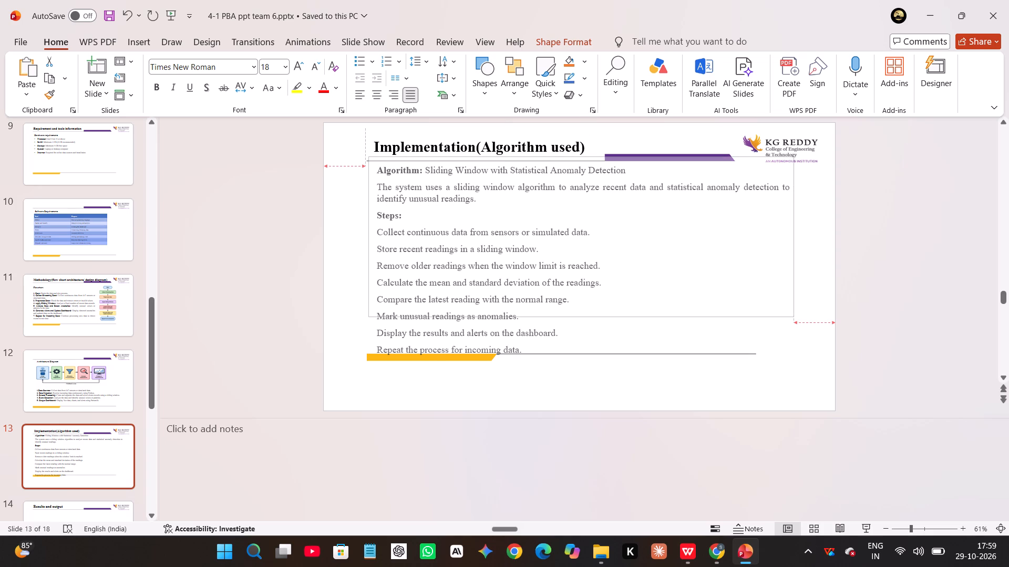
left_click_drag(796, 278, 737, 297)
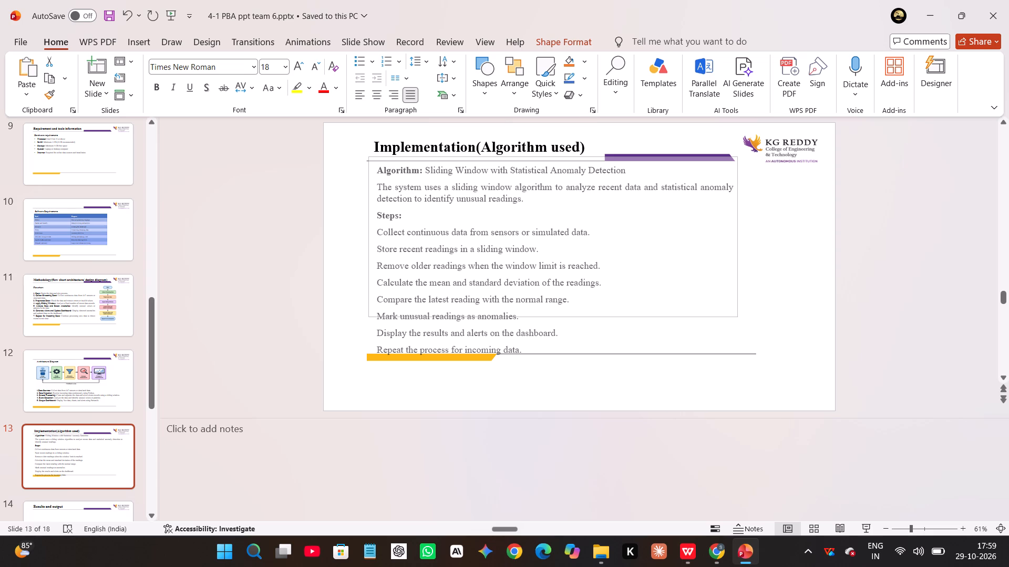
left_click_drag(737, 297, 751, 297)
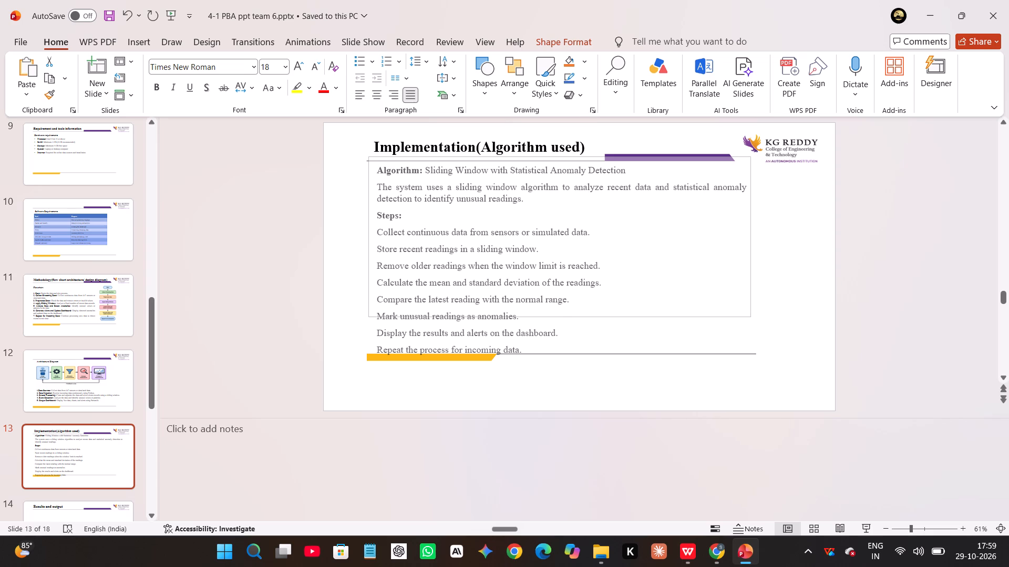
left_click_drag(751, 297, 751, 297)
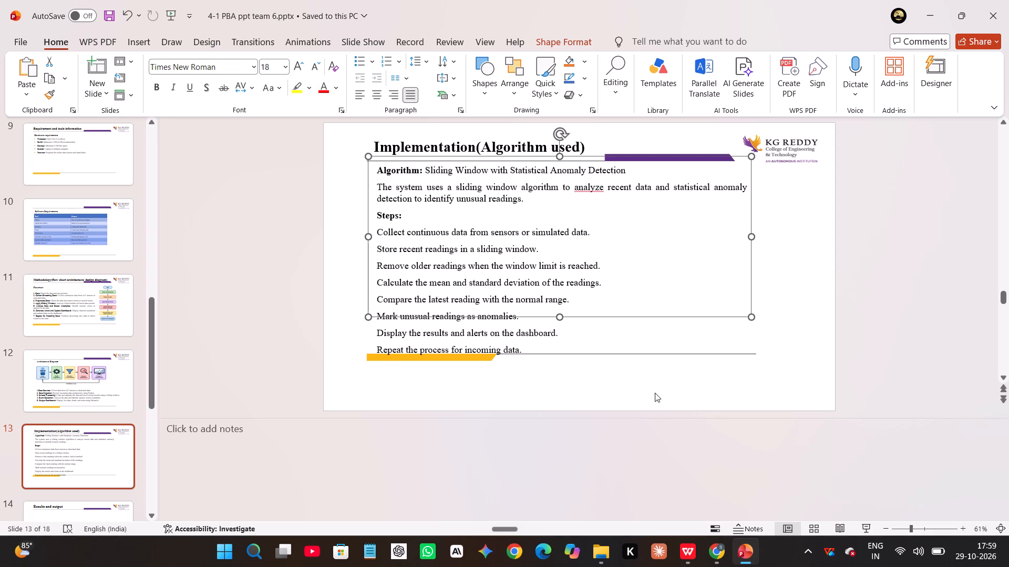
left_click(666, 407)
Apply 1.0 line spacing to the eight algorithm steps, from "Collect continuous data" through "Repeat the process for incoming data".
left_click(564, 336)
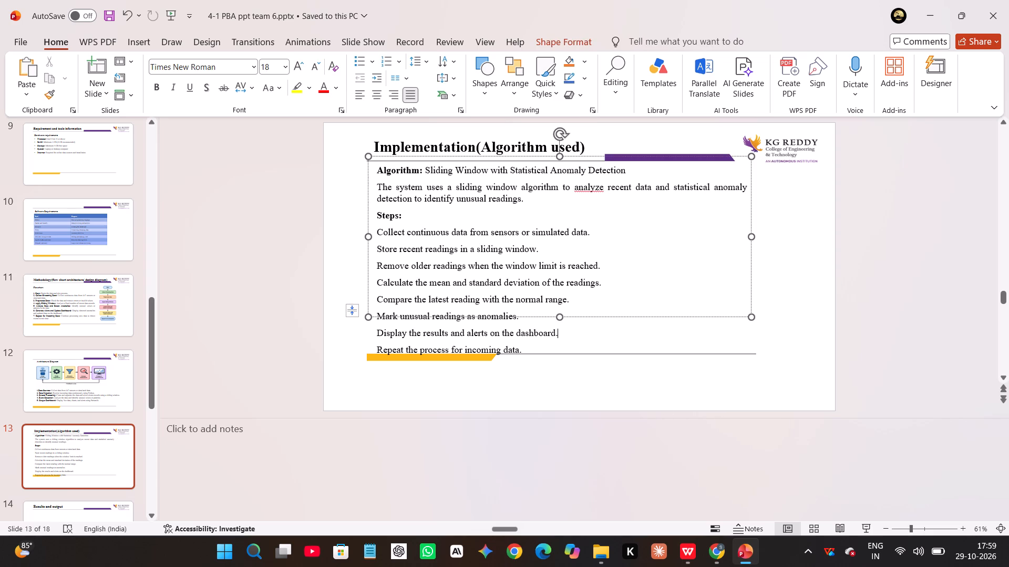
left_click(527, 345)
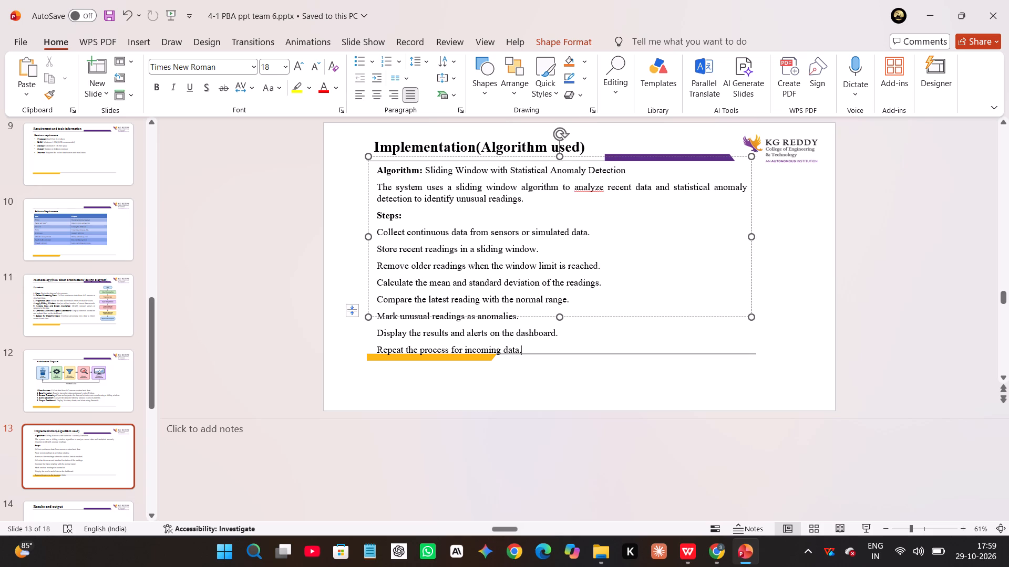
left_click_drag(379, 230, 536, 384)
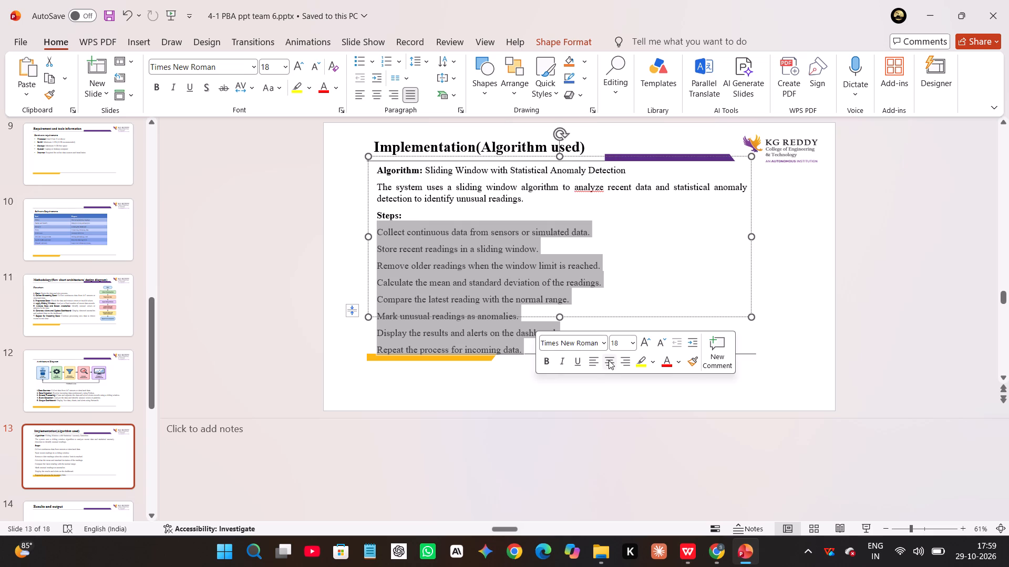
left_click(429, 62)
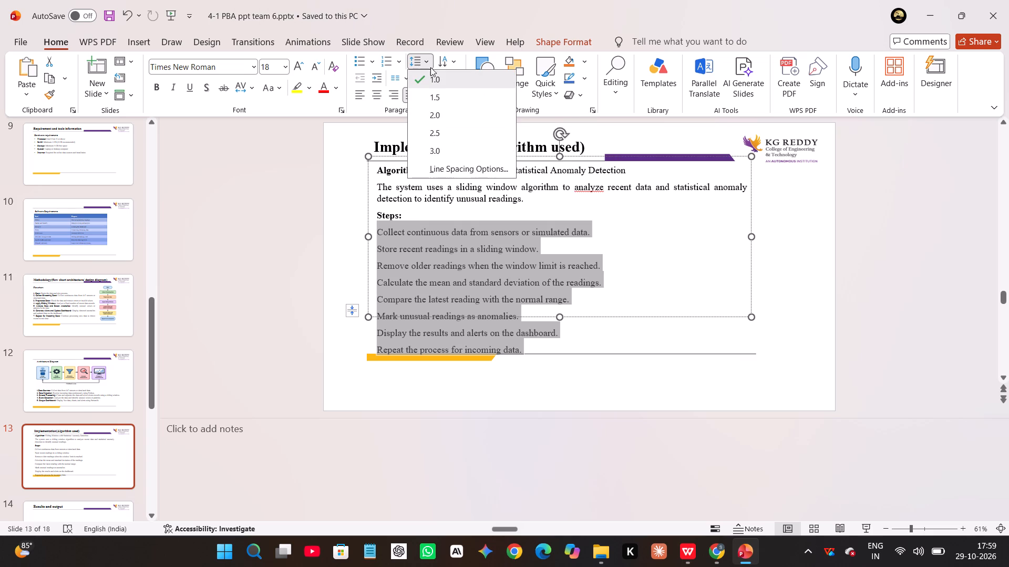
left_click(439, 81)
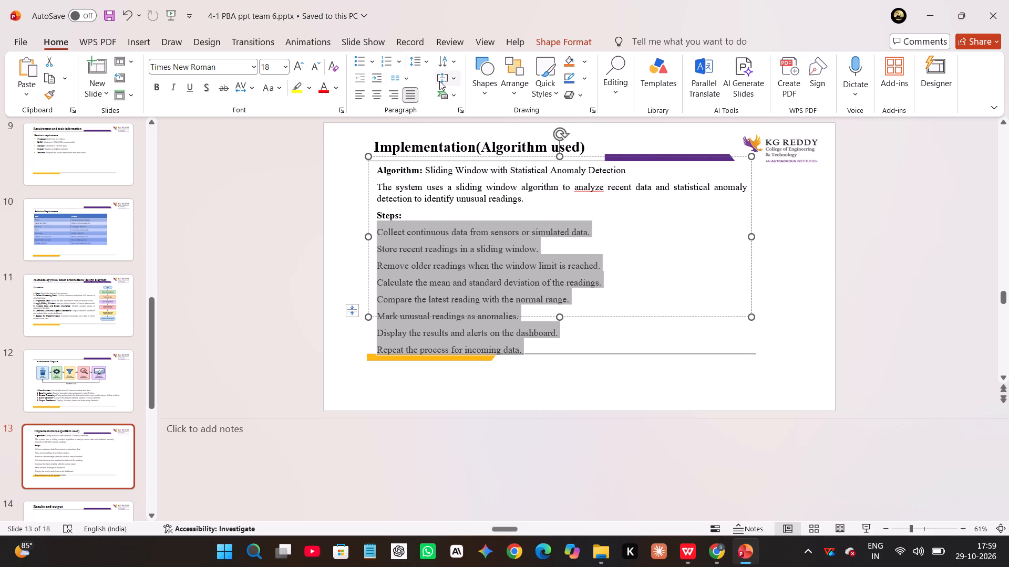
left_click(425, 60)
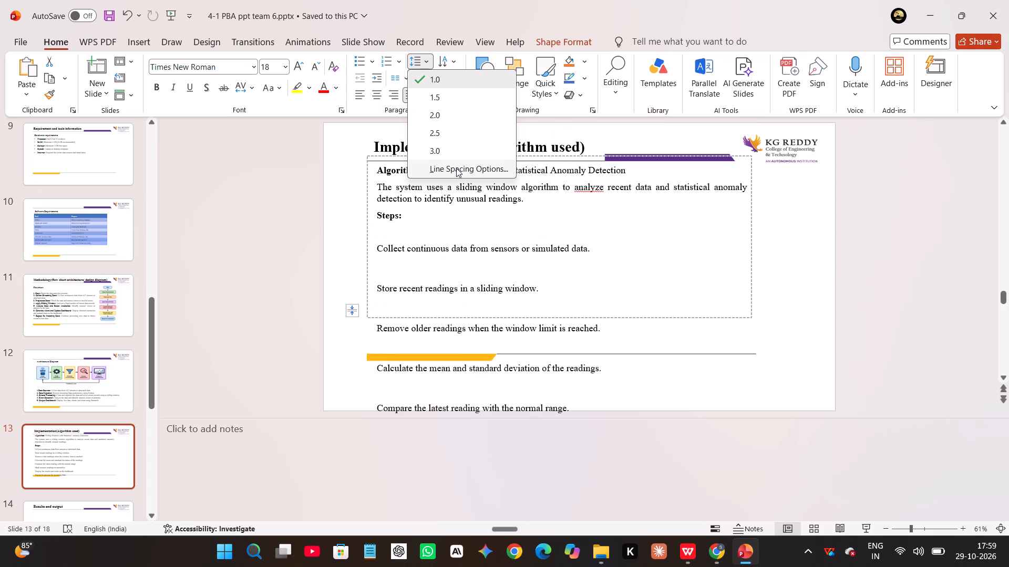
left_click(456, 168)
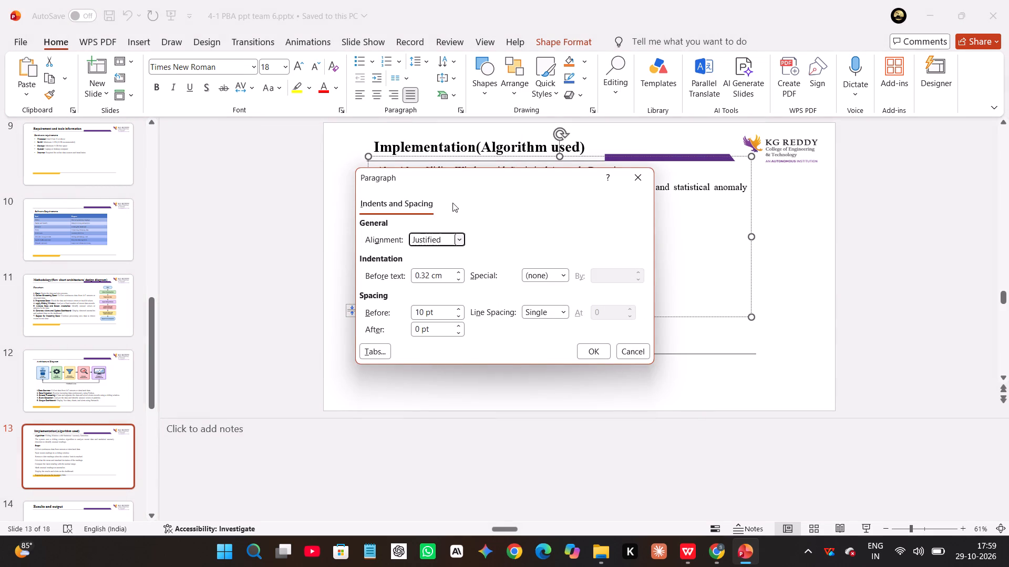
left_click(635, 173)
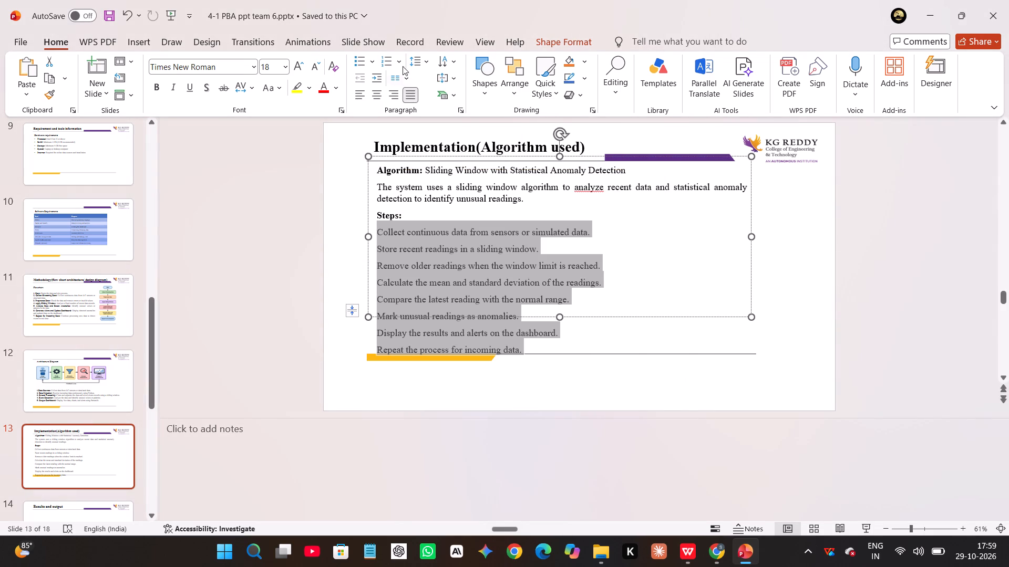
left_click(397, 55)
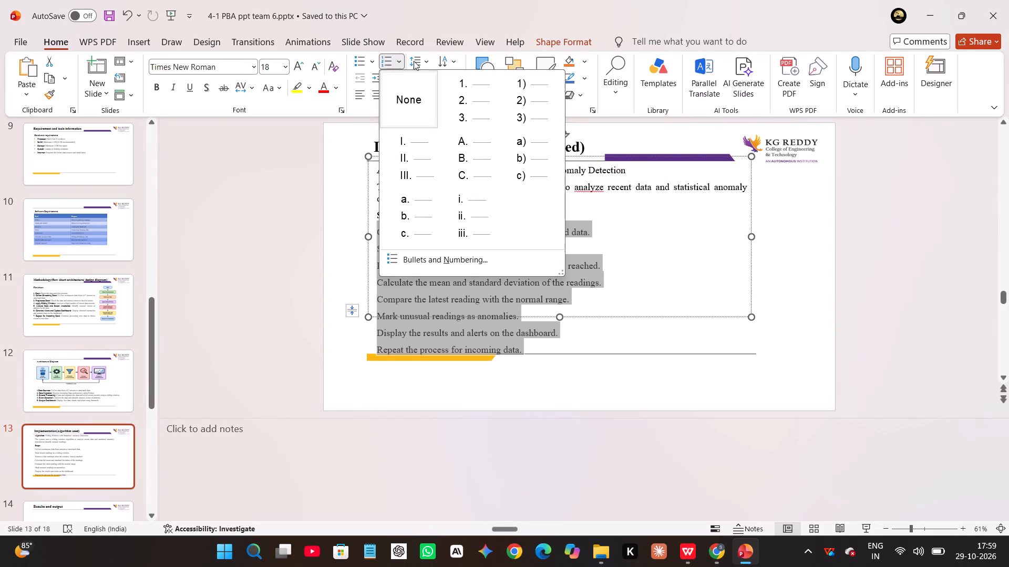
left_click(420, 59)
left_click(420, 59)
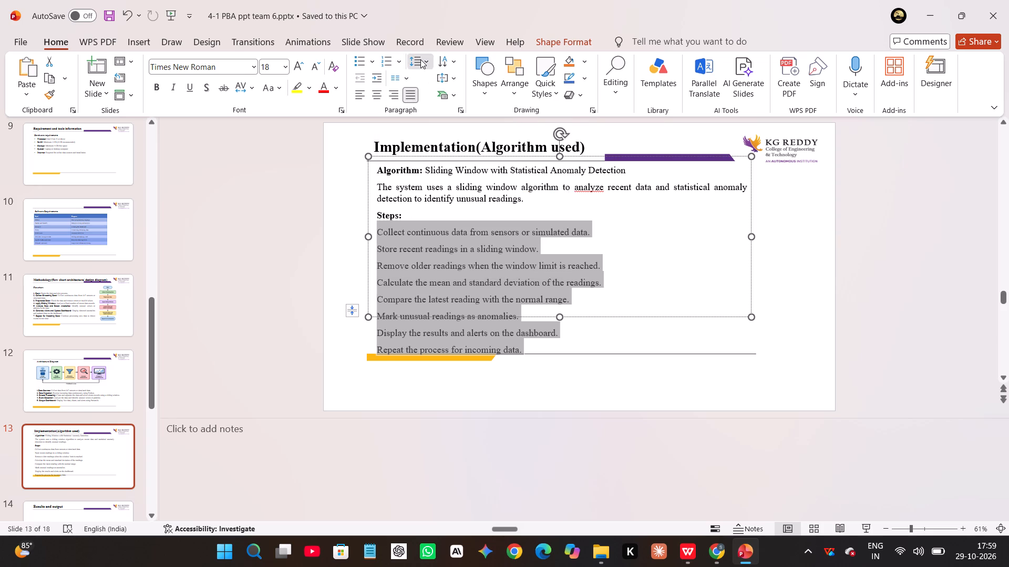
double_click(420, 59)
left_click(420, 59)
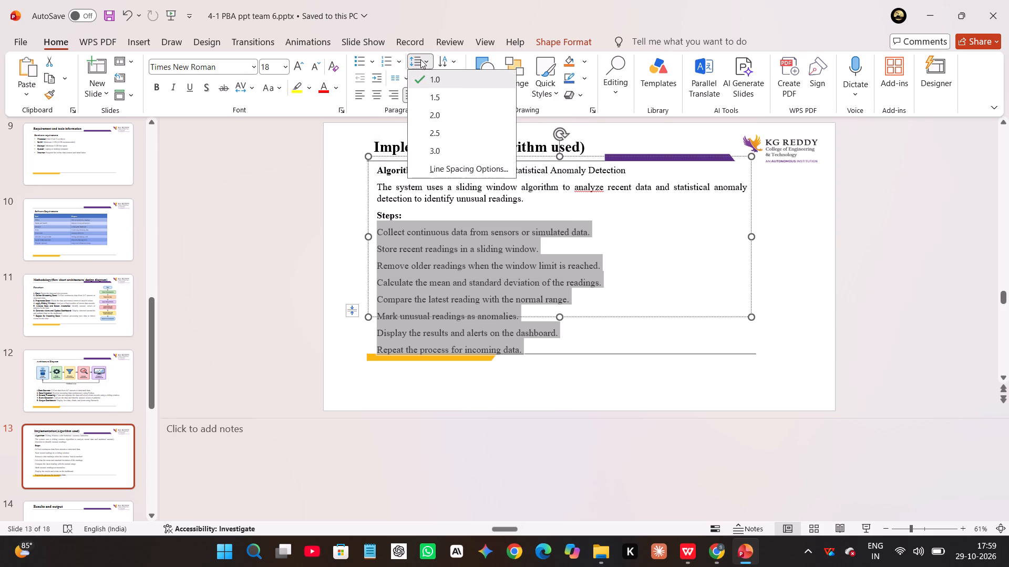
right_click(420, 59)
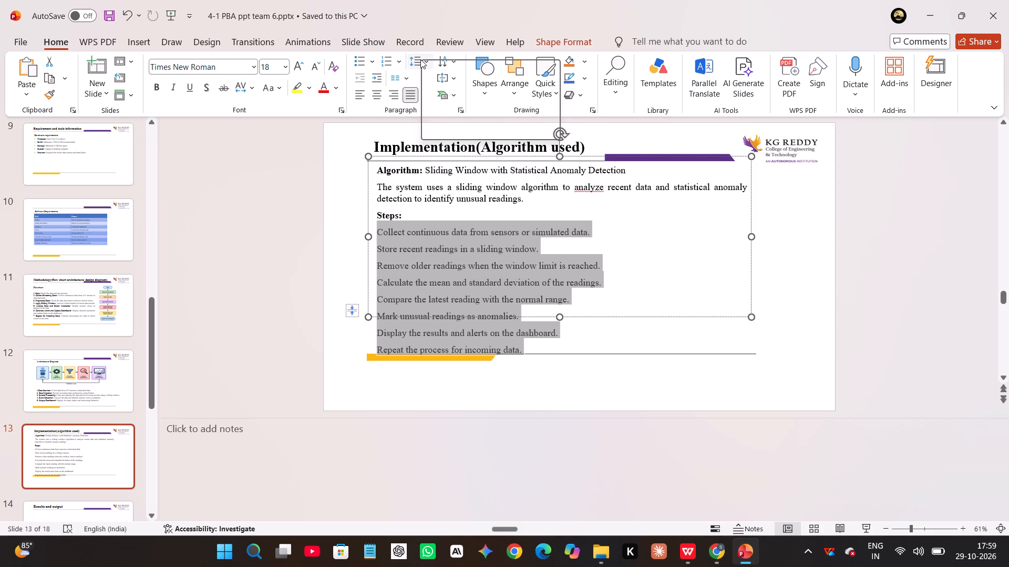
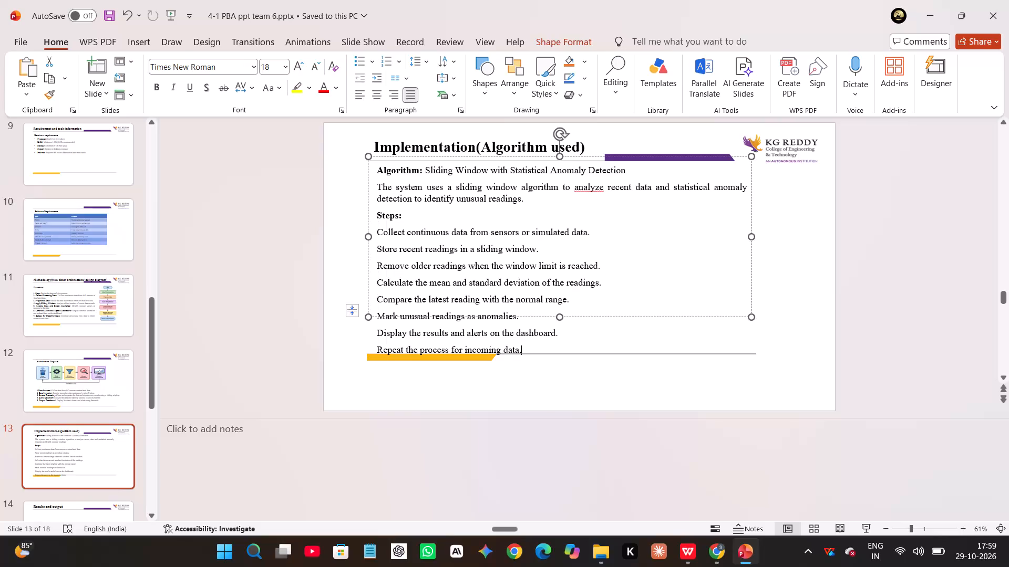
Delete the paragraph beginning "The system uses a sliding window algorithm" between the Algorithm and Steps lines on the Implementation slide.
left_click(610, 372)
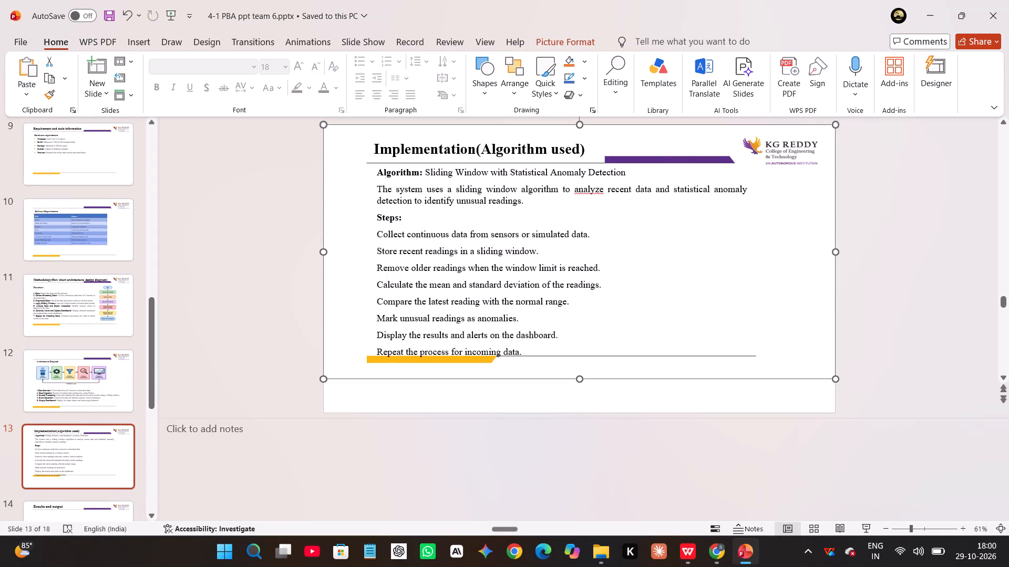
left_click(547, 329)
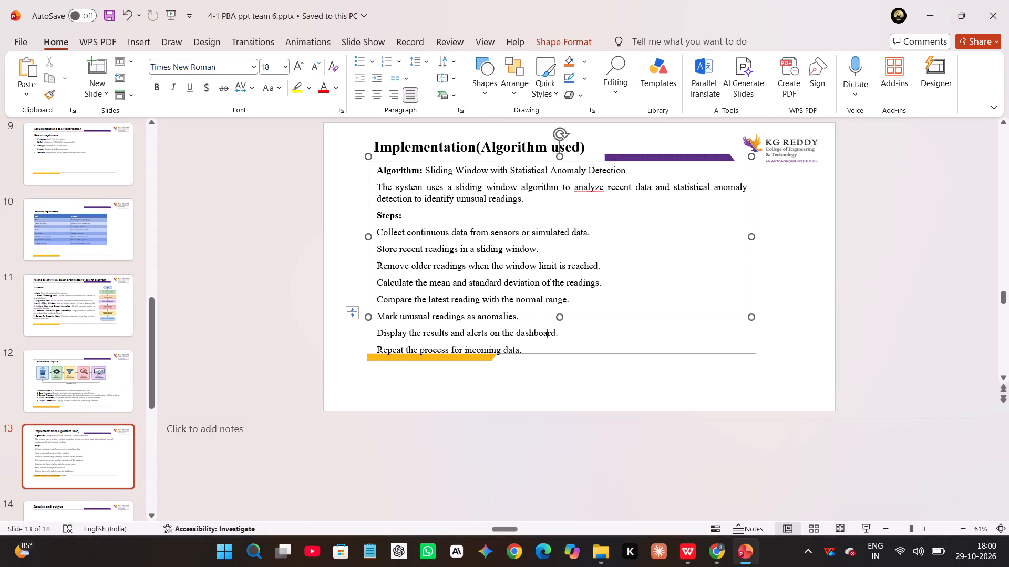
left_click(408, 307)
left_click(700, 342)
left_click(393, 195)
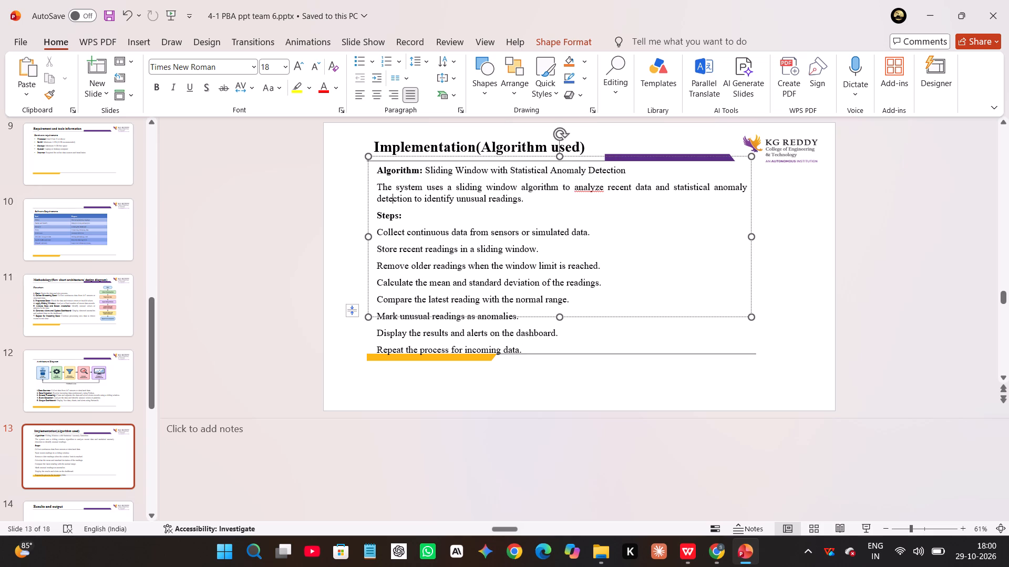
left_click_drag(382, 188, 521, 202)
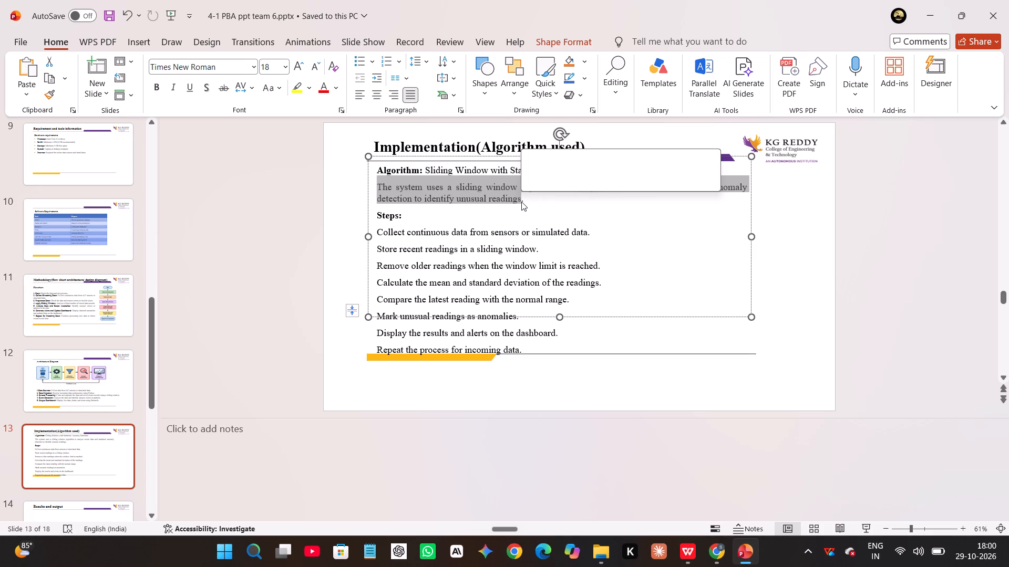
key("BackSpace")
key("BackSpace")
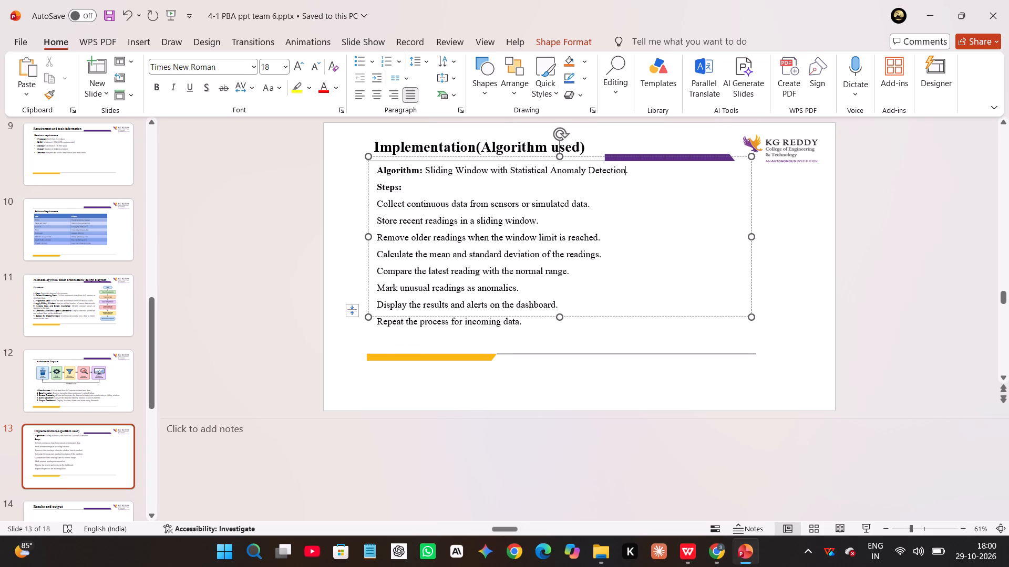
left_click(620, 296)
left_click(655, 363)
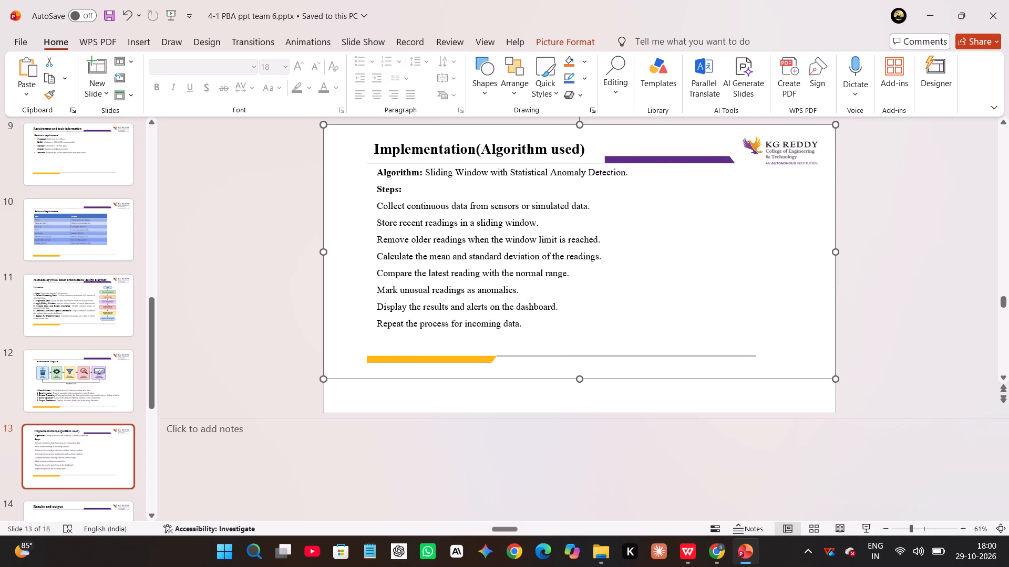
left_click(674, 408)
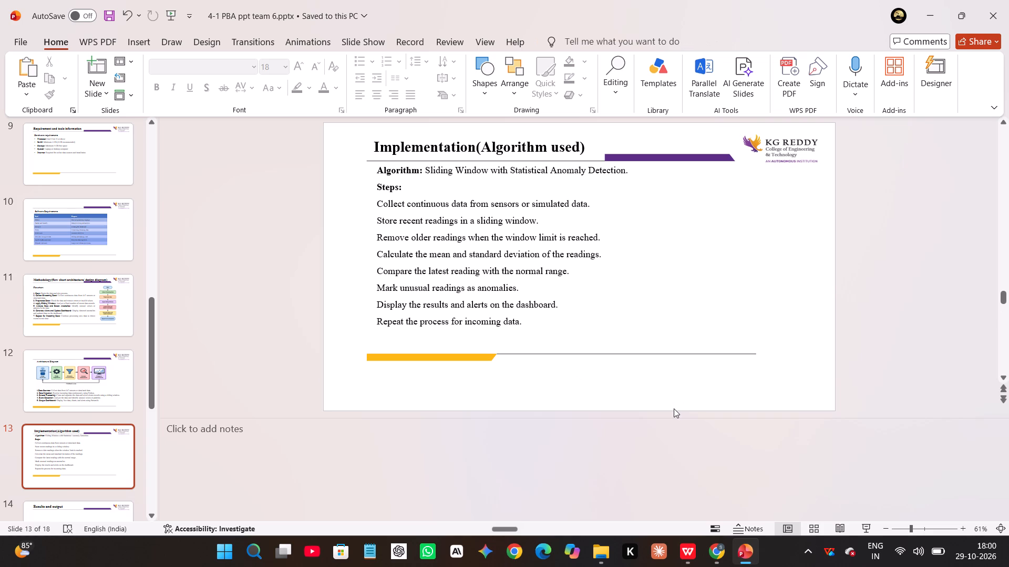
Review the presentation's slides from Contents (slide 3) through Conclusion and Future Scope (slide 16) for content and formatting.
key("Down")
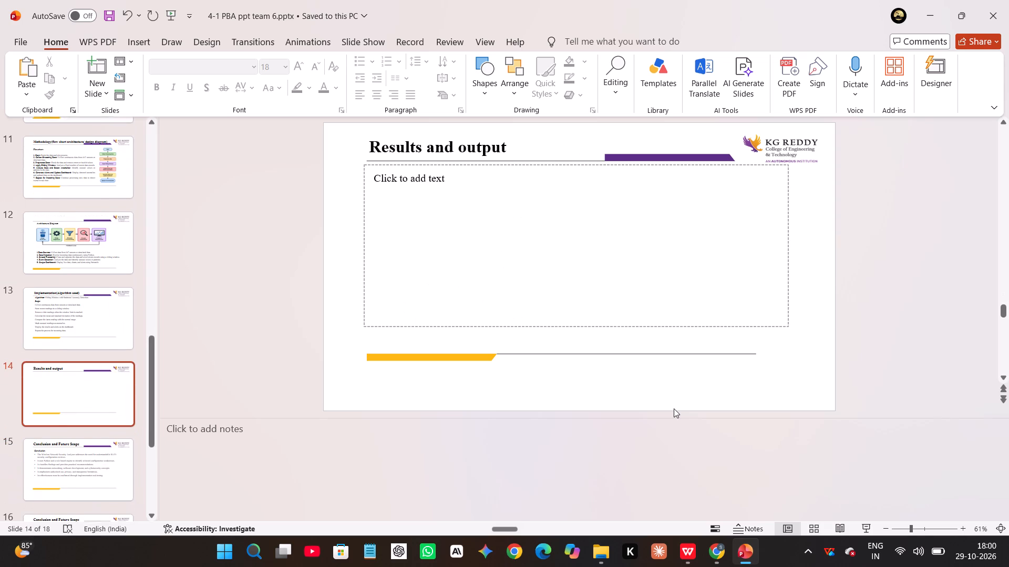
key("Down")
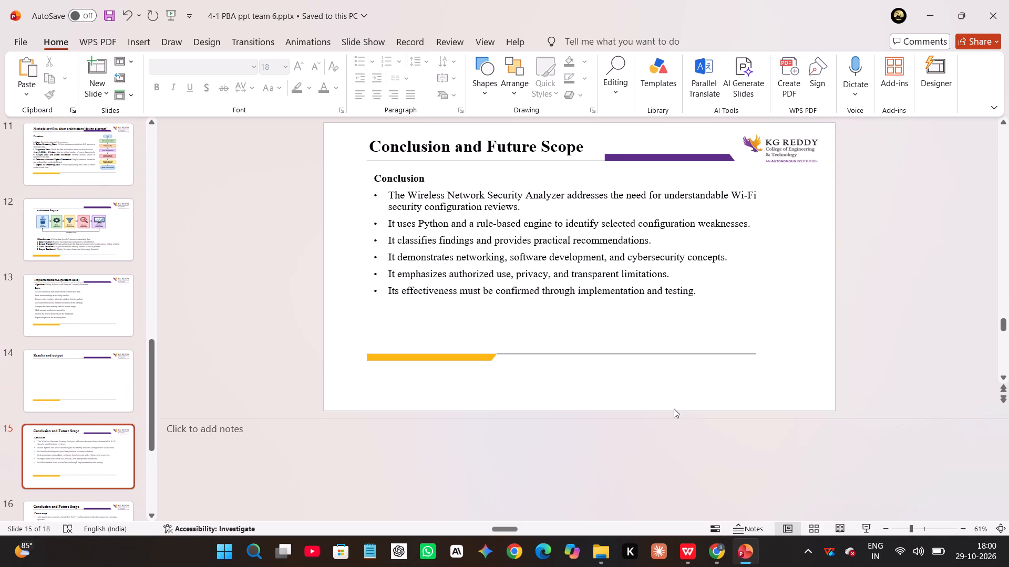
key("Down")
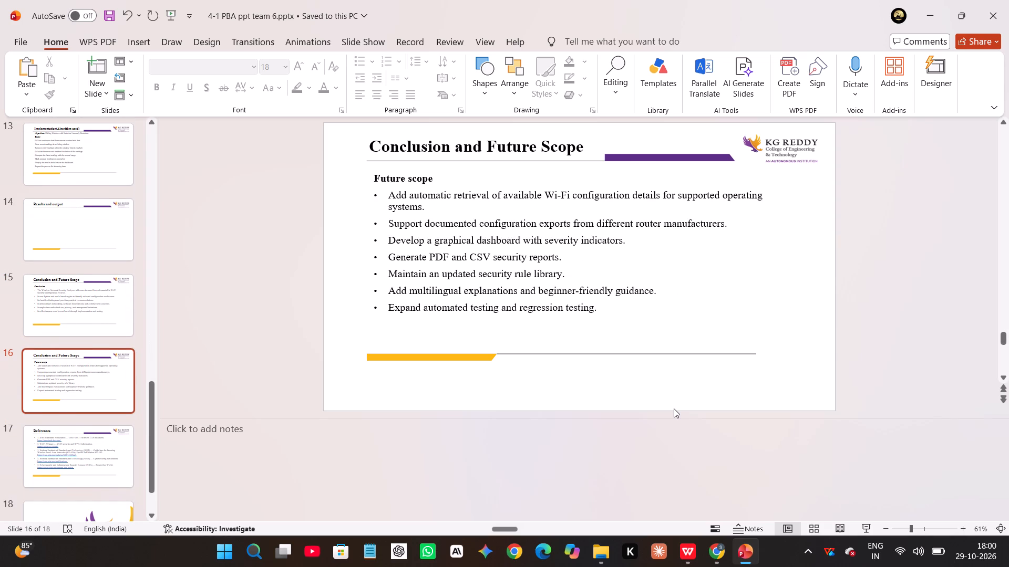
key("Up")
key("Up")
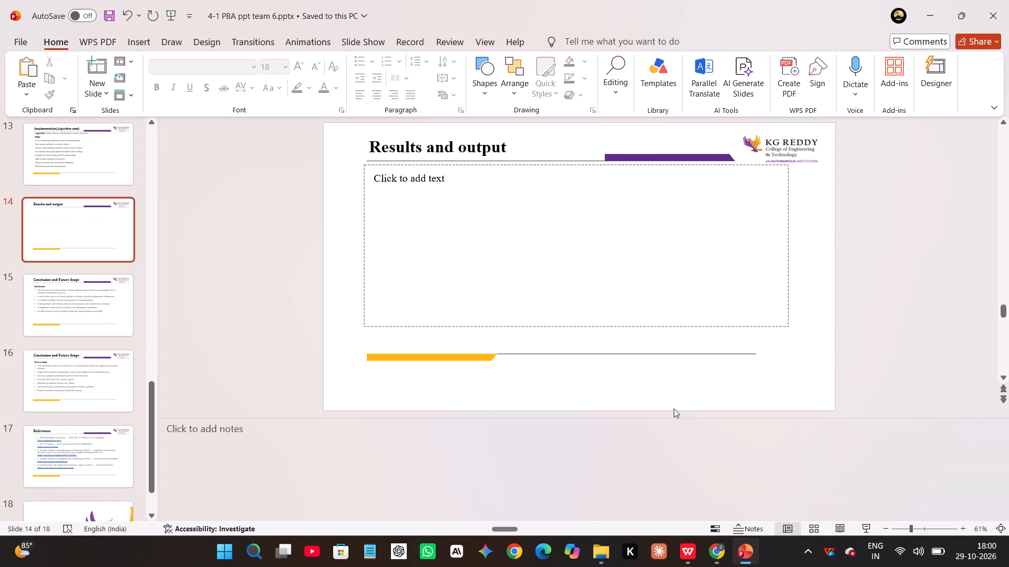
key("Up")
key("Up")
key("Up")
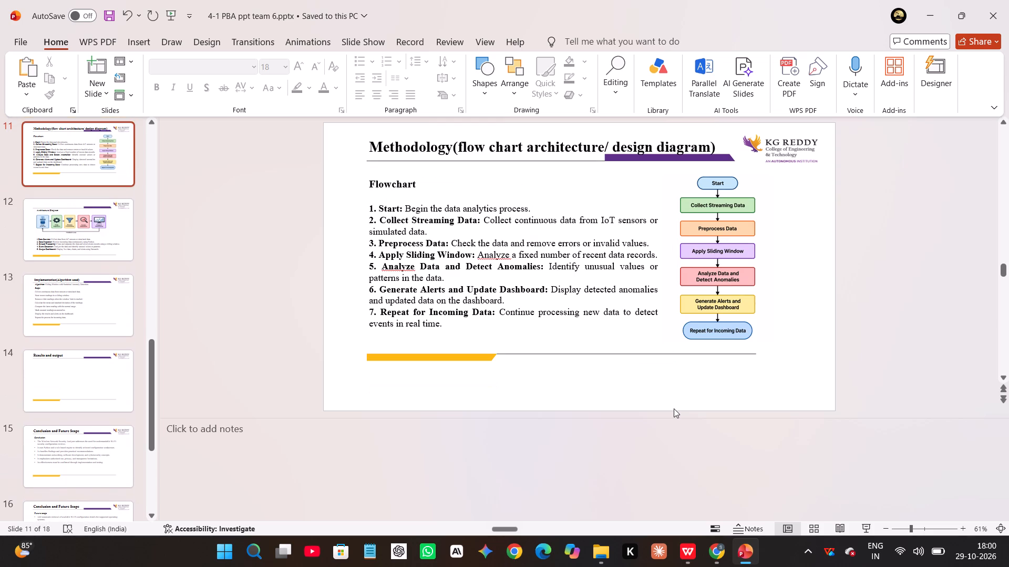
key("Up")
key("Up")
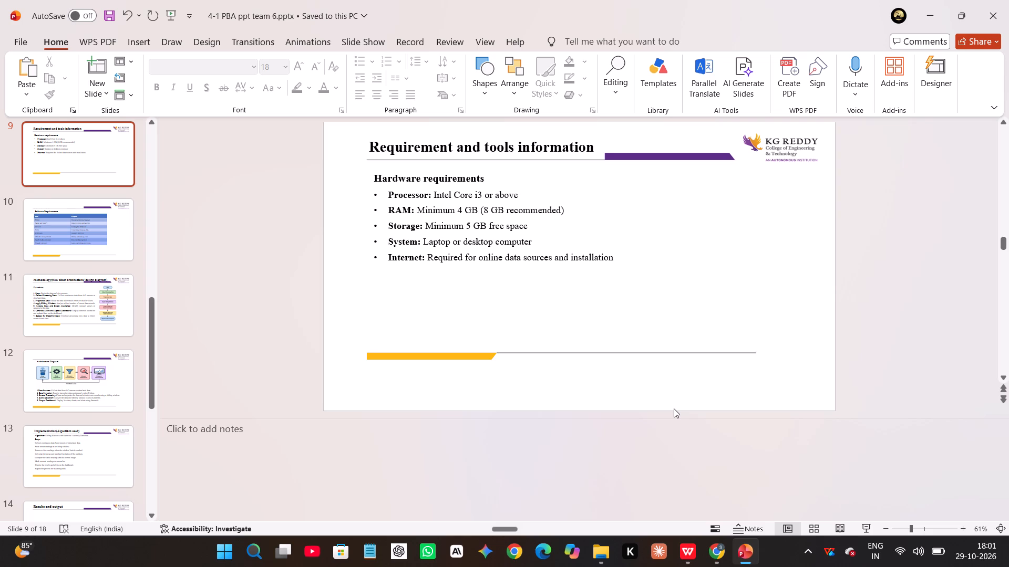
key("Up")
key("Down")
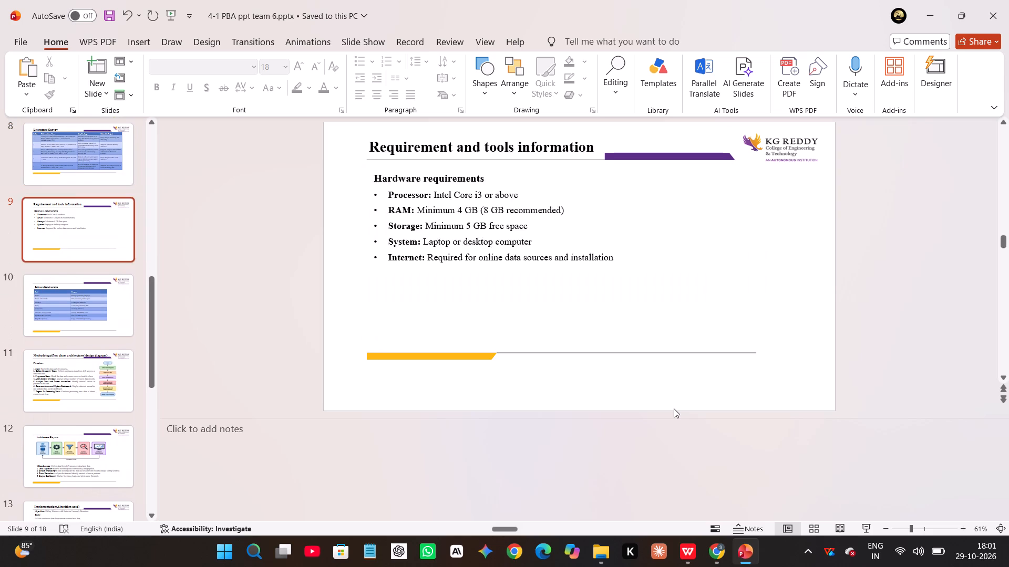
key("Down")
key("Up")
key("Up")
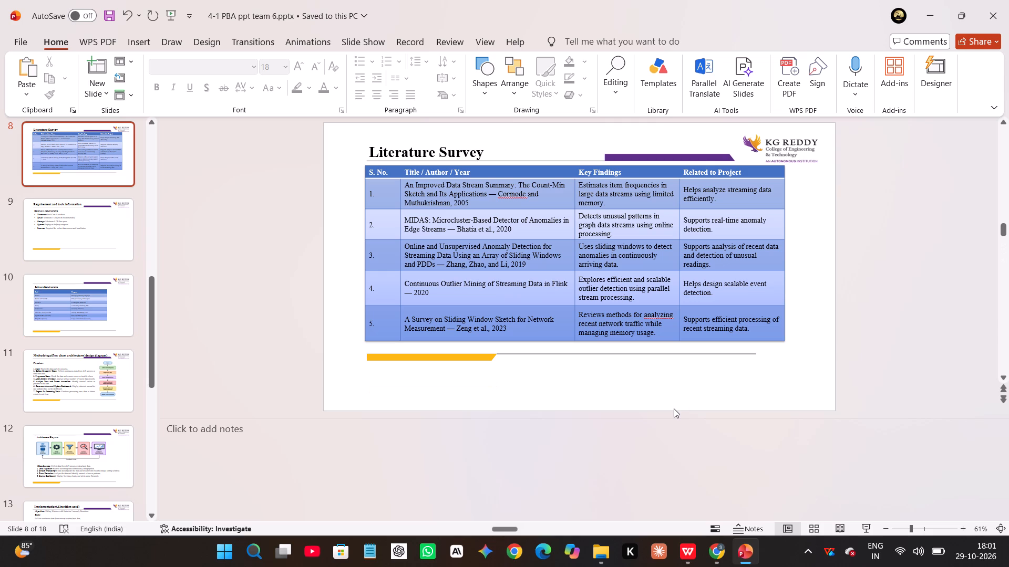
key("Up")
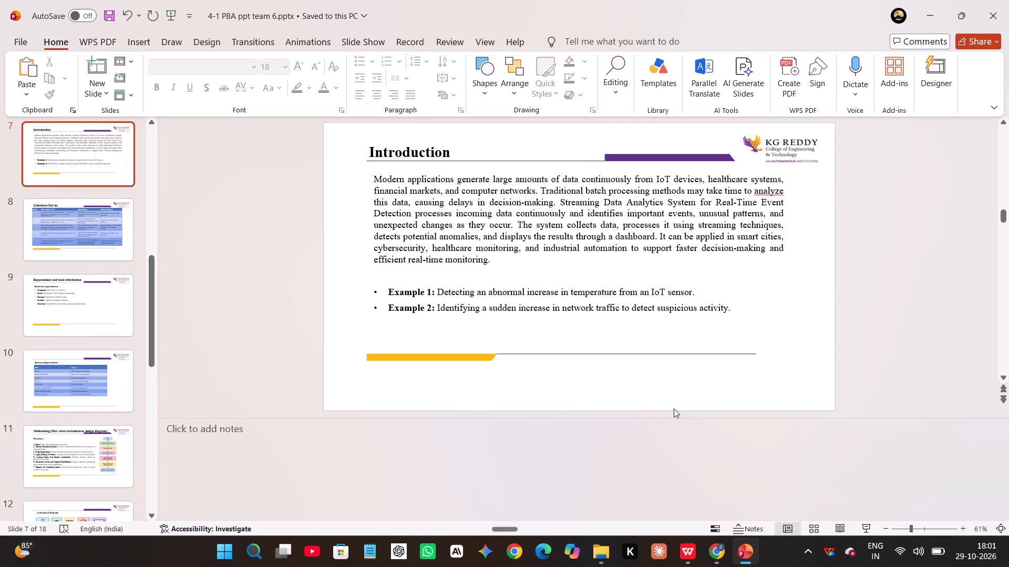
key("Up")
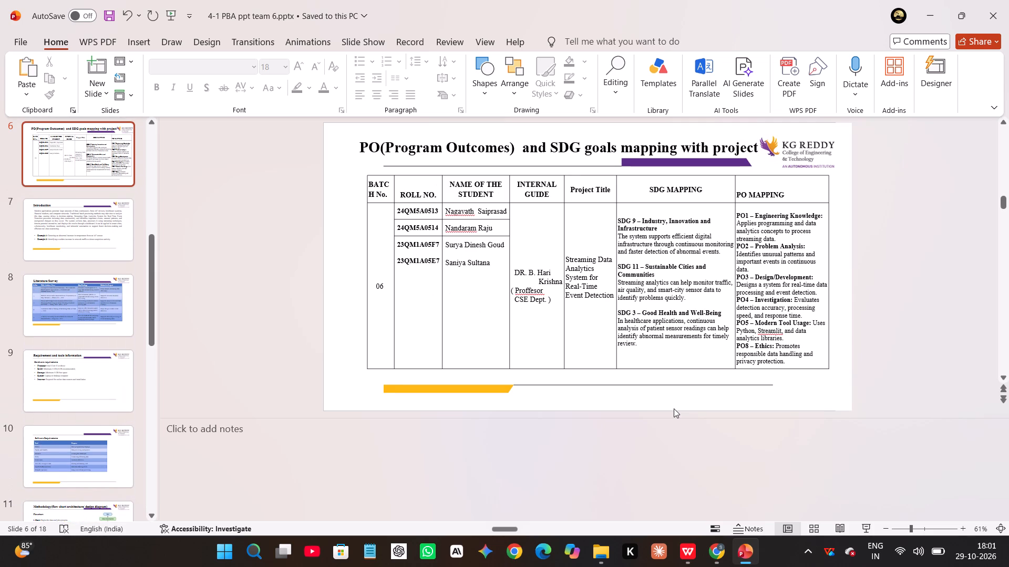
key("Up")
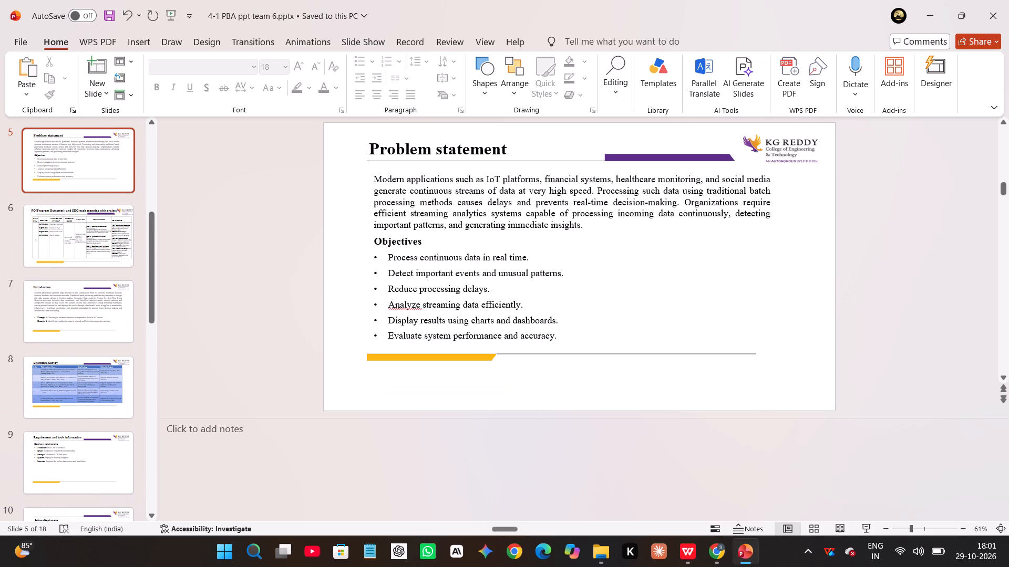
key("Down")
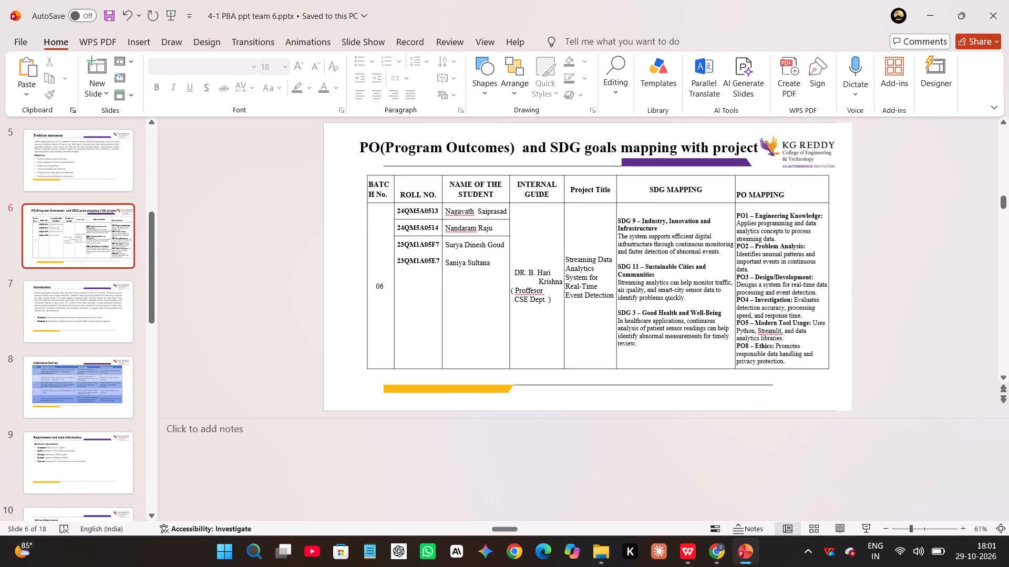
key("Down")
key("Down")
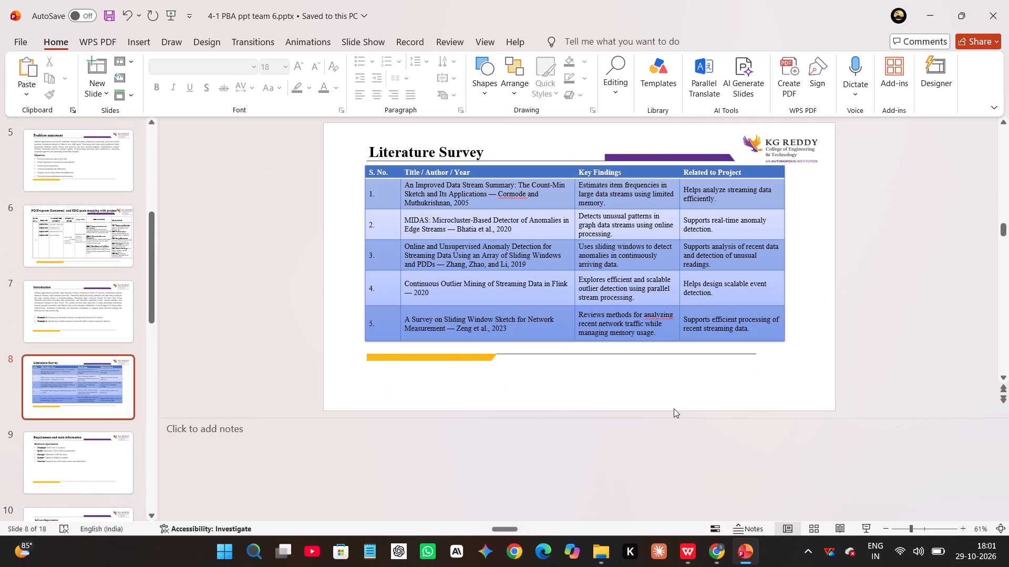
key("Up")
key("Up")
key("Up")
key("Up")
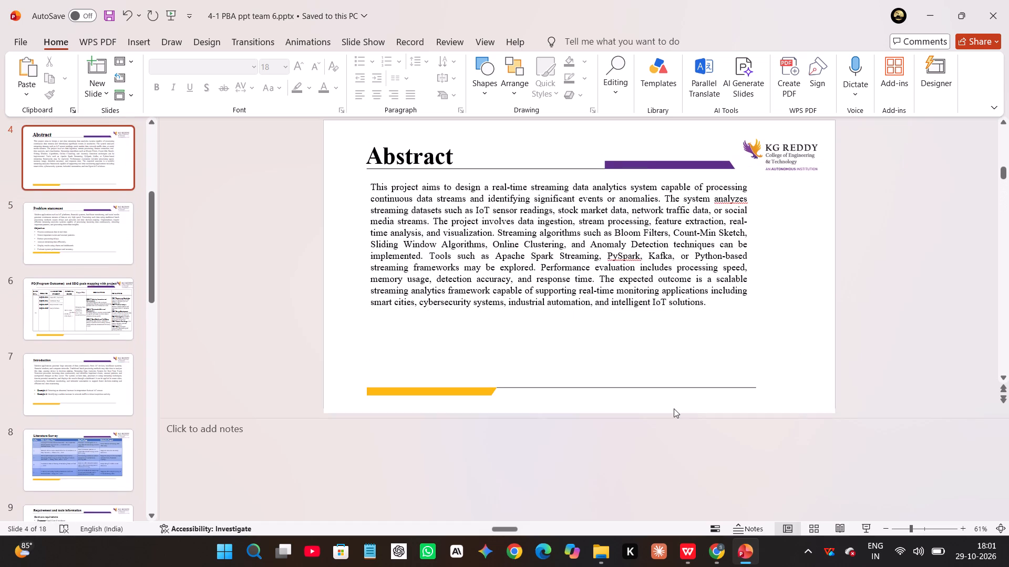
key("Up")
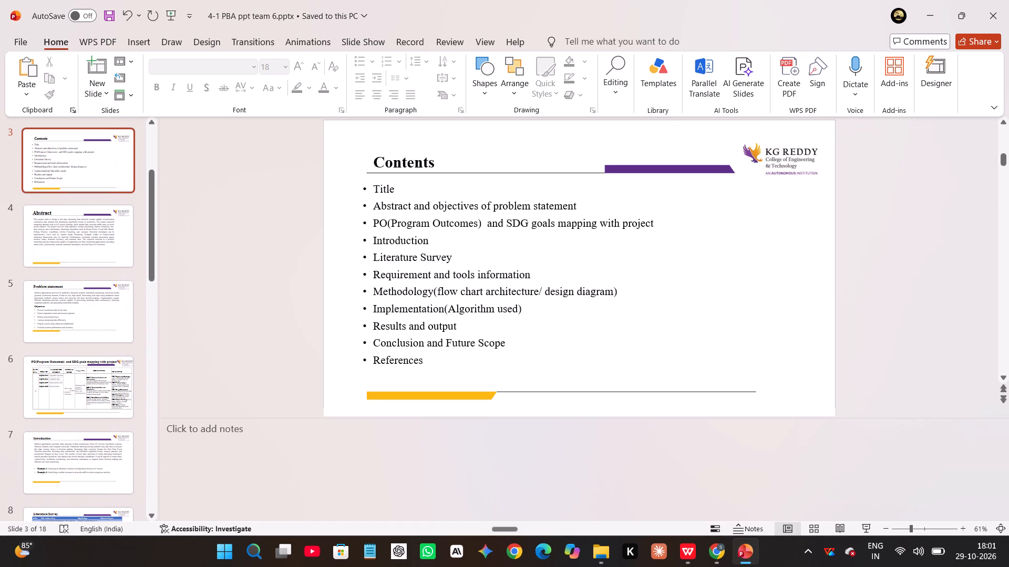
key("Down")
key("Down")
key("Down")
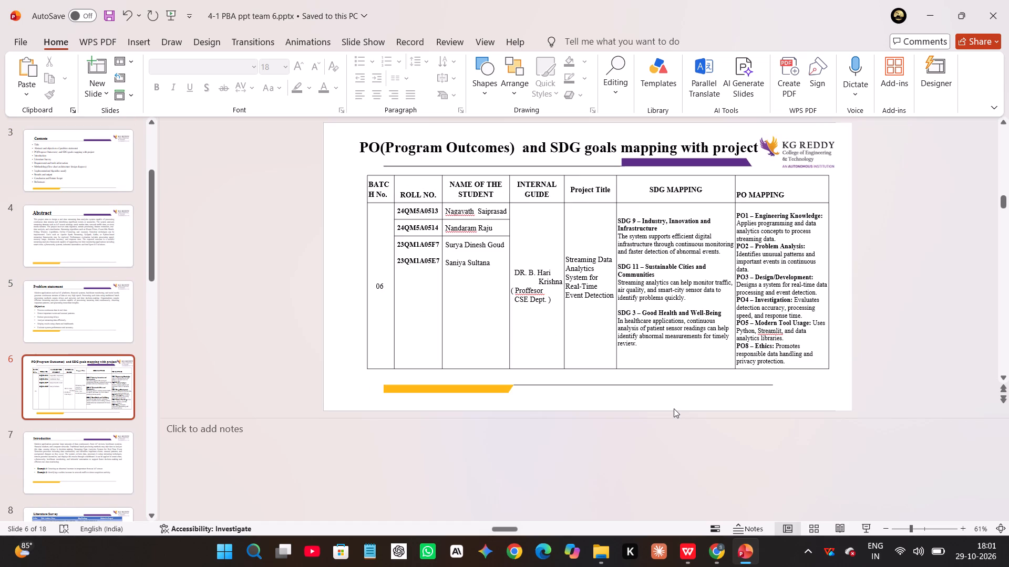
key("Up")
key("Up")
key("Up")
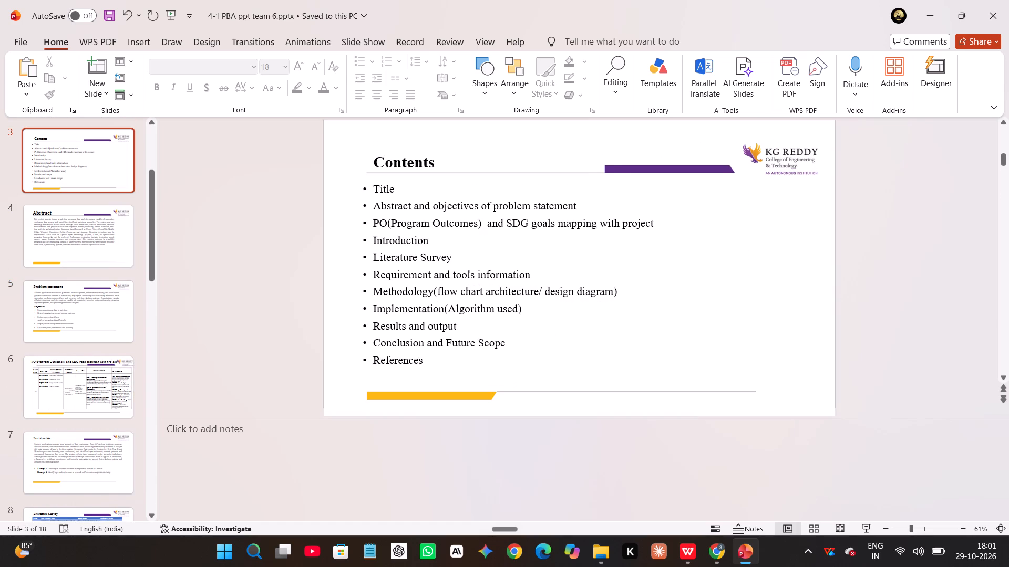
key("Down")
key("Down")
key("Down")
key("Down")
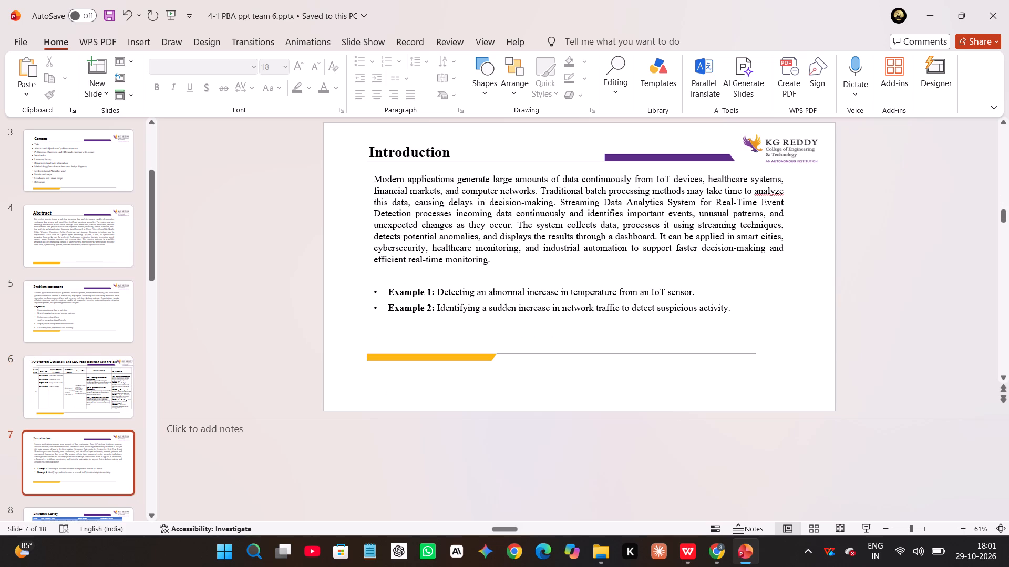
key("Down")
key("Down")
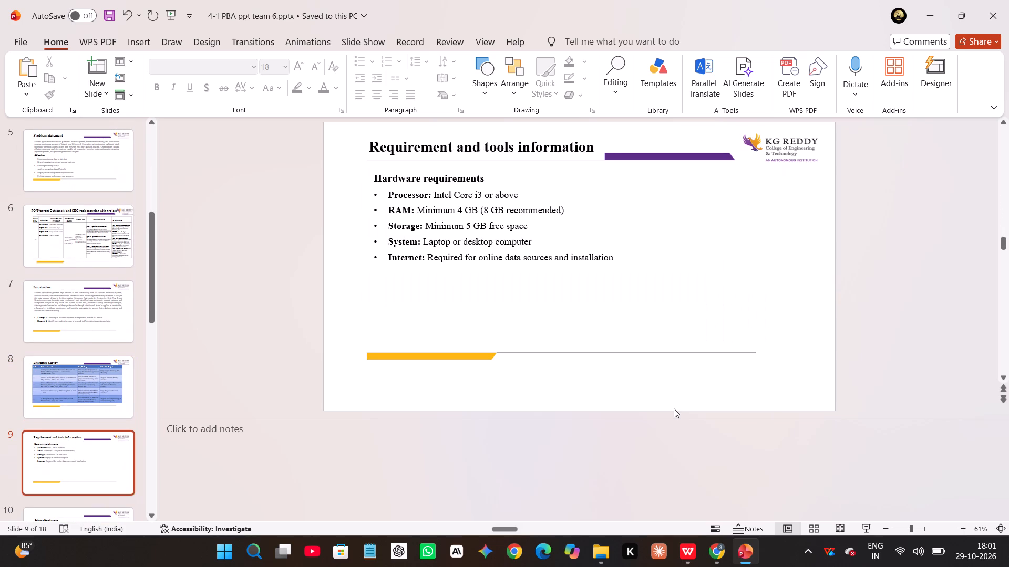
key("Down")
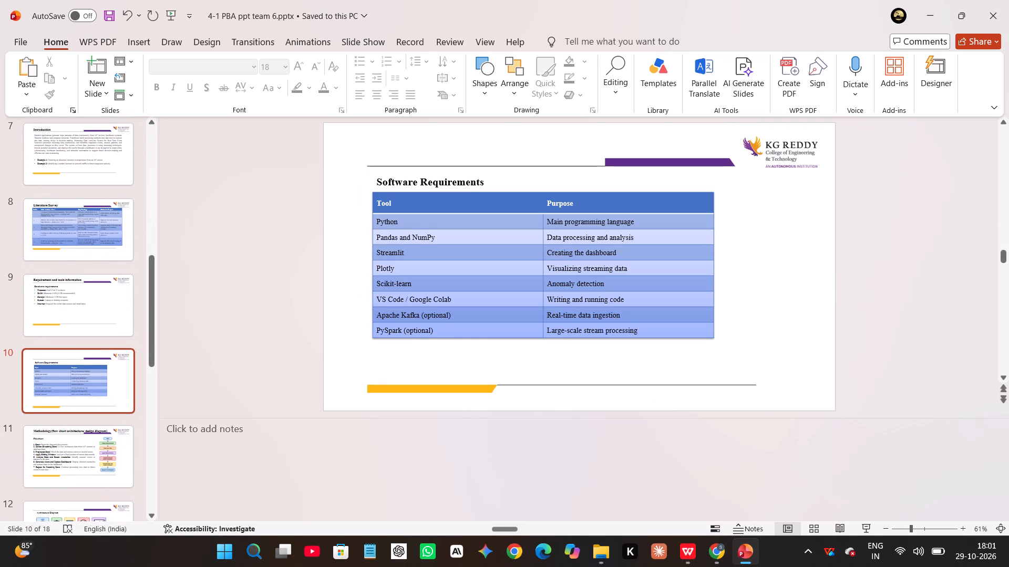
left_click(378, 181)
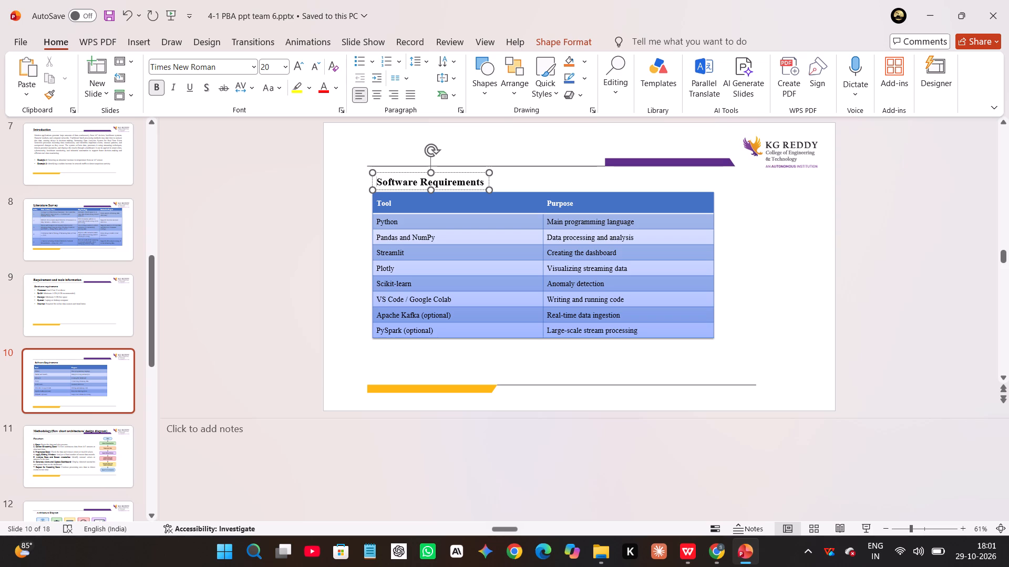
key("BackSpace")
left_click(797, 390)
Review slides 11 to 14, from the Methodology flowchart and Architecture Diagram through Implementation to Results and output, for content and layout.
key("Down")
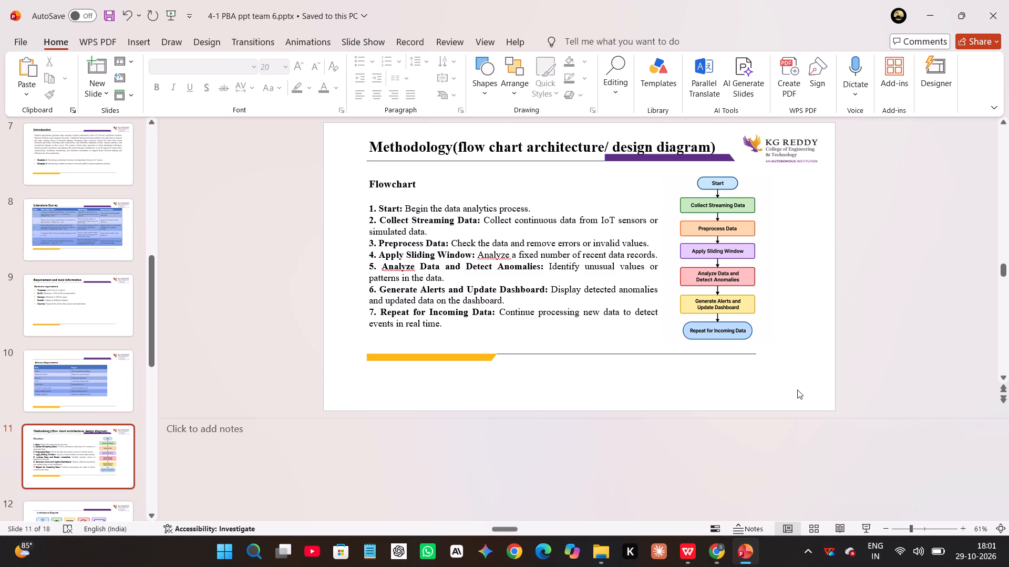
key("Down")
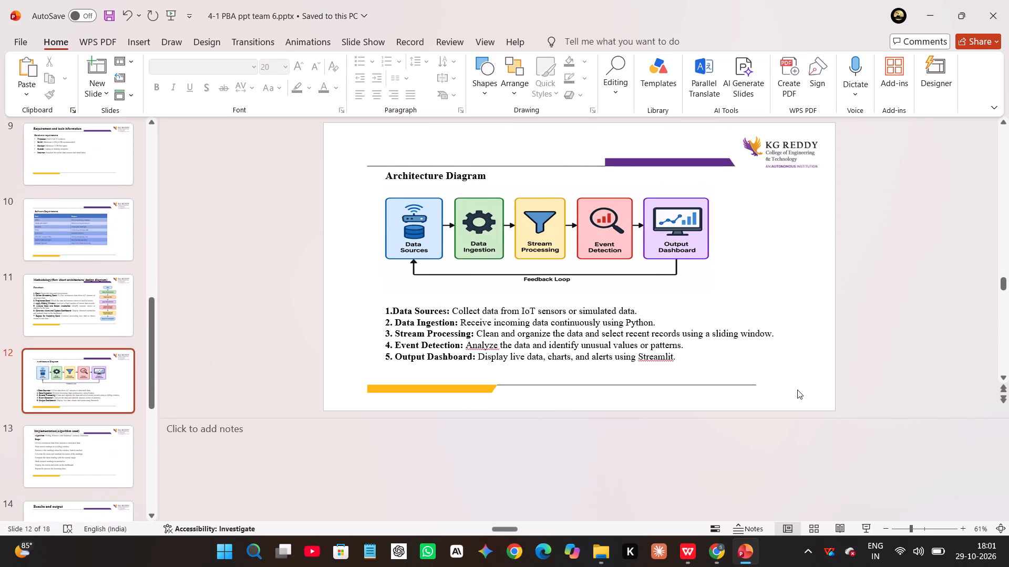
key("Down")
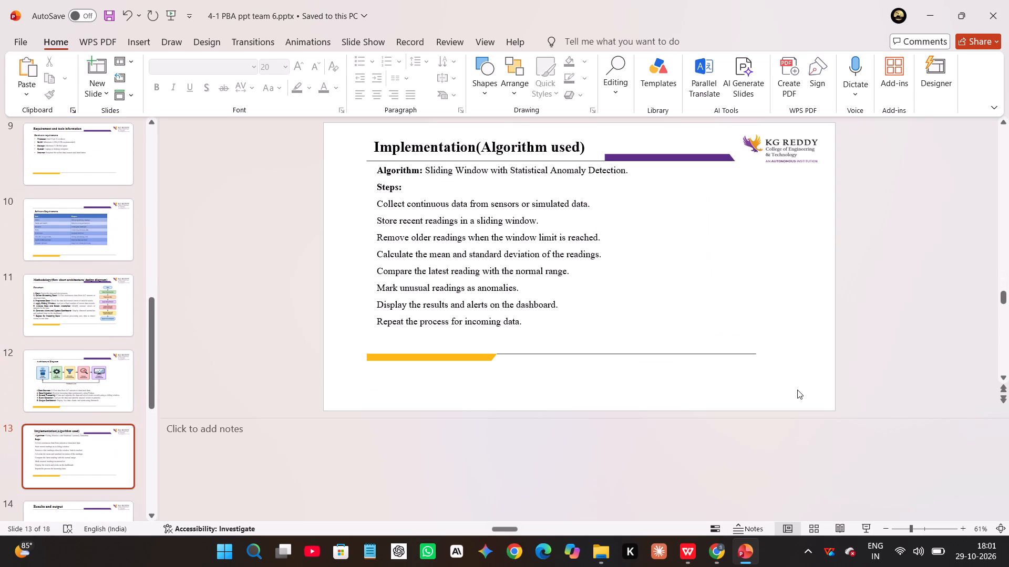
key("Up")
key("Down")
key("Up")
key("Down")
key("Down")
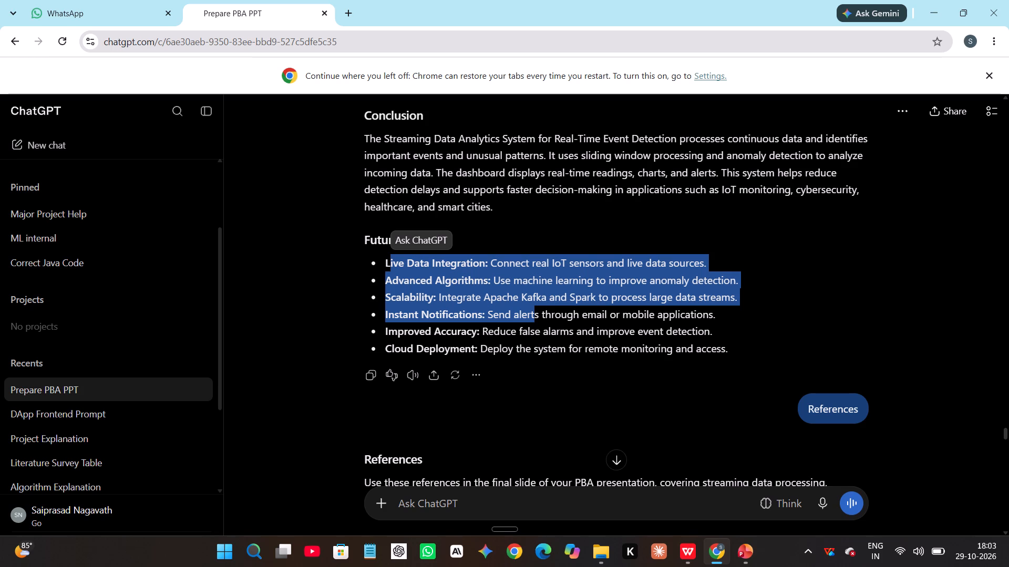
left_click_drag(420, 356, 361, 377)
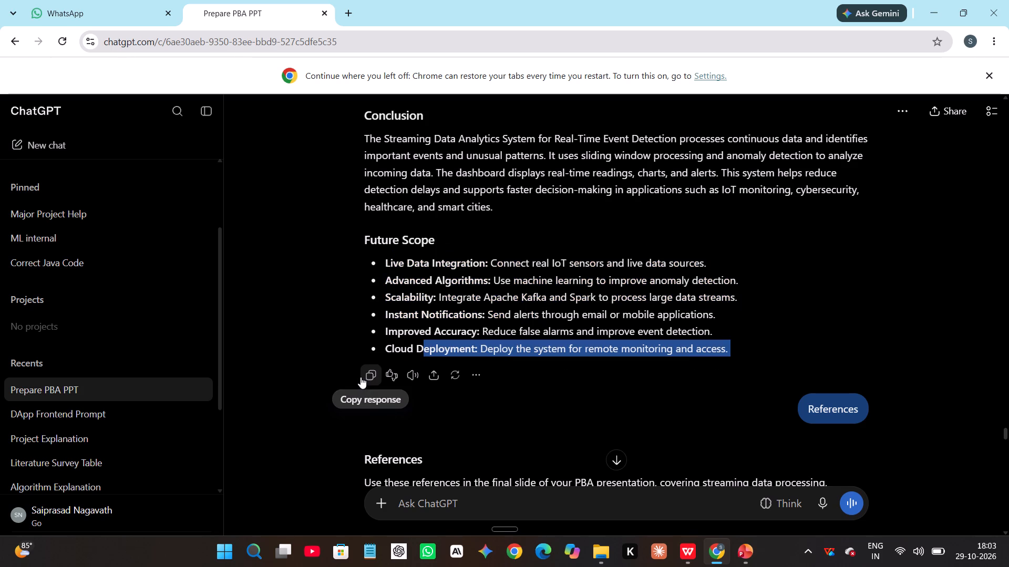
left_click(373, 377)
left_click(496, 387)
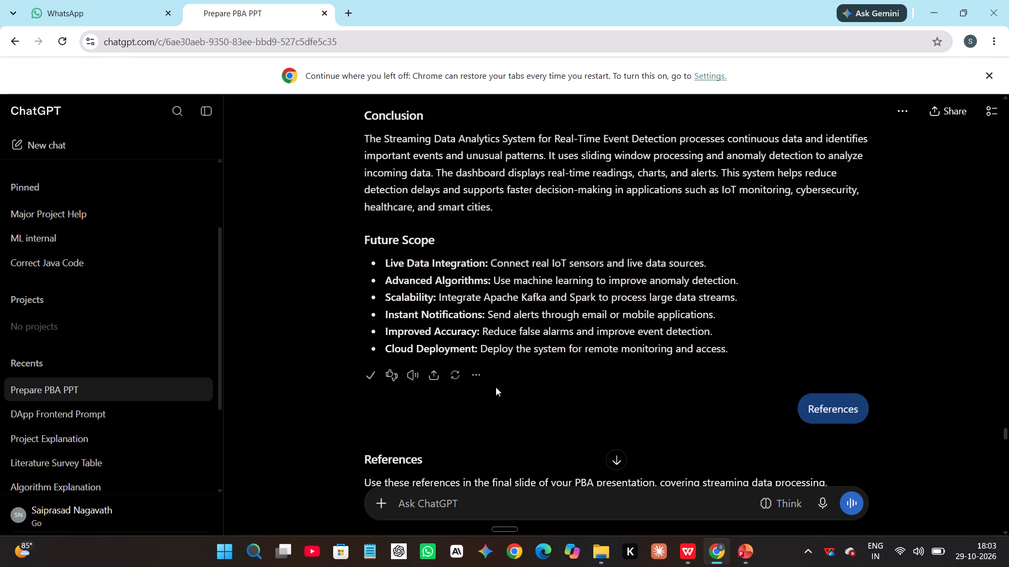
left_click(751, 497)
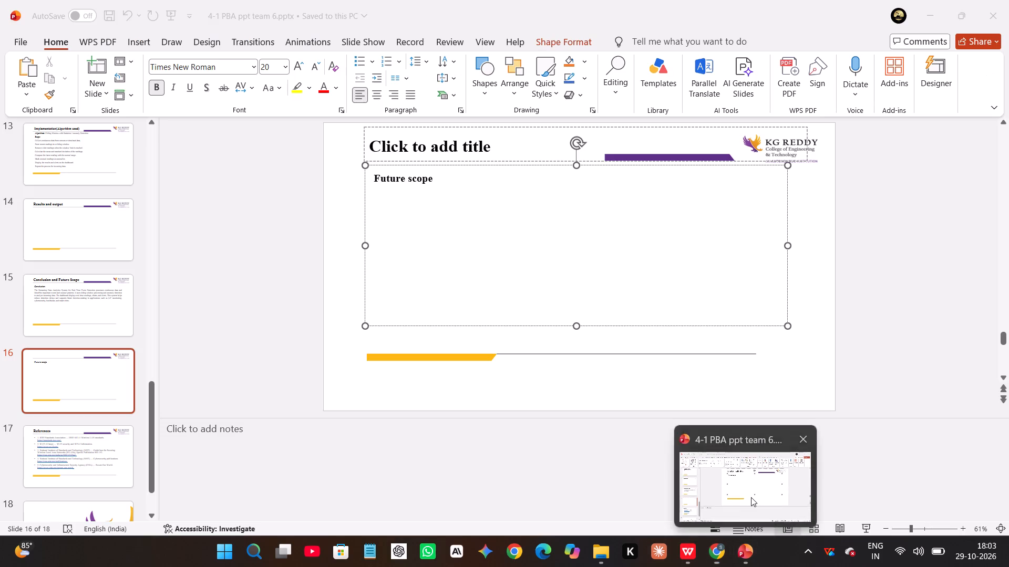
key("ctrl+v")
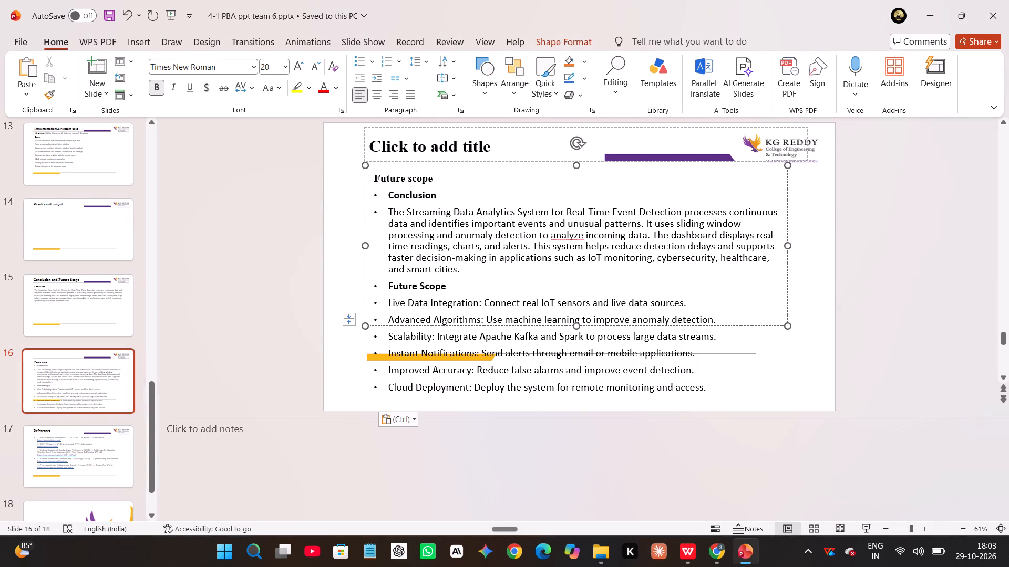
Delete the pasted Conclusion heading and paragraph on slide 16, together with the empty lines above the pasted Future Scope heading.
left_click_drag(466, 265, 388, 195)
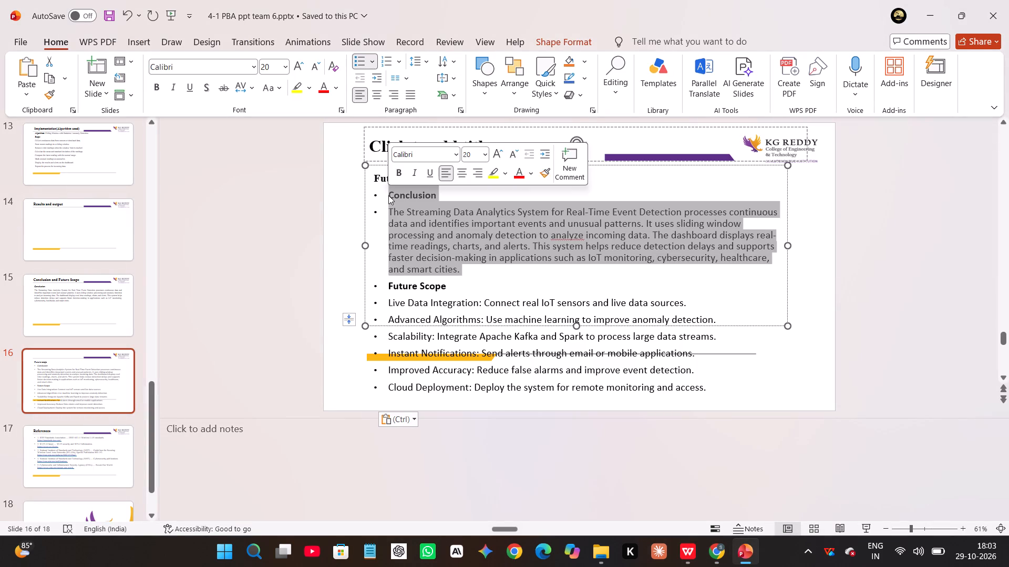
key("BackSpace")
key("BackSpace")
key("BackSpace")
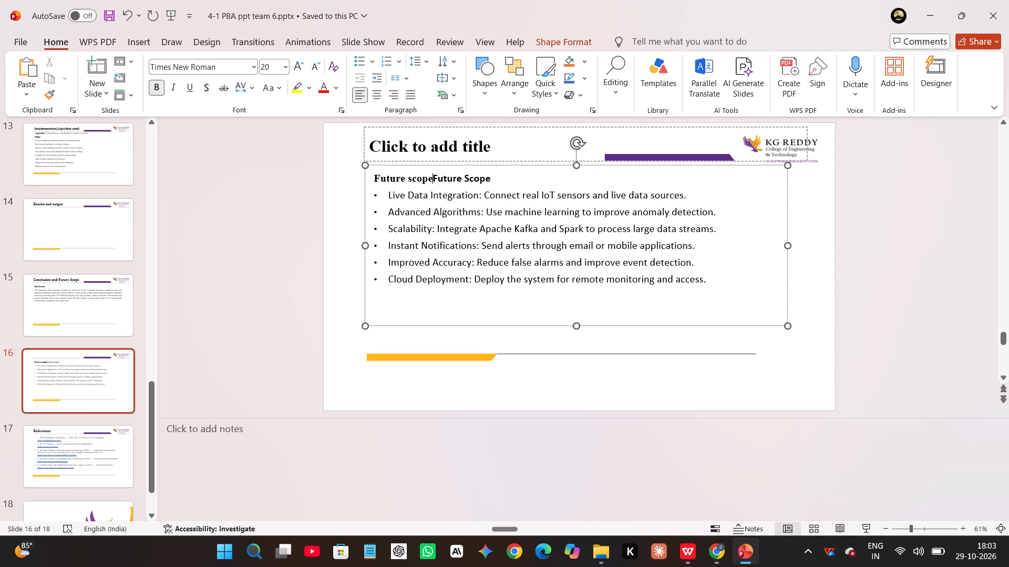
Delete the duplicate pasted "Future Scope" text beside the original heading on slide 16.
key("Right")
key("Right")
key("Right")
key("Right")
key("Right")
key("Right")
key("Right")
key("Right")
key("Right")
key("Right")
key("Right")
key("Right")
key("BackSpace")
key("BackSpace")
key("BackSpace")
key("BackSpace")
key("BackSpace")
key("BackSpace")
key("BackSpace")
key("BackSpace")
key("BackSpace")
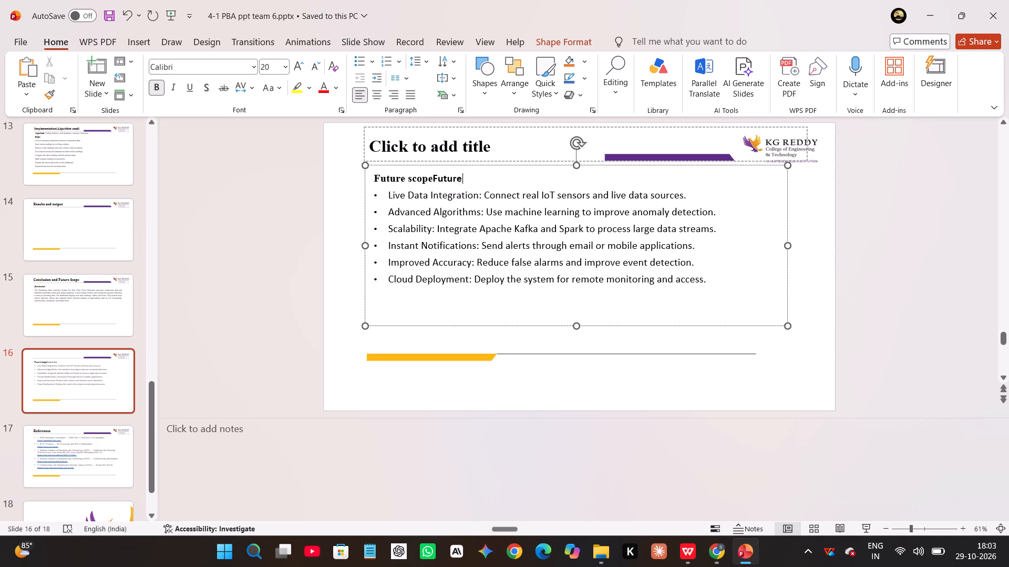
key("BackSpace")
key("BackSpace")
key("BackSpace")
Capitalize the second word of the slide 16 heading so it reads "Future Scope".
key("Left")
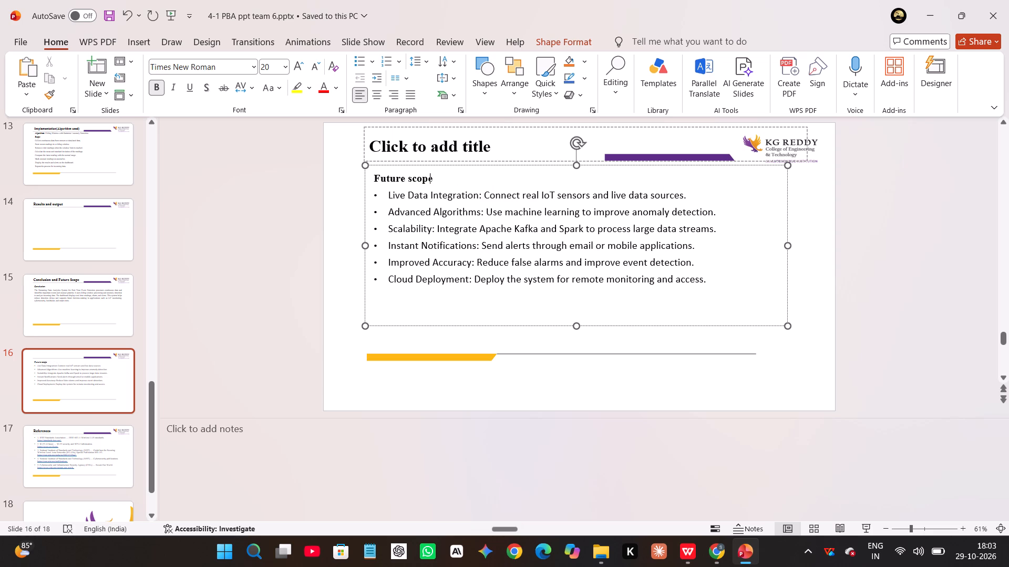
key("Left")
key("Left")
key("Left")
key("BackSpace")
key("shift+s")
Bold the lead-in label before the colon in each of the six Future Scope bullets on slide 16.
left_click_drag(384, 194, 481, 197)
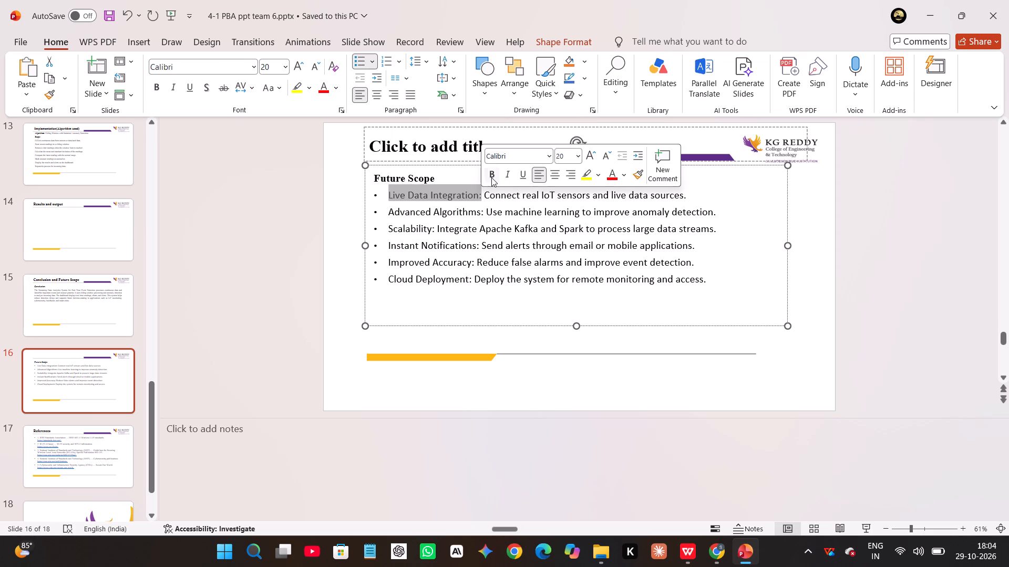
left_click(491, 177)
left_click_drag(483, 216, 416, 218)
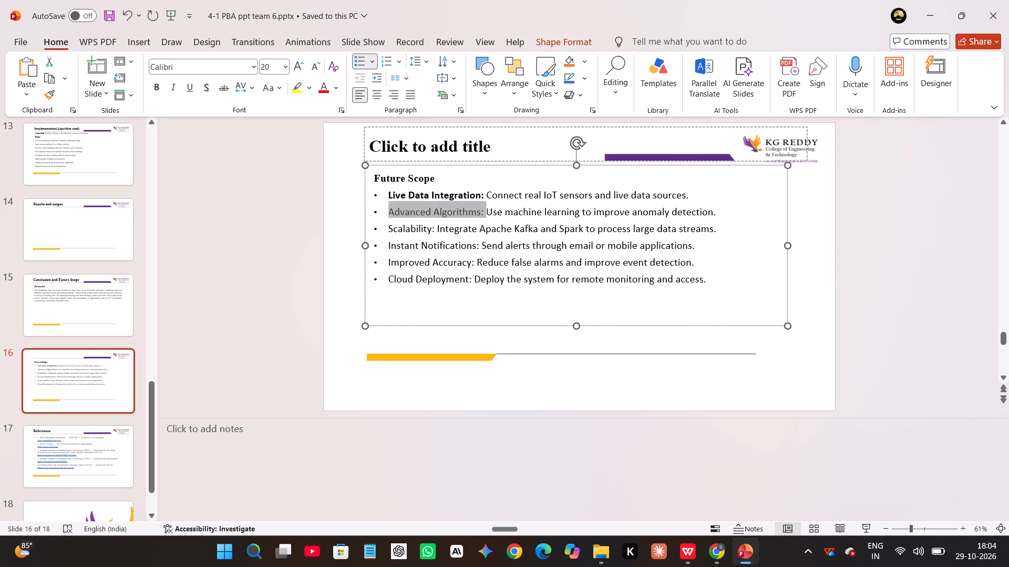
left_click_drag(416, 218, 397, 215)
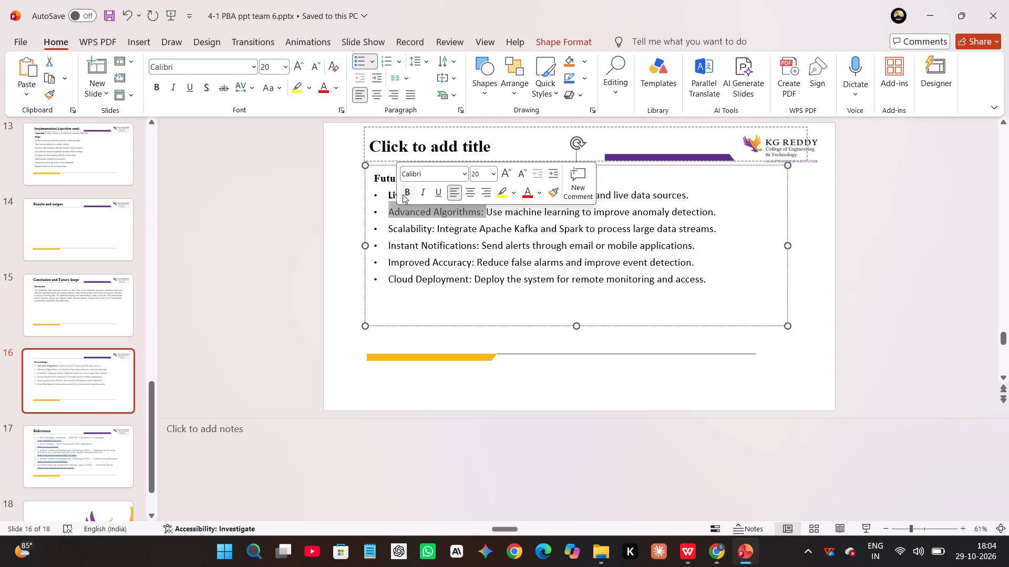
left_click(403, 194)
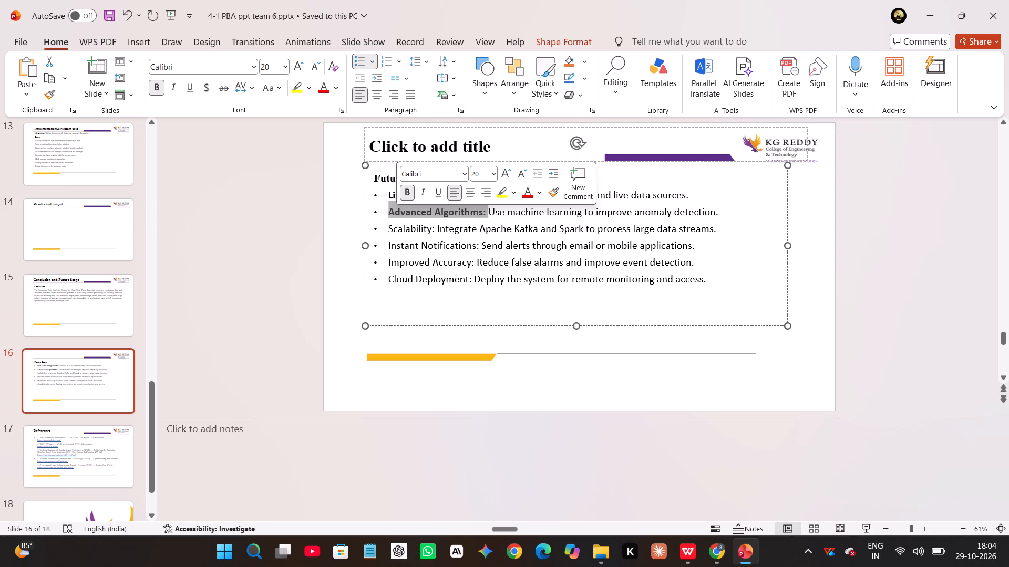
left_click_drag(437, 230, 398, 229)
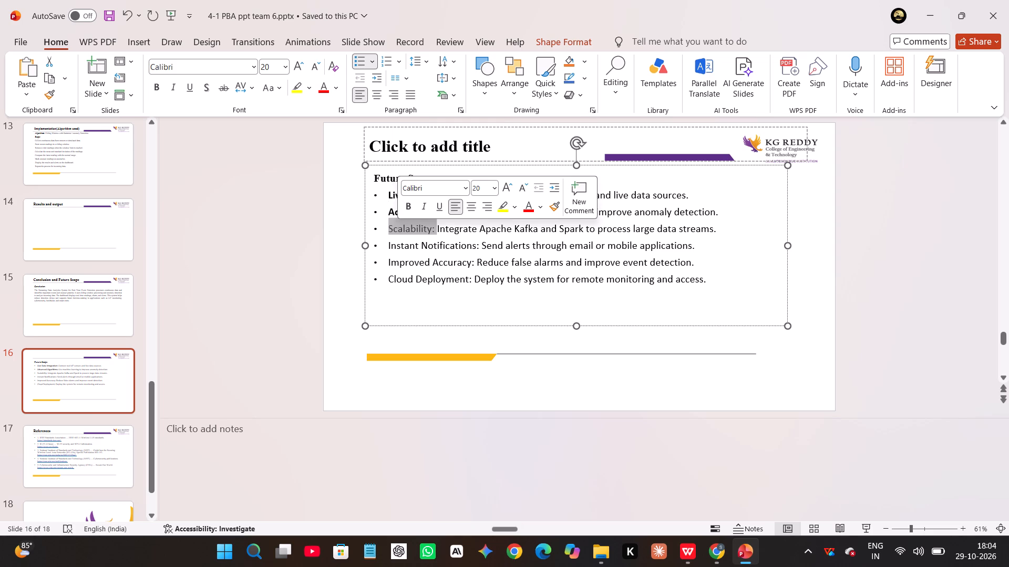
left_click(408, 208)
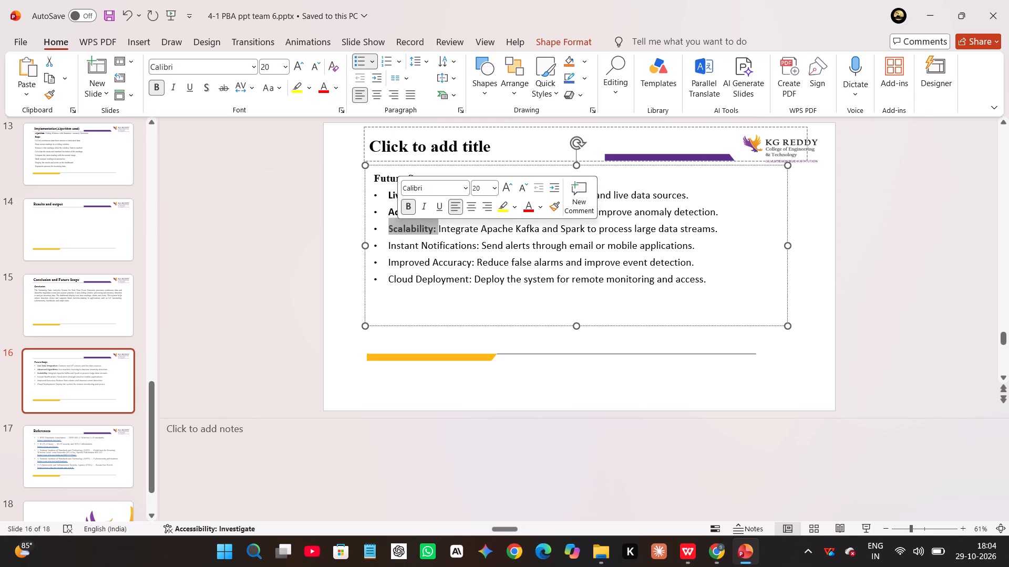
left_click_drag(480, 245, 394, 245)
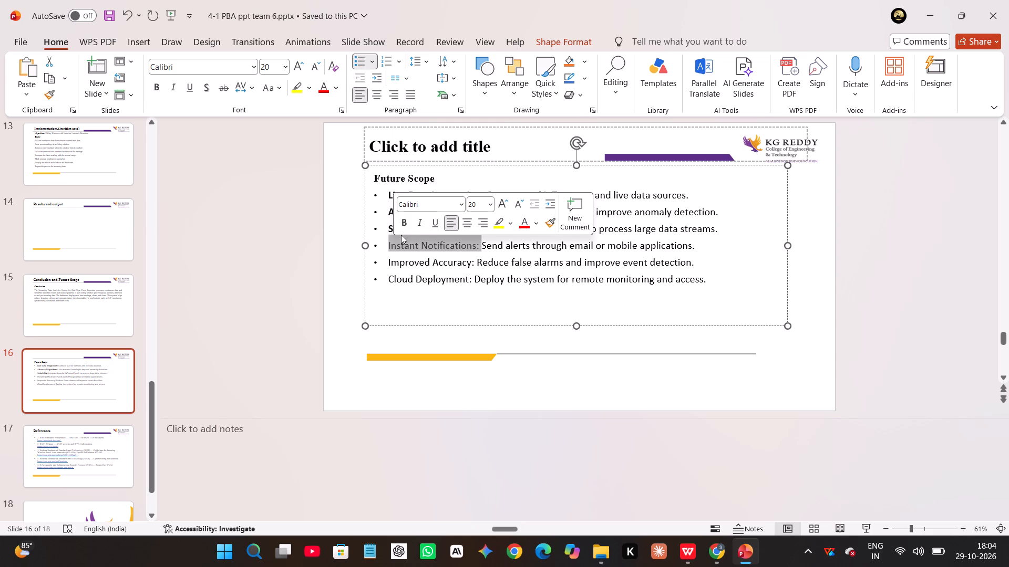
left_click(404, 223)
left_click_drag(473, 266, 386, 276)
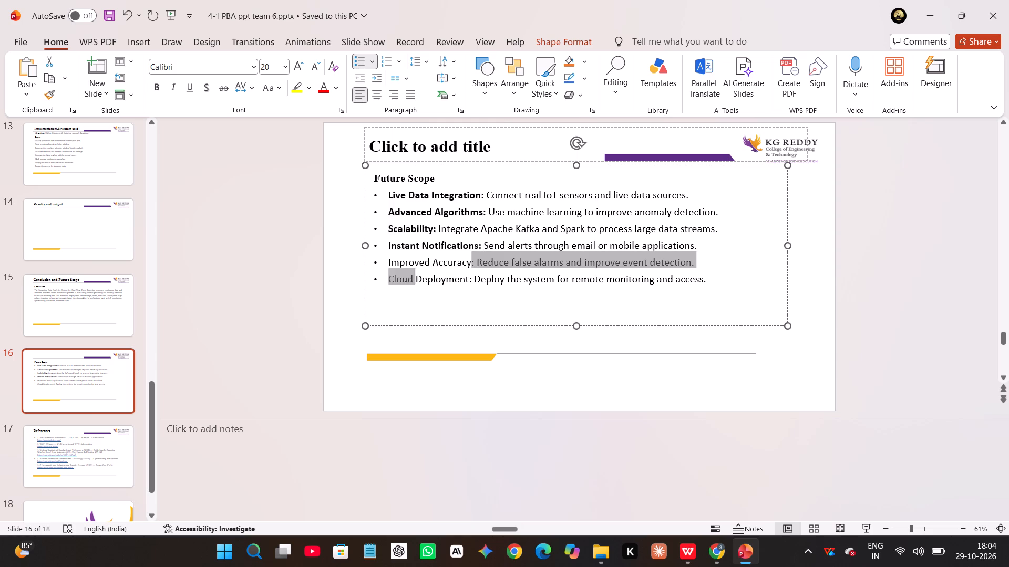
left_click_drag(386, 276, 379, 264)
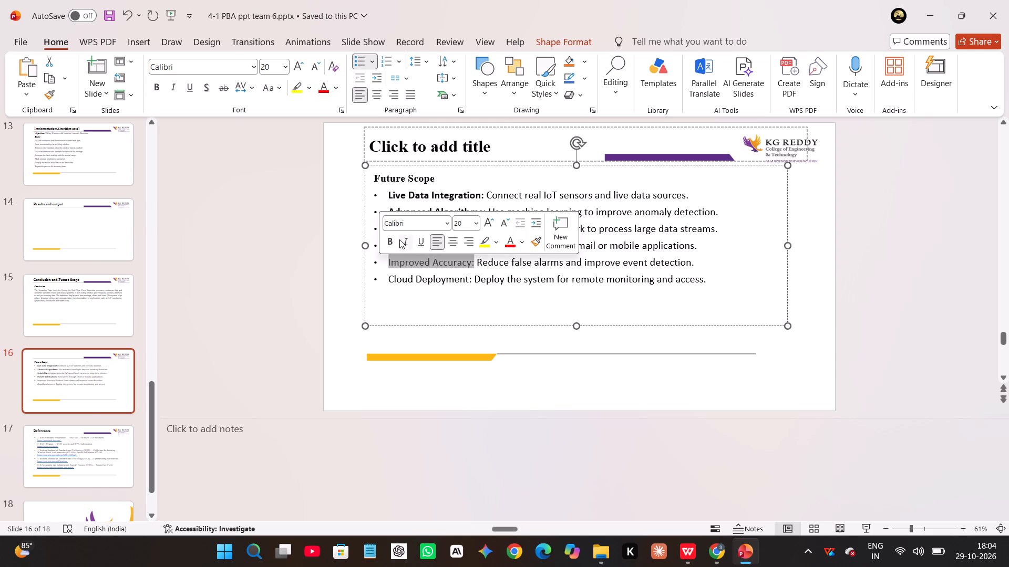
left_click(393, 239)
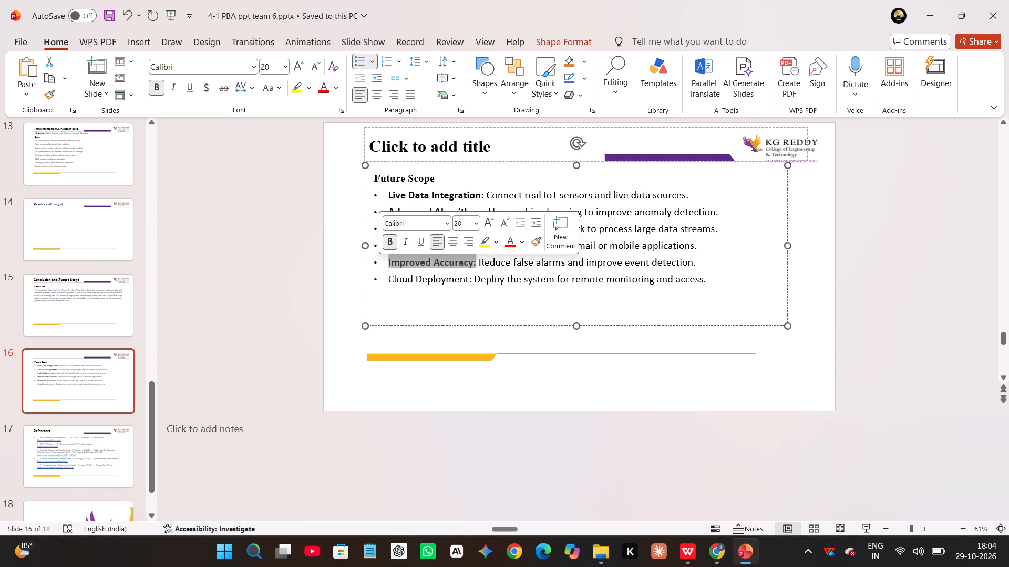
left_click_drag(471, 280, 400, 280)
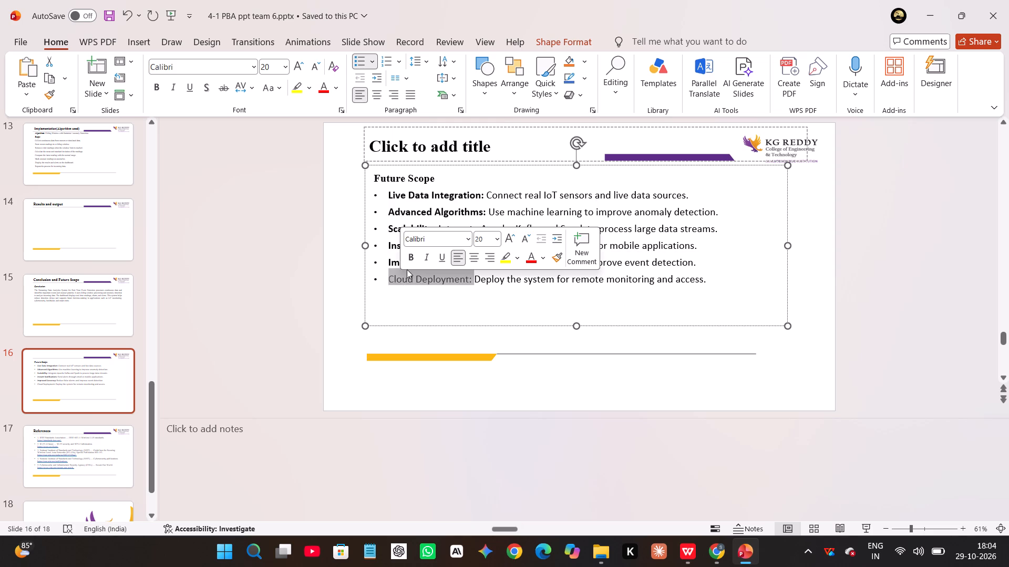
left_click(408, 262)
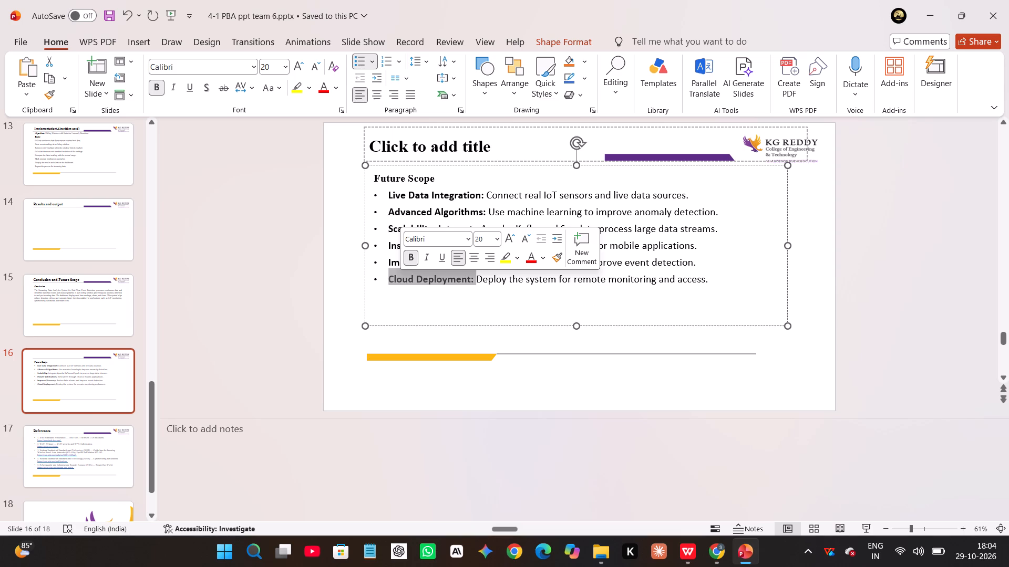
left_click(495, 298)
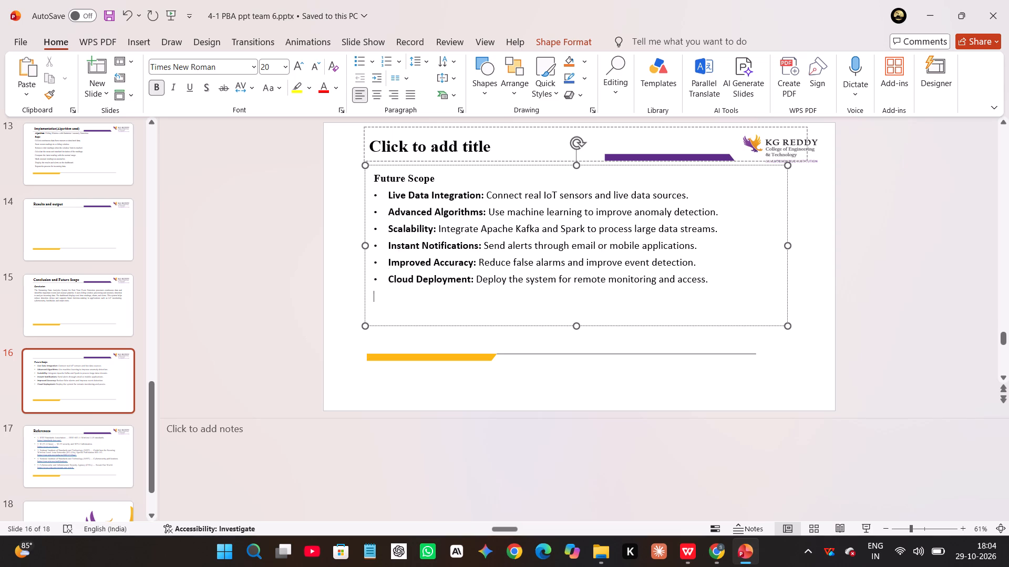
Set the font of the whole Future Scope text box on slide 16 to Times New Roman.
left_click(365, 164)
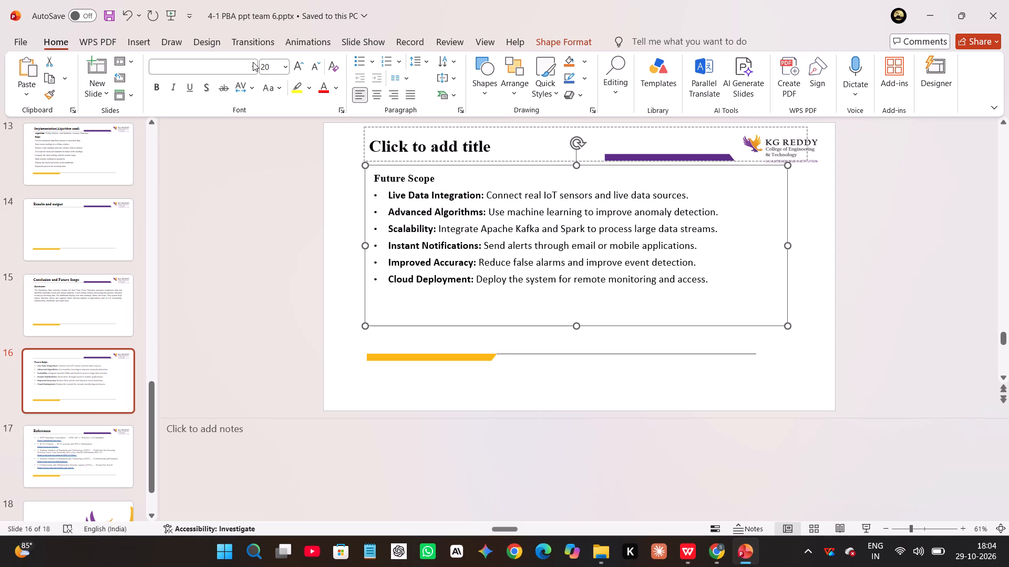
left_click(253, 62)
left_click(241, 153)
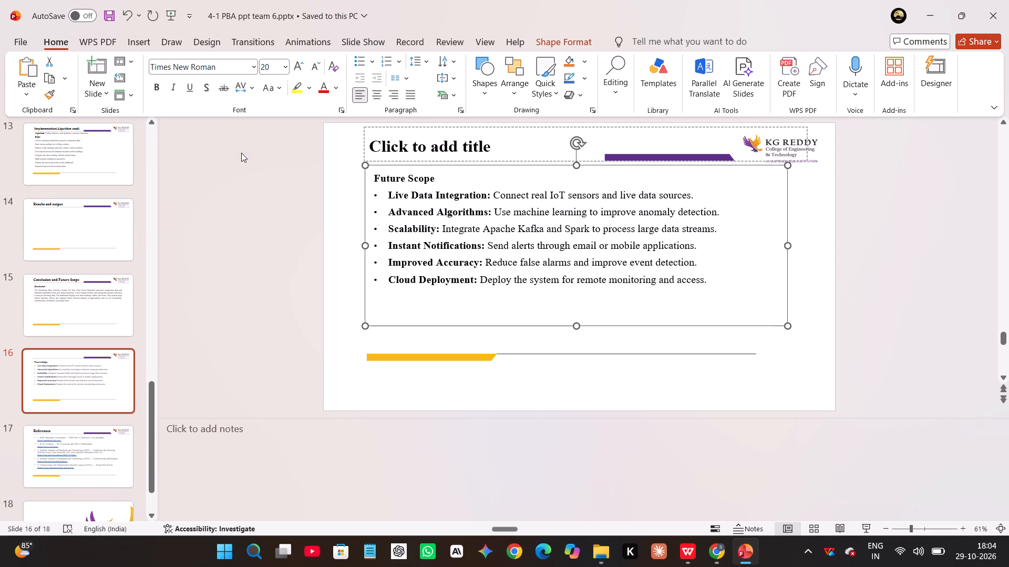
left_click(543, 404)
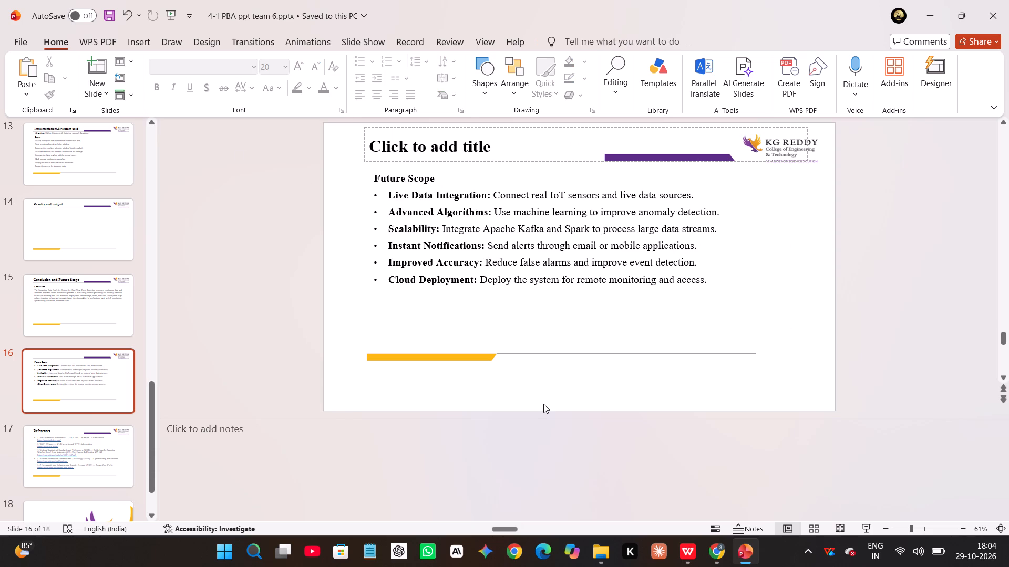
Reduce the font size of the six Future Scope bullets on slide 16 to 18, leaving out the heading.
left_click(385, 199)
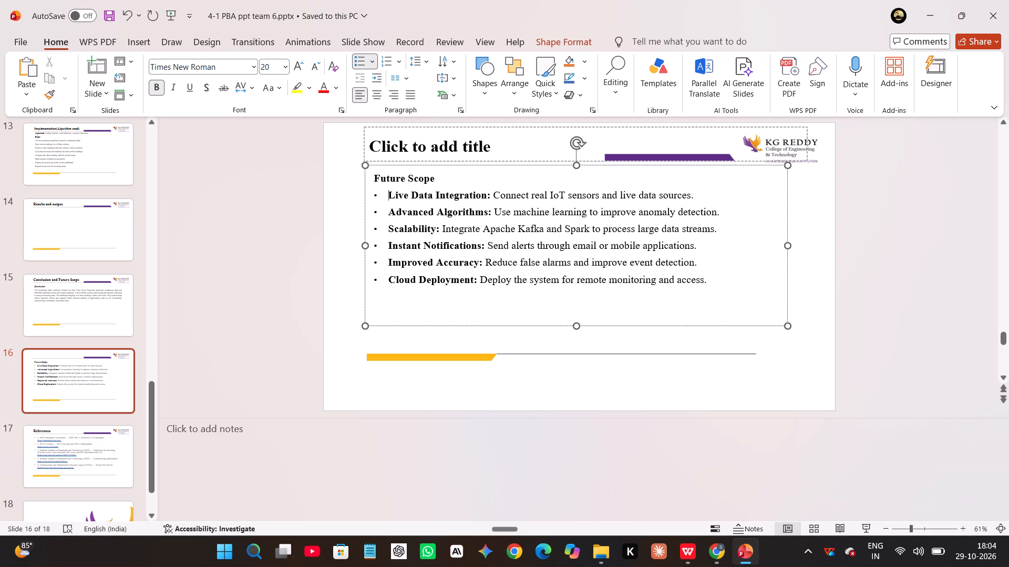
left_click(513, 413)
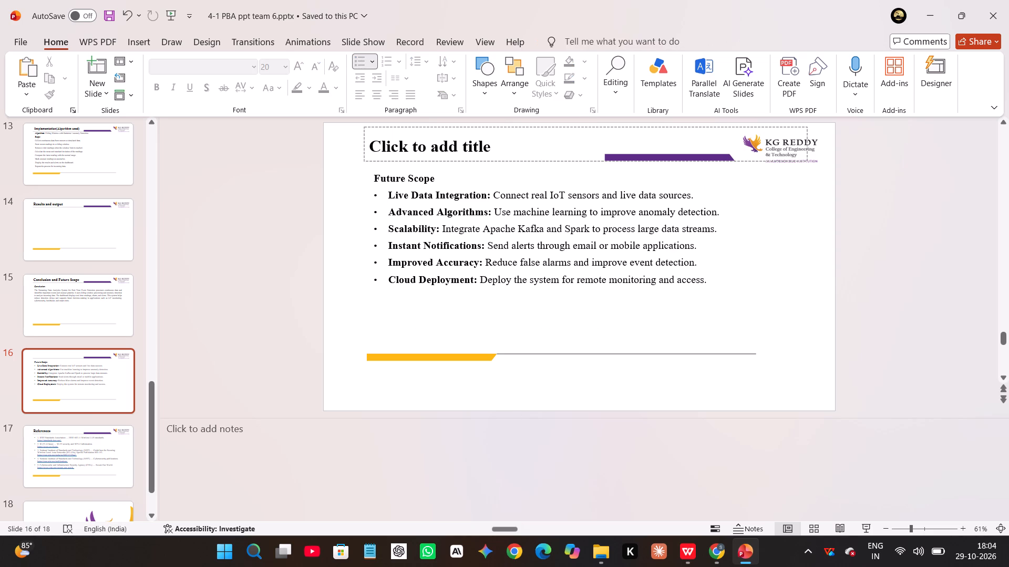
left_click(383, 213)
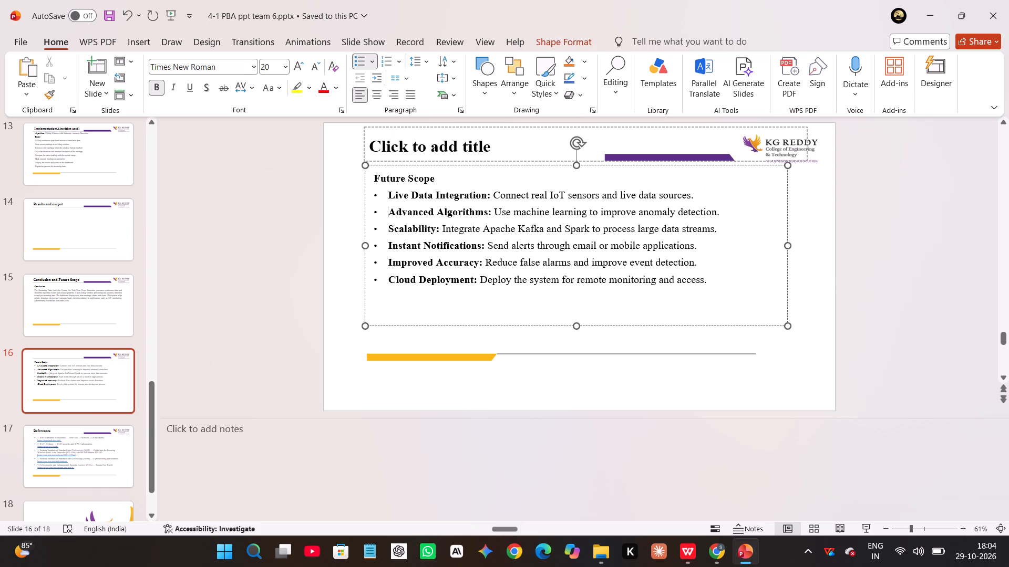
left_click_drag(390, 199, 396, 200)
left_click_drag(413, 204, 712, 282)
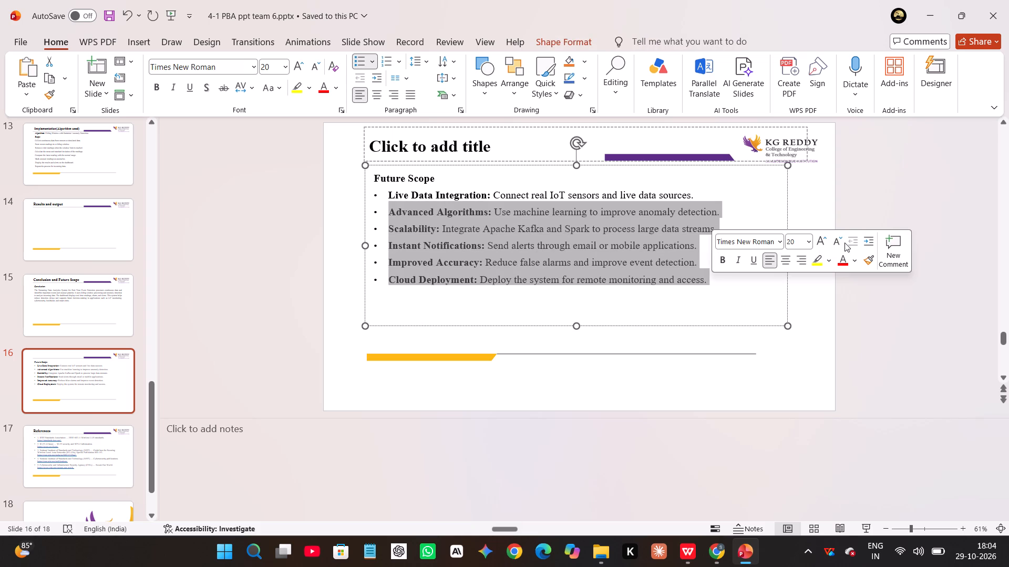
left_click(835, 236)
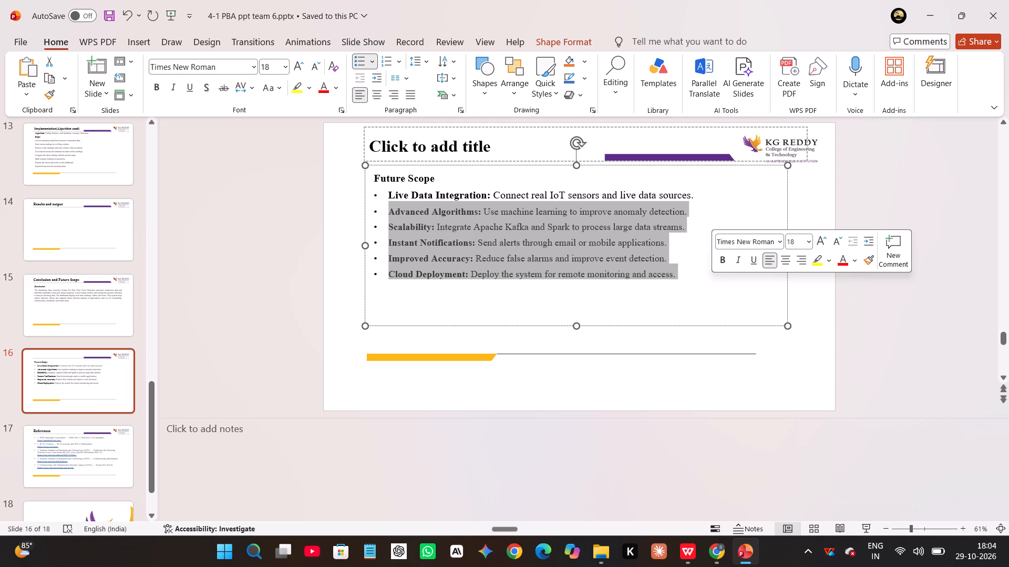
left_click_drag(702, 196, 341, 194)
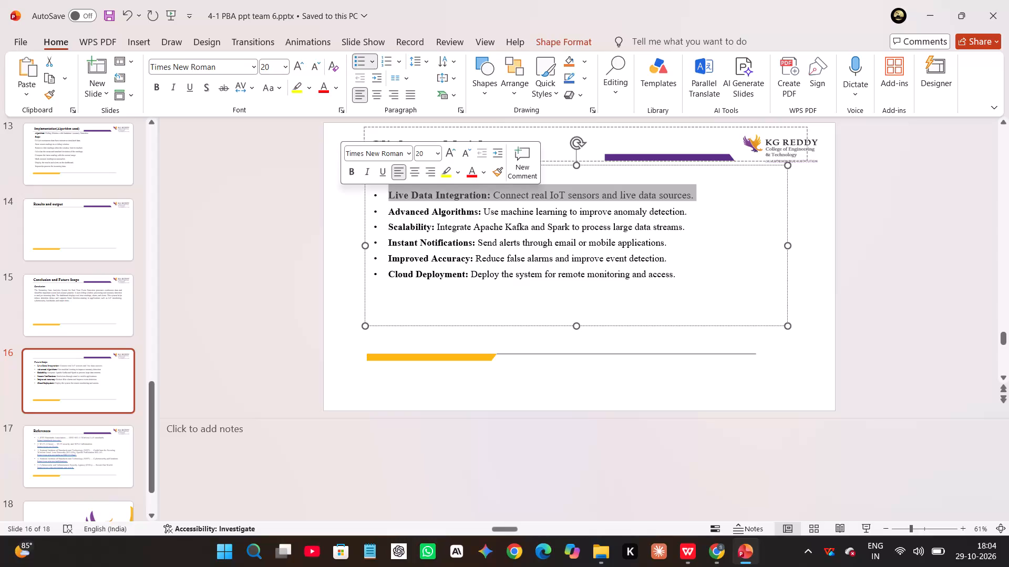
Reduce the font size of the Live Data Integration bullet on slide 16 to 18.
left_click(460, 153)
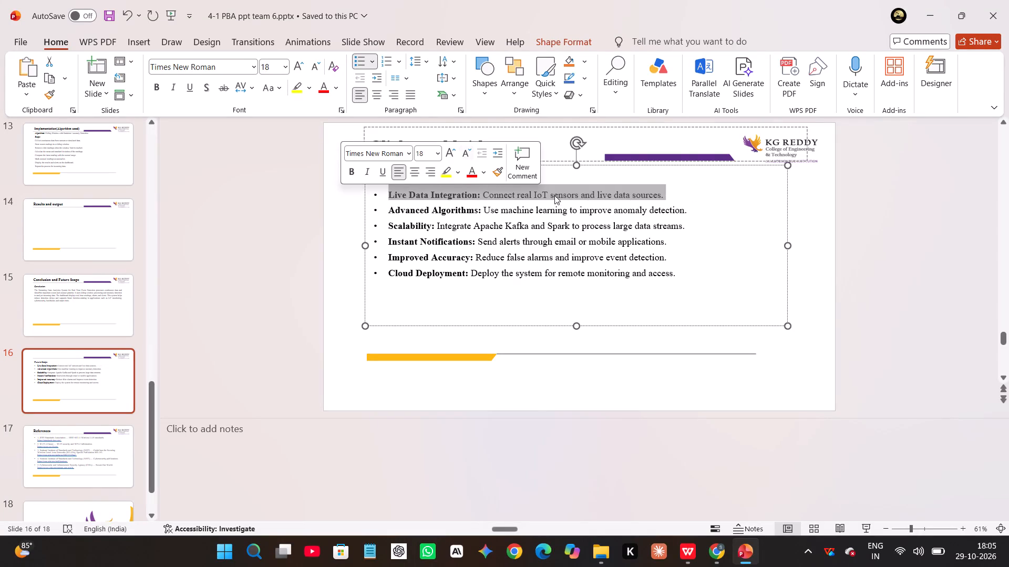
left_click(694, 323)
left_click(684, 399)
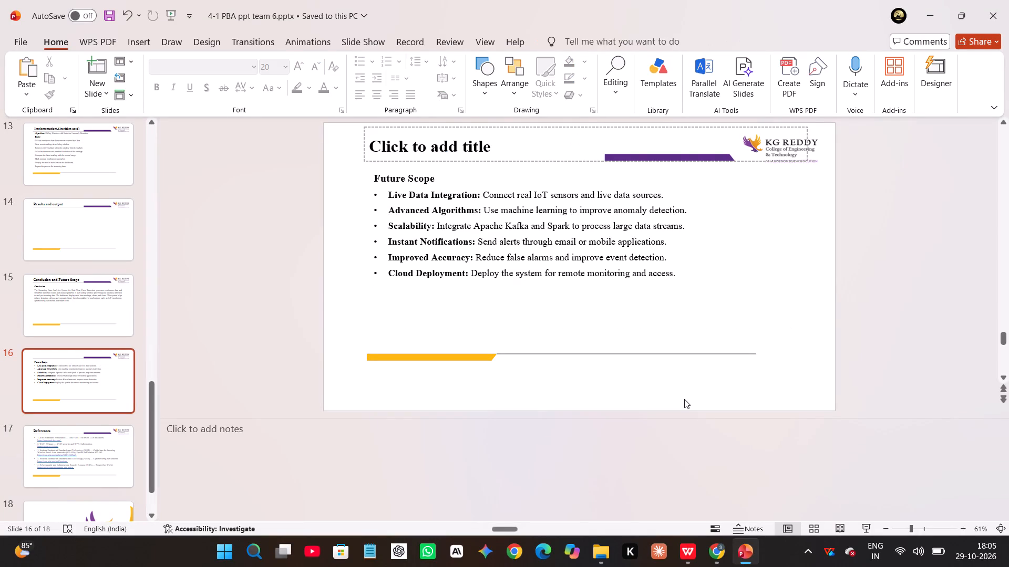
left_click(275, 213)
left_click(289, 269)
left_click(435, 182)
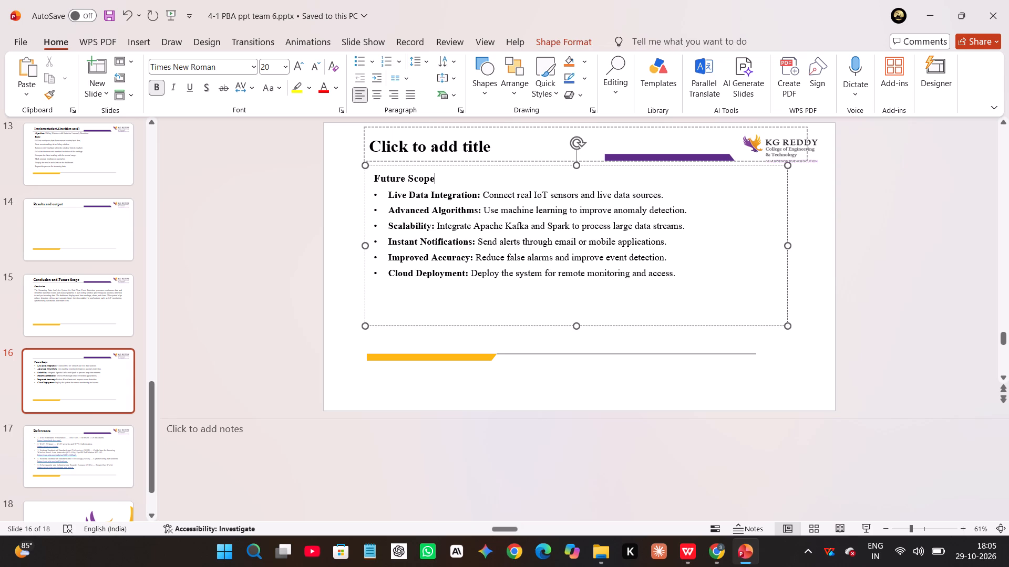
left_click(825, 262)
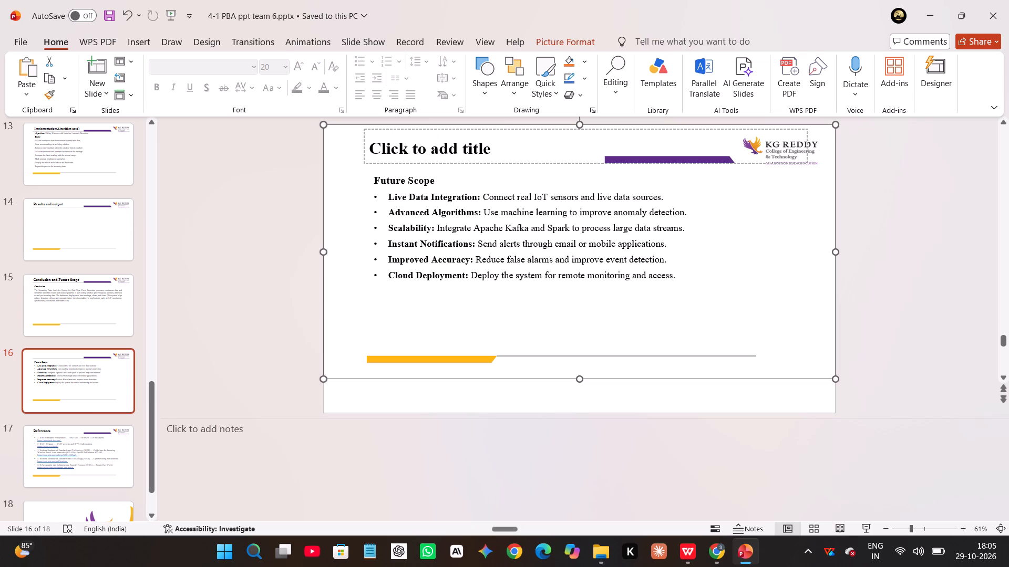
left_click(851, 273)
Review slides 11 to 17, comparing the methodology, architecture, implementation, results, conclusion, future scope and references content and layout.
key("Down")
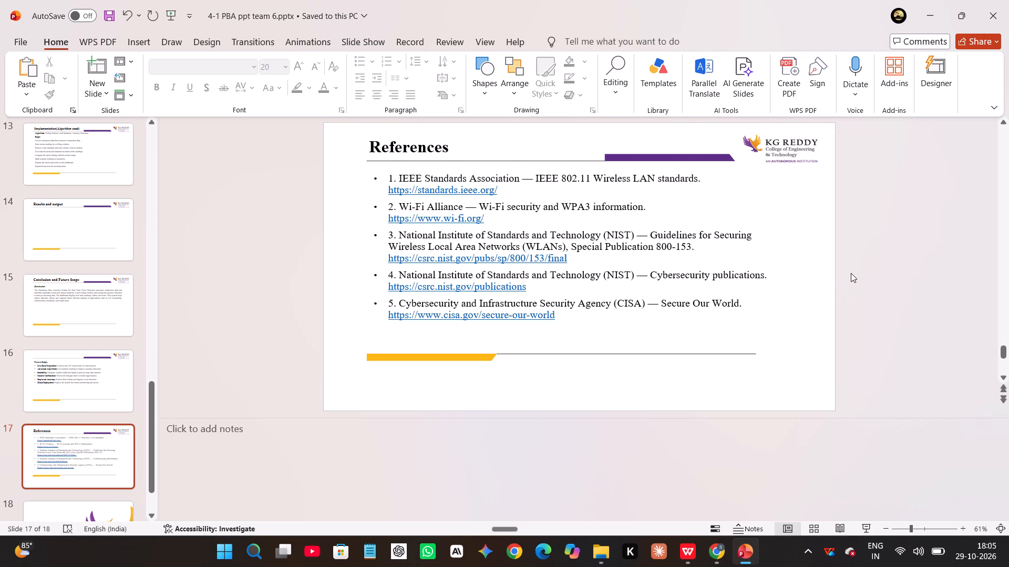
key("Up")
key("Up")
key("Up")
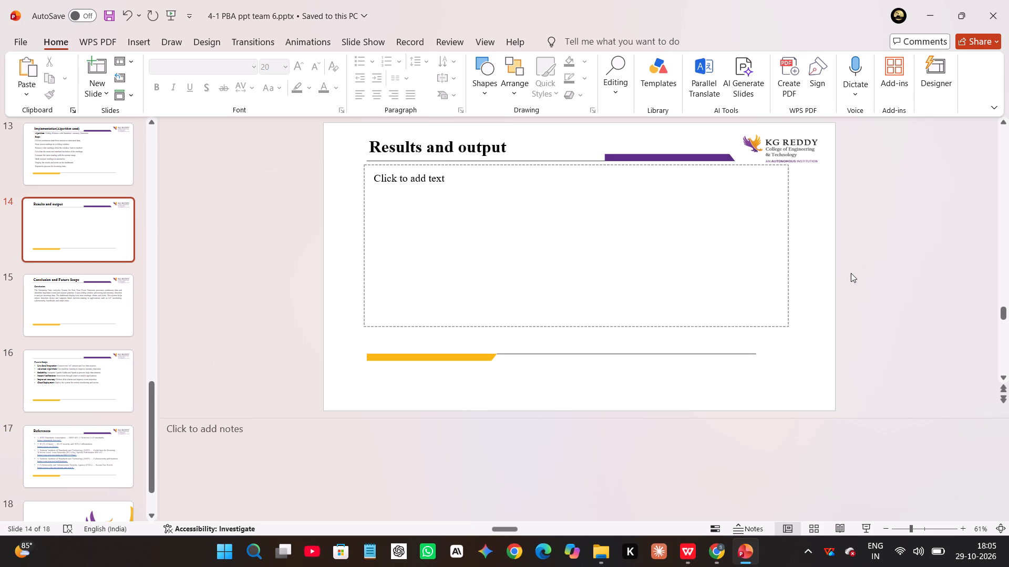
key("Up")
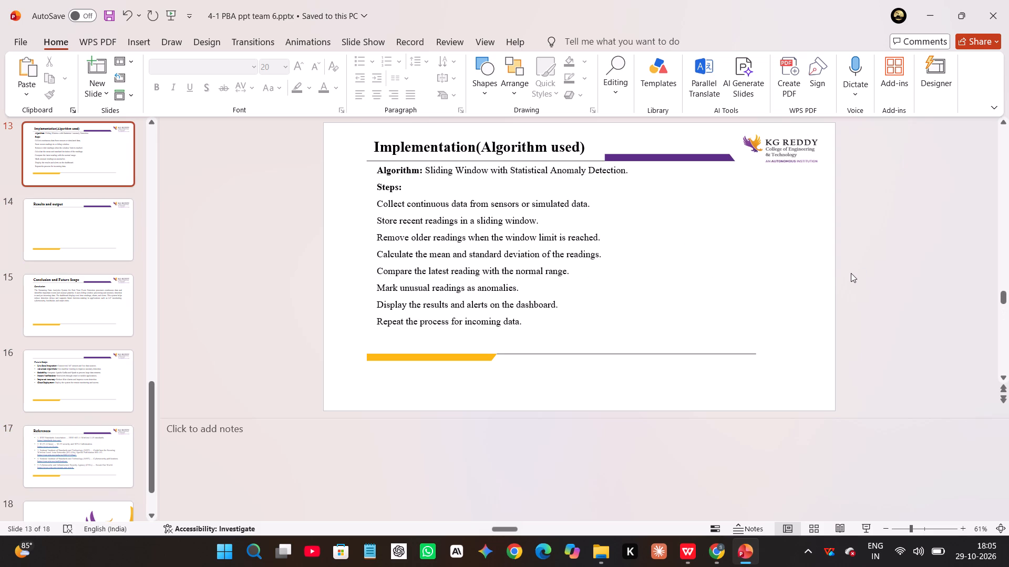
key("Up")
key("Up")
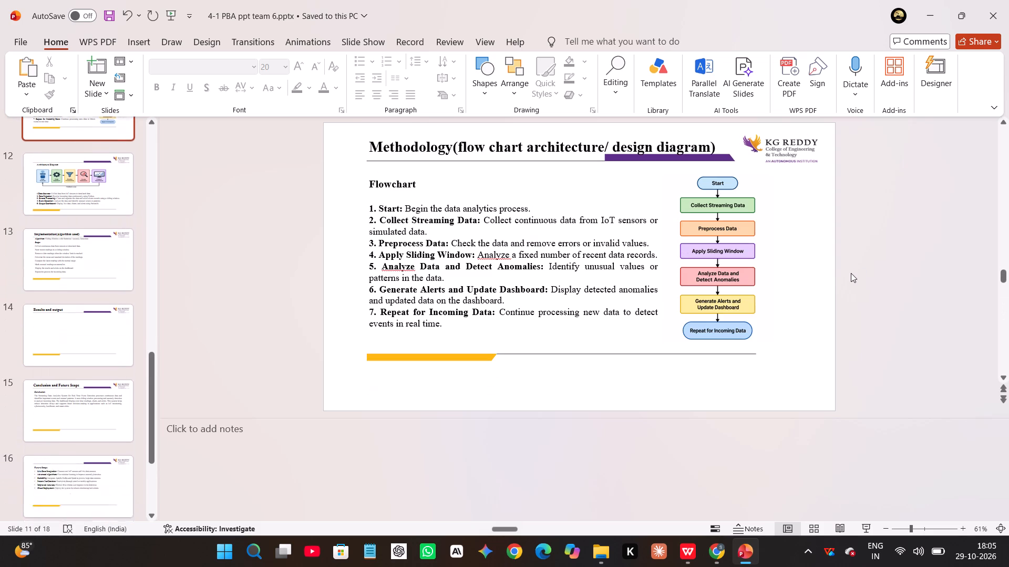
key("Down")
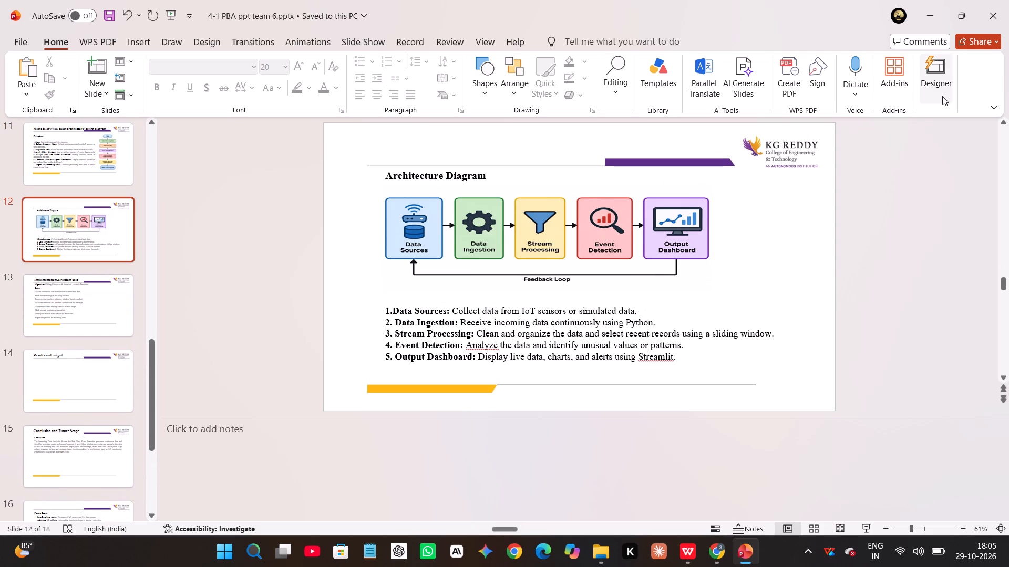
left_click(501, 182)
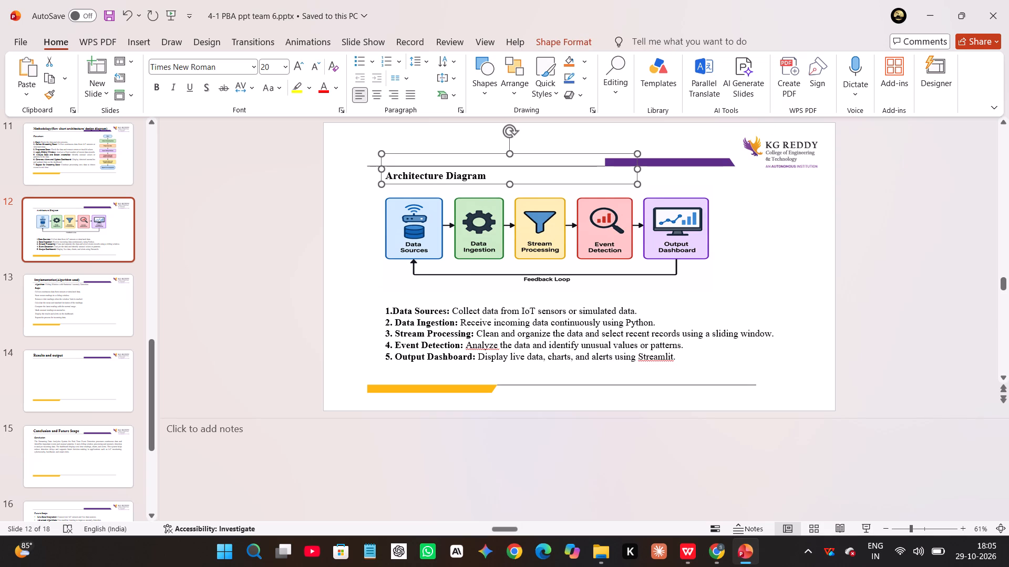
left_click(910, 315)
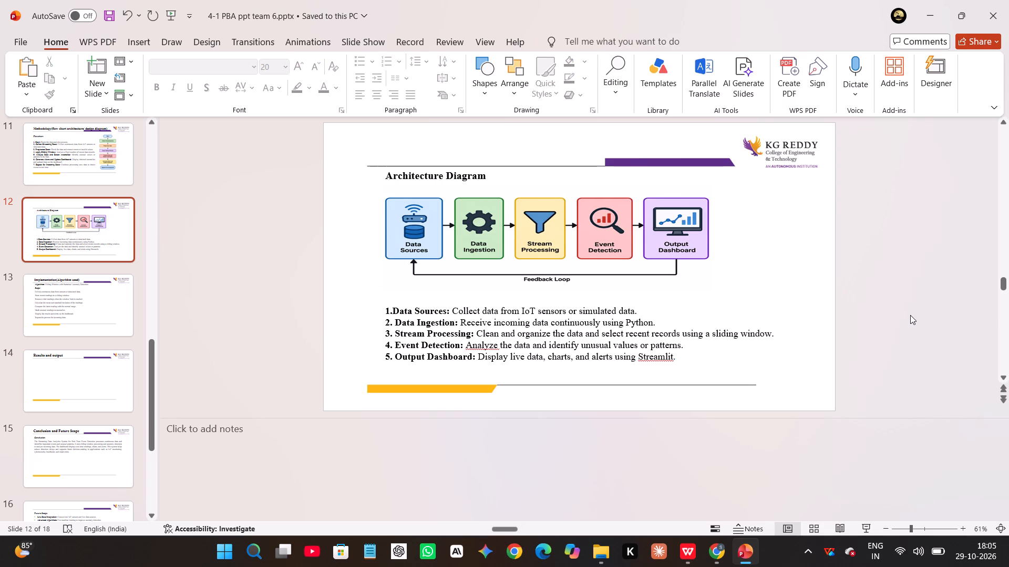
key("Down")
key("Down")
key("Down")
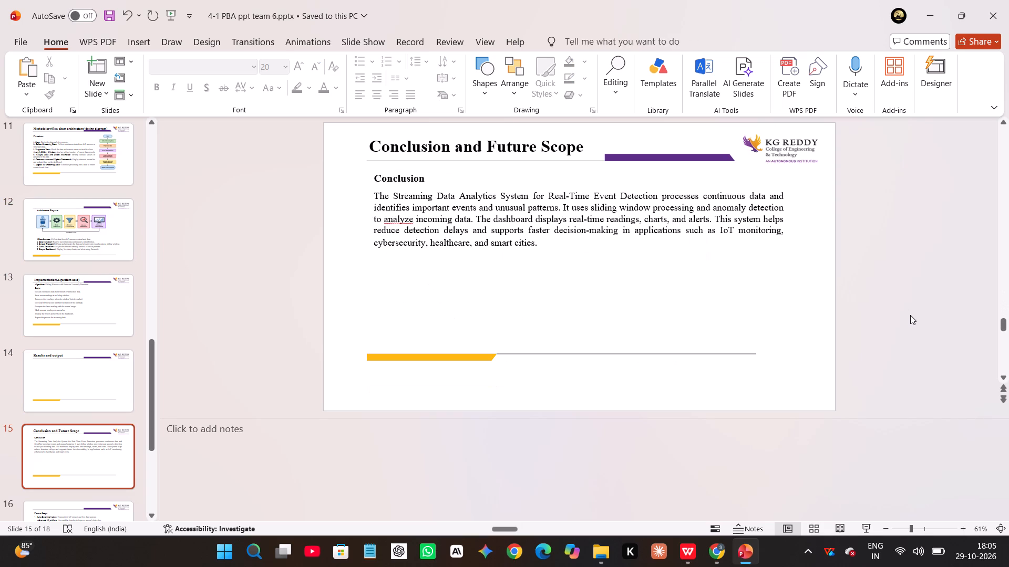
key("Down")
key("Up")
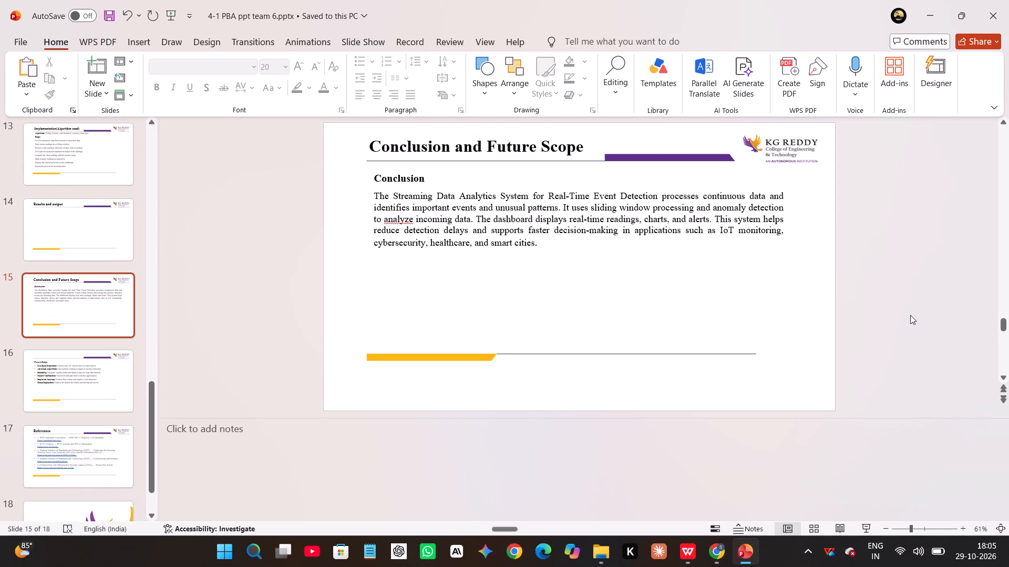
Delete the empty title placeholder above the Future Scope text on slide 16.
key("Down")
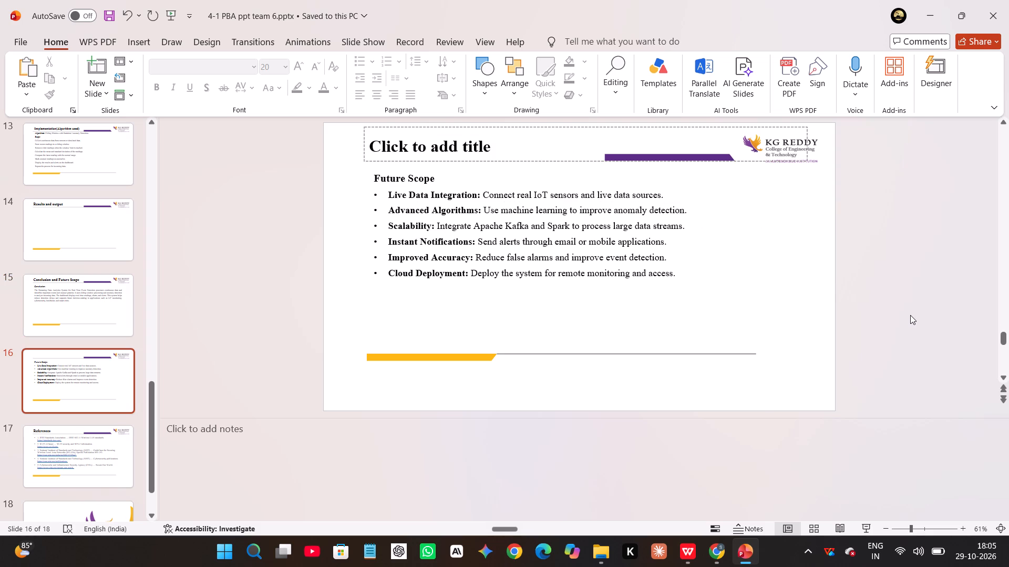
left_click(603, 149)
key("BackSpace")
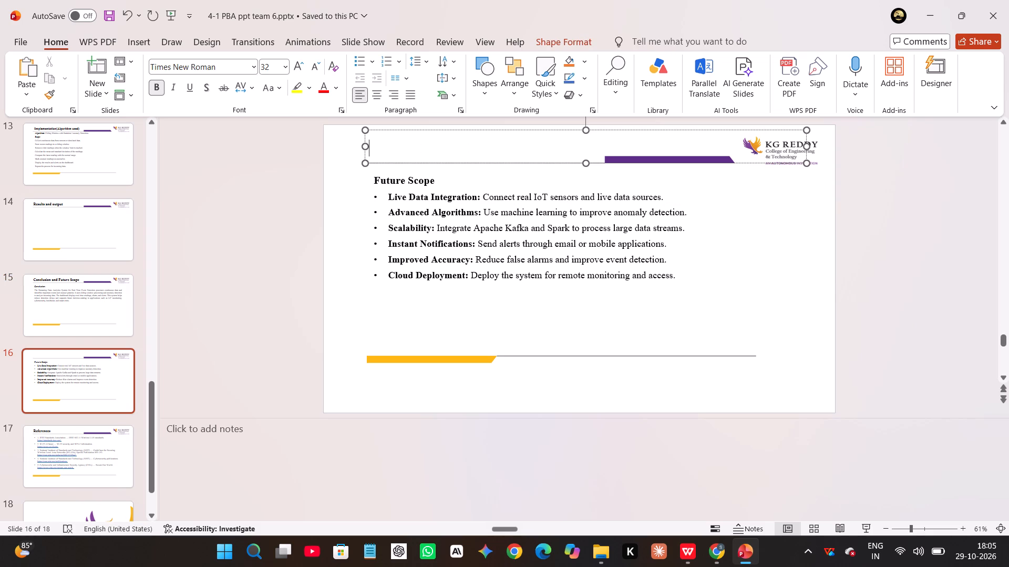
left_click(616, 128)
key("BackSpace")
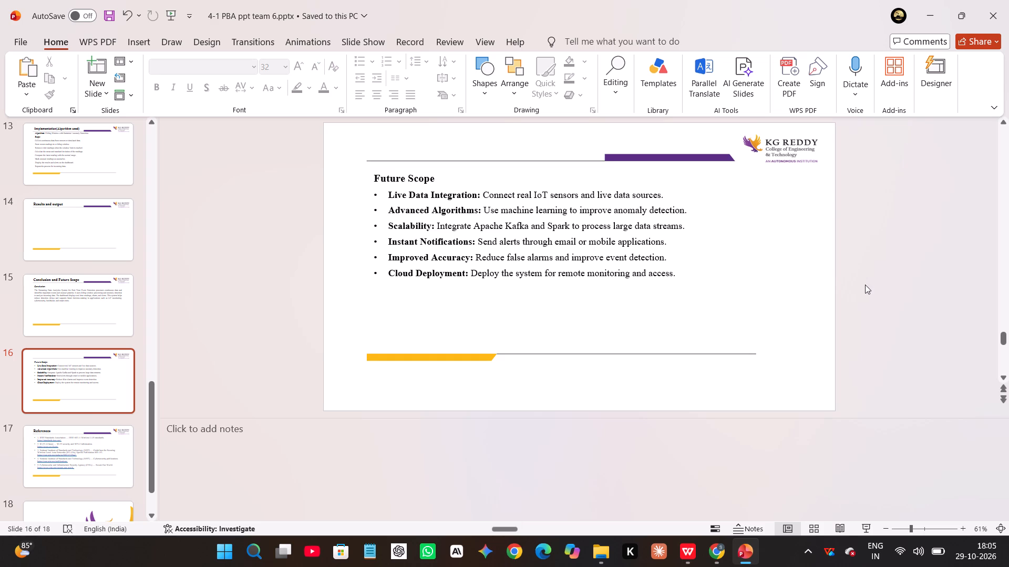
Review the slides from References on slide 17 back to the project title on slide 2, ending on the Contents slide.
left_click(865, 285)
key("Down")
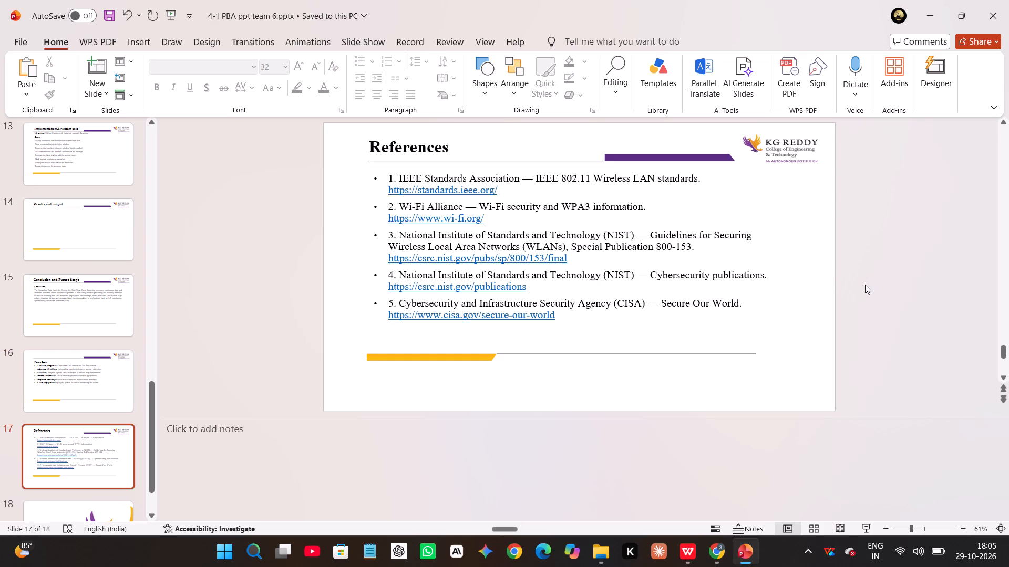
key("Up")
key("Up")
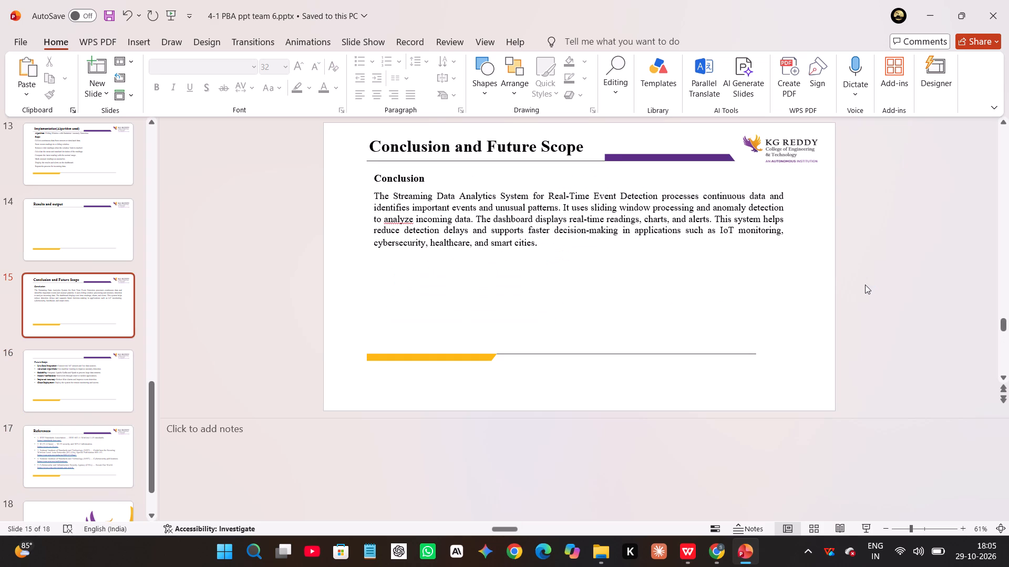
key("Up")
key("Up")
key("Up")
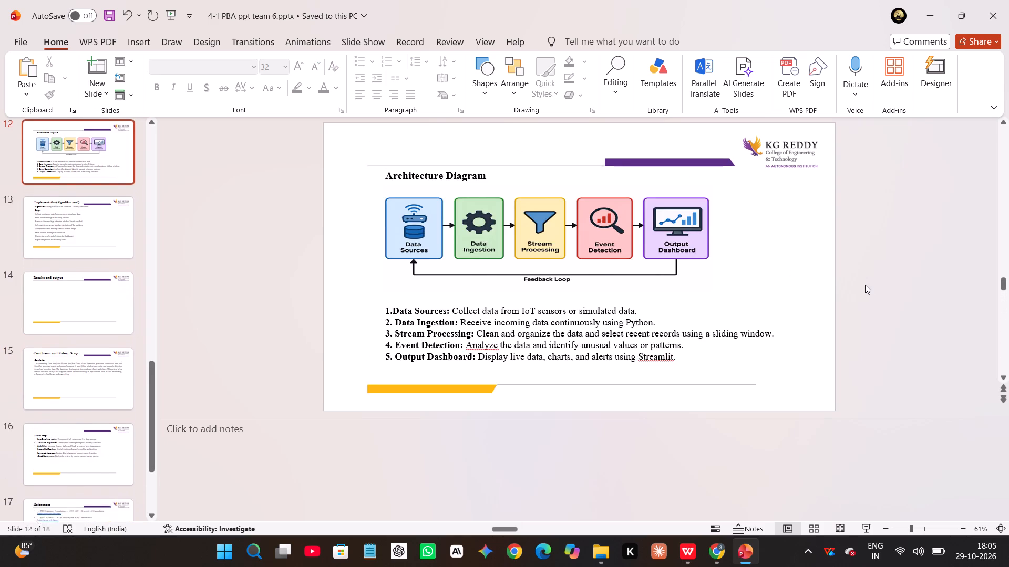
key("Up")
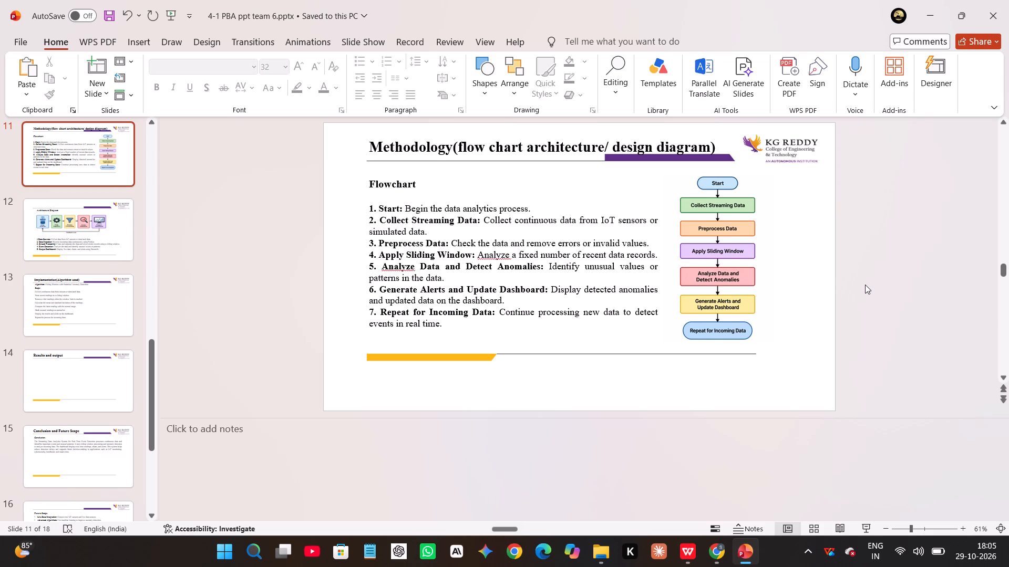
key("Up")
key("Up")
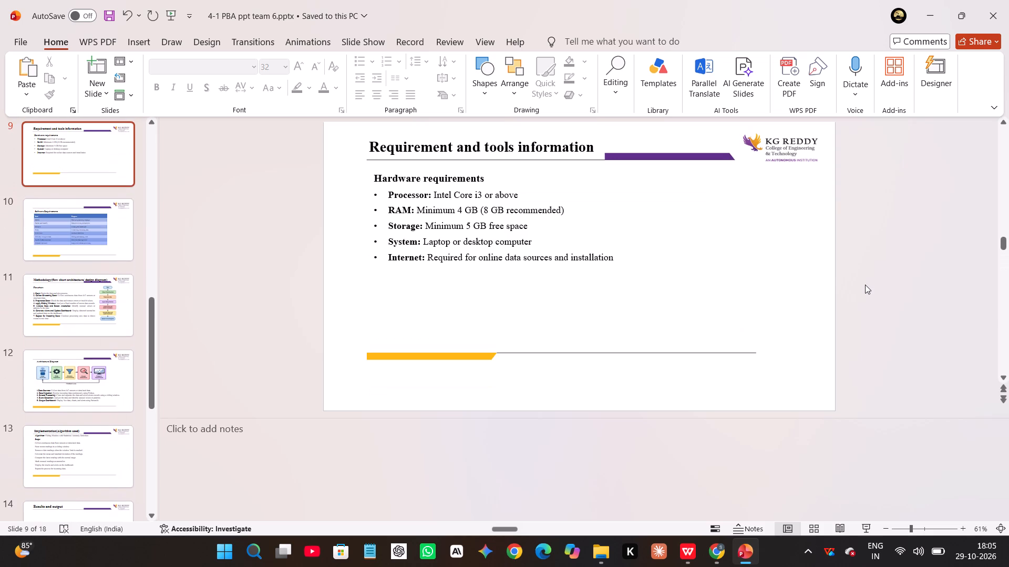
key("Up")
key("Up")
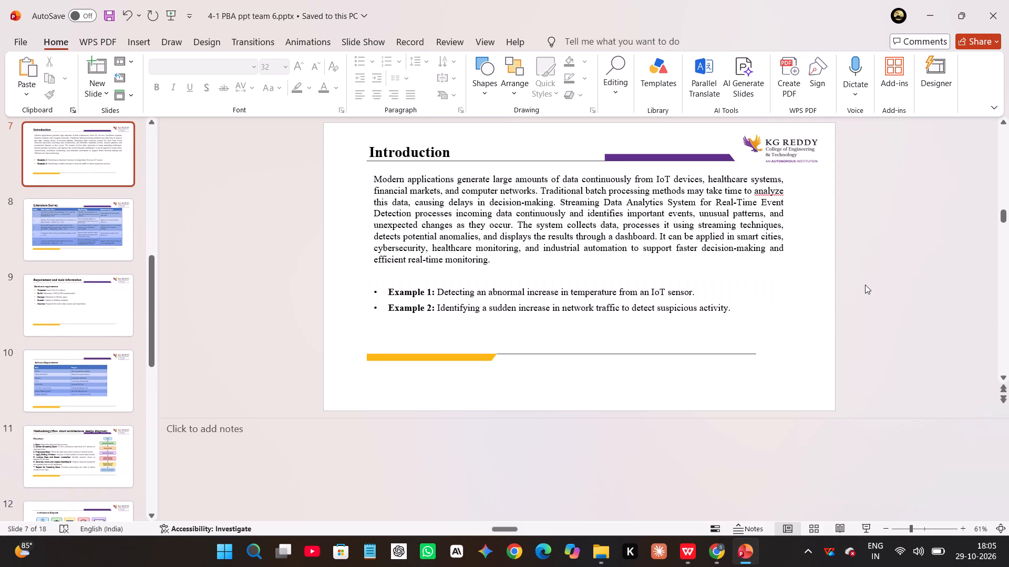
key("Up")
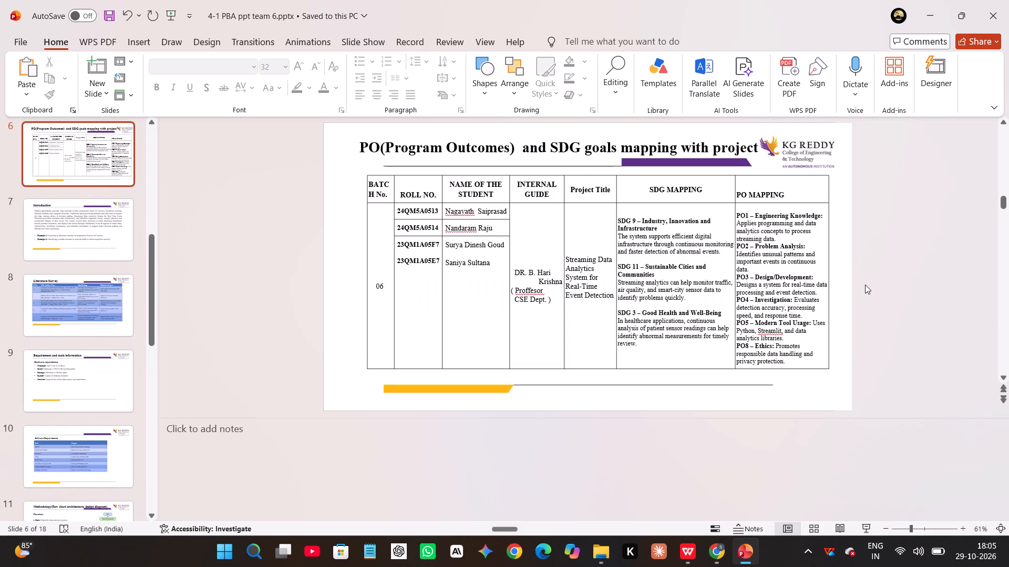
key("Up")
key("Up")
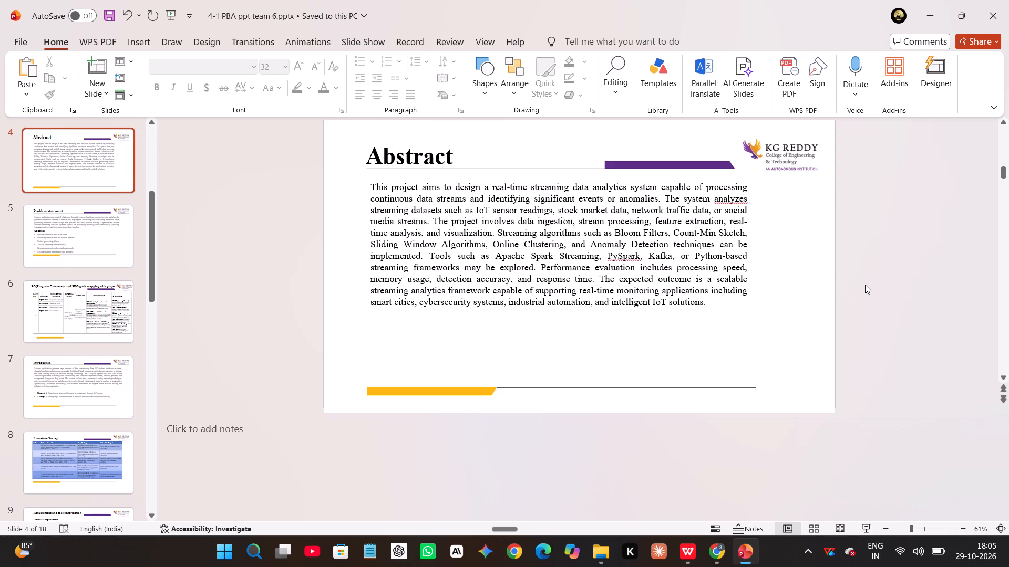
key("Up")
key("Up")
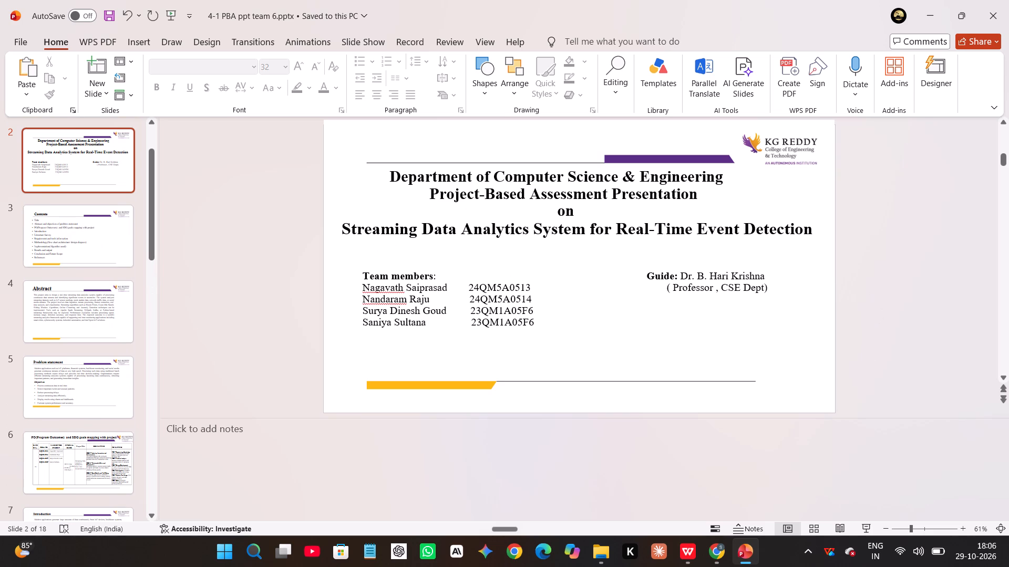
key("Down")
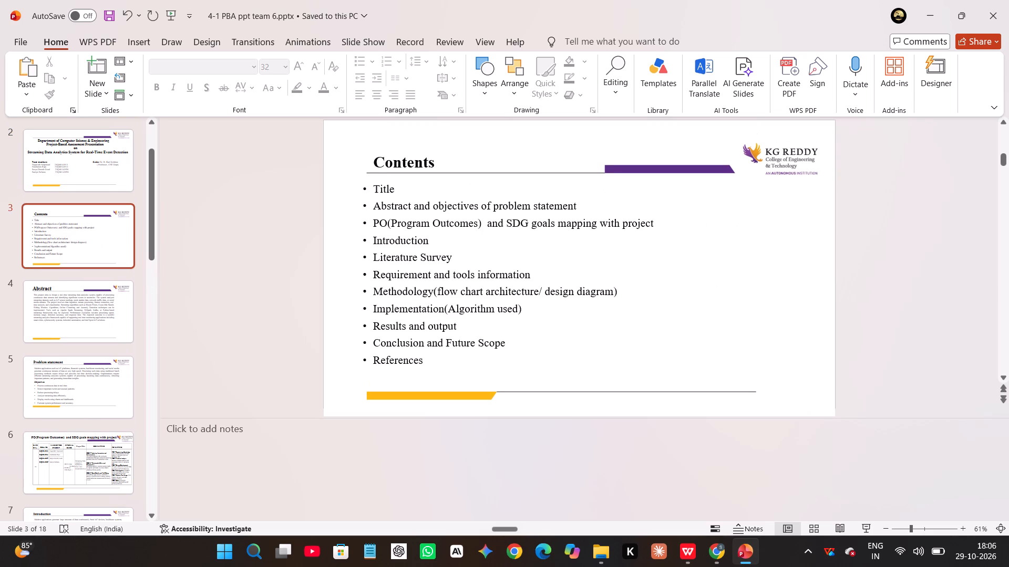
Correct the misspelled "Proffesor" to "Professor" in the Internal Guide cell of the table on slide 6.
key("Down")
key("Down")
key("Down")
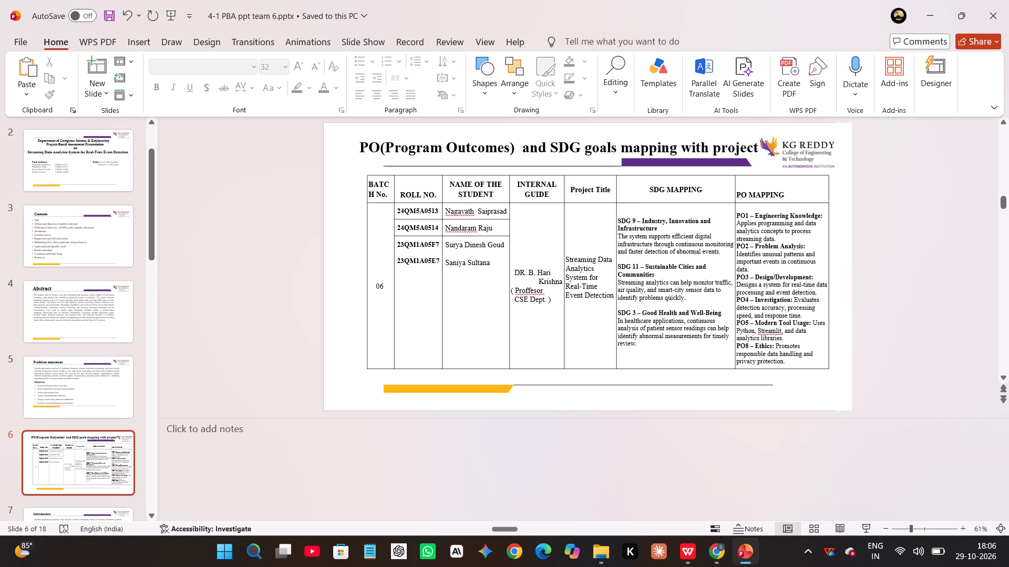
left_click(530, 288)
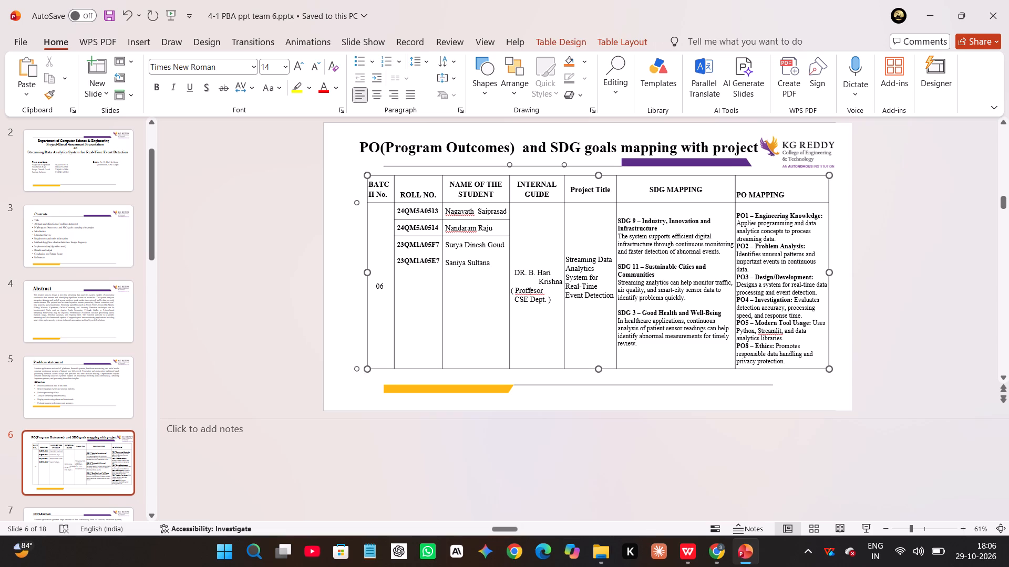
key("BackSpace")
key("Right")
key("Right")
key("s")
left_click(590, 434)
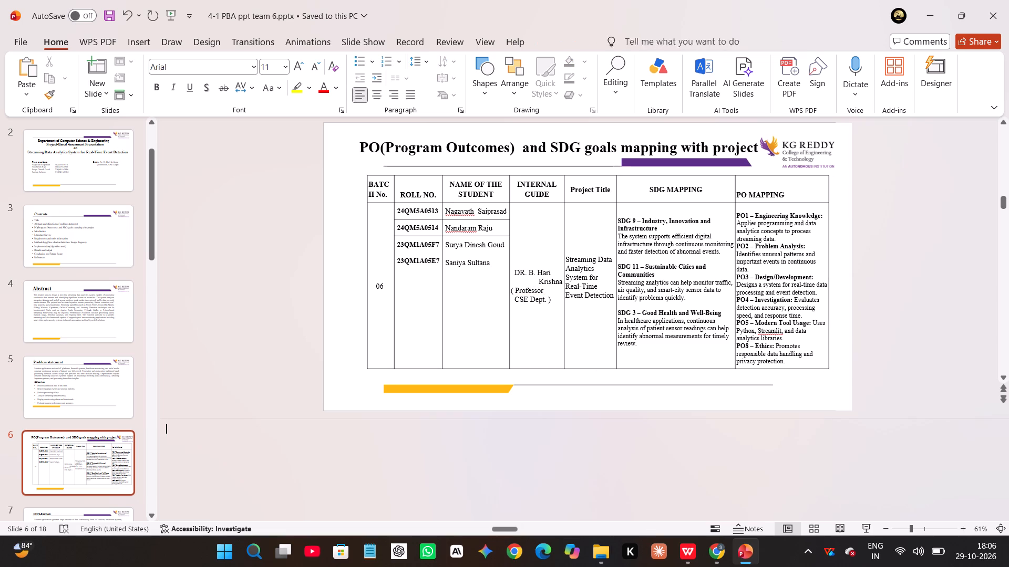
Review the slides from the PO and SDG mapping on slide 6 back to the title slide.
key("Up")
key("Up")
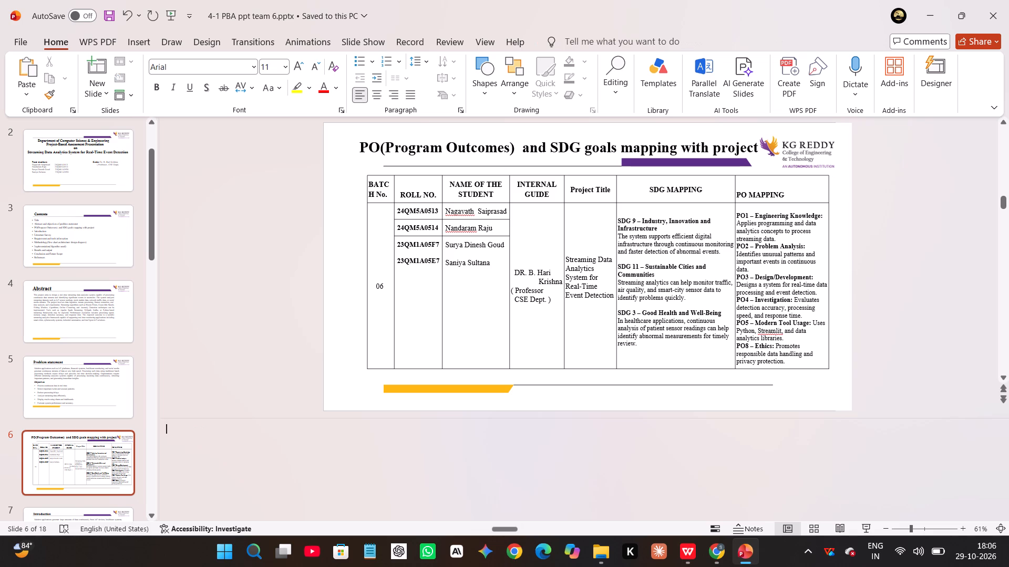
left_click(884, 323)
key("Up")
key("Up")
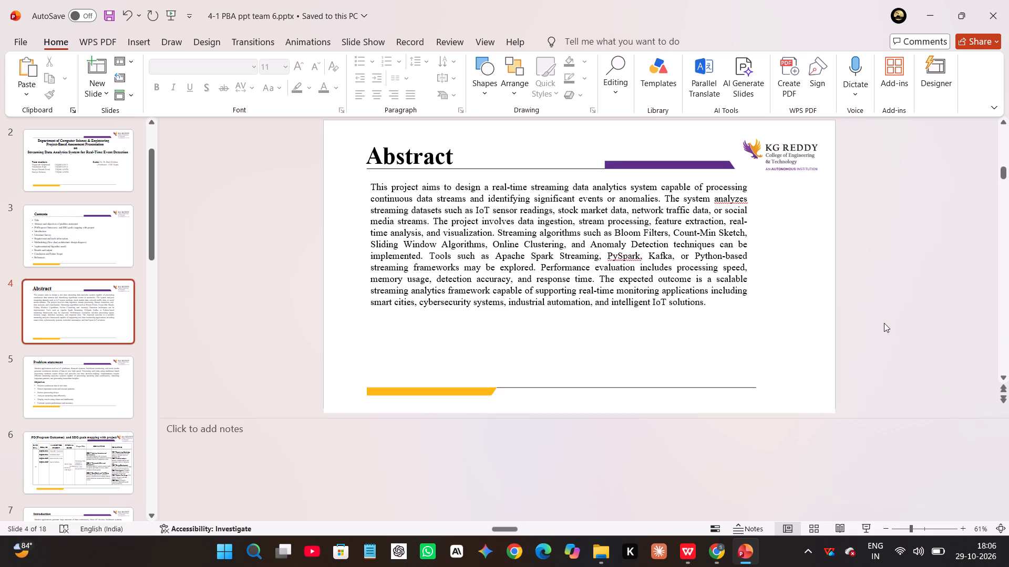
key("Up")
key("Down")
key("Up")
key("Up")
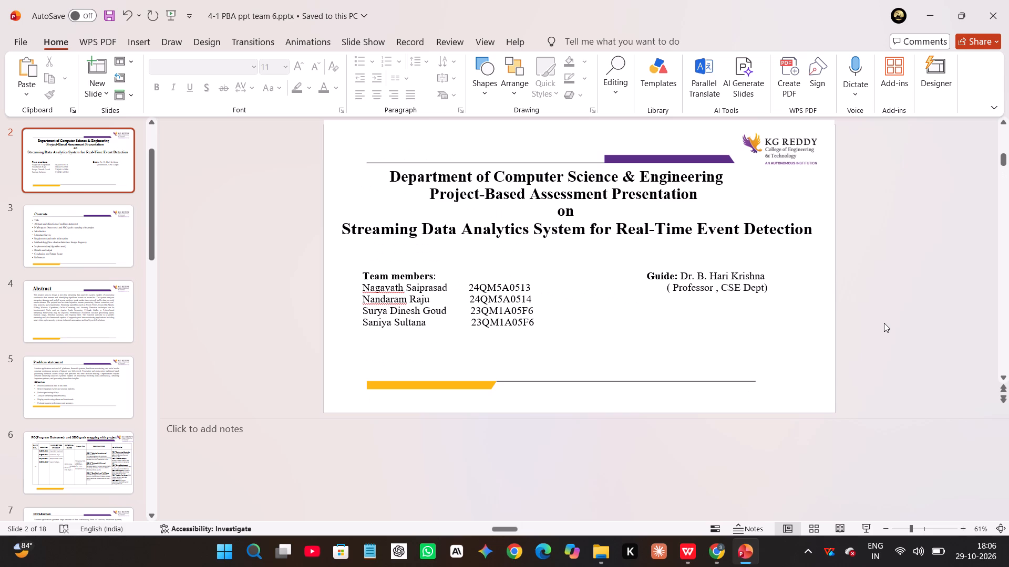
key("Up")
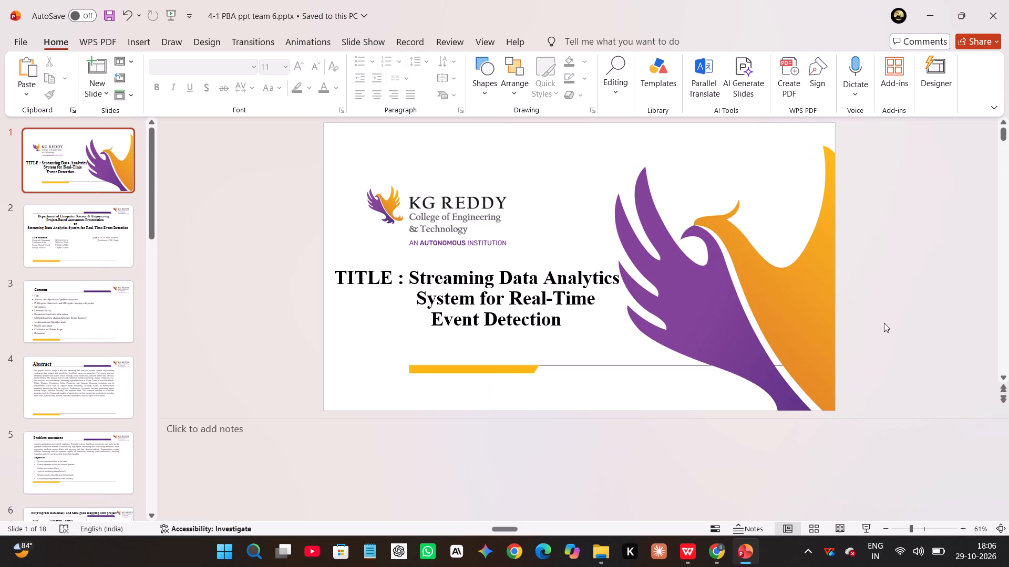
key("Down")
key("Up")
Review the deck forward from the team details on slide 2 through to References on slide 17.
key("Down")
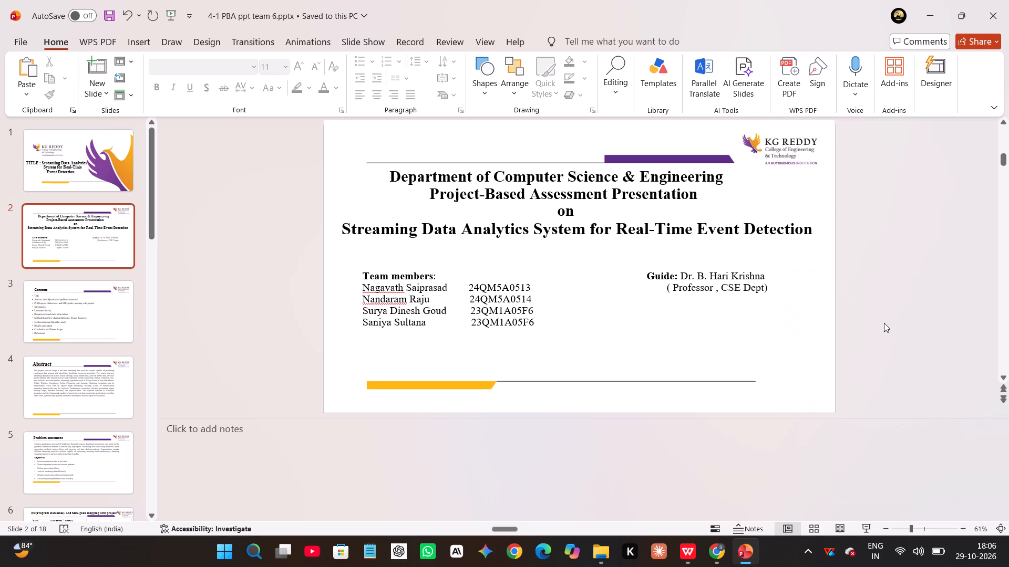
key("Down")
key("Down")
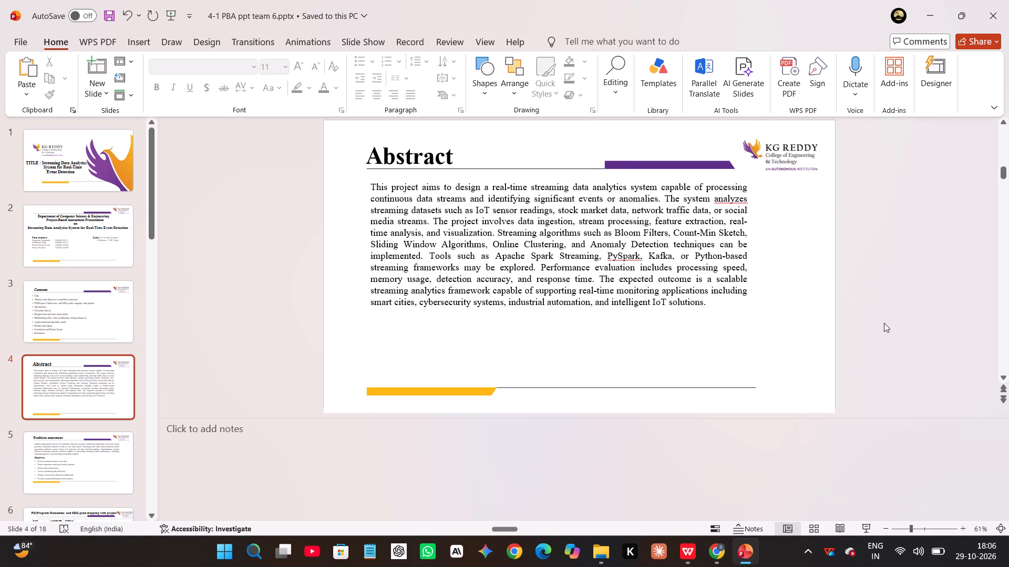
key("Down")
key("Down")
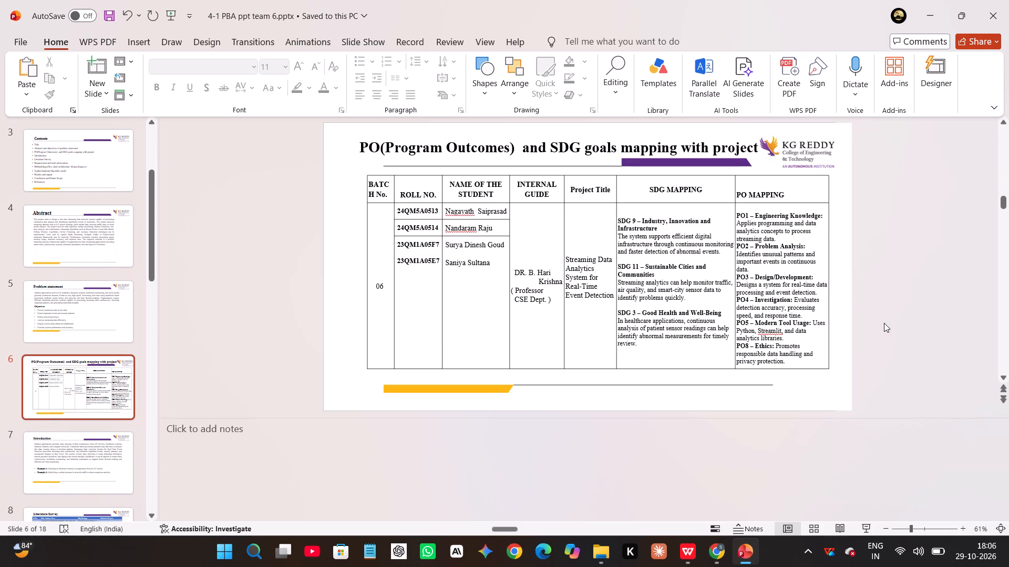
key("Down")
key("Down")
key("Down")
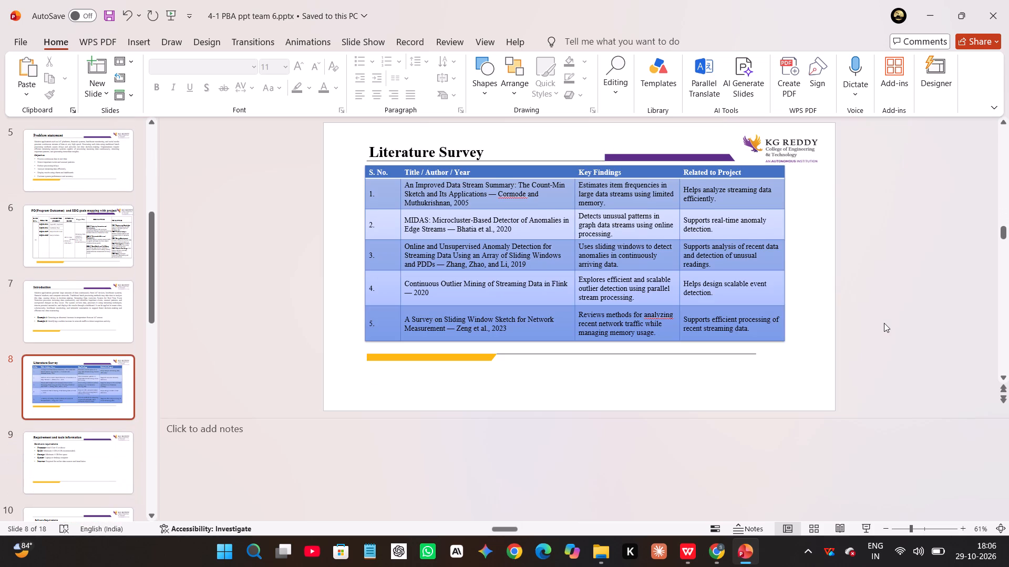
key("Up")
key("Down")
key("Down")
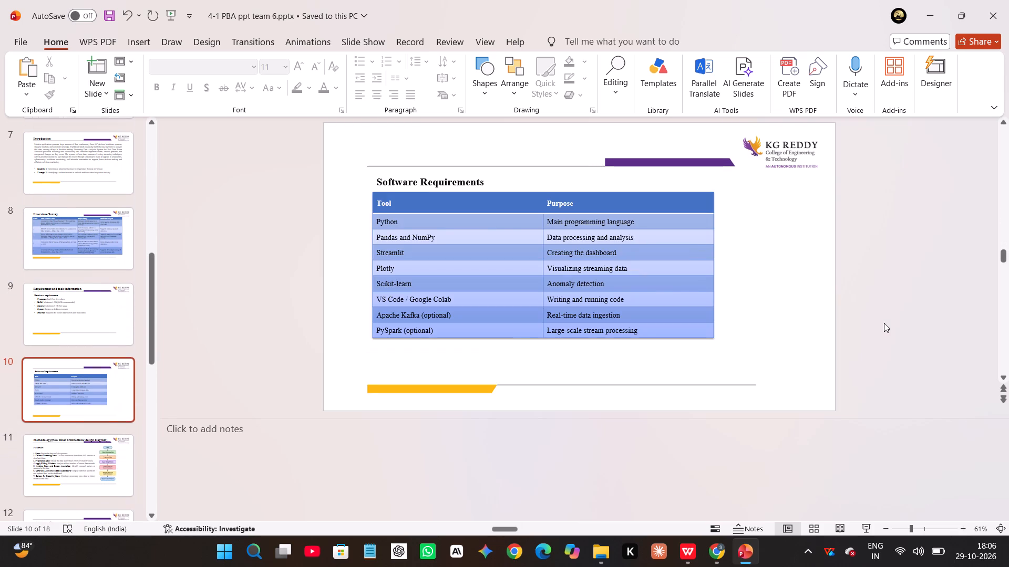
key("Up")
key("Down")
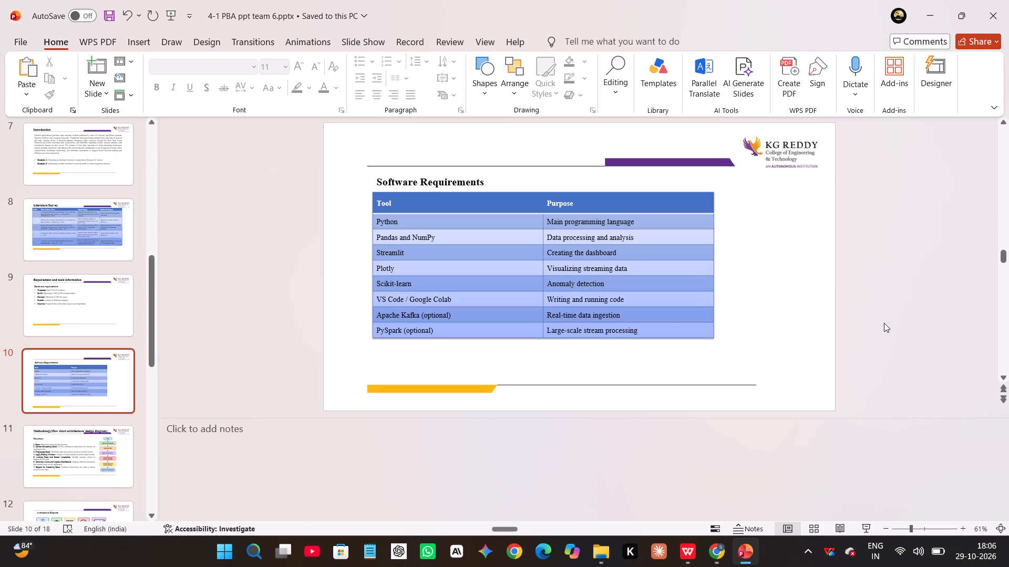
key("Down")
key("Down")
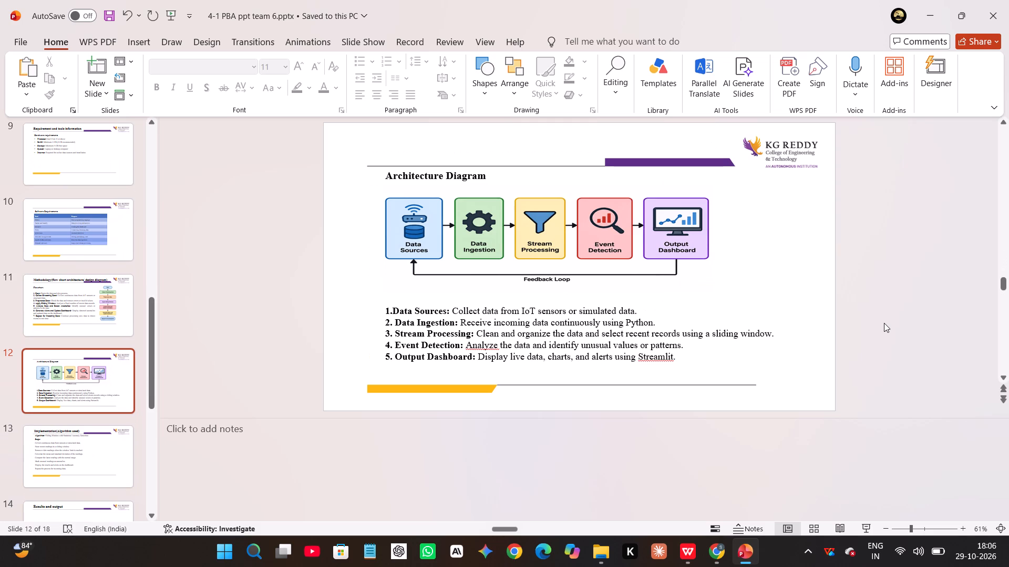
key("Down")
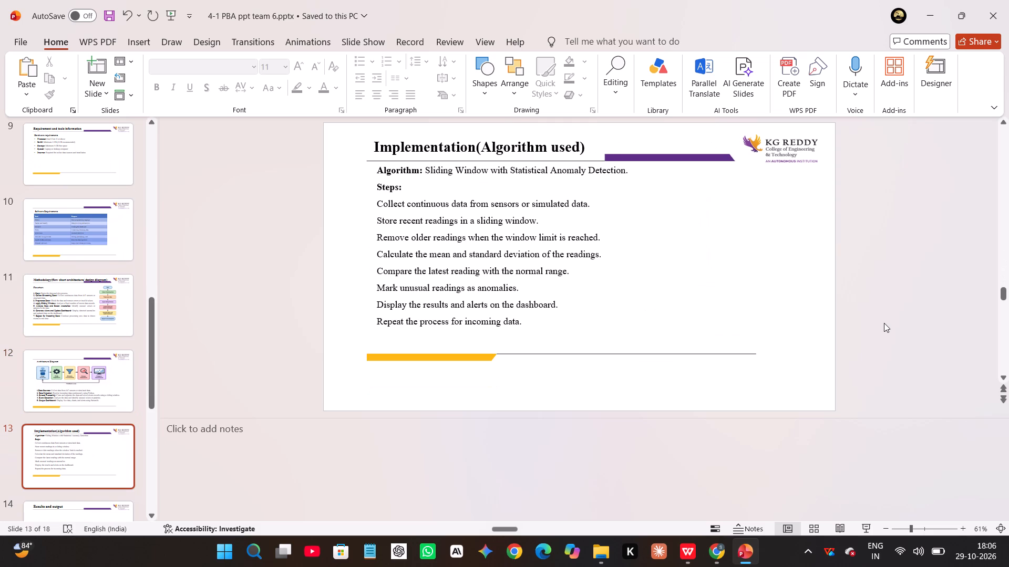
key("Down")
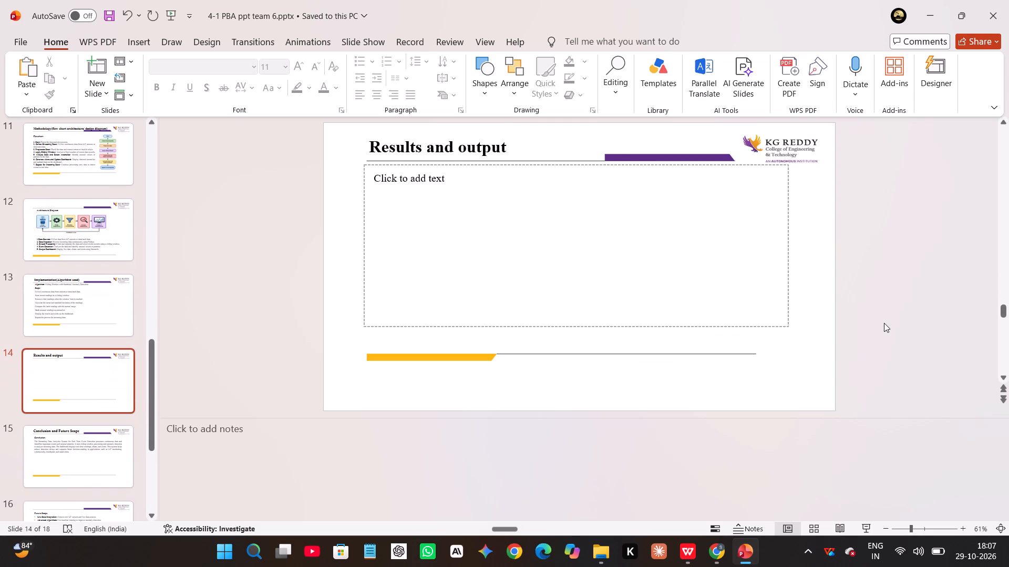
key("Down")
key("Down")
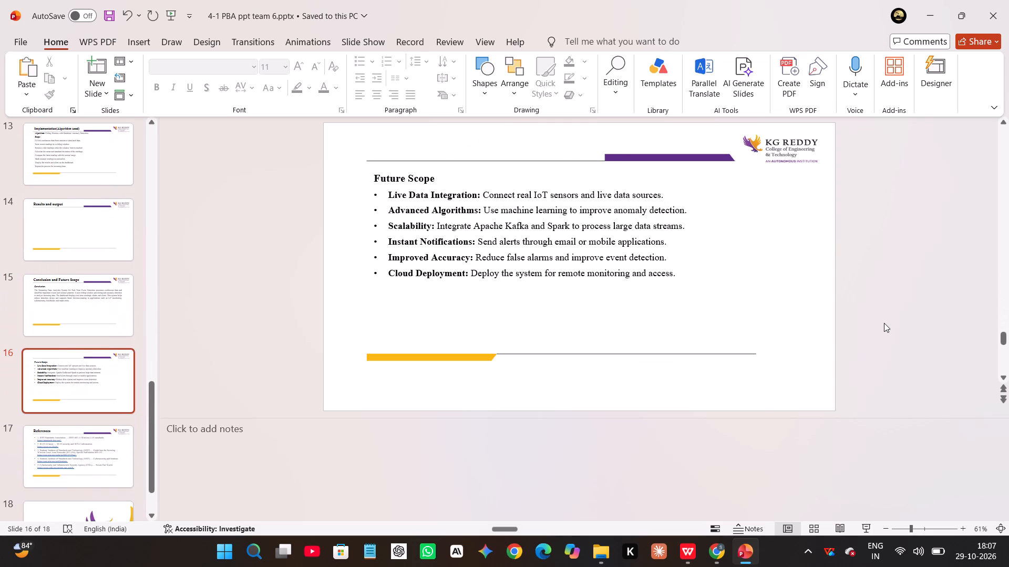
key("Up")
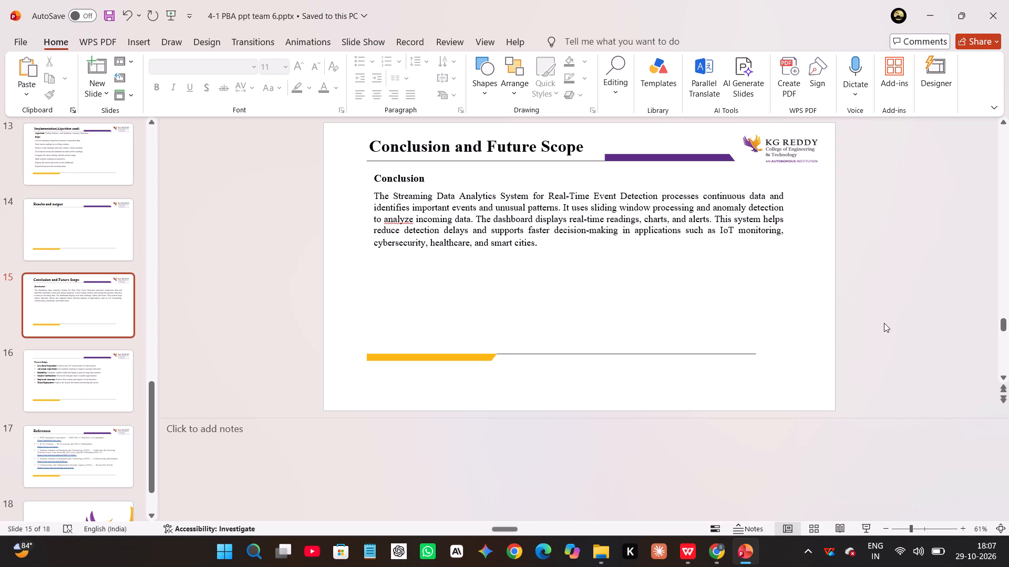
key("Down")
key("Down")
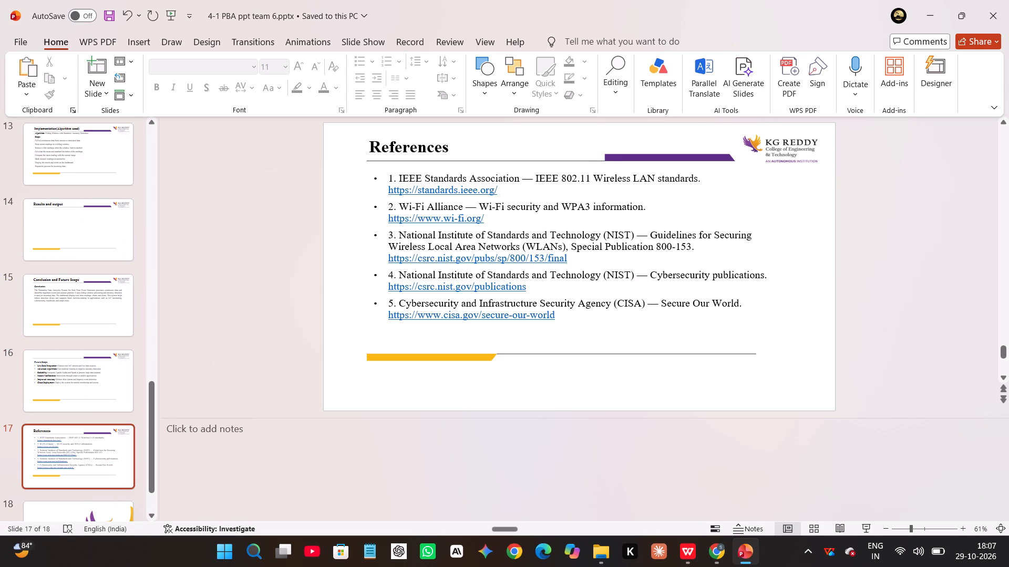
Reduce the font size of the References heading on slide 17 to 28.
left_click(445, 151)
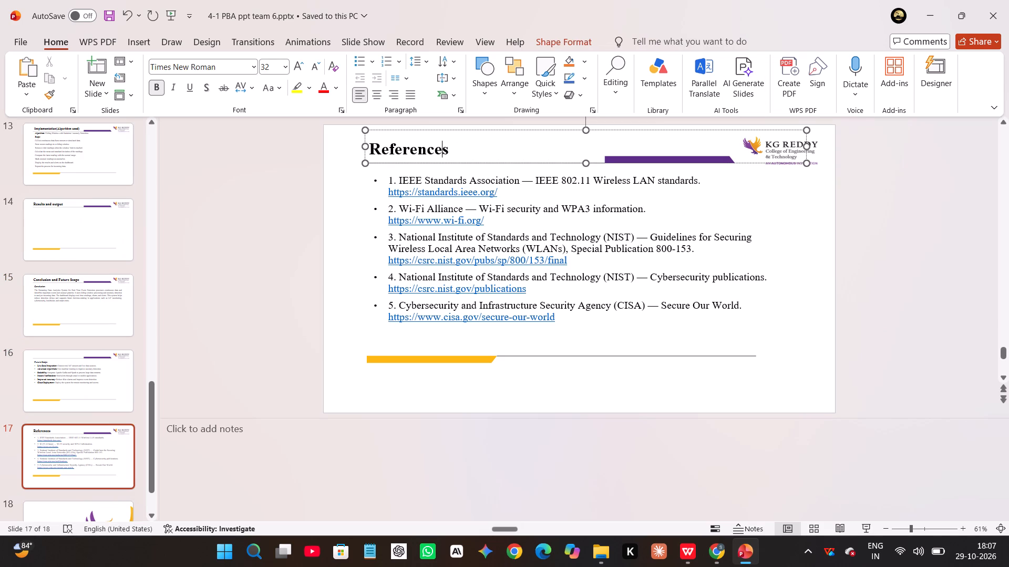
left_click_drag(454, 147, 320, 68)
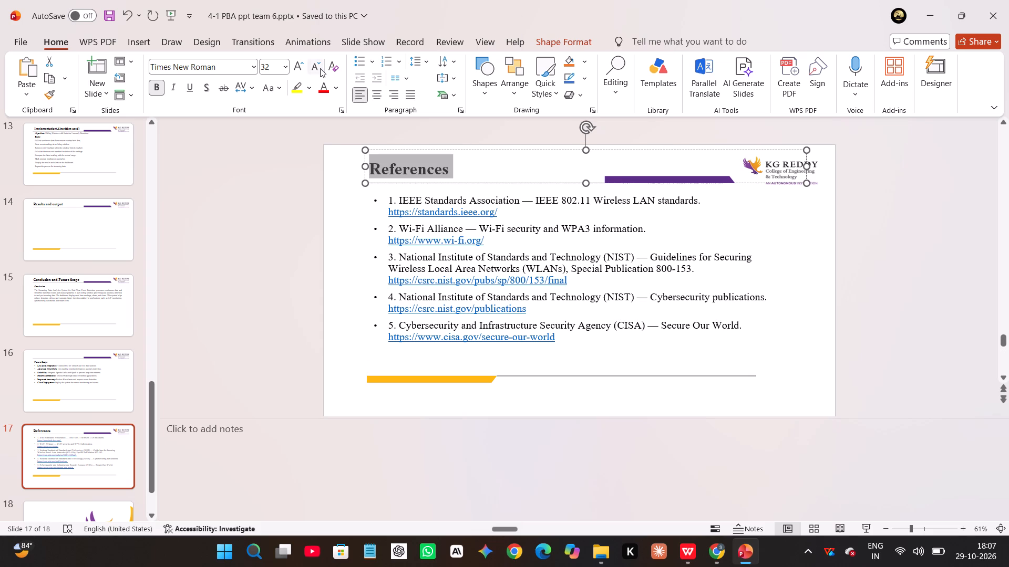
left_click(320, 68)
left_click(331, 214)
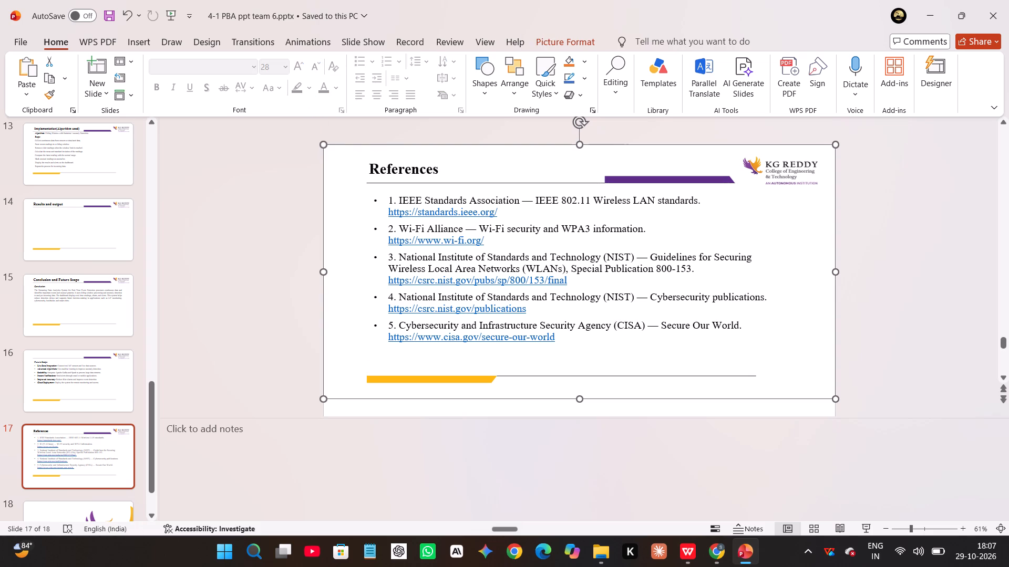
Delete the entire list of Wi-Fi and cybersecurity references from the body text box on slide 17.
left_click_drag(393, 203, 574, 320)
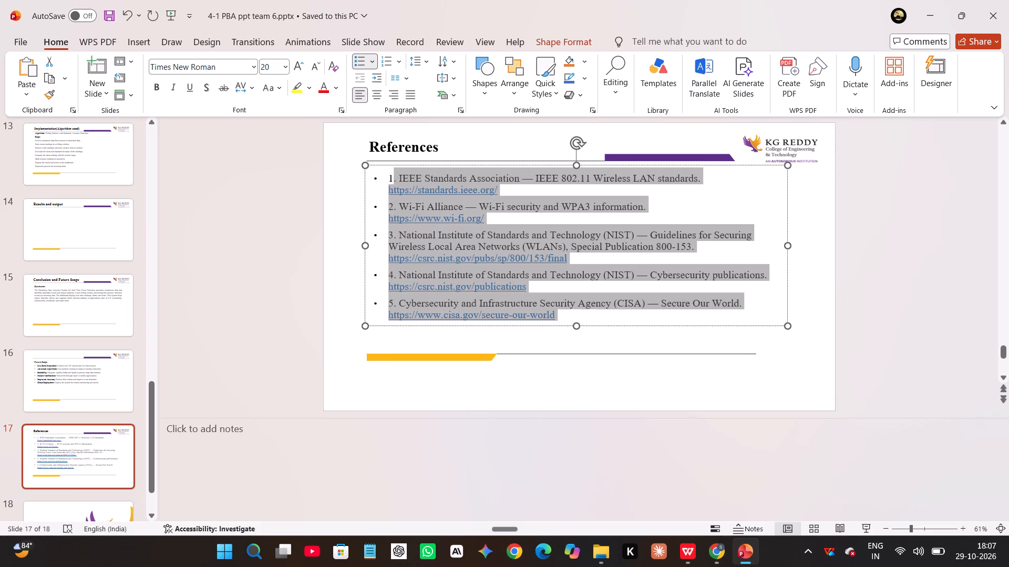
left_click_drag(574, 320, 681, 344)
key("BackSpace")
key("BackSpace")
key("BackSpace")
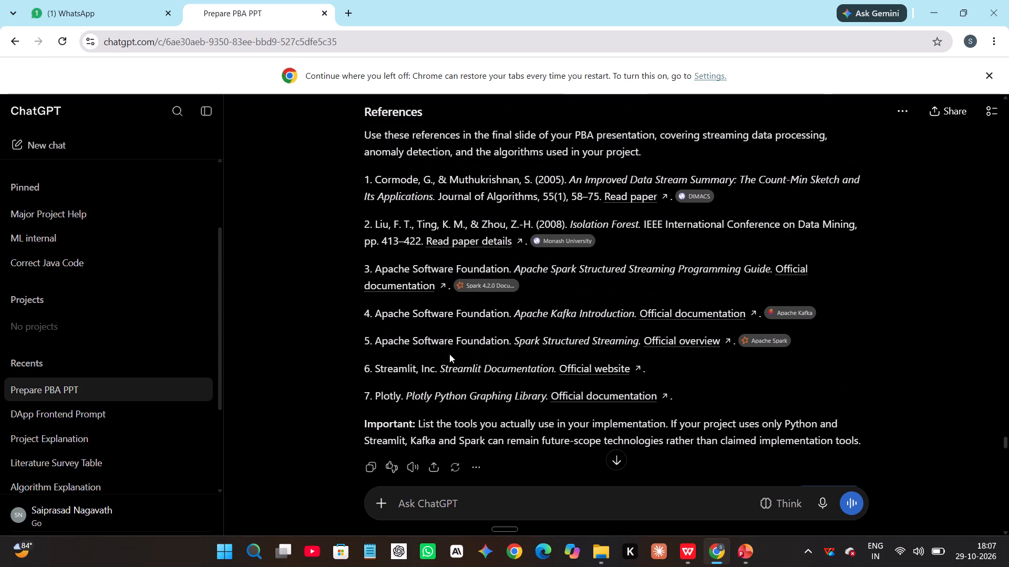
scroll(449, 354, "down", 1)
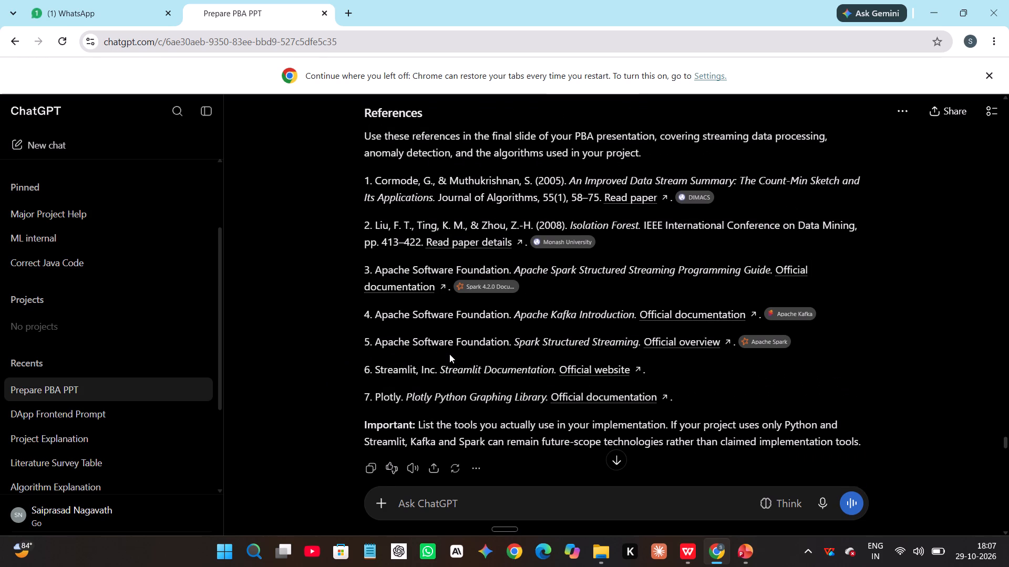
scroll(449, 354, "down", 2)
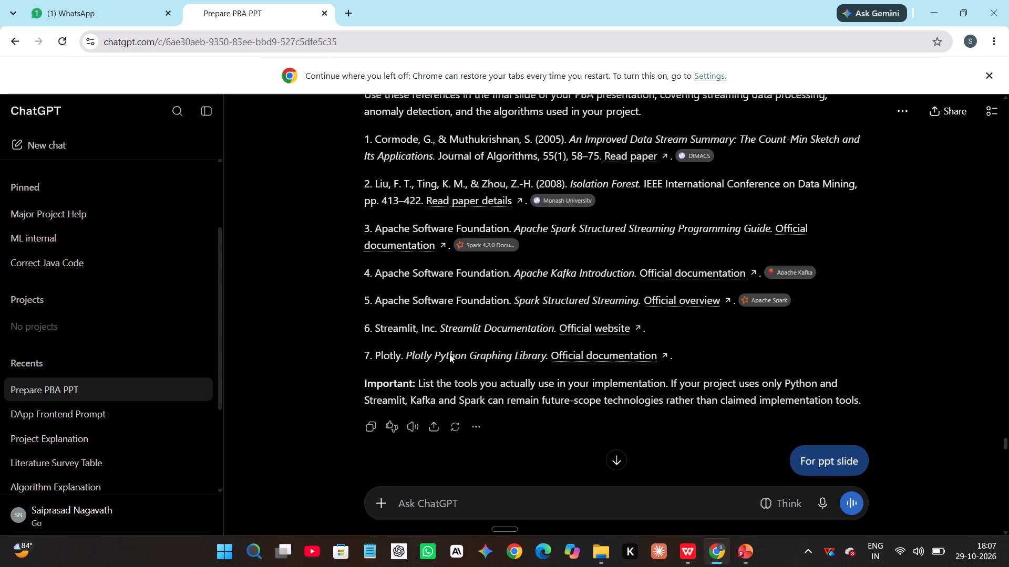
scroll(449, 354, "down", 3)
scroll(449, 354, "right", 1)
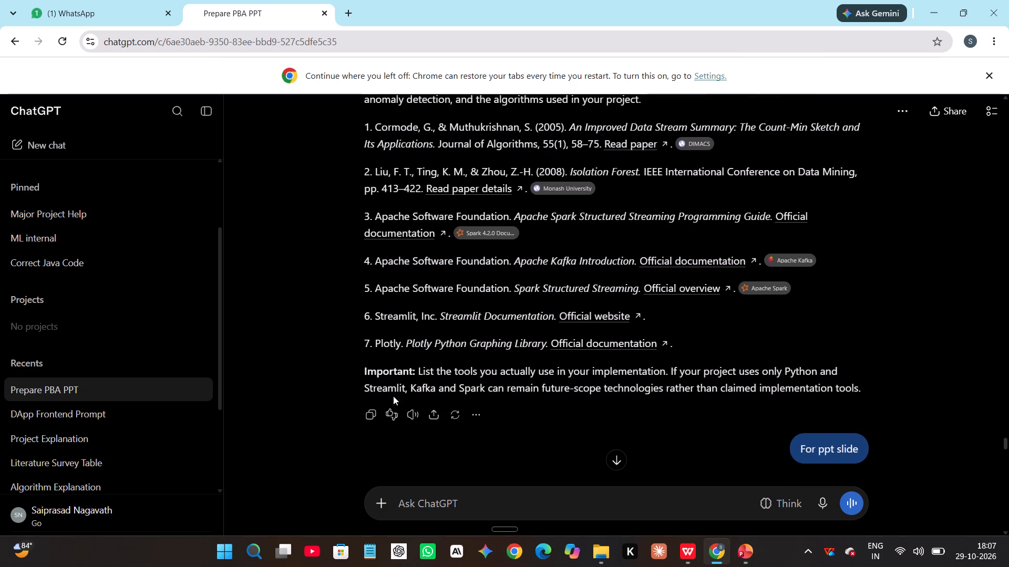
left_click(371, 416)
left_click(735, 514)
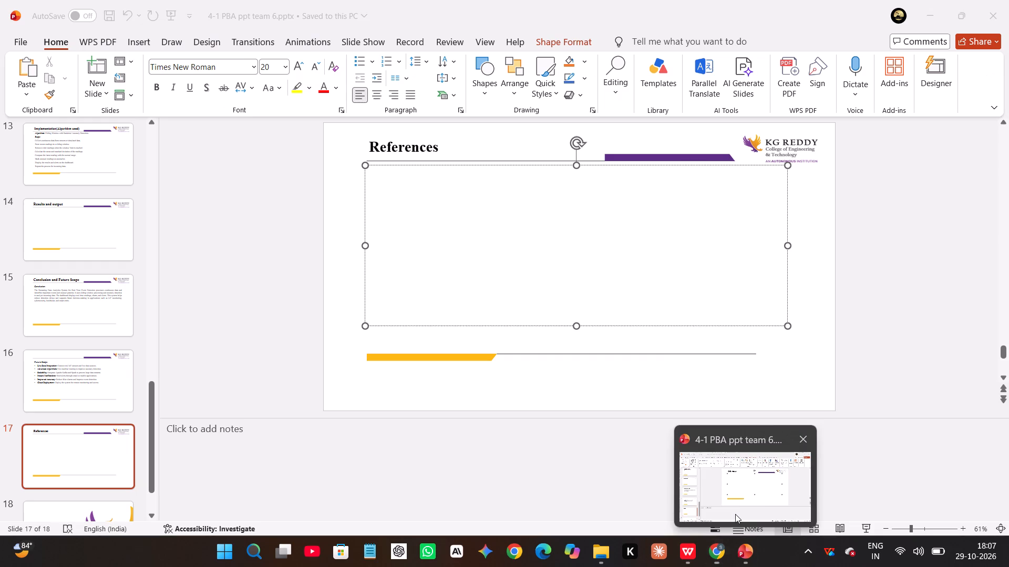
Paste the copied ChatGPT references into the empty body text box on slide 17.
key("ctrl+v")
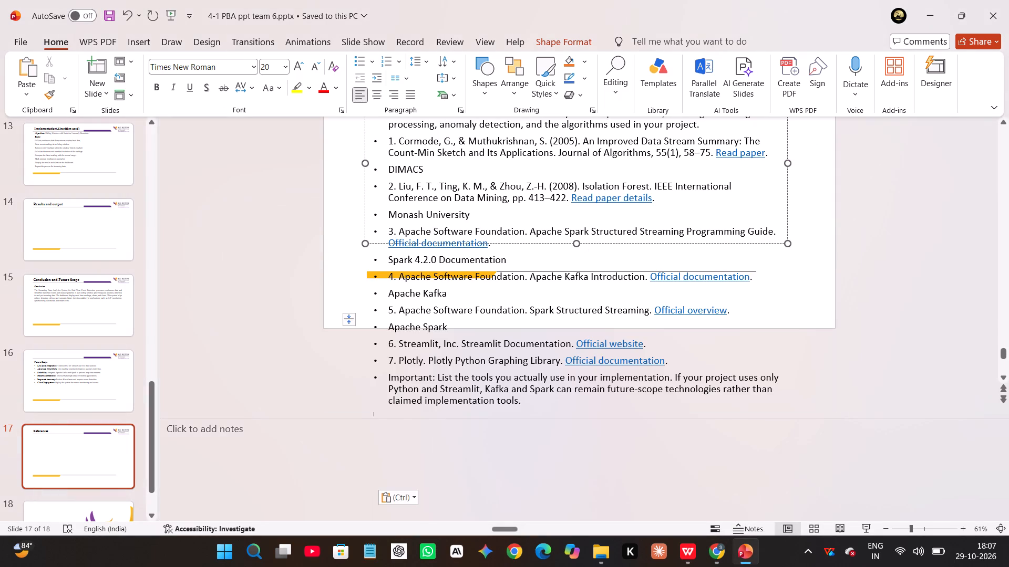
scroll(585, 247, "up", 1)
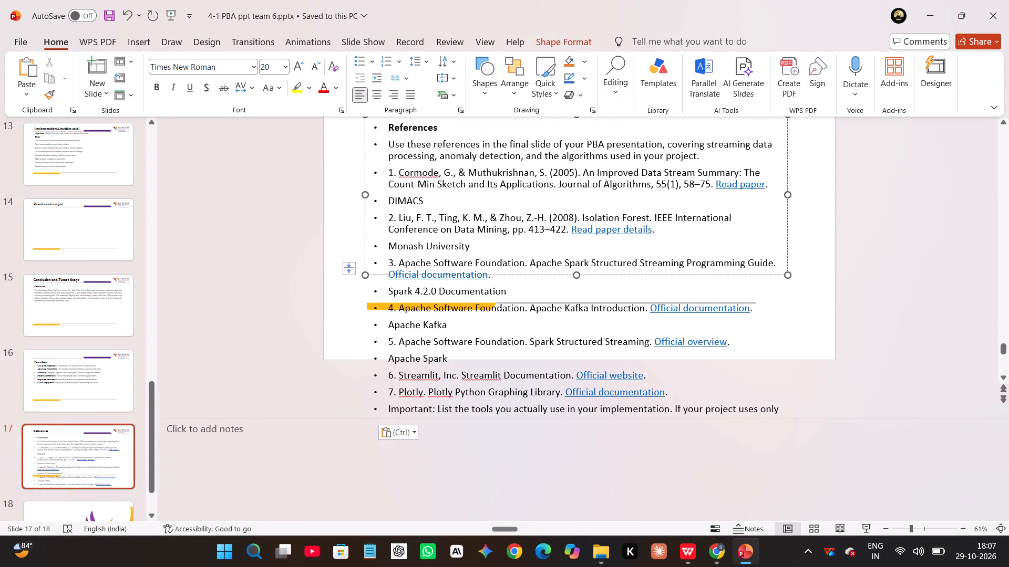
scroll(585, 247, "up", 1)
Examine the Introduction on slide 7 and the Literature Survey on slide 8, then return to References on slide 17.
scroll(15, 179, "up", 5)
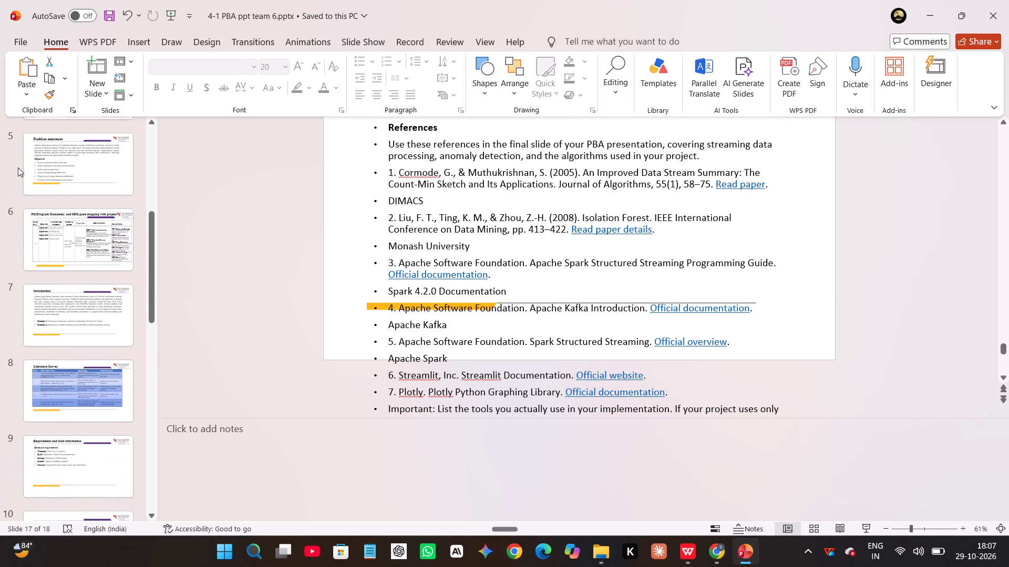
left_click(60, 356)
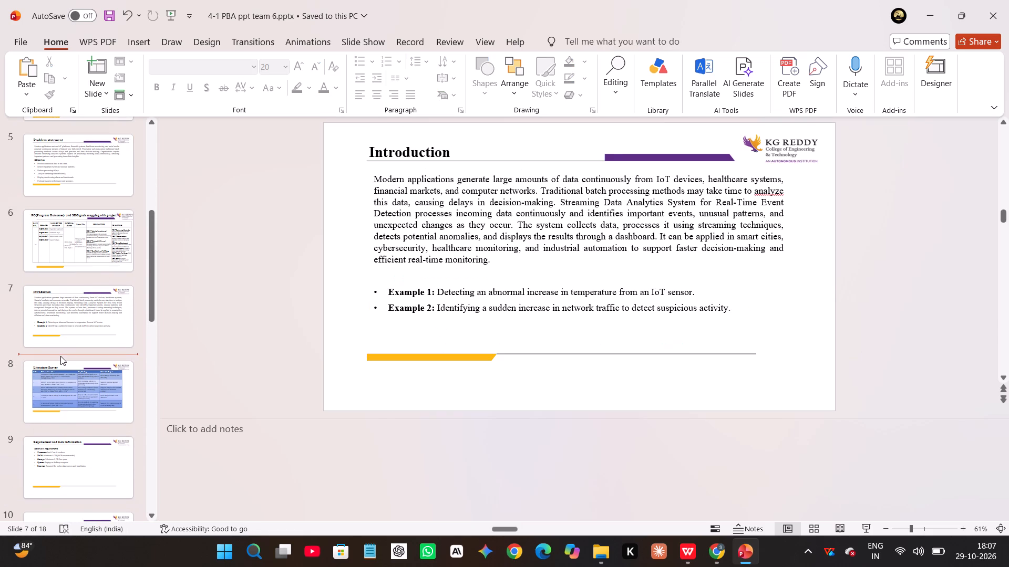
left_click(70, 393)
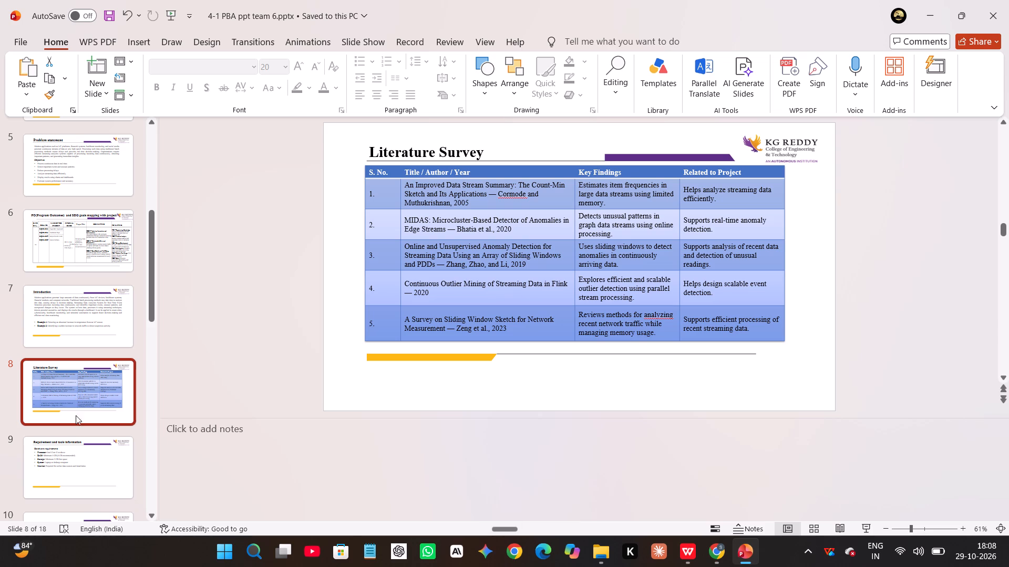
scroll(75, 477, "down", 3)
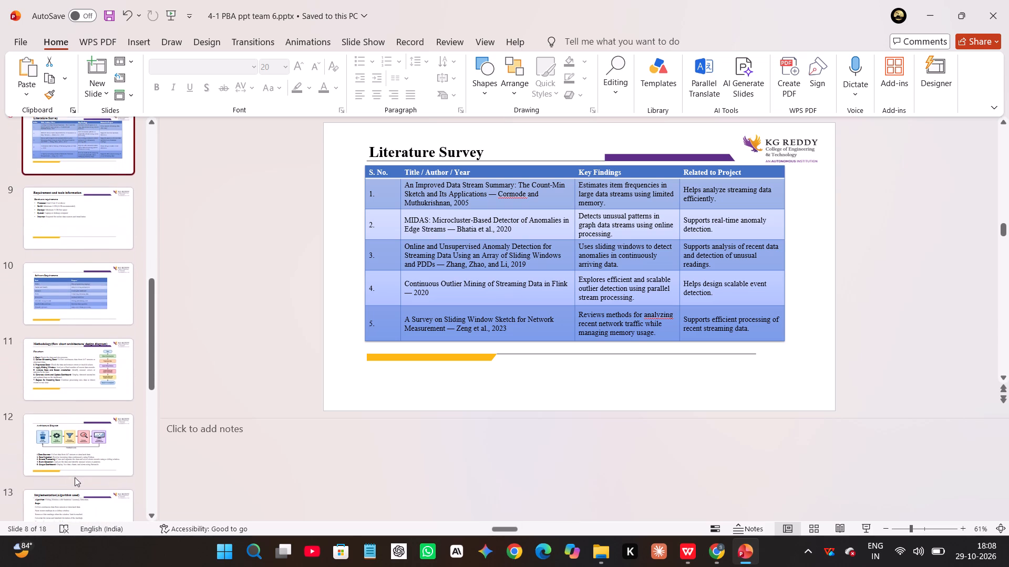
scroll(75, 477, "down", 2)
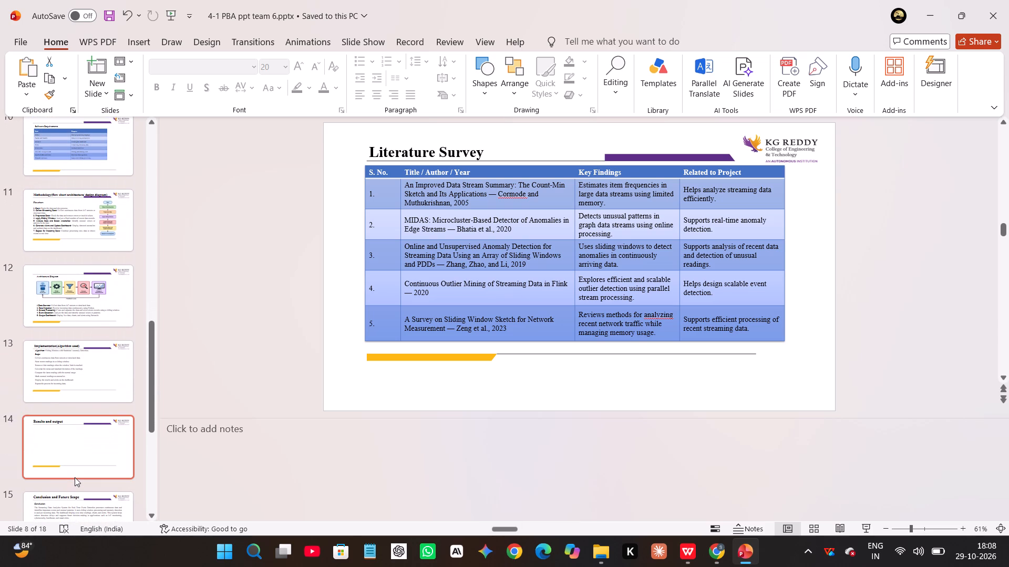
scroll(75, 477, "down", 2)
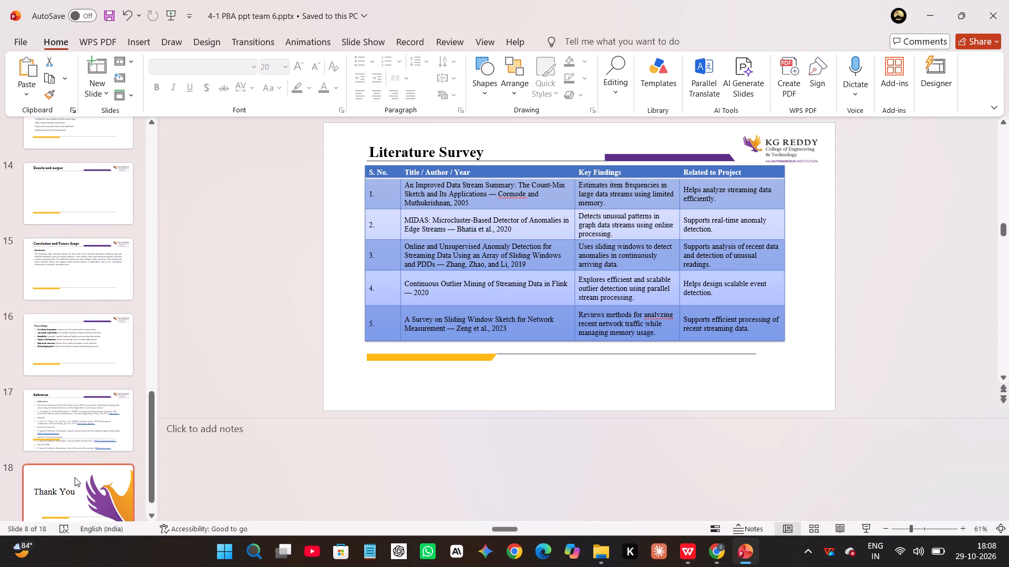
scroll(75, 477, "down", 1)
left_click(80, 424)
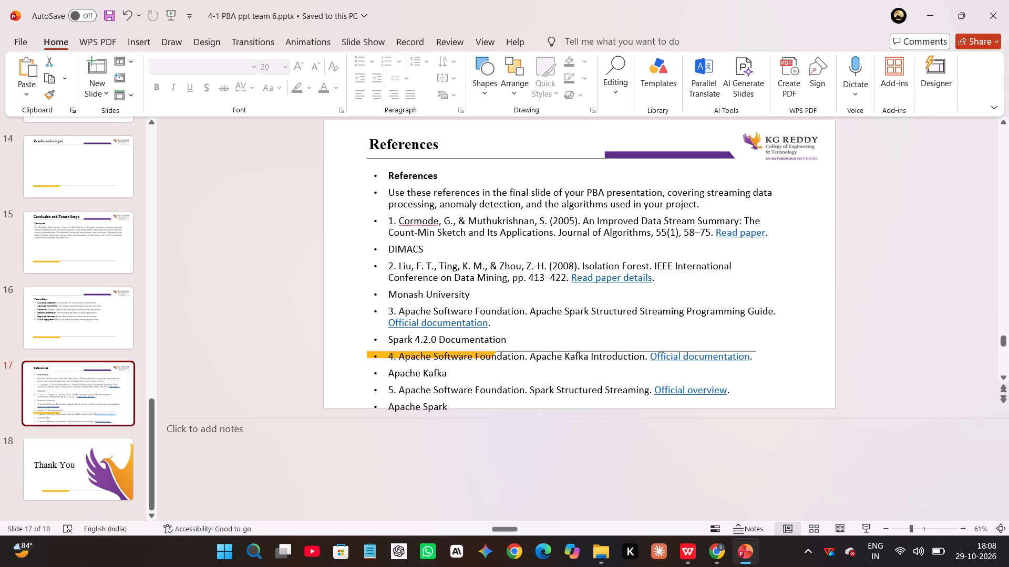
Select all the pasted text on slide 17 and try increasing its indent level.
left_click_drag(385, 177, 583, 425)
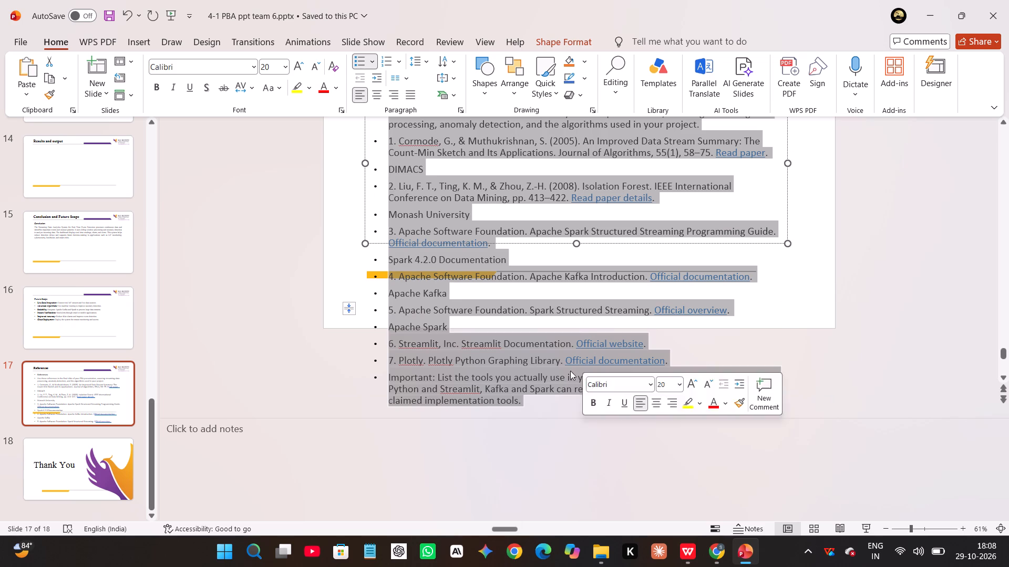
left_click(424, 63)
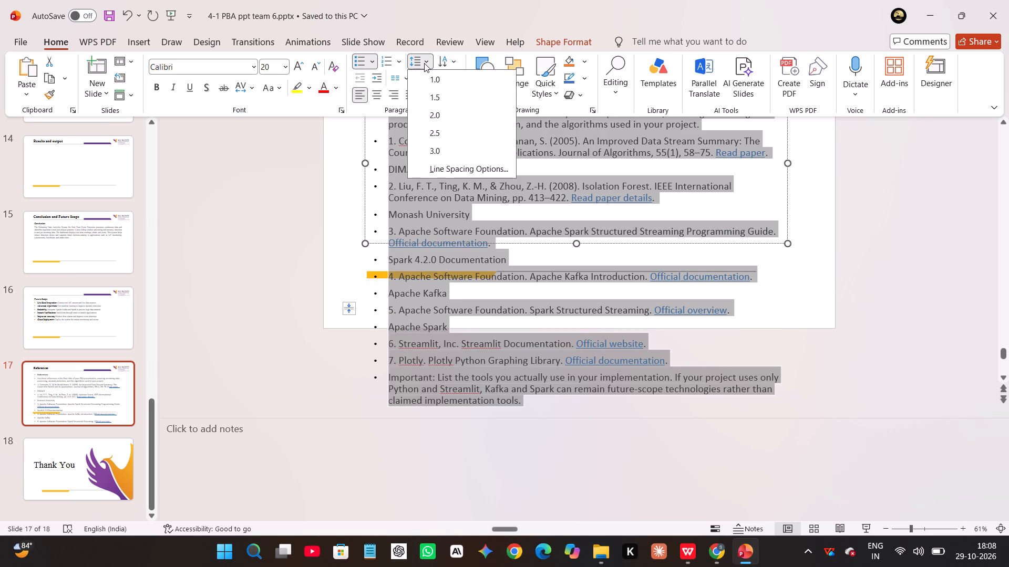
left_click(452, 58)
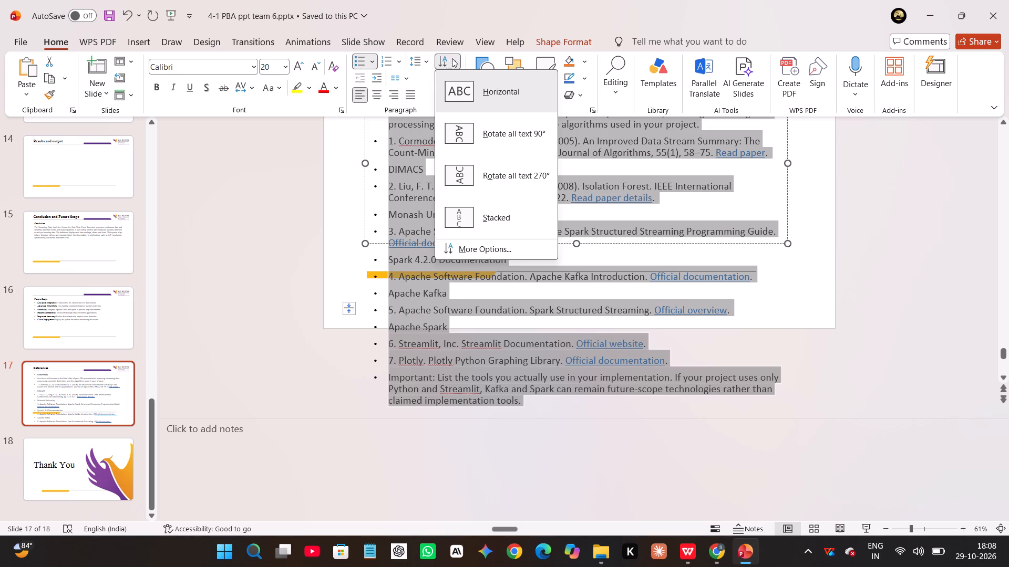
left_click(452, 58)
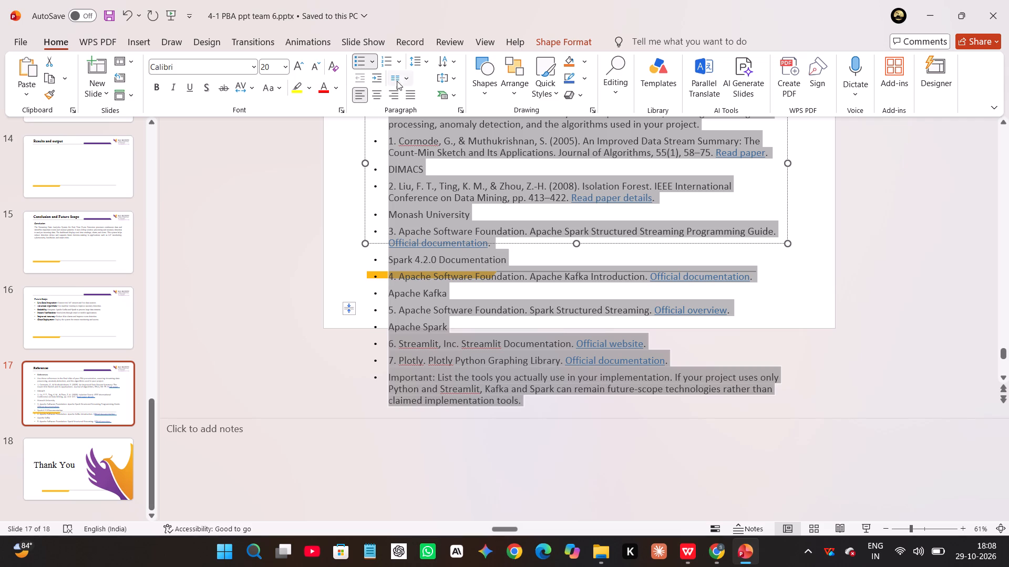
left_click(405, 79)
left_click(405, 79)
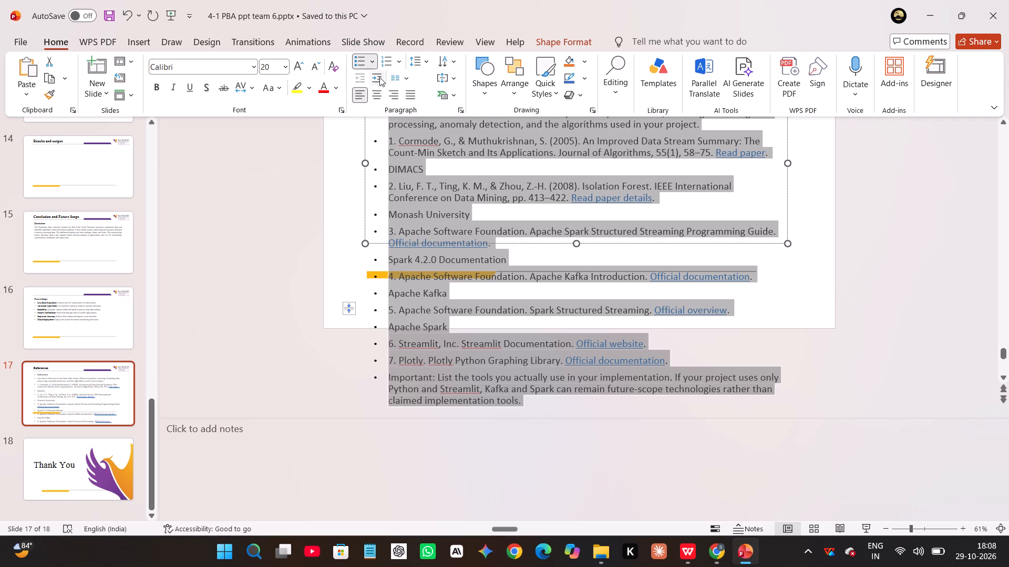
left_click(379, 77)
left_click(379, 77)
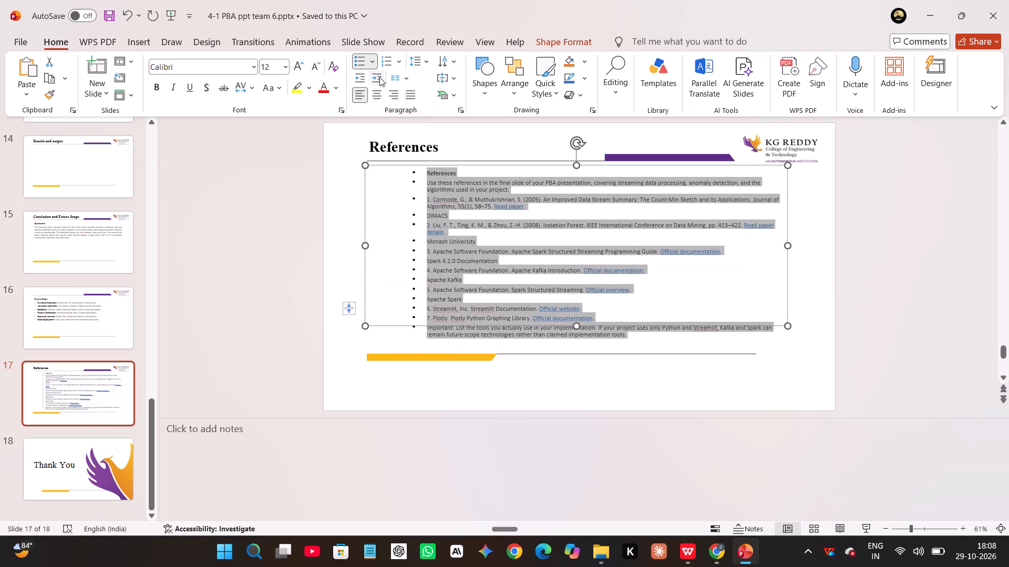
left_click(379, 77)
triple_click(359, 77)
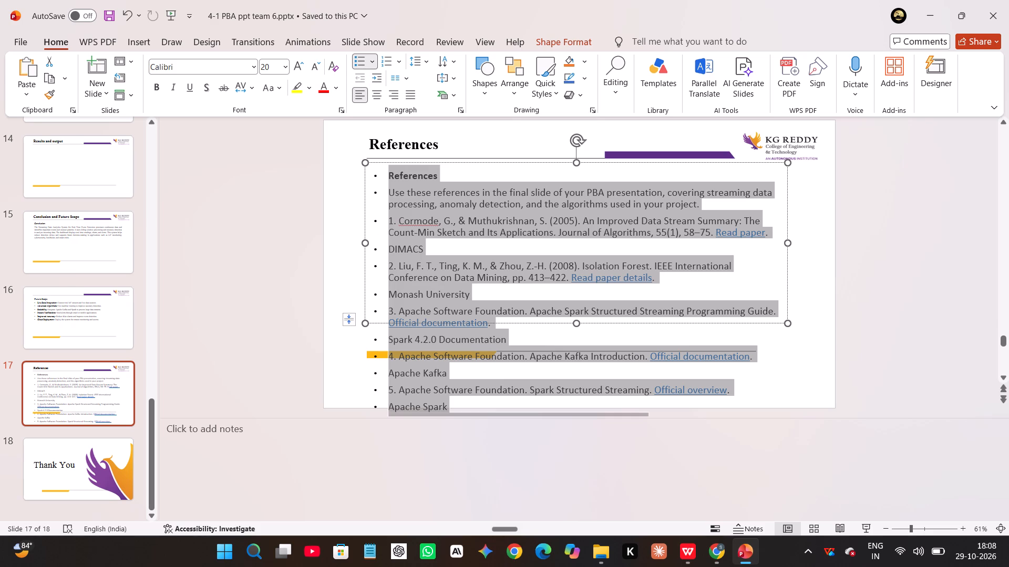
Reduce the font size of all the pasted reference text to 18.
left_click(318, 68)
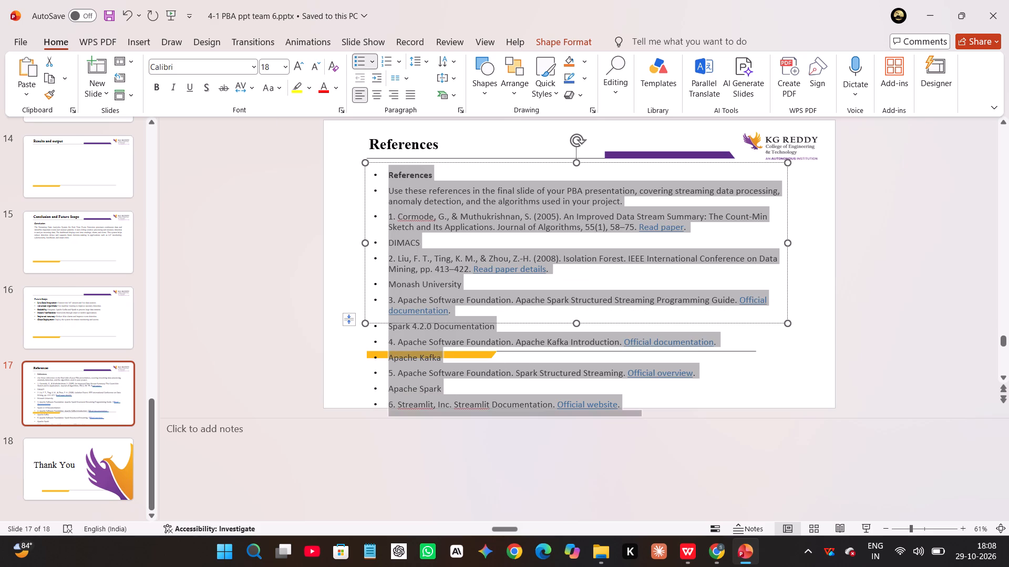
Delete the stray "Apache Kafka" and "Apache Spark" source lines below references 4 and 5.
left_click_drag(459, 358, 369, 357)
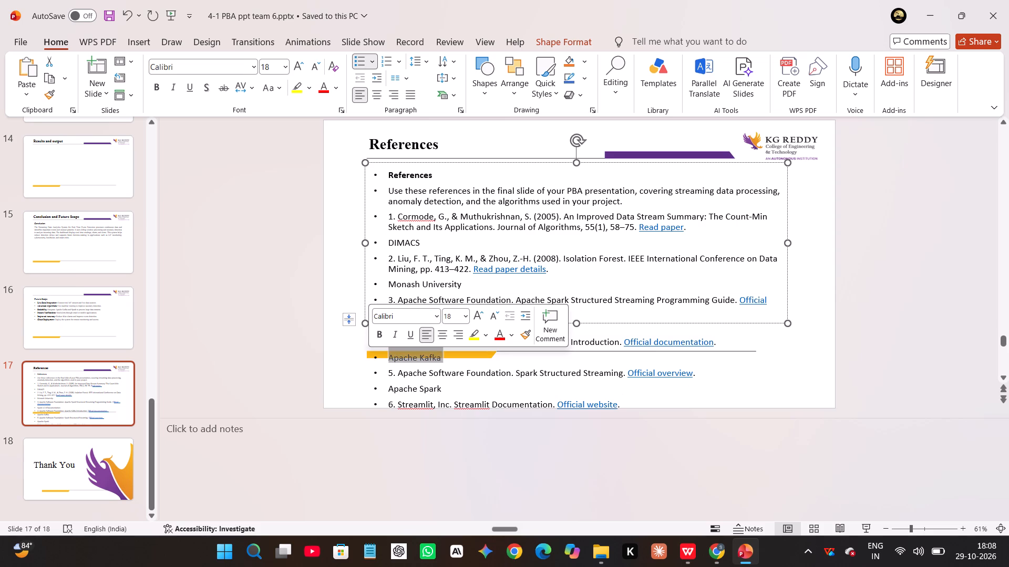
key("equal")
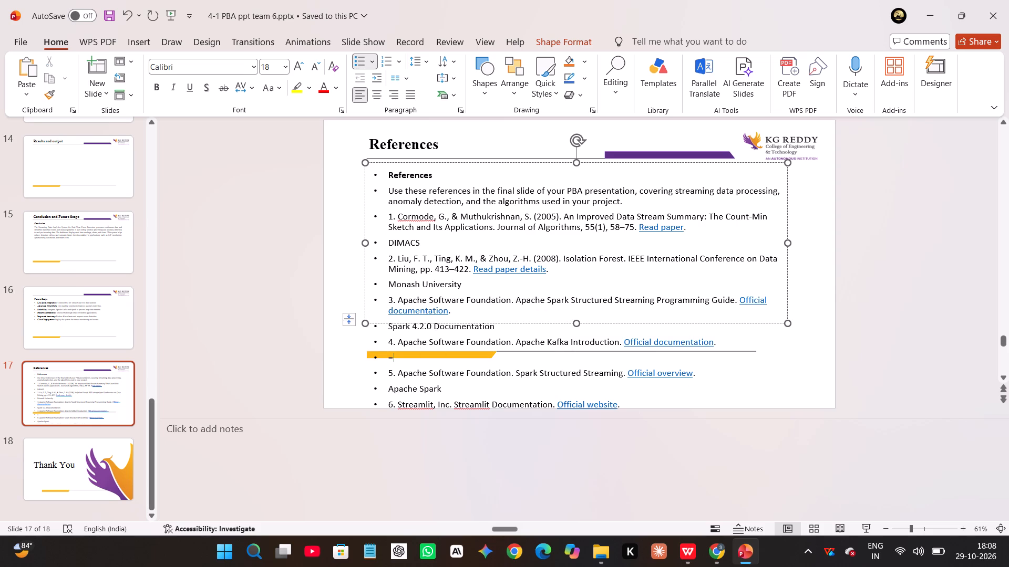
key("BackSpace")
key("BackSpace")
key("BackSpace")
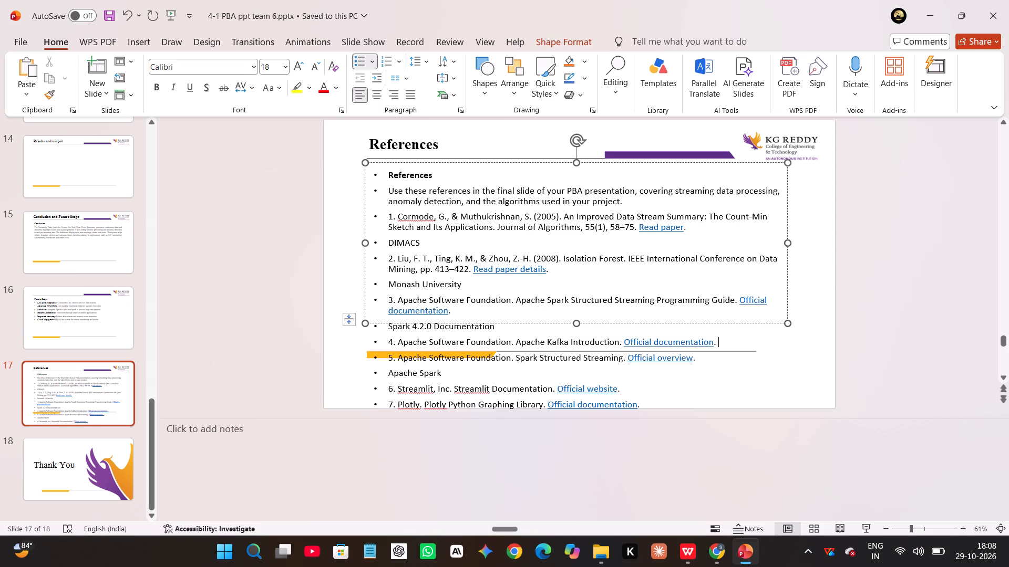
left_click_drag(448, 379, 387, 381)
left_click_drag(387, 381, 385, 374)
key("BackSpace")
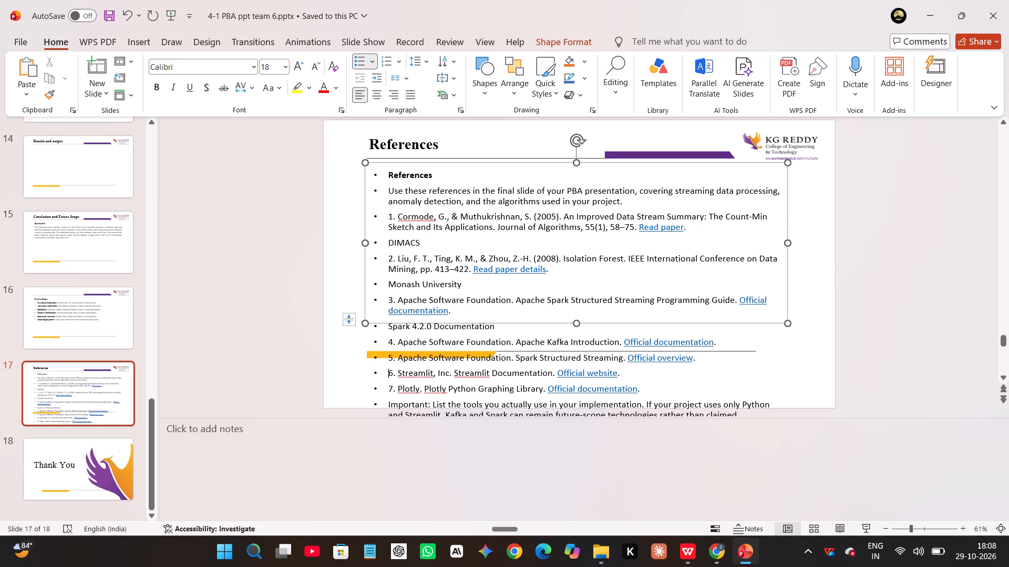
Delete the stray "Monash University" and "DIMACS" source lines below references 2 and 1.
scroll(541, 360, "down", 1)
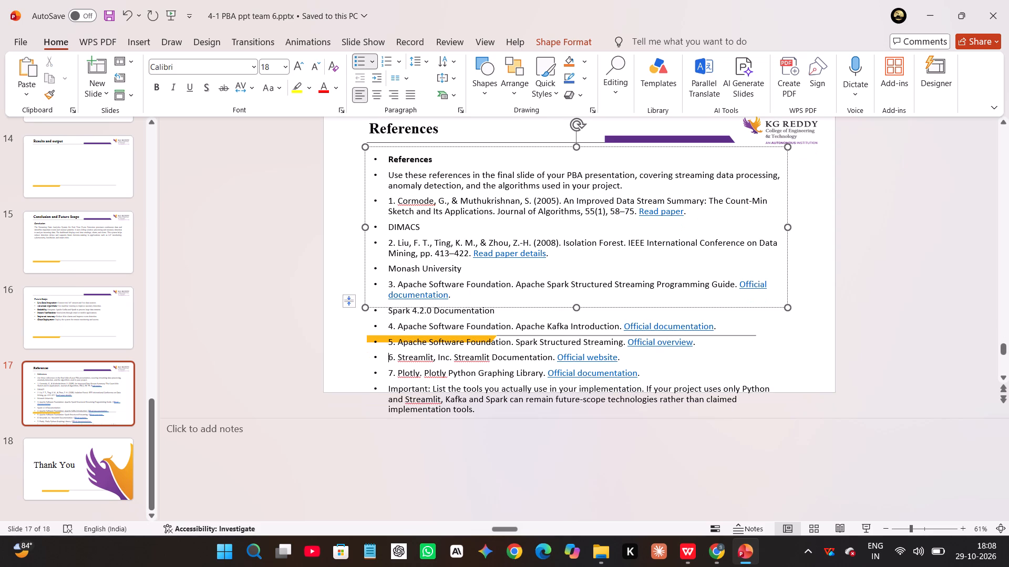
scroll(541, 360, "down", 1)
left_click_drag(473, 278, 401, 269)
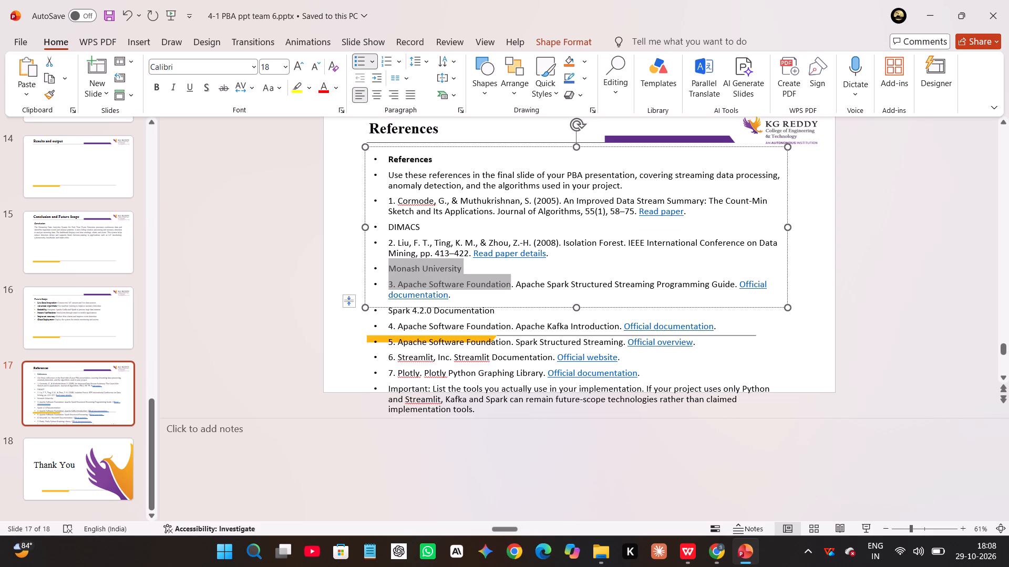
left_click_drag(401, 269, 401, 270)
left_click_drag(497, 268, 390, 282)
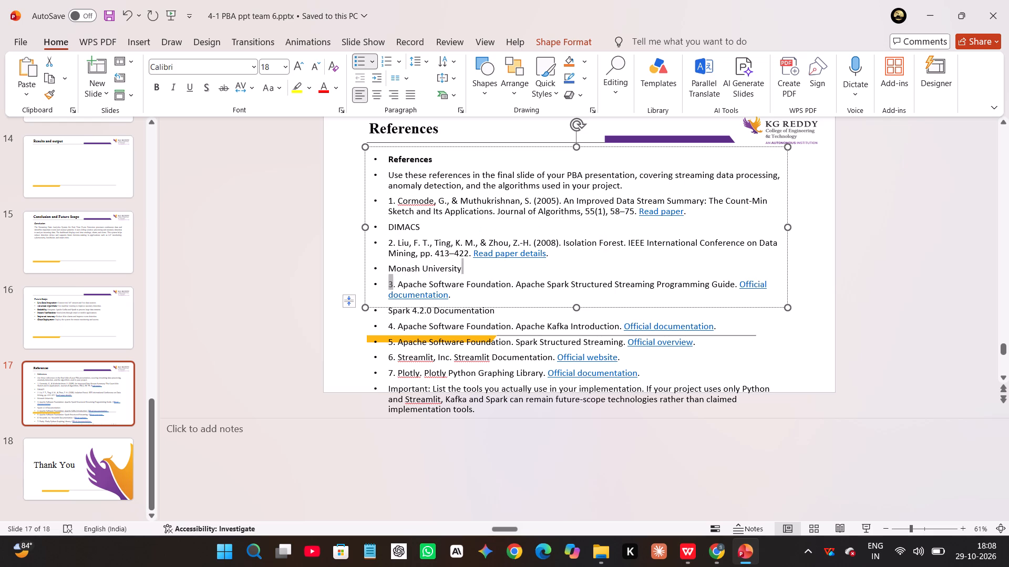
left_click_drag(390, 282, 386, 268)
key("BackSpace")
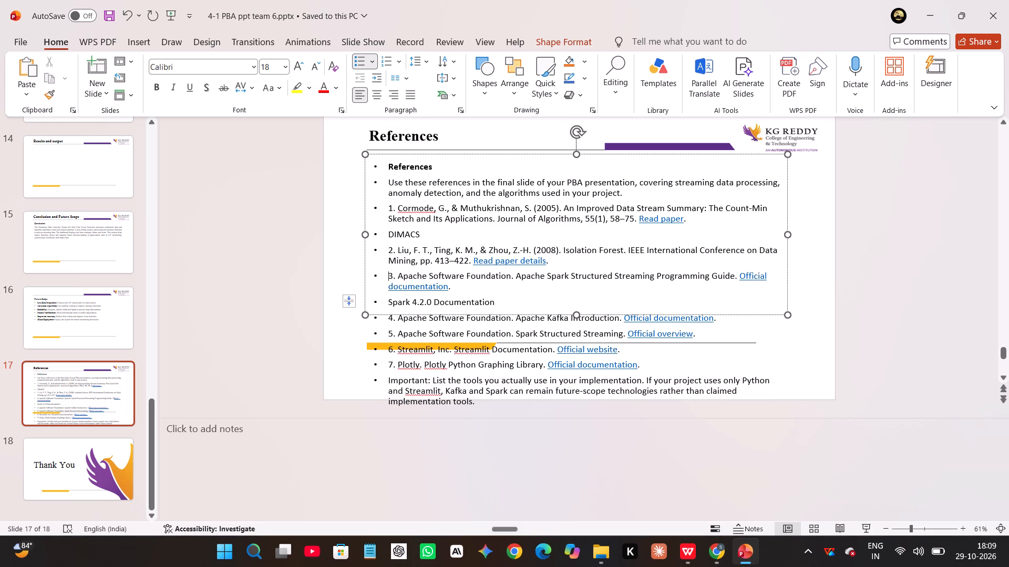
left_click_drag(428, 235, 357, 233)
key("BackSpace")
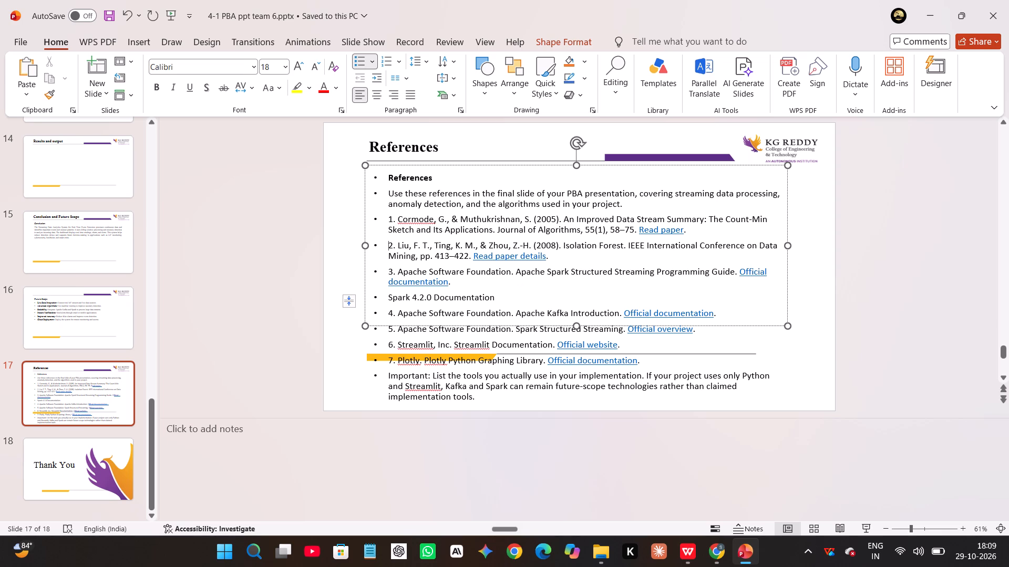
Delete the closing "Important" note, the duplicate bold References line and the introductory sentence, keeping only the reference entries.
left_click_drag(390, 371, 877, 402)
key("BackSpace")
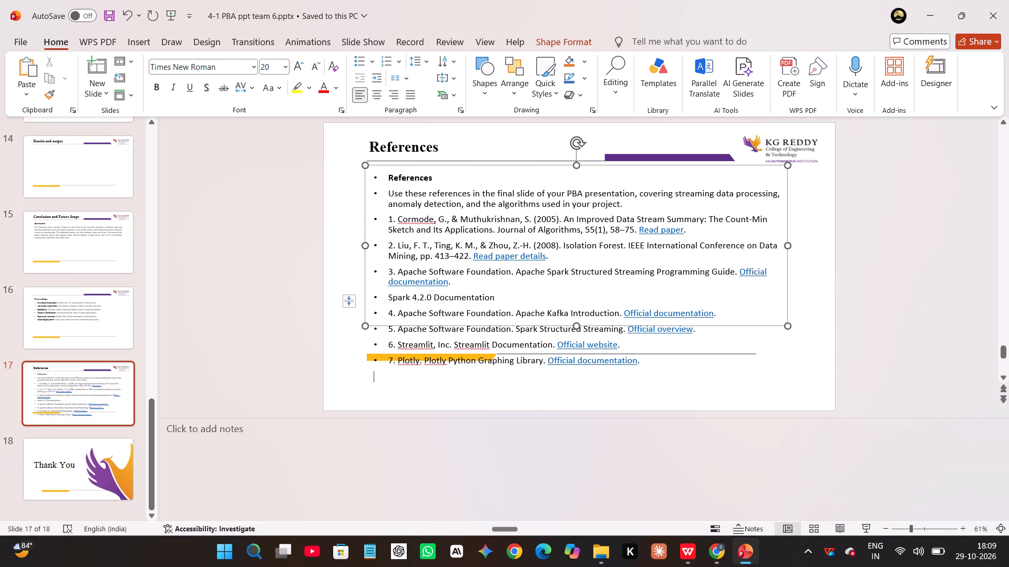
left_click_drag(630, 205, 445, 187)
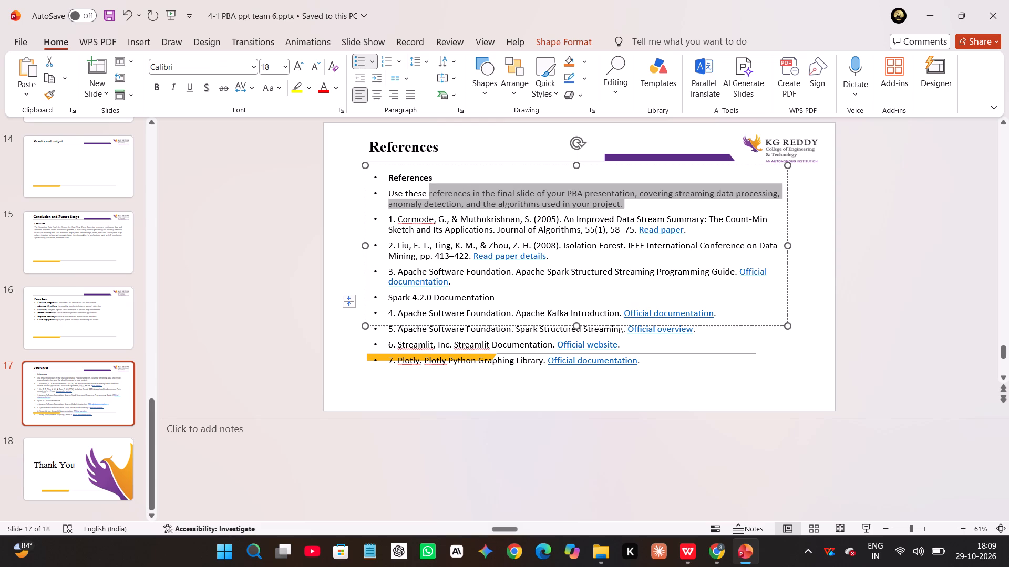
left_click_drag(445, 187, 372, 181)
key("BackSpace")
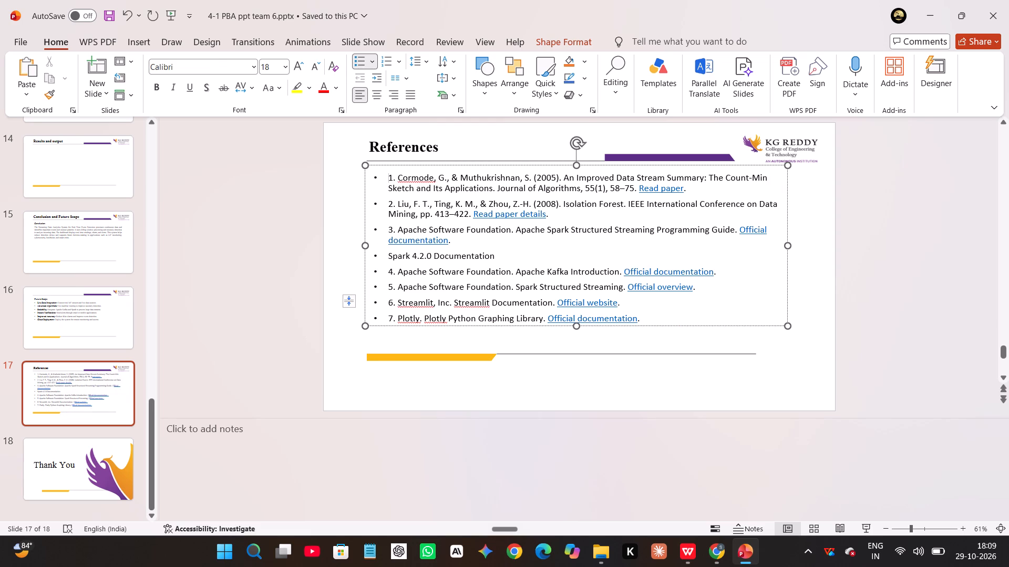
Justify the text of the reference list on slide 17.
left_click(365, 166)
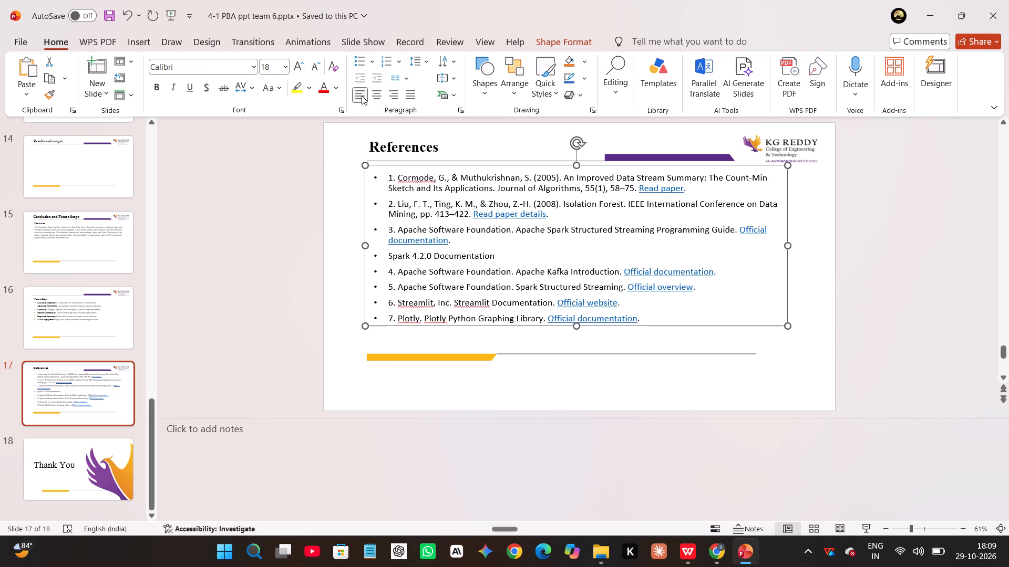
left_click(403, 92)
left_click(410, 92)
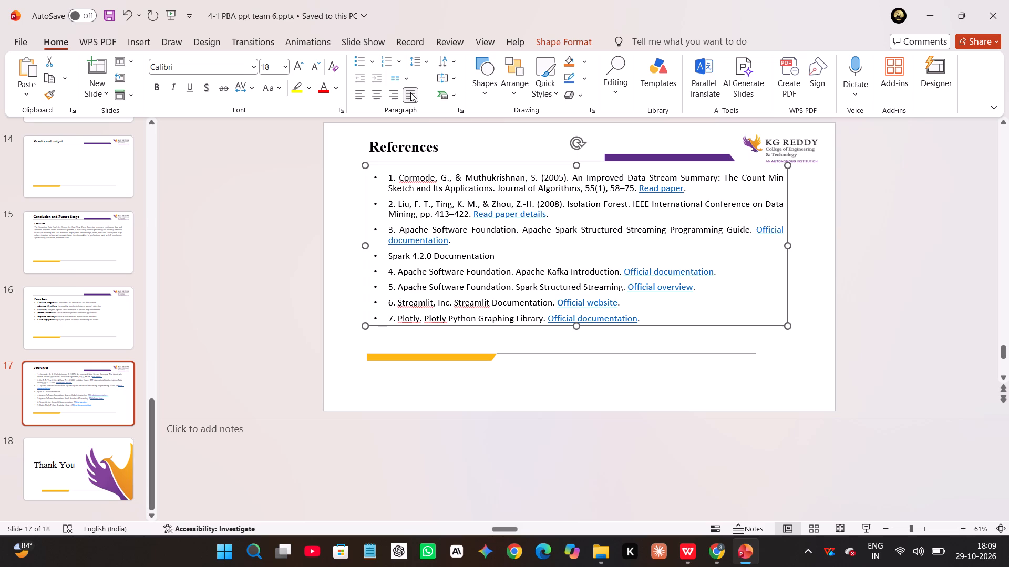
Set the line spacing of the reference list on slide 17 to 1.0.
left_click(421, 65)
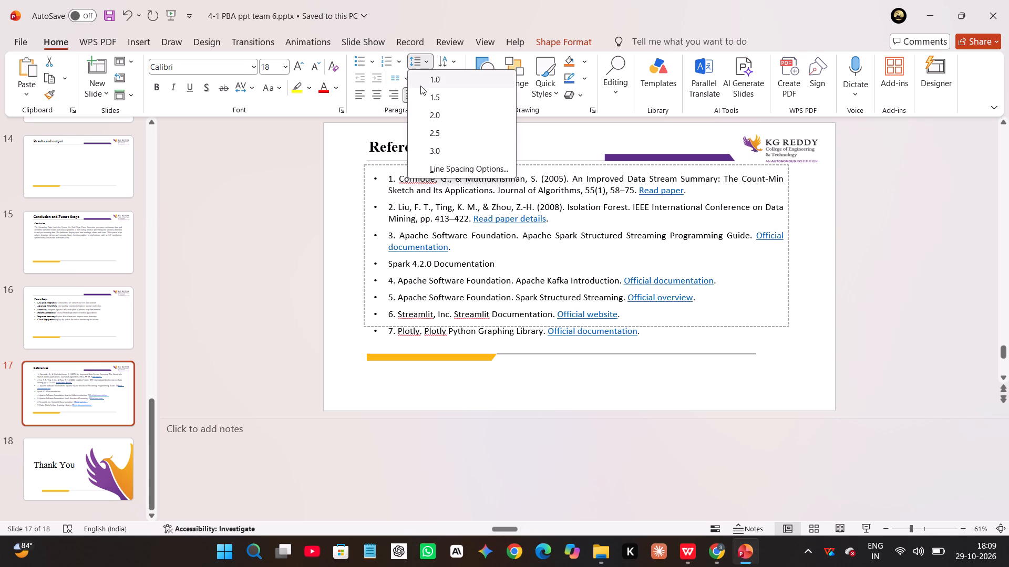
left_click(420, 86)
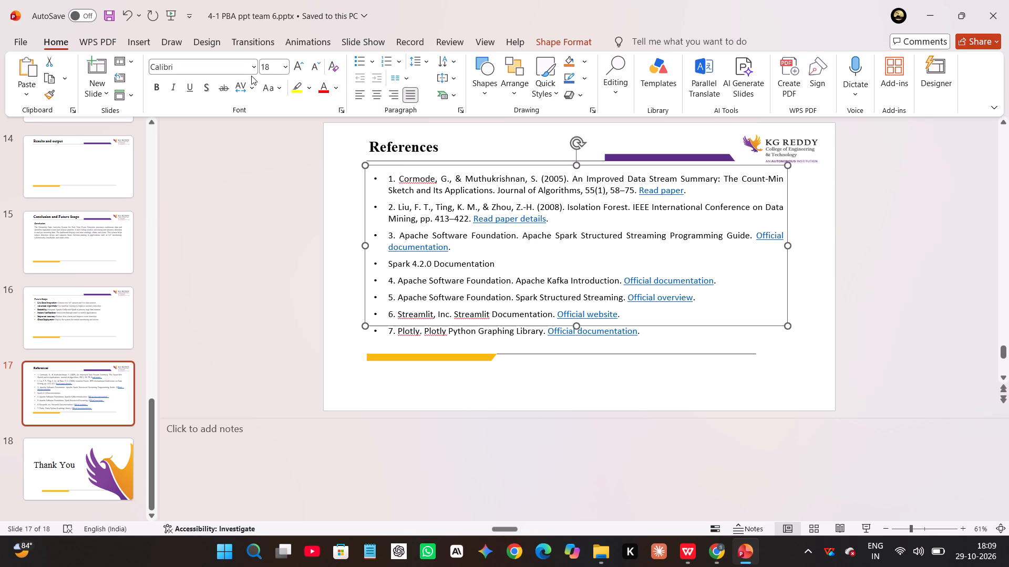
Change the font of the reference list on slide 17 to Times New Roman.
left_click(251, 76)
left_click(252, 69)
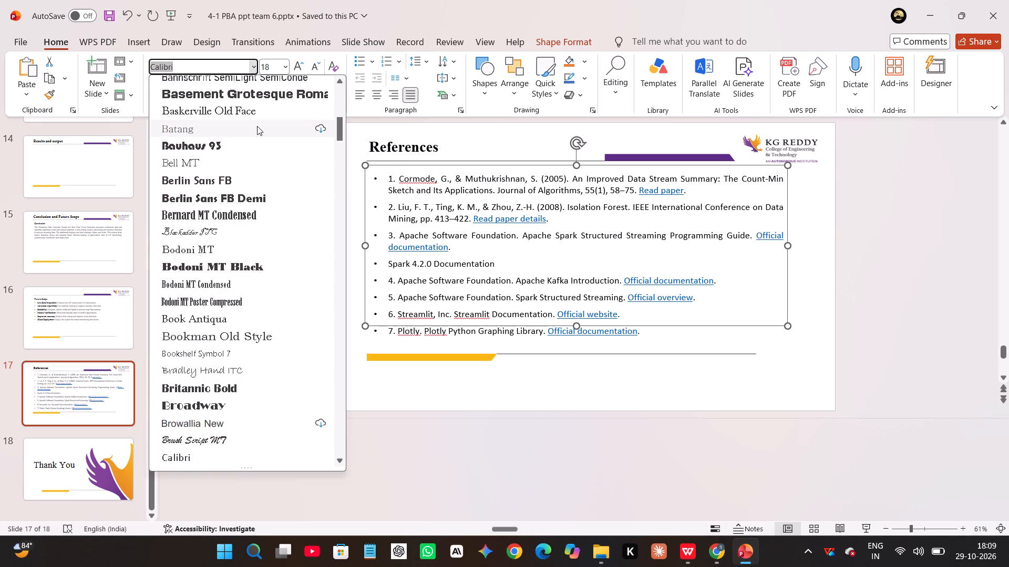
key("BackSpace")
type("tim")
key("Return")
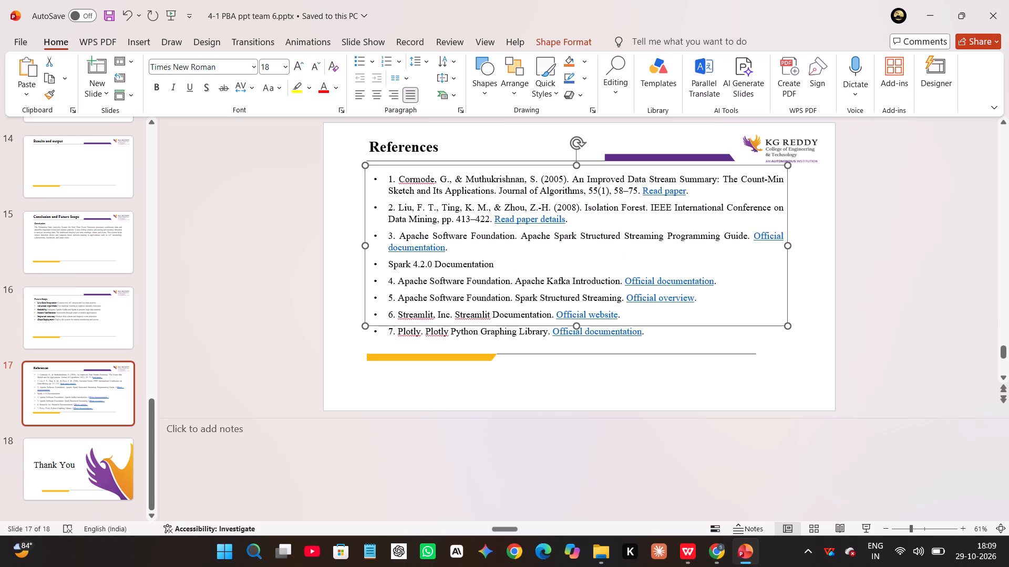
left_click(576, 389)
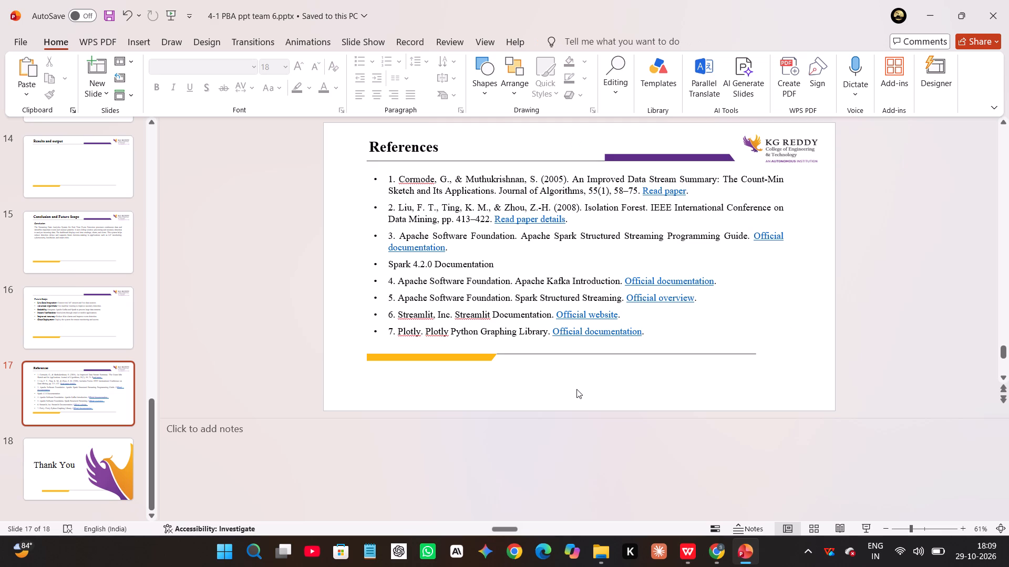
Review the slides backwards from the references to the Abstract on slide 4, checking content and heading formatting.
key("Up")
key("Up")
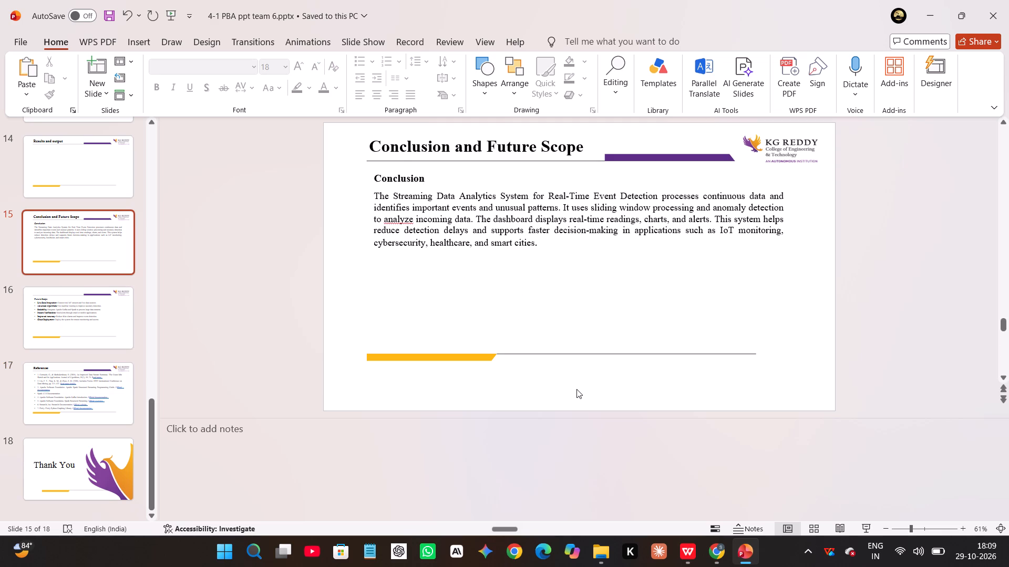
key("Up")
key("Up")
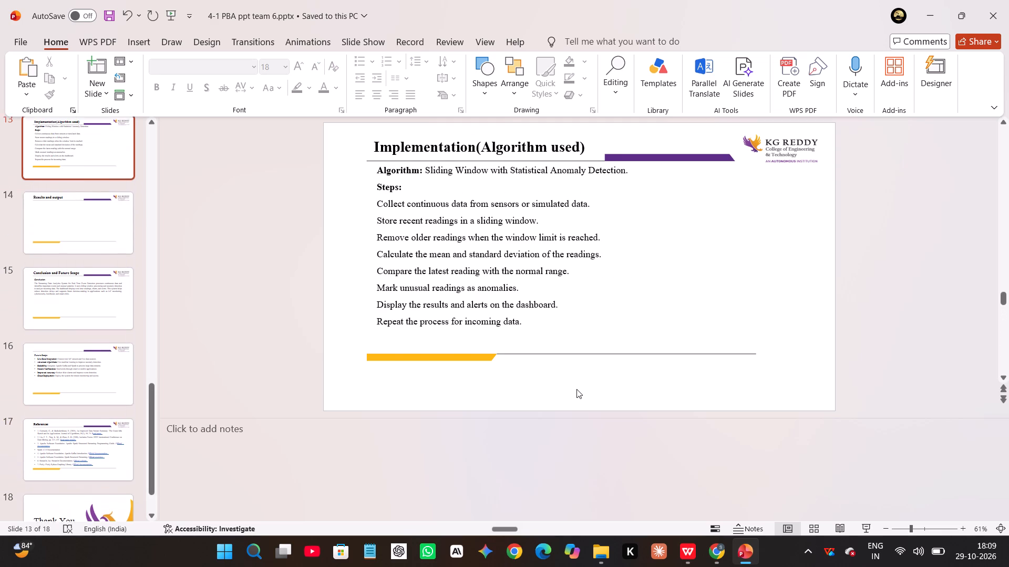
key("Up")
key("Up")
key("Up")
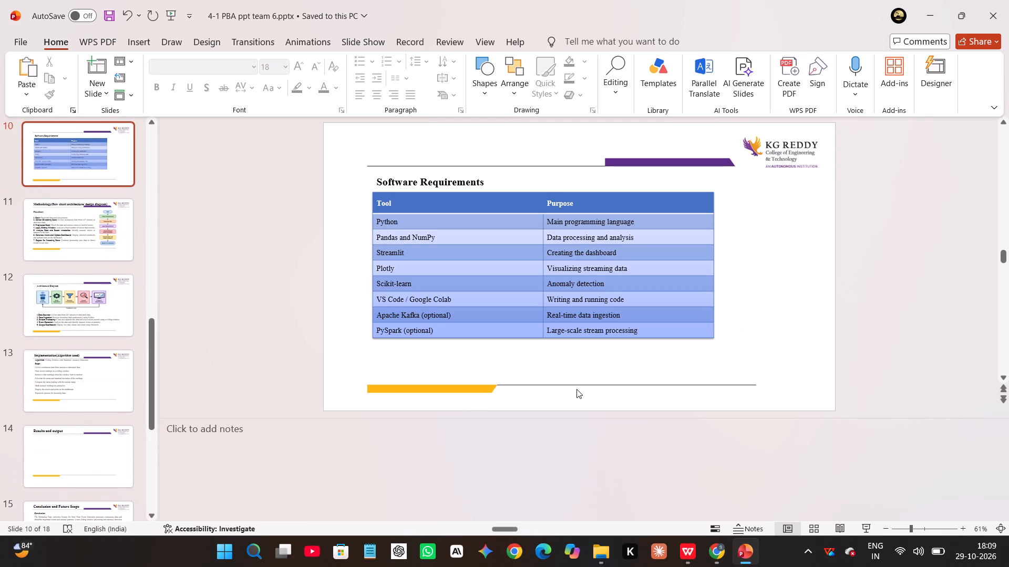
key("Up")
key("Up")
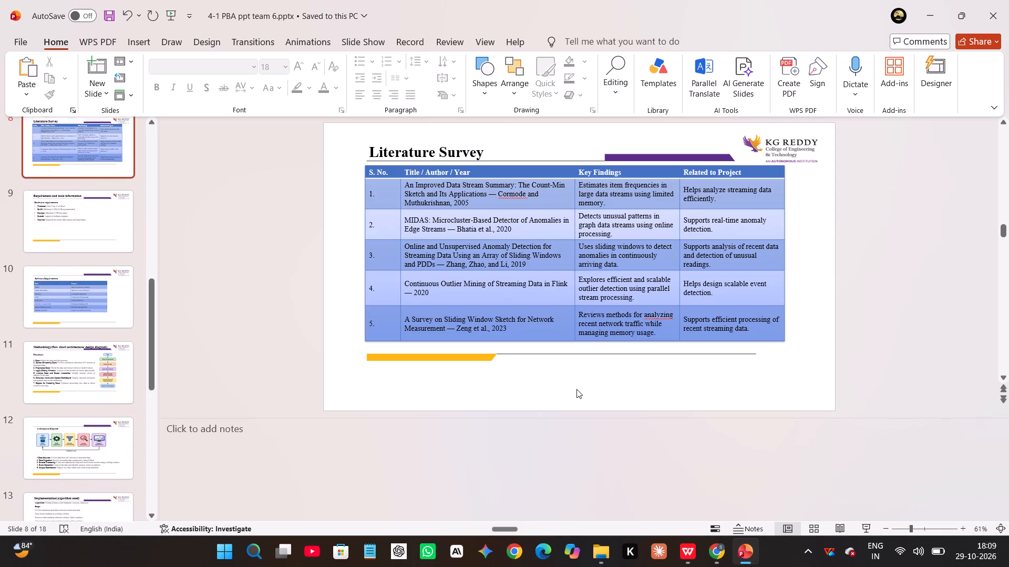
key("Up")
key("Up")
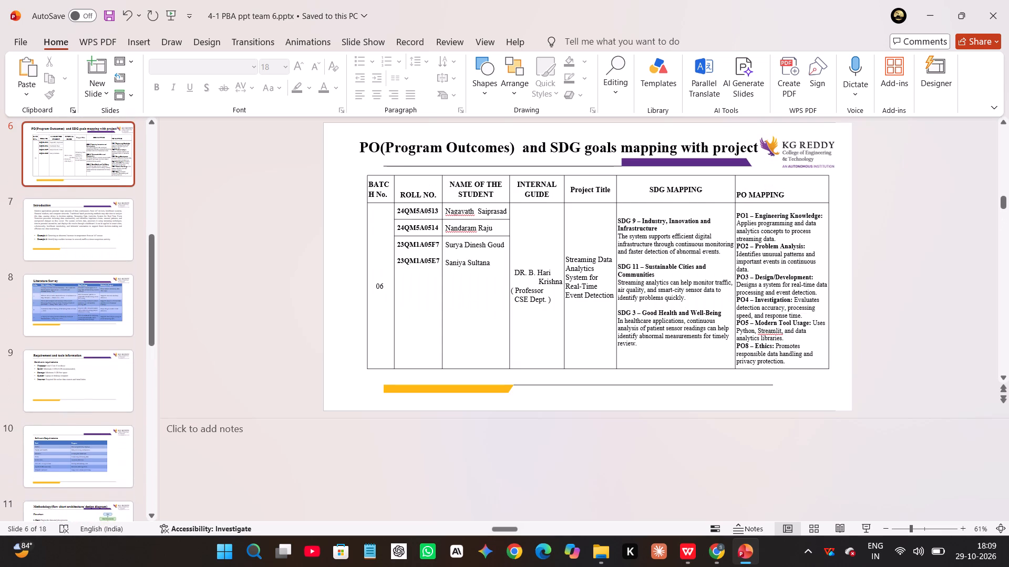
key("Up")
key("Up")
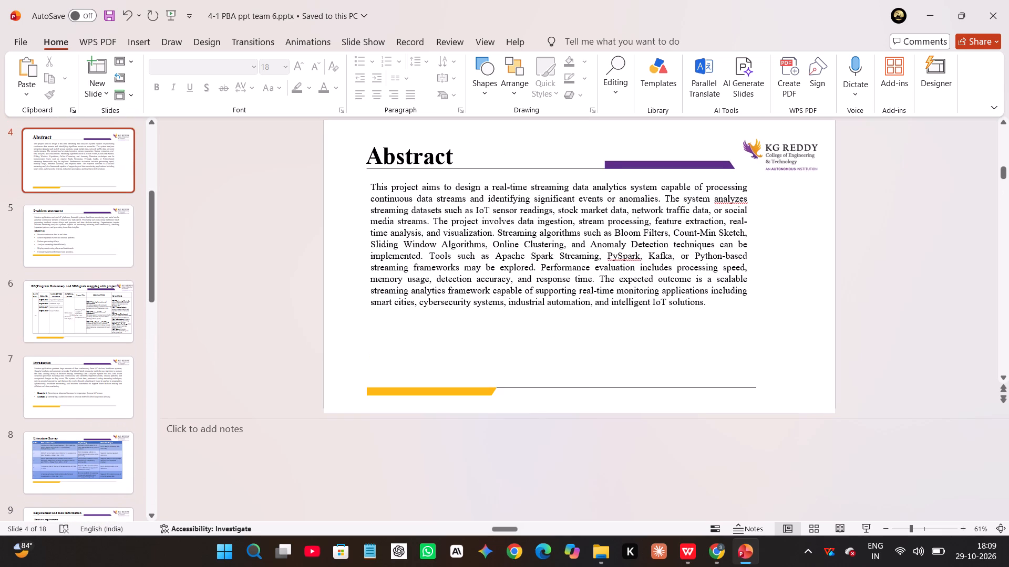
Reduce the "Abstract" heading on slide 4 to font size 24.
left_click(431, 146)
left_click(434, 140)
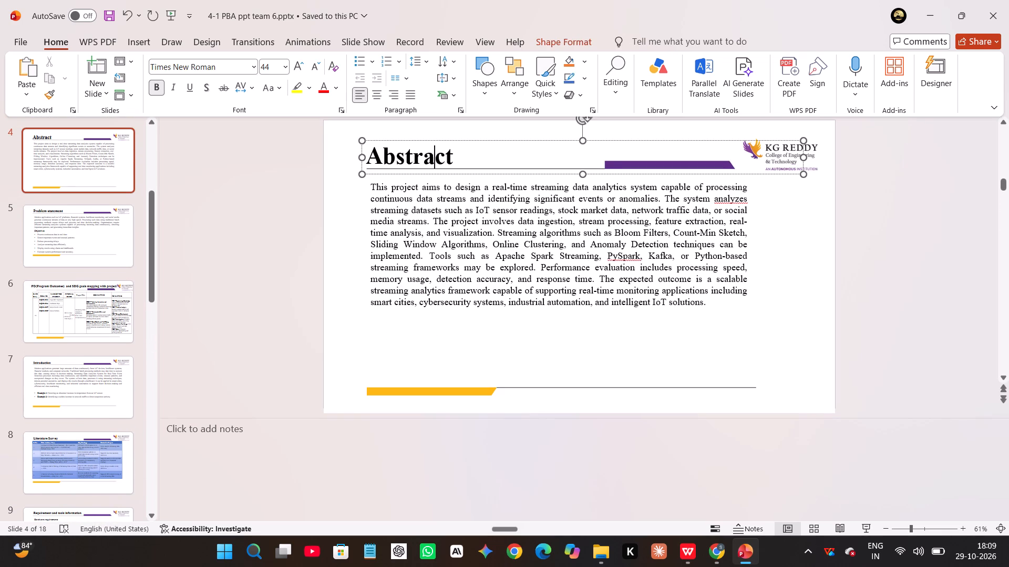
triple_click(318, 65)
double_click(318, 65)
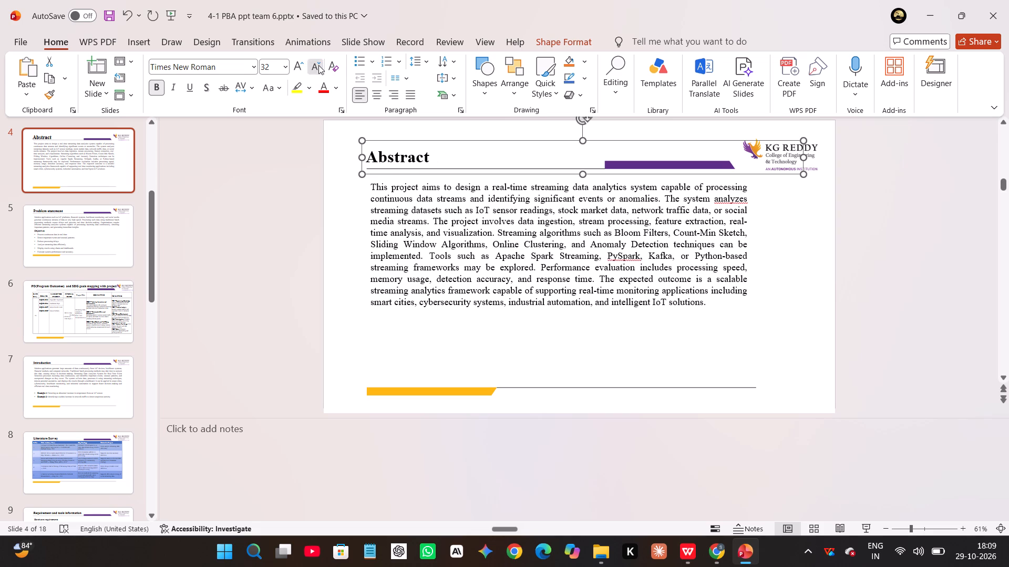
left_click(335, 156)
left_click(255, 211)
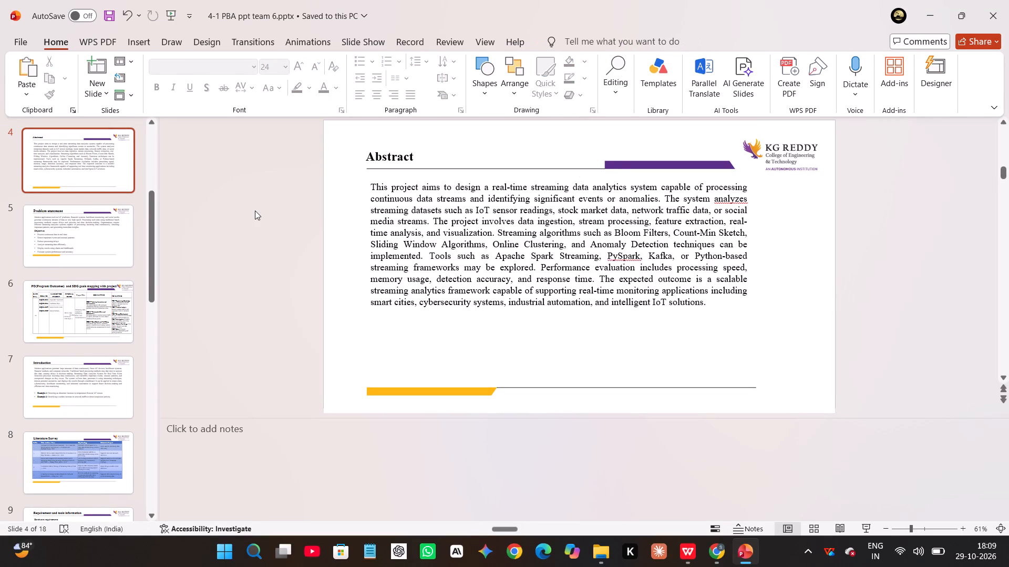
Examine the text formatting of the project title and the team members block on slide 2.
key("Up")
key("Up")
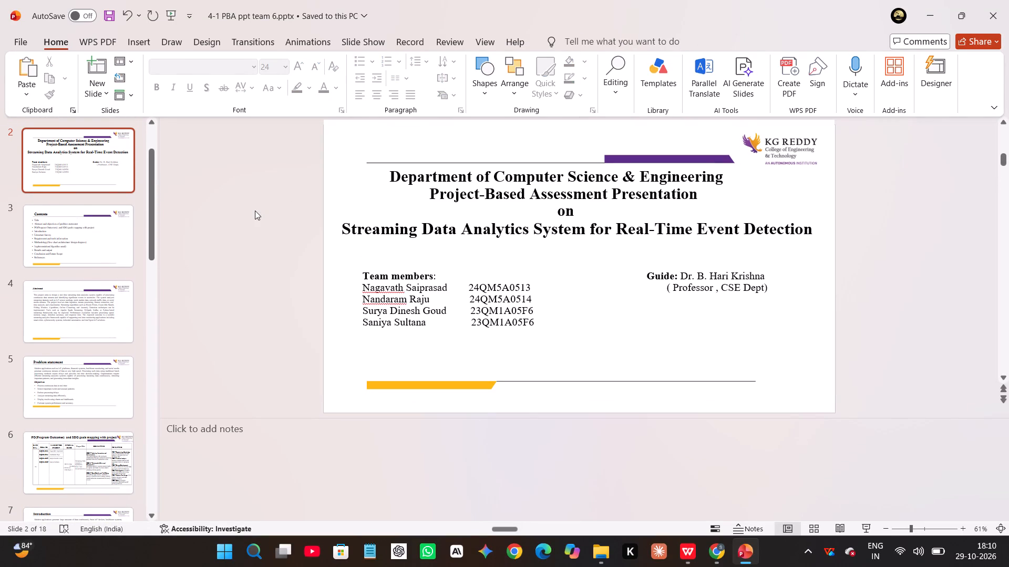
left_click(369, 232)
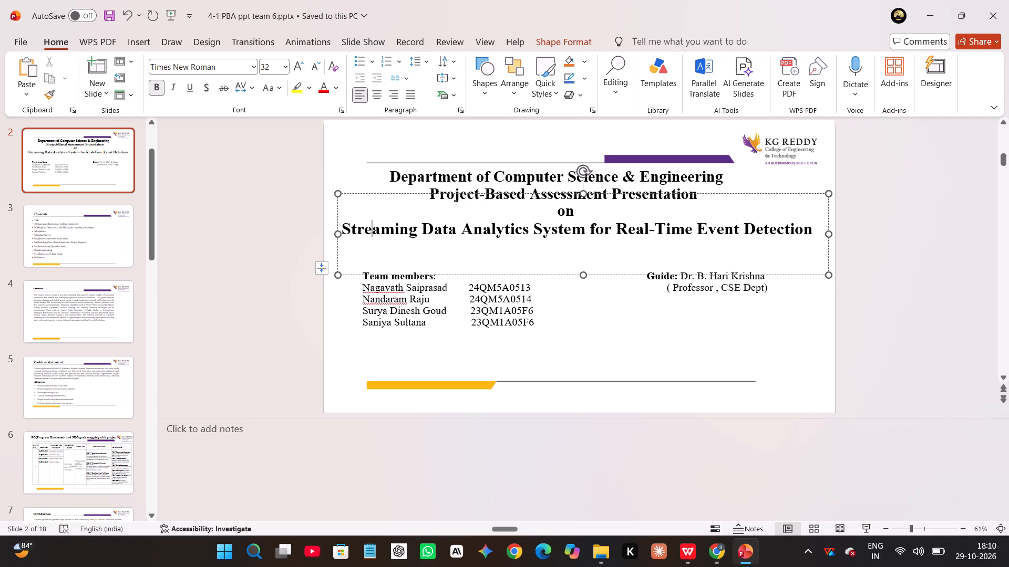
left_click(388, 303)
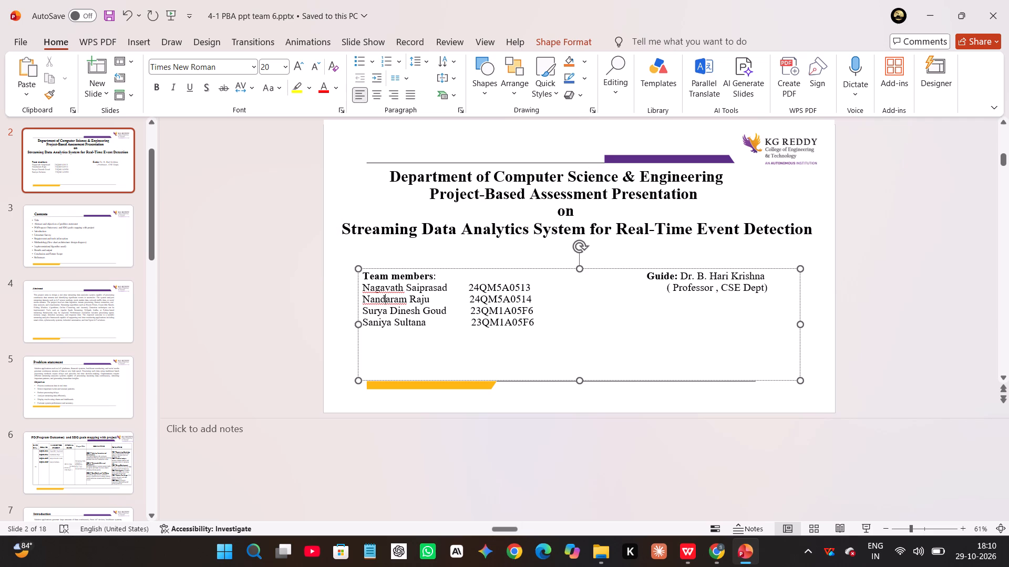
left_click(433, 272)
left_click_drag(364, 287, 551, 344)
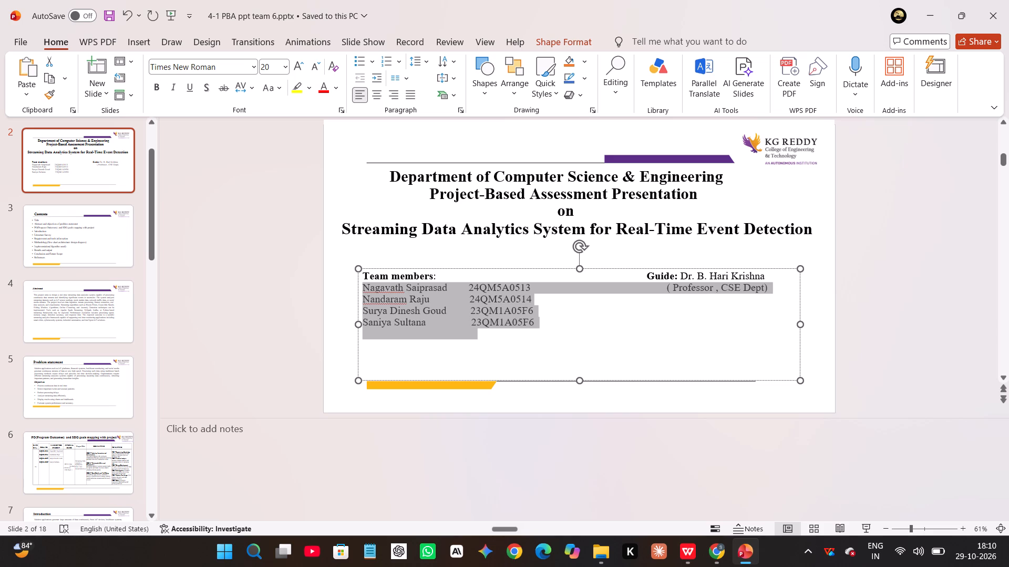
left_click_drag(551, 344, 506, 409)
left_click(506, 409)
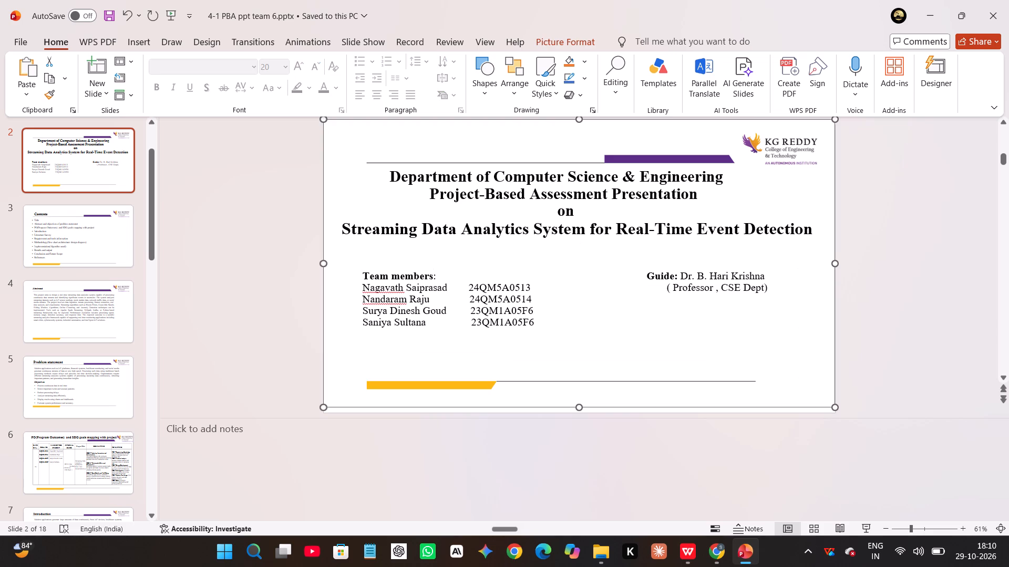
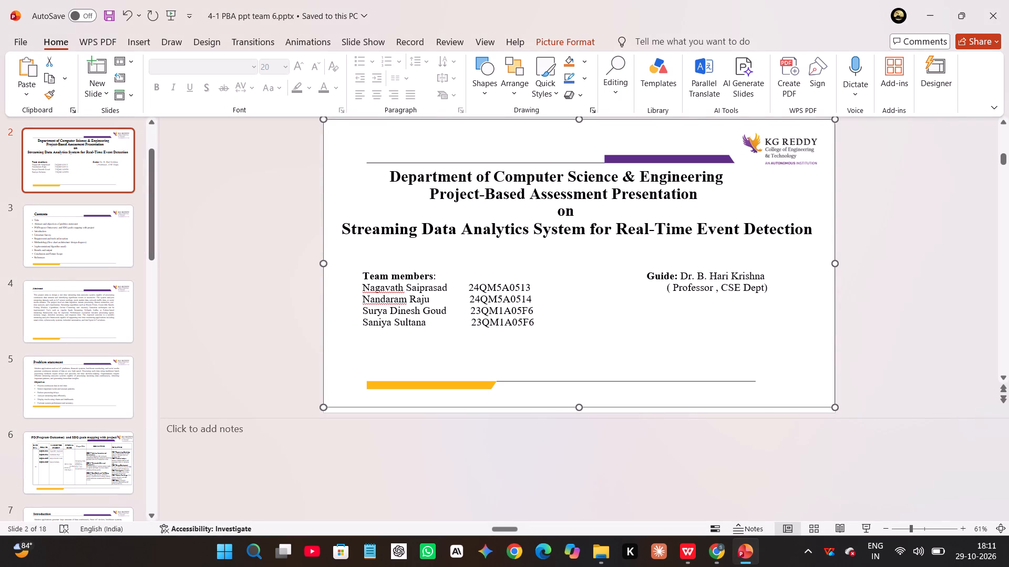
left_click_drag(364, 286, 566, 329)
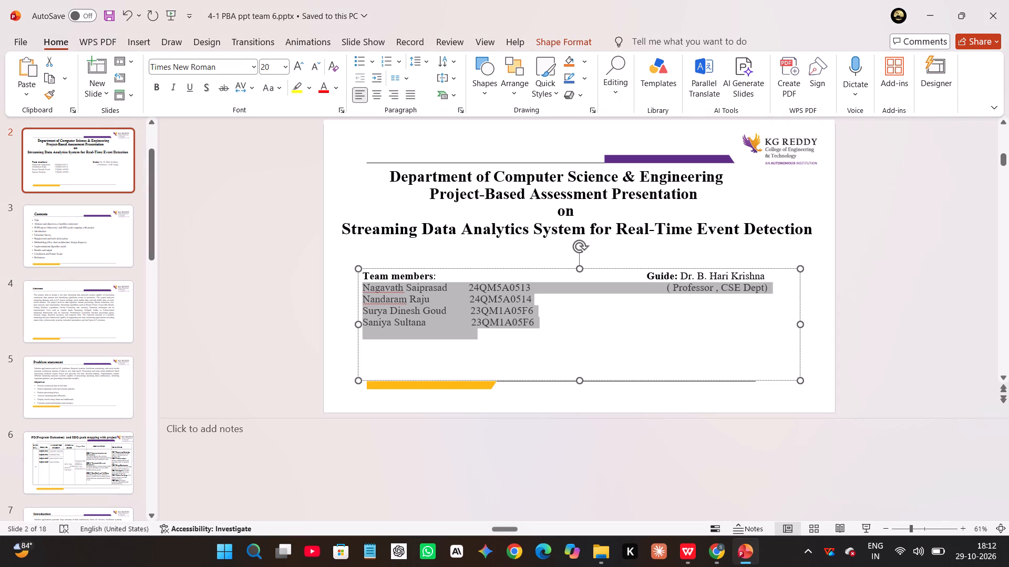
left_click_drag(566, 329, 560, 324)
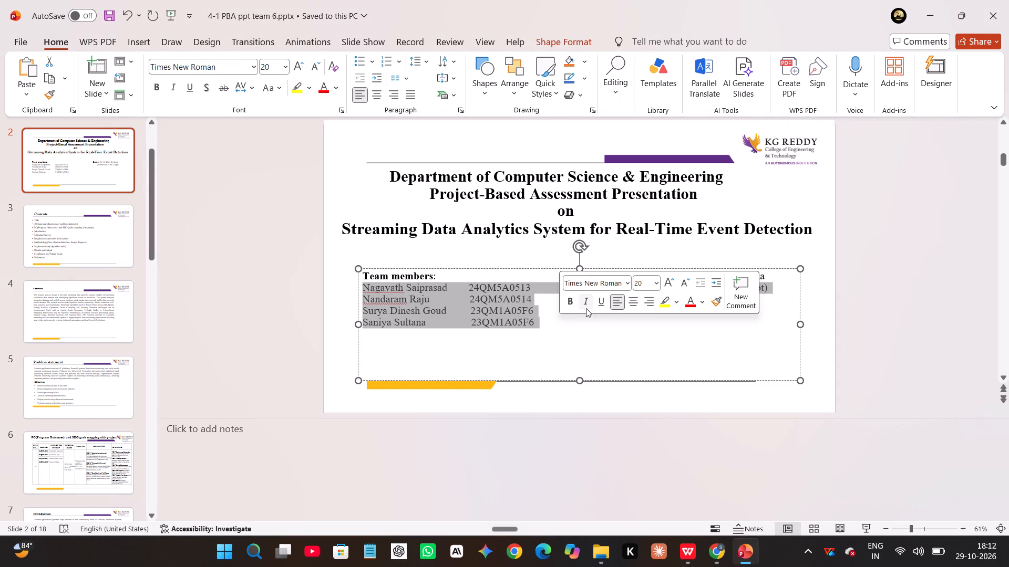
left_click(687, 285)
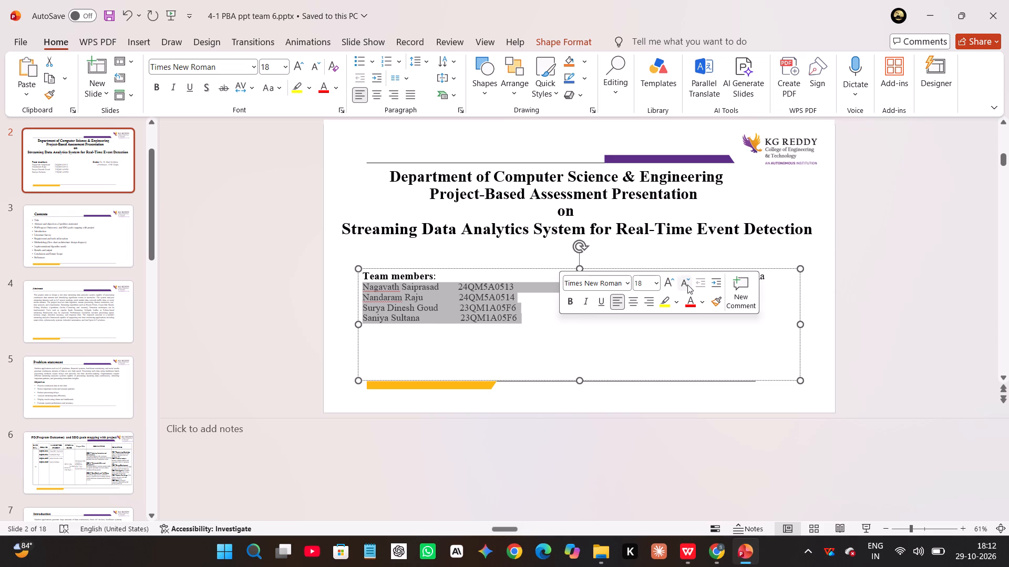
left_click(724, 357)
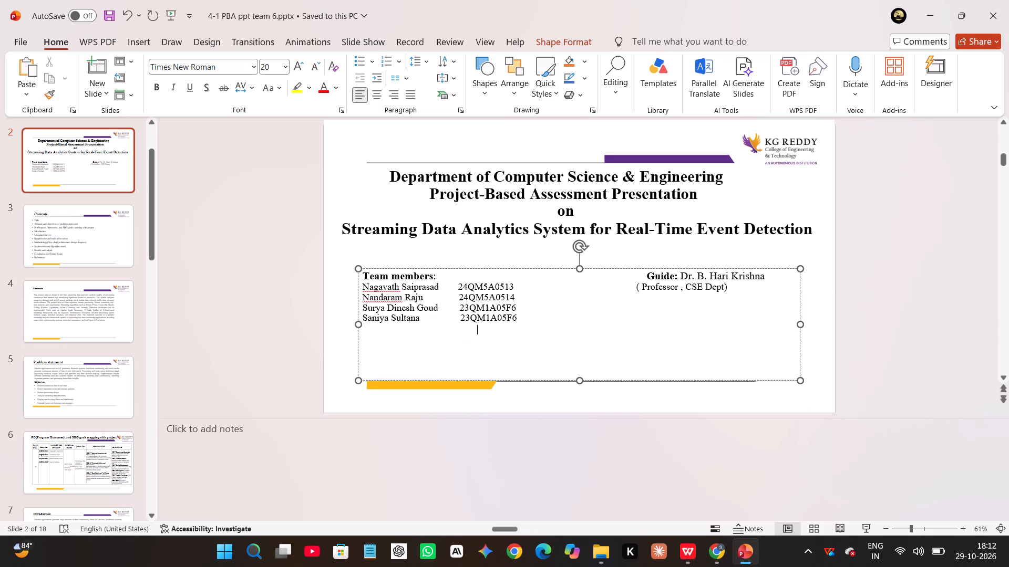
Reduce the guide's name on slide 2 to font size 18.
left_click(685, 279)
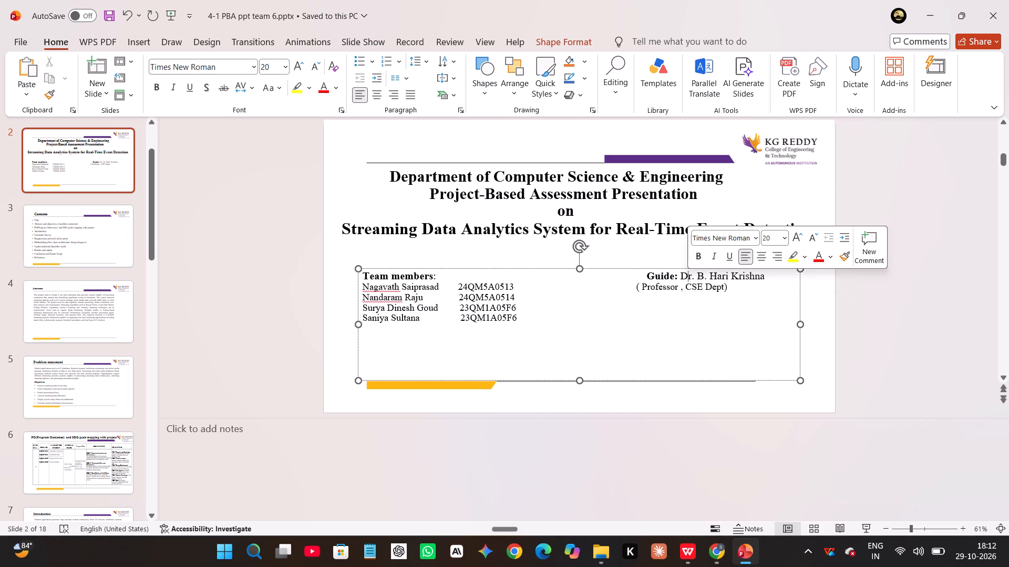
left_click_drag(773, 279, 718, 277)
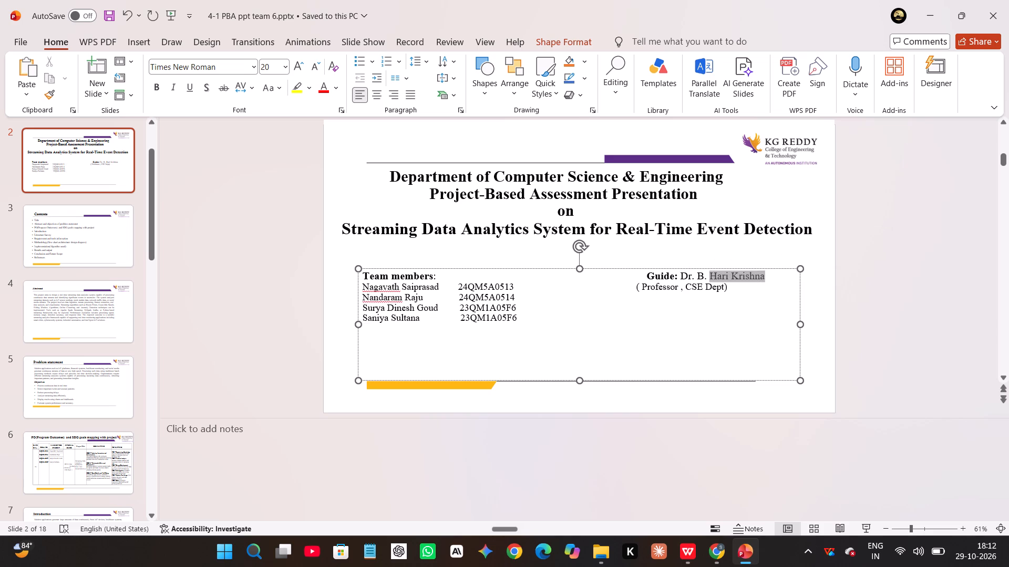
left_click_drag(718, 277, 682, 277)
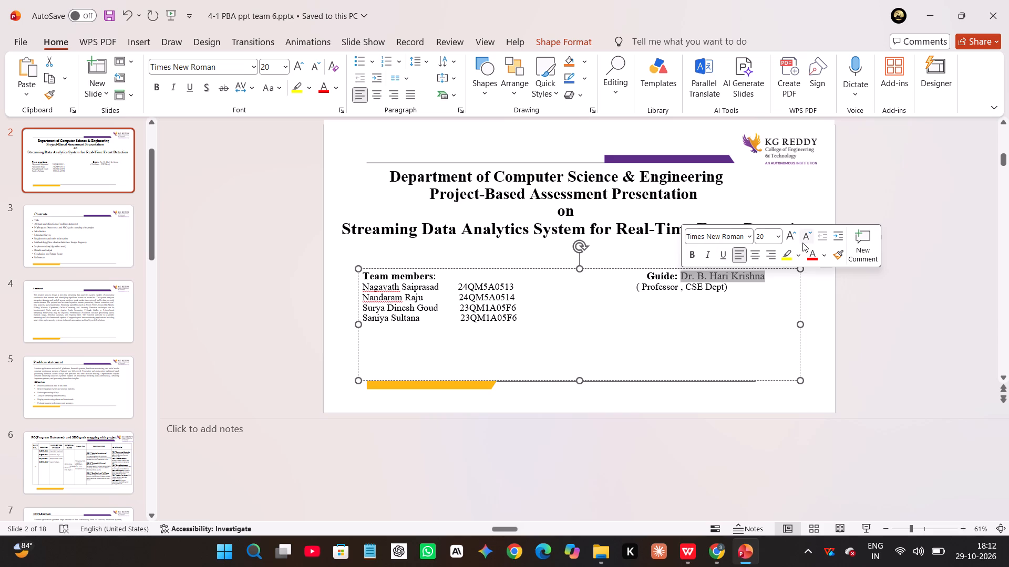
left_click(802, 241)
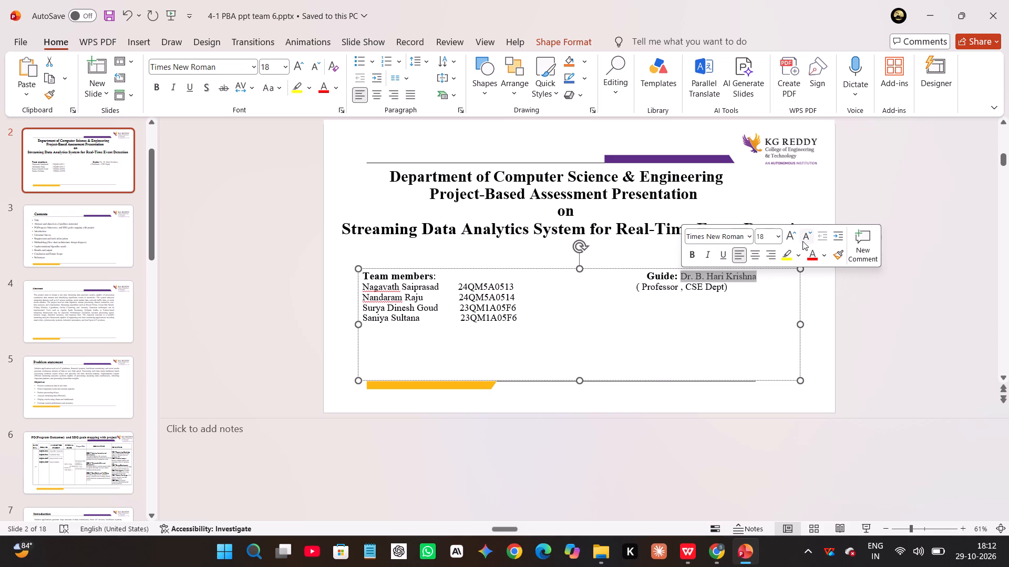
Indent the "( Professor , CSE Dept)" text with spaces so it sits beneath the guide's name.
left_click(634, 286)
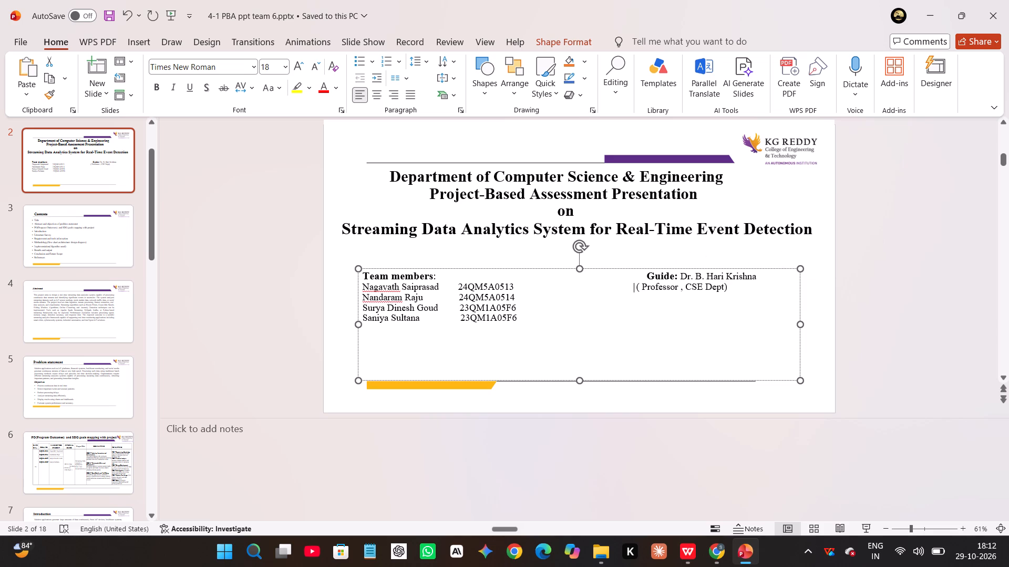
key("space")
key("space")
key("space")
key("space")
key("space")
key("space")
key("space")
key("space")
key("space")
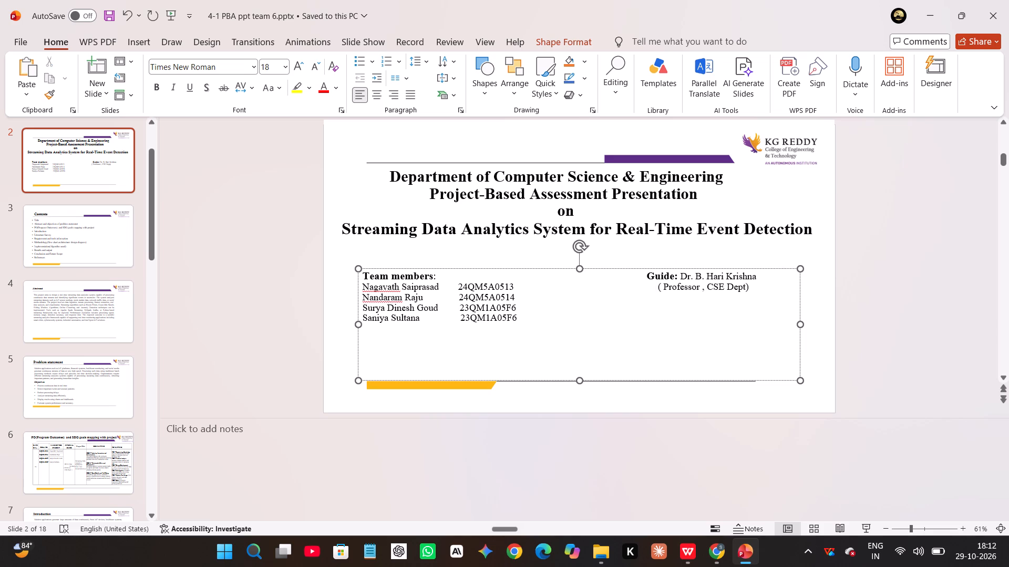
key("space")
key("space")
key("space")
key("space")
key("space")
key("space")
key("space")
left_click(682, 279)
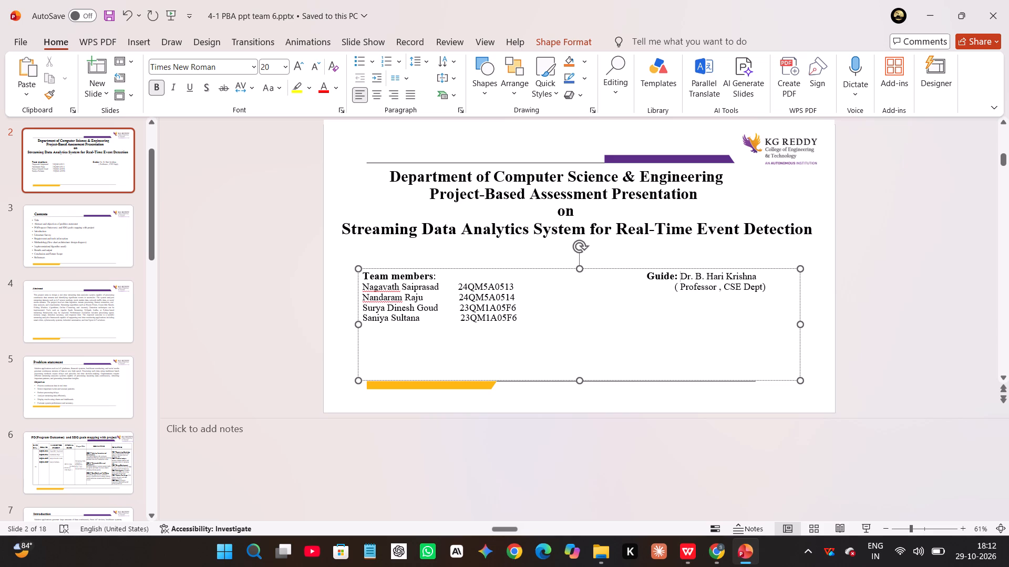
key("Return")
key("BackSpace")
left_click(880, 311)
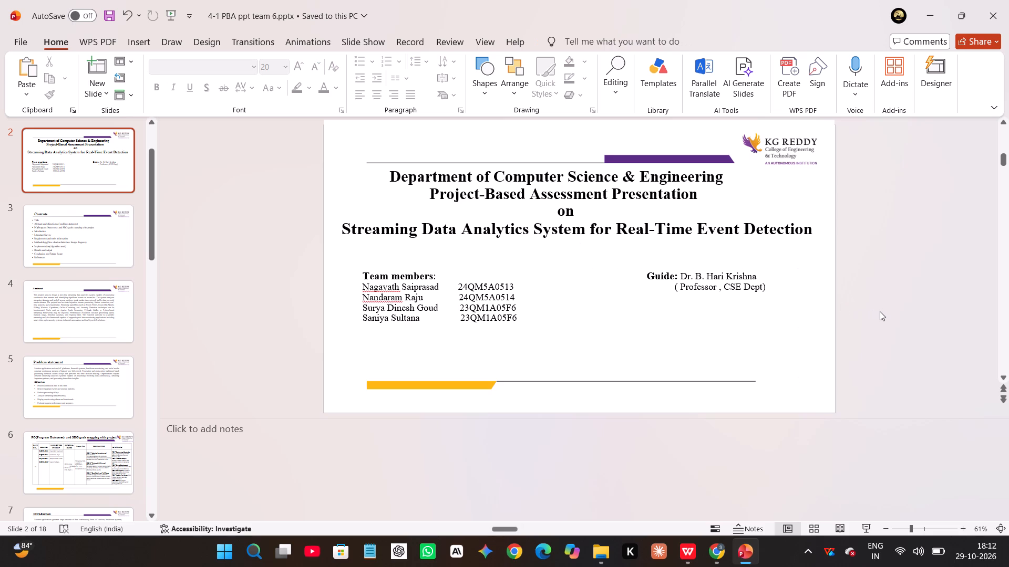
Color the title line "Department of Computer Science & Engineering" red on slide 2.
left_click_drag(723, 177, 460, 193)
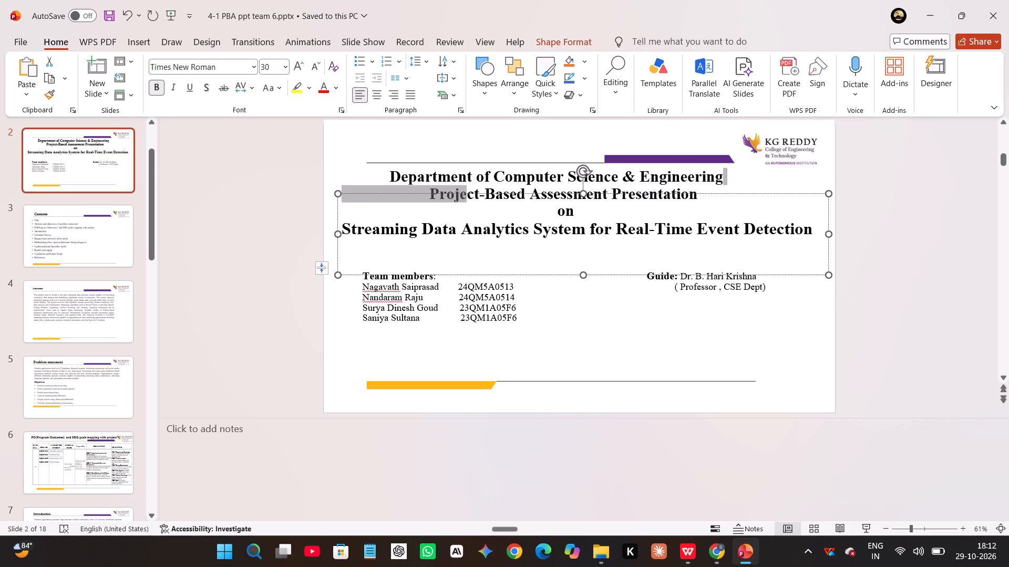
left_click_drag(460, 193, 379, 172)
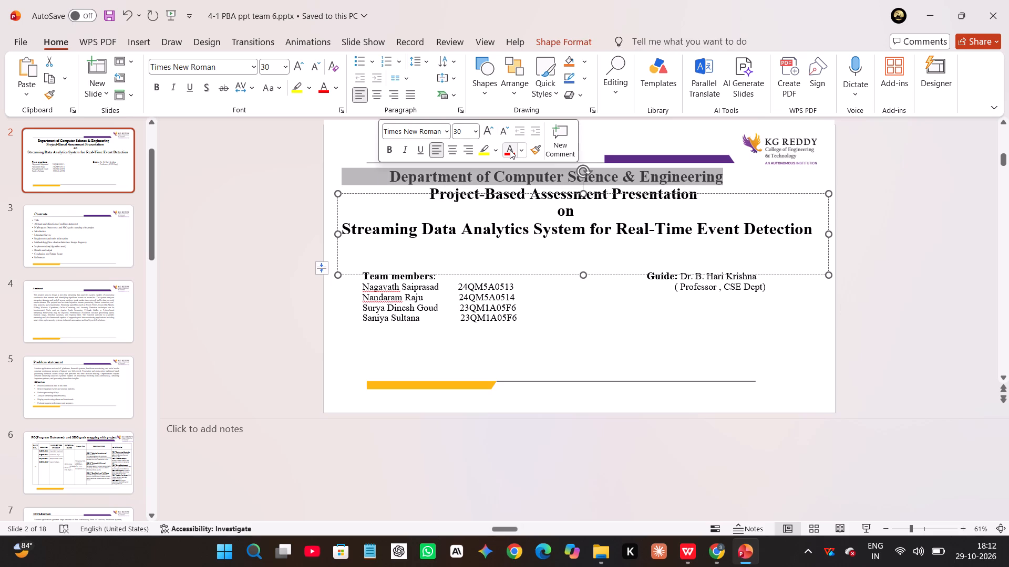
left_click(510, 150)
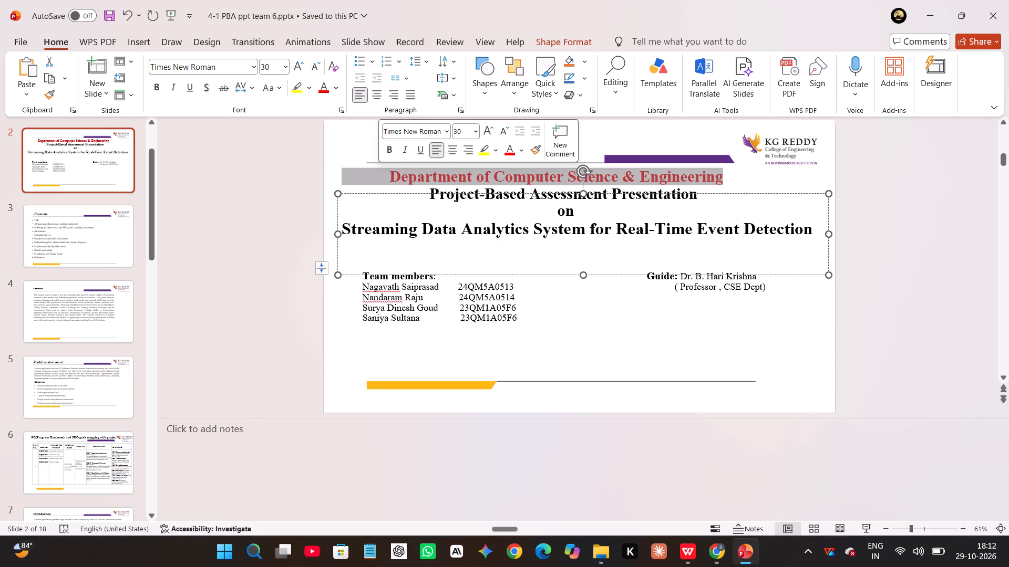
left_click(910, 224)
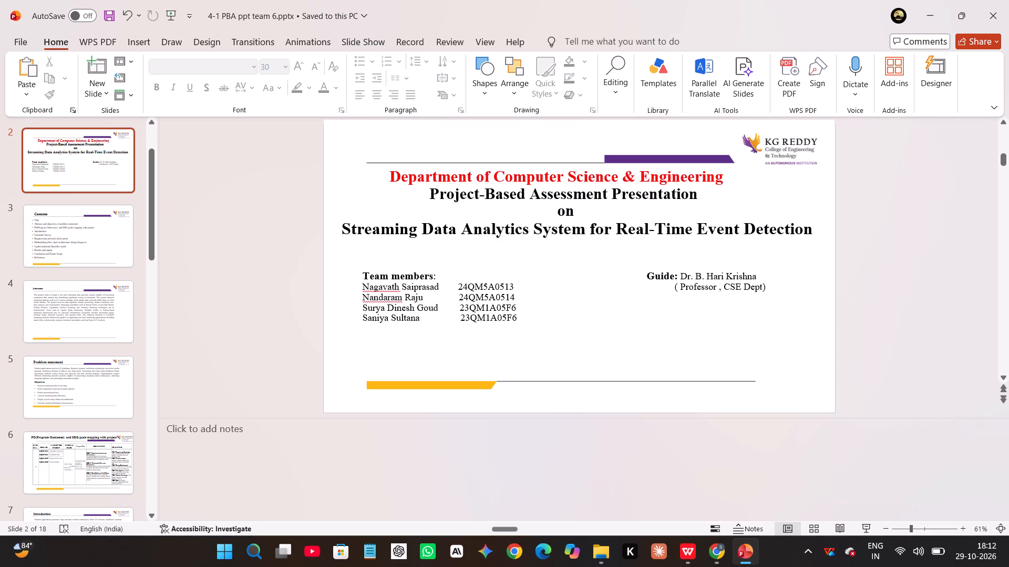
Insert three spaces before both the department line and the "Project-Based Assessment Presentation" line to center them over the title.
left_click(378, 174)
key("space")
key("space")
key("space")
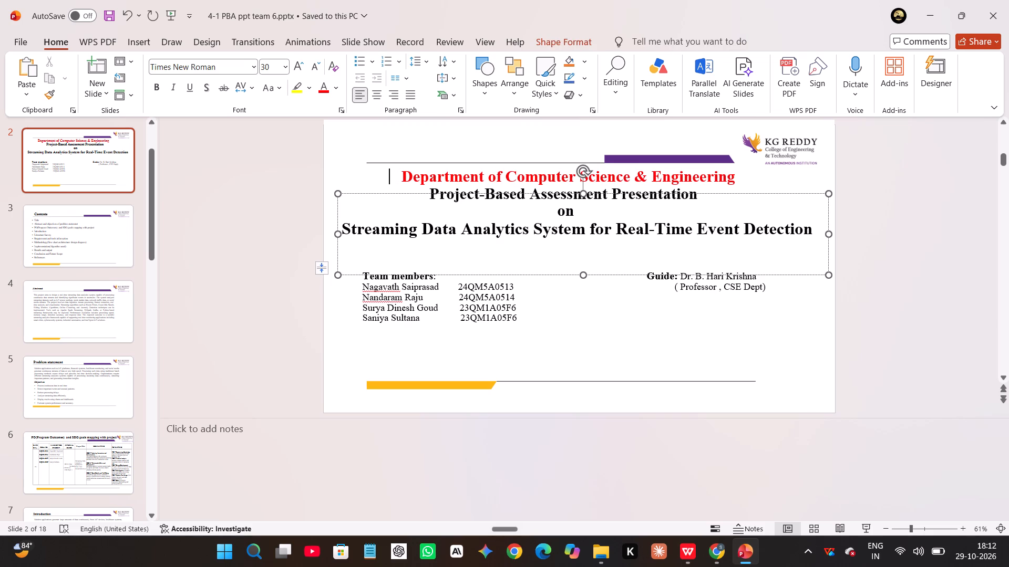
left_click(417, 197)
key("space")
key("space")
key("space")
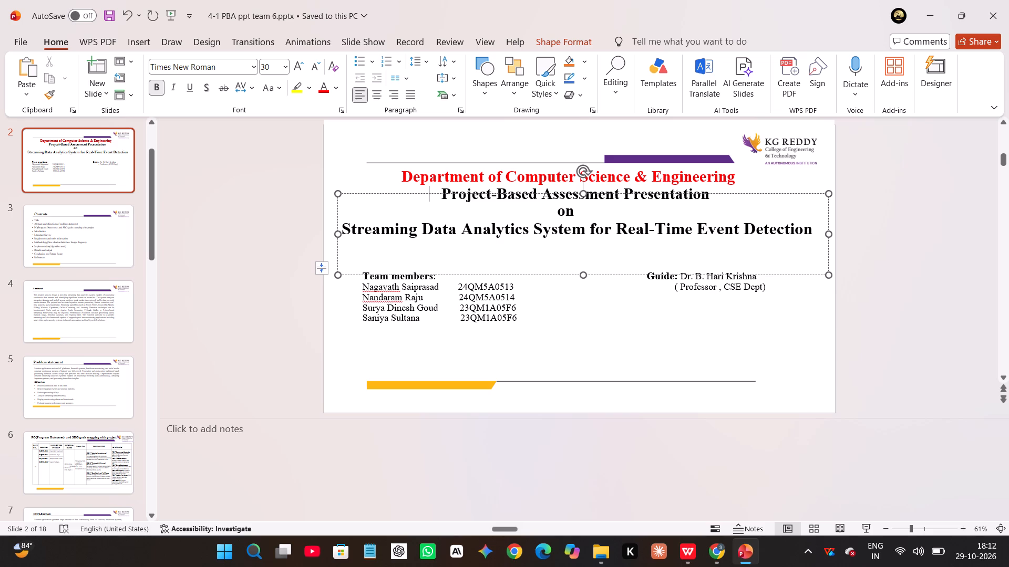
left_click(905, 251)
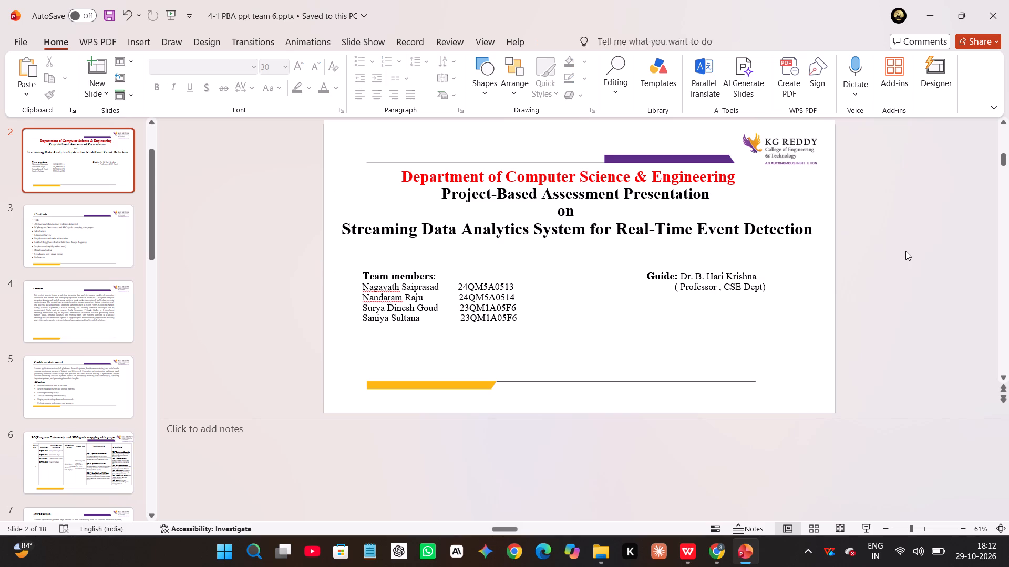
Set the "Contents" heading on slide 3 to font size 28.
key("Down")
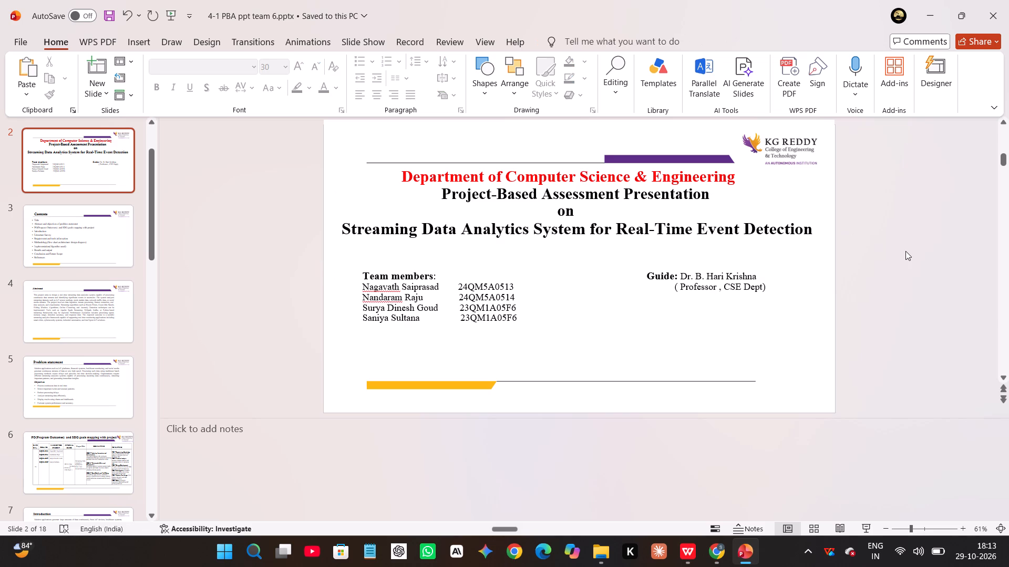
key("Down")
key("Up")
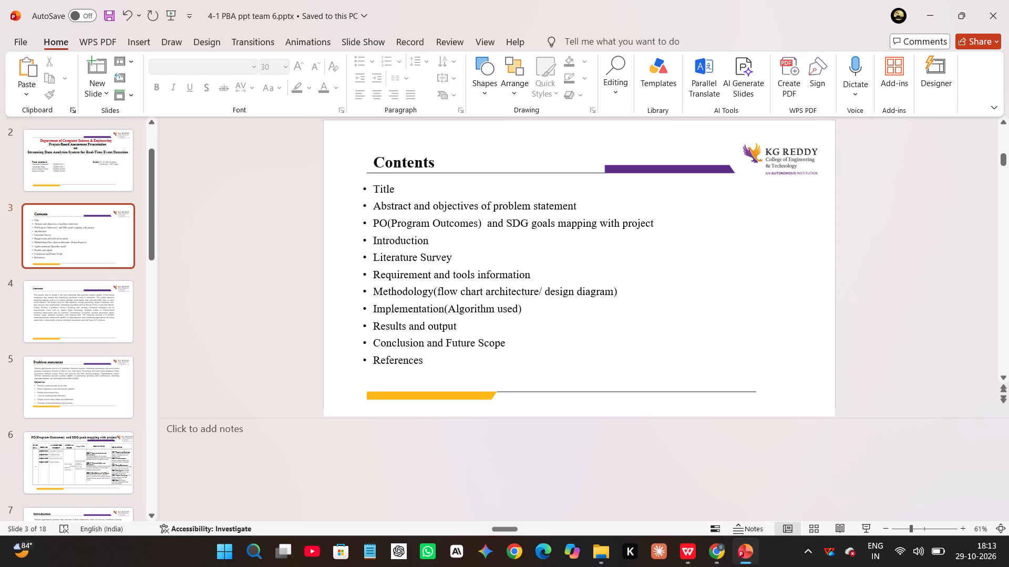
left_click(437, 167)
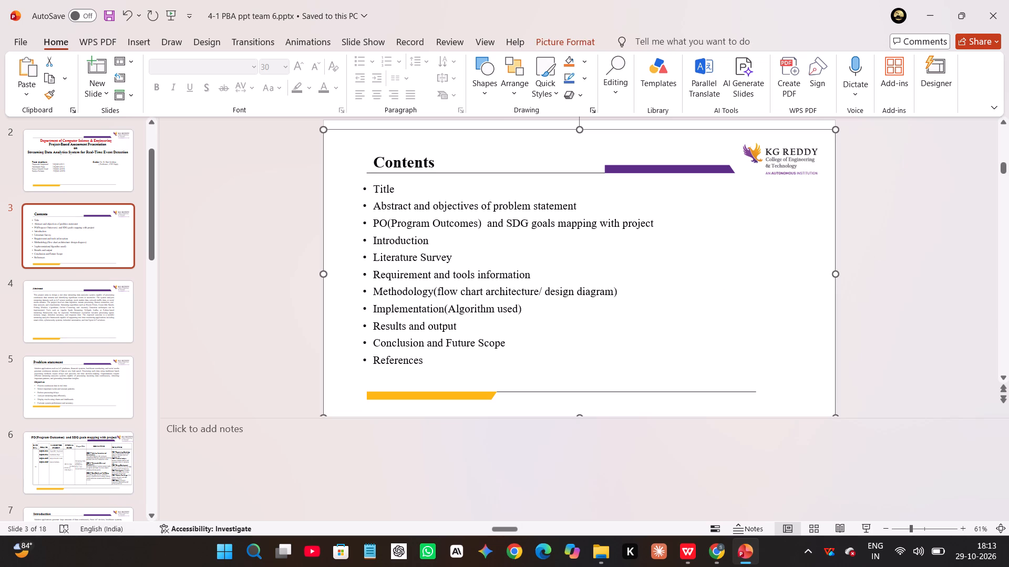
left_click(430, 156)
left_click(430, 156)
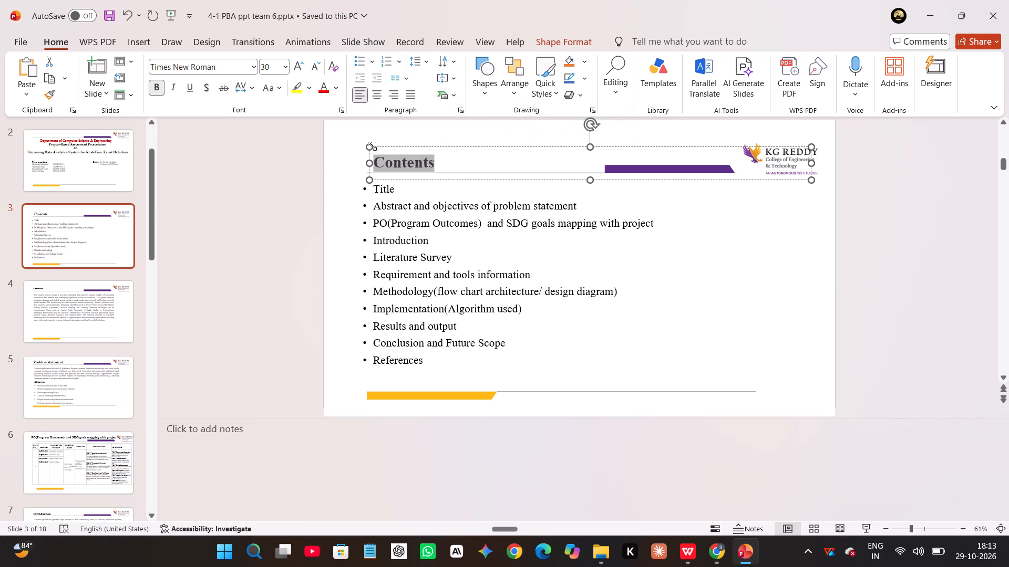
left_click(315, 67)
left_click(315, 67)
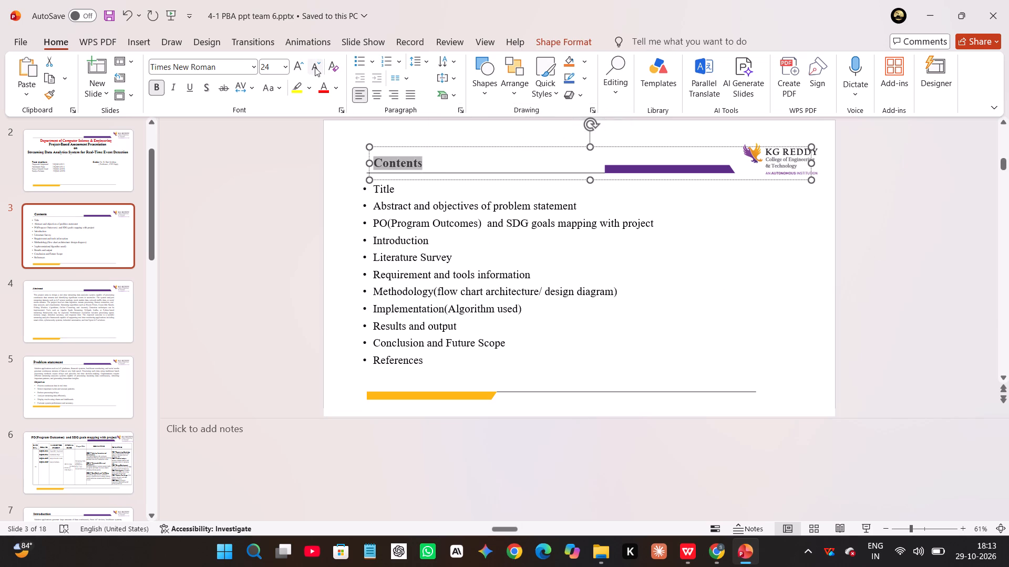
left_click(293, 63)
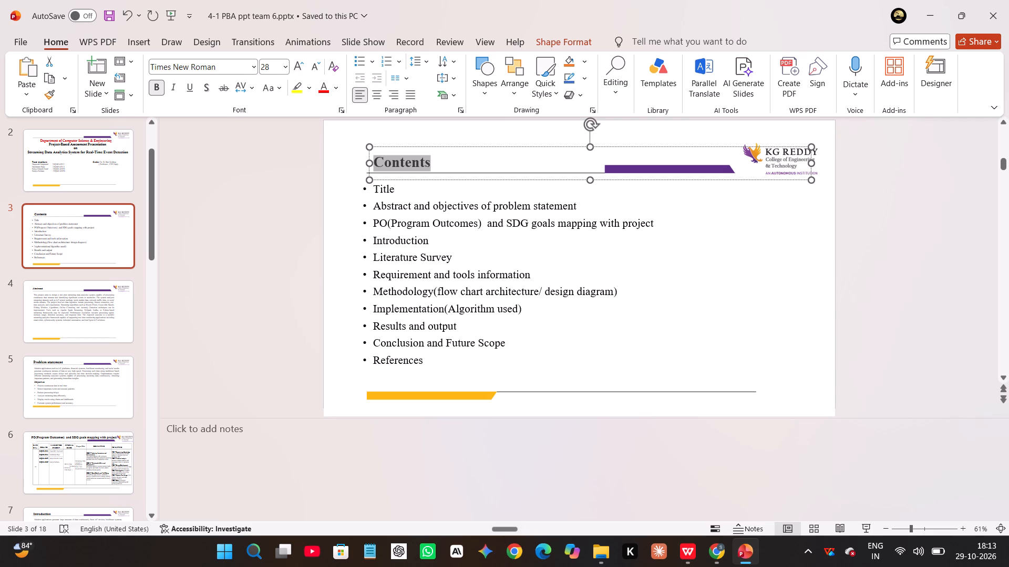
left_click(335, 212)
Set the bulleted contents list on slide 3 to font size 20.
left_click(380, 191)
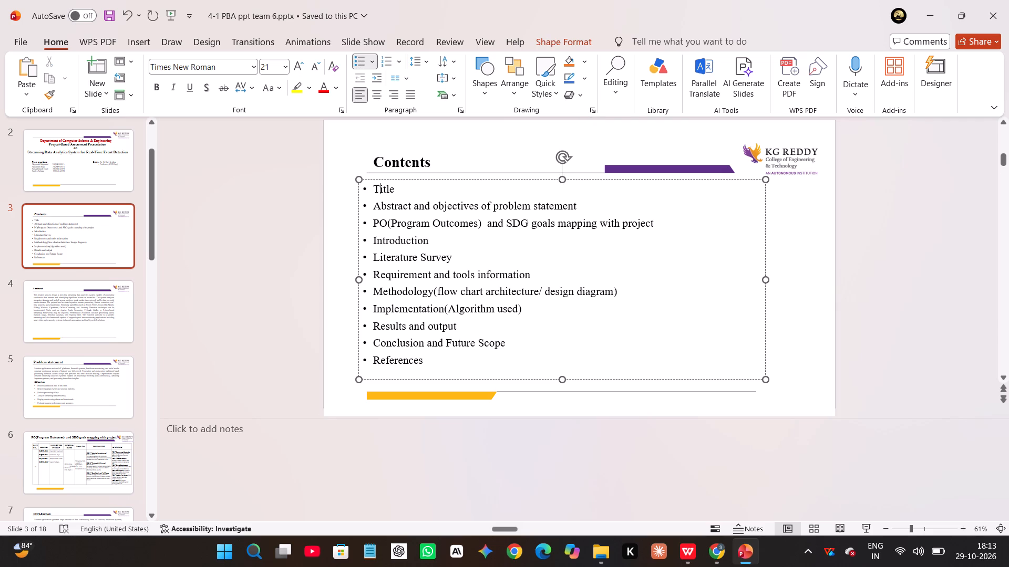
left_click_drag(380, 191, 348, 175)
left_click(362, 182)
left_click(300, 59)
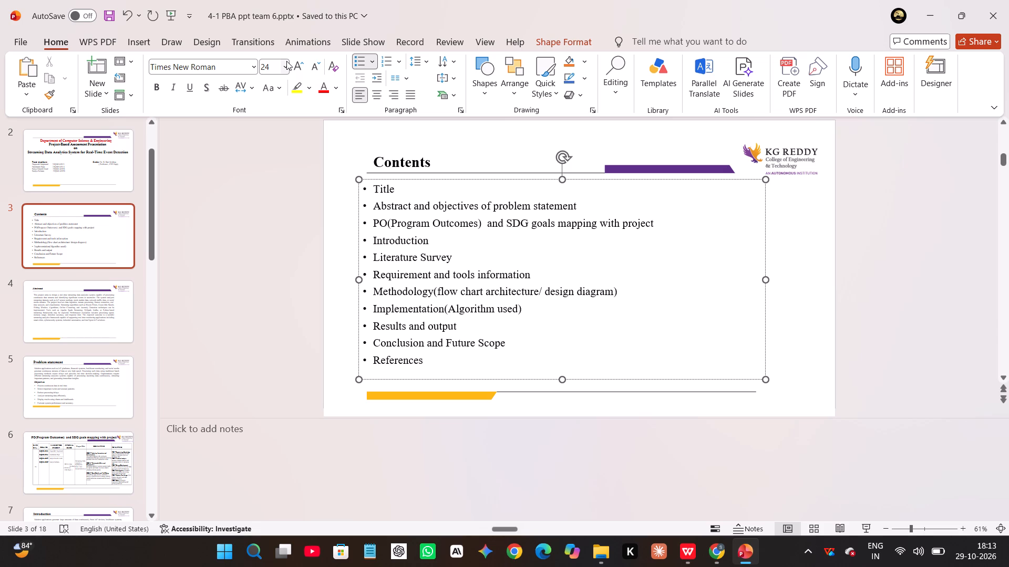
left_click(286, 61)
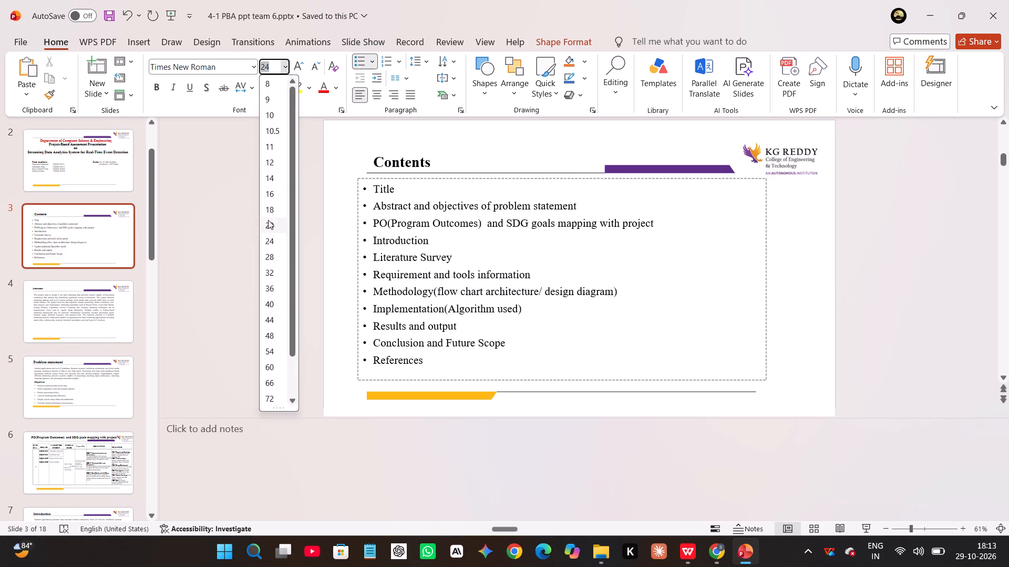
left_click(268, 220)
left_click(358, 181)
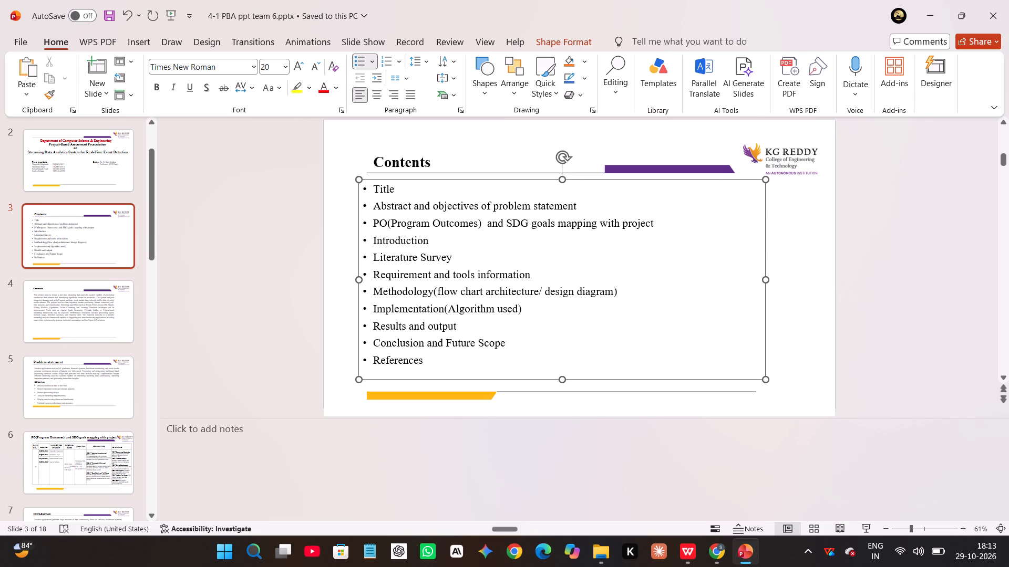
left_click(285, 65)
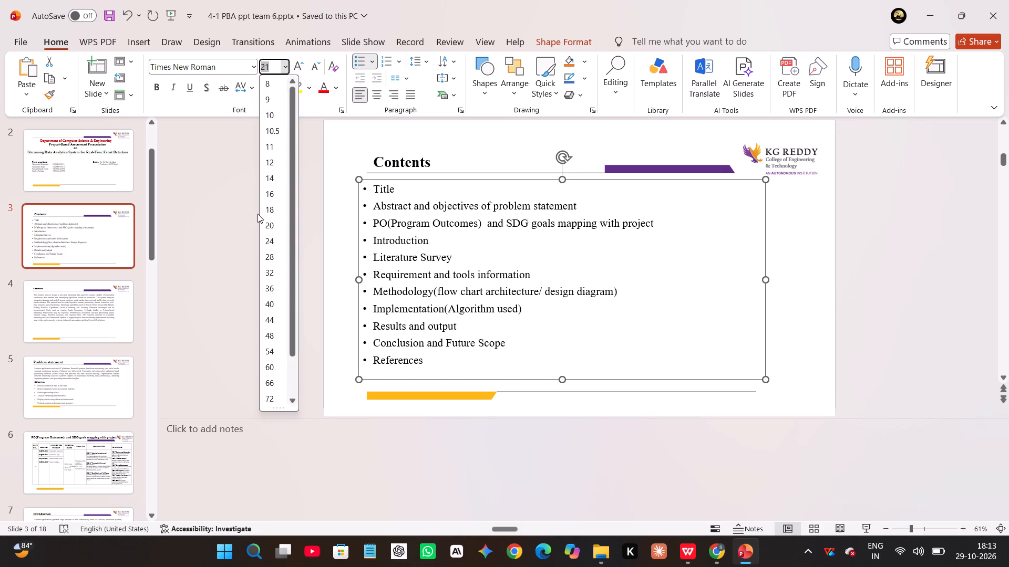
left_click(266, 220)
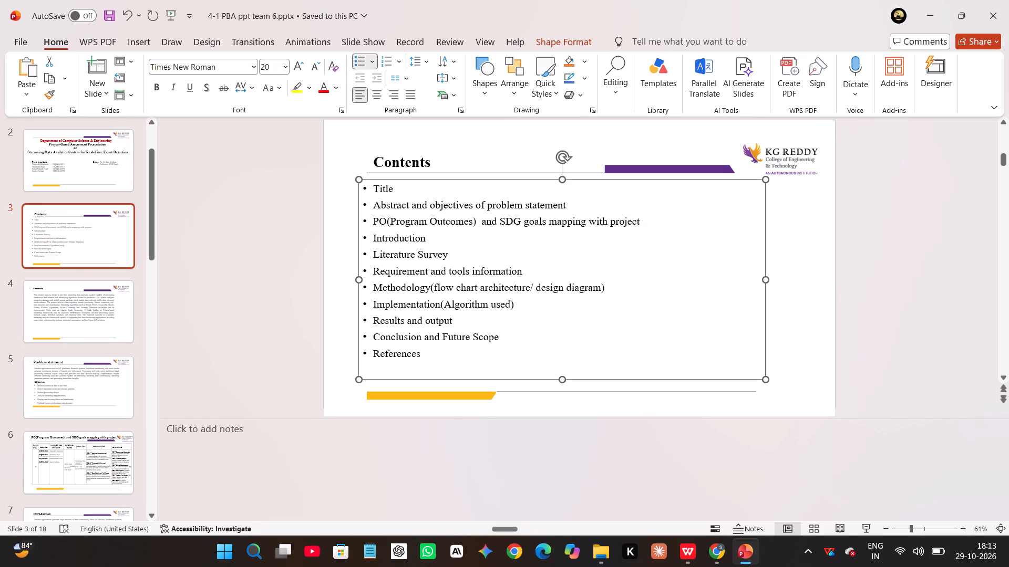
left_click(869, 355)
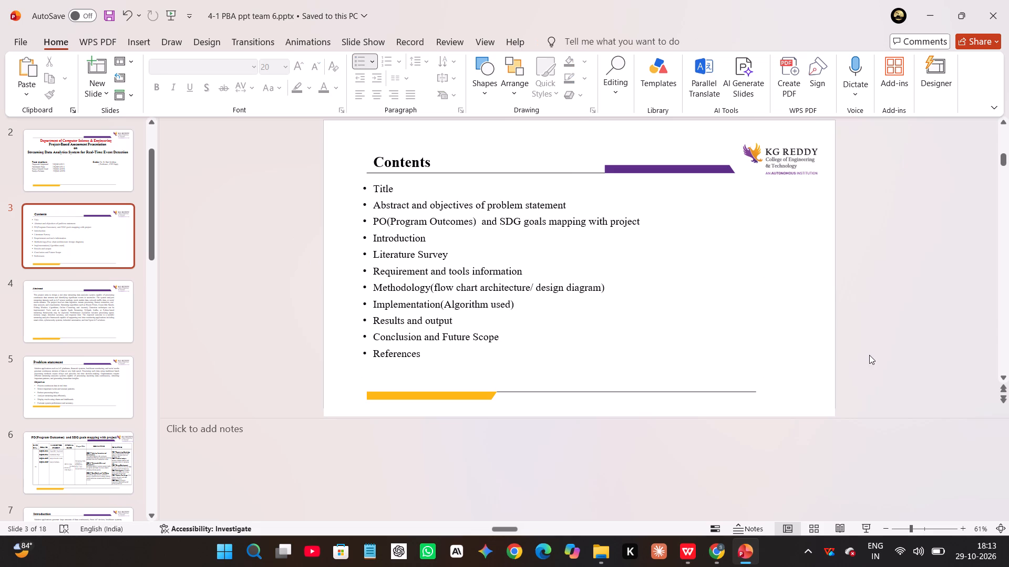
Review slides 4 to 10 for consistent headings, body text and table formatting.
key("Down")
key("Down")
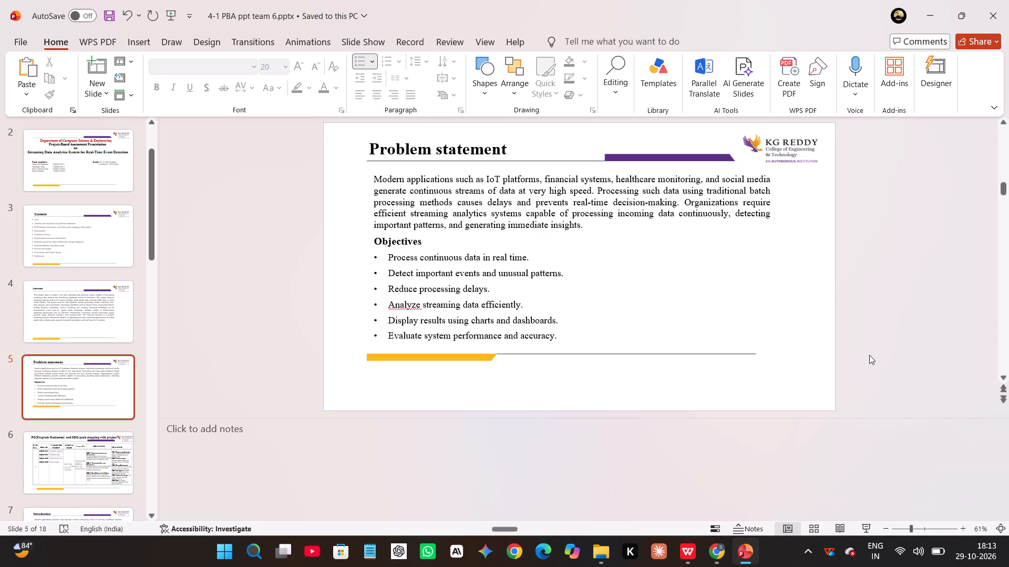
key("Up")
key("Up")
key("Down")
key("Down")
key("Down")
key("Down")
key("Down")
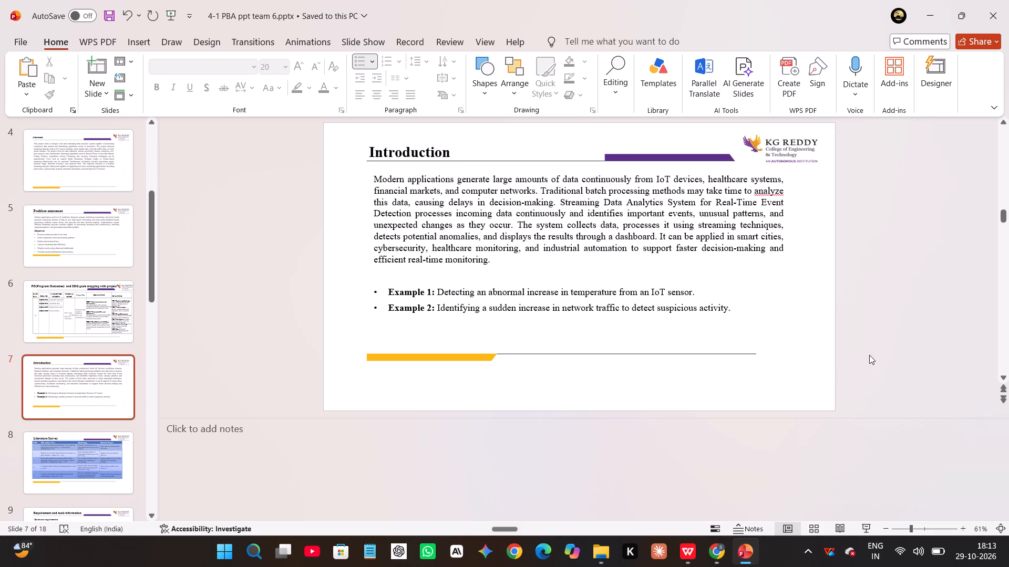
key("Down")
key("Down")
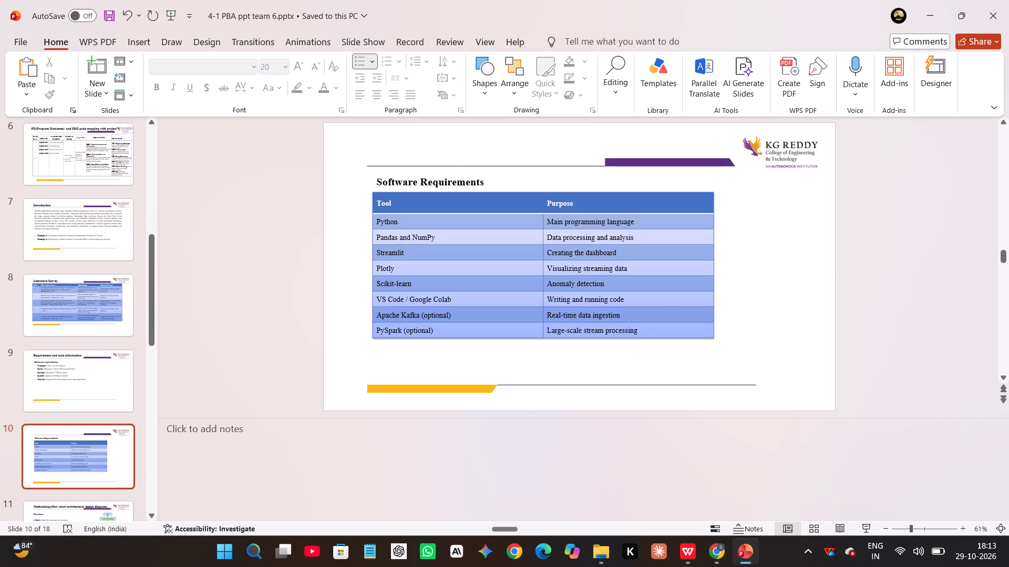
Enlarge the text of the whole Software Requirements table on slide 10 to size 18.
left_click(579, 298)
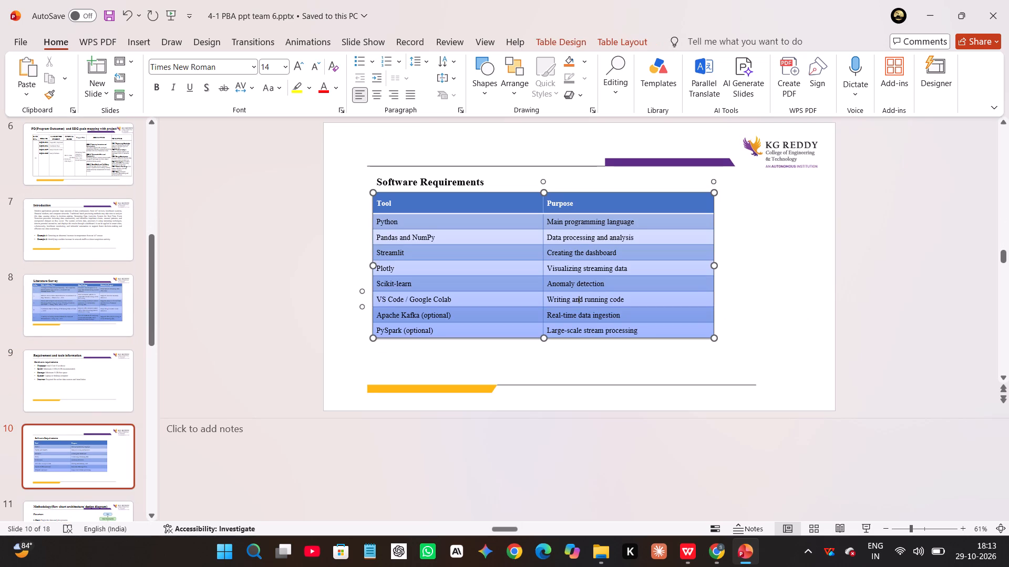
left_click(375, 190)
left_click(296, 63)
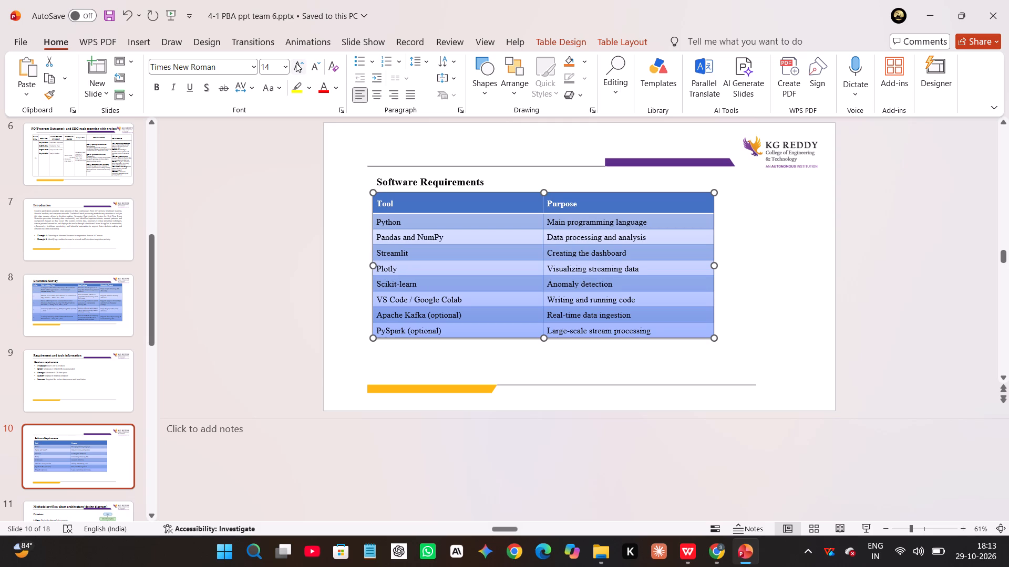
left_click(296, 63)
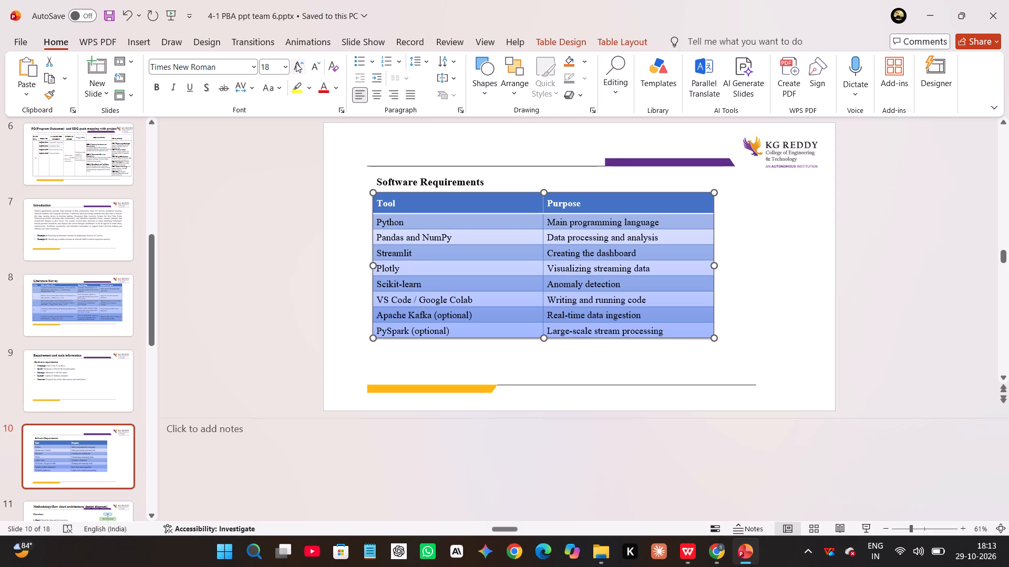
left_click(855, 279)
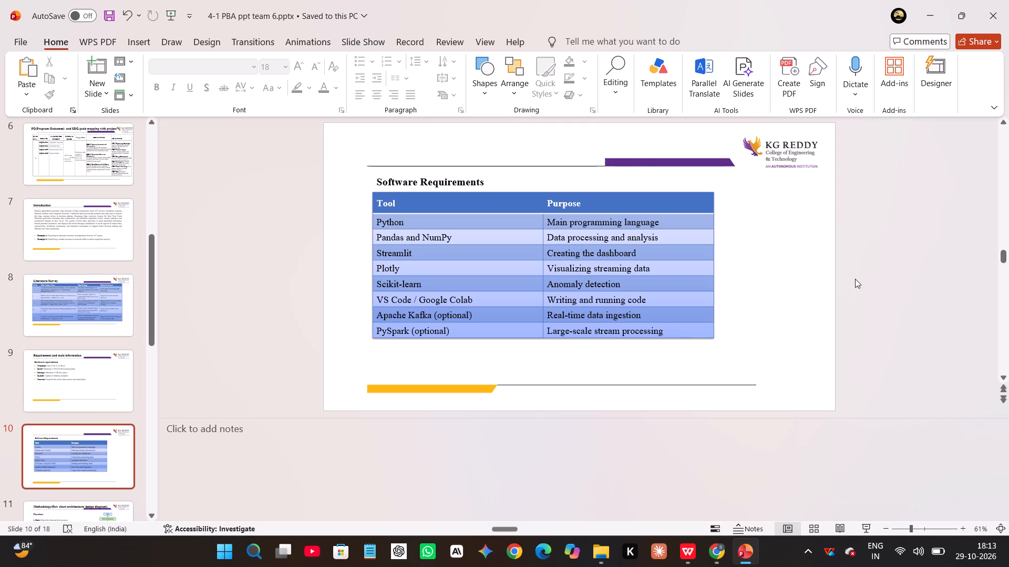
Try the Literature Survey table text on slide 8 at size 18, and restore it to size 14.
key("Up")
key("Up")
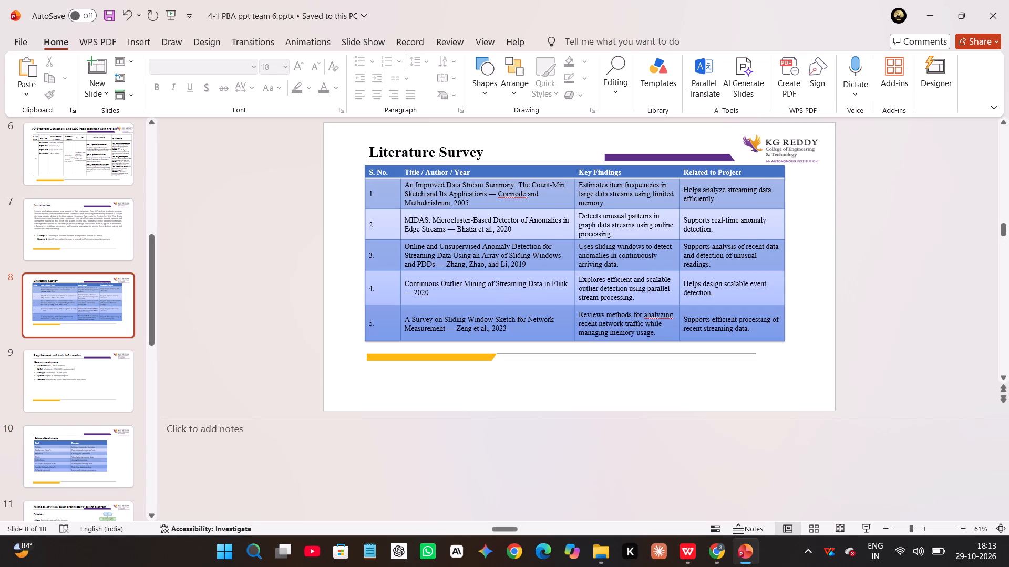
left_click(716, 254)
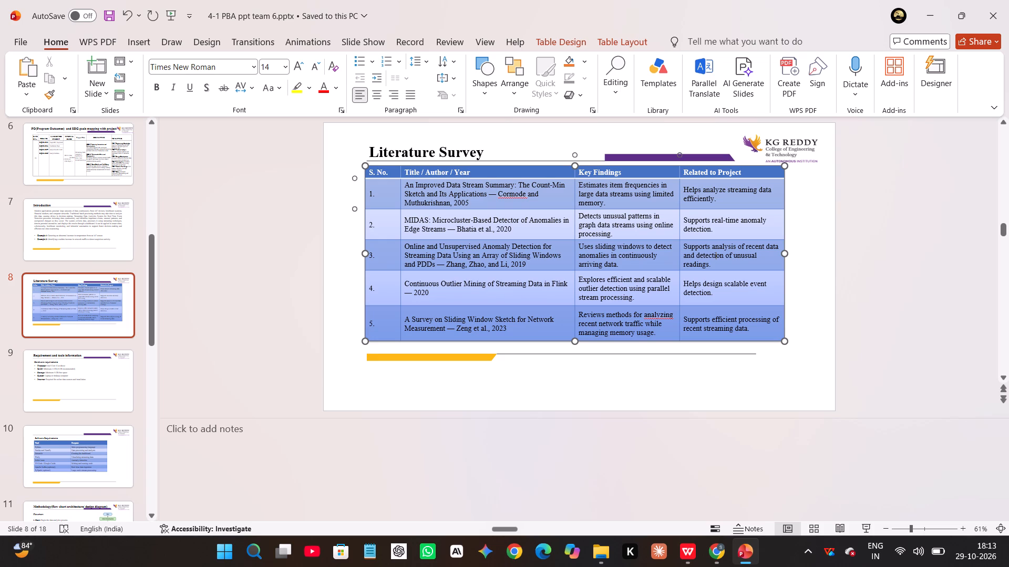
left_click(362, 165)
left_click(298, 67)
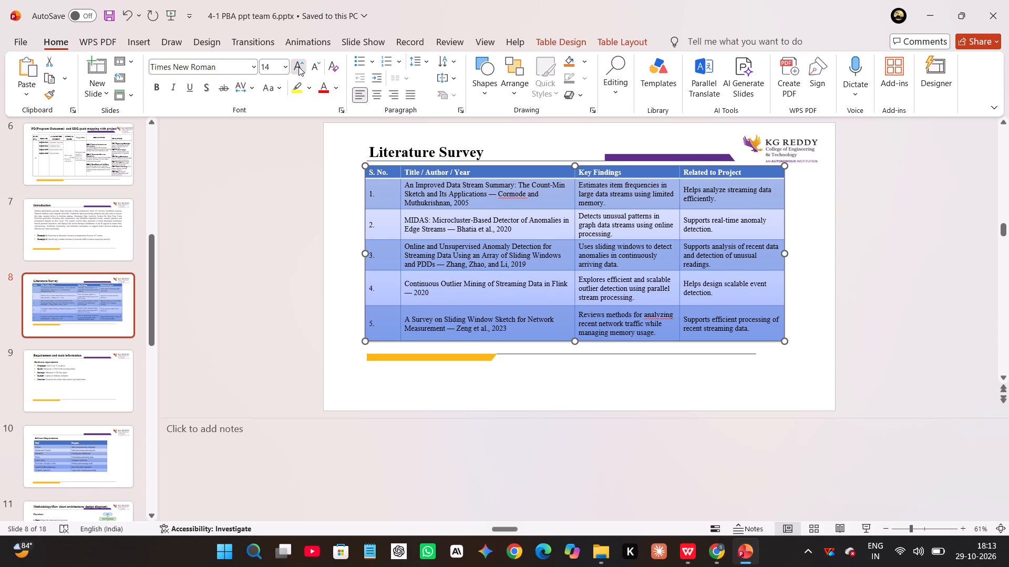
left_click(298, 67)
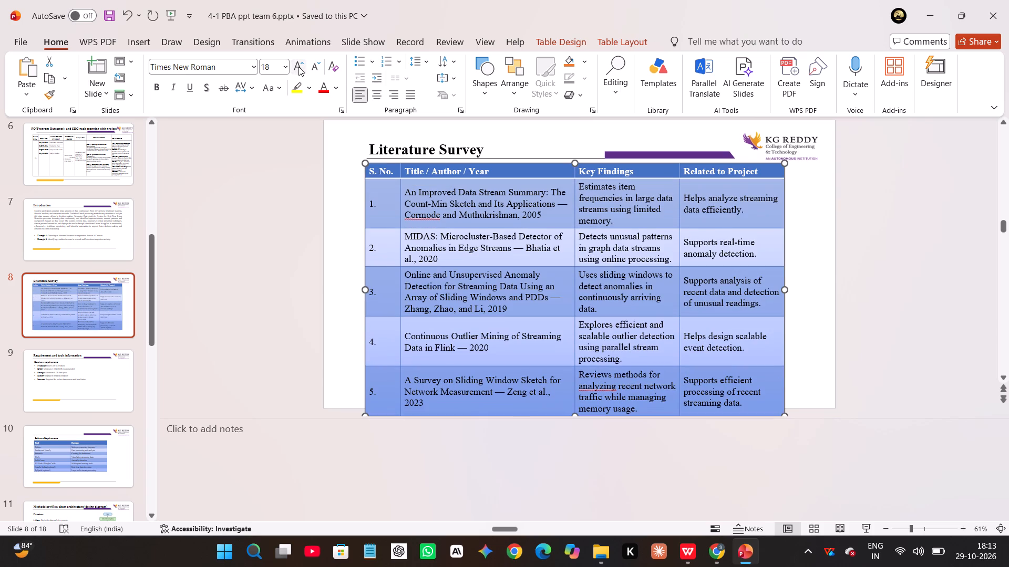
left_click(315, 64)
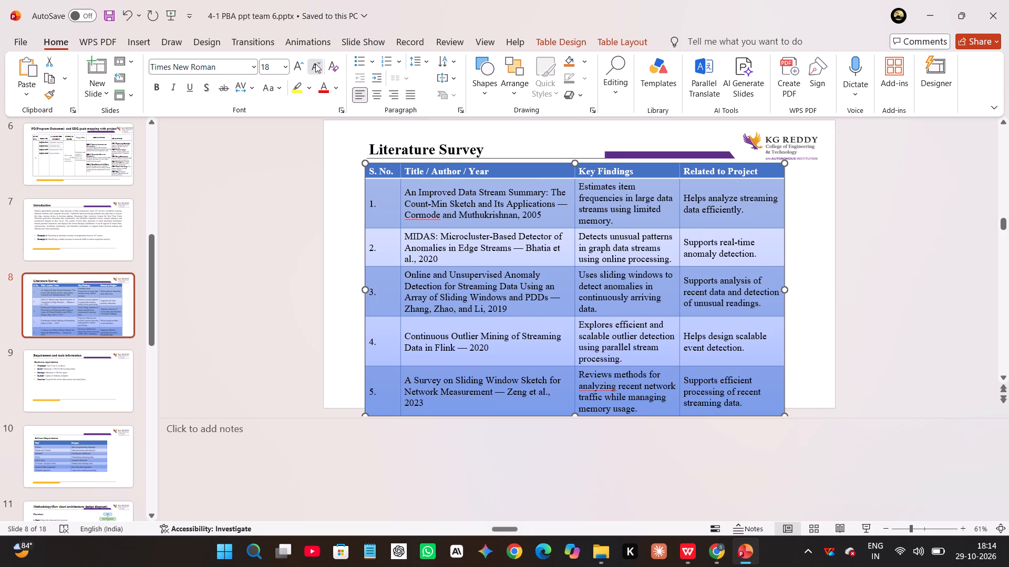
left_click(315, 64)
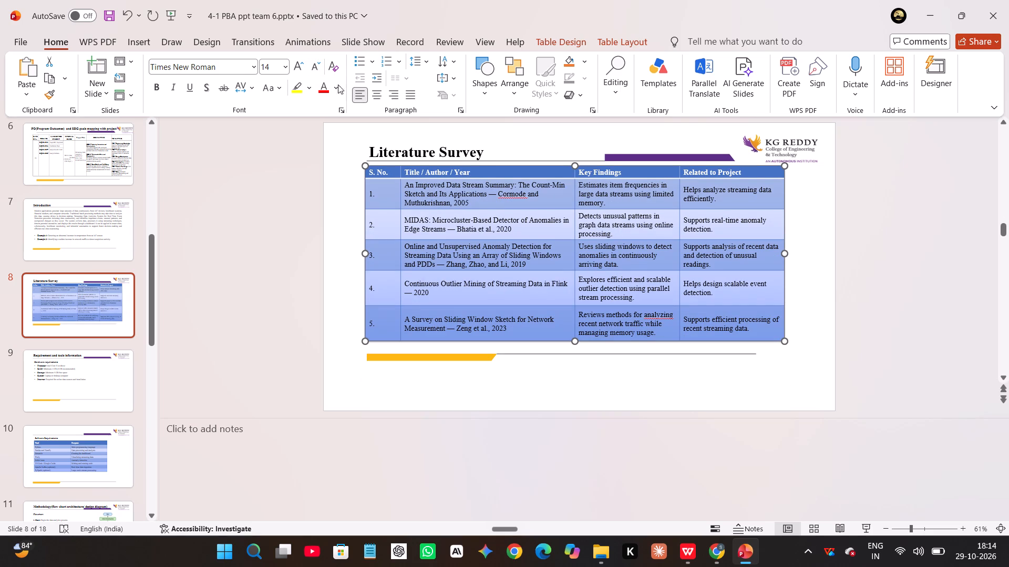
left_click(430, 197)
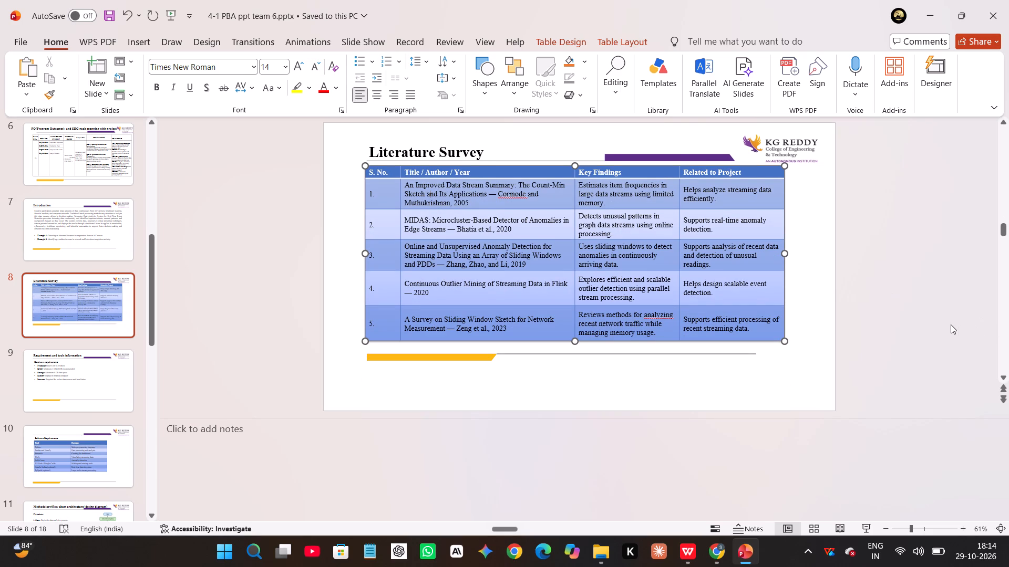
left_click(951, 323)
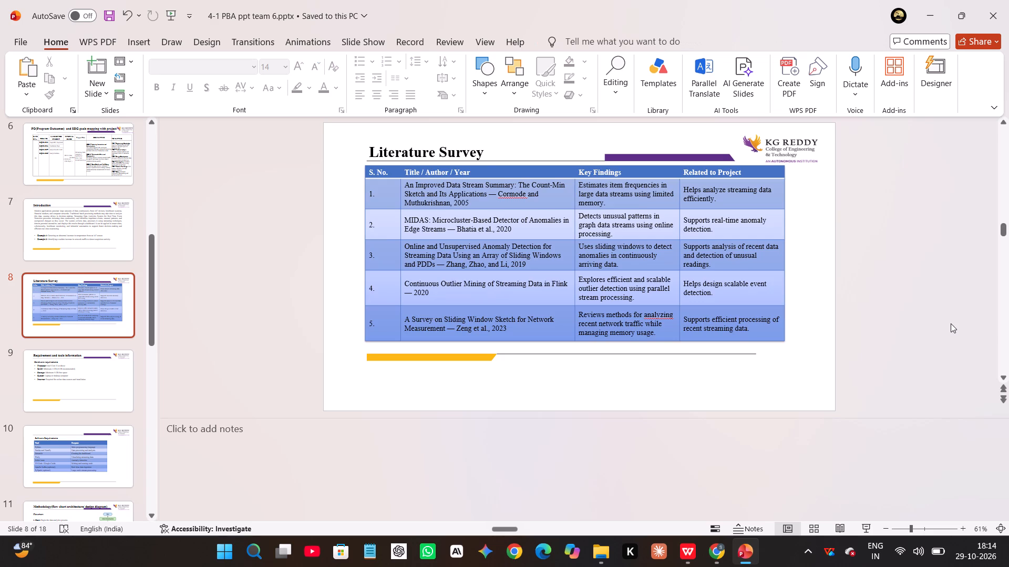
Review the remaining slides from slide 9 through the closing "Thank You" slide for consistent formatting.
key("Down")
key("Down")
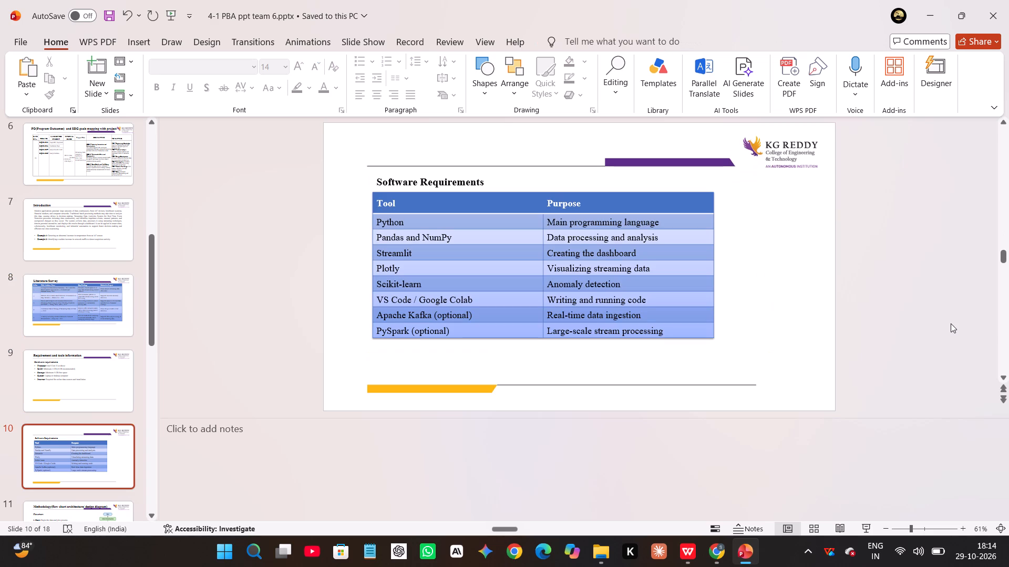
key("Down")
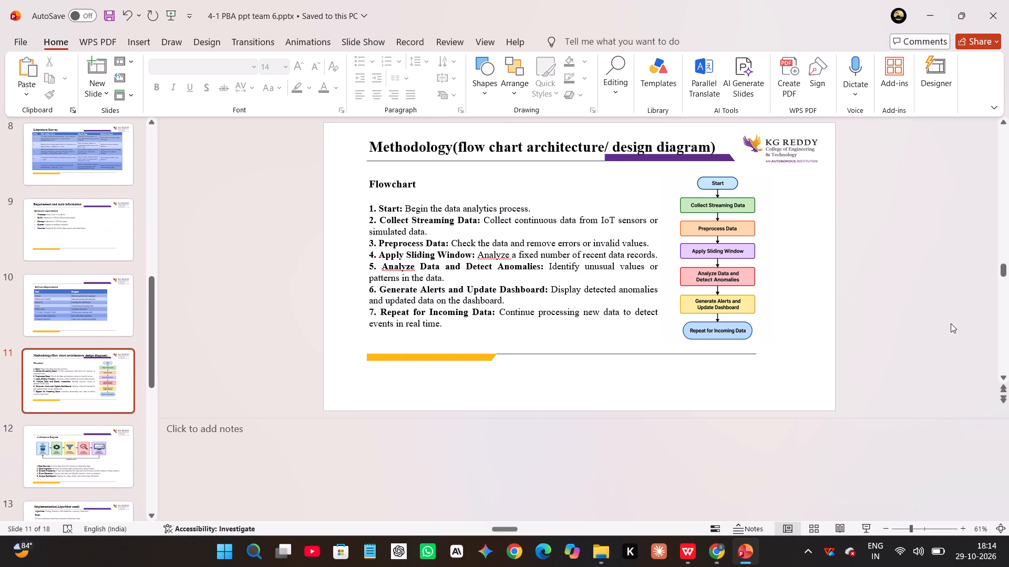
key("Down")
key("Down")
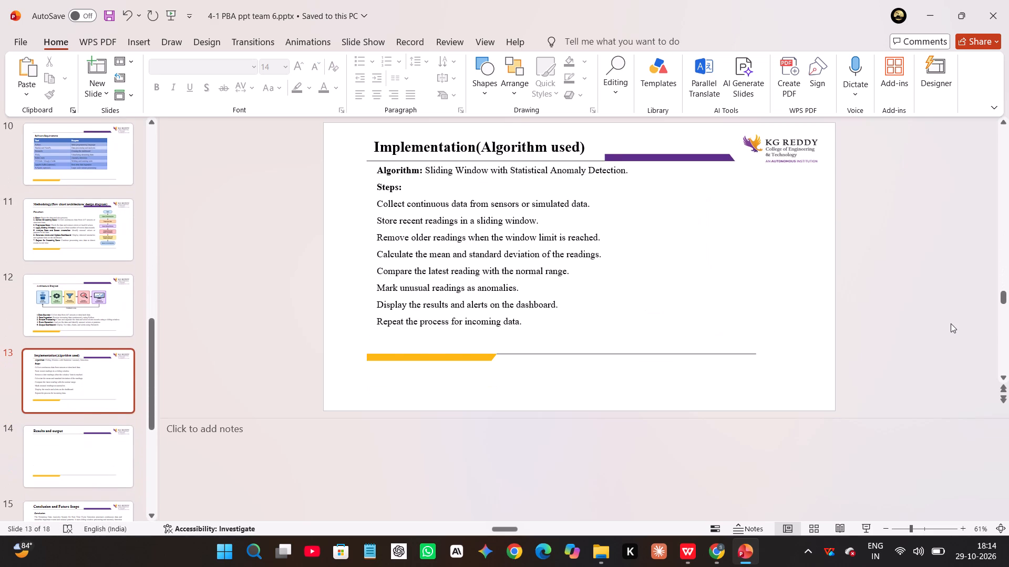
key("Up")
key("Down")
key("Down")
key("Down")
key("Down")
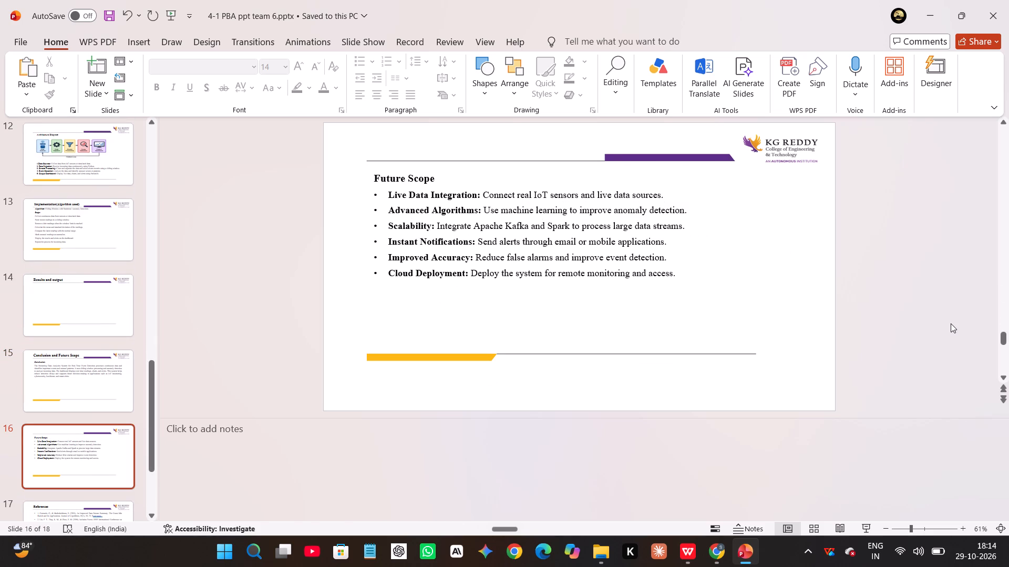
key("Down")
key("Down")
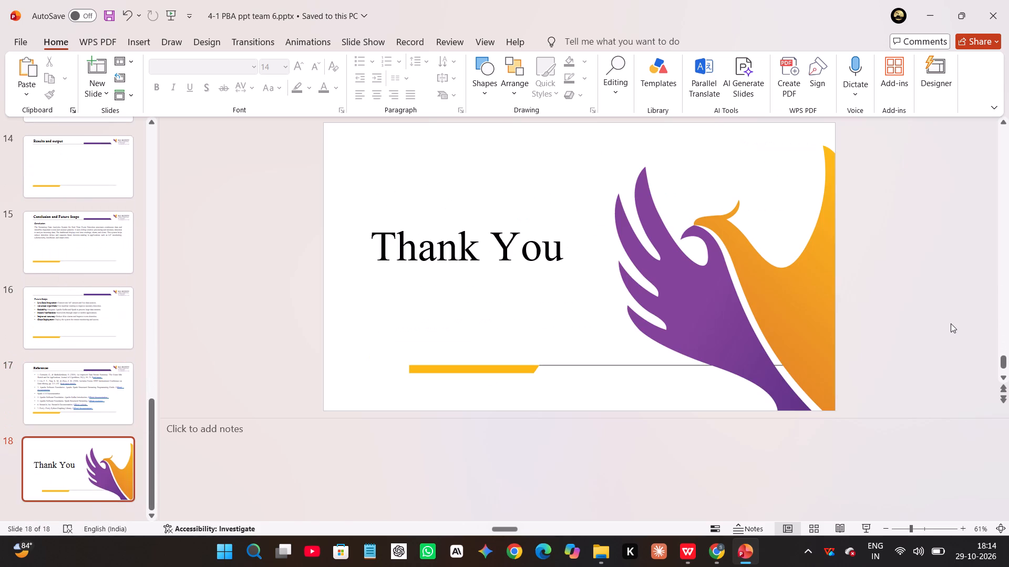
Check the slides in reverse order from the closing slide back to the title slide.
key("Up")
key("Up")
key("Up")
key("Up")
key("Up")
key("Up")
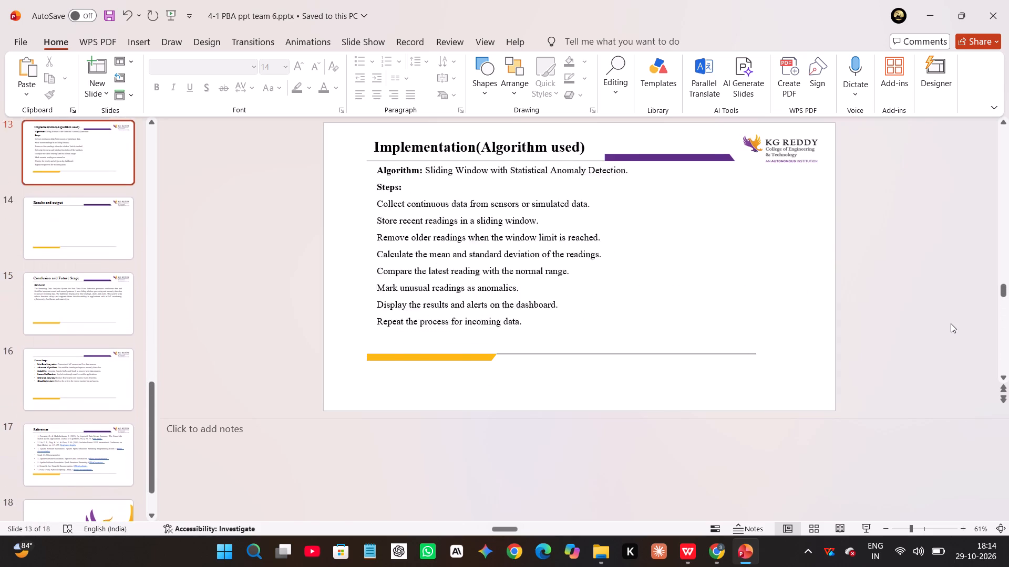
key("Up")
key("Up")
key("Up")
key("Up")
key("Up")
key("Up")
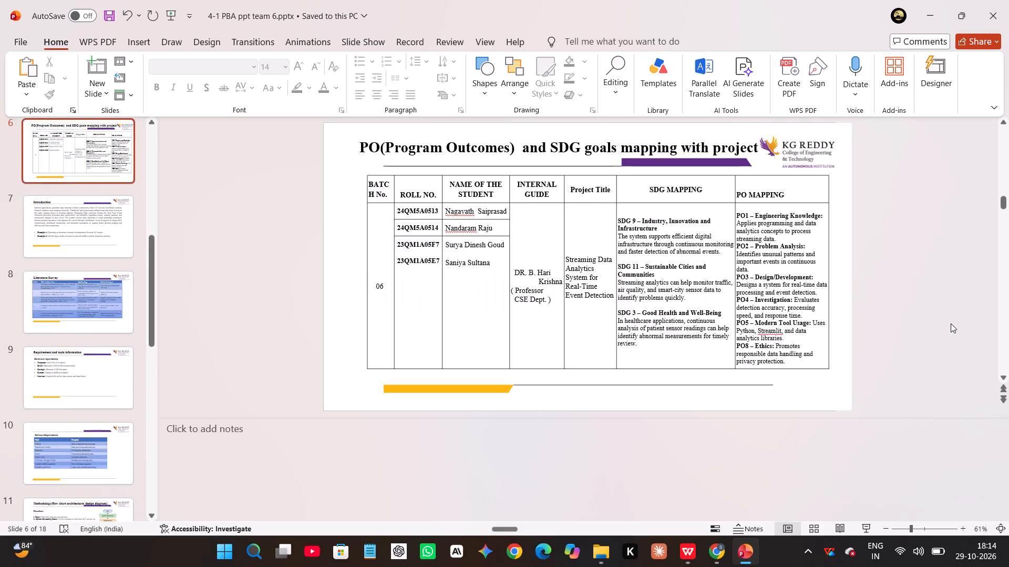
key("Up")
key("Up")
key("Up")
key("Up")
key("Up")
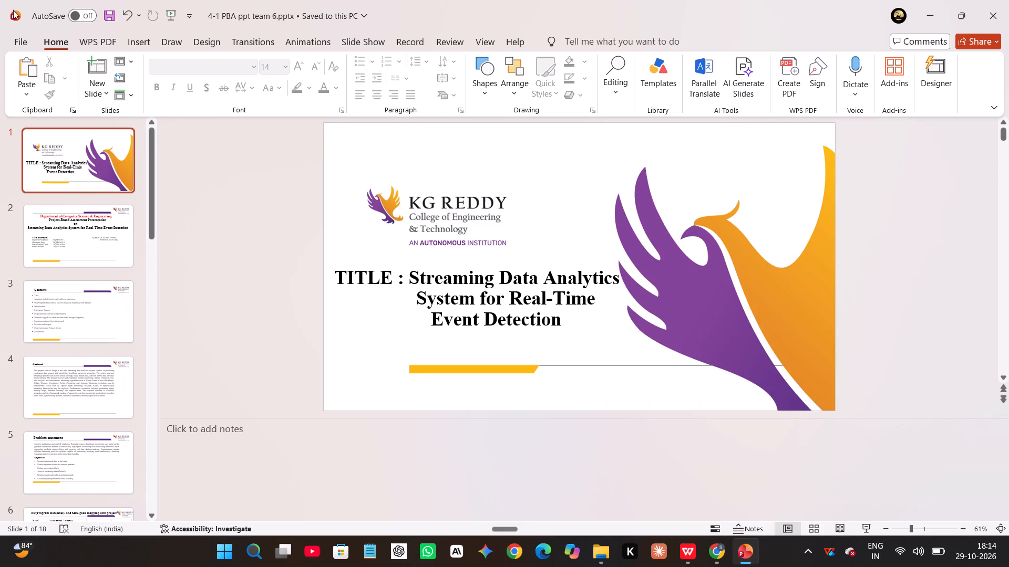
Save the presentation under its current name.
left_click(16, 46)
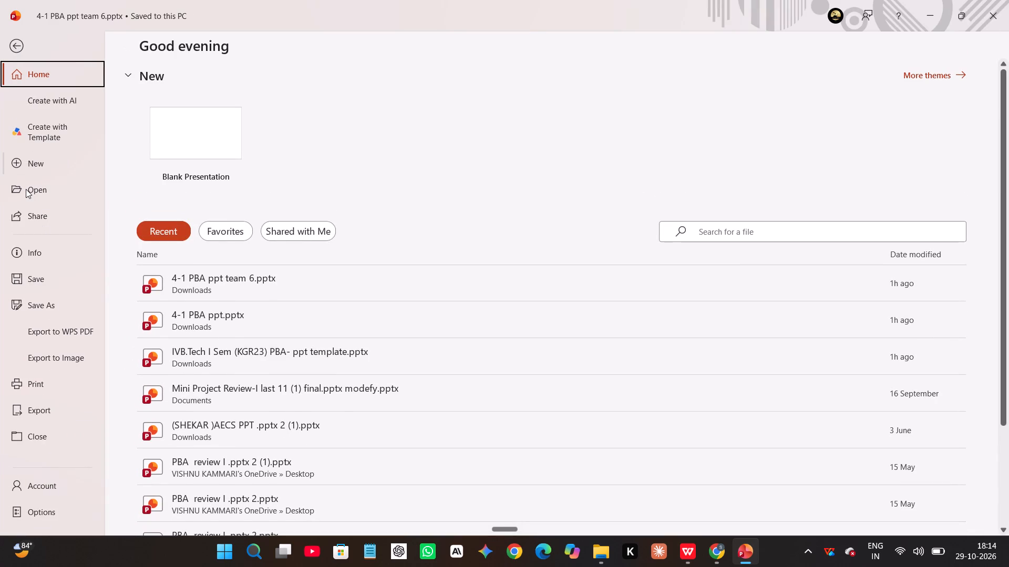
scroll(59, 293, "down", 1)
scroll(42, 445, "down", 2)
scroll(42, 445, "up", 1)
left_click(43, 283)
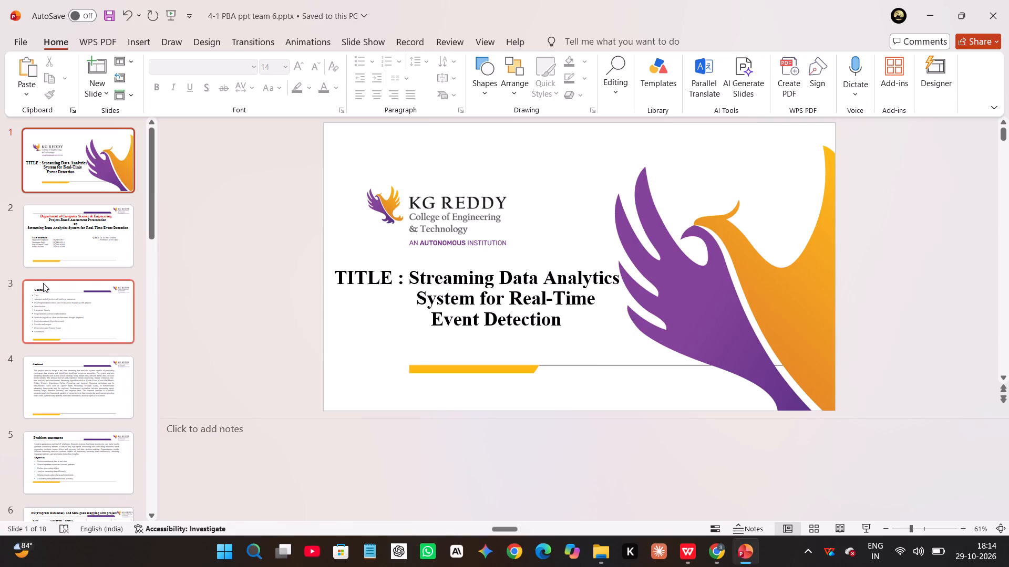
Start saving a copy on this PC and create a folder named "PBA Saiprasad" inside Downloads > Desktop.
left_click(19, 40)
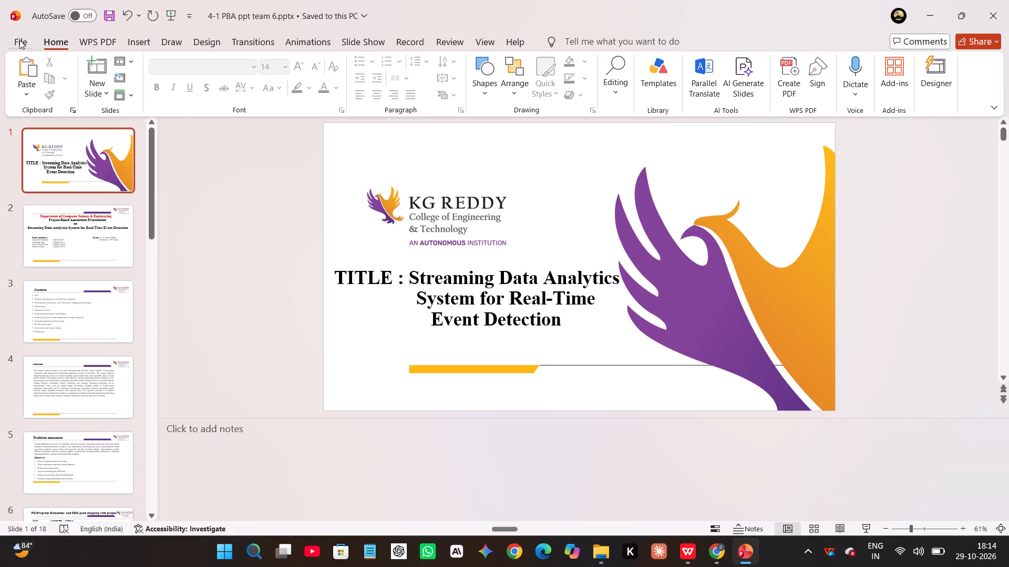
left_click(38, 316)
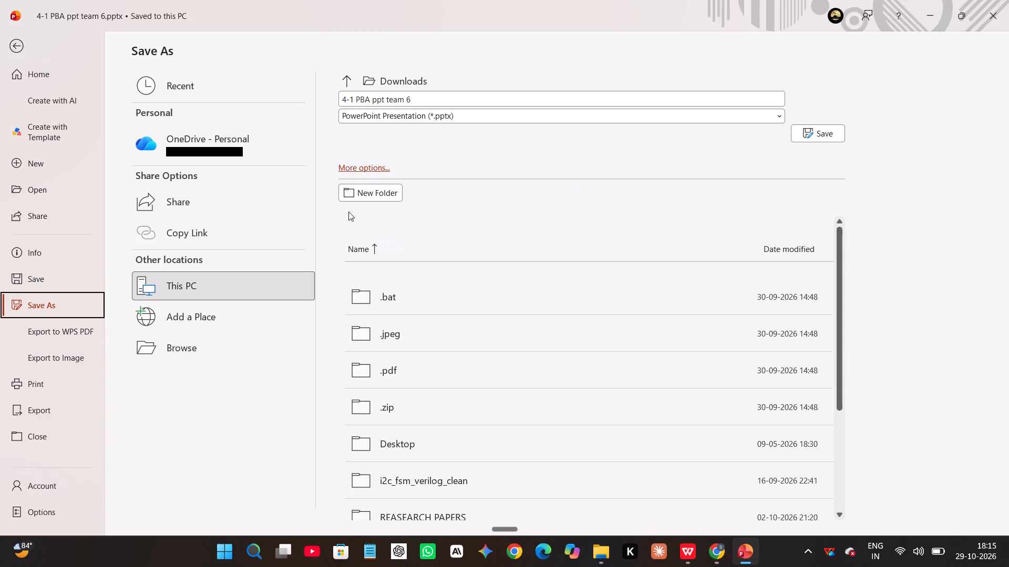
left_click(427, 437)
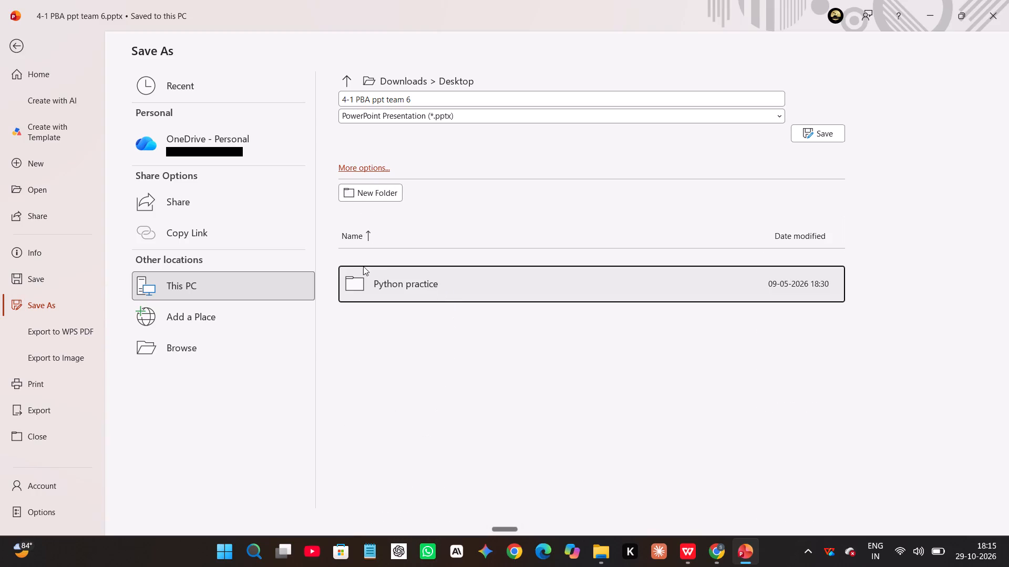
left_click(388, 192)
left_click(388, 192)
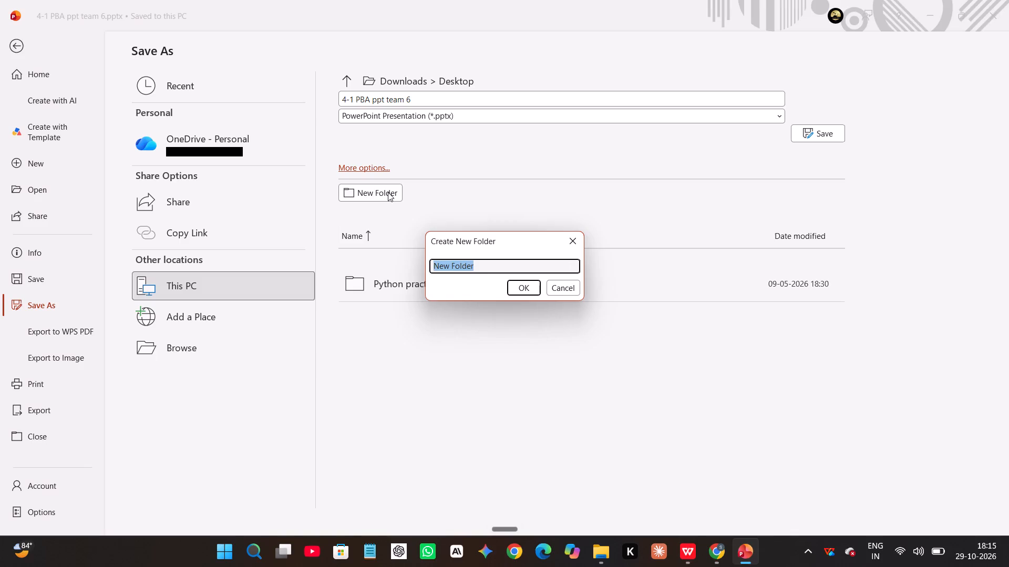
key("BackSpace")
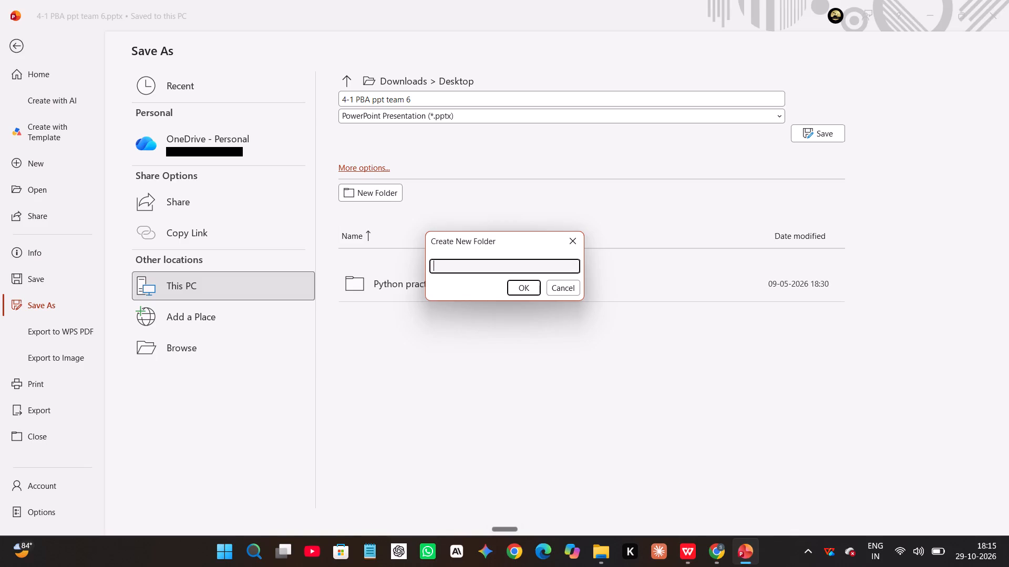
type("PBA")
key("v")
key("BackSpace")
key("v")
key("BackSpace")
key("space")
key("space")
key("BackSpace")
type("Saiprasad")
key("Return")
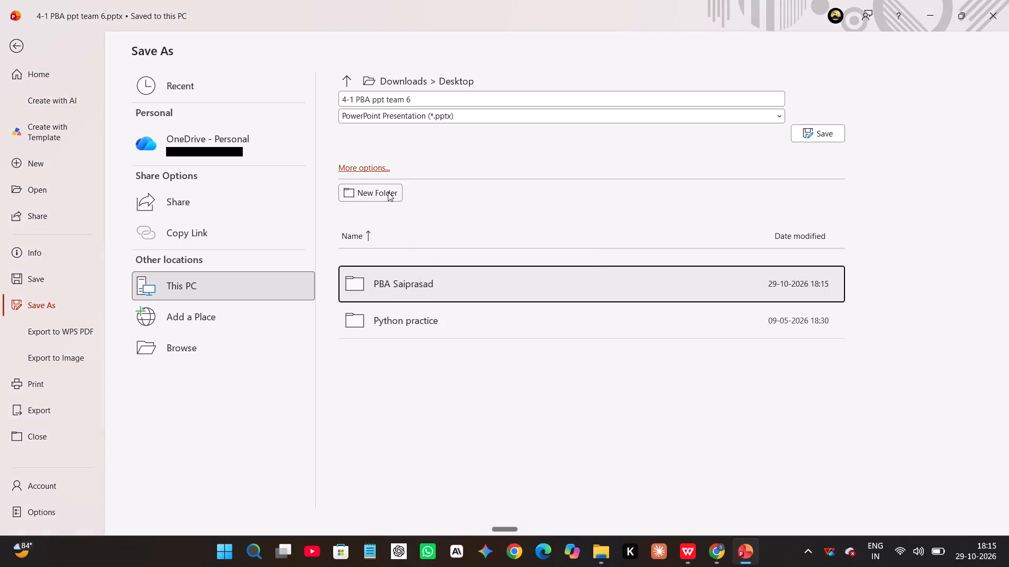
Save the copy as "4-1 PBA ppt team 6" in PowerPoint Presentation format inside the new PBA Saiprasad folder.
left_click(432, 301)
left_click(393, 193)
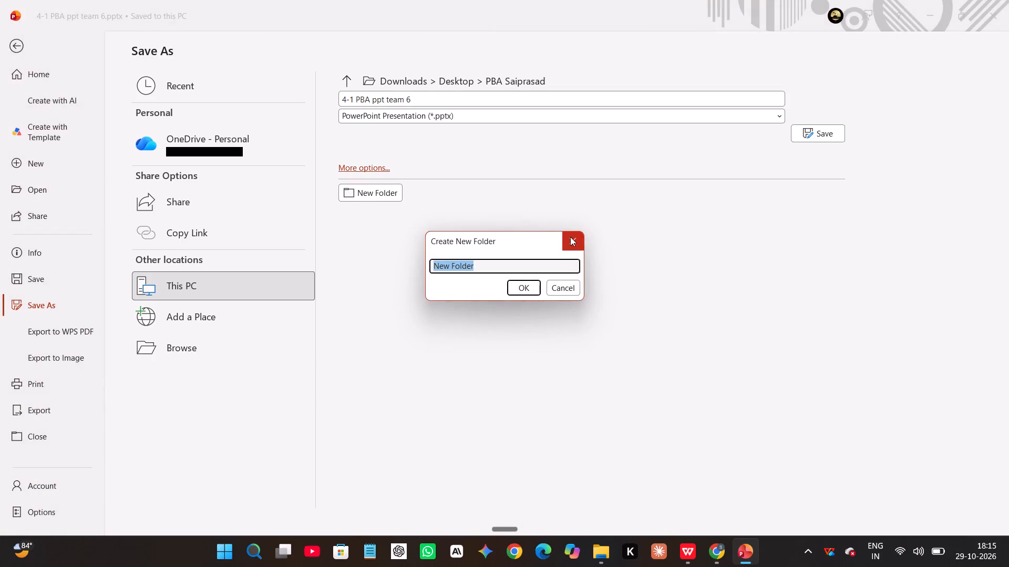
left_click(570, 237)
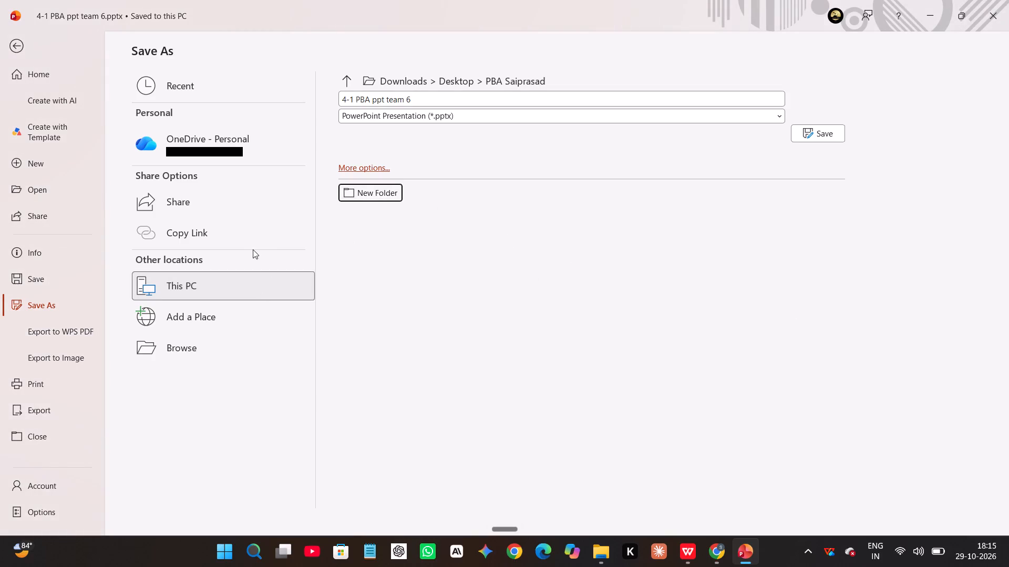
left_click(454, 81)
left_click(497, 81)
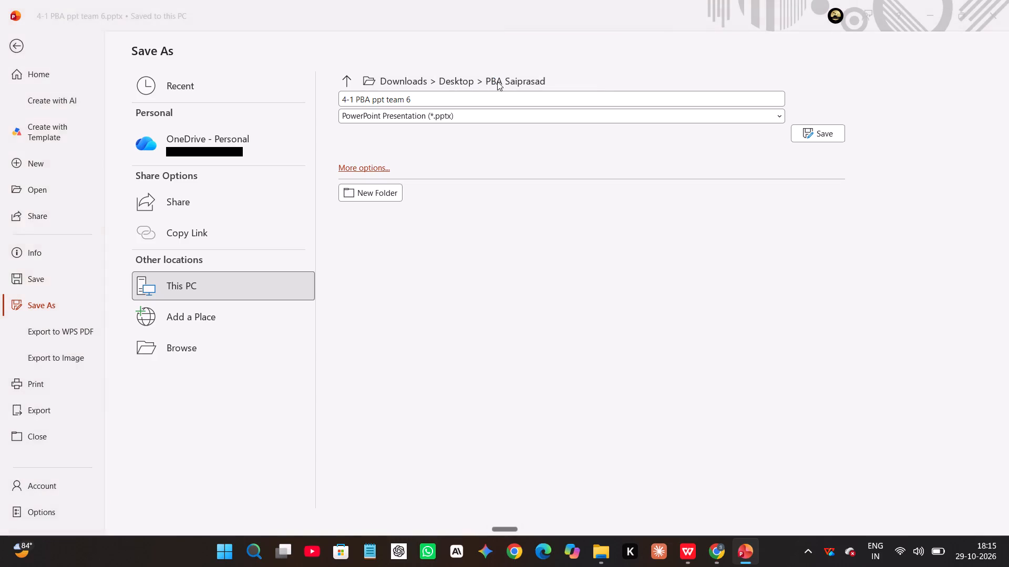
left_click(486, 8)
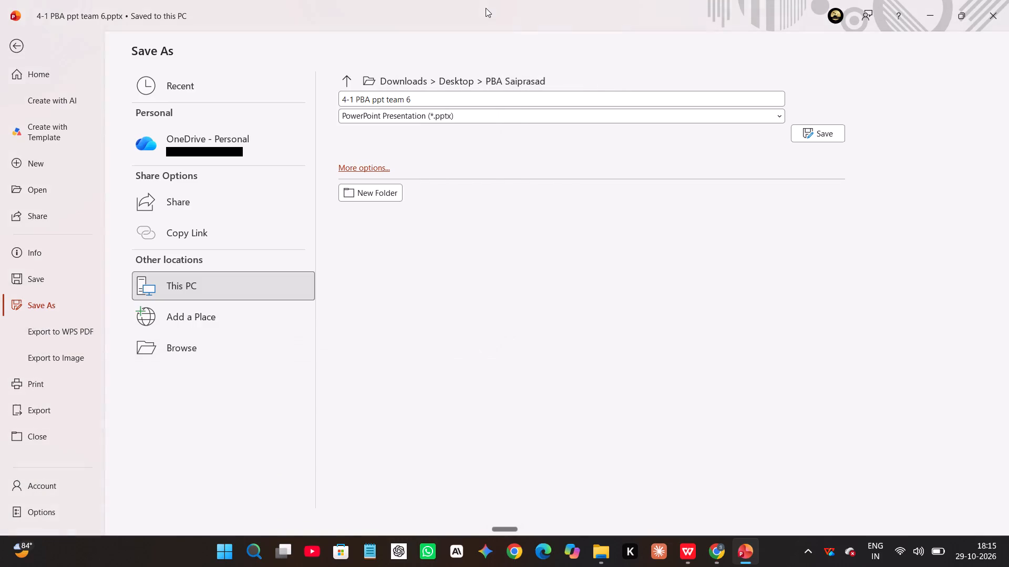
left_click(510, 72)
key("Return")
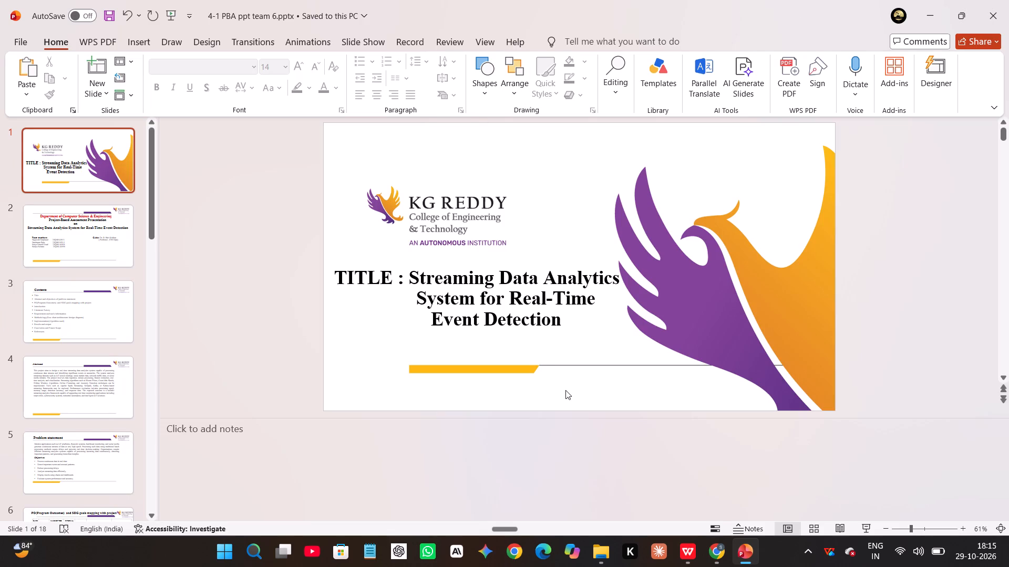
Correct the title before the internal guide's name to "Dr." in the PO and SDG goals mapping table on slide 6.
key("Down")
key("Down")
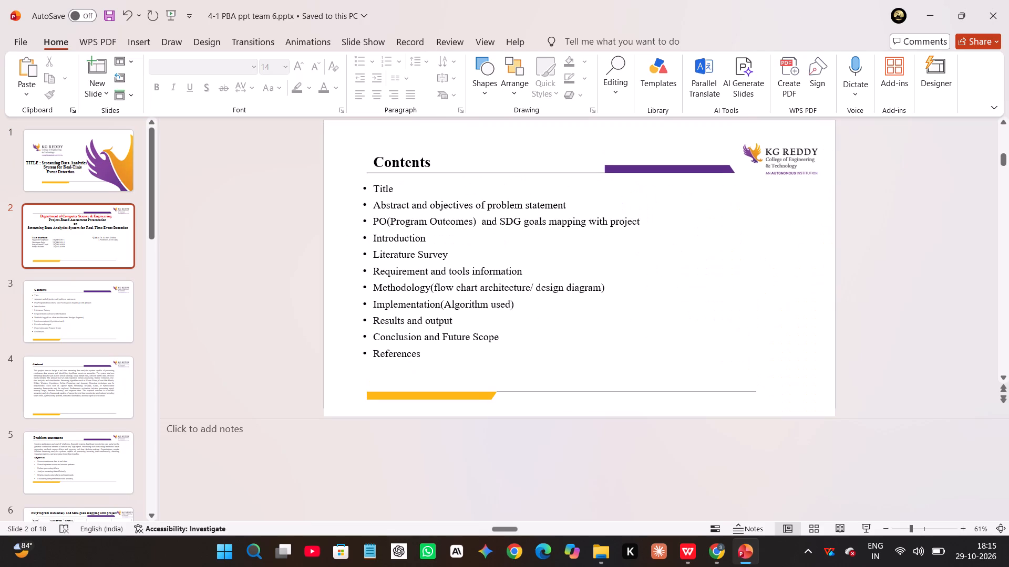
key("Down")
key("Down")
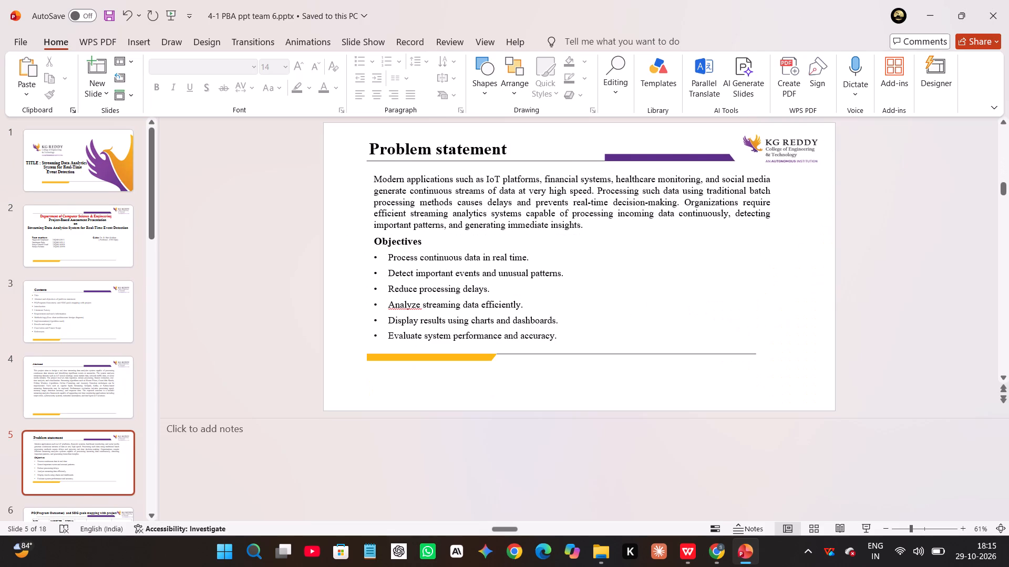
key("Down")
key("Down")
key("Up")
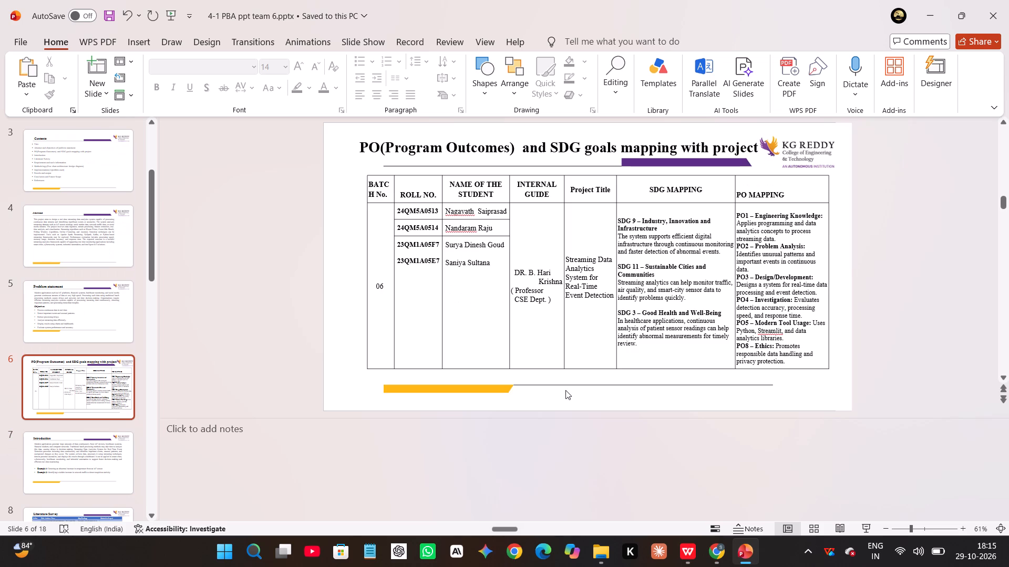
key("Down")
key("Up")
key("Down")
key("Up")
left_click(523, 269)
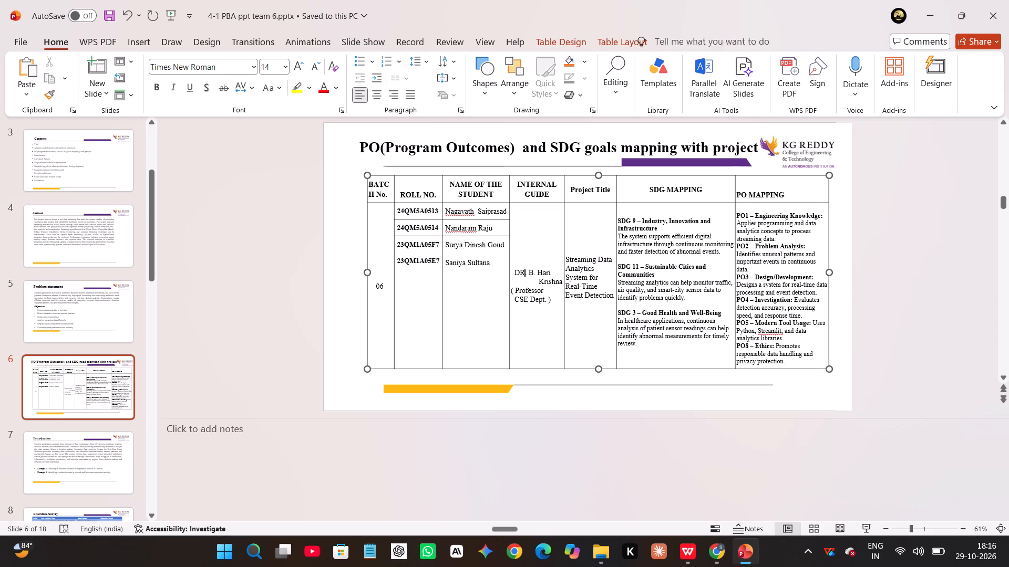
key("BackSpace")
key("r")
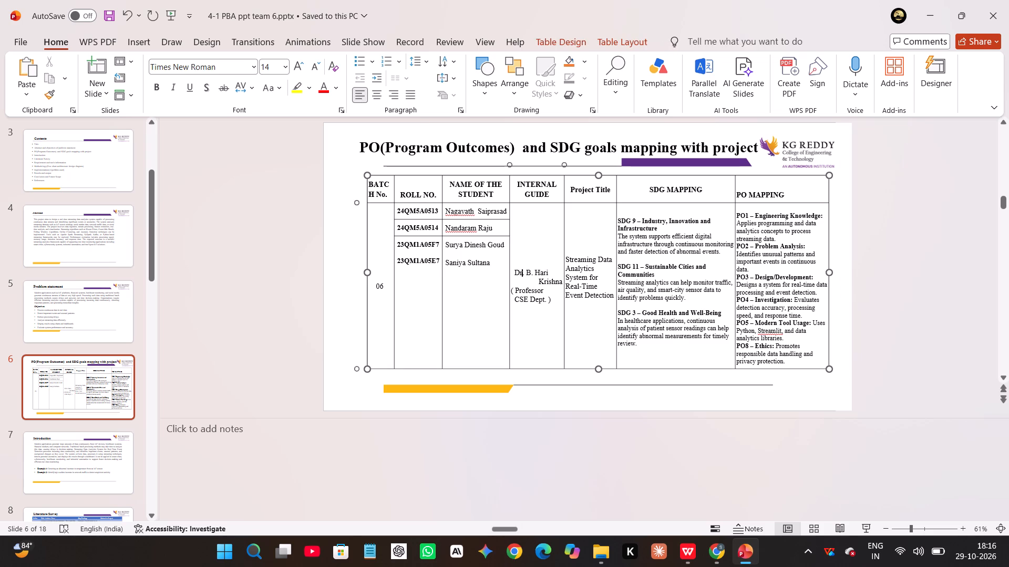
left_click(938, 323)
Check the slides around Literature Survey and back through to the team details on slide 2.
key("Down")
key("Down")
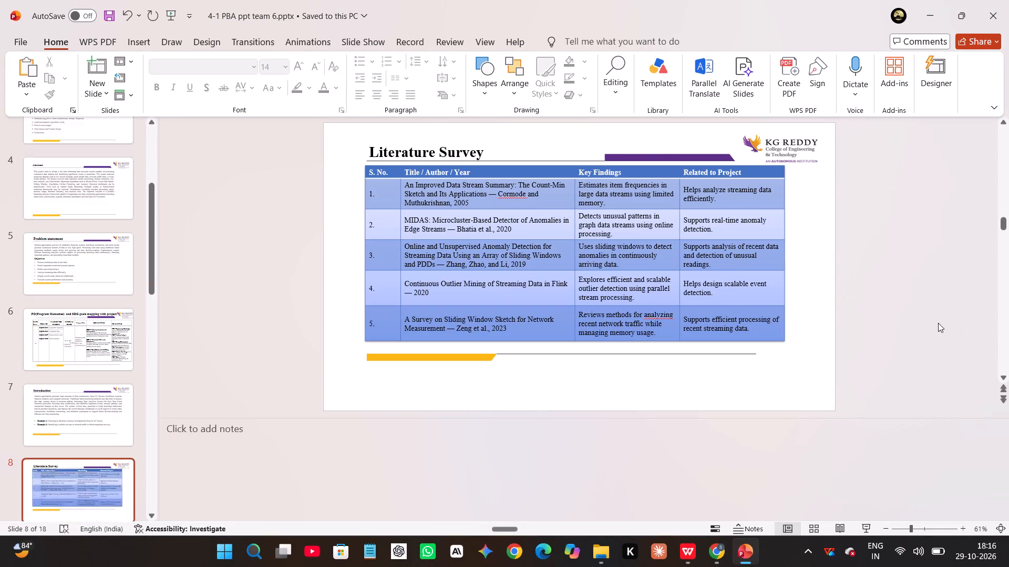
key("Down")
key("Up")
key("Up")
key("Up")
key("Up")
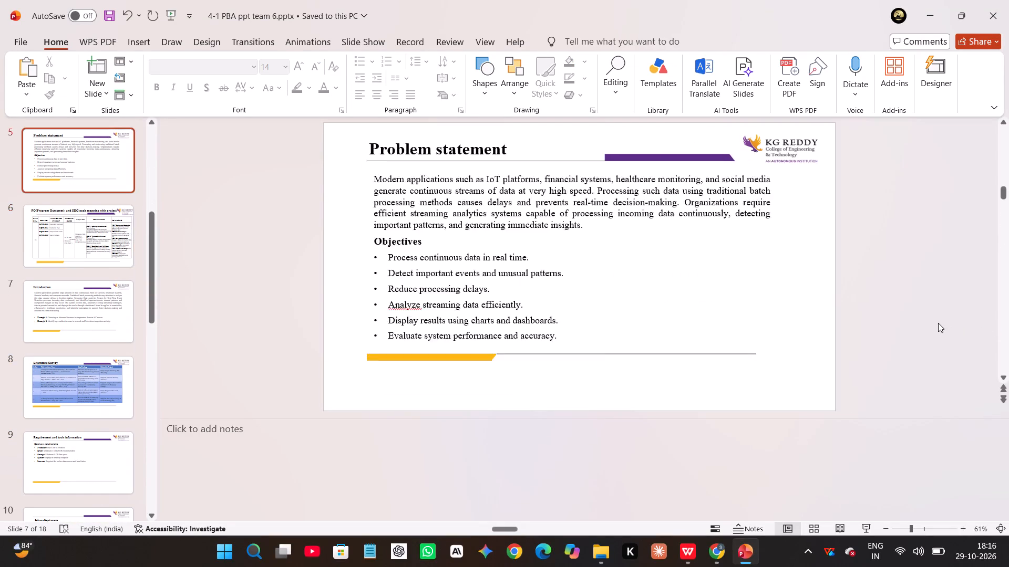
key("Up")
key("Up")
key("Up")
Review the slides in order from the opening sections through Methodology, Implementation and References to the closing Thank You slide.
key("Down")
key("Down")
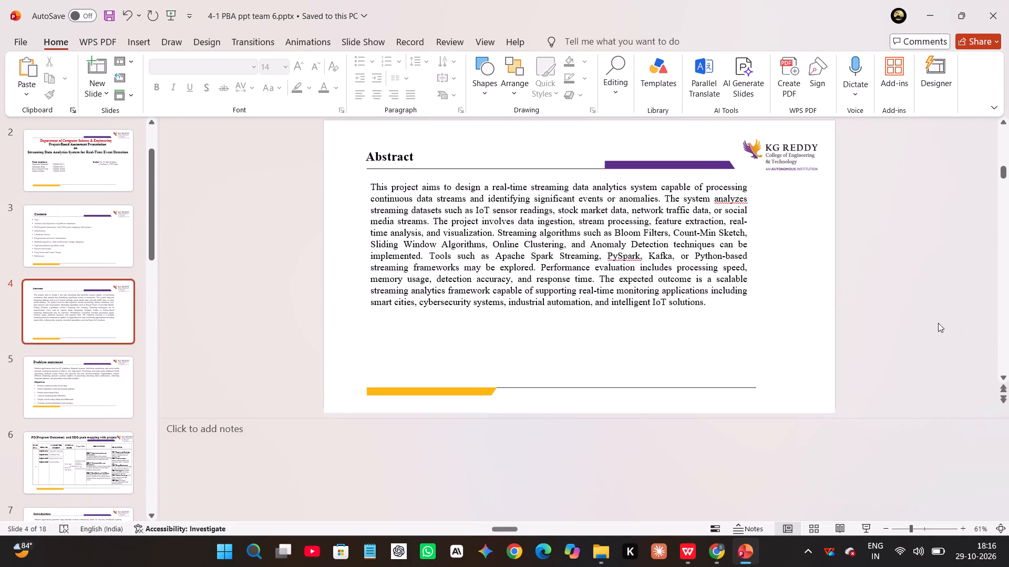
key("Down")
key("Down")
key("Down")
key("Up")
key("Down")
key("Down")
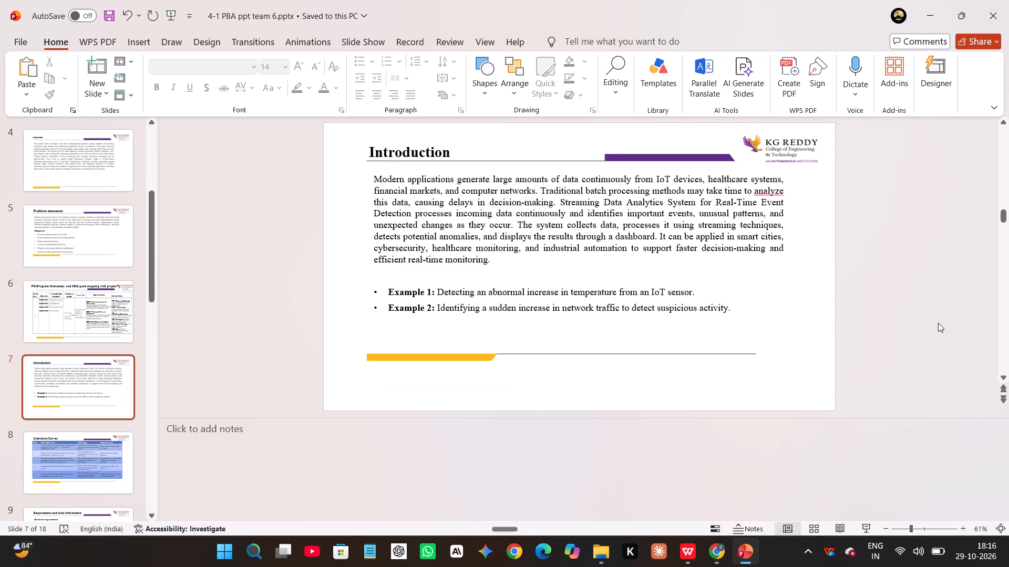
key("Down")
key("Down")
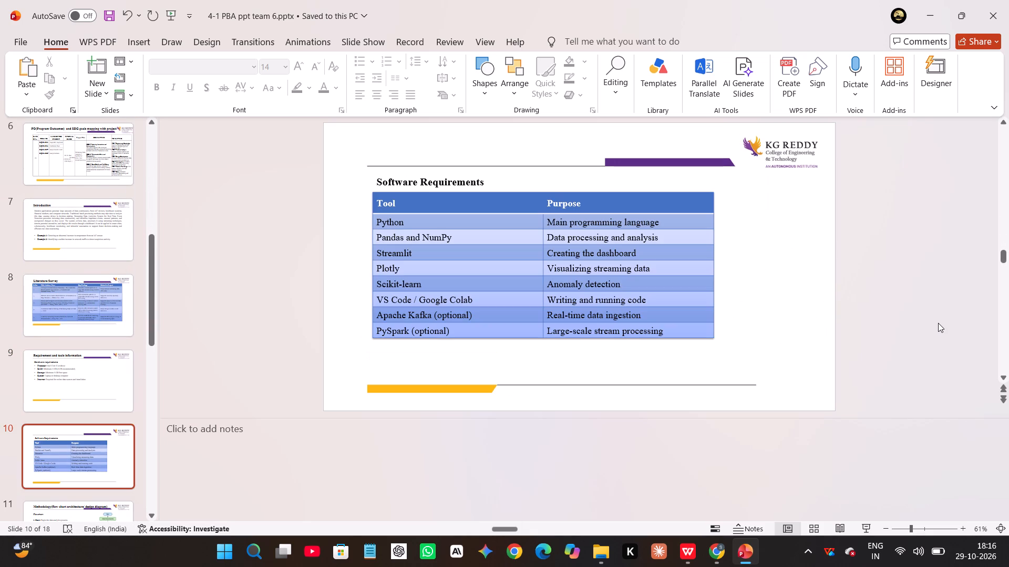
key("Down")
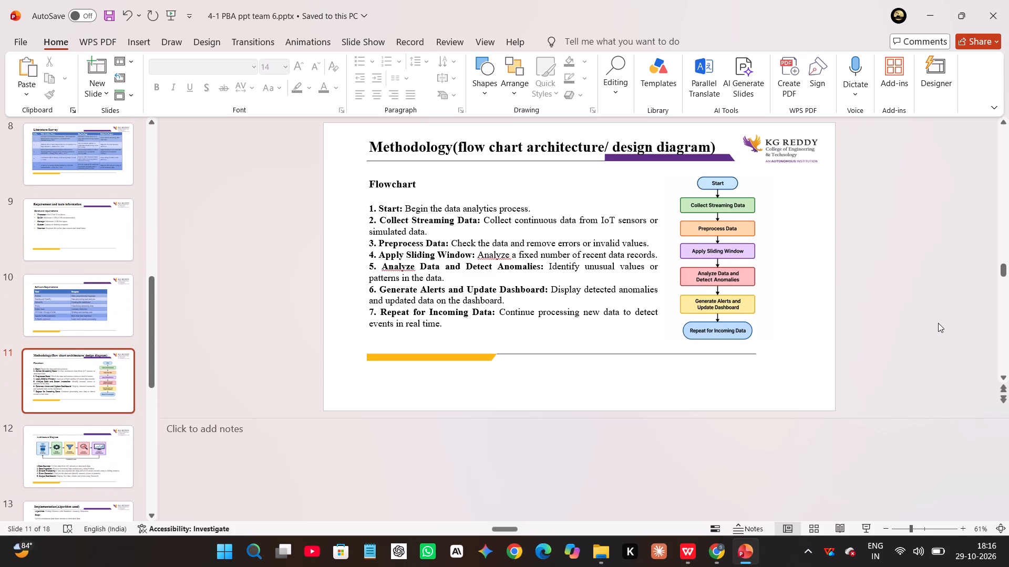
key("Down")
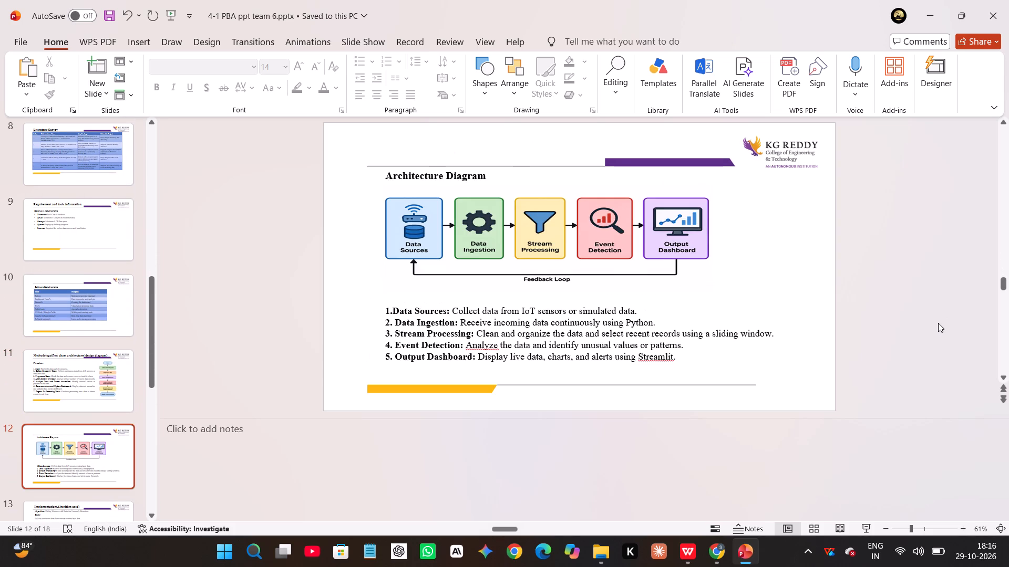
key("Down")
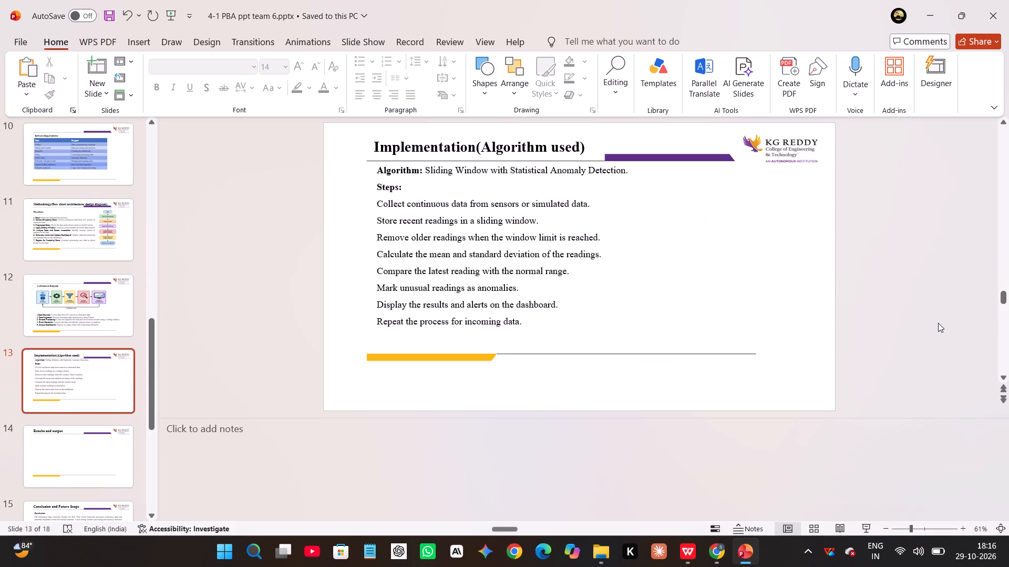
key("Down")
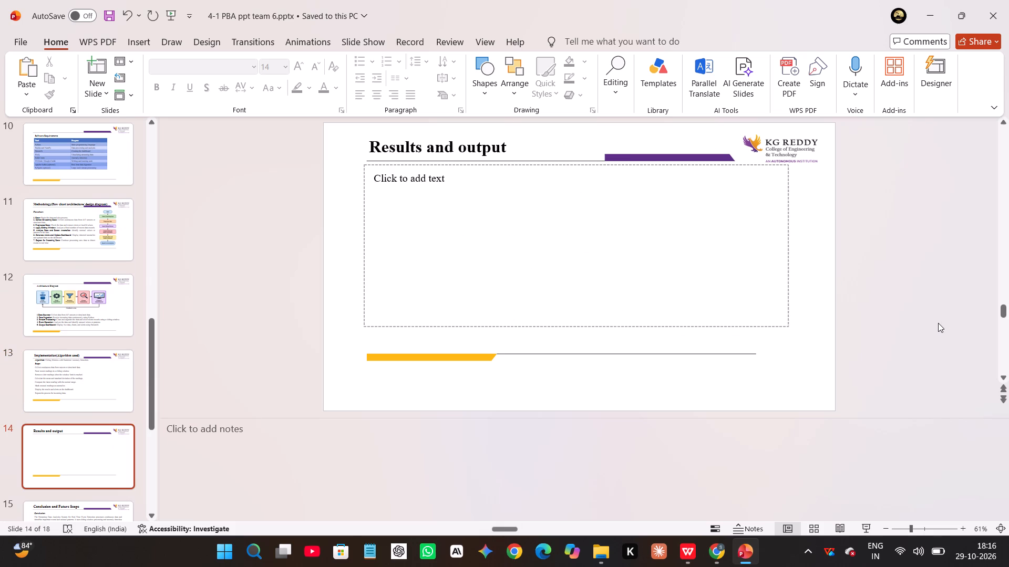
key("Up")
key("Down")
key("Down")
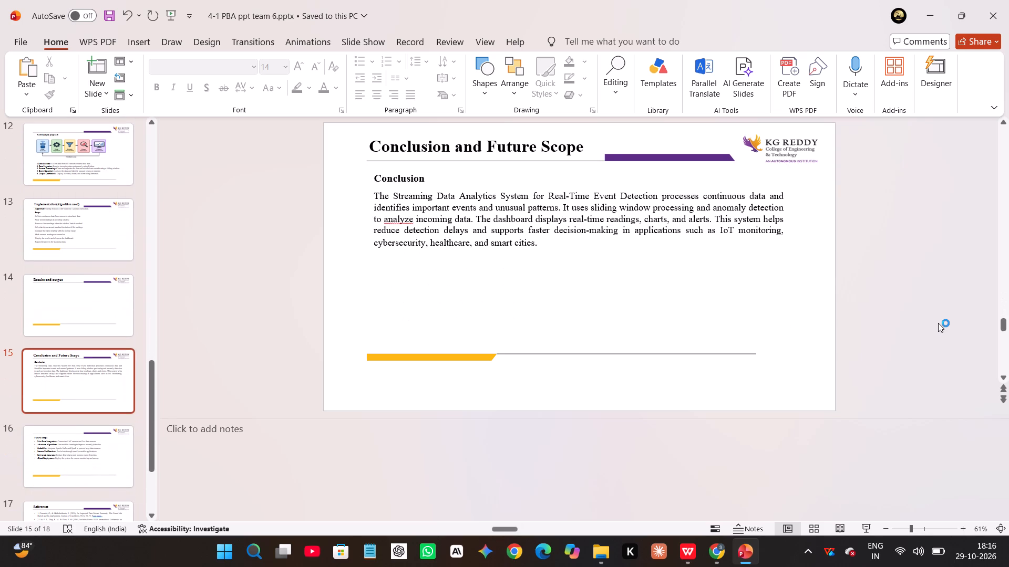
key("Down")
key("Down")
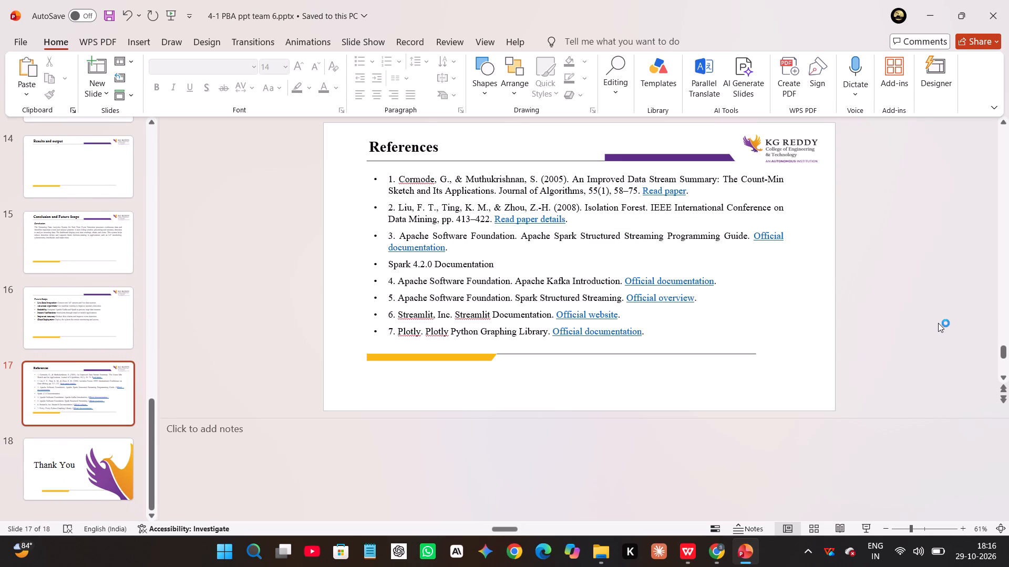
key("Down")
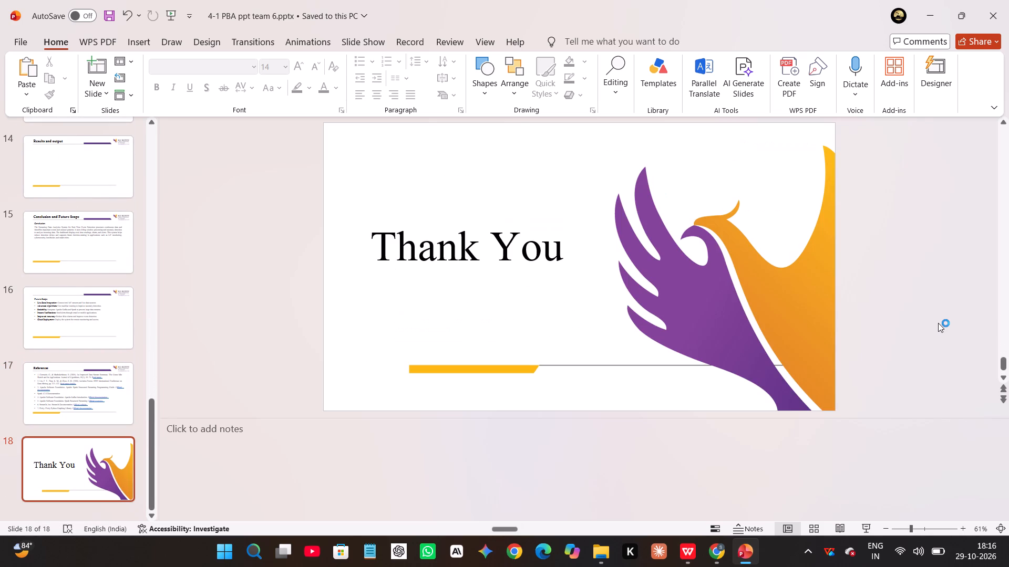
Review the slides in reverse from References through the PO and SDG mapping table to the Contents slide.
key("Up")
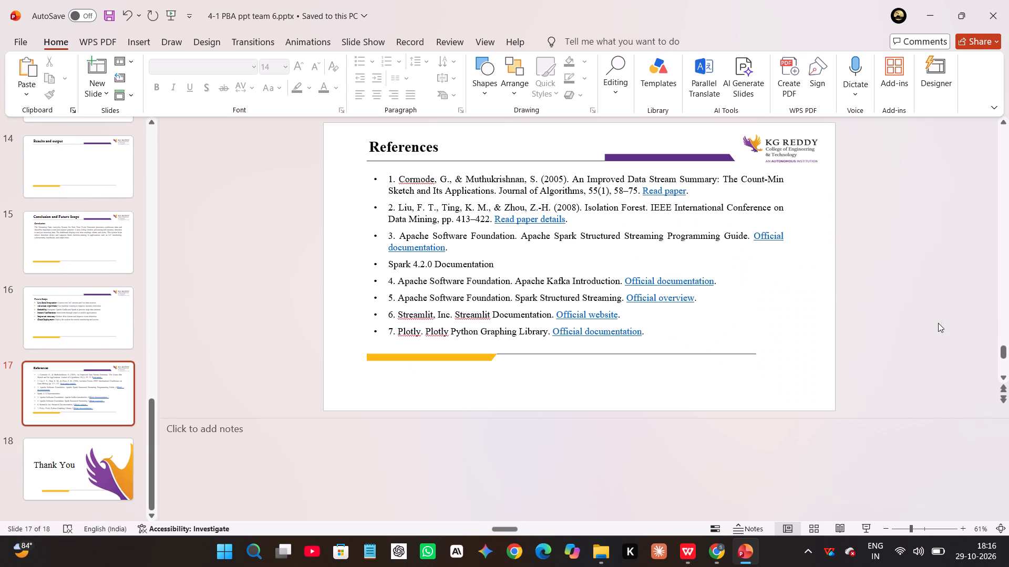
key("Up")
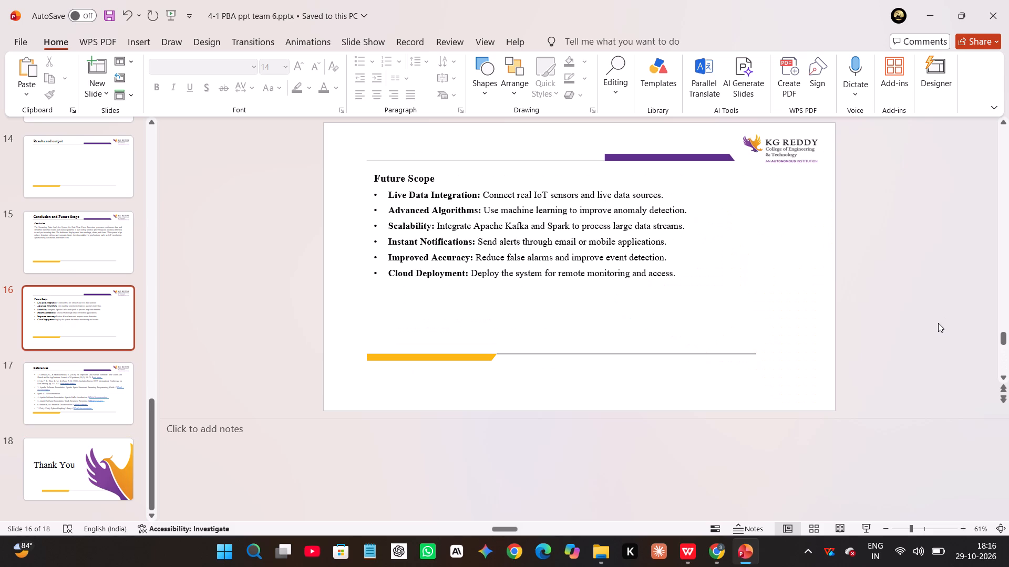
key("Down")
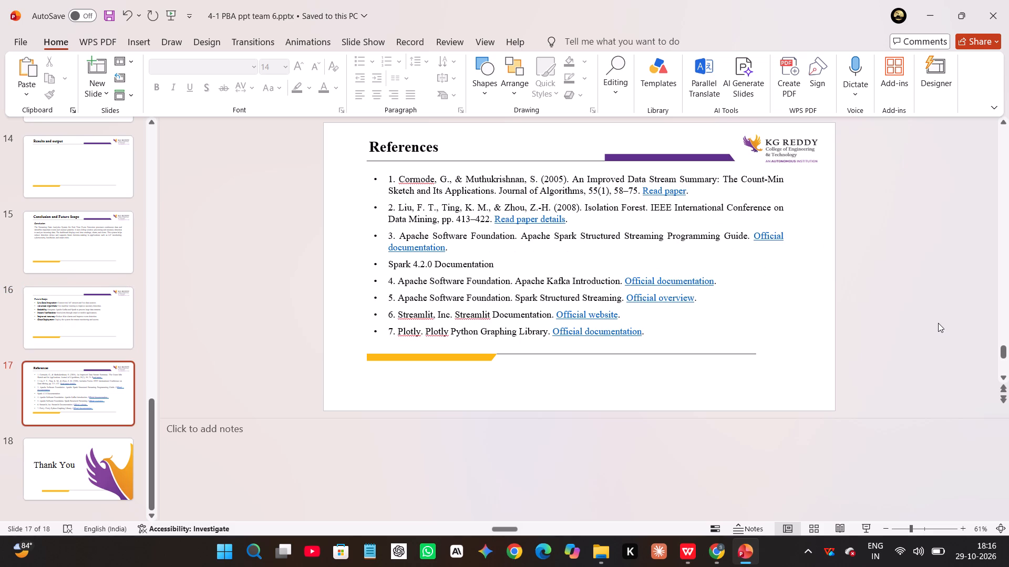
key("Up")
key("Up")
key("Up")
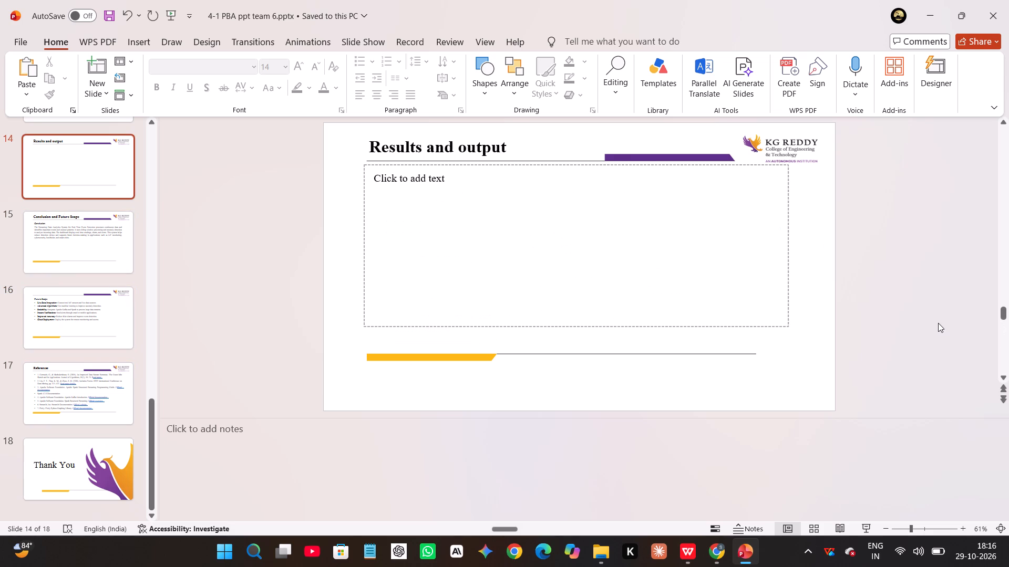
key("Up")
key("Up")
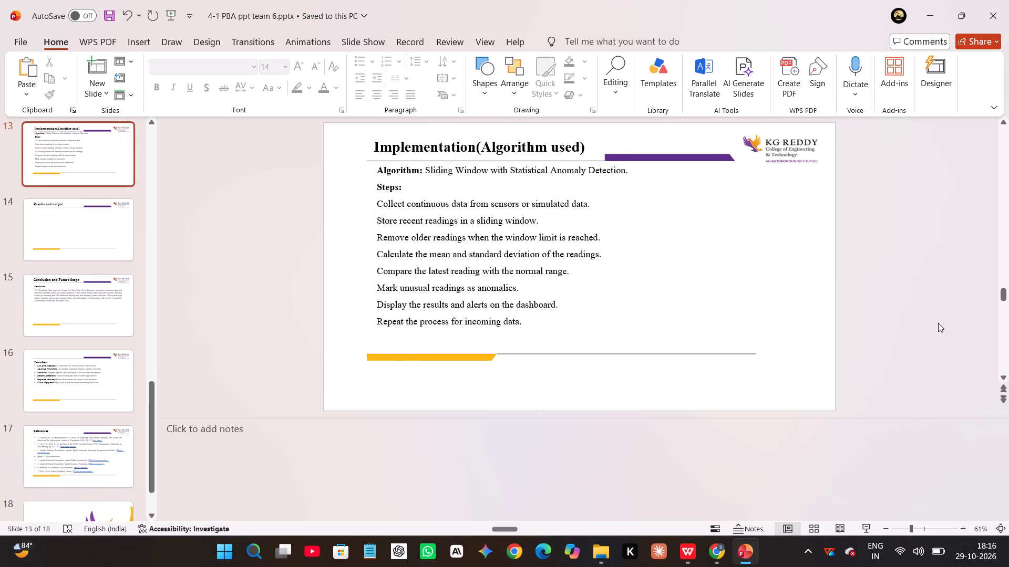
key("Up")
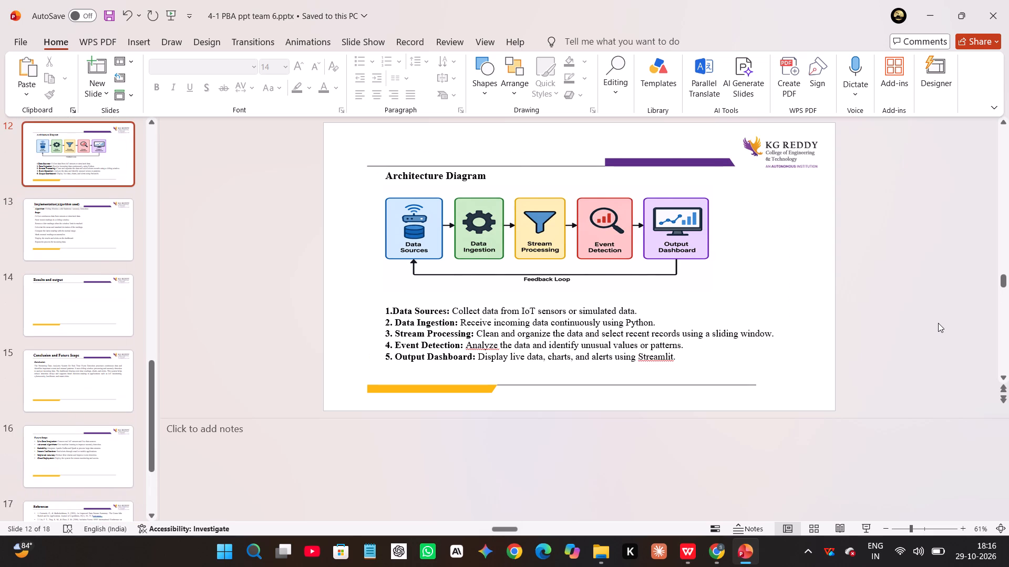
key("Up")
key("Up")
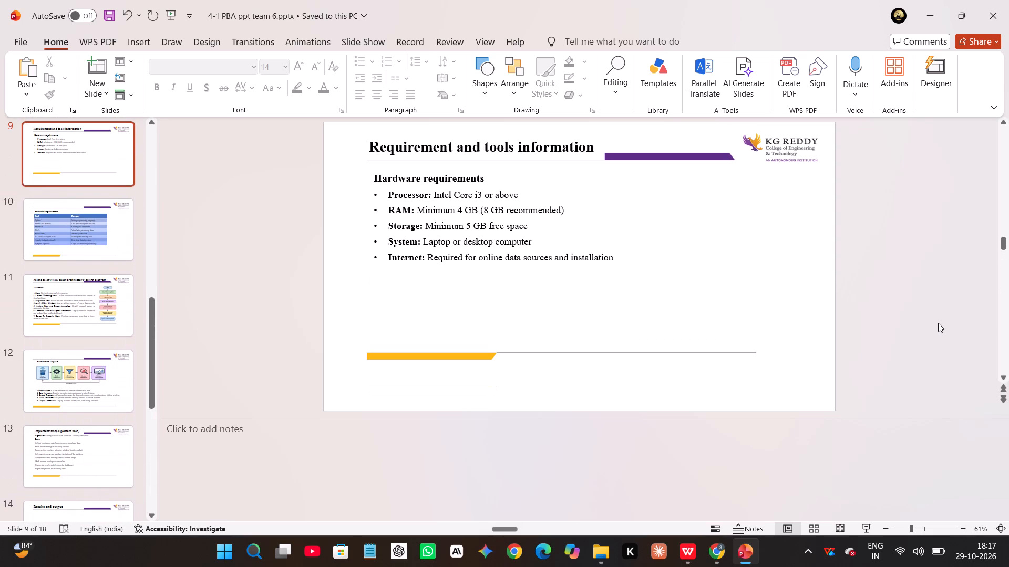
key("Up")
key("Up")
key("Up")
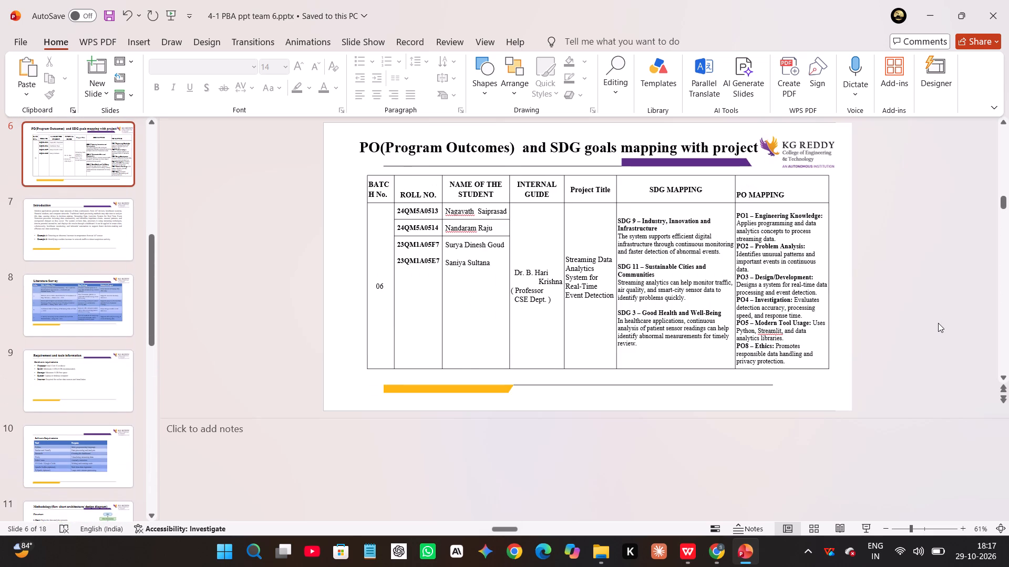
key("Up")
key("Up")
key("Up")
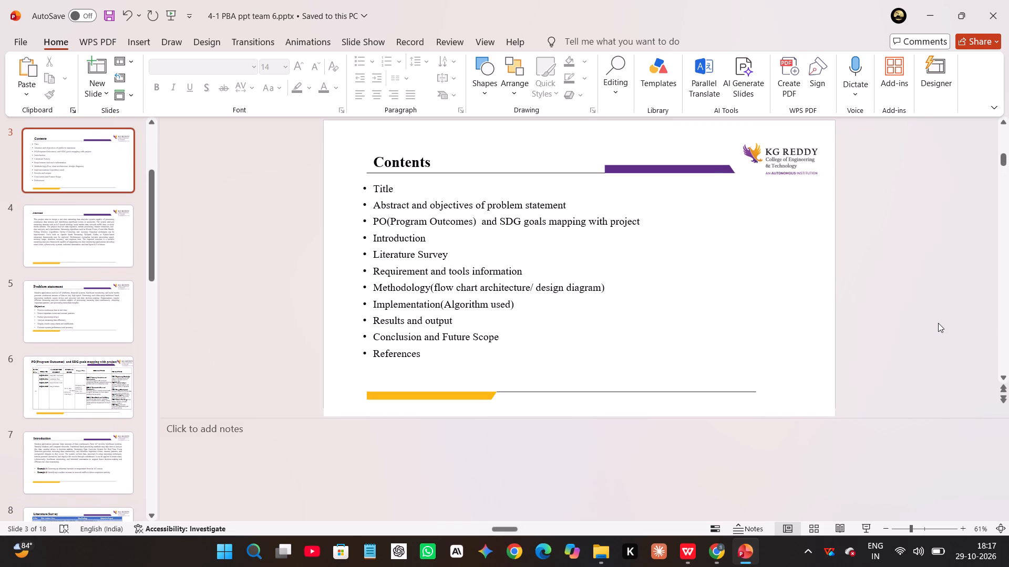
Check the slides once more from Contents on slide 3 forward to References on slide 17.
key("Down")
key("Down")
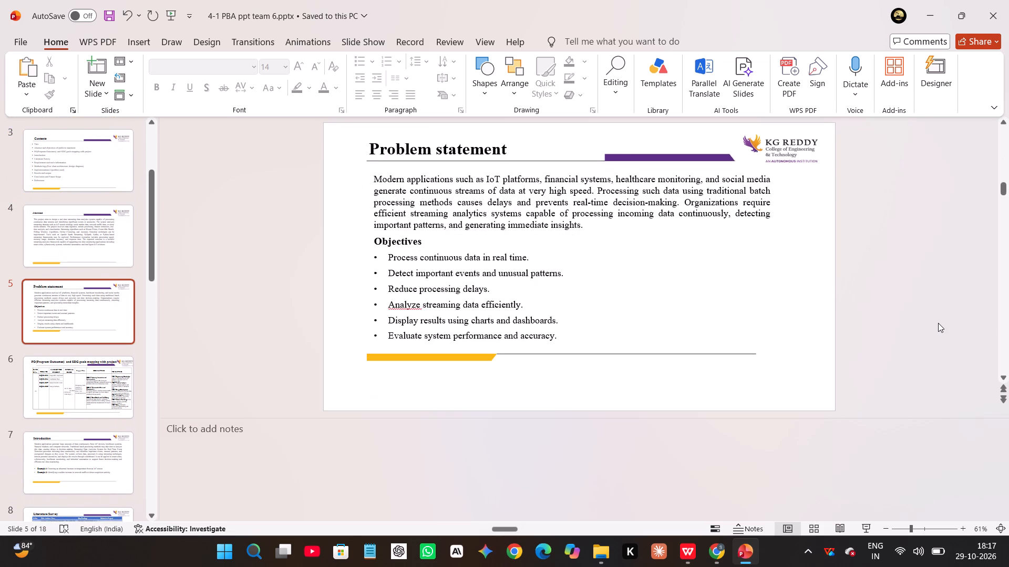
key("Down")
key("Down")
key("Down")
key("Down")
key("Down")
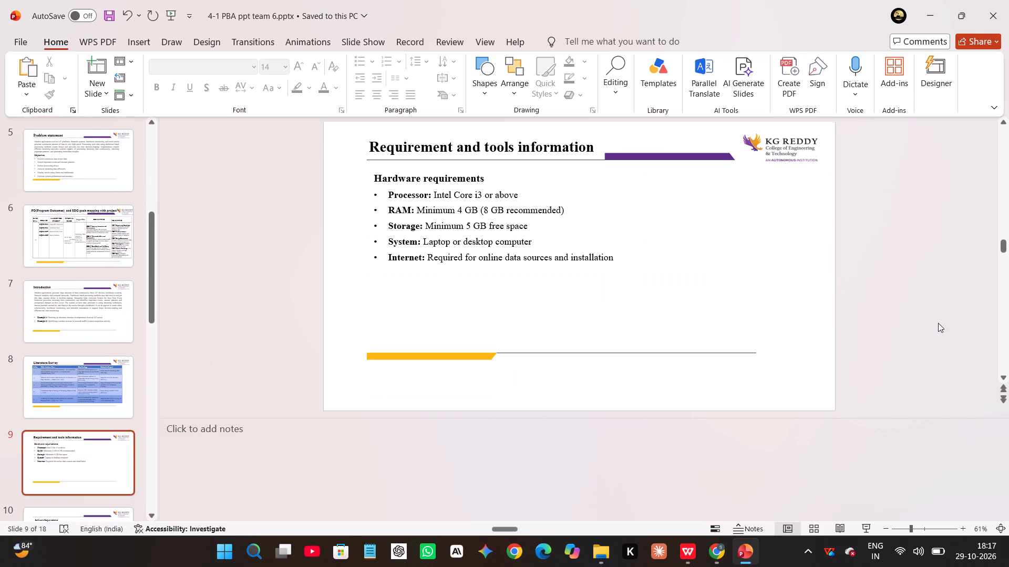
key("Down")
key("Down")
key("Down")
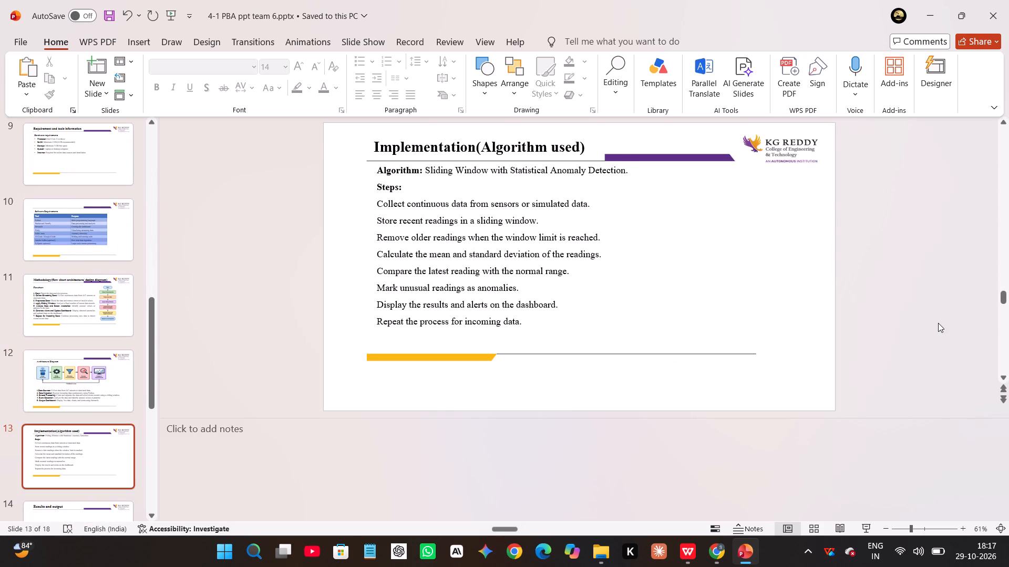
key("Down")
key("Down")
key("Down")
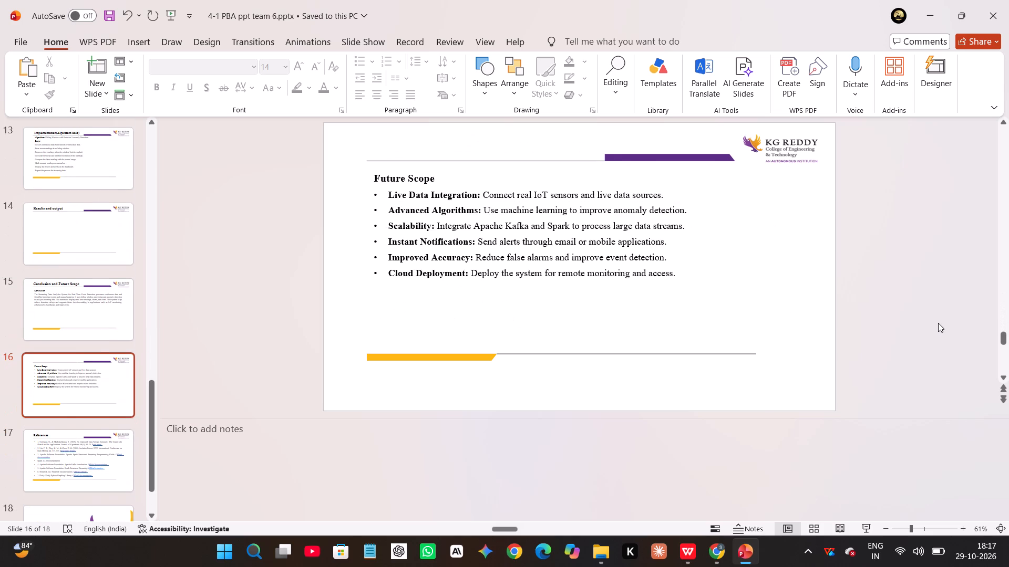
key("Down")
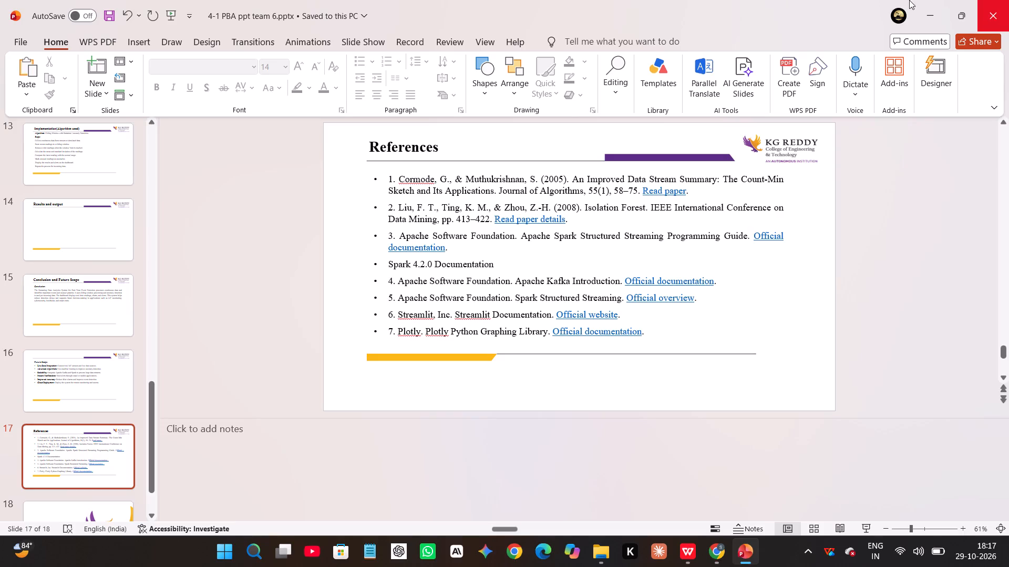
Save the presentation as "4-1 PBA ppt team 6" in the PBA Saiprasad folder, replacing the existing file.
left_click(5, 44)
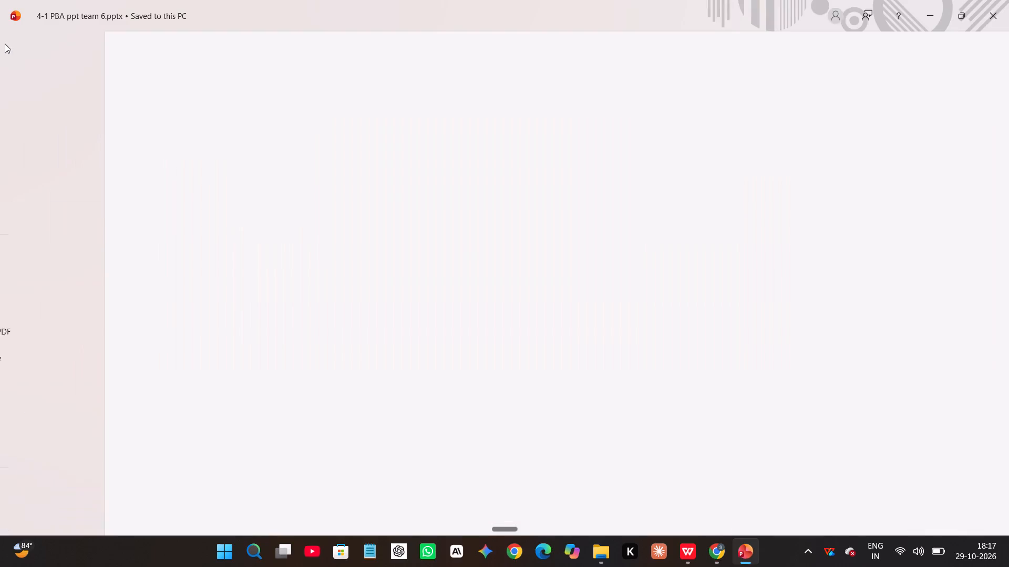
left_click(55, 299)
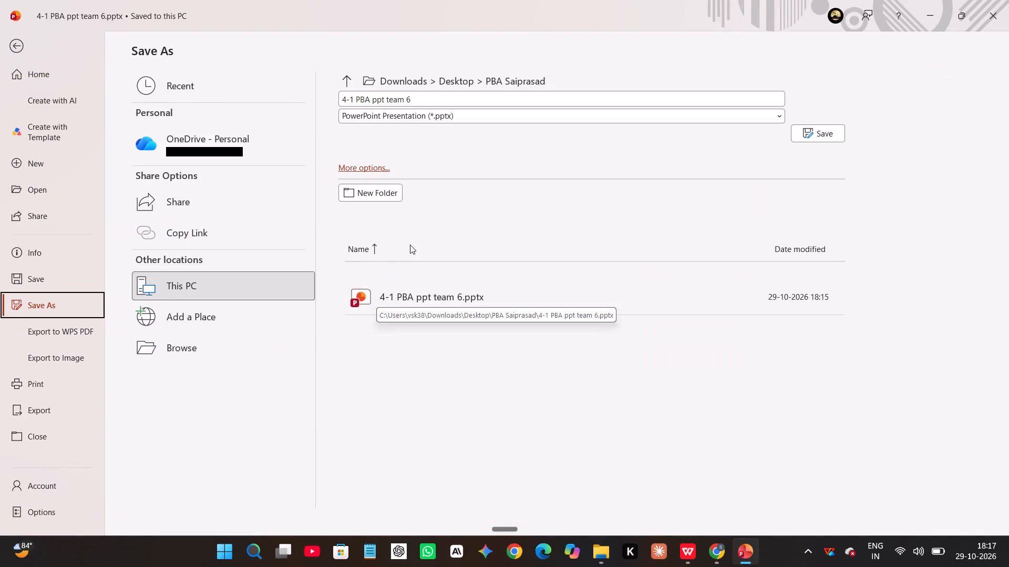
left_click(428, 296)
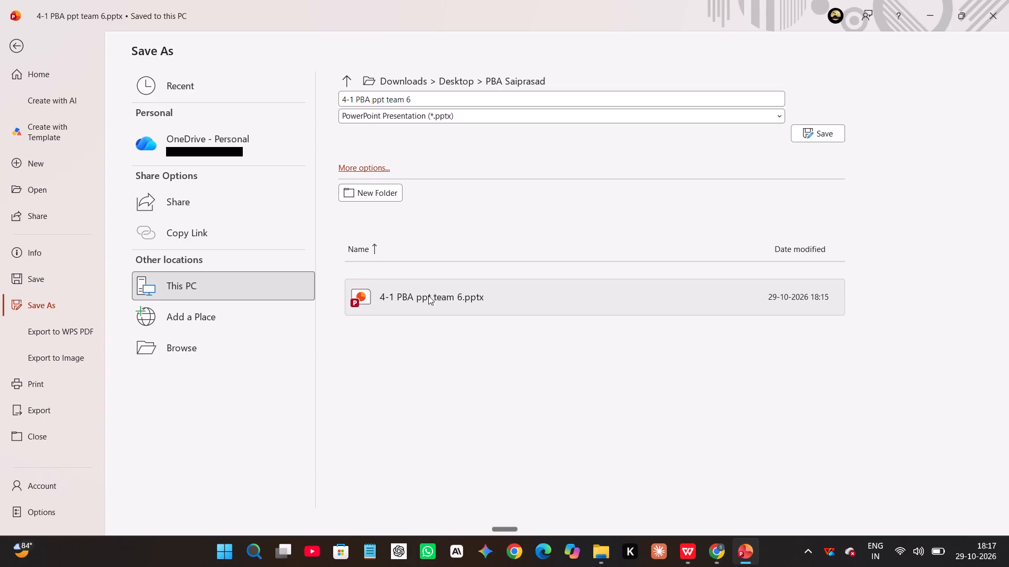
left_click(820, 125)
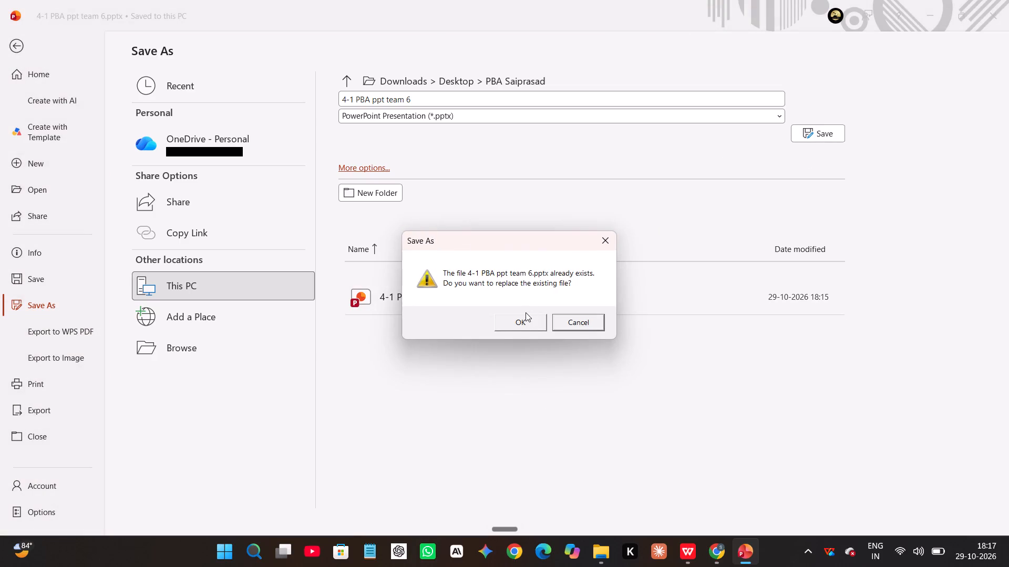
left_click(520, 330)
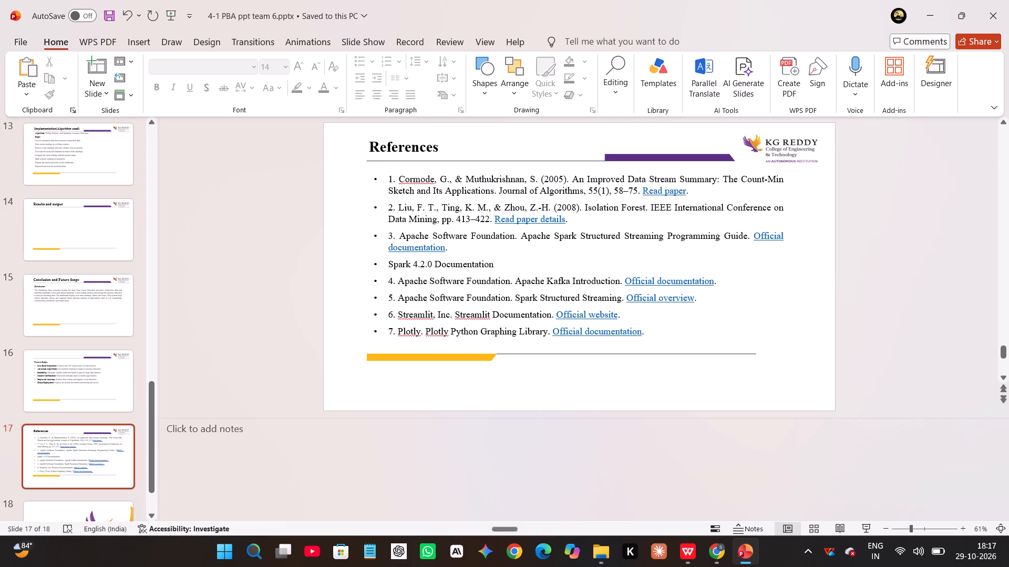
Look back through the saved presentation from References to the Problem statement on slide 5.
key("Up")
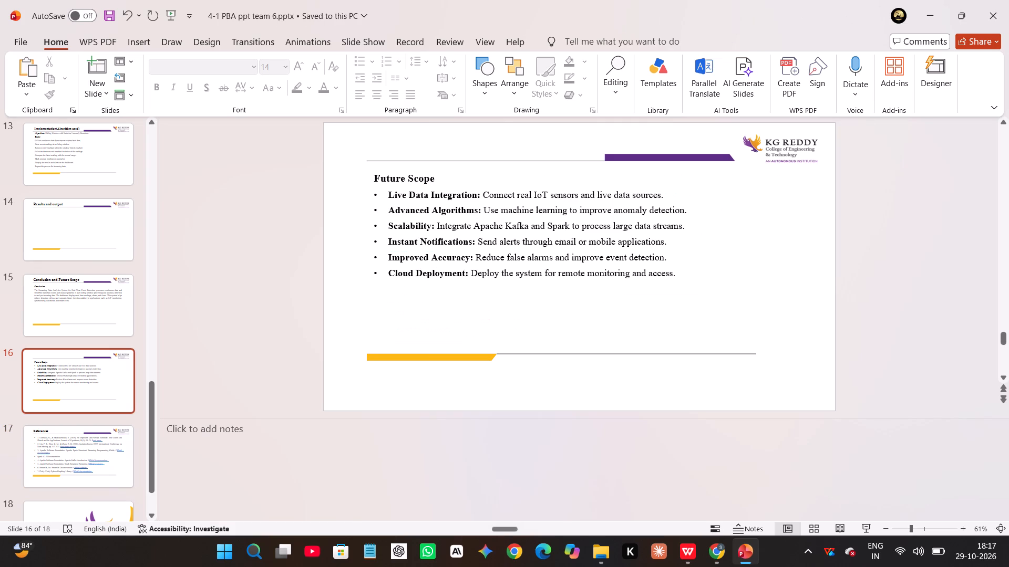
key("Down")
key("Down")
key("Up")
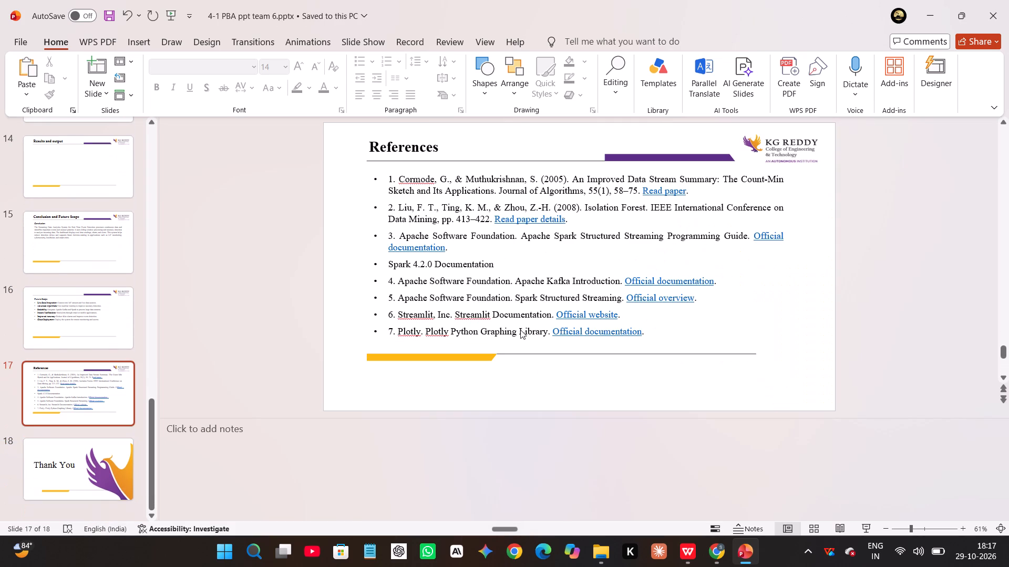
key("Up")
key("Up")
key("Up")
key("Up")
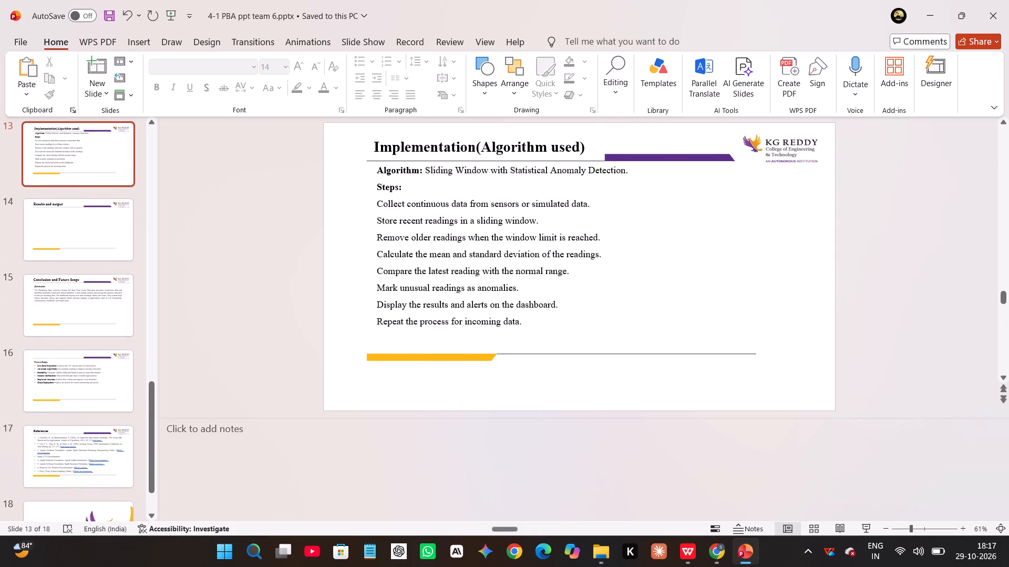
key("Up")
key("Up")
key("Up")
key("Up")
key("Up")
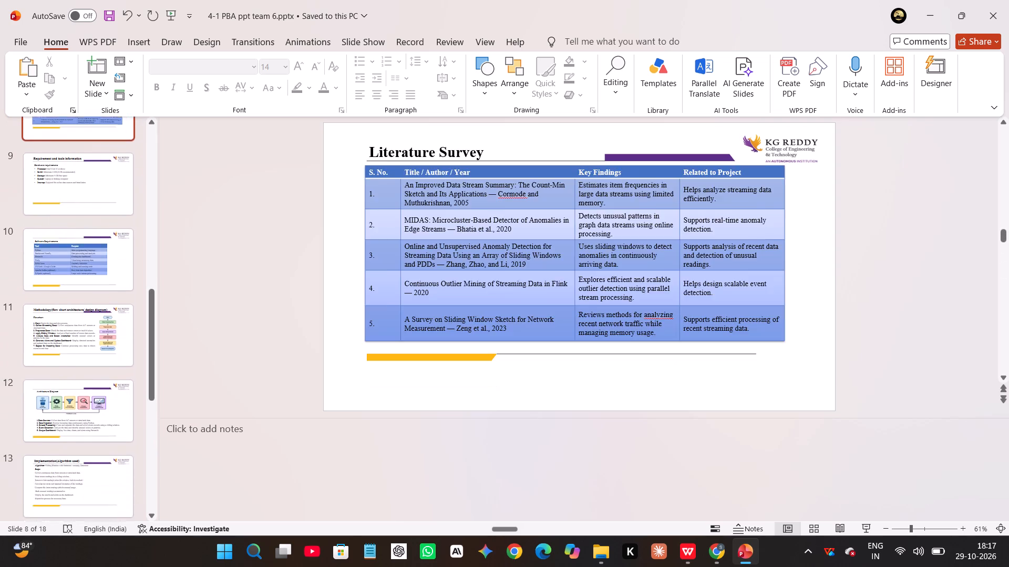
key("Up")
key("Up")
key("Up")
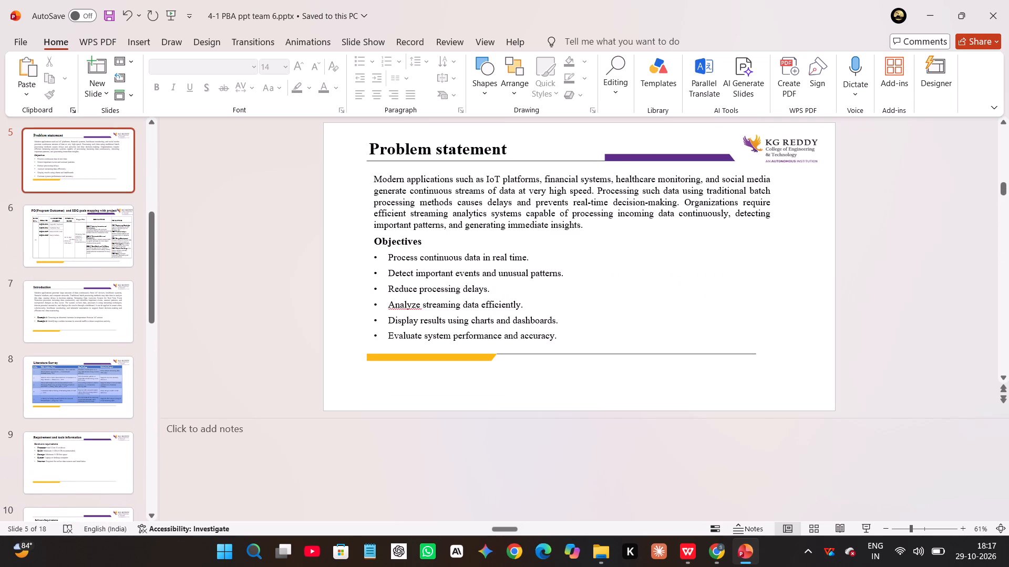
Recheck the PO and SDG mapping table on slide 6, and look back through the opening slides to the title slide.
key("Down")
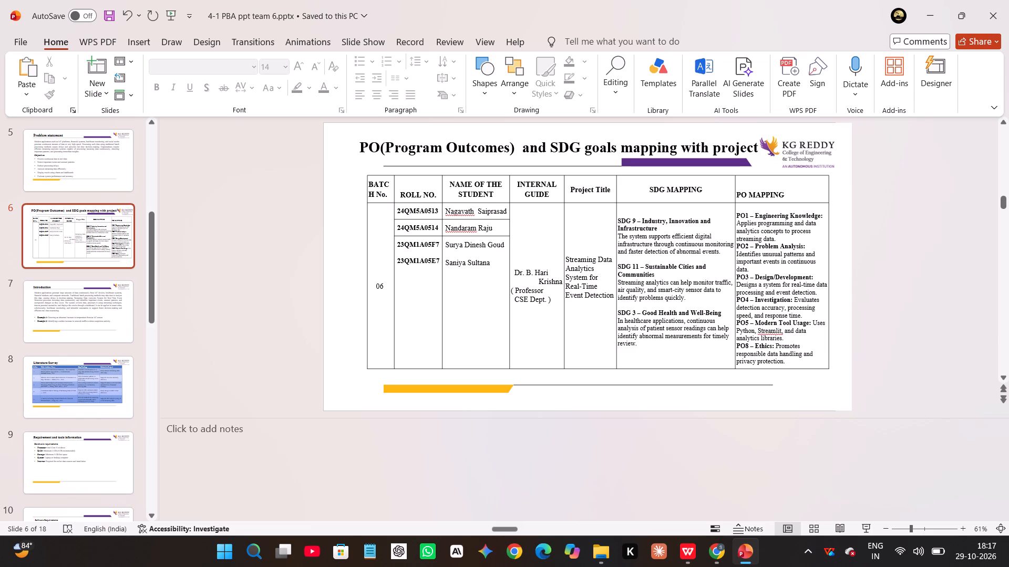
key("Up")
key("Up")
key("Up")
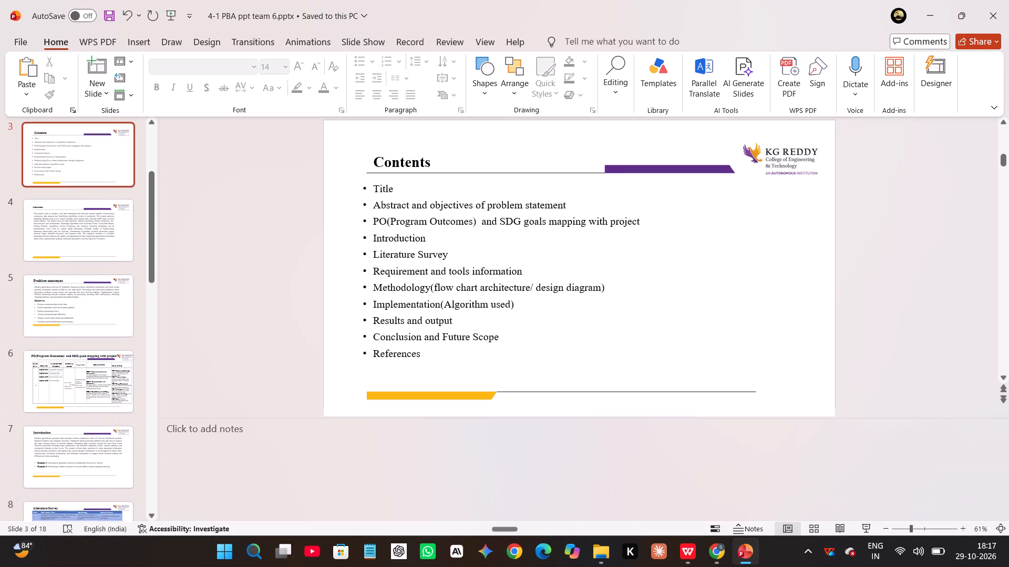
key("Up")
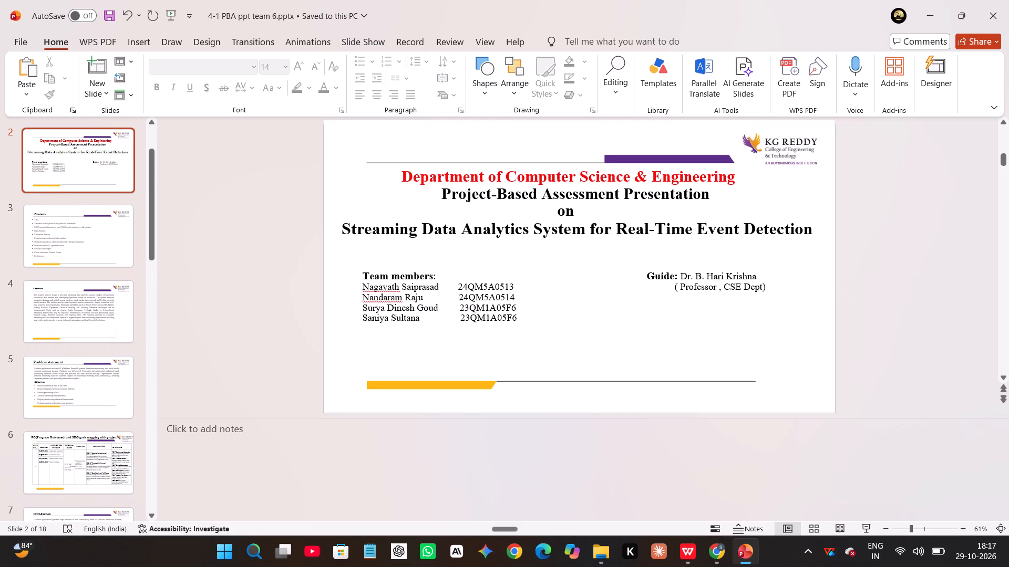
key("Up")
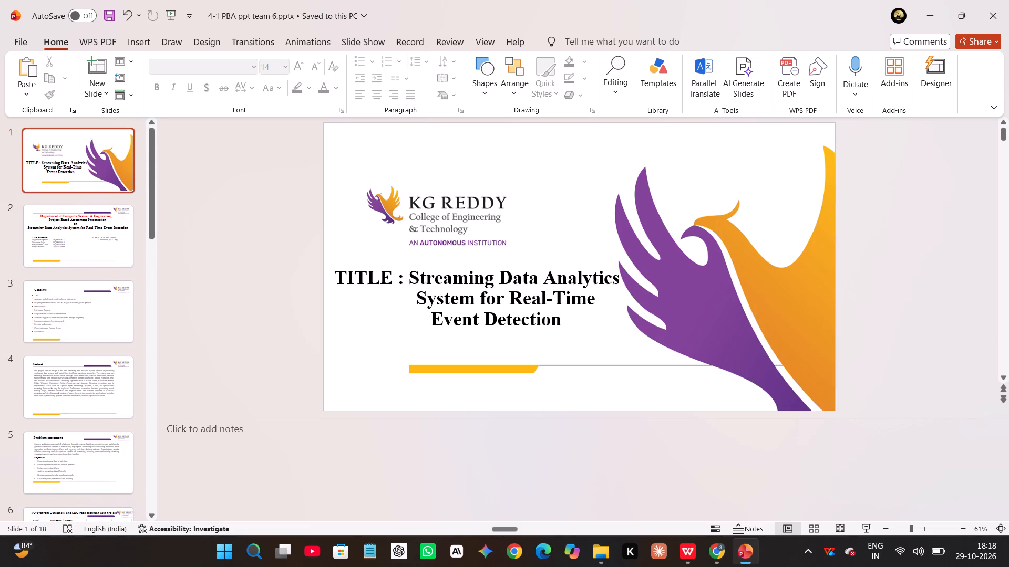
Review the whole presentation in order from the title slide to the closing Thank You slide 18.
key("Down")
key("Down")
key("Down")
key("Down")
key("Down")
key("Down")
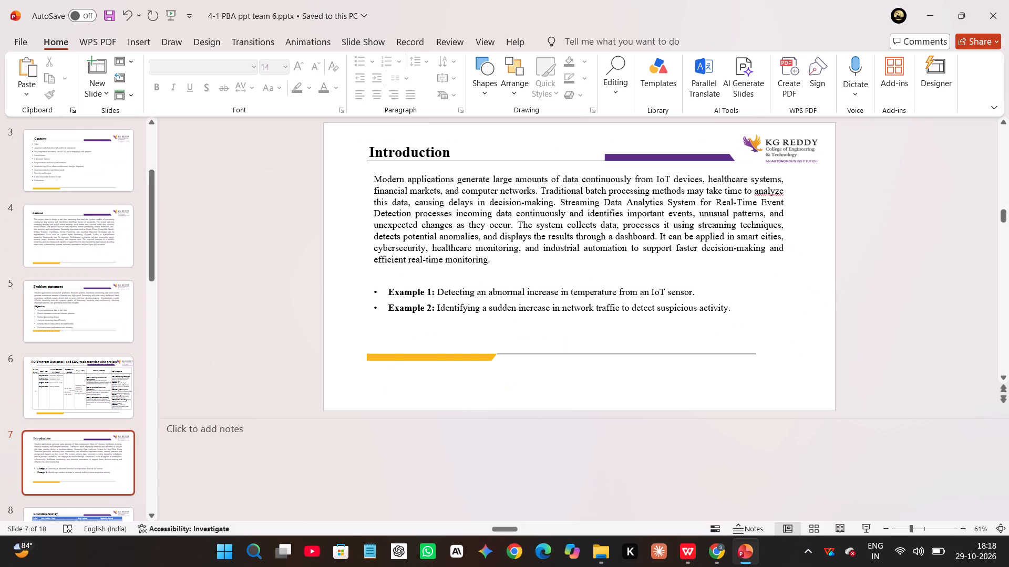
key("Down")
key("Down")
key("Down")
key("Down")
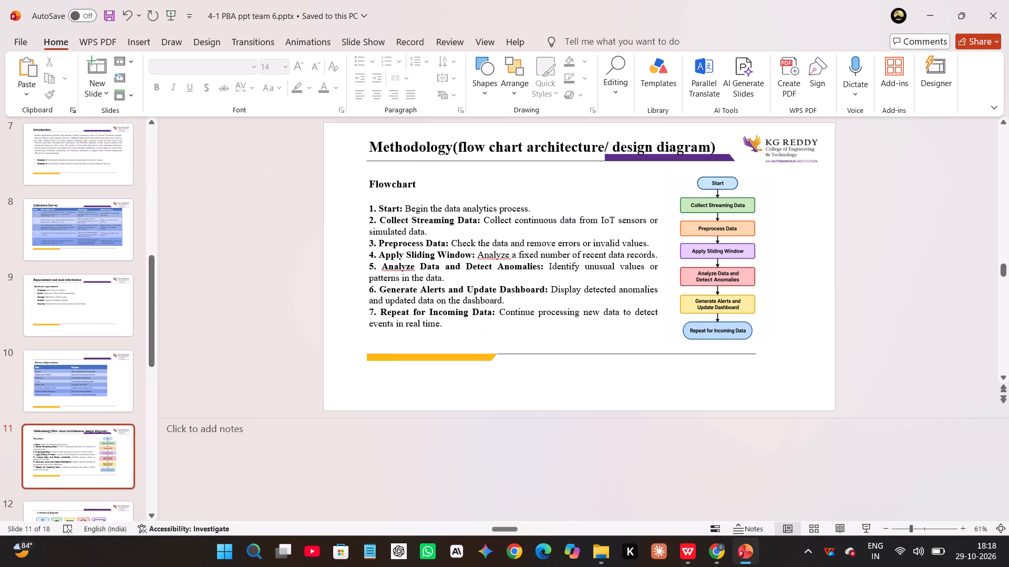
key("Down")
key("Down")
key("Down")
key("Down")
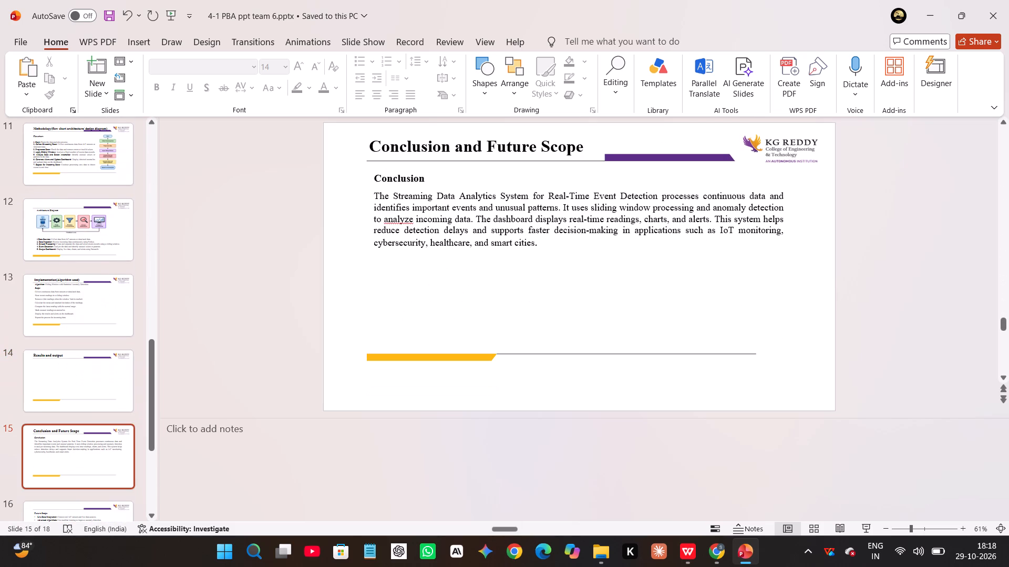
key("Down")
key("Down")
key("Down")
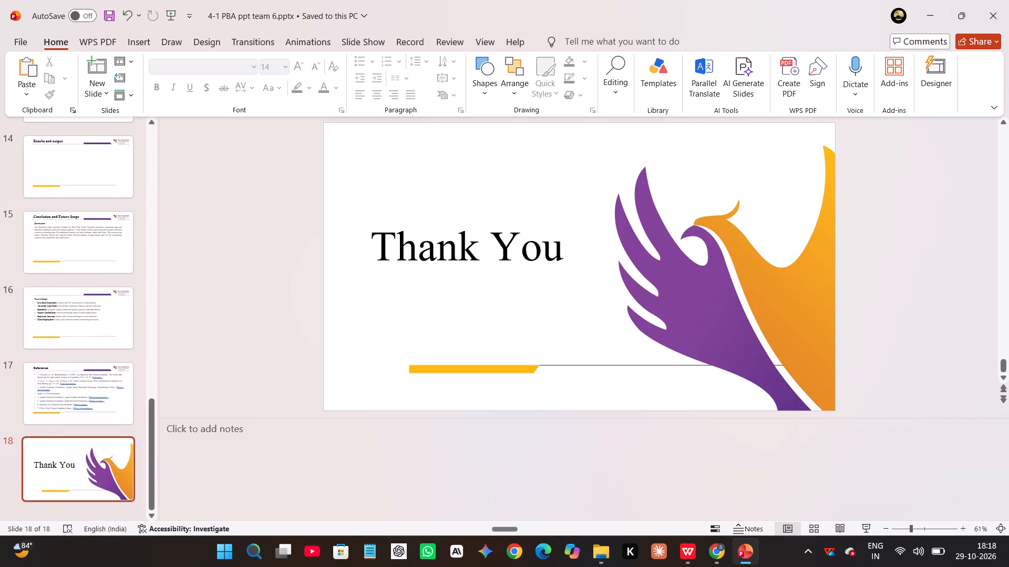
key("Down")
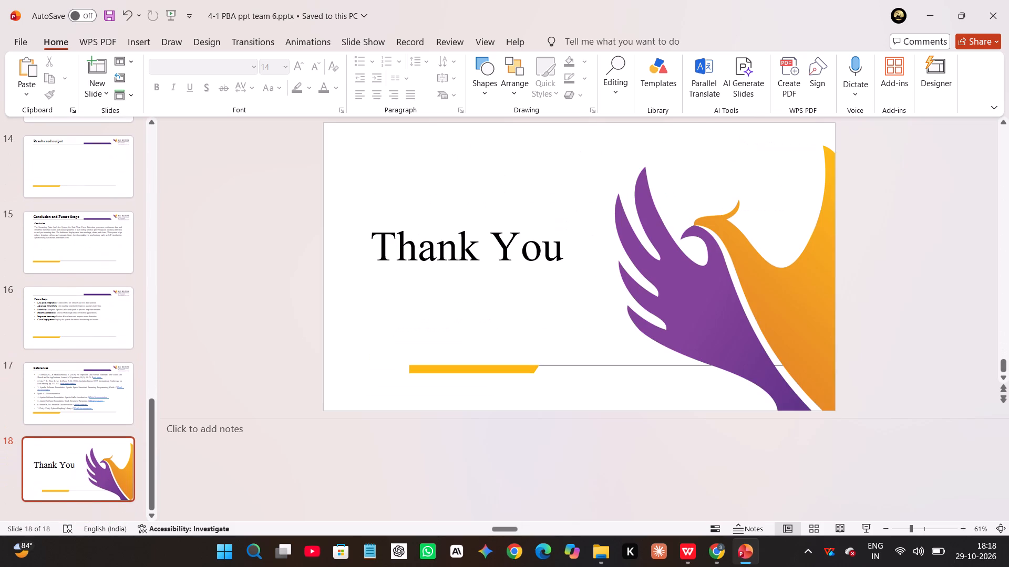
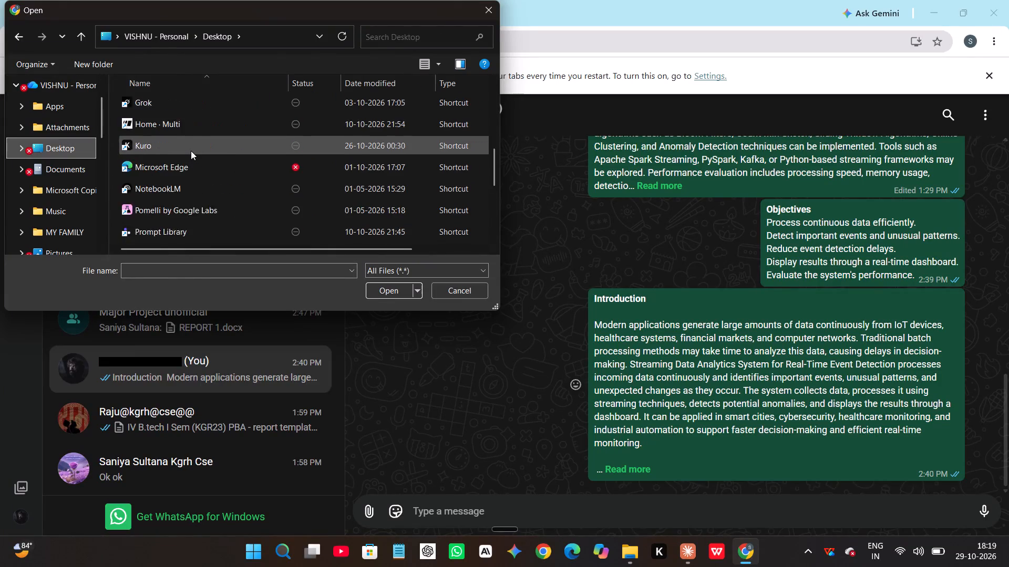
Look through the Desktop folder's files for the saved team 6 presentation to attach to the chat.
scroll(191, 151, "up", 2)
scroll(191, 151, "down", 1)
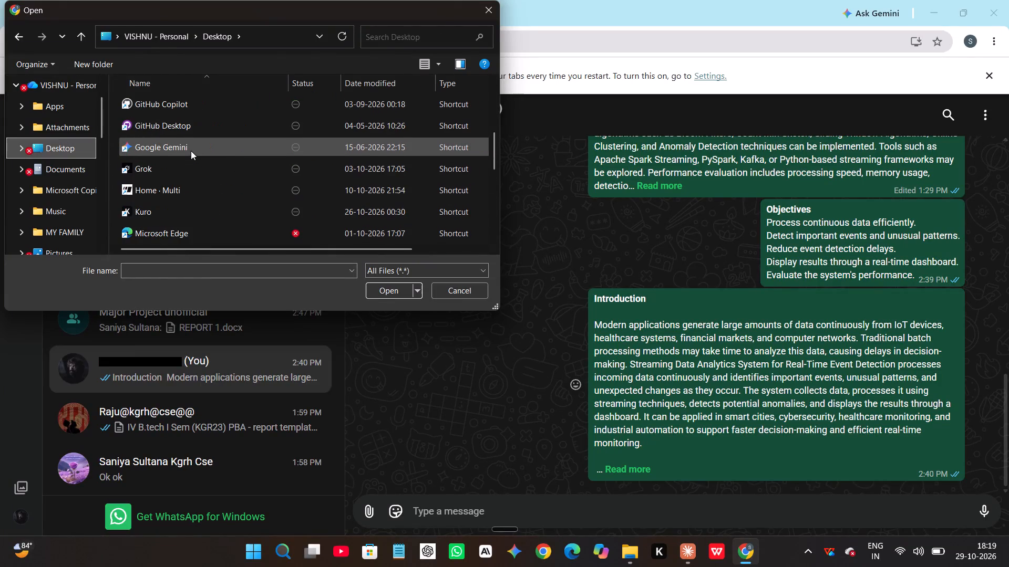
scroll(191, 151, "down", 1)
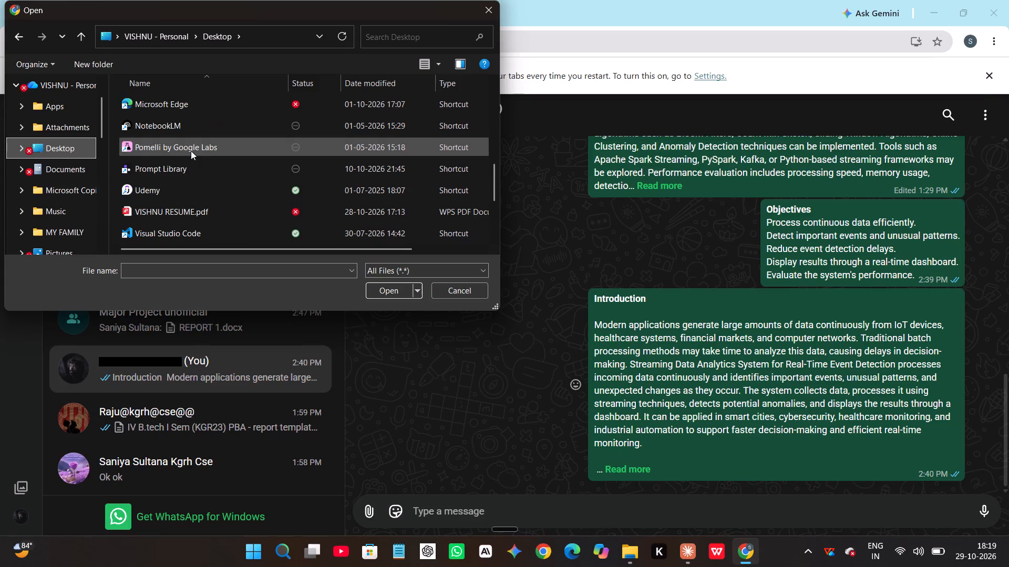
scroll(180, 191, "down", 2)
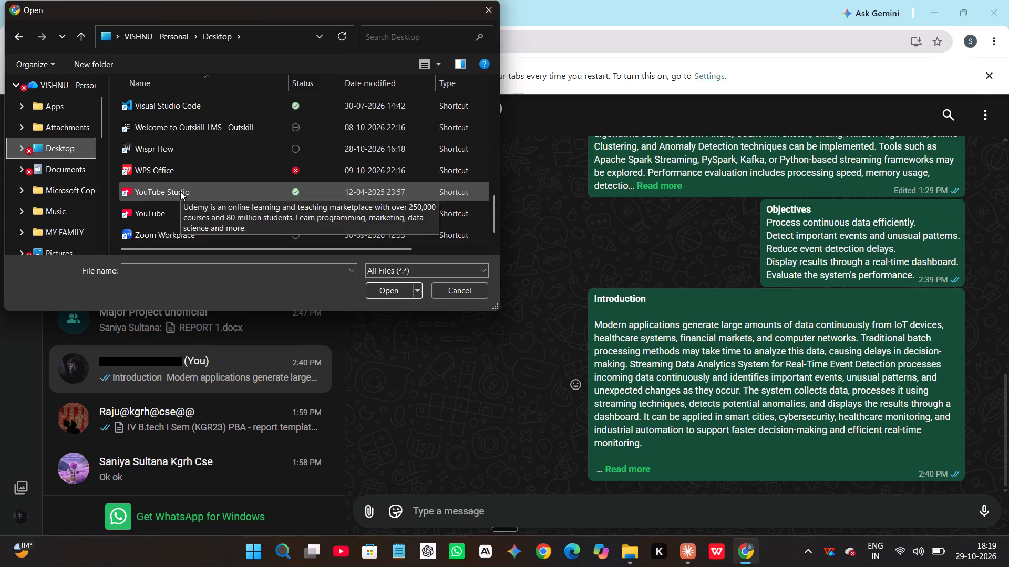
scroll(180, 191, "down", 1)
scroll(180, 191, "up", 2)
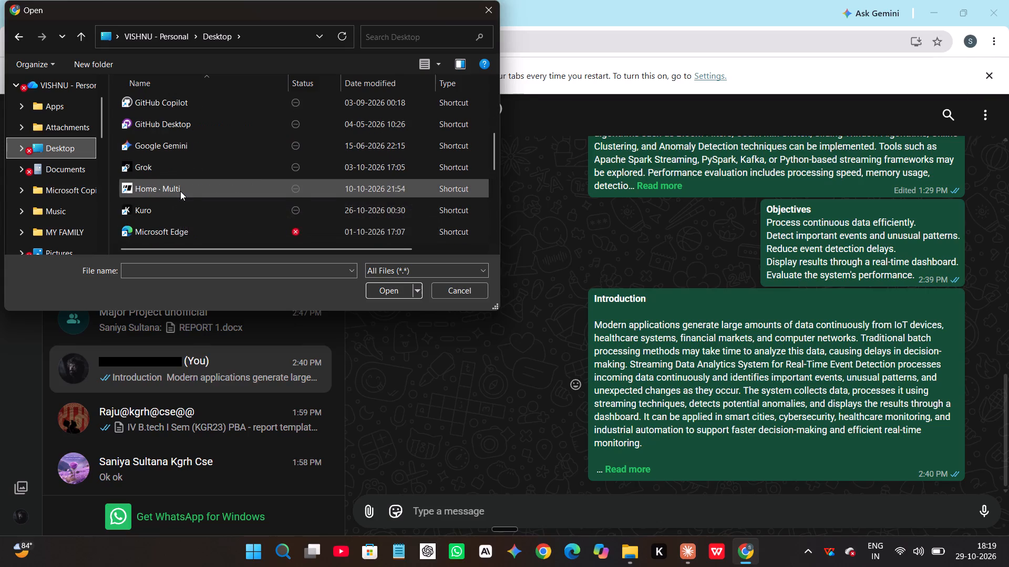
scroll(180, 191, "up", 2)
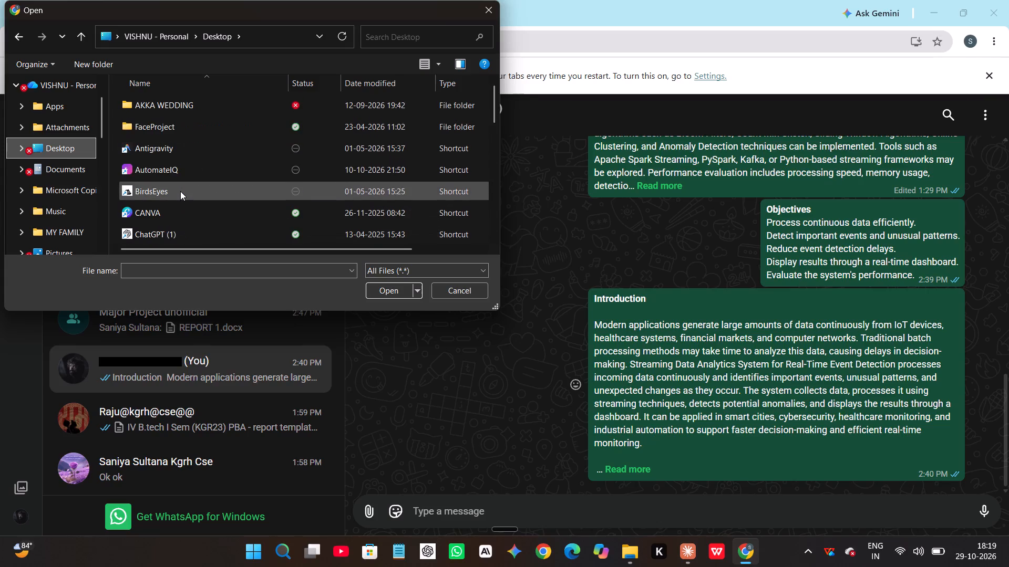
scroll(180, 191, "up", 1)
scroll(180, 191, "down", 2)
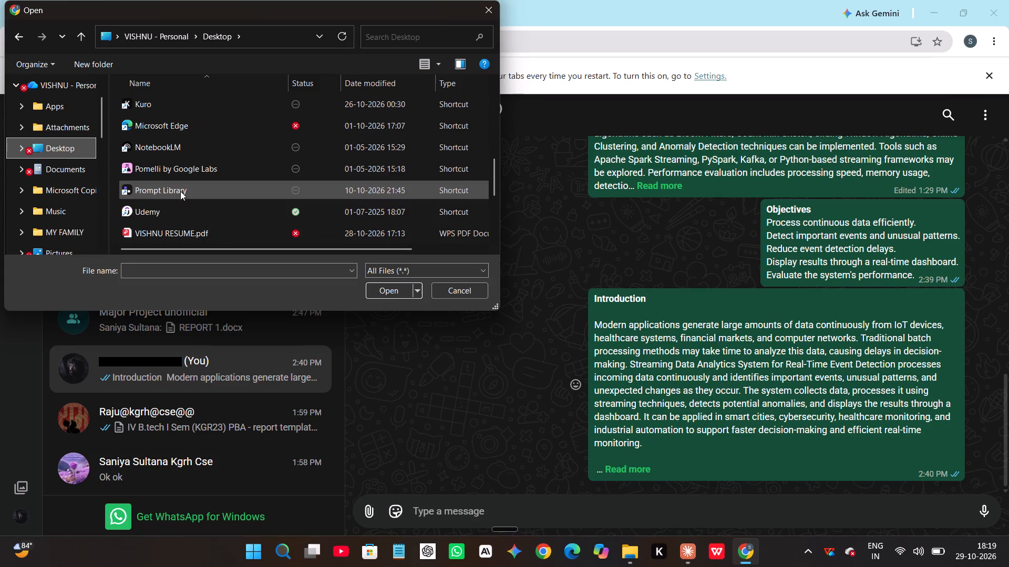
scroll(180, 191, "down", 1)
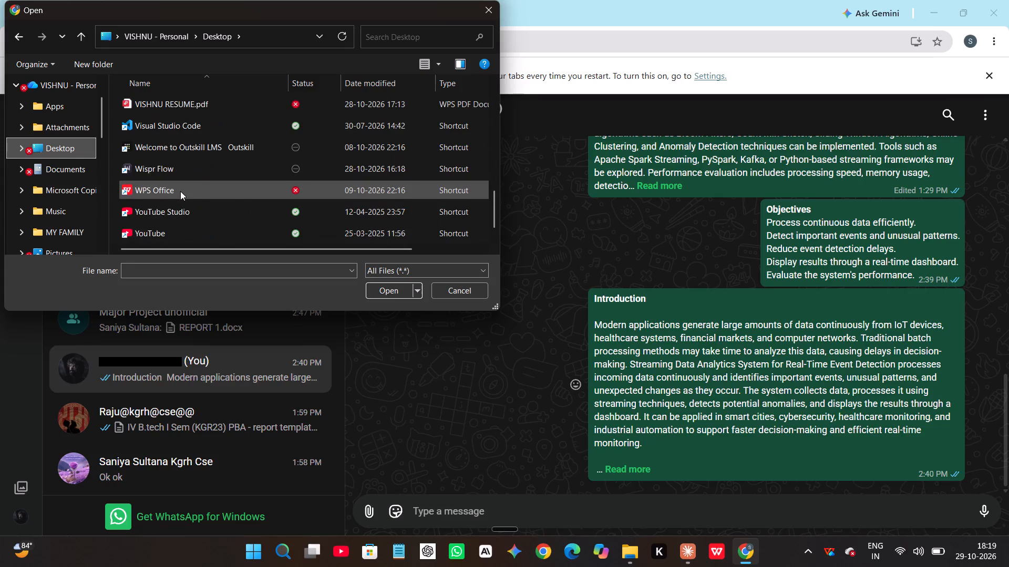
scroll(180, 191, "down", 2)
scroll(180, 191, "up", 1)
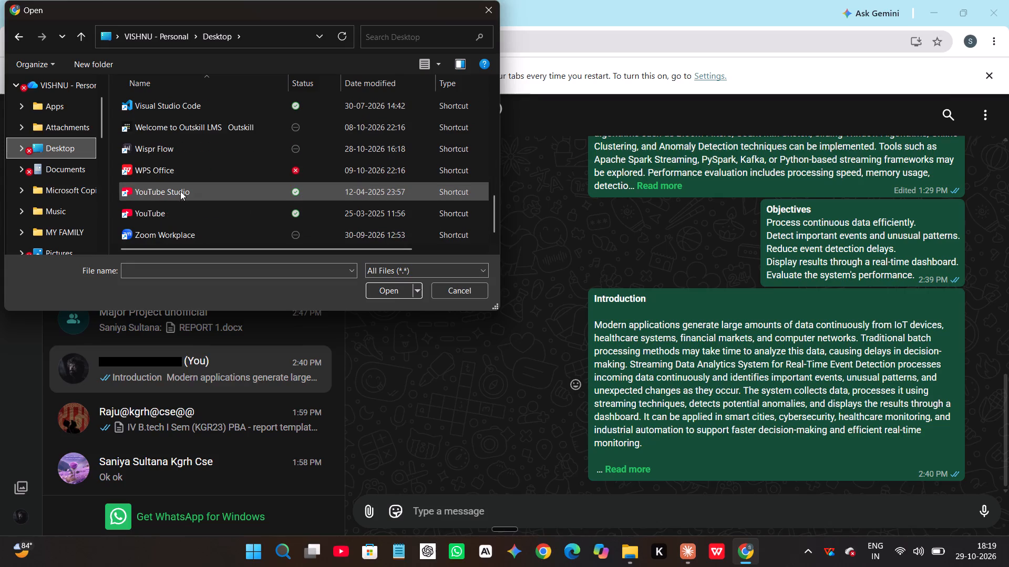
scroll(180, 191, "up", 2)
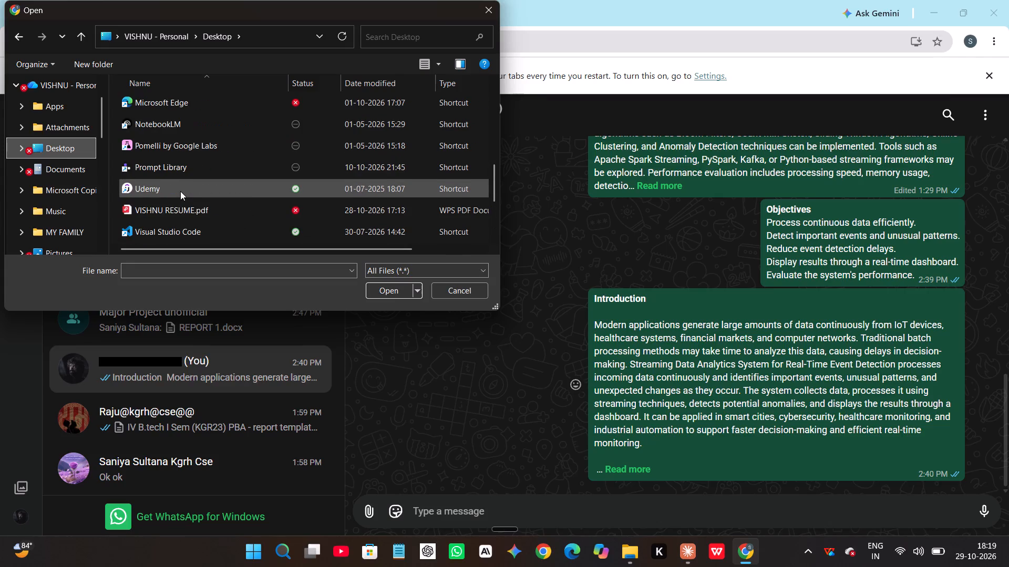
scroll(180, 191, "up", 3)
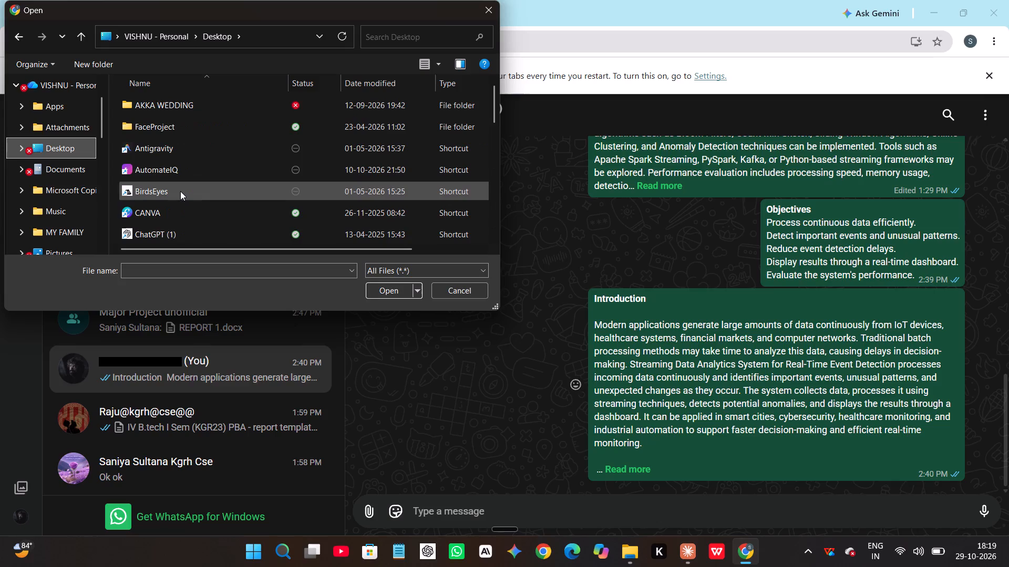
scroll(180, 191, "up", 3)
Switch the file selection to the Home location and browse its folders for the presentation to attach.
scroll(77, 195, "up", 1)
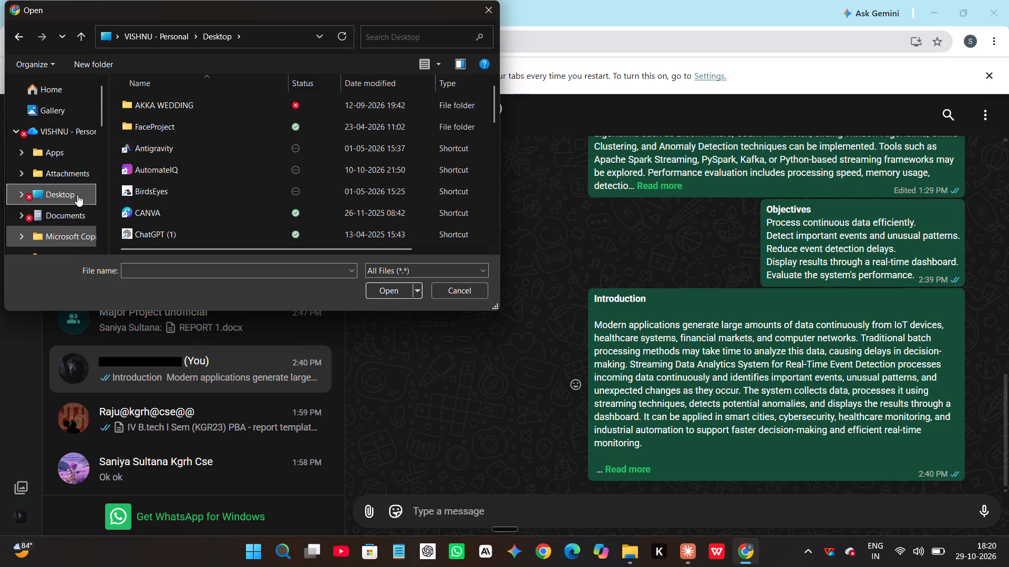
left_click(59, 94)
scroll(200, 178, "down", 1)
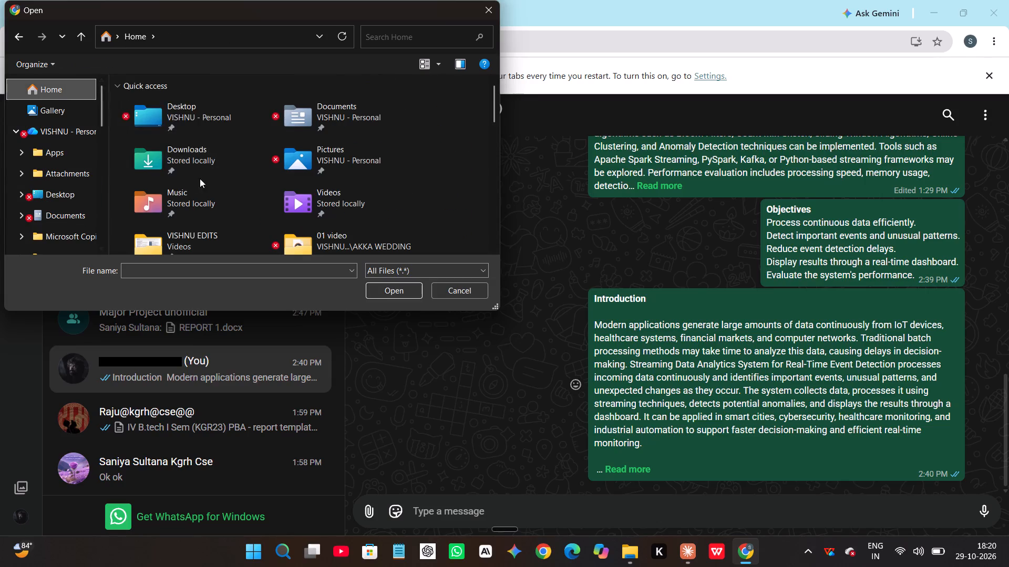
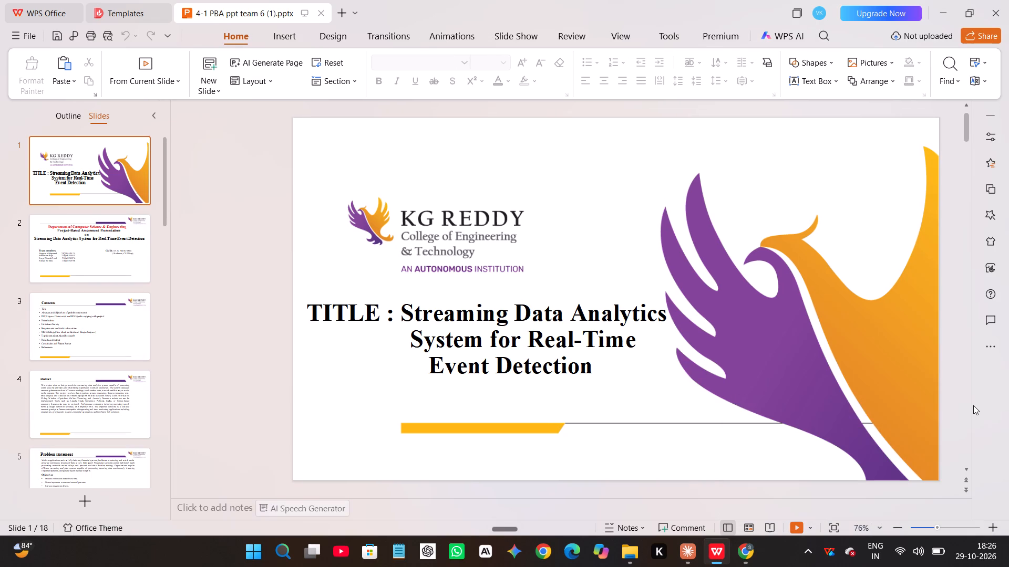
Recheck the opening slides once more, from the title slide to the PO and SDG mapping table on slide 6.
key("Down")
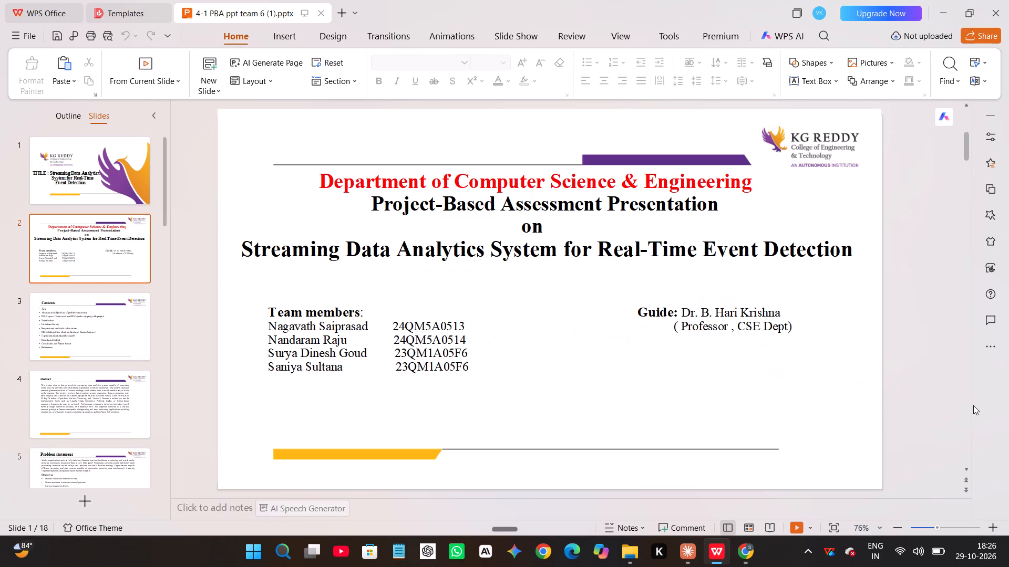
key("Up")
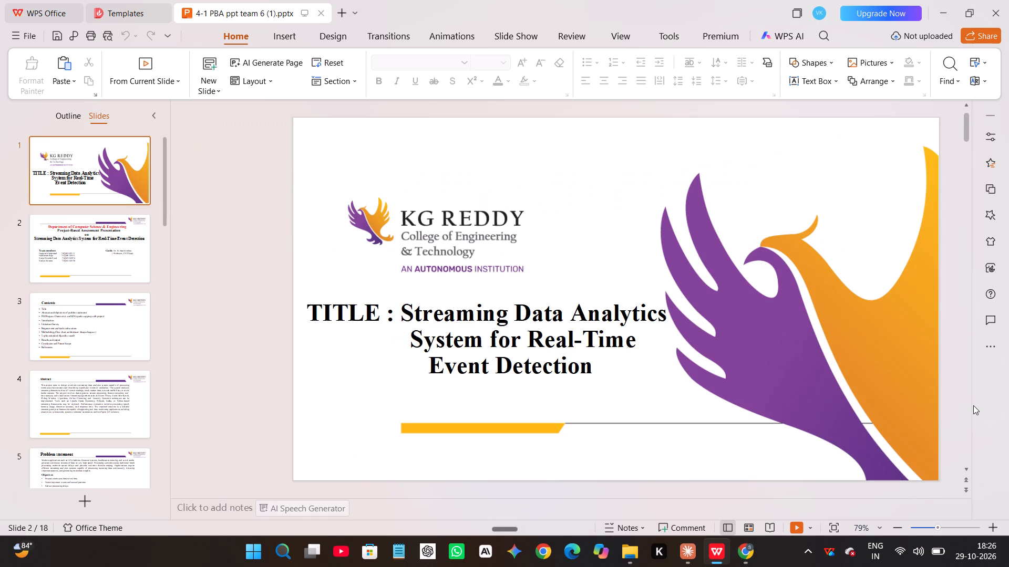
key("Down")
key("Down")
key("Down")
key("Down")
key("Down")
key("Down")
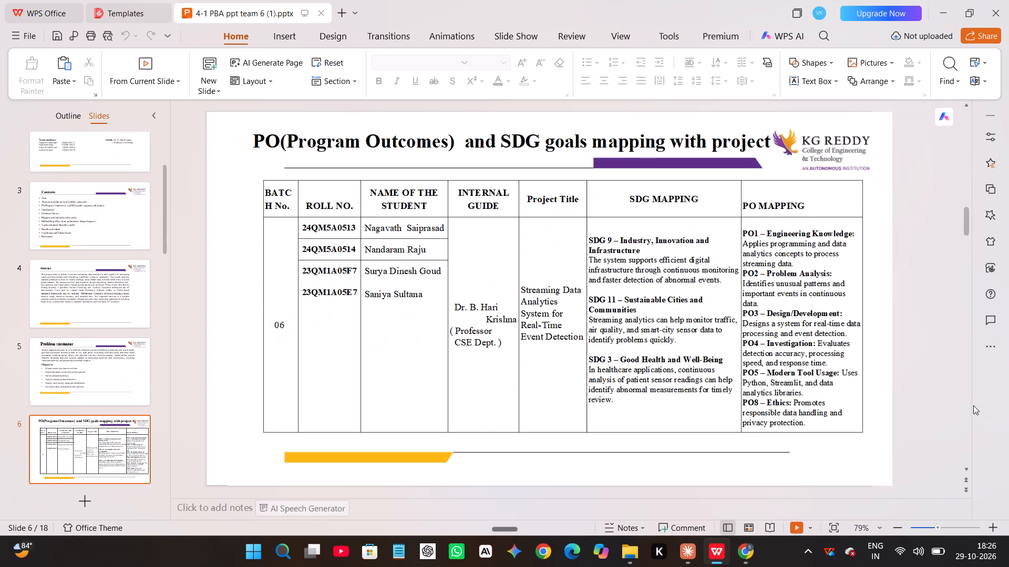
key("Up")
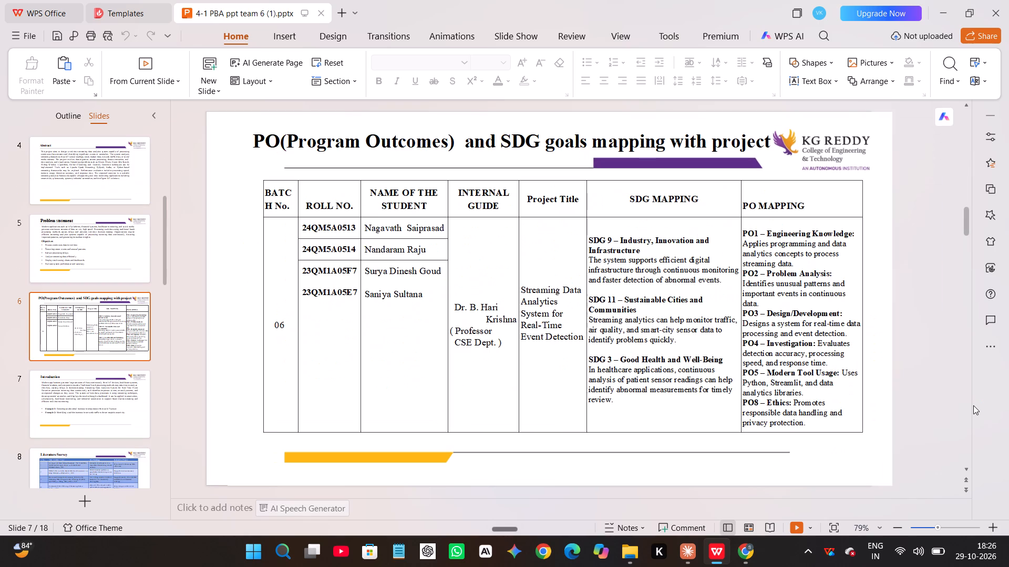
Review slides 7 to 12, covering the introduction, literature survey, requirements, methodology flowchart and architecture diagram.
key("Down")
key("Down")
key("Down")
key("Down")
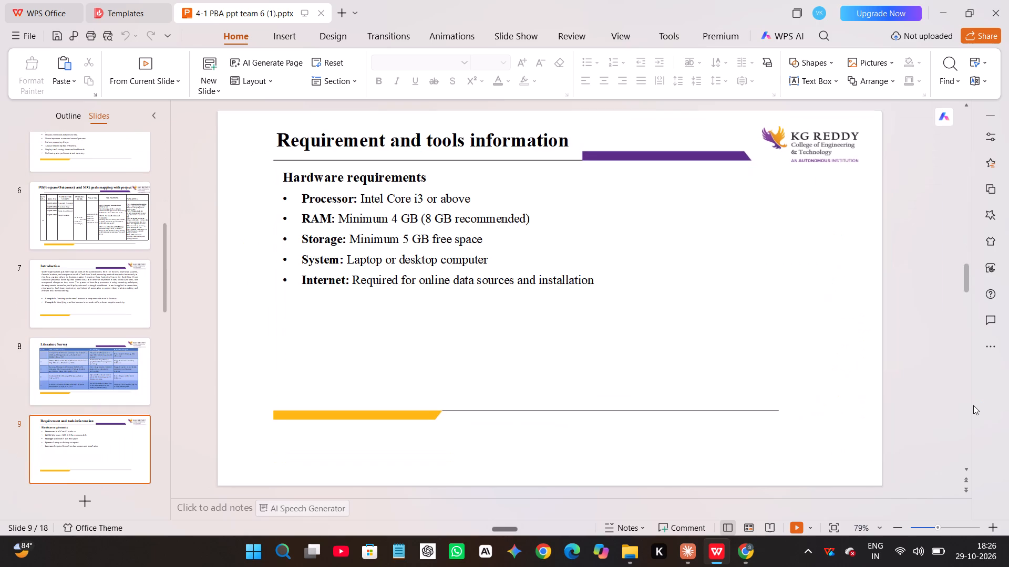
key("Down")
key("Up")
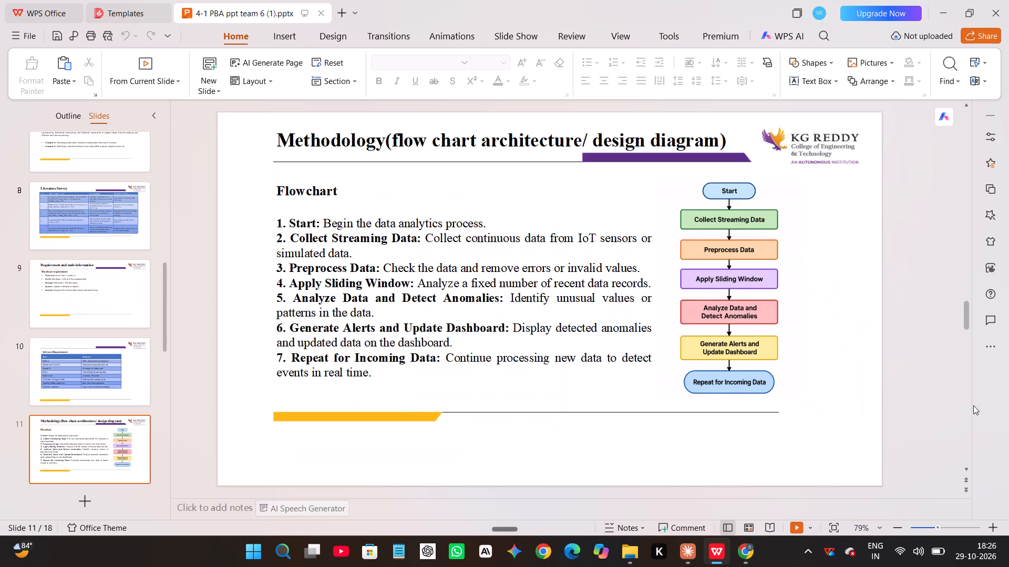
key("Down")
key("Down")
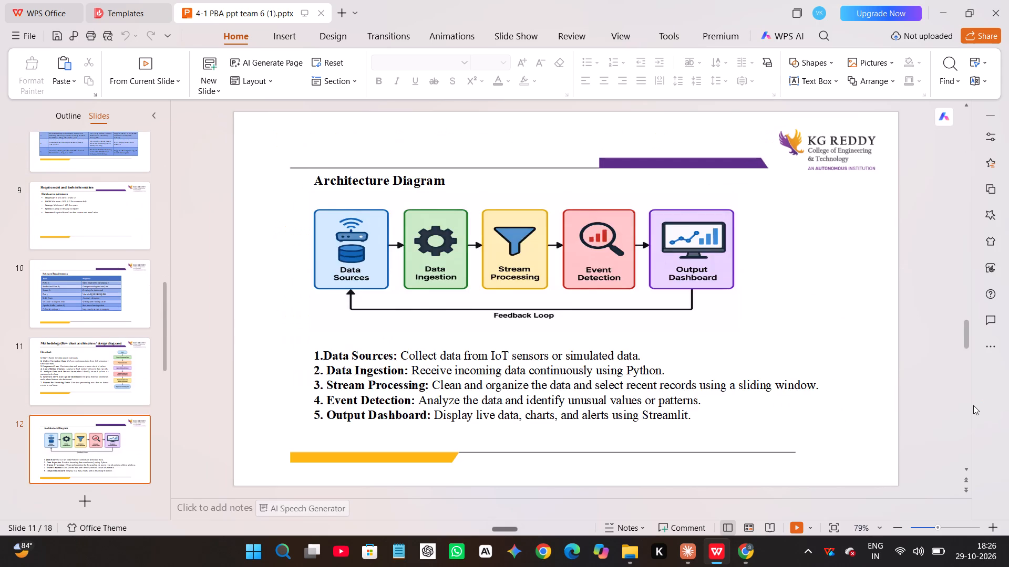
Review the remaining slides from implementation to the closing Thank You slide 18, rechecking the Conclusion and Future Scope slides.
key("Down")
key("Down")
key("Down")
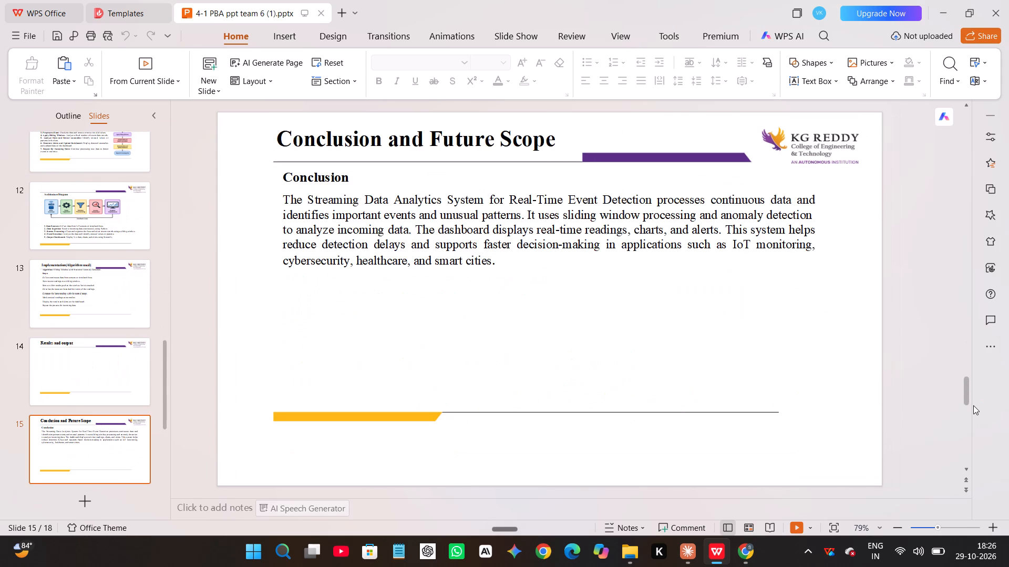
key("Down")
key("Down")
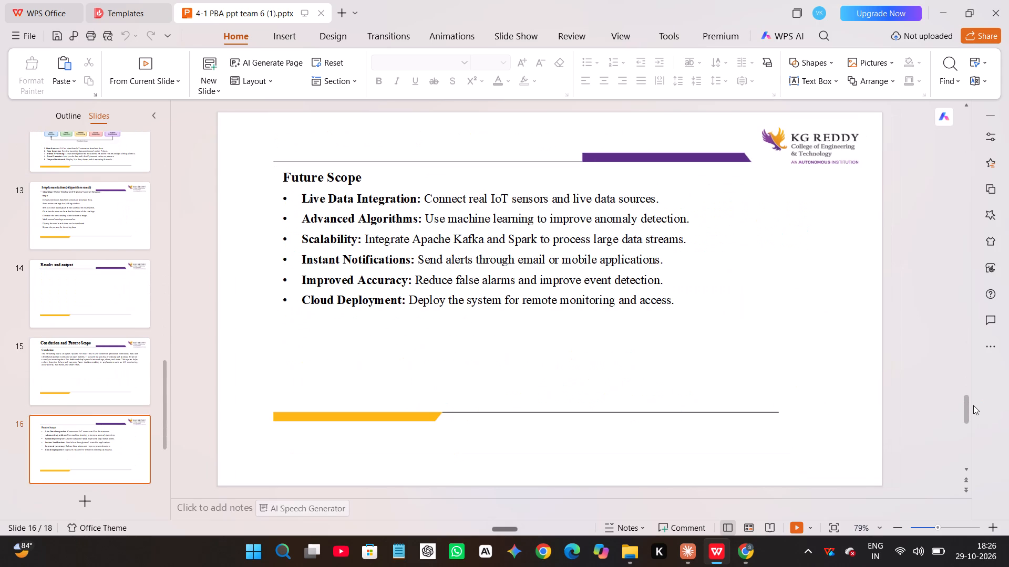
key("Up")
key("Down")
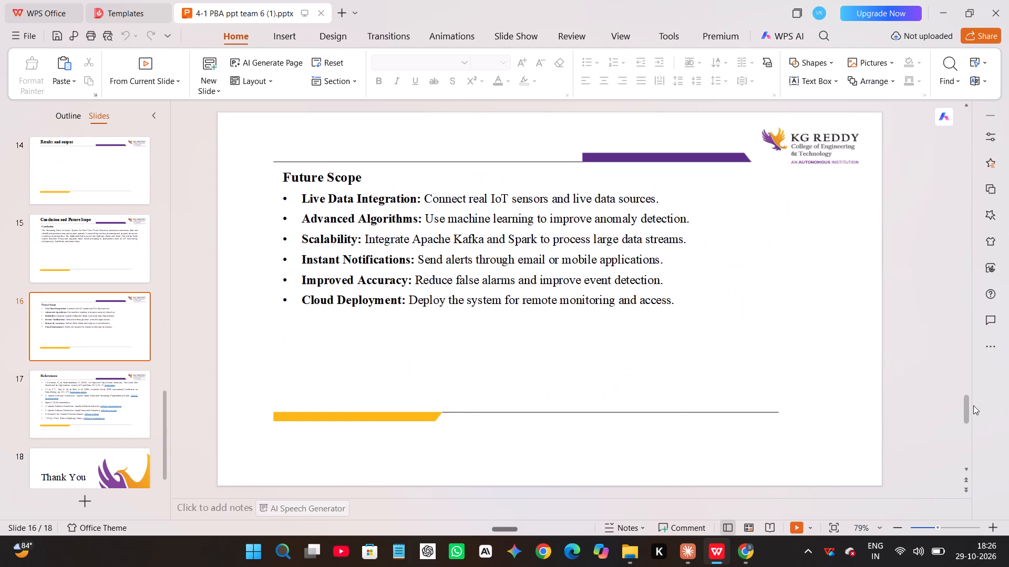
key("Up")
key("Up")
key("Down")
key("Down")
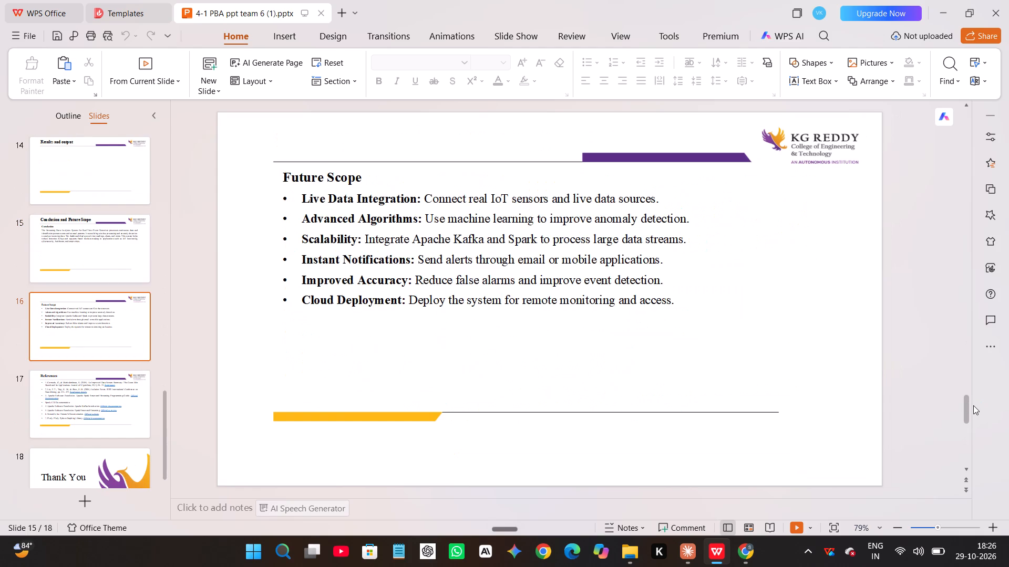
key("Down")
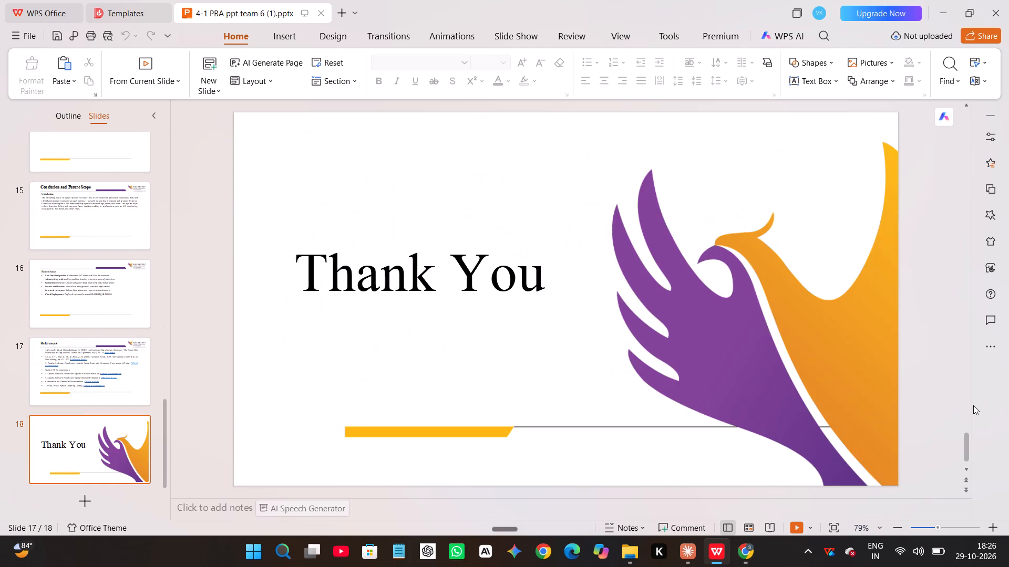
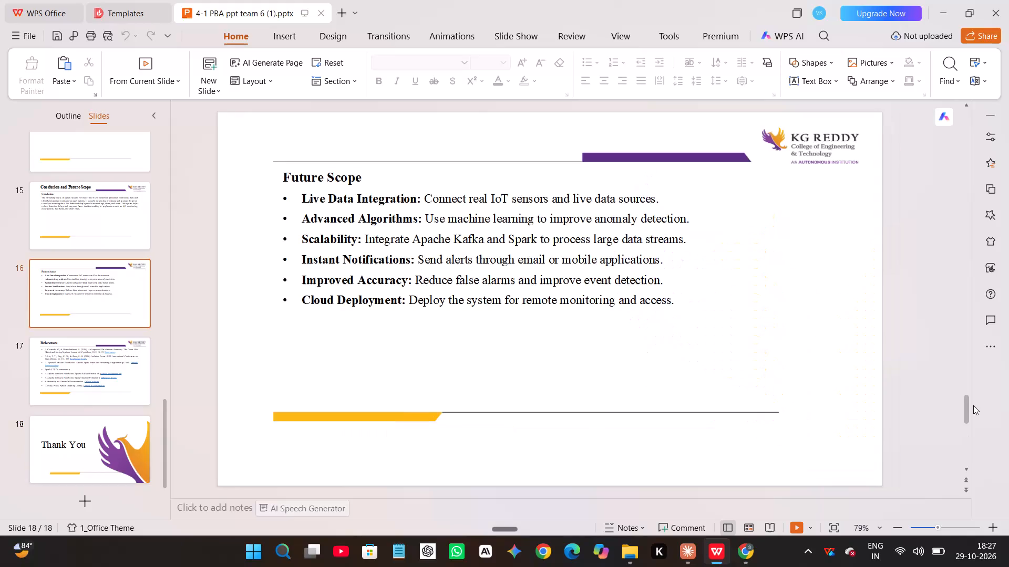
Insert a blank line above the "Algorithm:" line on the Implementation slide 13 so the text clears the header bar.
key("Up")
key("Up")
key("Up")
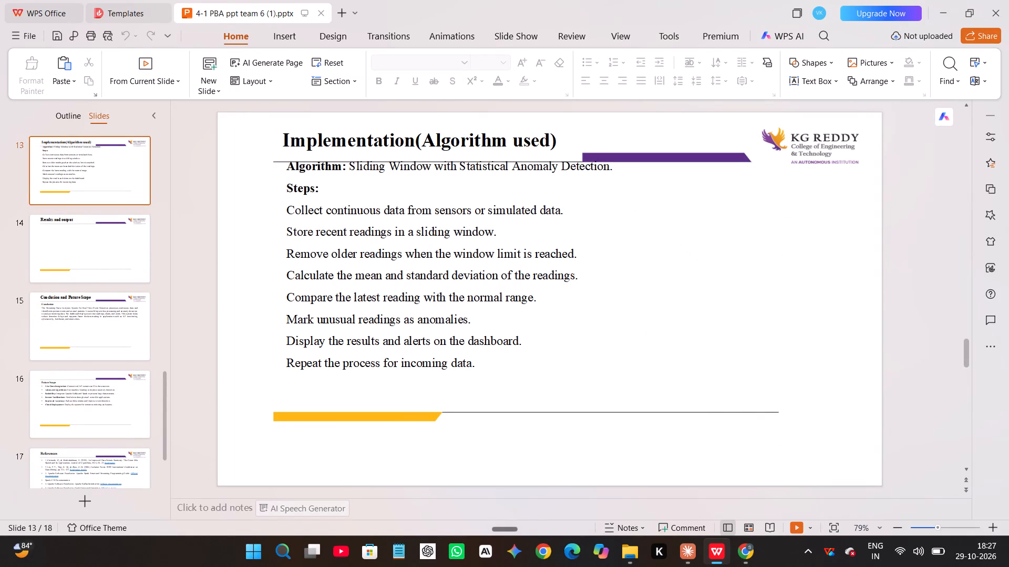
left_click(291, 172)
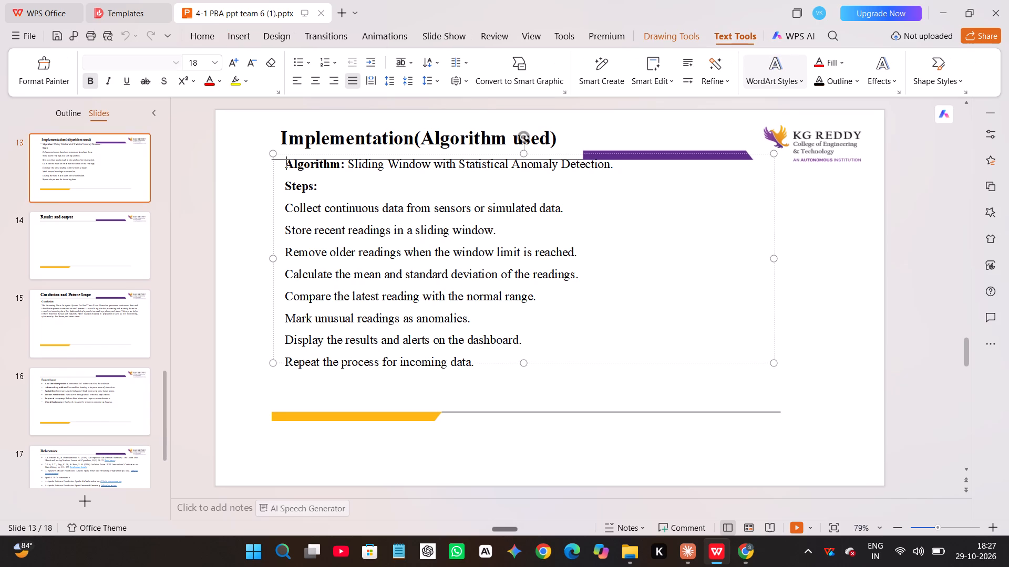
key("Return")
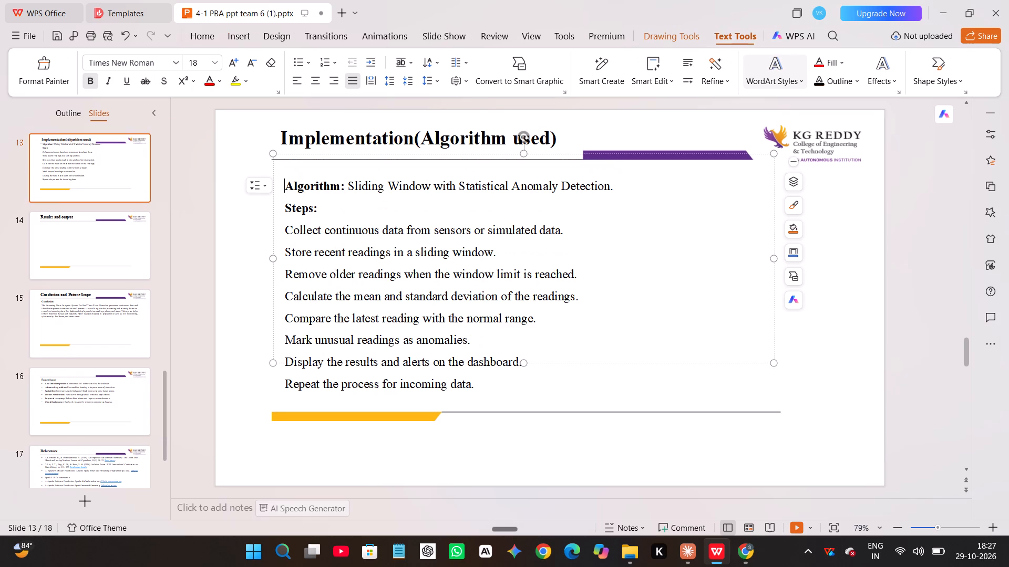
left_click(843, 248)
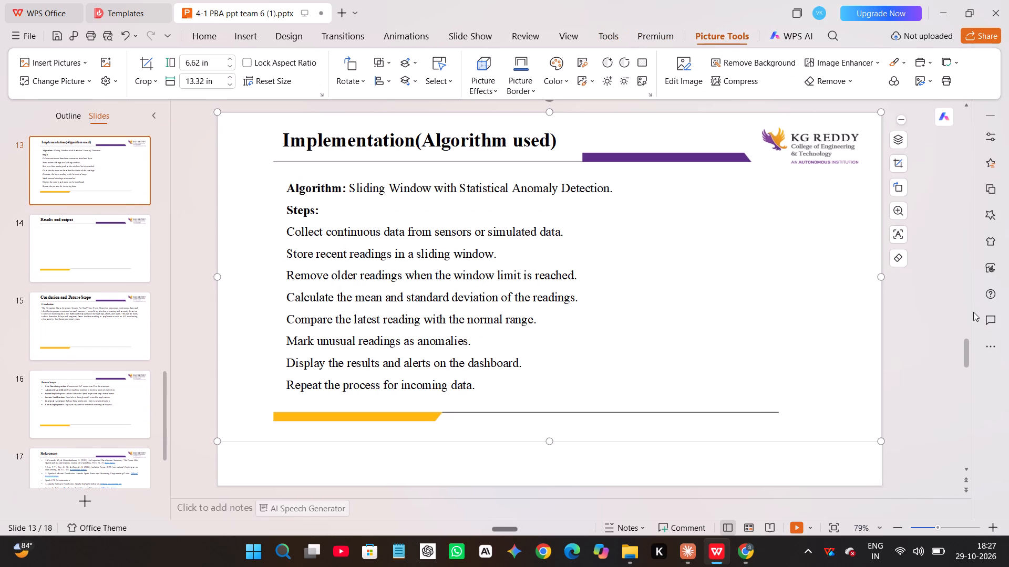
left_click(973, 312)
left_click(943, 301)
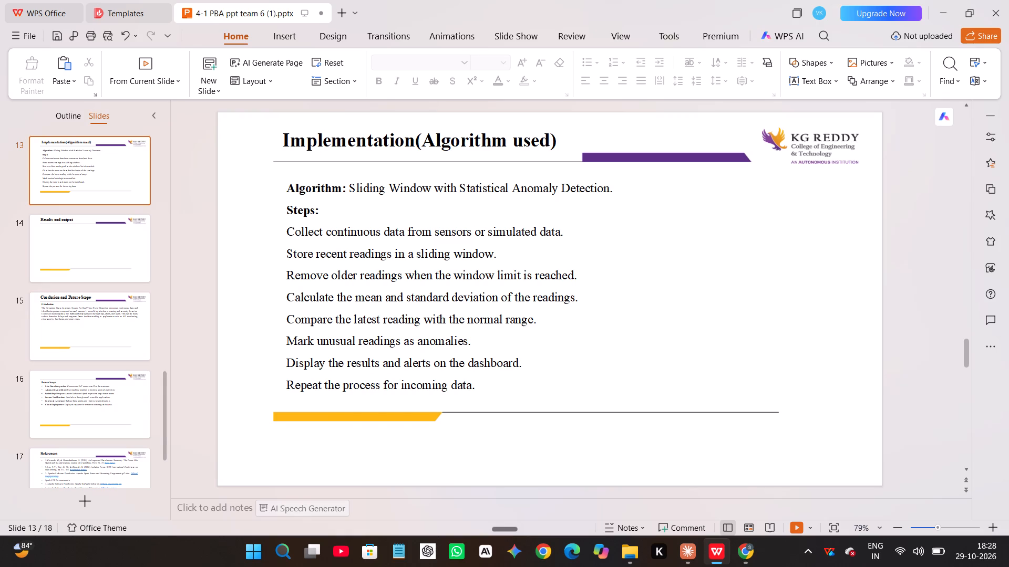
Recheck the layout of the slides from the architecture diagram back to the Introduction on slide 7, and forward again to slide 12.
key("Up")
key("Up")
key("Up")
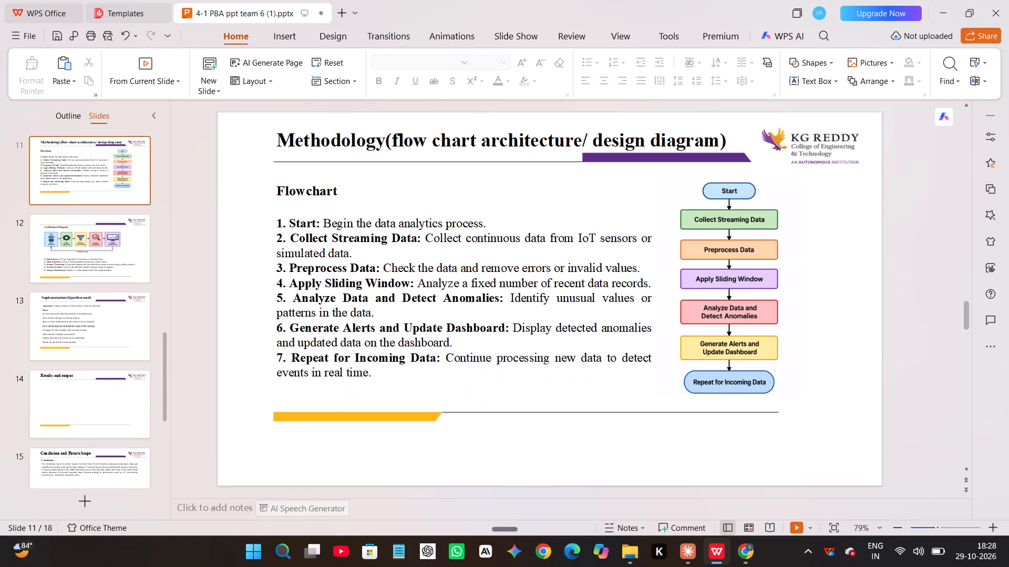
key("Up")
key("Up")
key("Up")
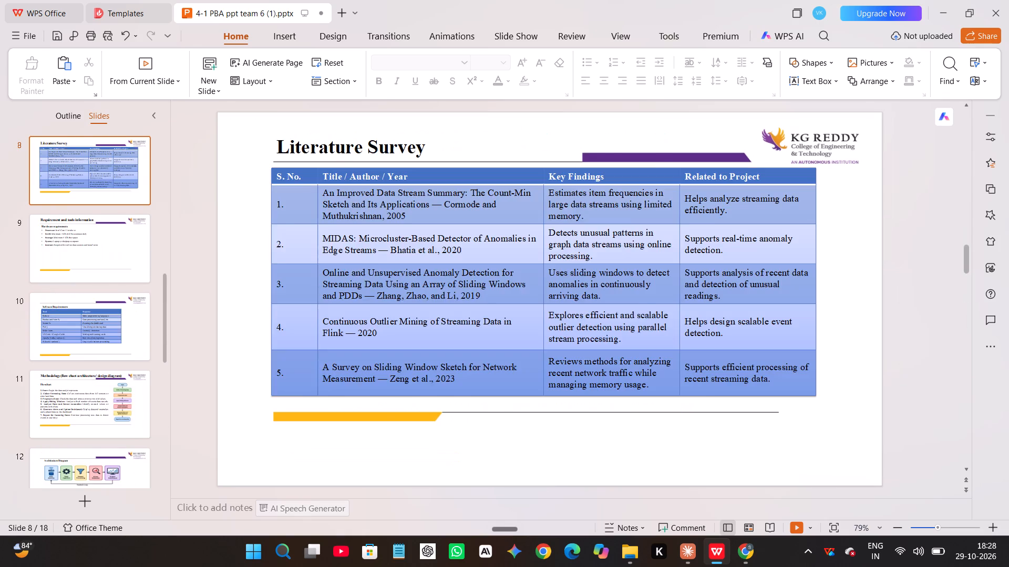
key("Up")
key("Down")
key("Down")
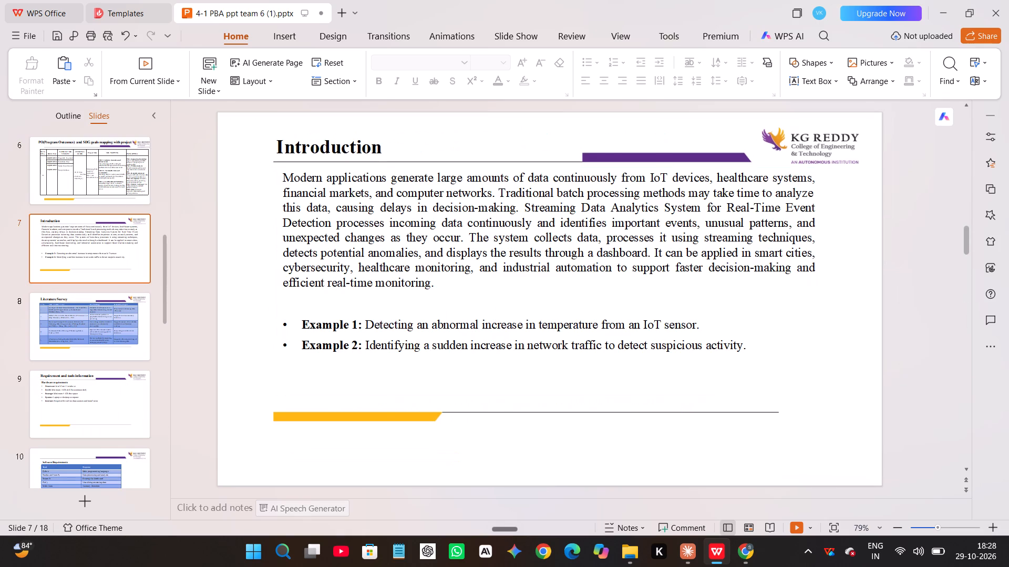
key("Down")
key("Down")
key("Down")
key("Down")
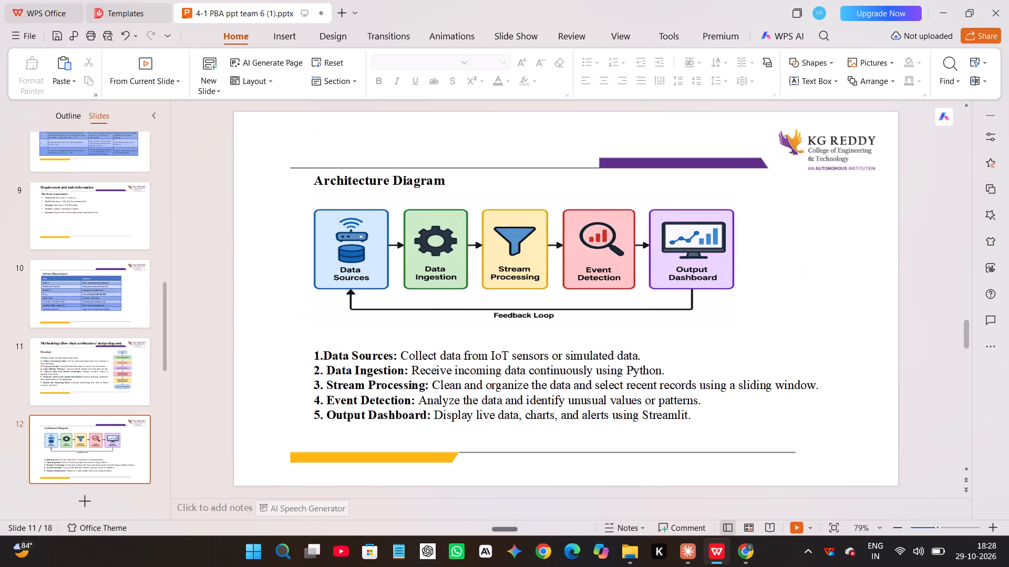
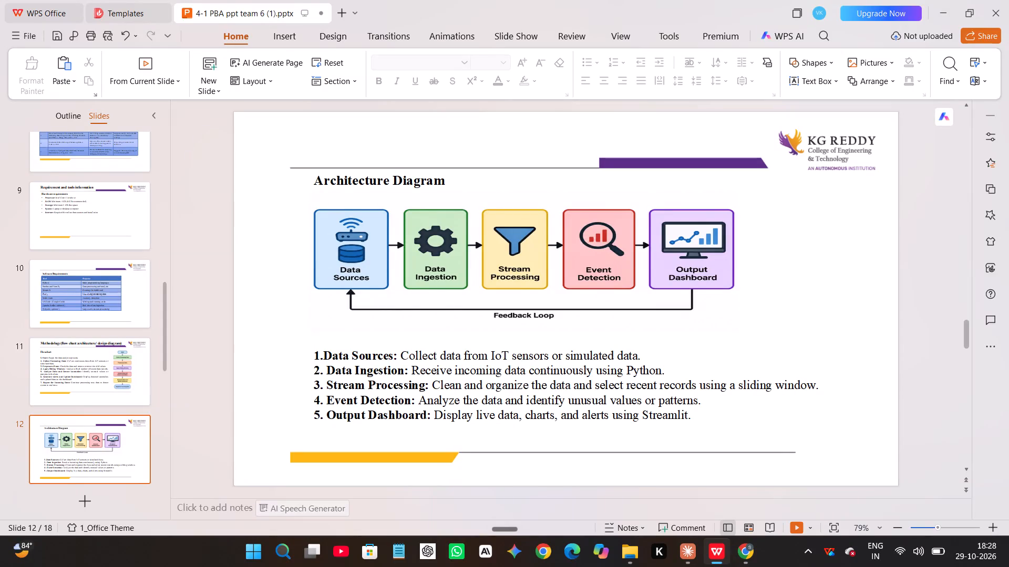
Insert a space between "1." and "Data Sources:" in the numbered list below the architecture diagram on slide 12.
left_click(325, 355)
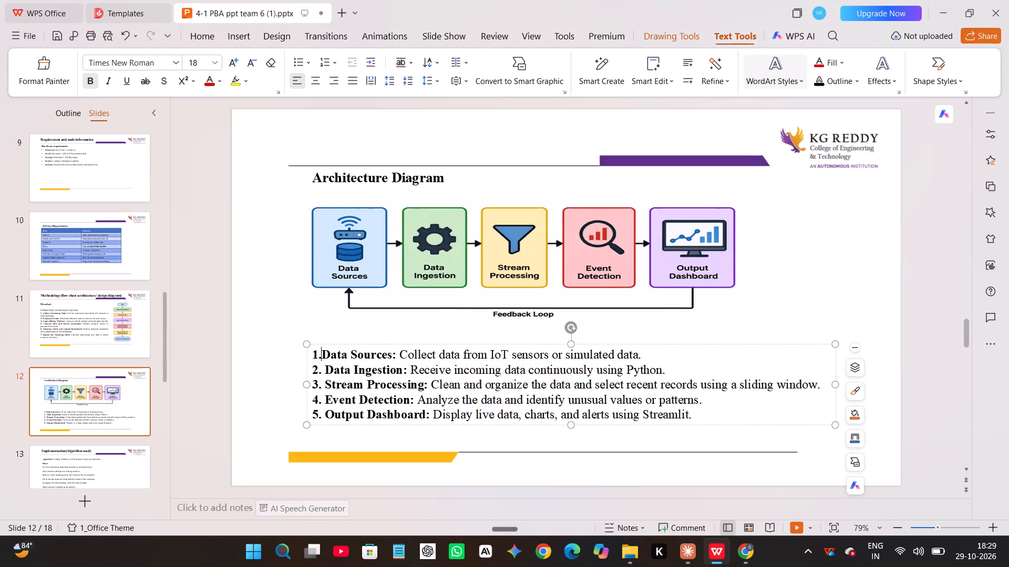
key("space")
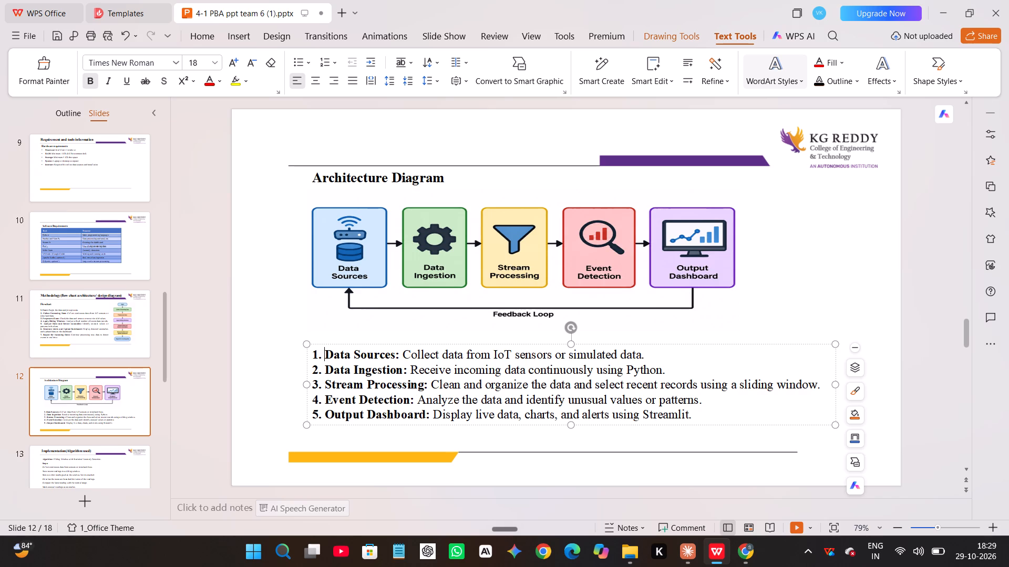
left_click(933, 208)
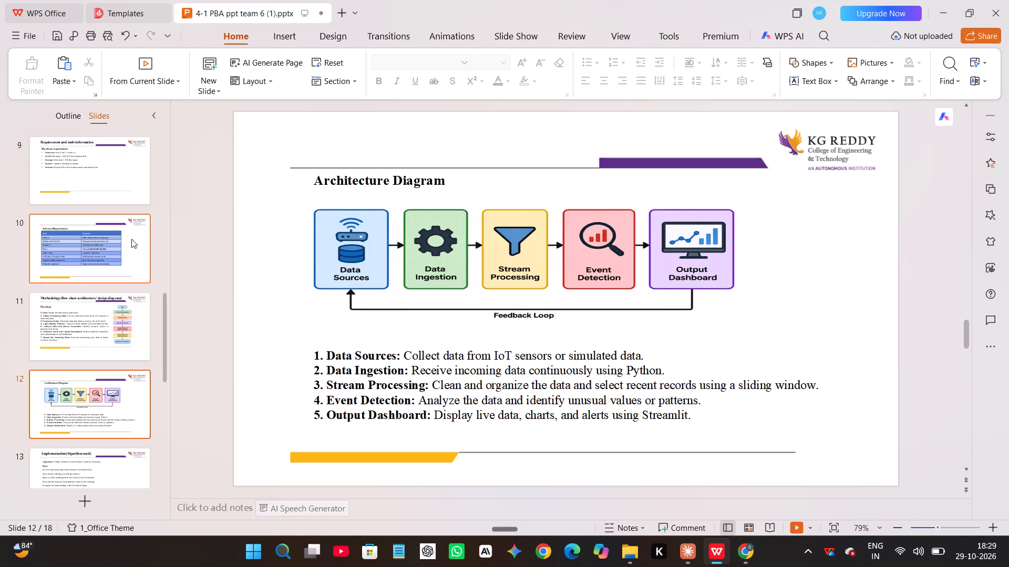
Bring up the Save As format choices for saving a copy of the corrected presentation.
left_click(30, 36)
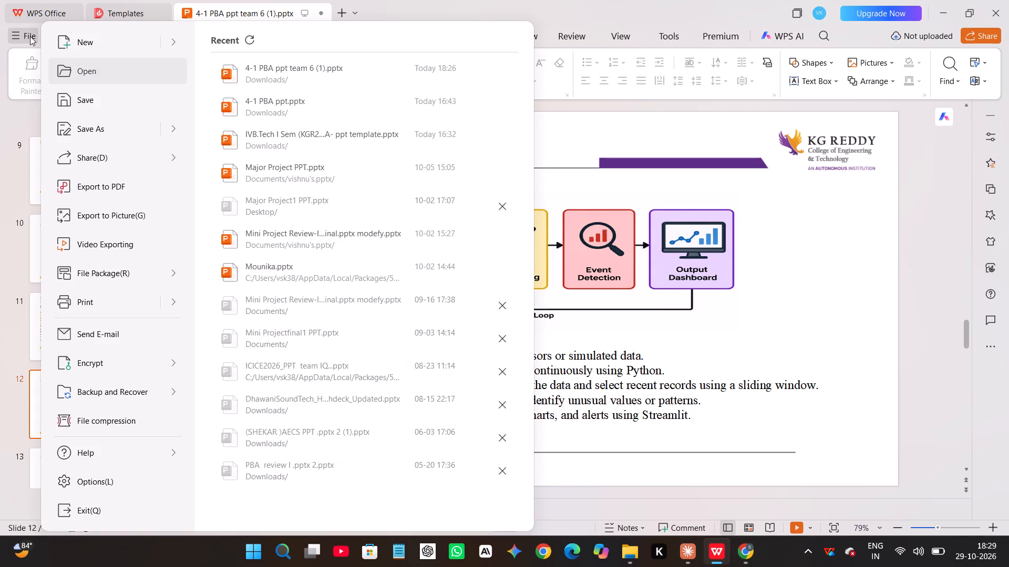
left_click(160, 134)
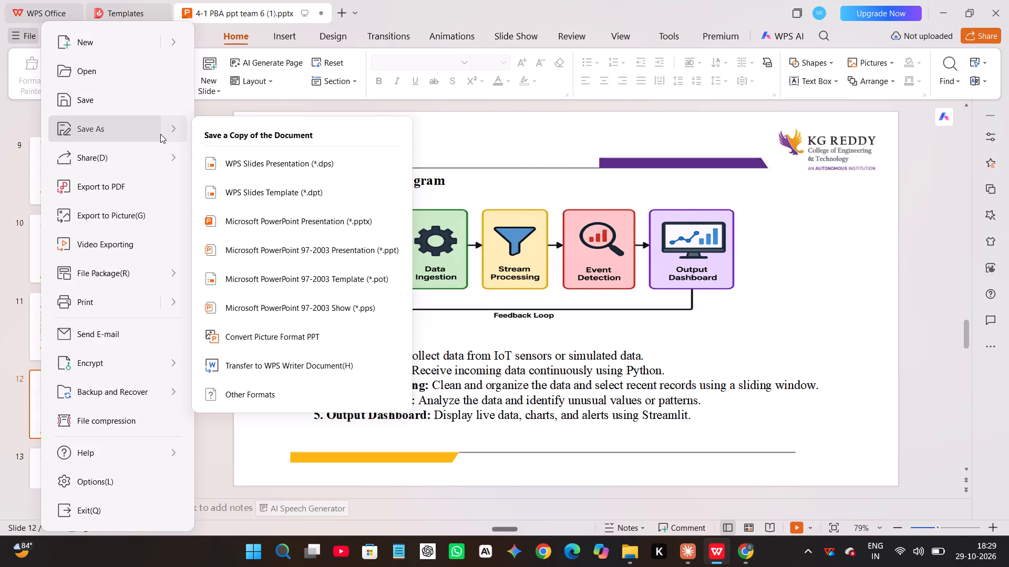
Start saving a copy of the deck in Microsoft PowerPoint Presentation (*.pptx) format and open its file name for editing.
left_click(269, 221)
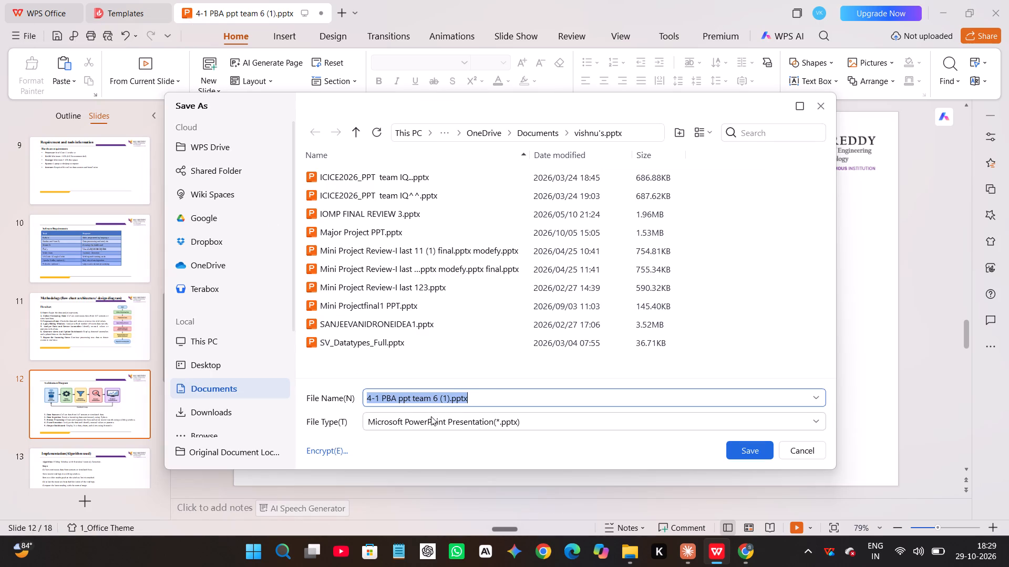
left_click(476, 397)
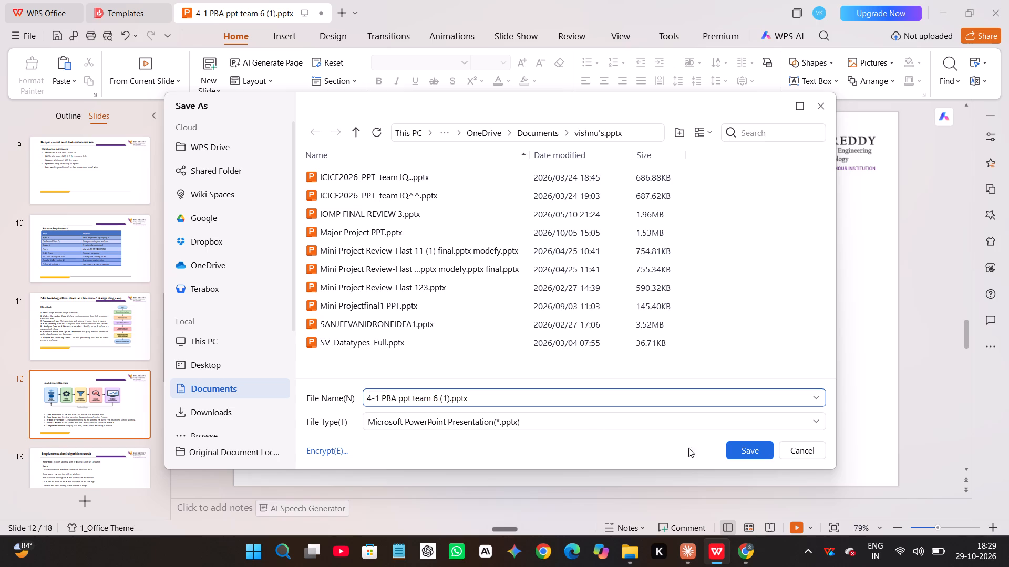
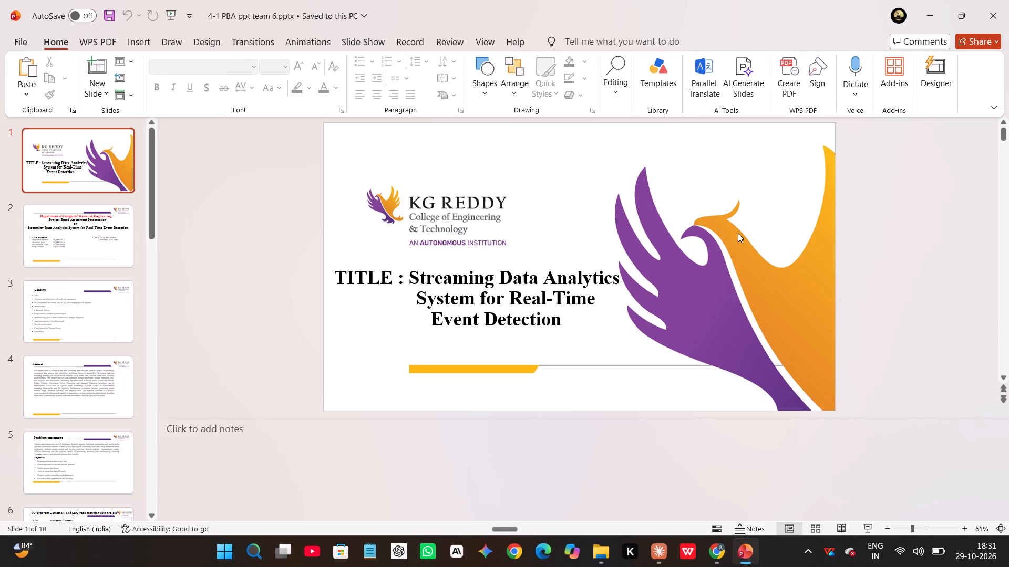
Review the presentation's opening slides in order, from the title slide on to the team members and guide slide.
key("Down")
key("Down")
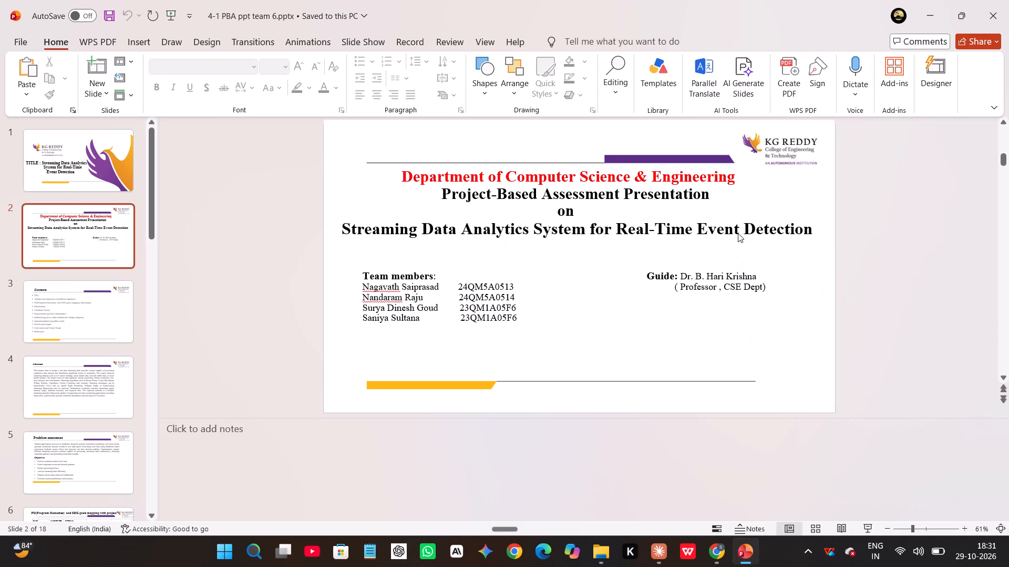
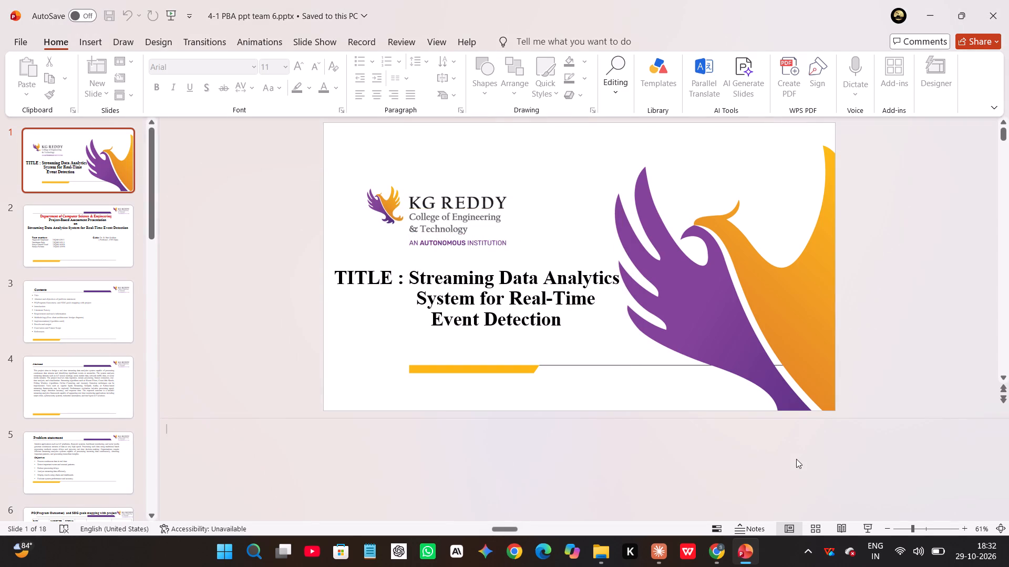
Look through the opening slides of the team 6 presentation, up to the PO and SDG goals mapping table on slide 6.
key("Down")
key("Down")
key("Down")
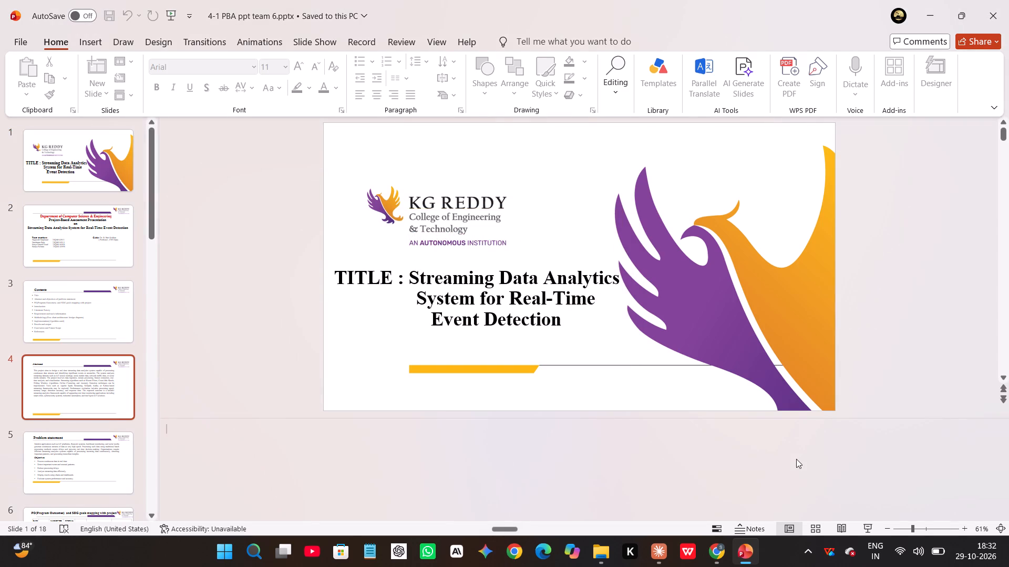
key("Down")
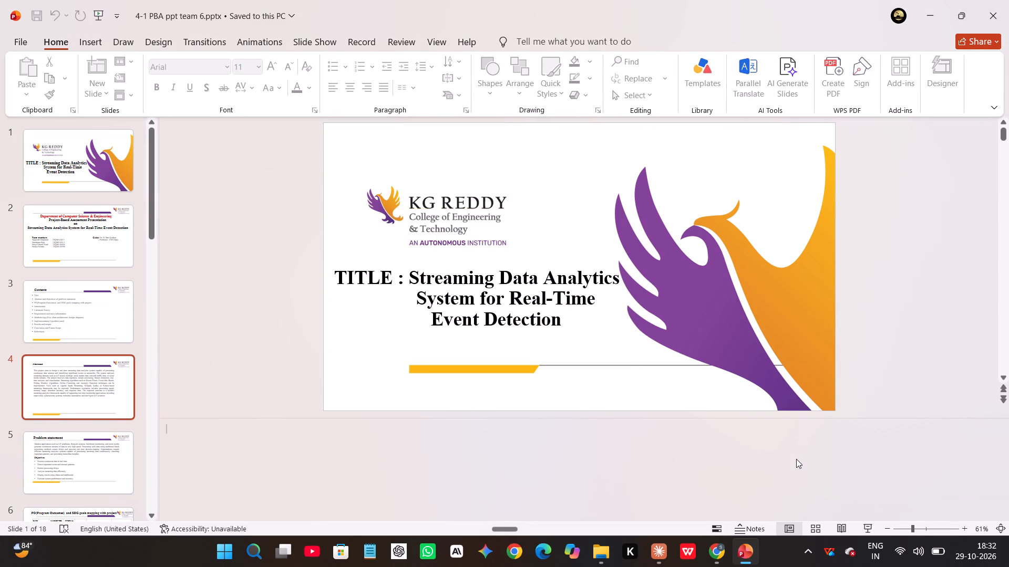
key("Up")
key("Down")
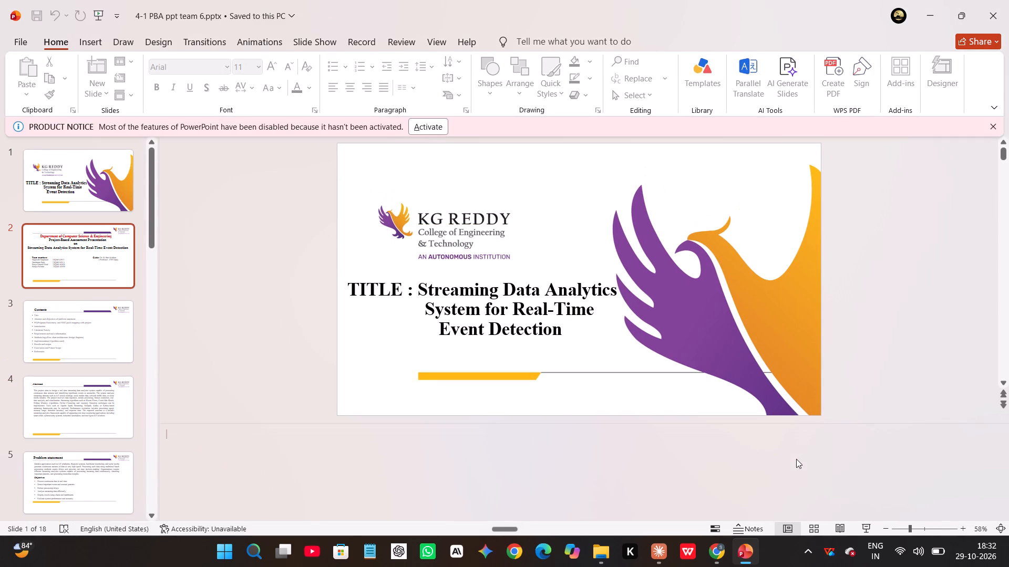
key("Down")
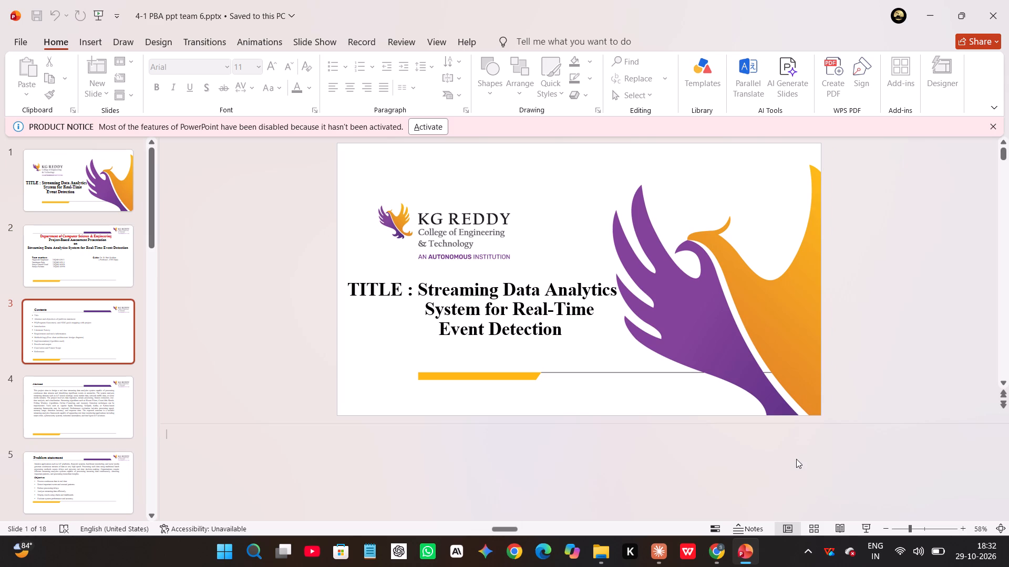
key("Down")
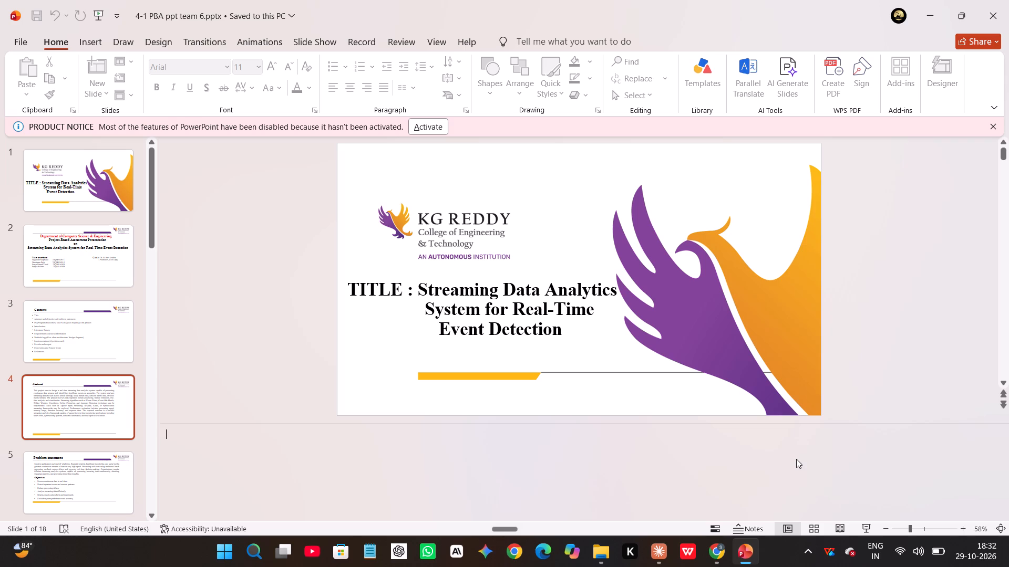
key("Down")
key("Down")
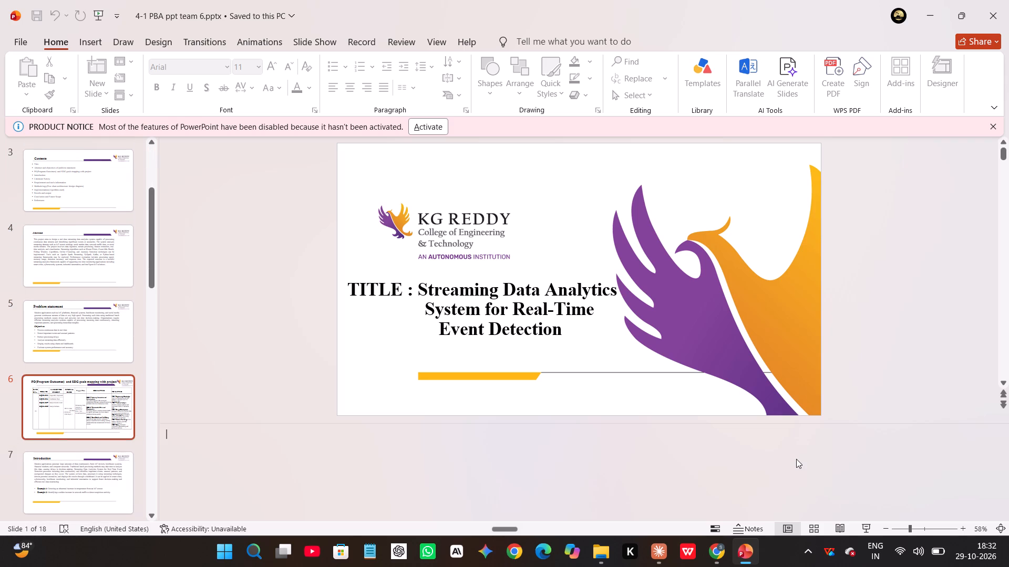
double_click(424, 402)
left_click(95, 334)
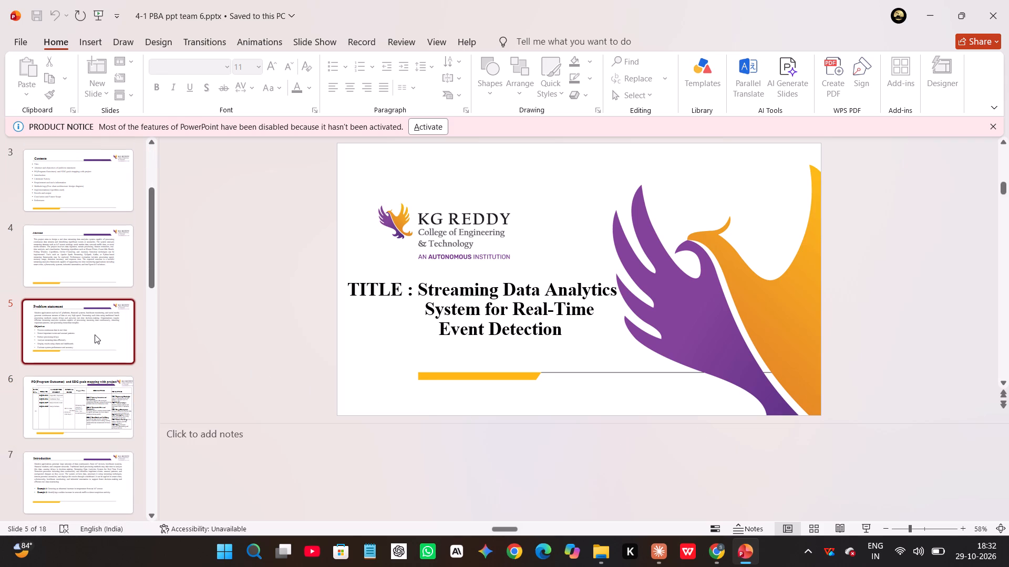
left_click(92, 406)
scroll(92, 406, "up", 2)
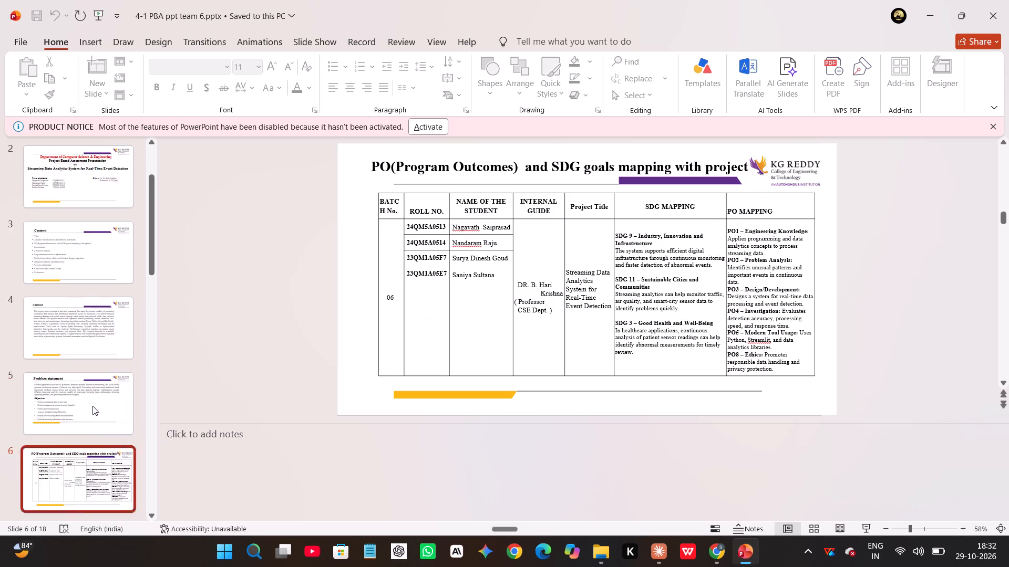
scroll(92, 406, "up", 4)
Review the slides in order from the title slide on slide 1 through the References on slide 17.
left_click(82, 177)
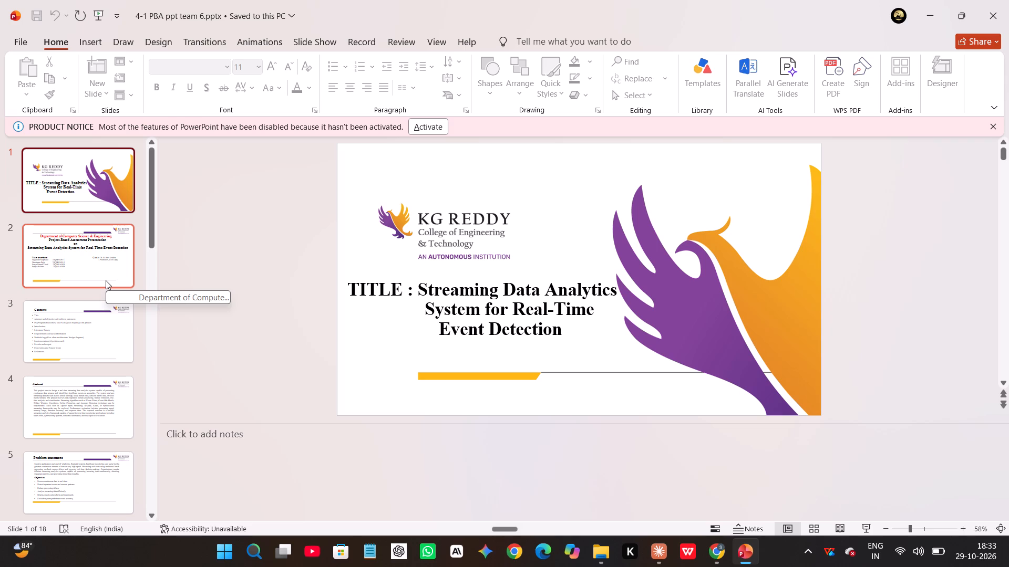
key("Down")
key("Down")
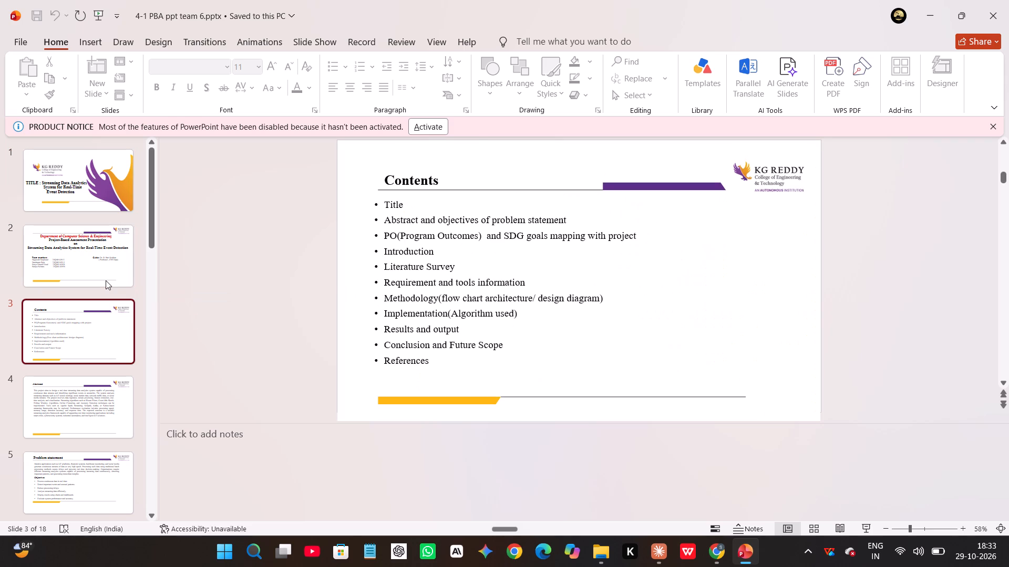
key("Down")
key("Up")
key("Up")
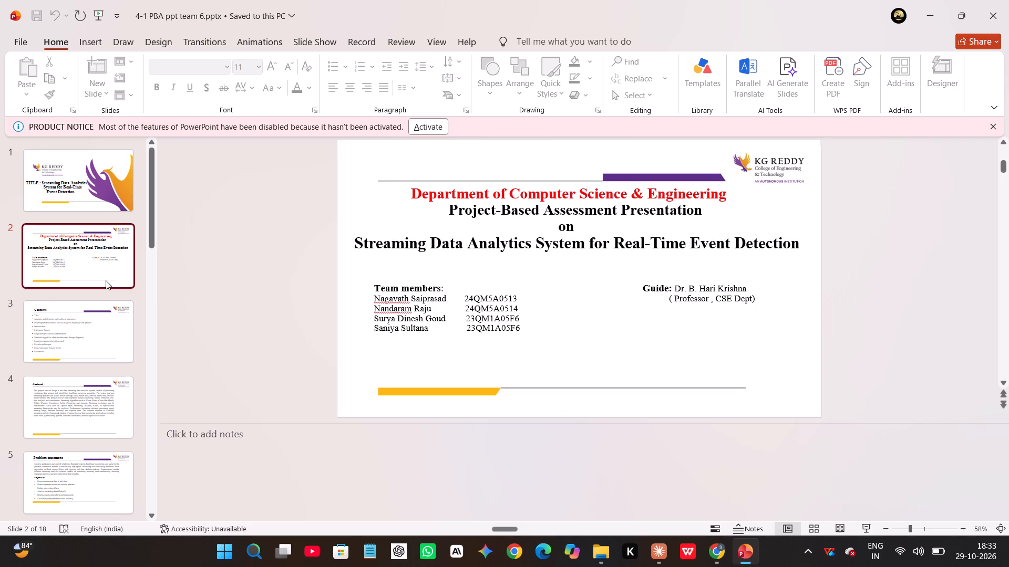
key("Down")
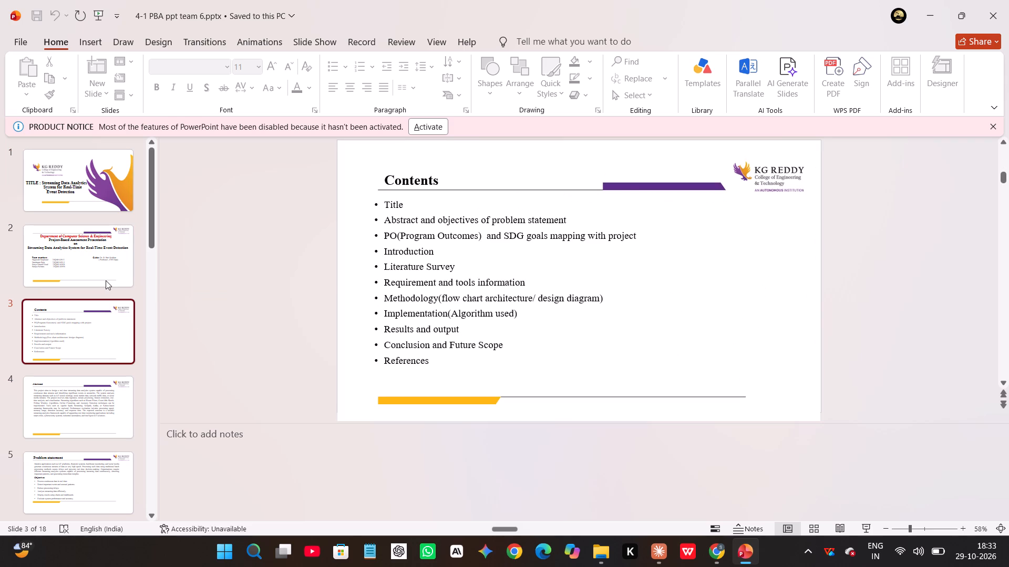
key("Down")
key("Down")
key("Down")
key("Down")
key("Down")
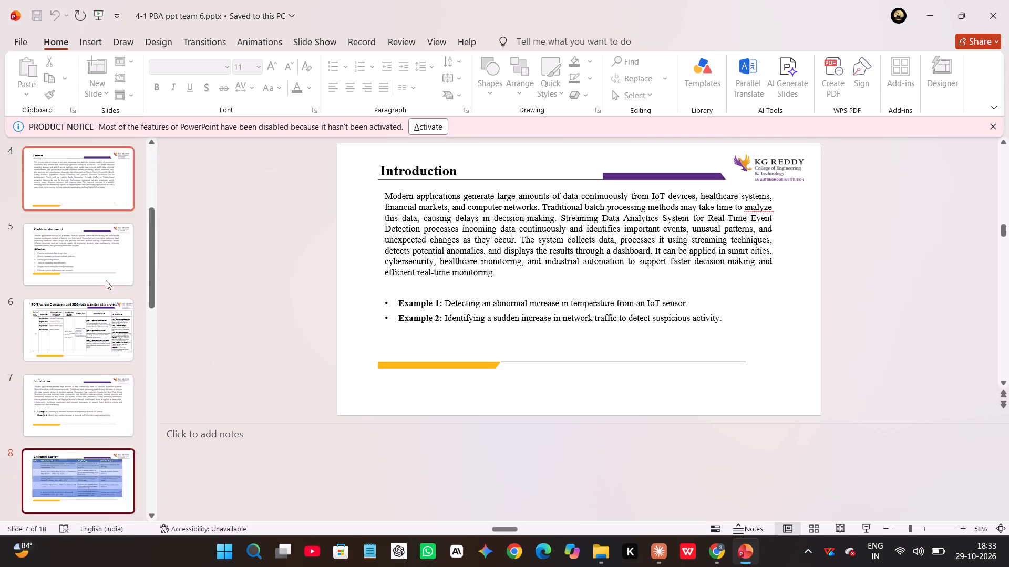
key("Down")
key("Down")
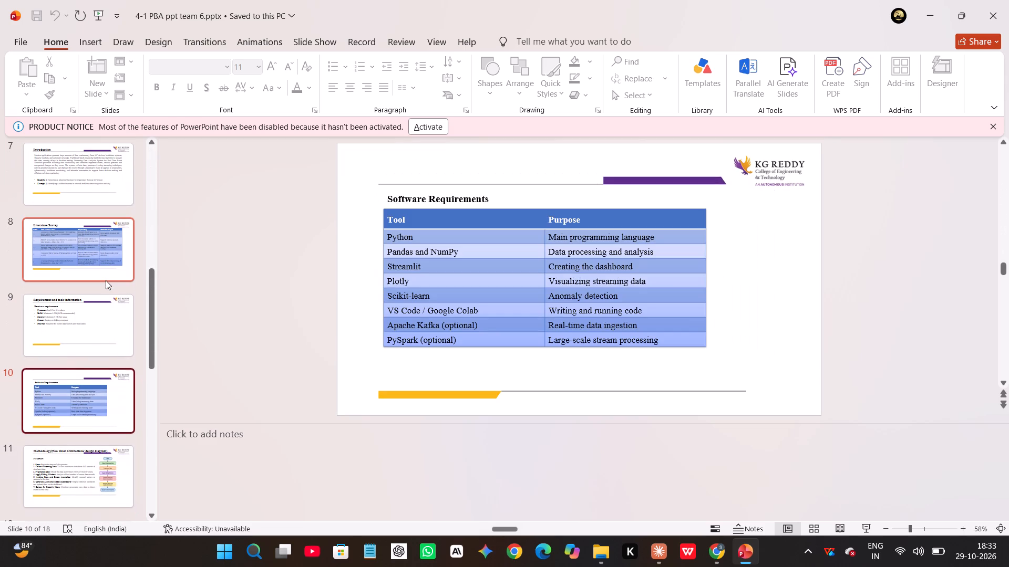
key("Down")
key("Down")
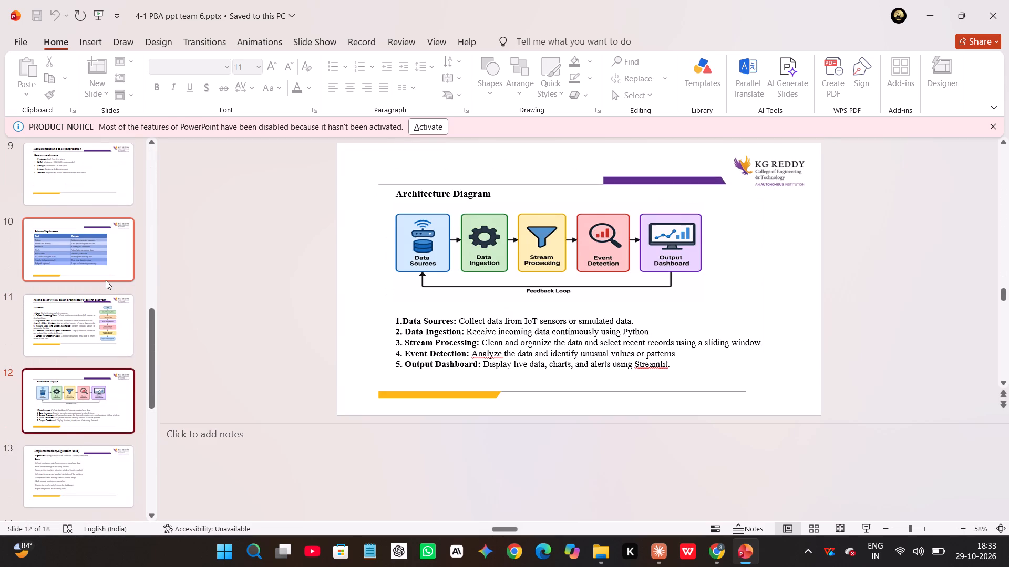
key("Down")
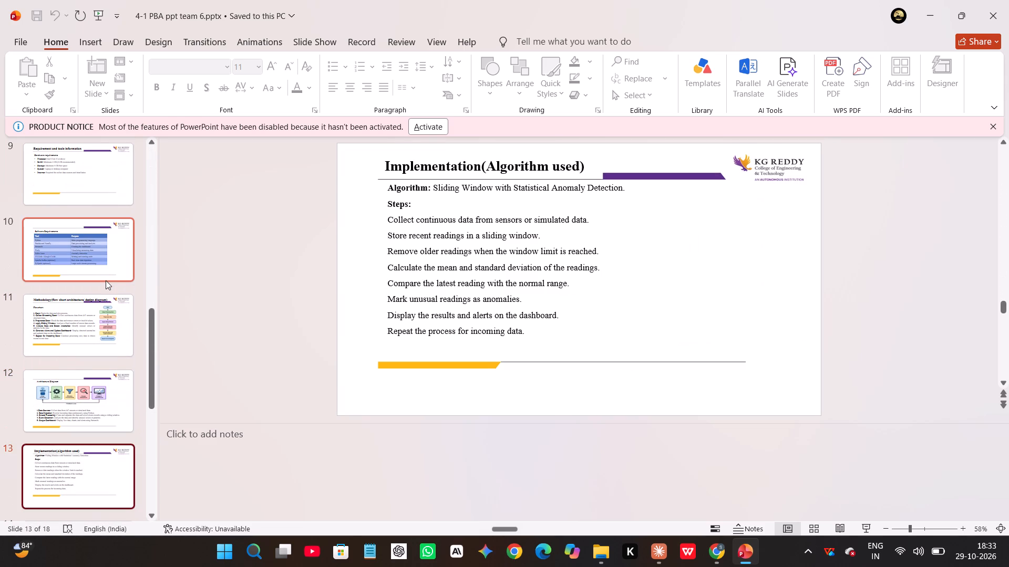
key("Down")
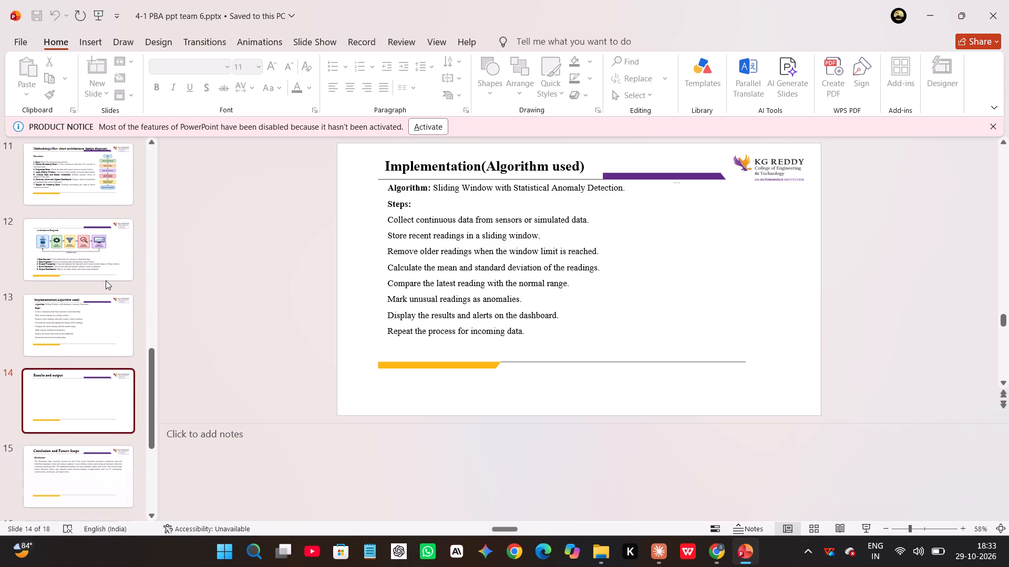
key("Down")
key("Down")
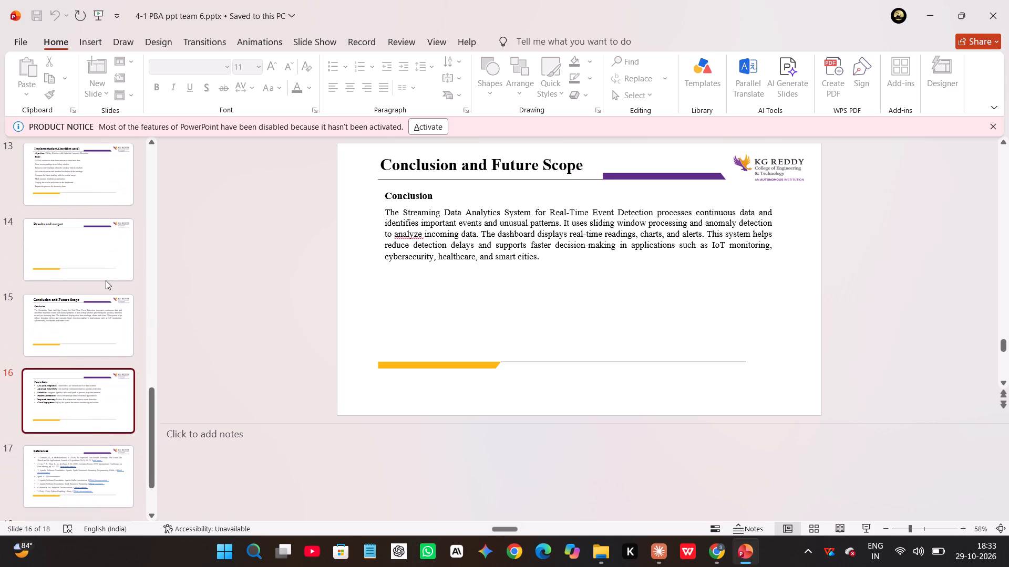
key("Down")
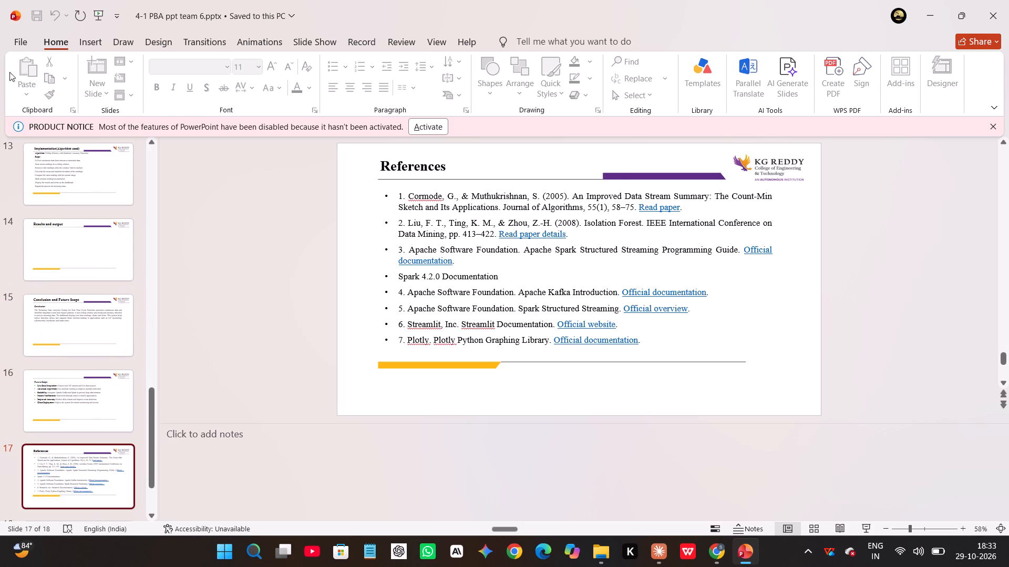
Recheck the closing slides: Results and output, References, Future Scope, and Conclusion.
left_click(66, 240)
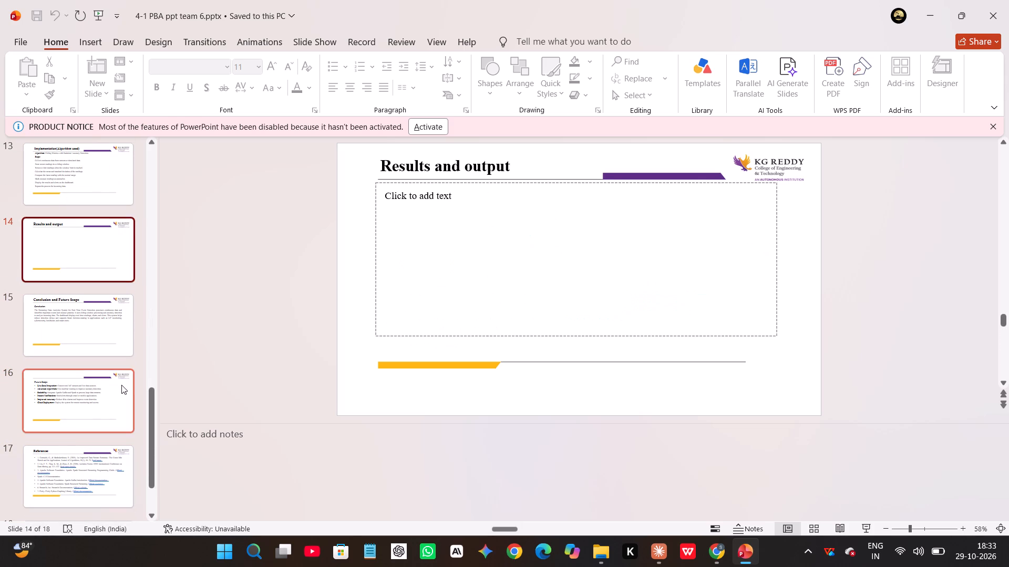
scroll(121, 385, "down", 1)
left_click(121, 385)
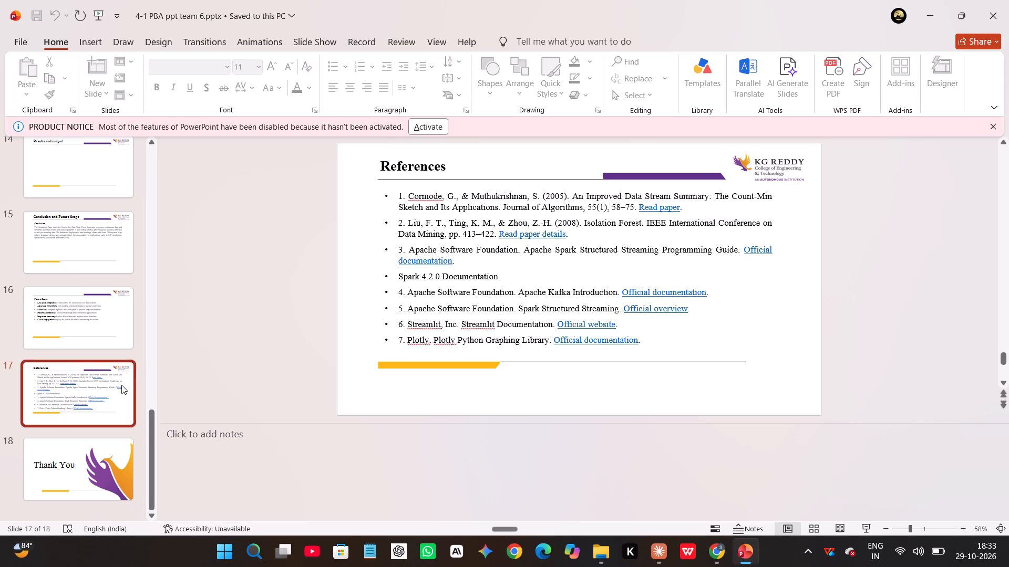
left_click(106, 333)
scroll(106, 333, "up", 1)
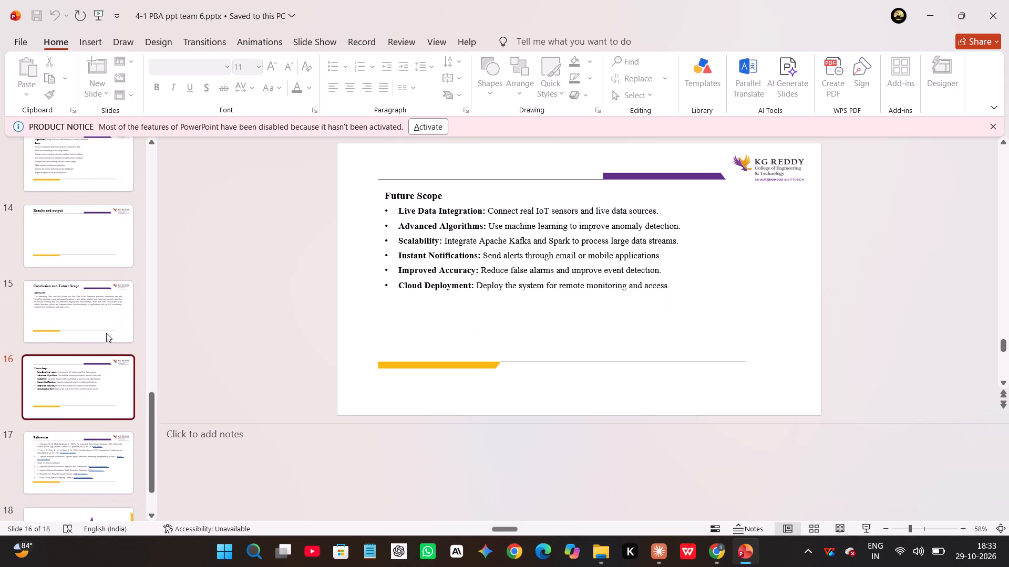
scroll(106, 333, "up", 1)
left_click(106, 333)
Examine the PO and SDG goals mapping table again, along with the Abstract, Problem statement and Introduction slides.
scroll(106, 333, "up", 3)
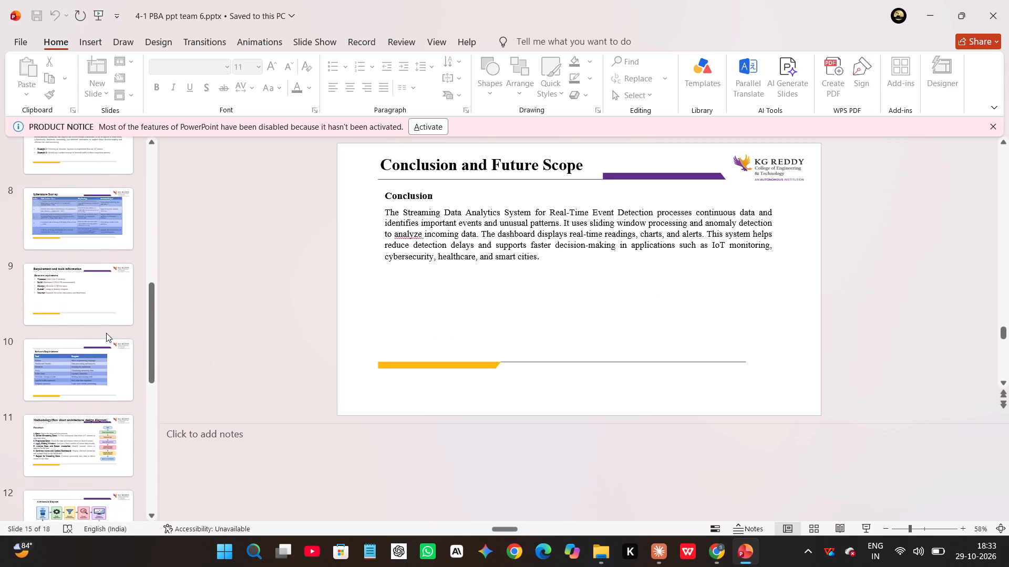
scroll(106, 333, "up", 1)
left_click(106, 333)
left_click(111, 183)
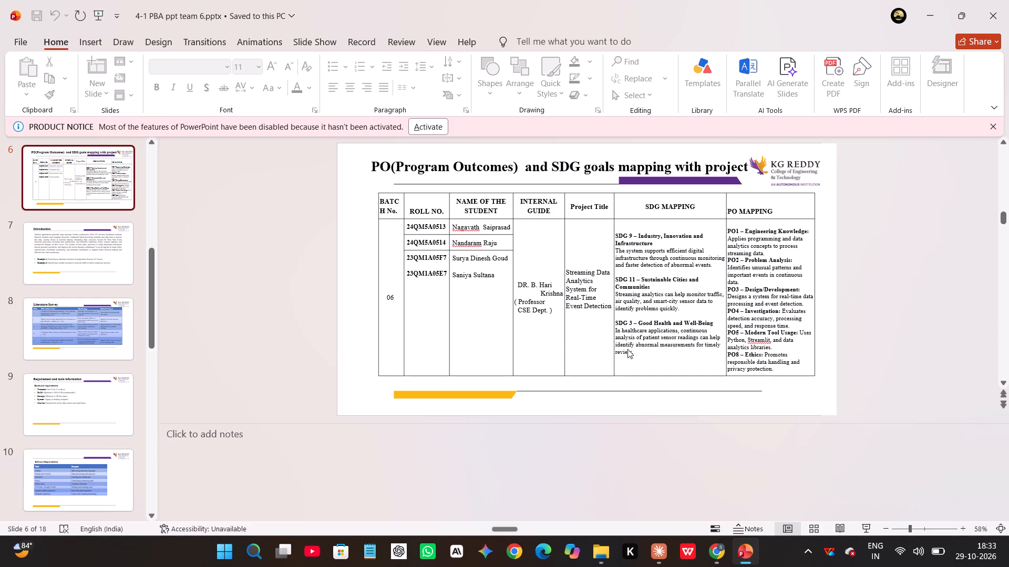
scroll(91, 300, "up", 1)
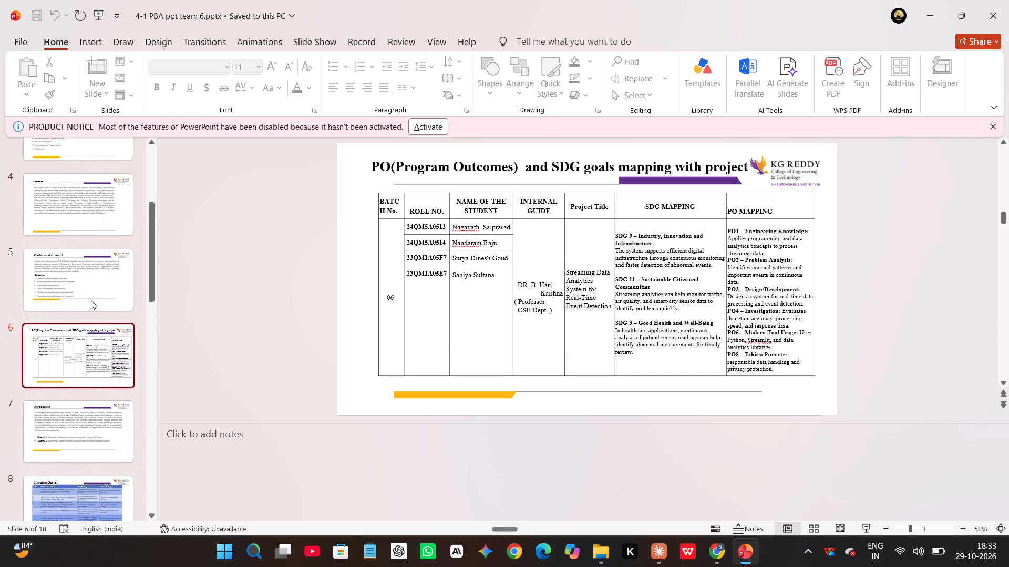
scroll(91, 300, "up", 2)
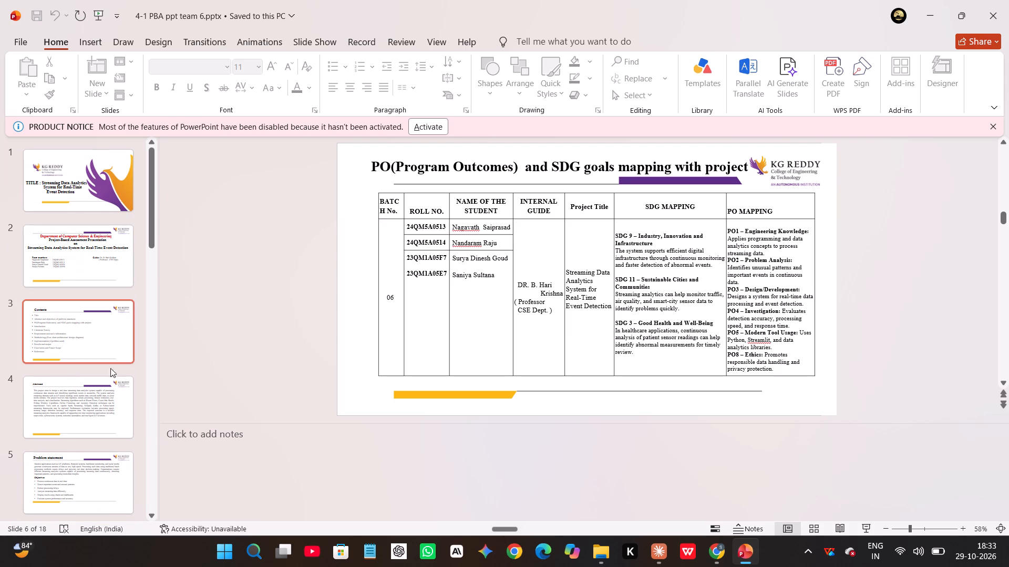
left_click(116, 381)
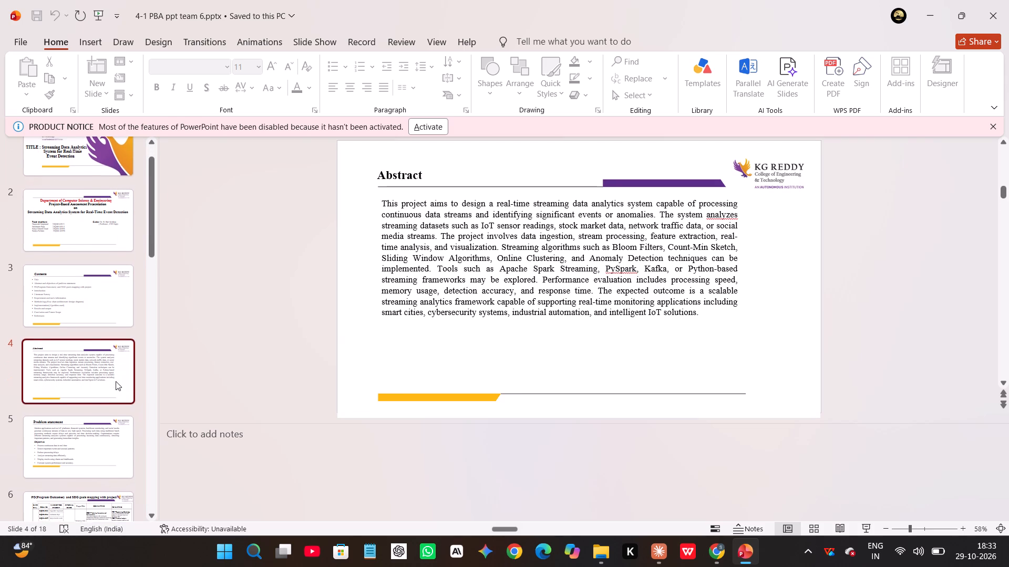
left_click(112, 419)
scroll(112, 419, "down", 1)
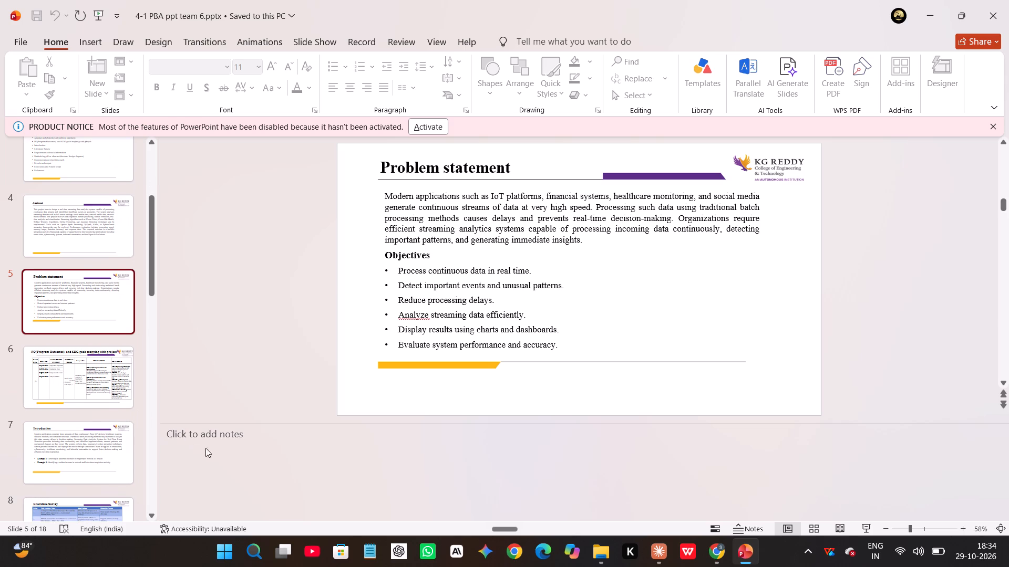
left_click(72, 373)
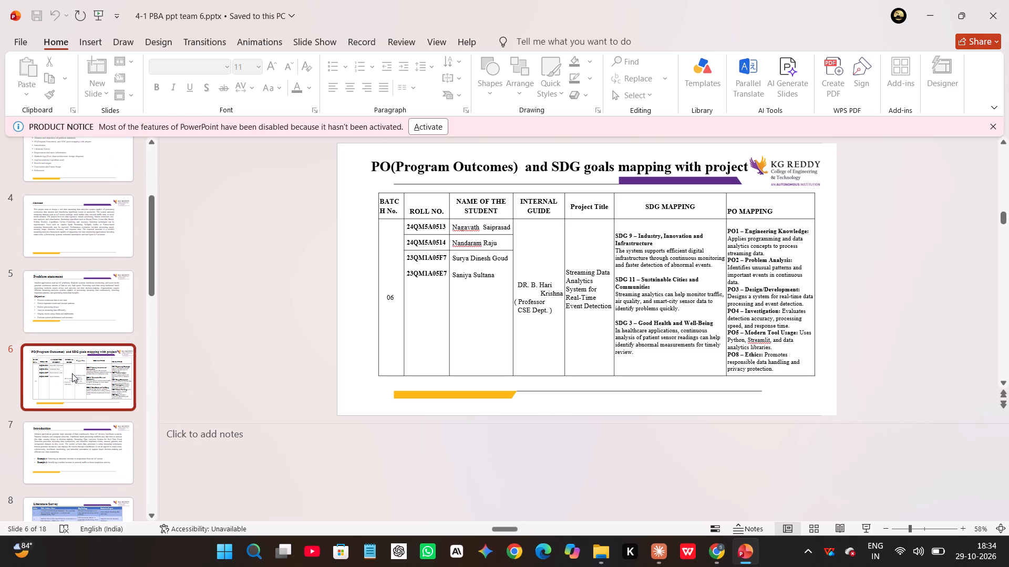
scroll(72, 373, "down", 1)
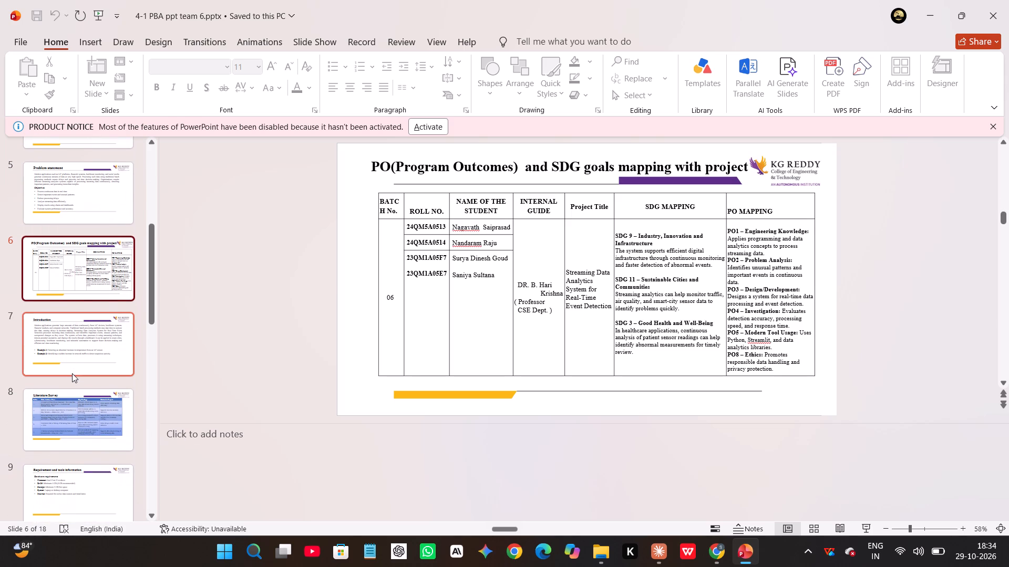
left_click(79, 356)
Recheck the team details on slide 2 and the slides from Contents through the Literature Survey on slide 8.
scroll(79, 356, "up", 3)
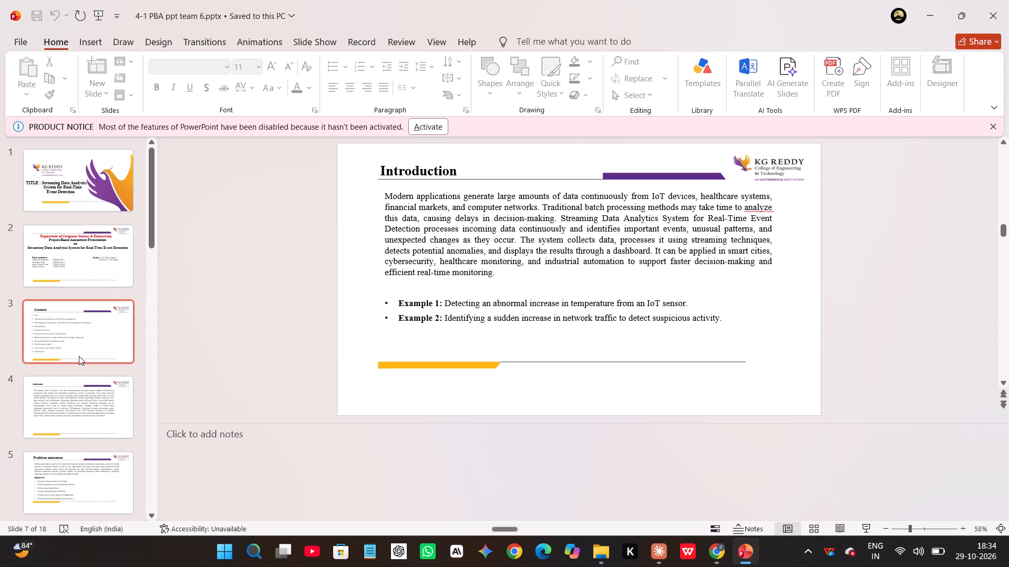
left_click(85, 274)
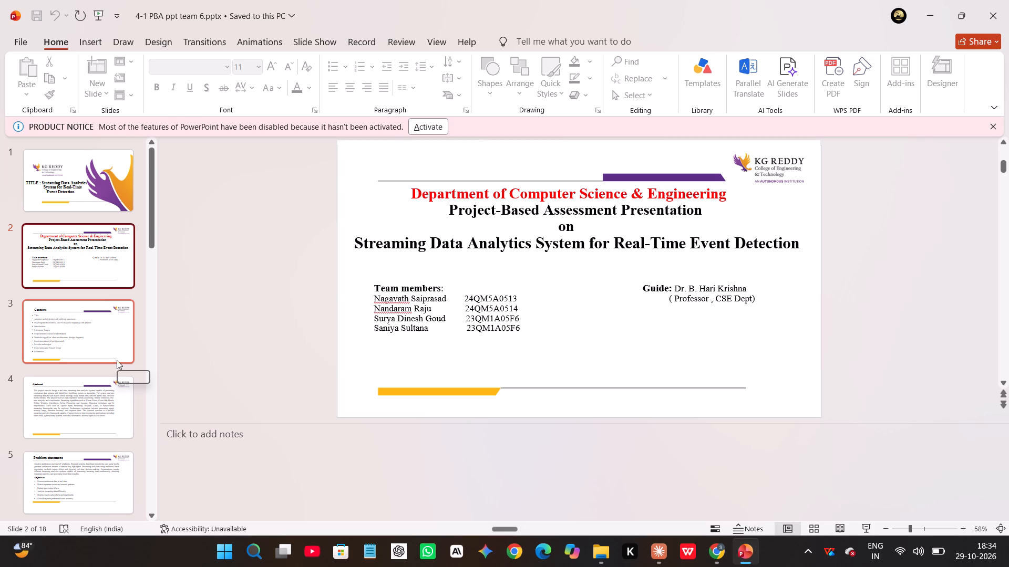
scroll(117, 360, "down", 2)
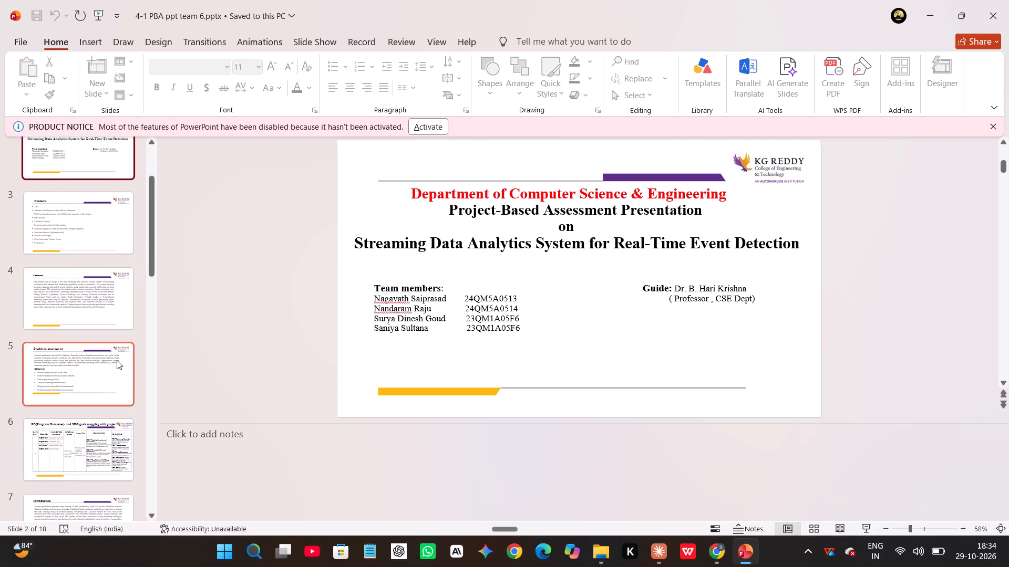
left_click(101, 317)
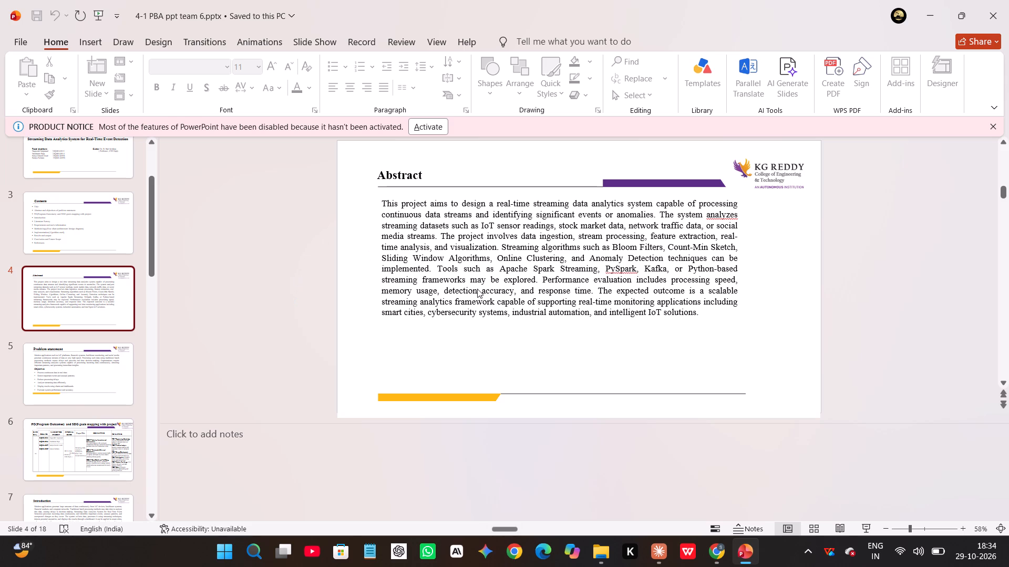
scroll(480, 283, "down", 1)
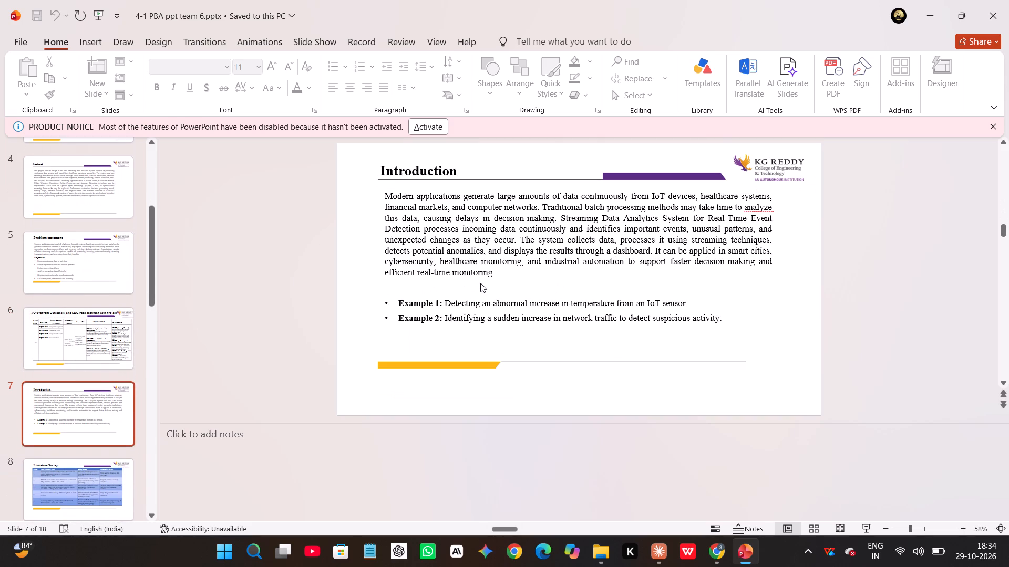
scroll(480, 283, "down", 1)
key("Down")
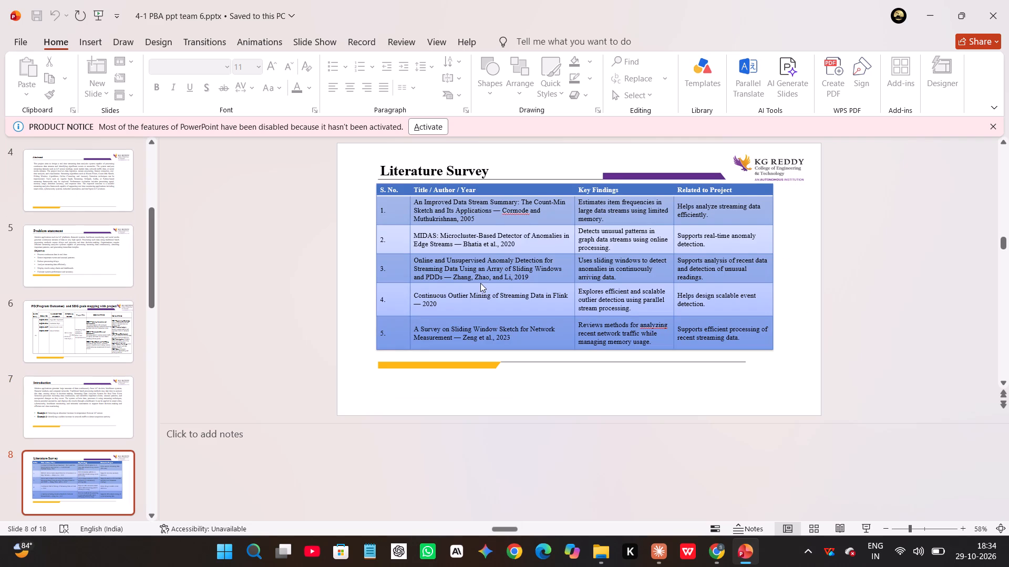
key("Up")
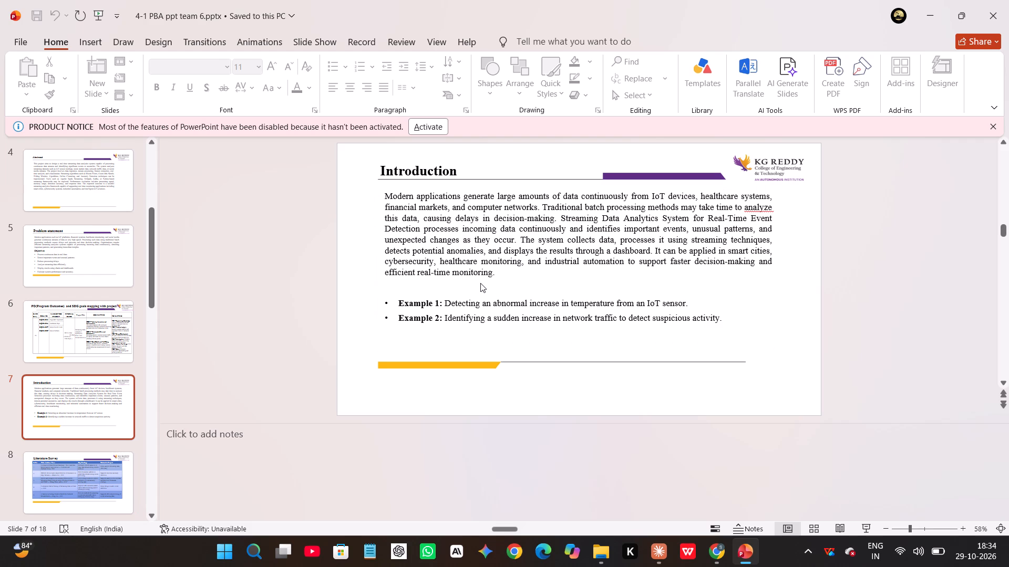
key("Up")
key("Up")
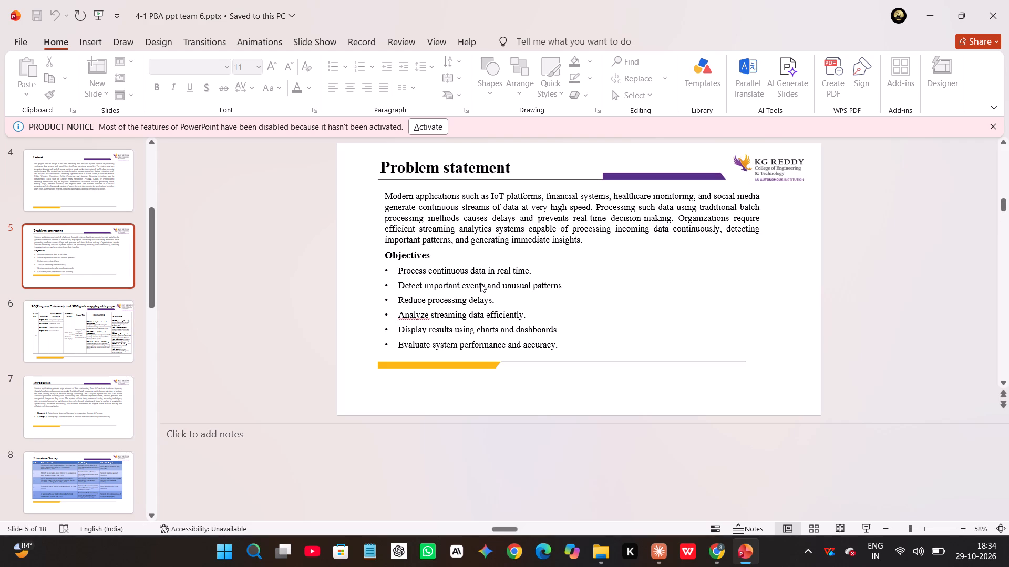
key("Up")
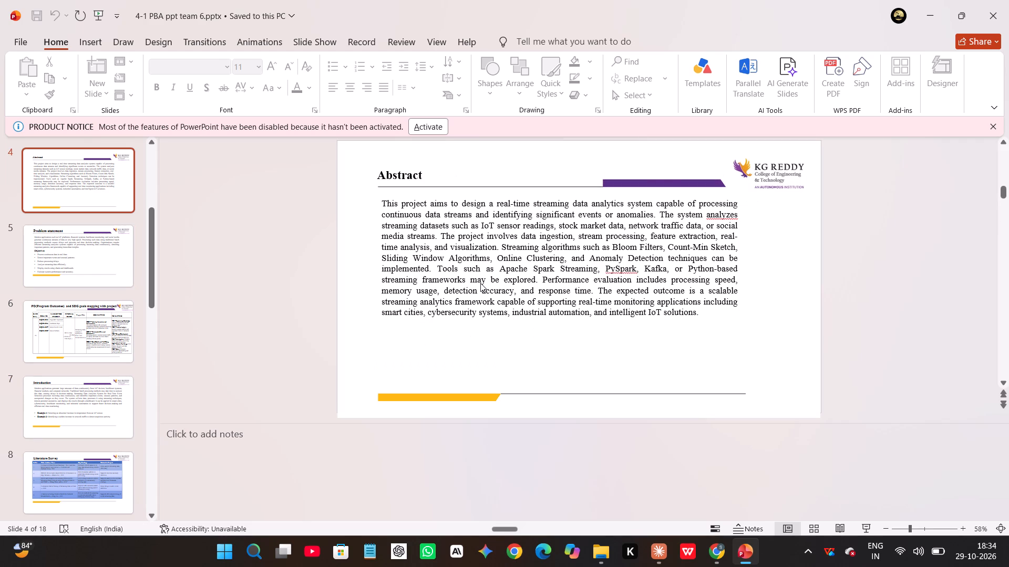
key("Up")
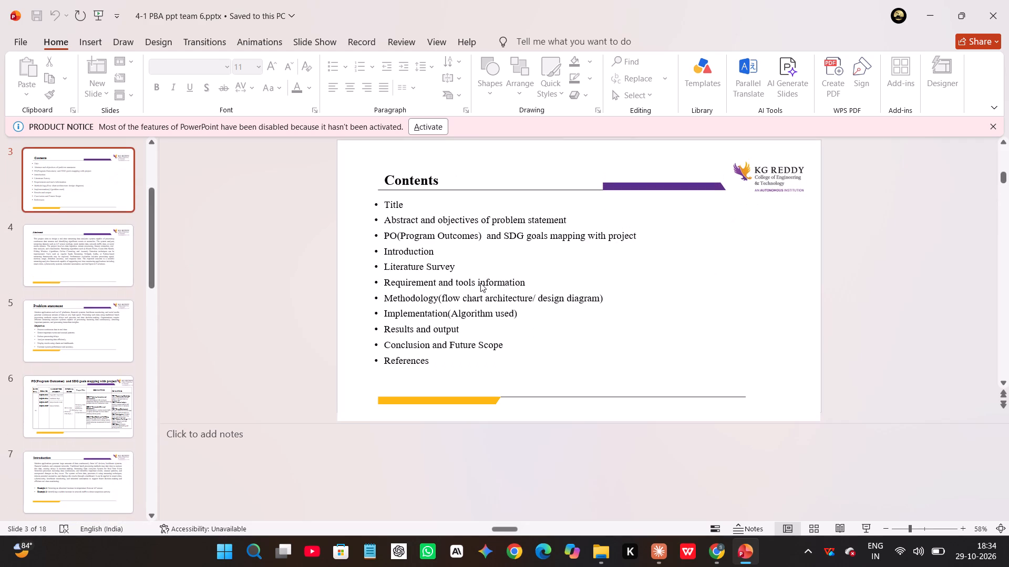
Review the slides in order from the Abstract on slide 4 through the Implementation algorithm on slide 13.
key("Down")
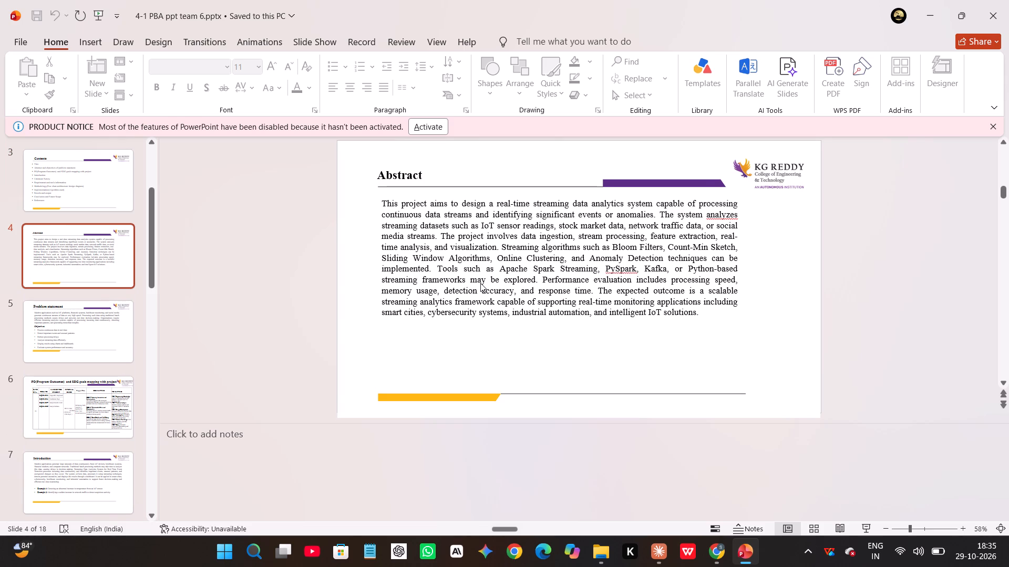
key("Down")
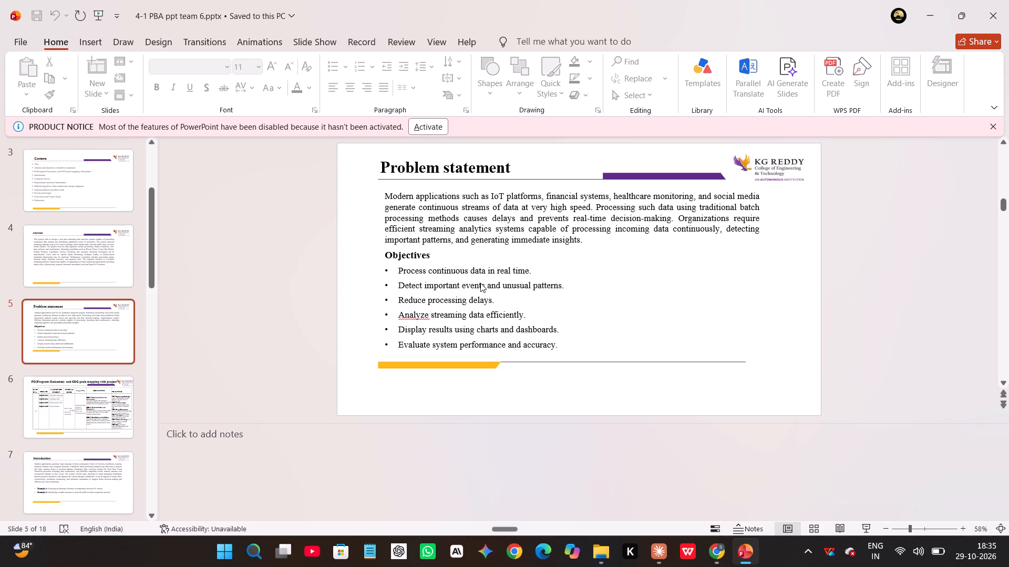
key("Down")
key("Down")
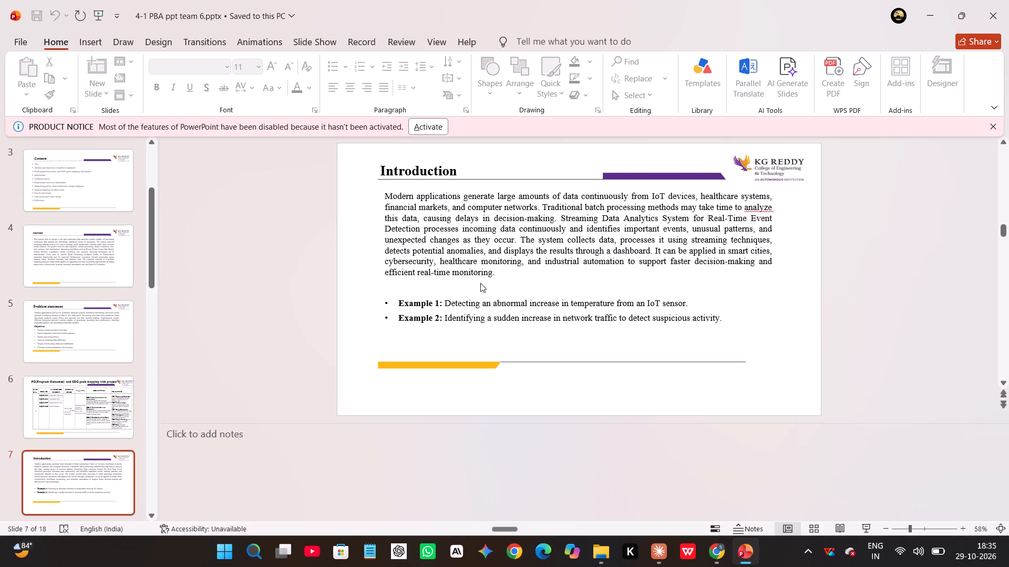
key("Down")
key("Down")
key("Down")
key("Down")
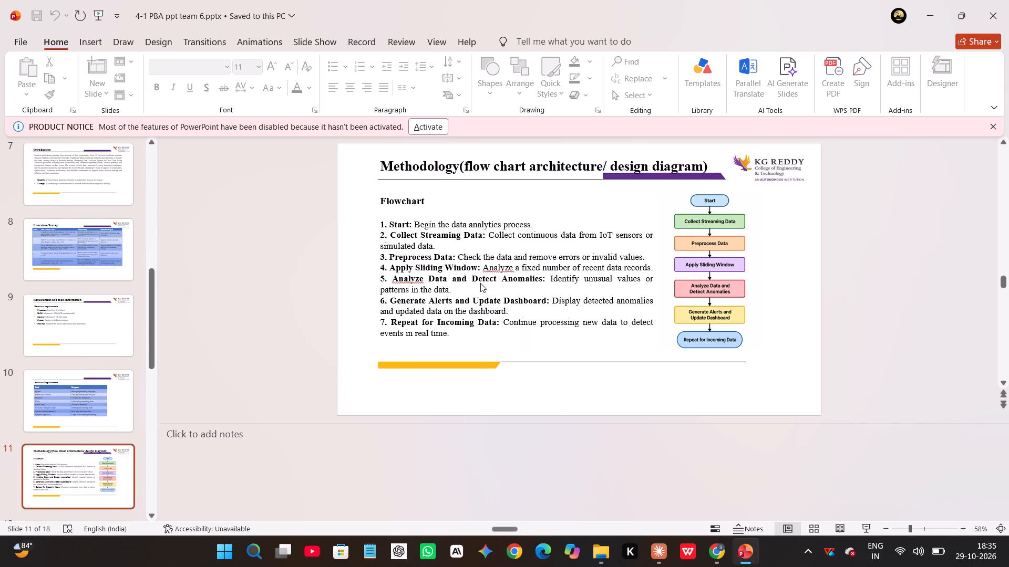
key("Down")
key("Down")
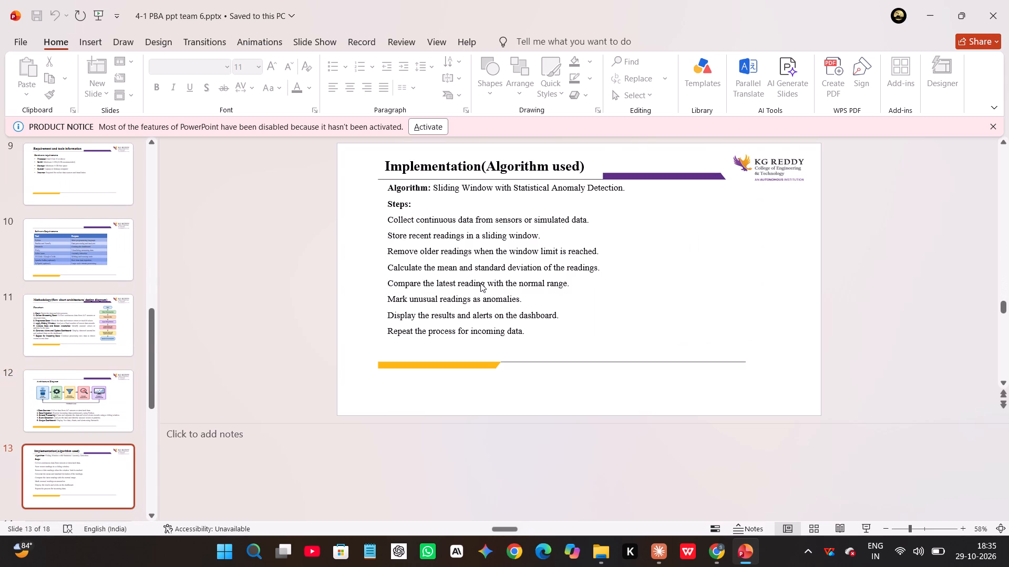
Compare the Implementation and Results and output slides, and review the remaining slides through Thank You on slide 18.
key("Down")
key("Up")
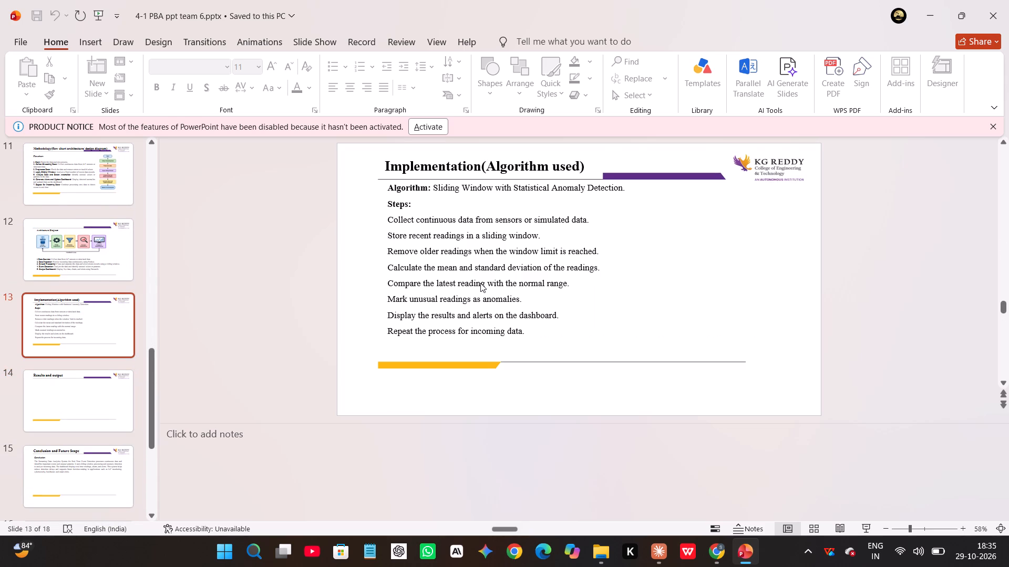
key("Down")
key("Up")
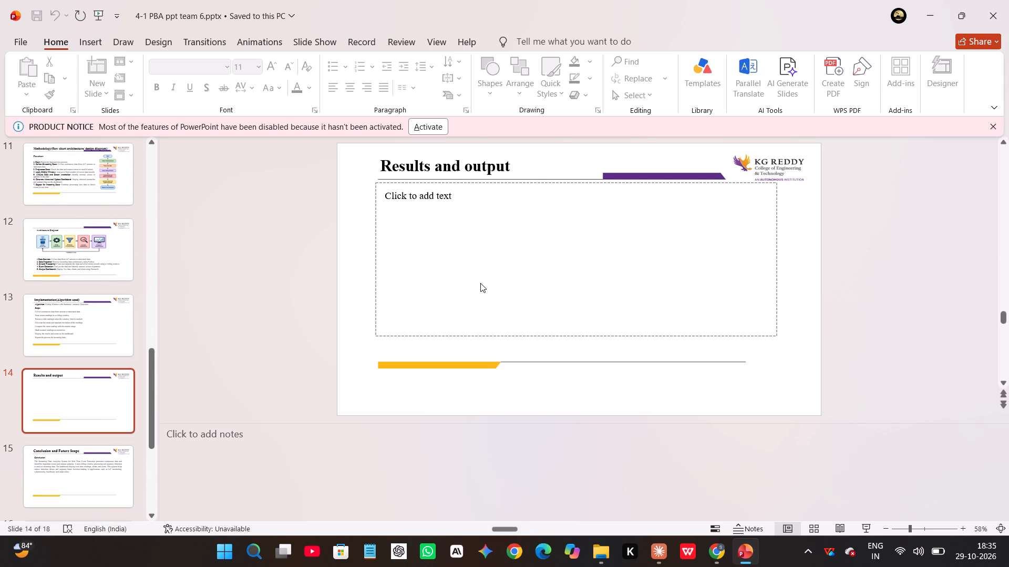
key("Down")
key("Down")
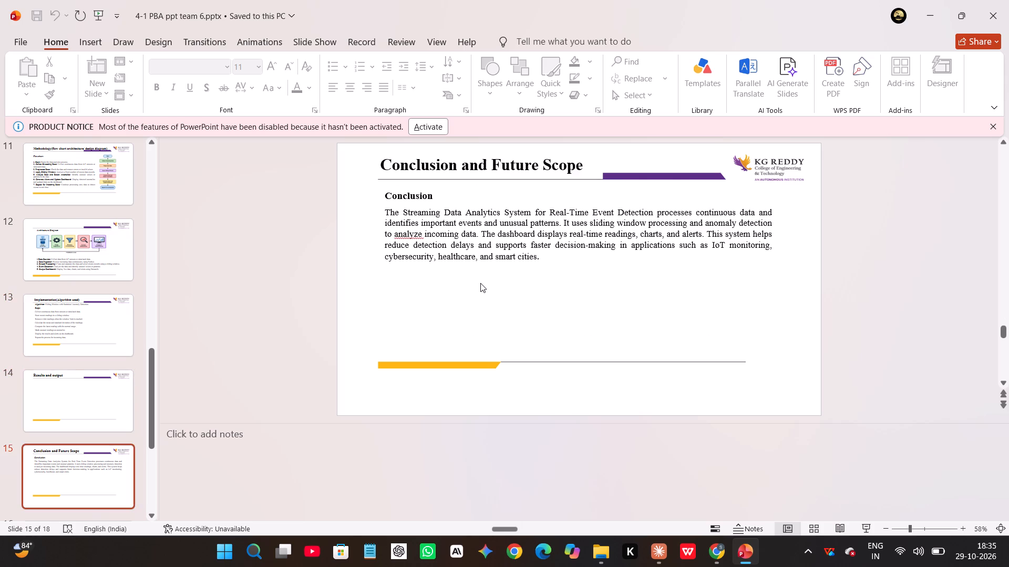
key("Down")
key("Down")
key("Down")
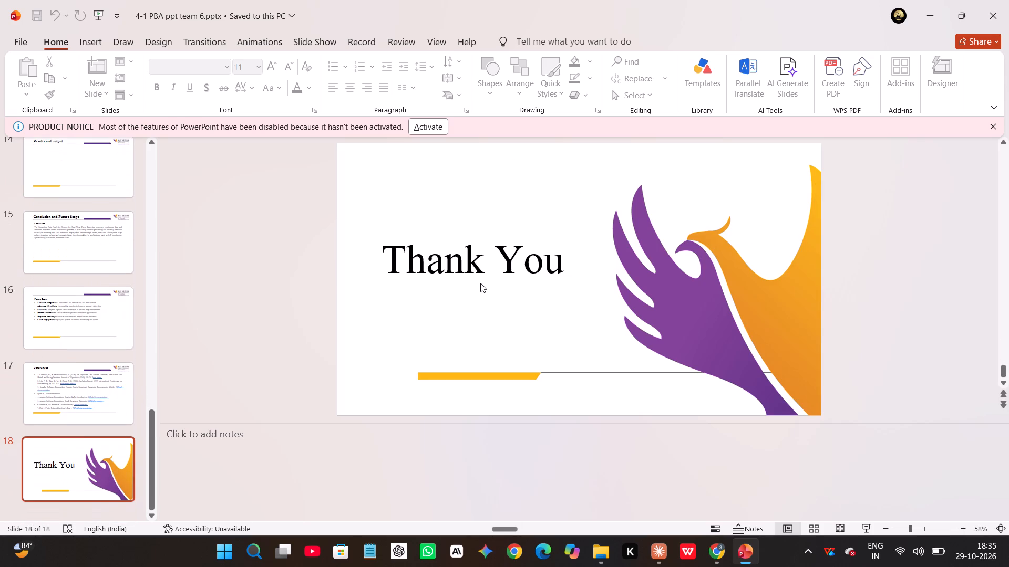
key("Down")
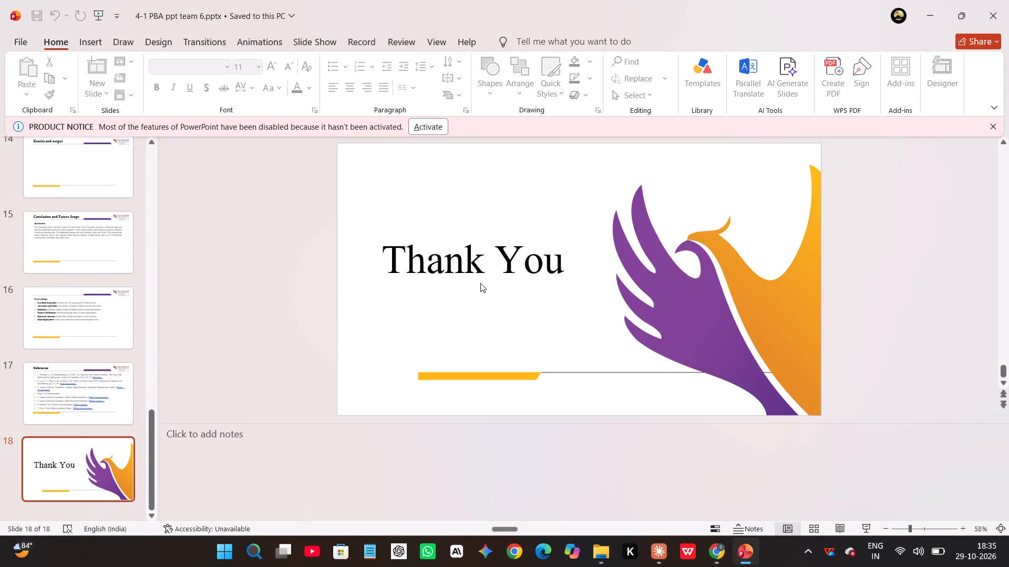
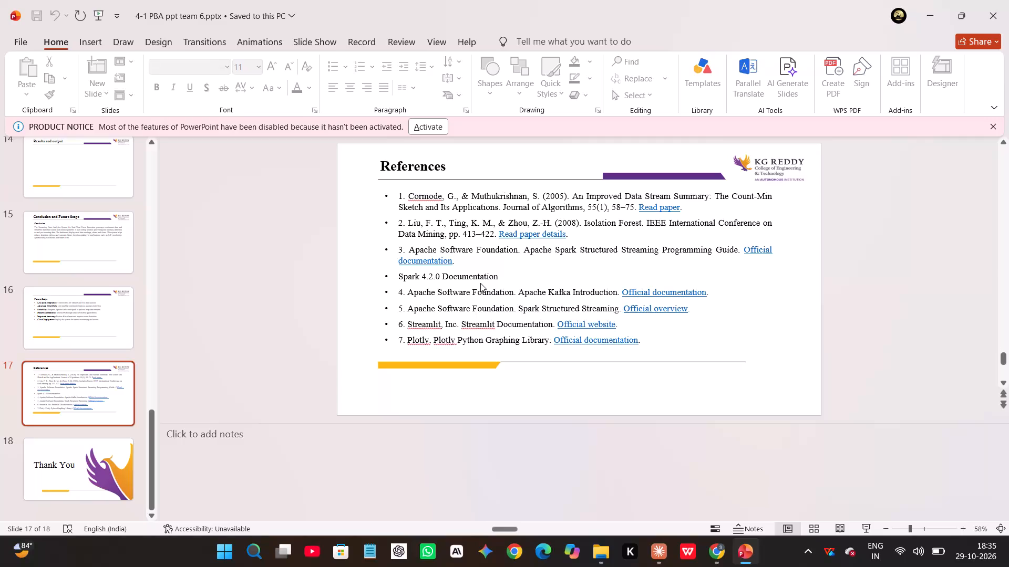
Review the slides in reverse order from References on slide 17 back to the PO and SDG goals mapping on slide 6.
key("Up")
key("Down")
key("Up")
key("Up")
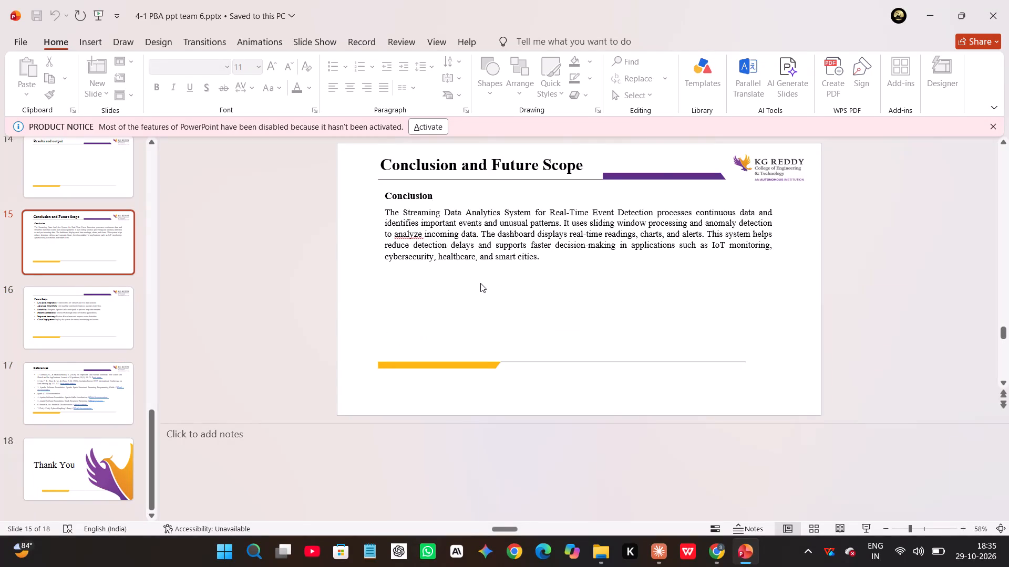
key("Up")
key("Up")
key("Up")
key("Down")
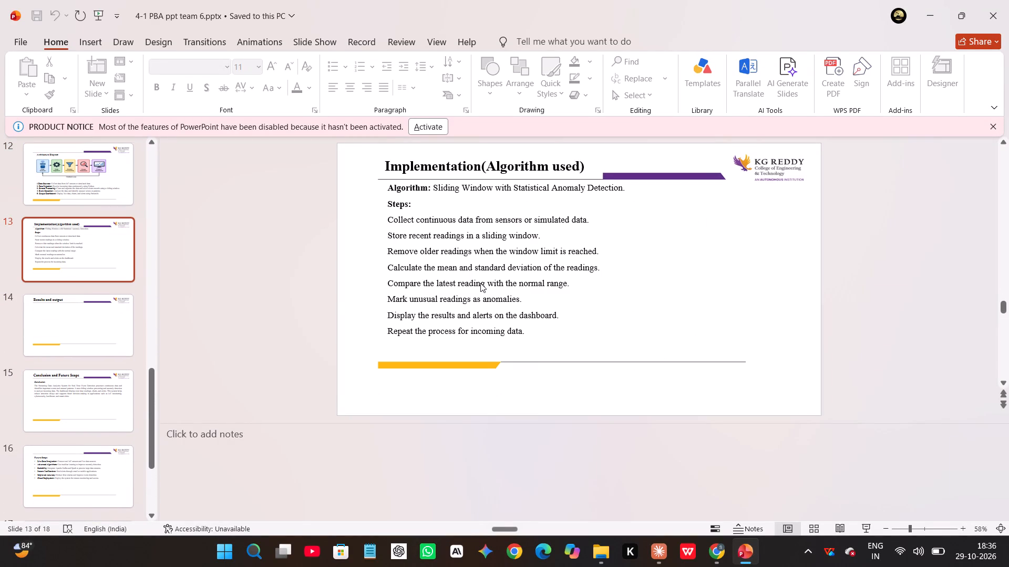
key("Up")
key("Up")
key("Up")
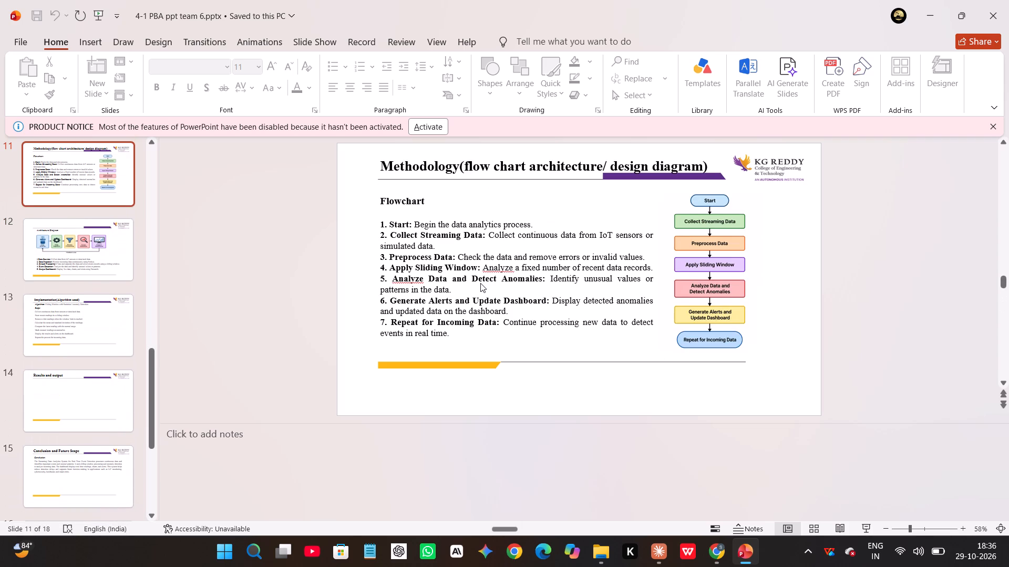
key("Up")
key("Up")
key("Up")
key("Up")
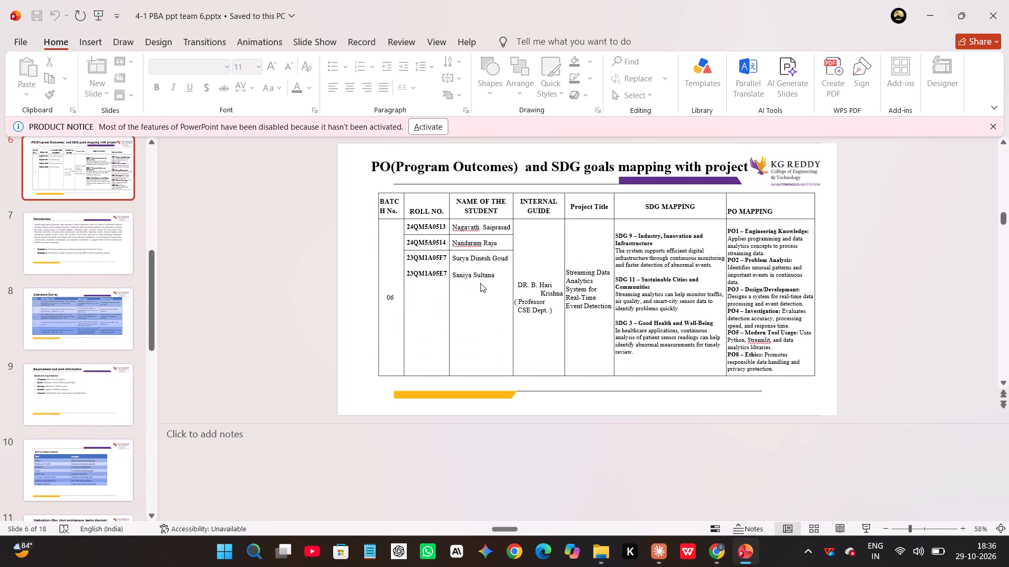
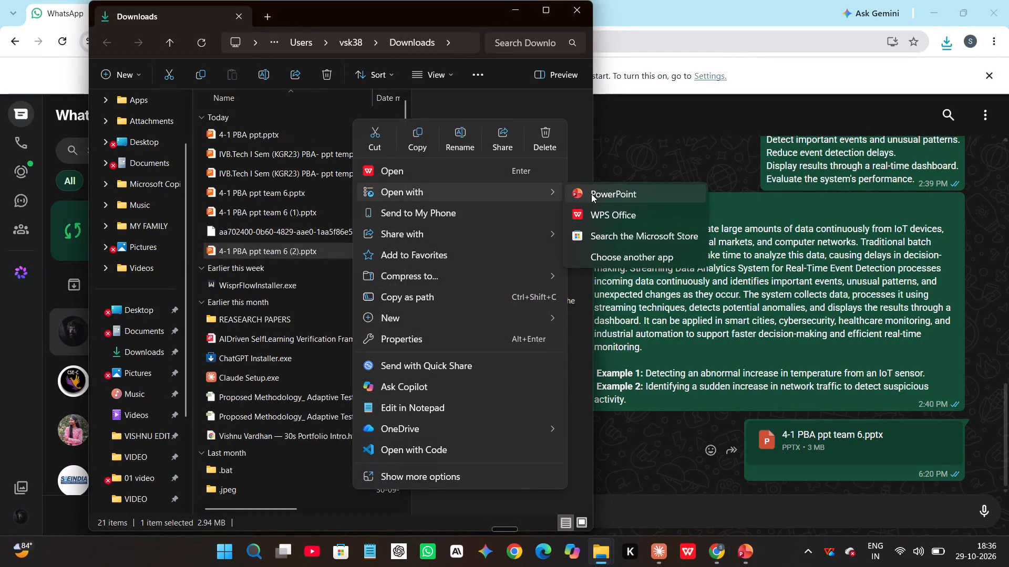
Open the downloaded 4-1 PBA ppt team 6 (2).pptx in PowerPoint and review its slides from the title through Thank You on slide 18.
left_click(591, 194)
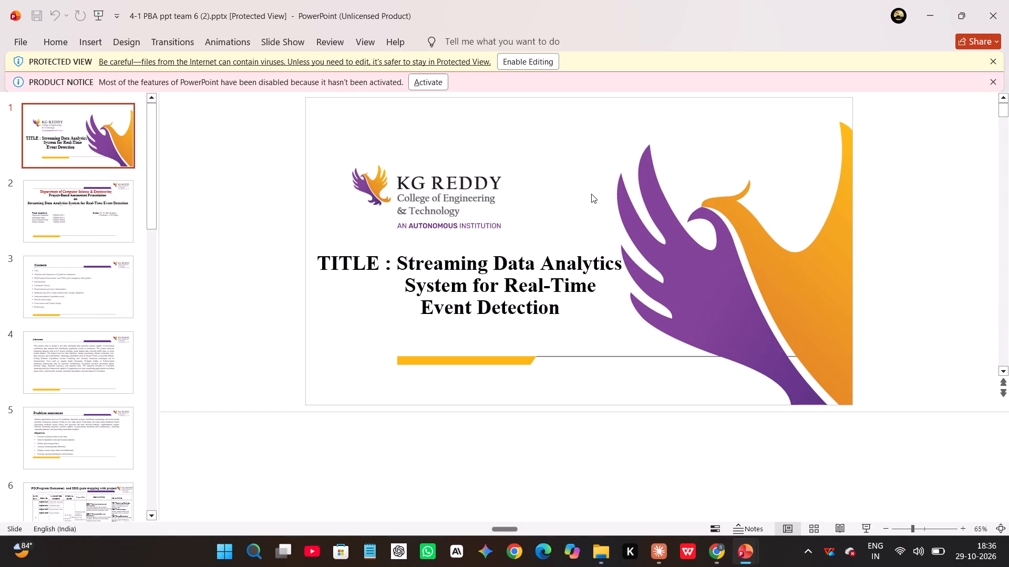
key("Down")
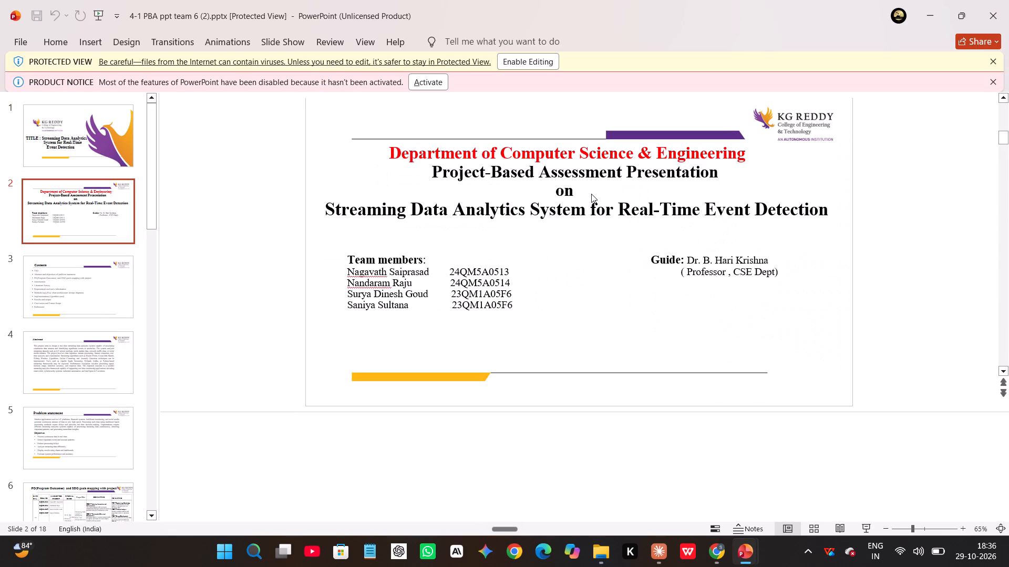
key("Down")
key("Down")
key("Down")
key("Down")
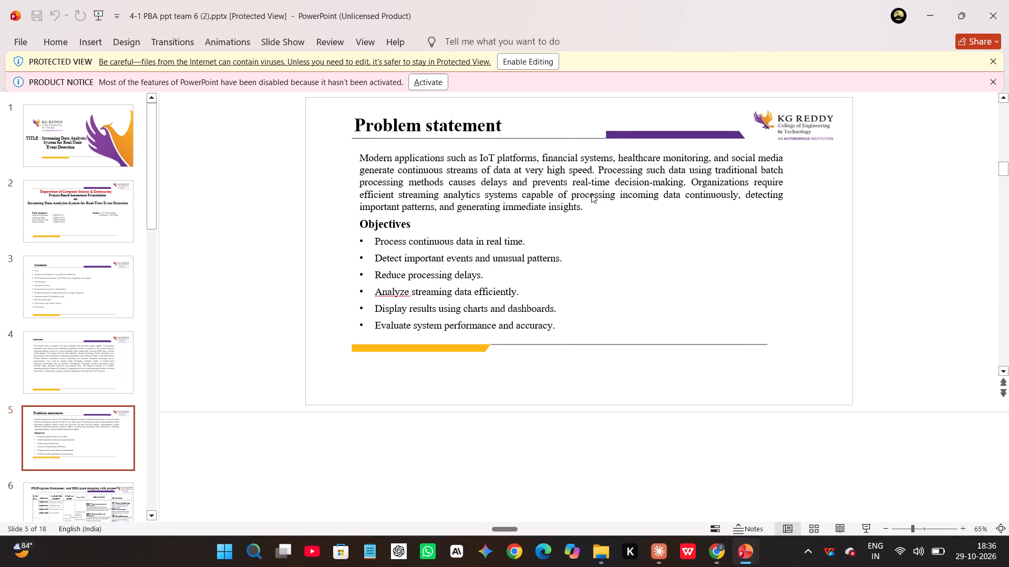
key("Down")
key("Down")
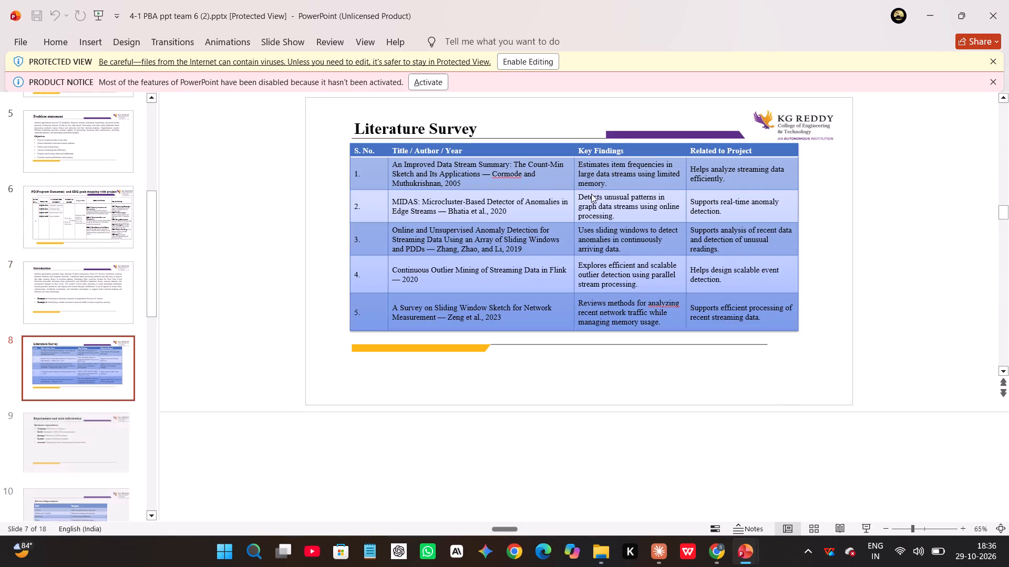
key("Down")
key("Down")
key("Down")
key("Down")
key("Down")
key("Down")
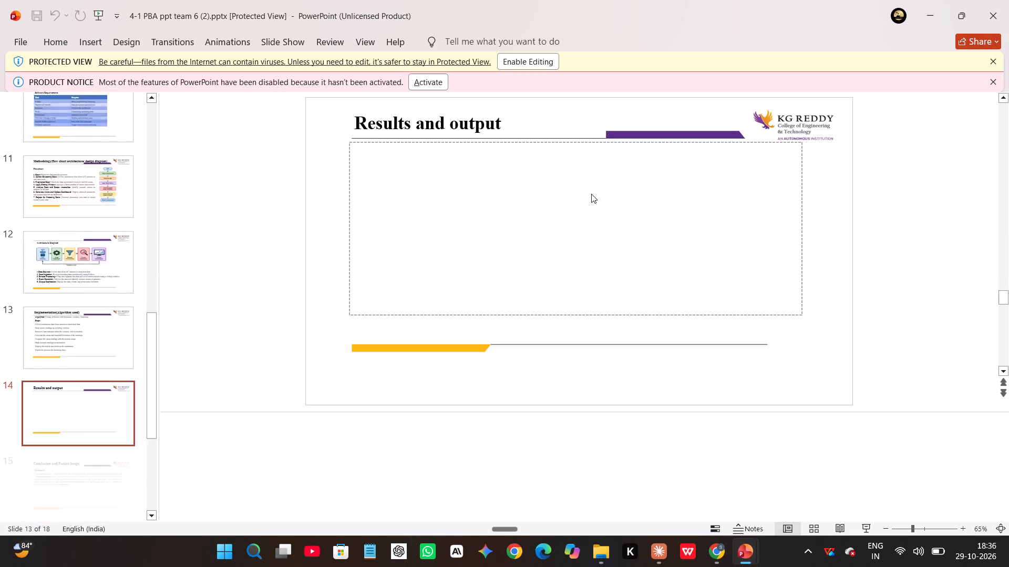
key("Down")
key("Down")
key("Down")
key("Down")
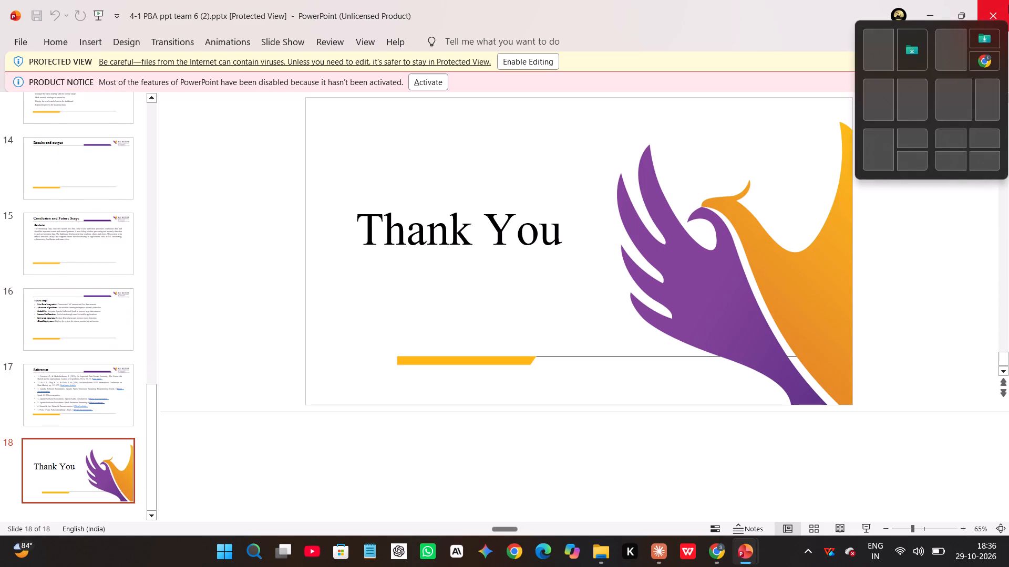
Enable editing for the downloaded team 6 presentation and close it.
left_click(540, 57)
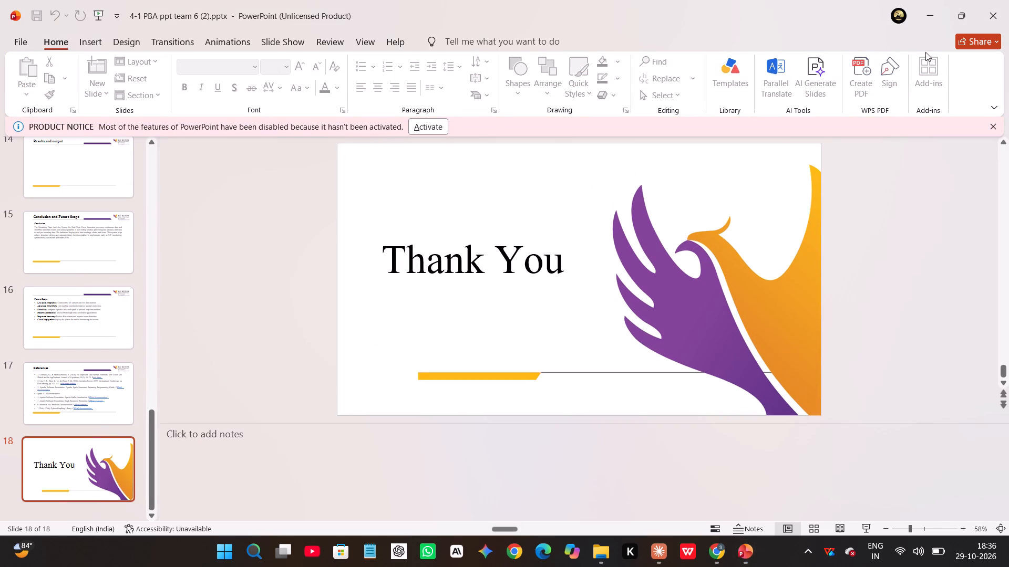
left_click(1008, 3)
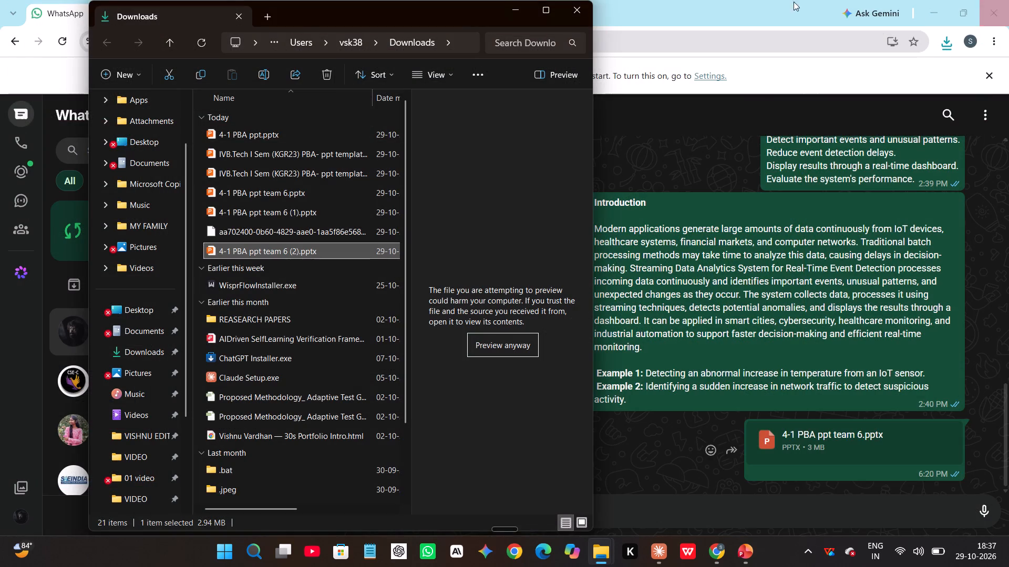